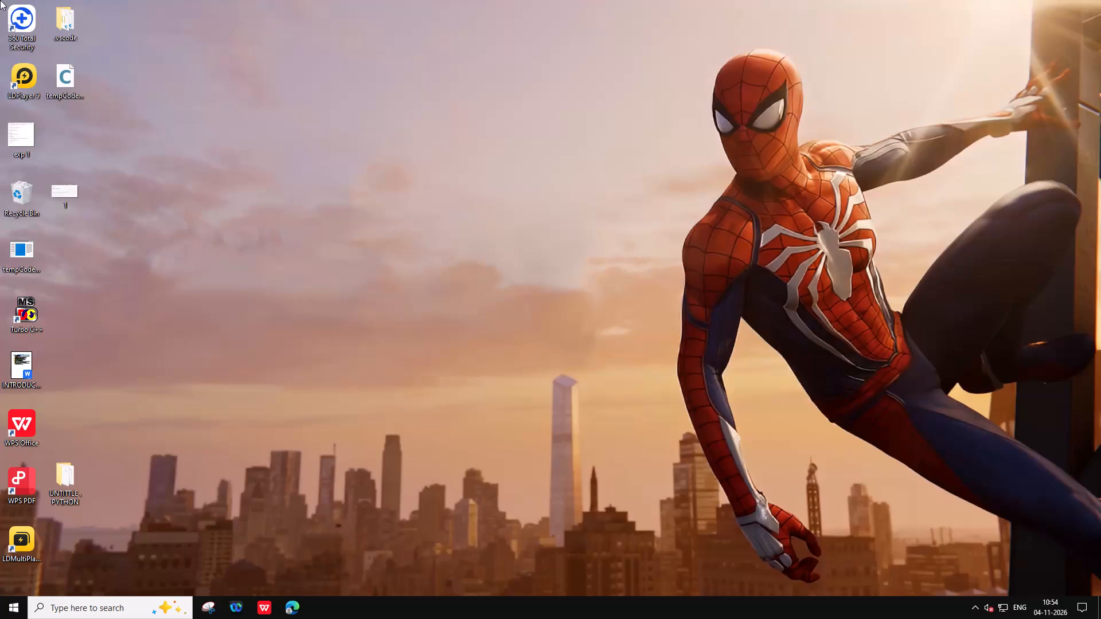
# Refresh the desktop.
pyautogui.rightClick(584, 23)
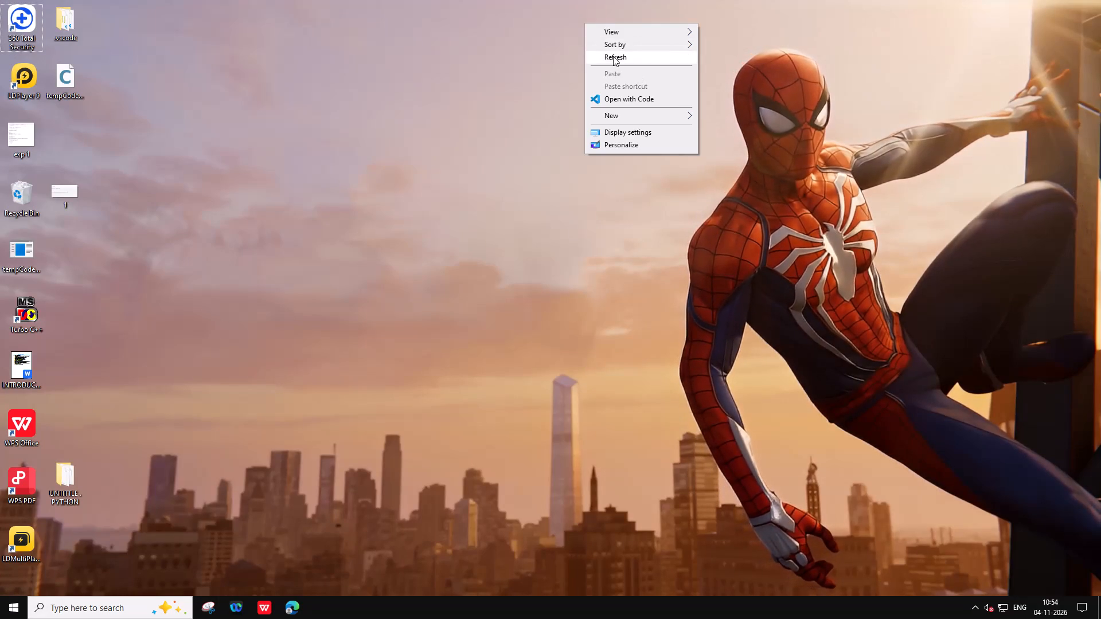
pyautogui.click(613, 56)
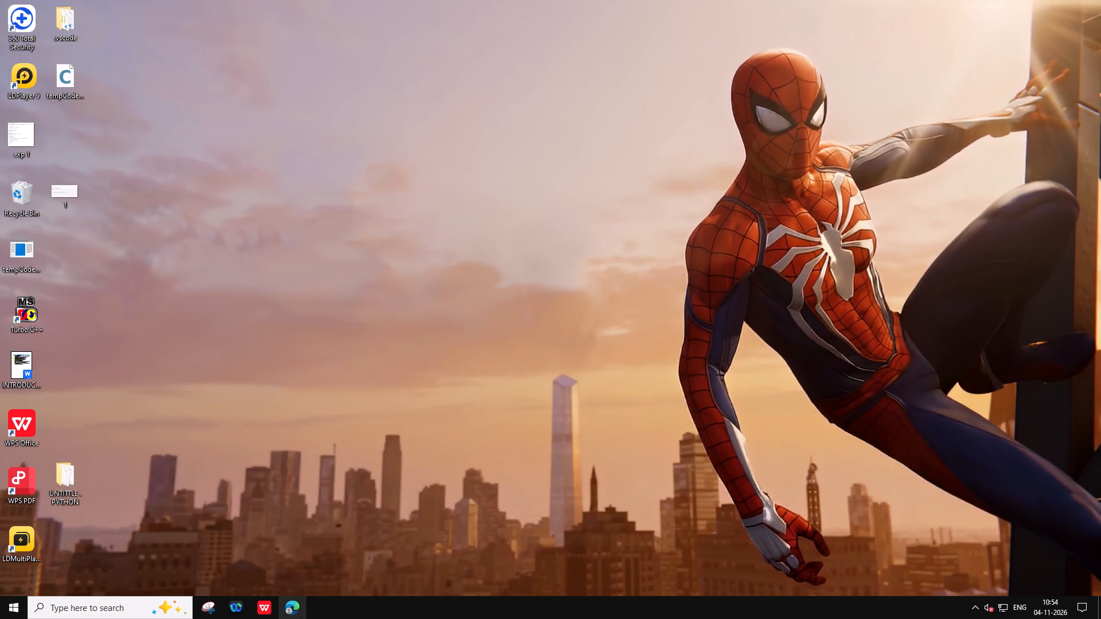
# Search the computer for "chrome" and launch the Google Chrome app.
pyautogui.click(80, 618)
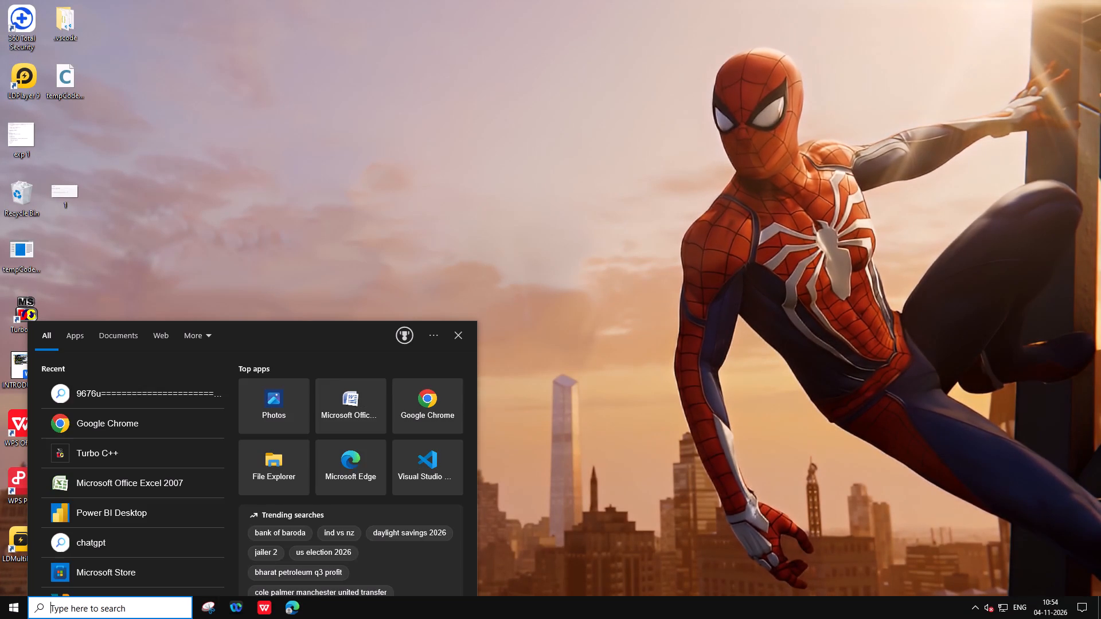
pyautogui.write('chro')
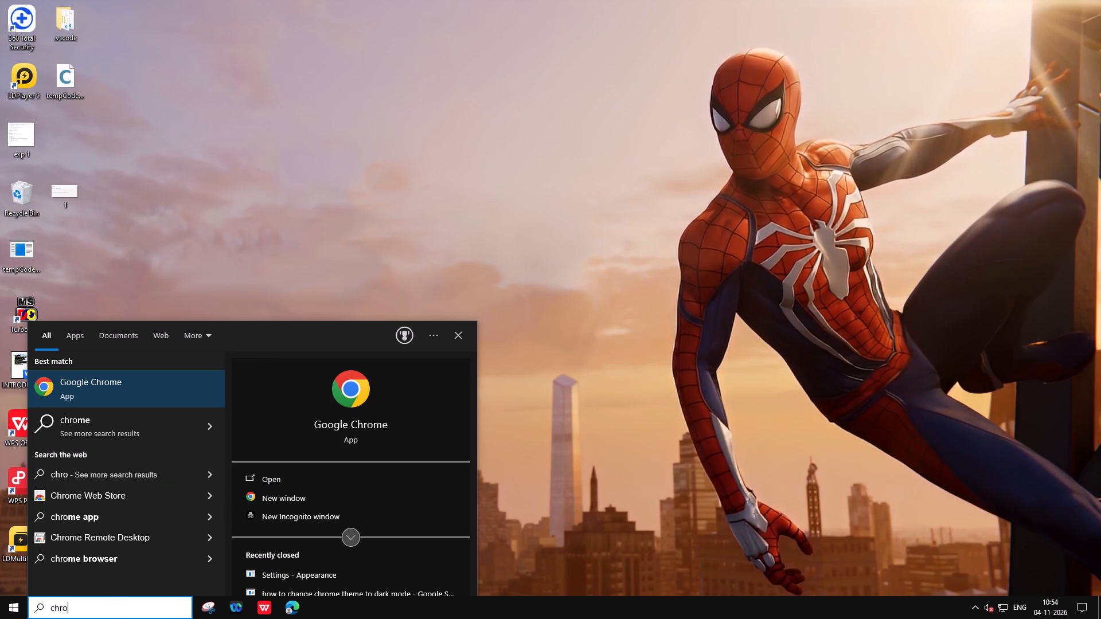
pyautogui.write('me')
pyautogui.press('Return')
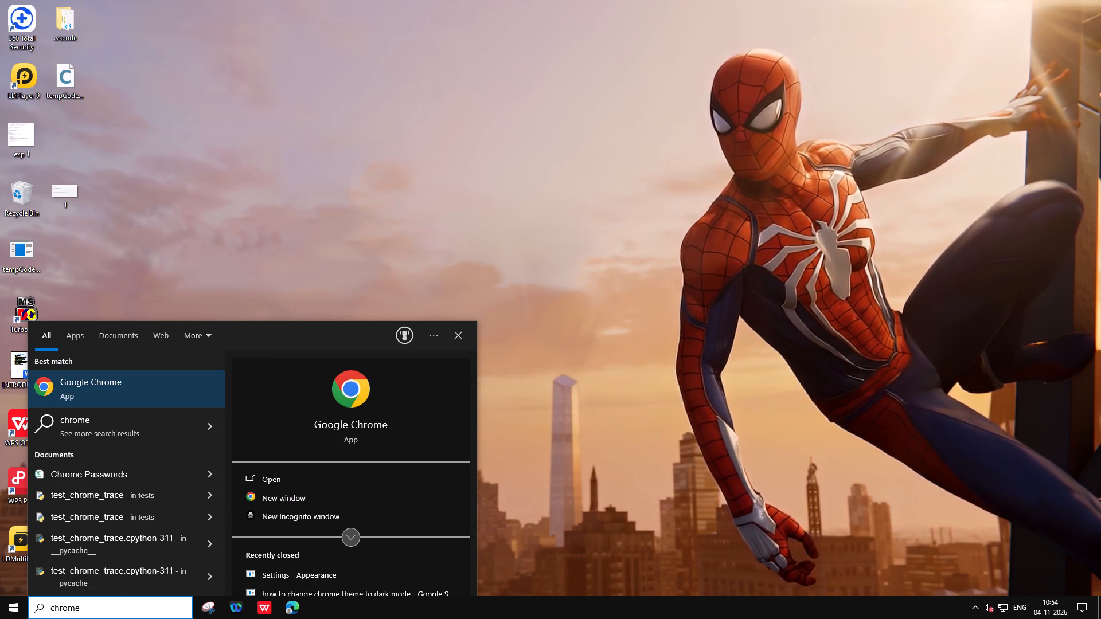
pyautogui.click(107, 370)
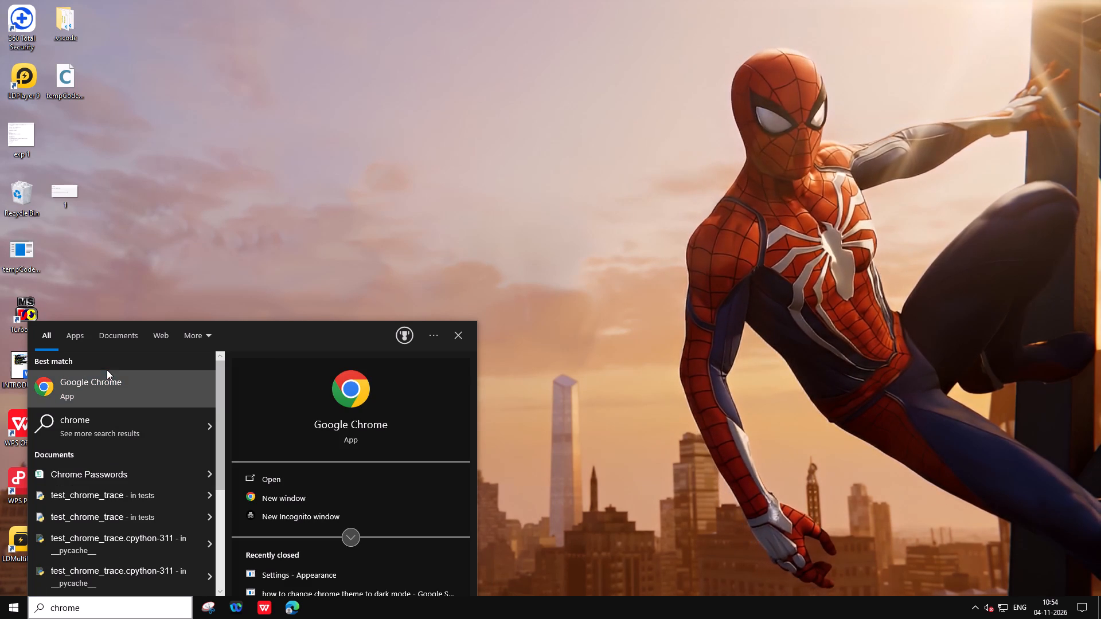
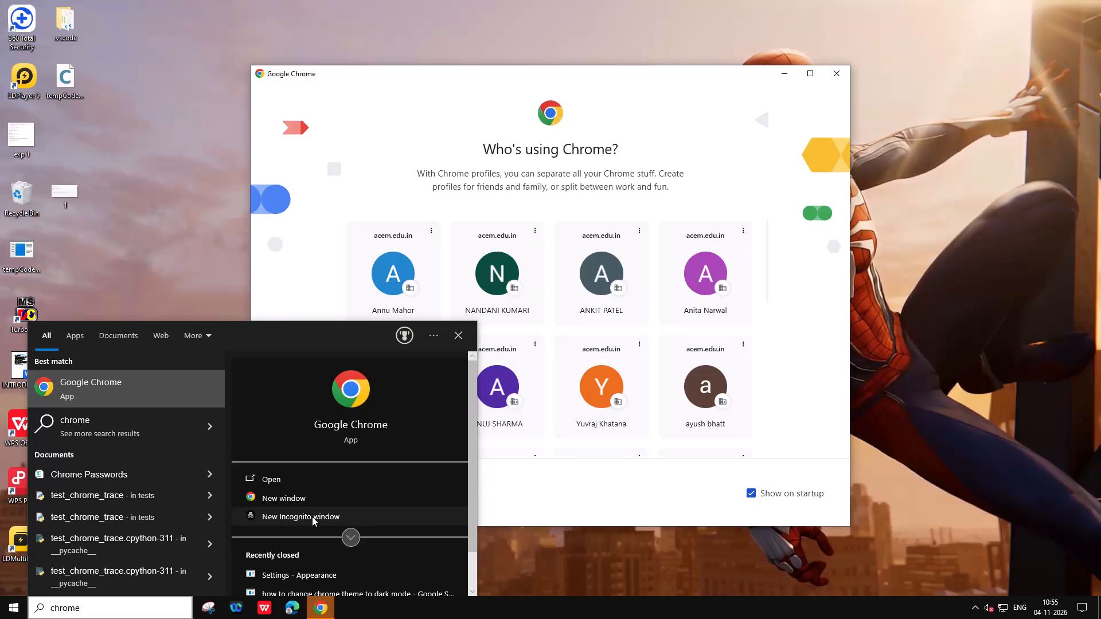
# Look through the full list of saved profiles in the Chrome profile picker.
pyautogui.click(323, 479)
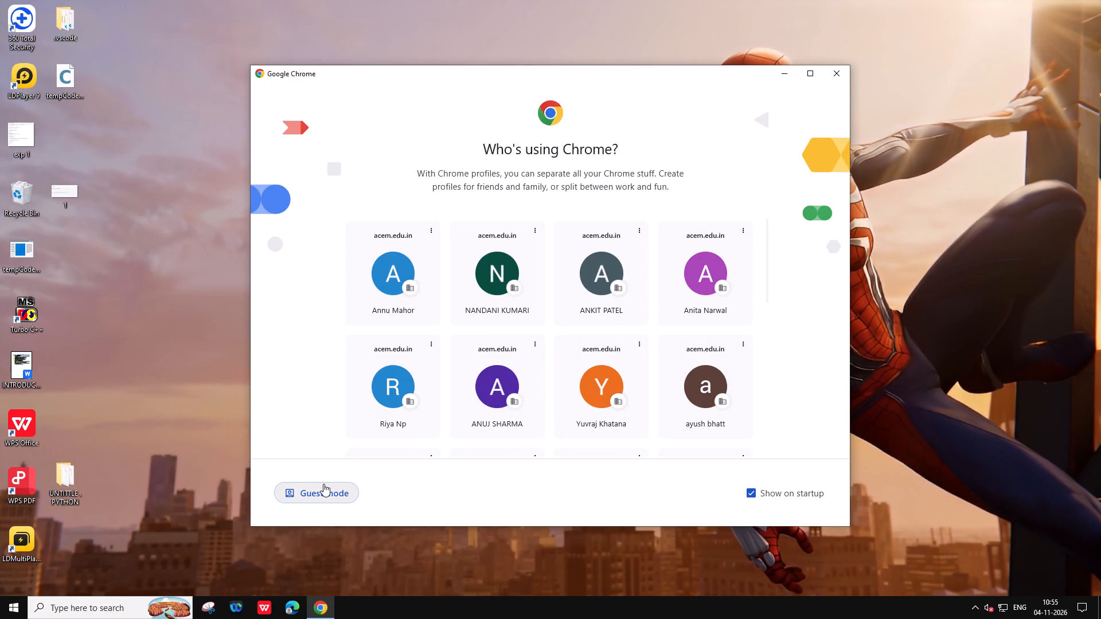
pyautogui.scroll(-5, 655, 312)
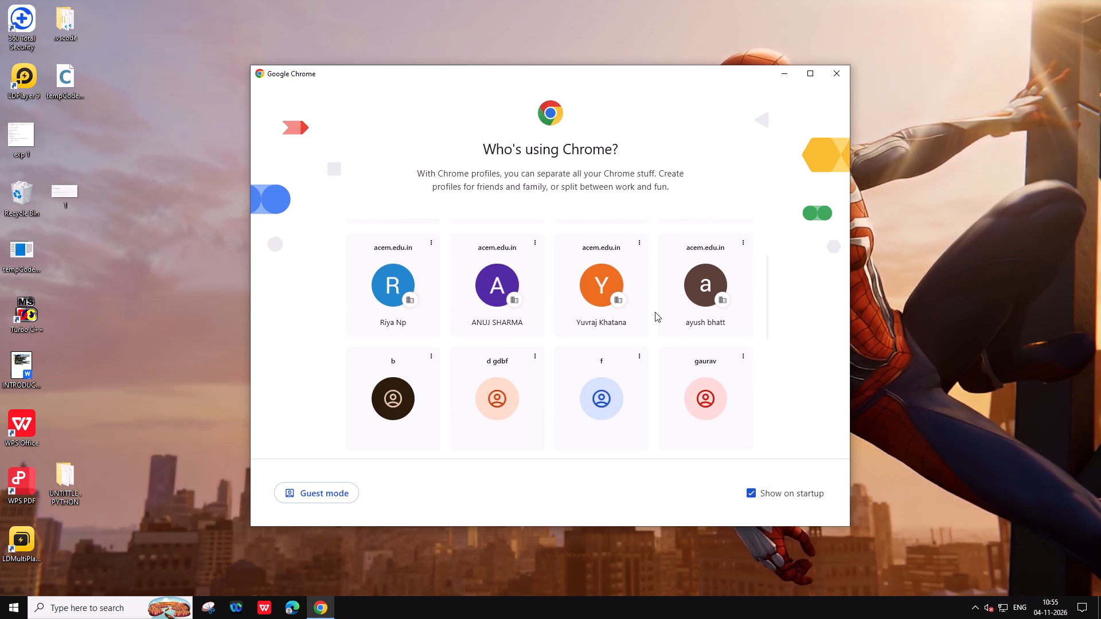
pyautogui.scroll(-11, 655, 312)
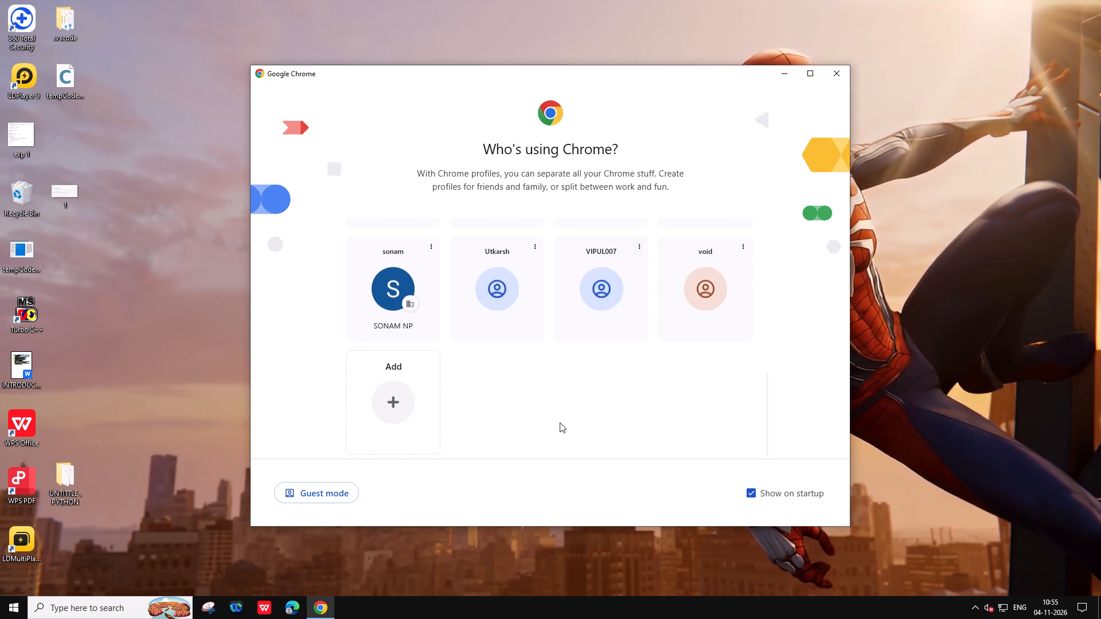
pyautogui.scroll(6, 560, 422)
pyautogui.scroll(-1, 547, 409)
pyautogui.scroll(10, 547, 409)
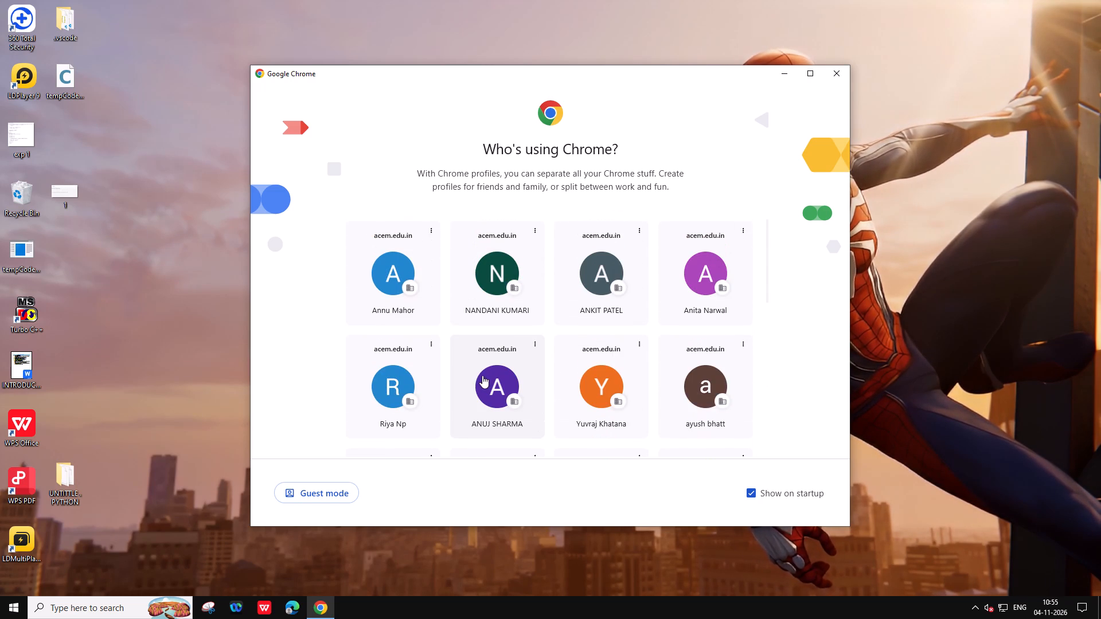
pyautogui.scroll(3, 482, 375)
# Delete the first four acem.edu.in profiles and their browsing data from the profile picker, one after another.
pyautogui.click(437, 229)
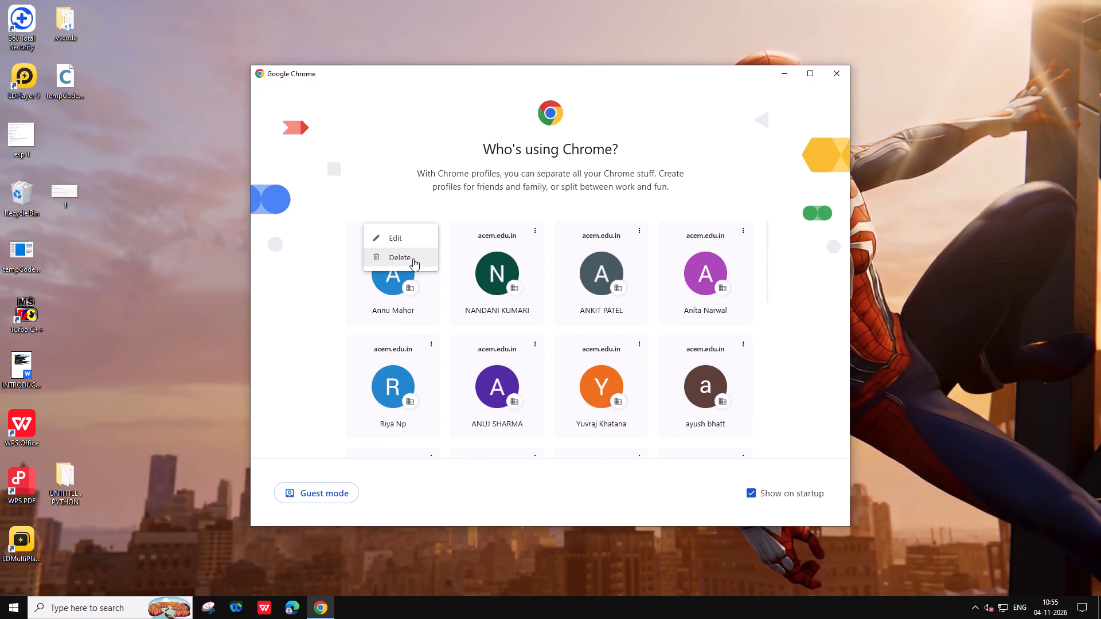
pyautogui.click(393, 263)
pyautogui.click(658, 391)
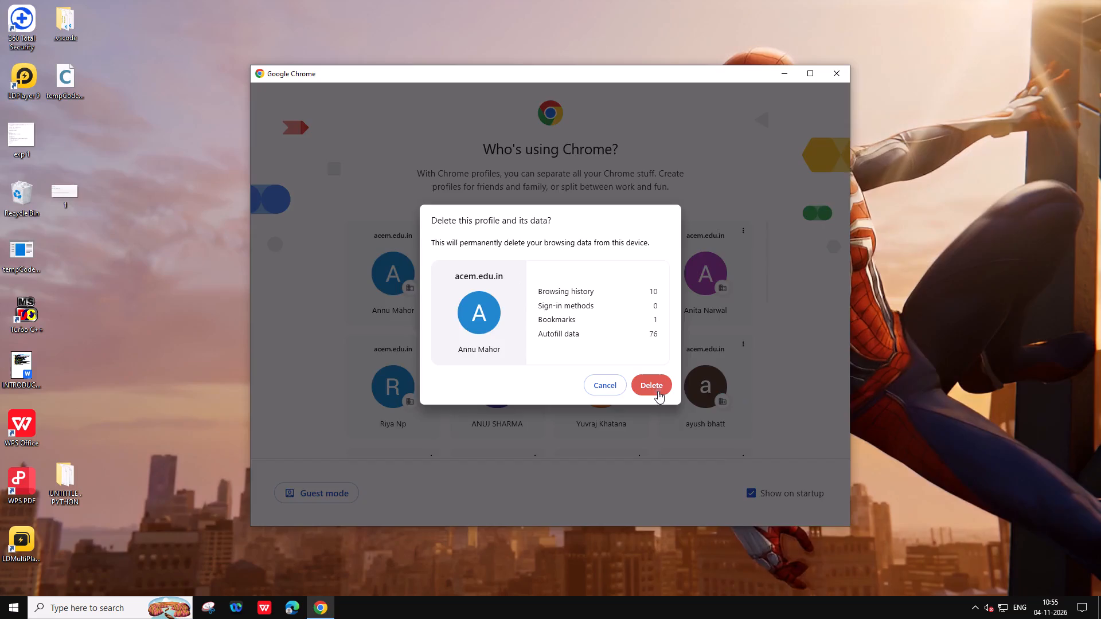
pyautogui.click(434, 232)
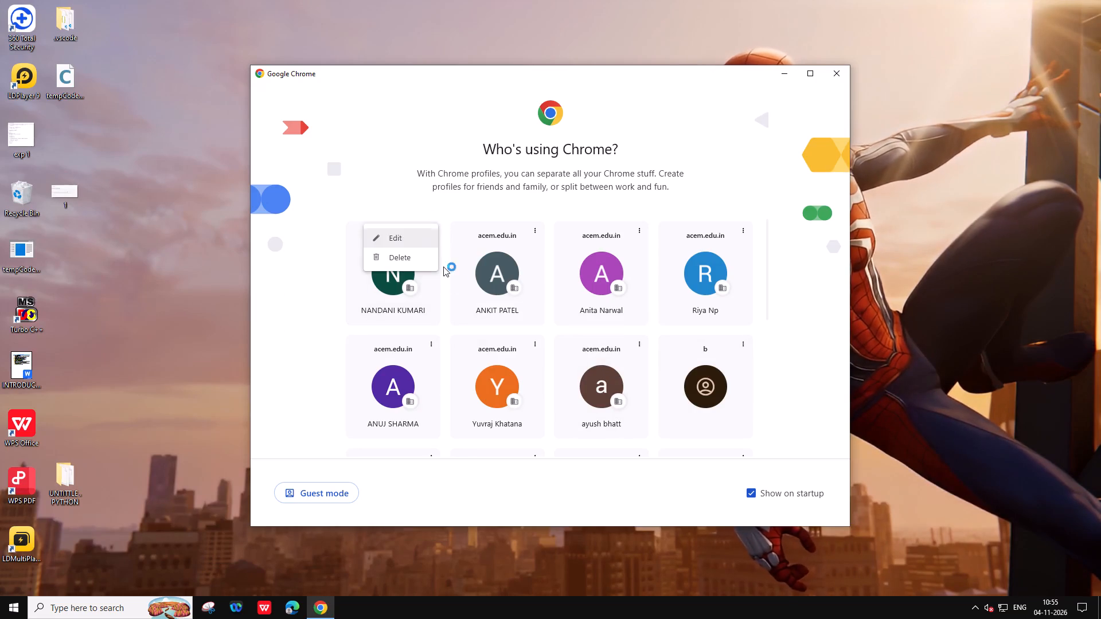
pyautogui.click(402, 255)
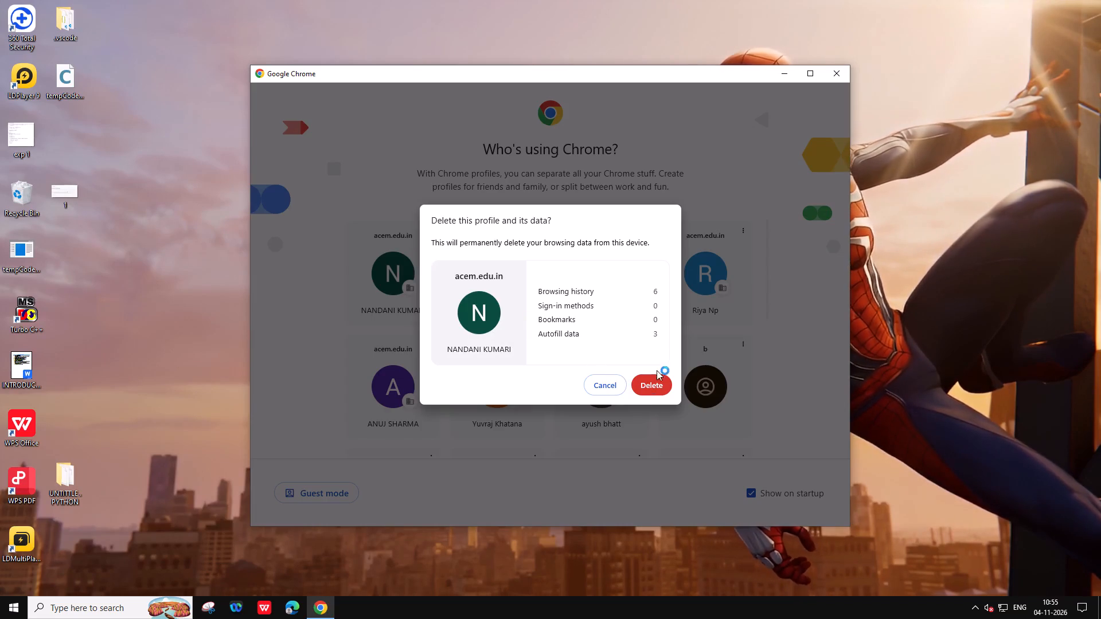
pyautogui.click(655, 386)
pyautogui.click(430, 229)
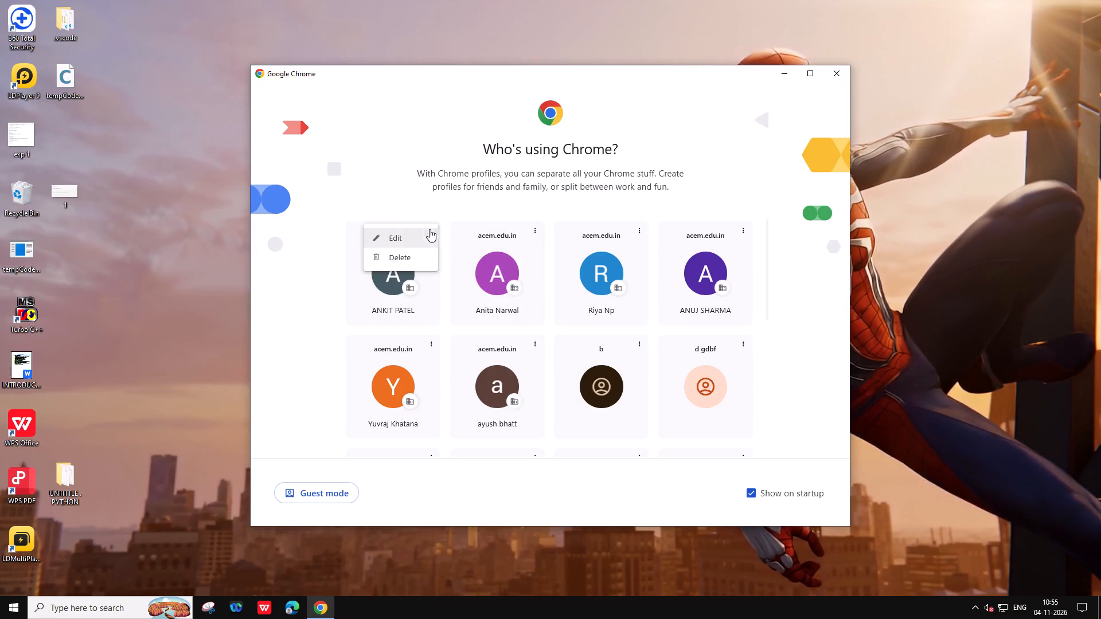
pyautogui.click(413, 258)
pyautogui.click(653, 390)
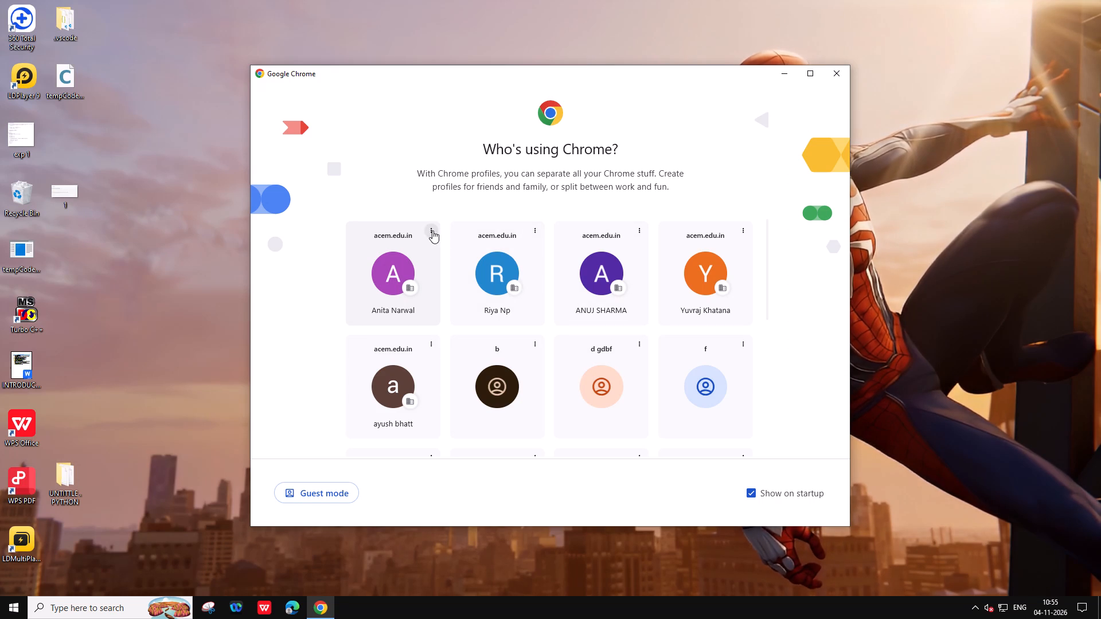
pyautogui.click(432, 230)
pyautogui.click(412, 252)
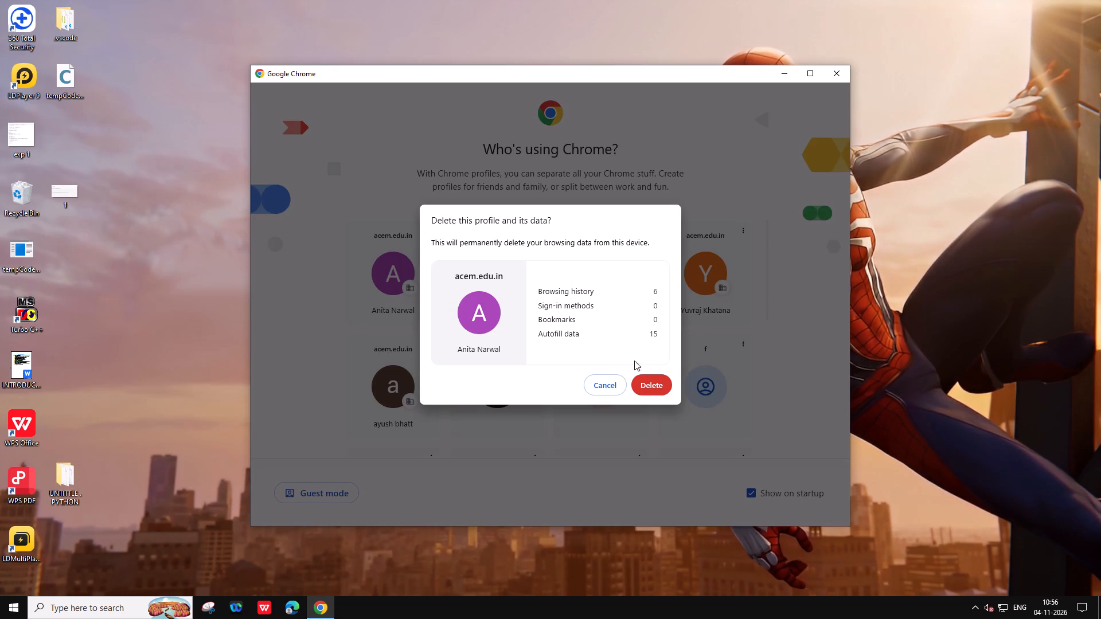
pyautogui.click(659, 382)
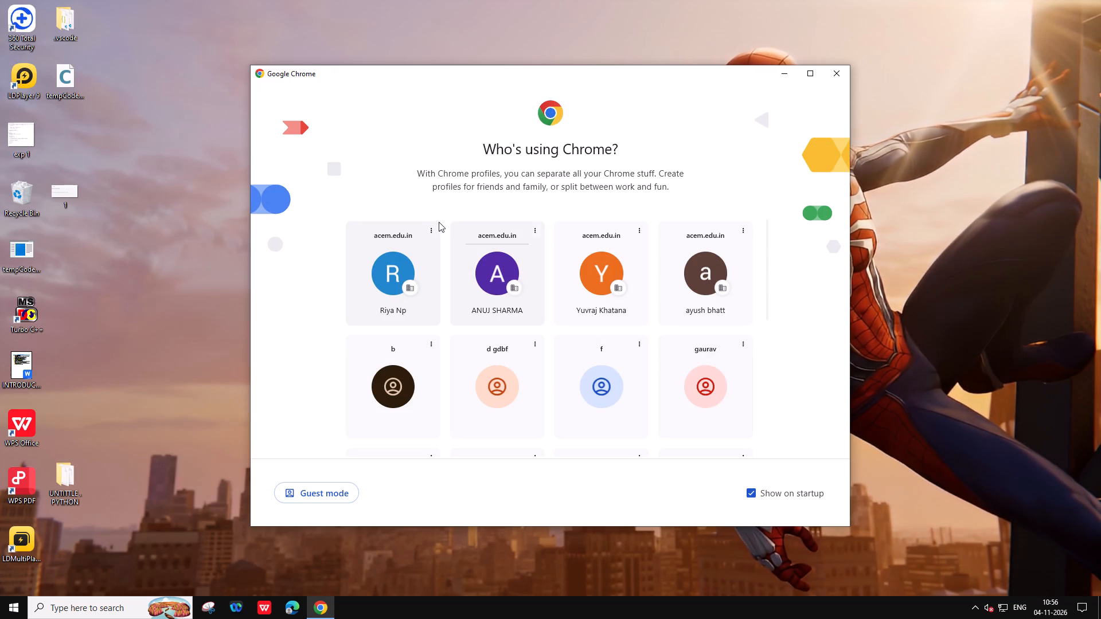
# Delete the remaining four acem.edu.in profiles and their browsing data from the profile picker.
pyautogui.click(427, 232)
pyautogui.click(403, 255)
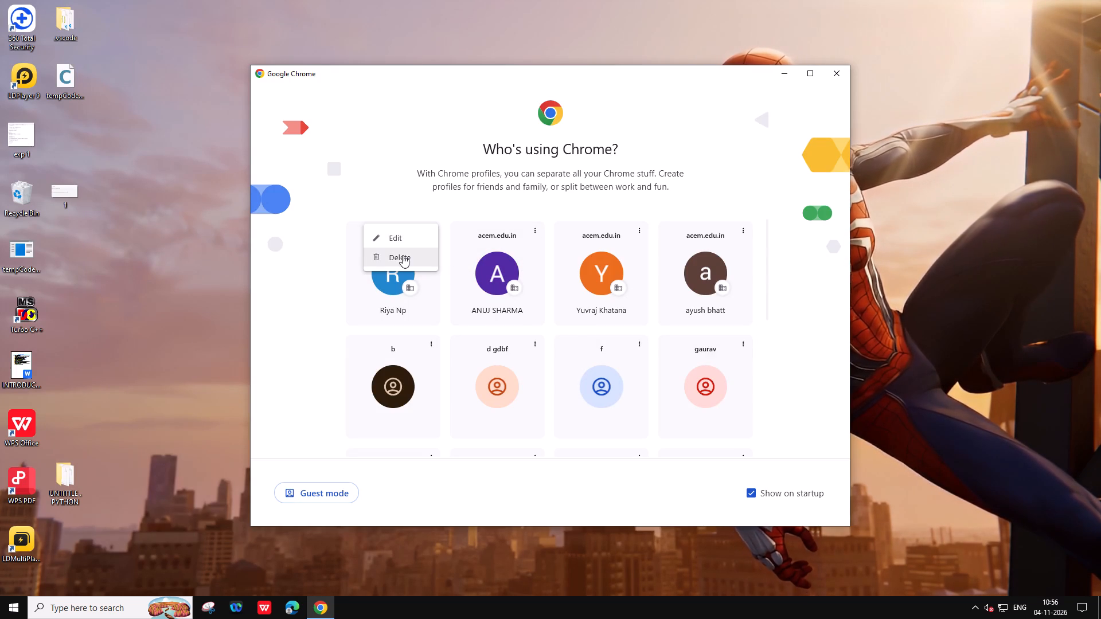
pyautogui.click(656, 380)
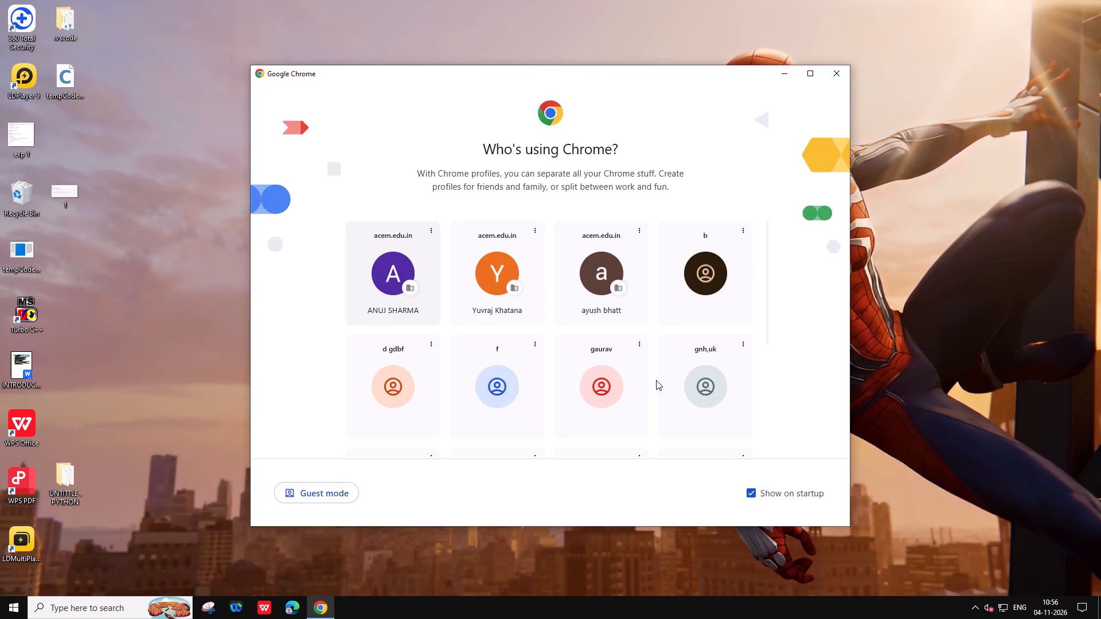
pyautogui.click(433, 229)
pyautogui.click(379, 260)
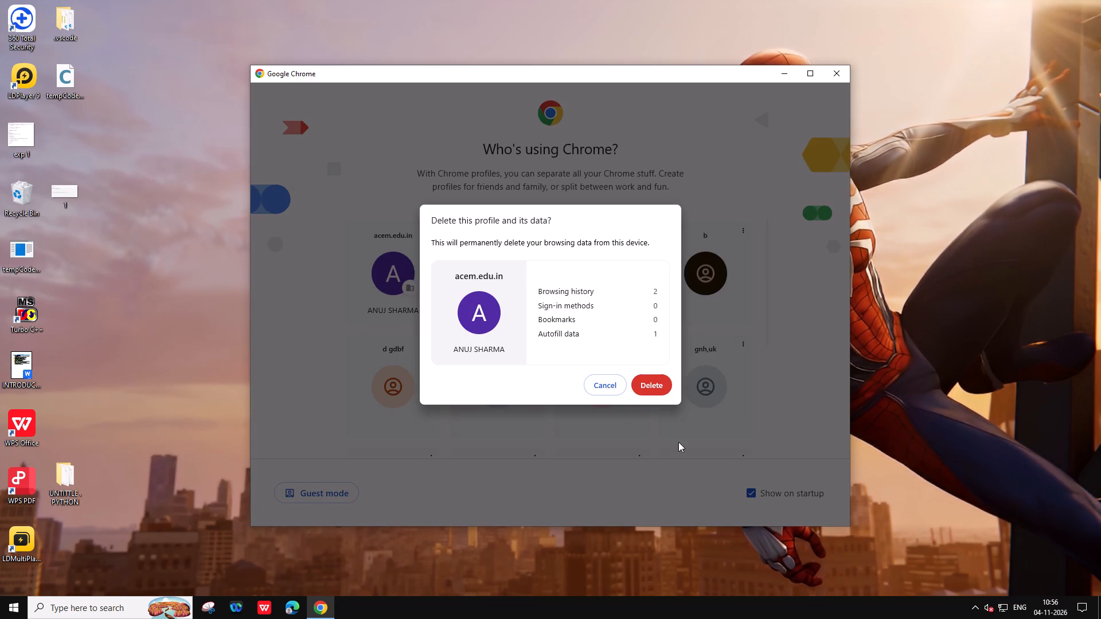
pyautogui.click(647, 389)
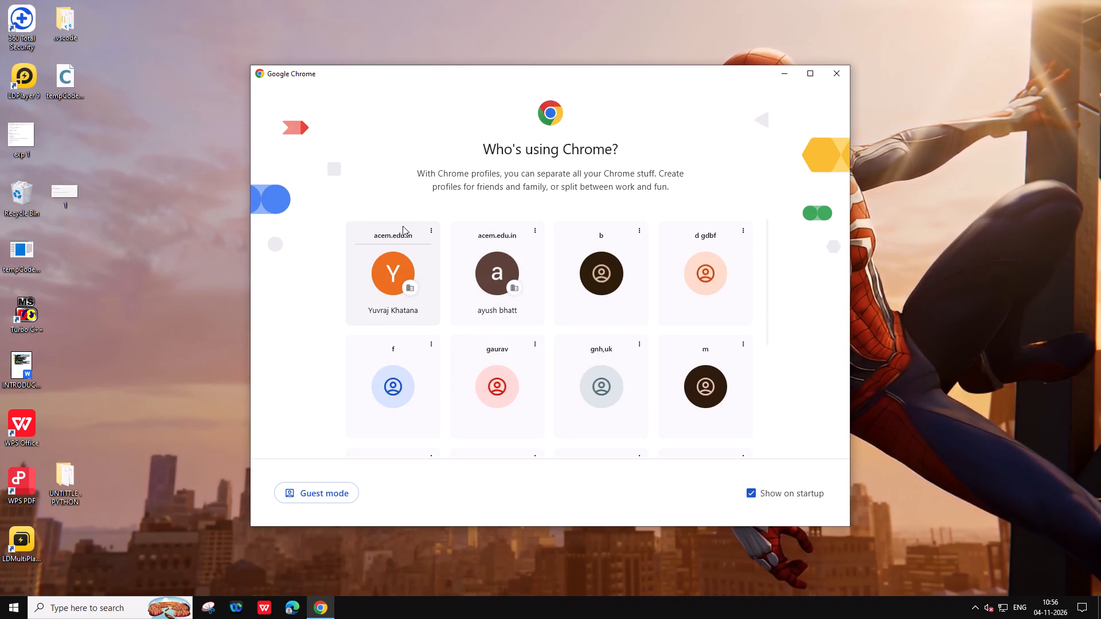
pyautogui.click(436, 231)
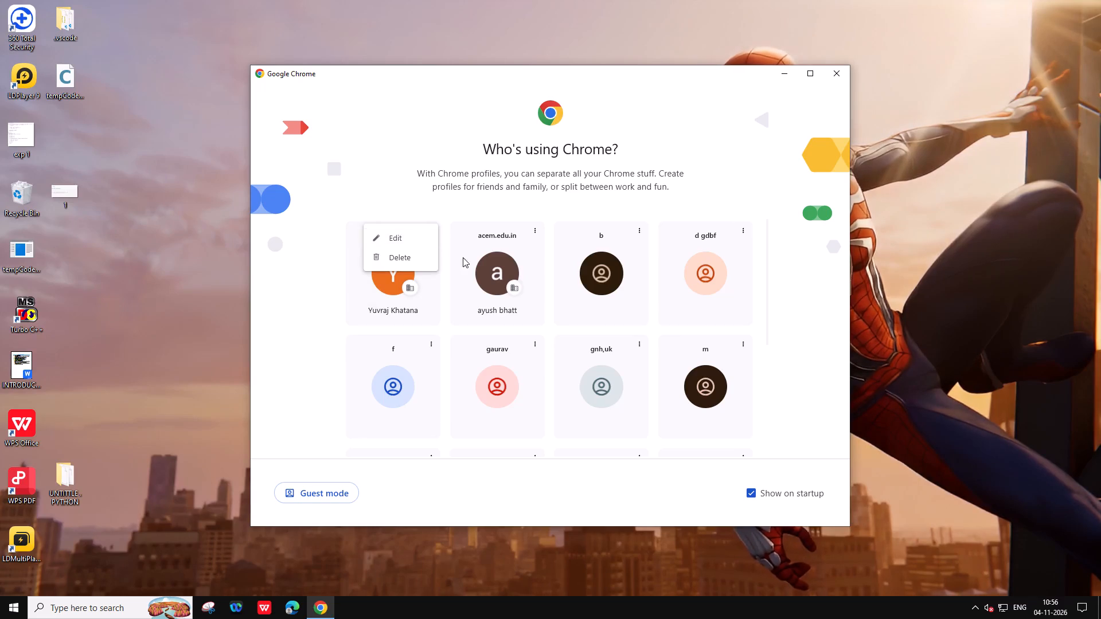
pyautogui.click(377, 264)
pyautogui.click(661, 389)
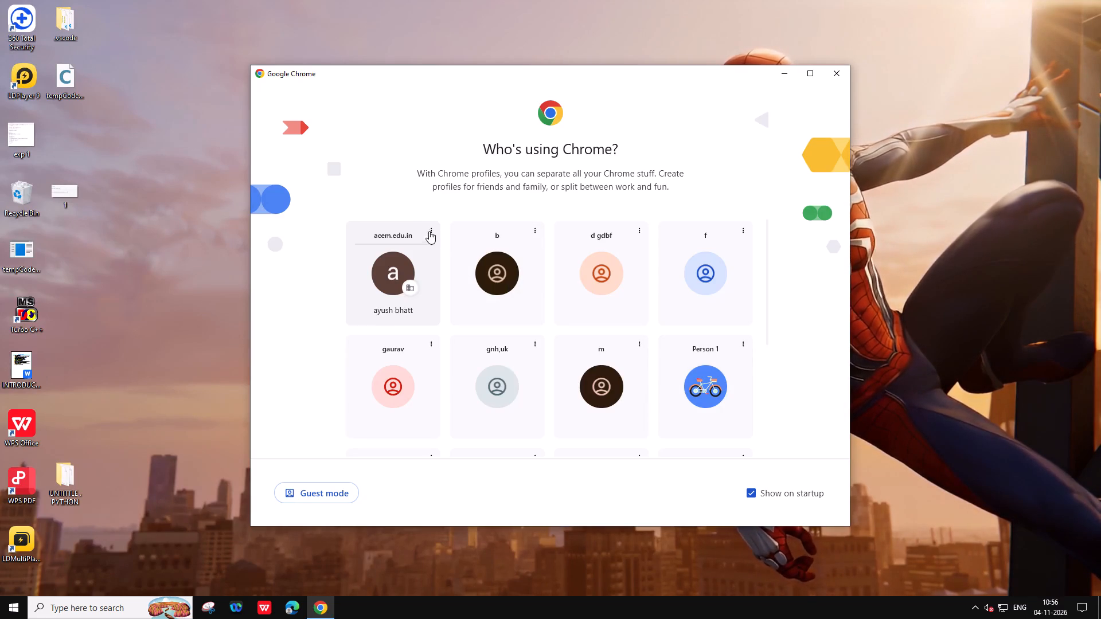
pyautogui.click(431, 229)
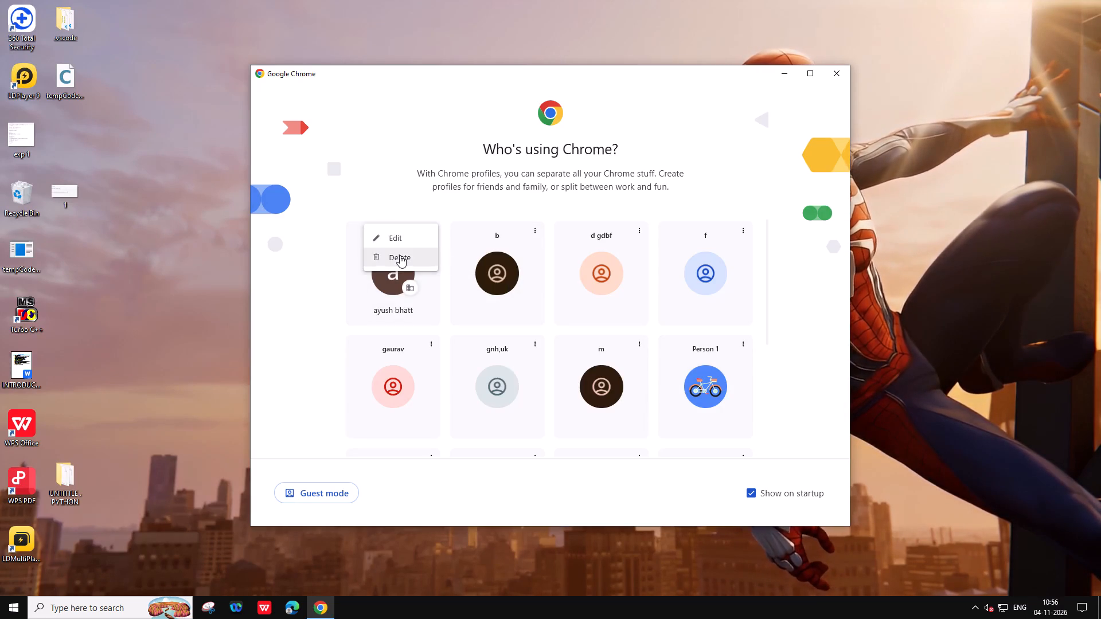
pyautogui.click(400, 255)
pyautogui.click(655, 387)
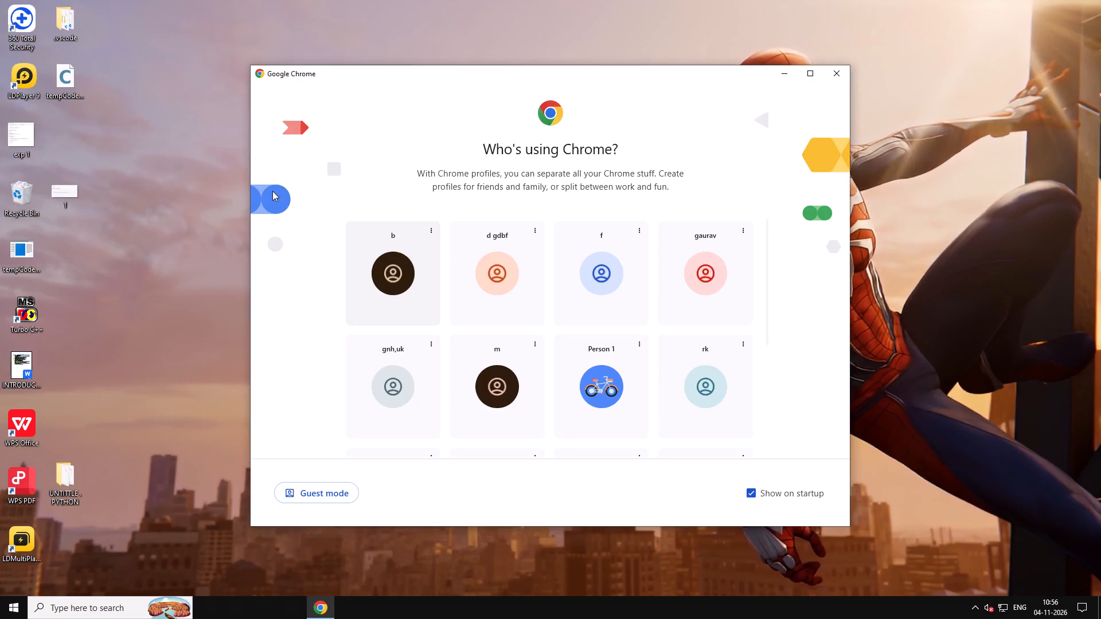
pyautogui.moveTo(345, 207); pyautogui.dragTo(761, 497, button='right')
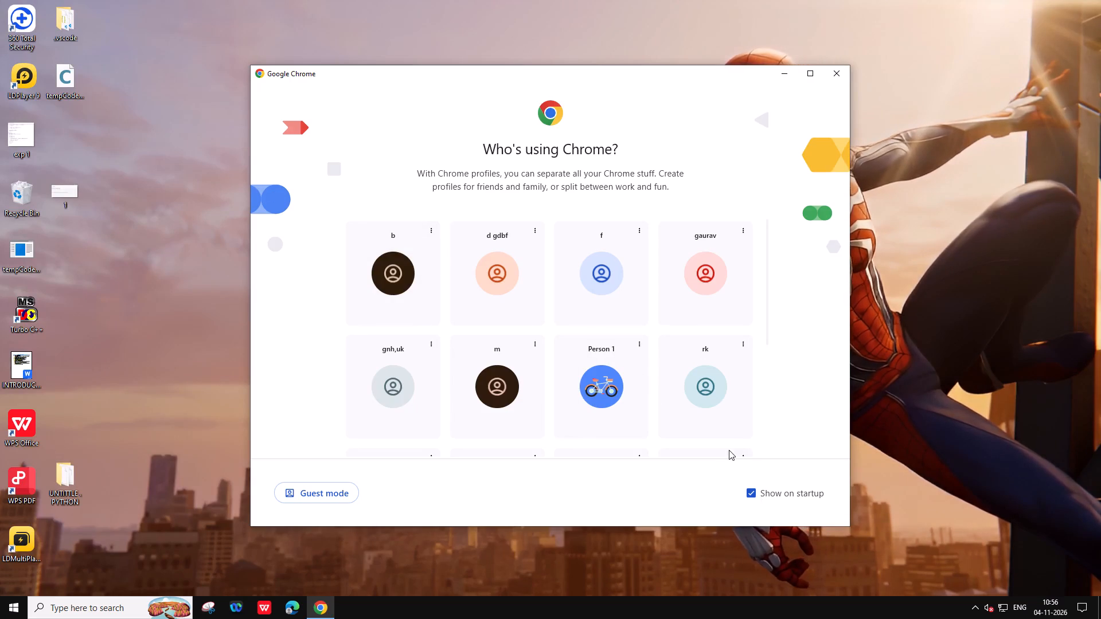
# Turn off showing the profile picker on startup.
pyautogui.click(758, 491)
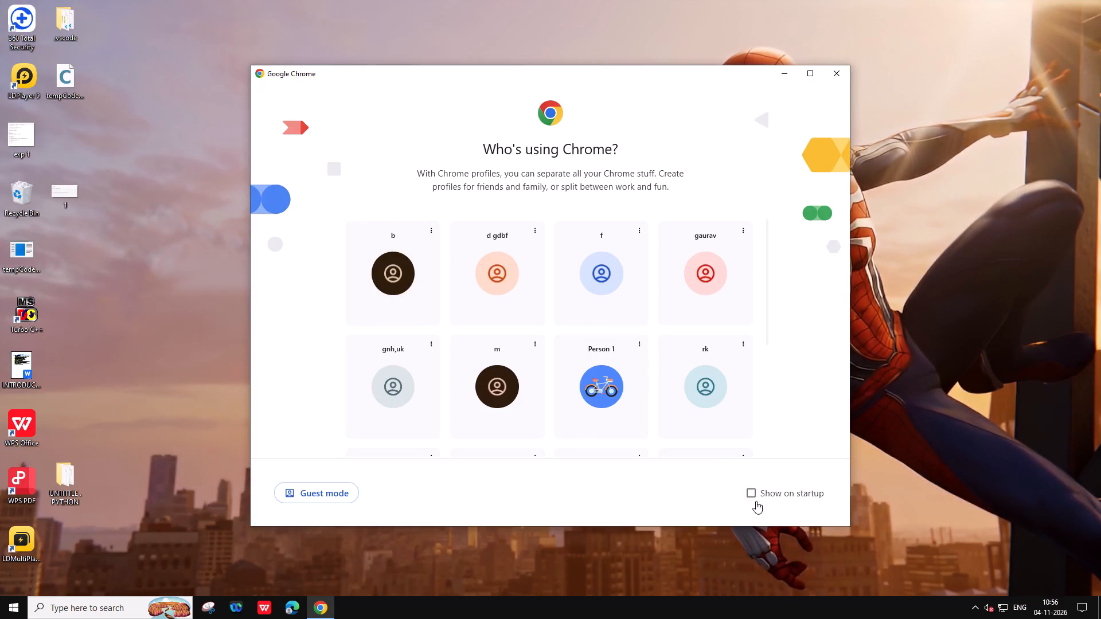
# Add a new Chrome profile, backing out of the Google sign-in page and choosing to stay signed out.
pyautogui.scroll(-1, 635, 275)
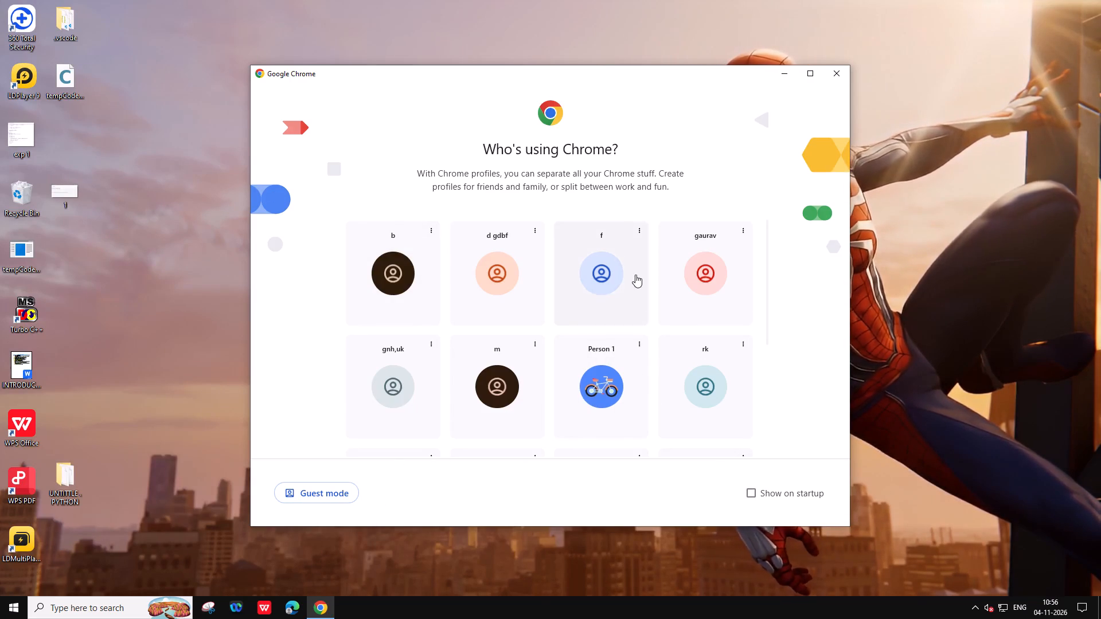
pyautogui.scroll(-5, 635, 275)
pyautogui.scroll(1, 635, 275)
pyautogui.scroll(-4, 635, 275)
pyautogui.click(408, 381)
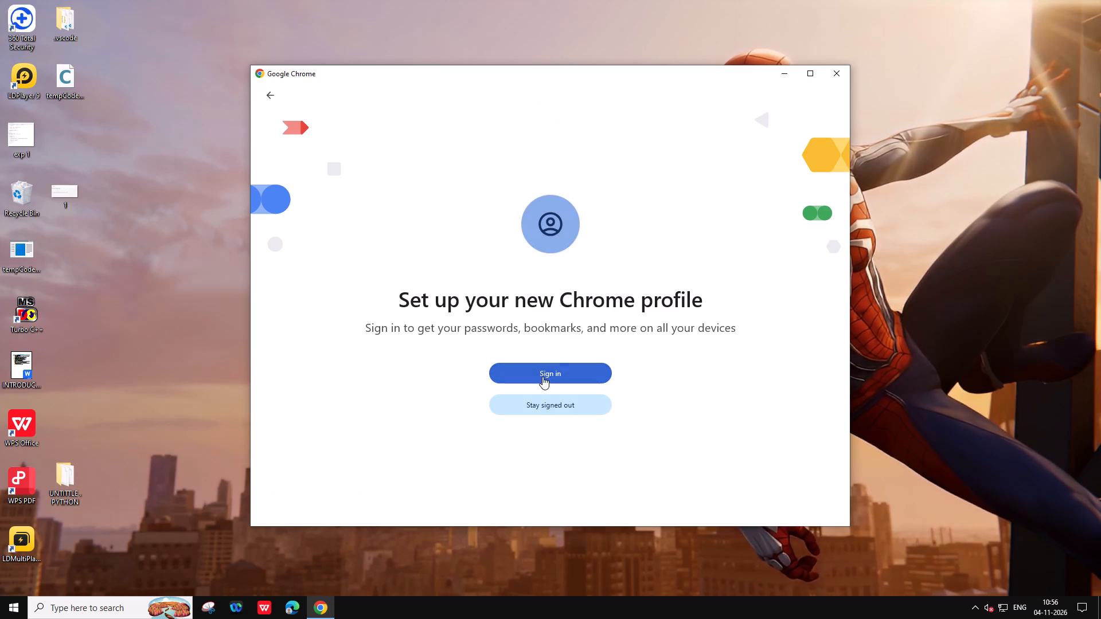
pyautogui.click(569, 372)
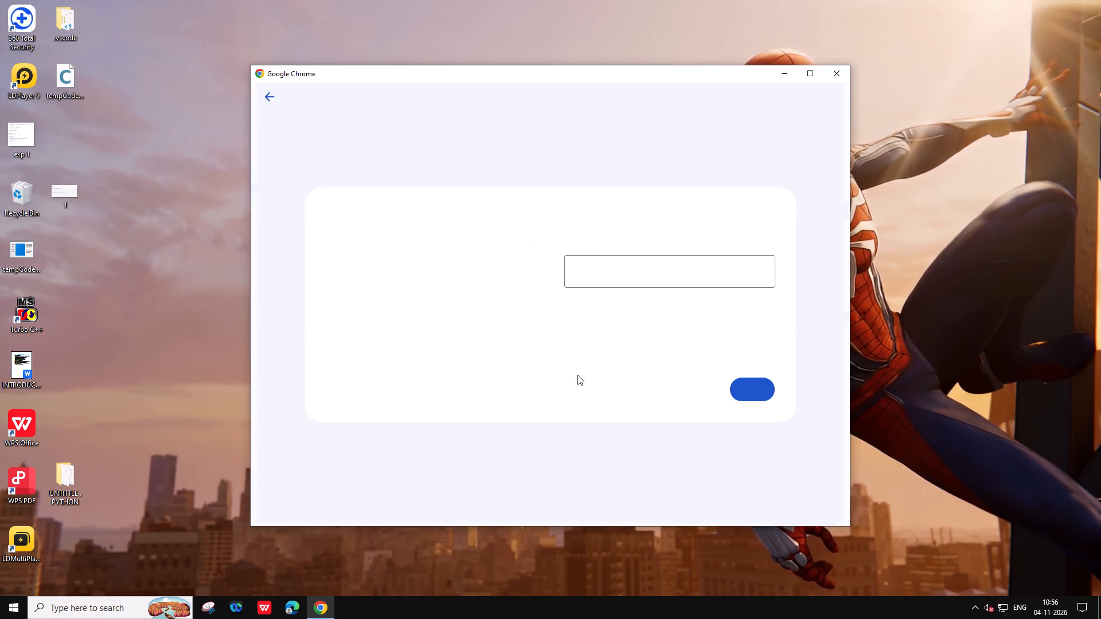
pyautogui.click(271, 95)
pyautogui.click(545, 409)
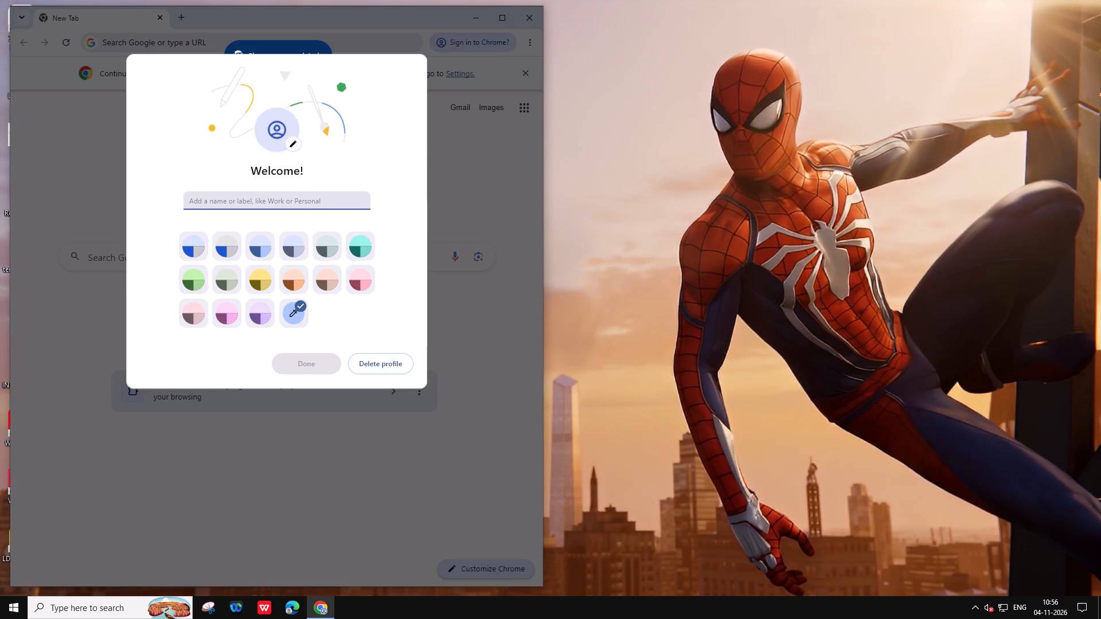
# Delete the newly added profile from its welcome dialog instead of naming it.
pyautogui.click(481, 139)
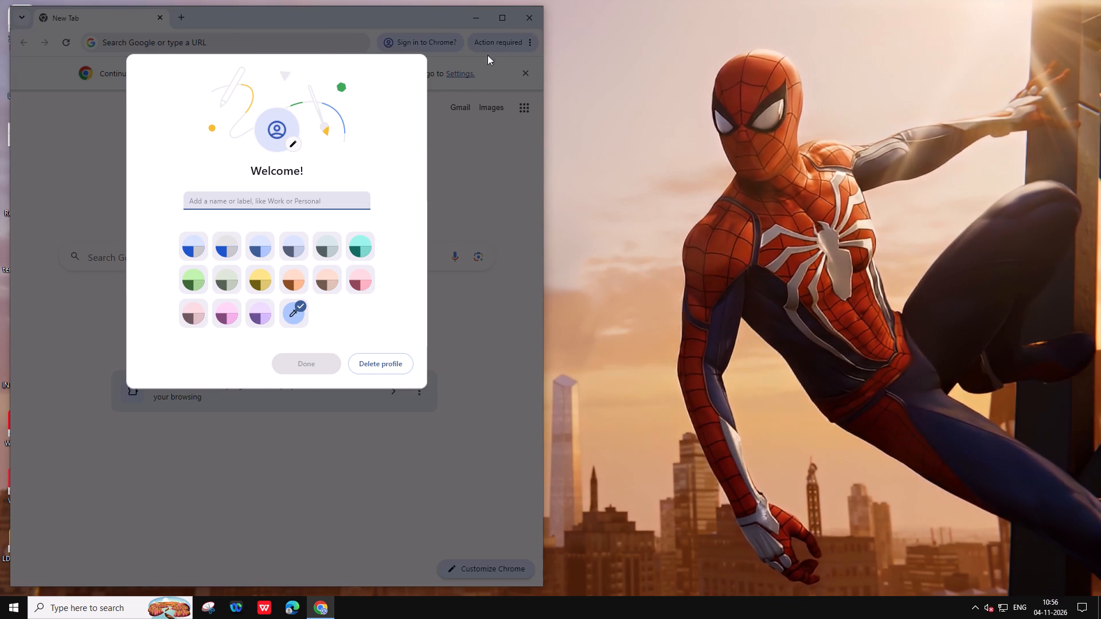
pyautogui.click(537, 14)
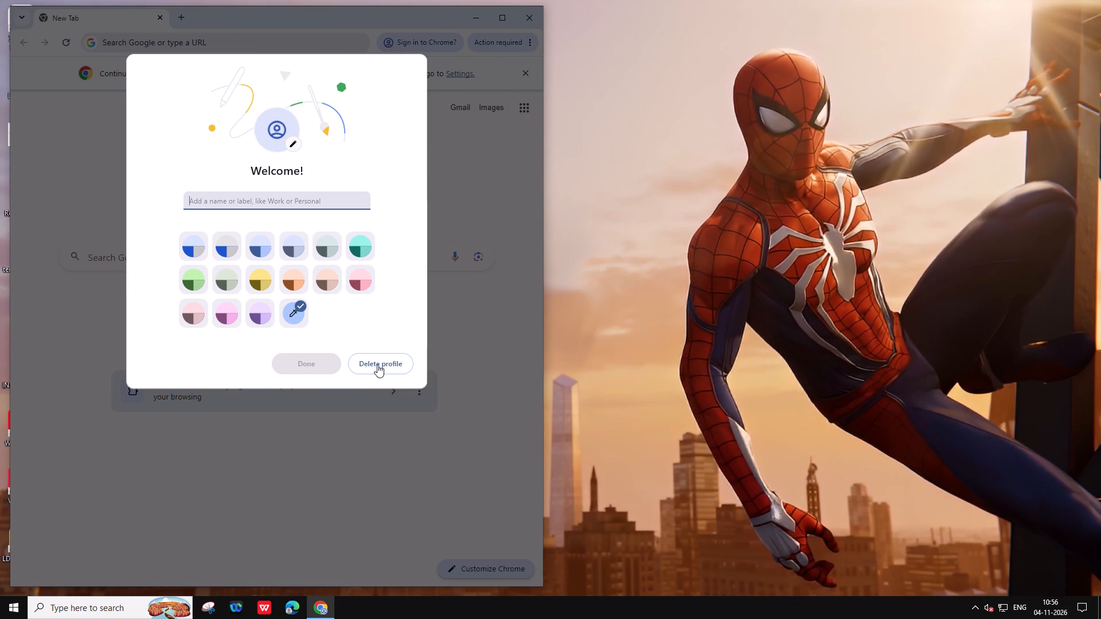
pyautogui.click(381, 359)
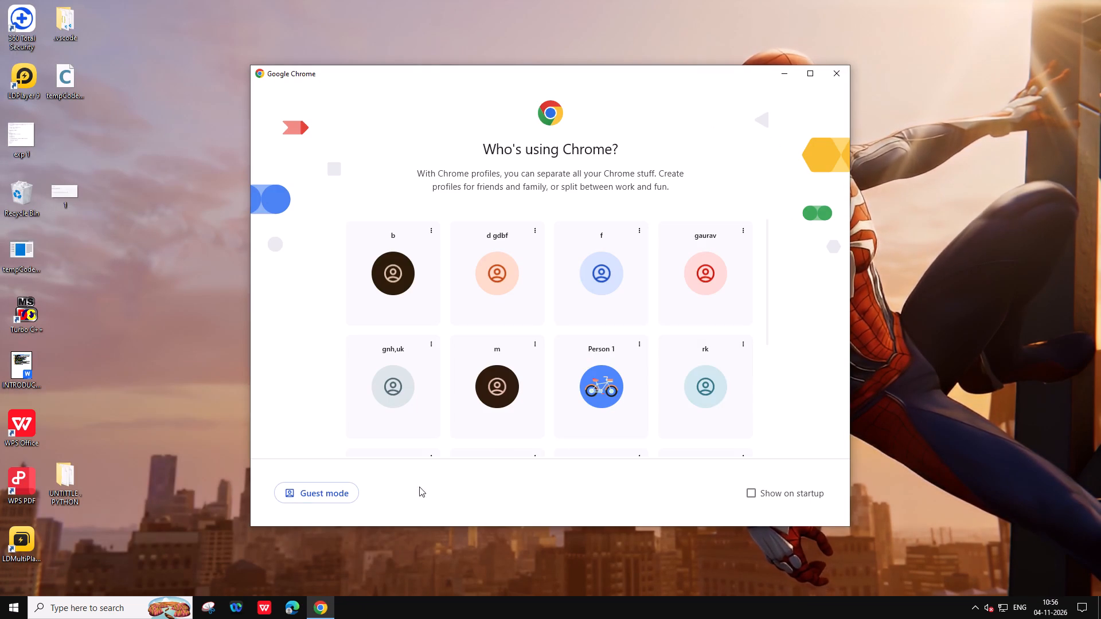
# Open a Chrome window in Guest mode.
pyautogui.click(319, 486)
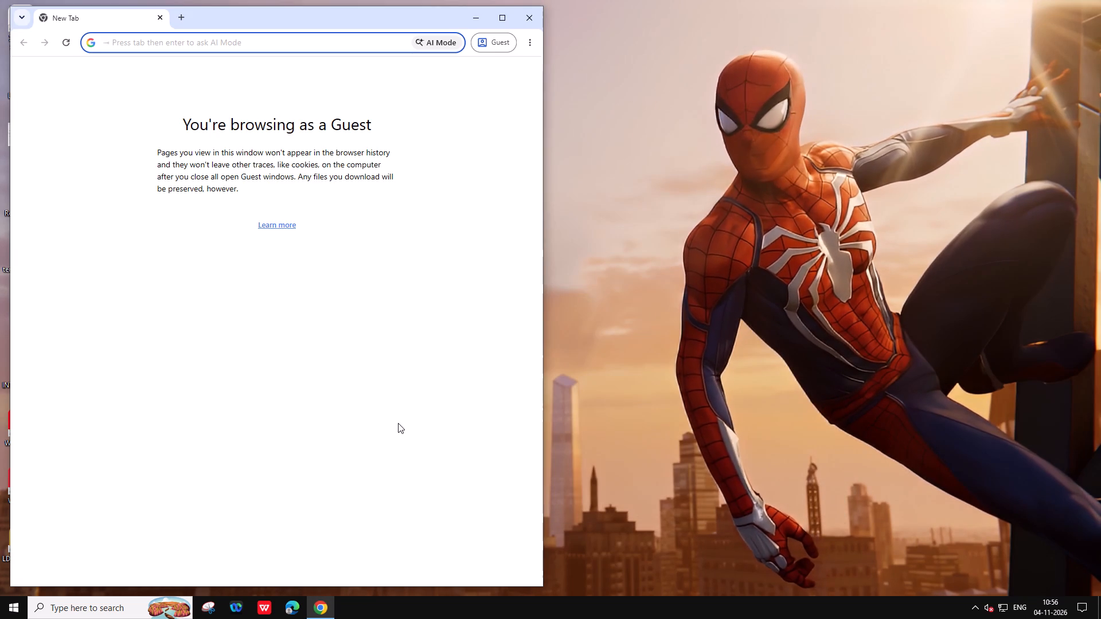
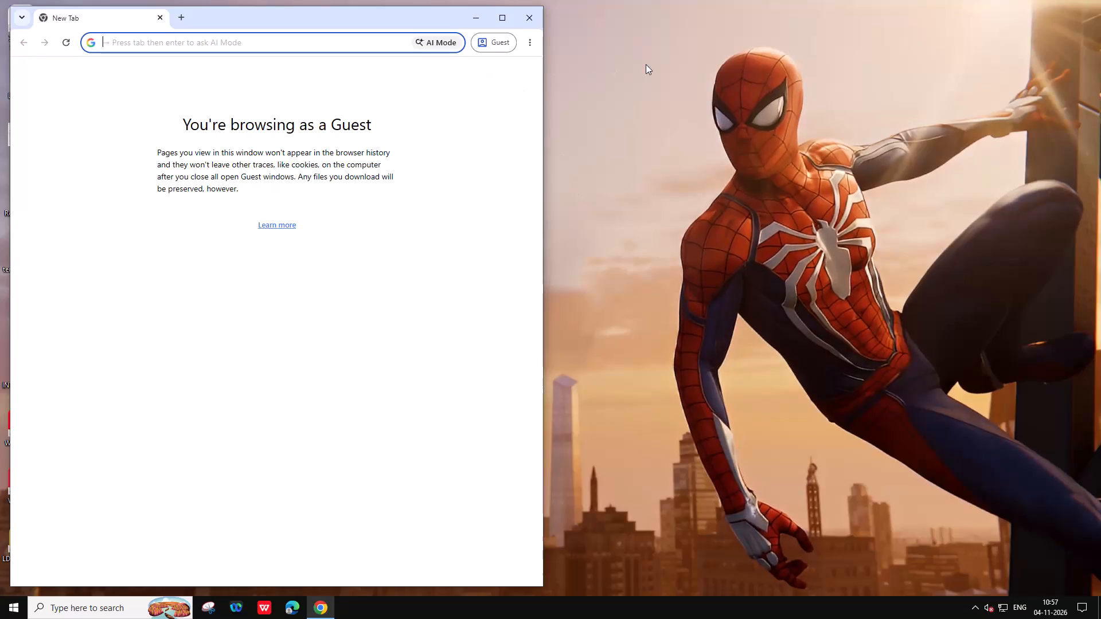
# Enter "gmai" in the Guest window's address bar to look up Gmail.
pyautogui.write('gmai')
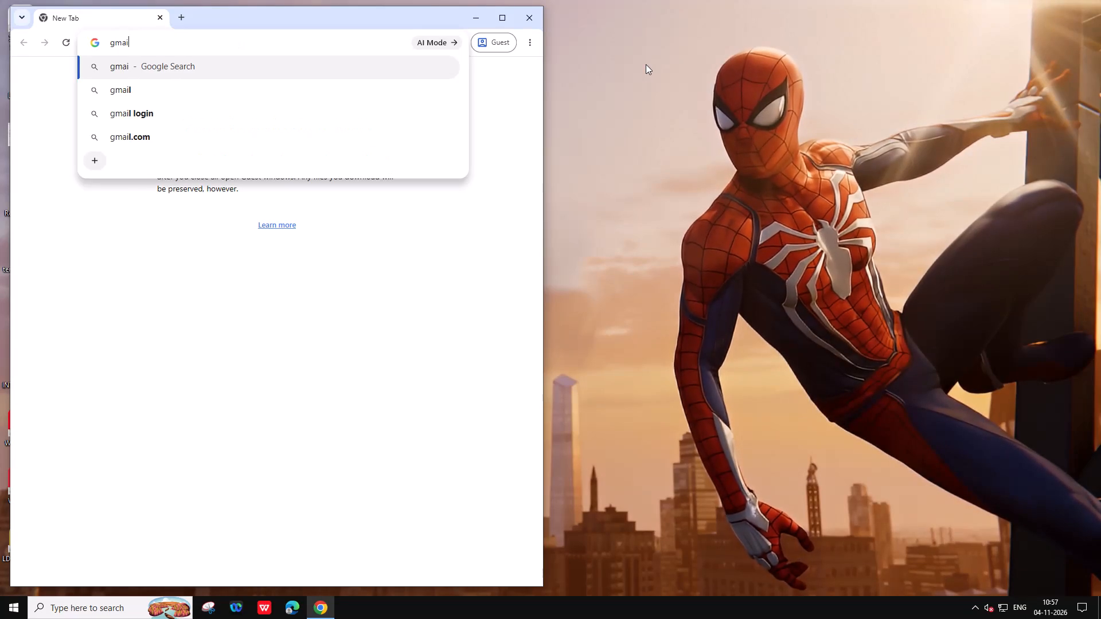
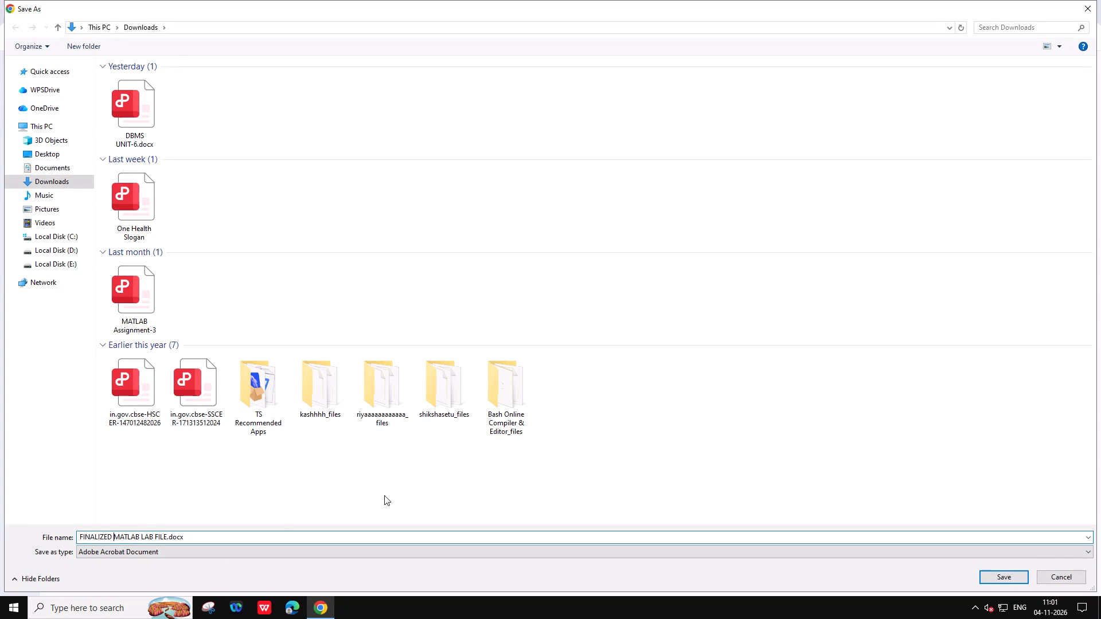
# Remove "FINALIZED" from the attachment's file name and save it as MATLAB LAB FILE.docx in the Downloads folder.
pyautogui.press('BackSpace')
pyautogui.press('BackSpace')
pyautogui.press('BackSpace')
pyautogui.press('BackSpace')
pyautogui.press('BackSpace')
pyautogui.press('BackSpace')
pyautogui.press('BackSpace')
pyautogui.press('BackSpace')
pyautogui.press('BackSpace')
pyautogui.press('BackSpace')
pyautogui.press('BackSpace')
pyautogui.press('BackSpace')
pyautogui.press('BackSpace')
pyautogui.press('BackSpace')
pyautogui.press('BackSpace')
pyautogui.press('BackSpace')
pyautogui.press('BackSpace')
pyautogui.press('BackSpace')
pyautogui.press('BackSpace')
pyautogui.press('BackSpace')
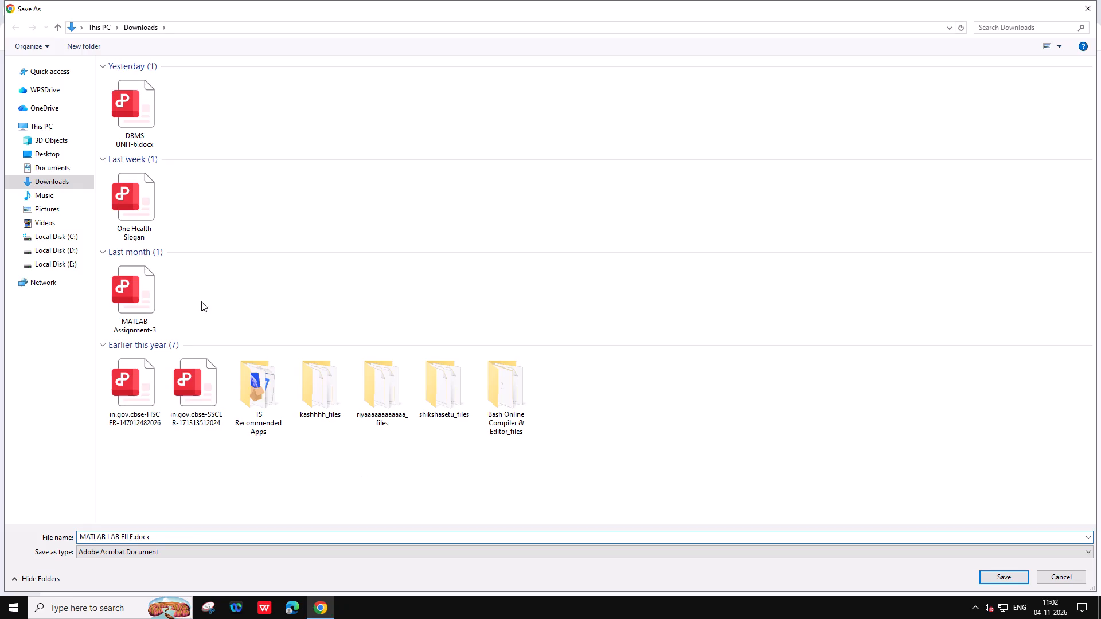
pyautogui.click(42, 173)
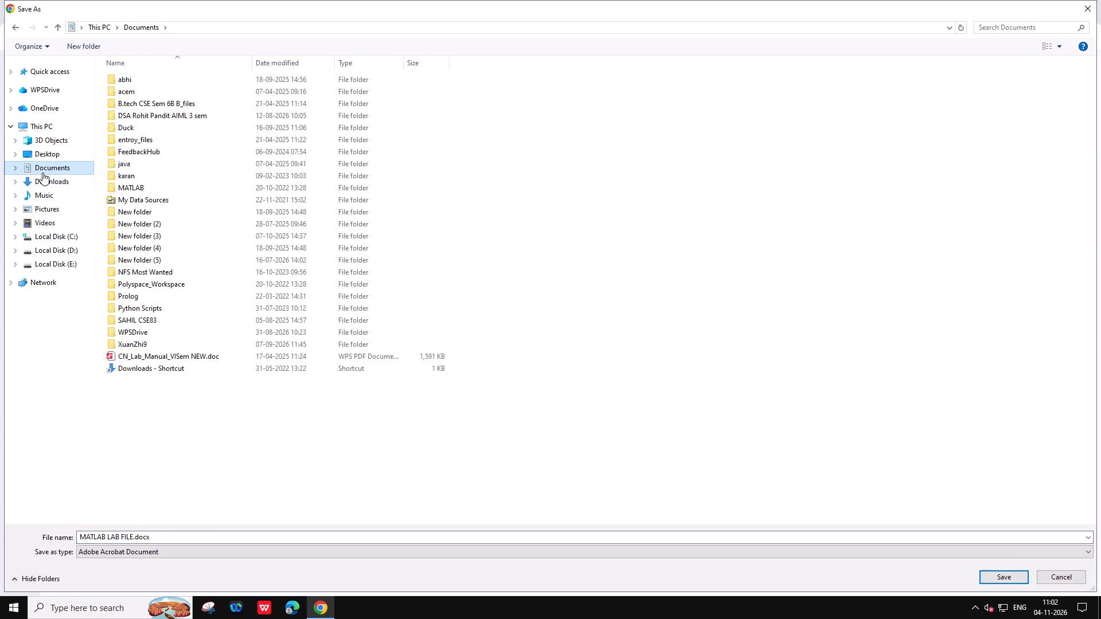
pyautogui.click(67, 186)
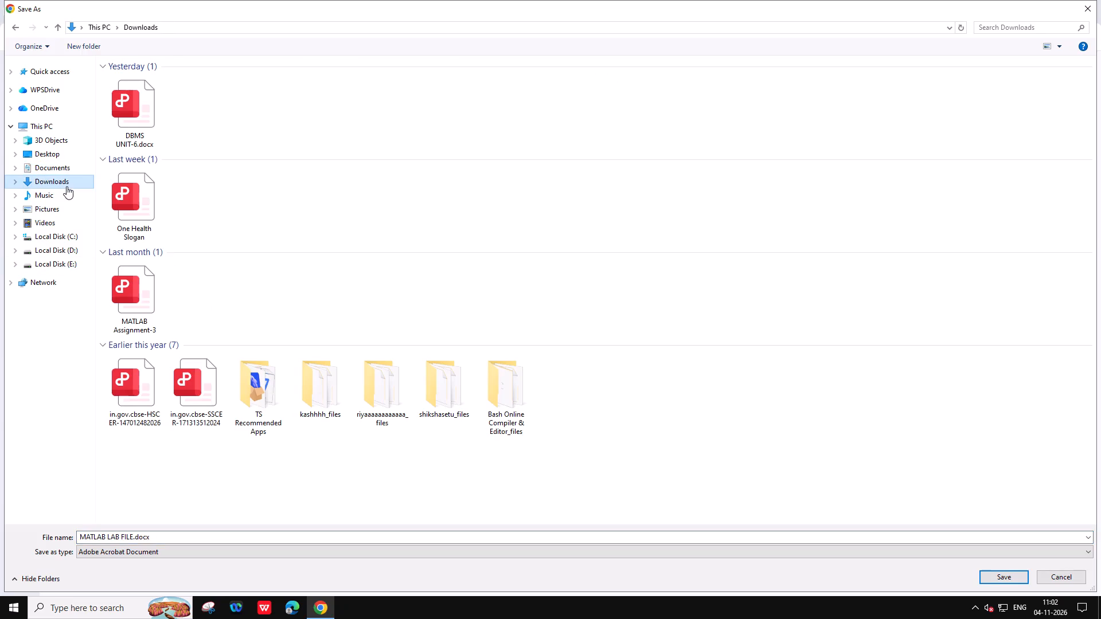
pyautogui.click(1014, 577)
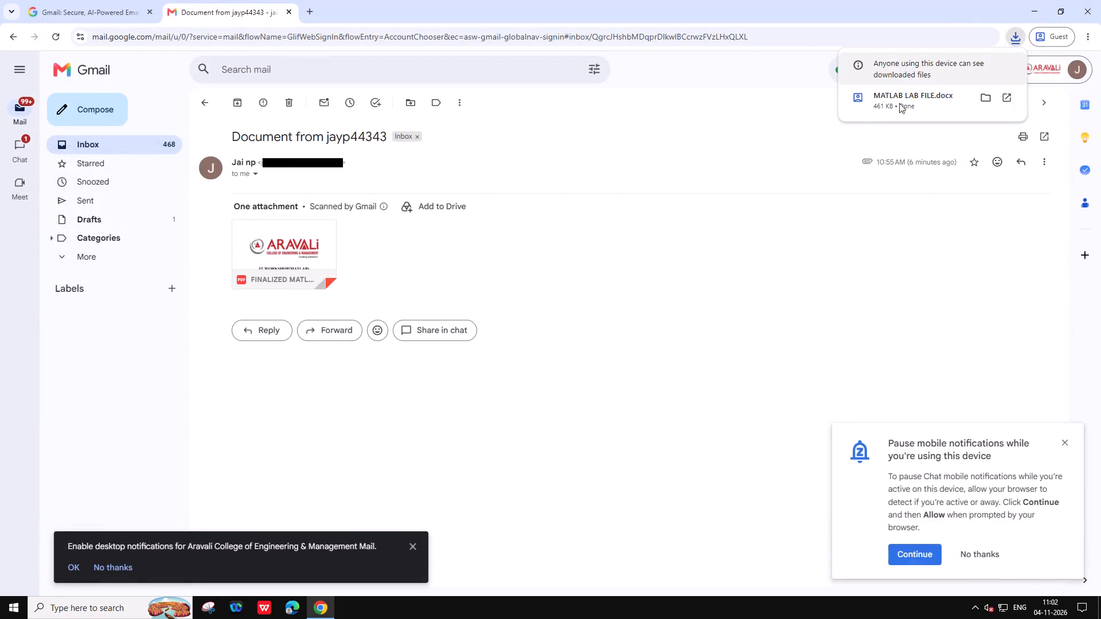
# Show the downloaded MATLAB LAB FILE in its folder in File Explorer and maximize that window.
pyautogui.click(990, 95)
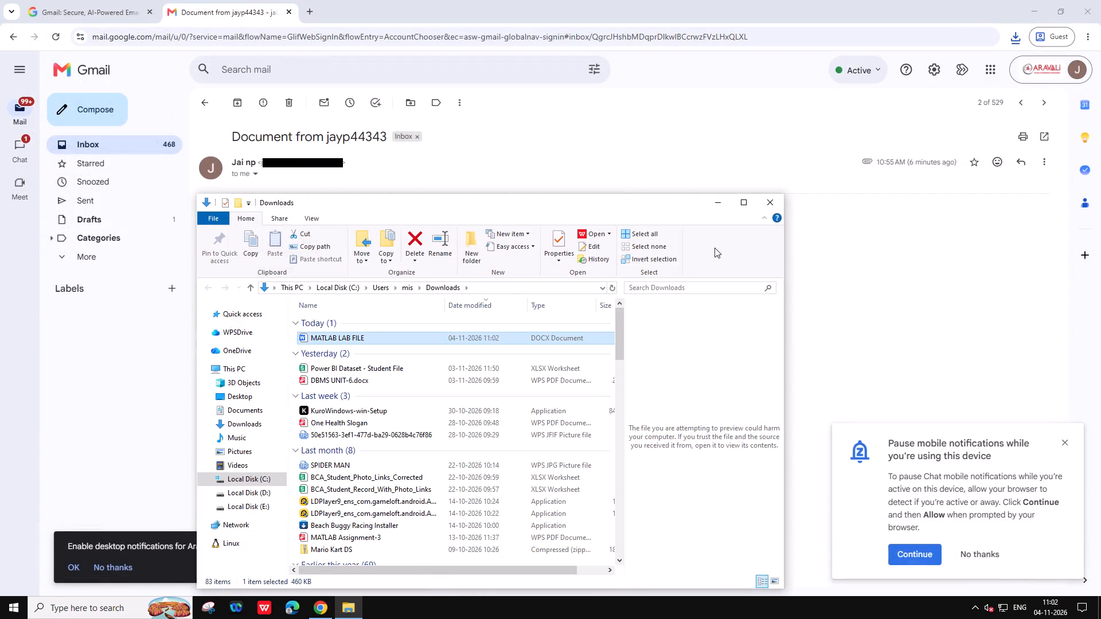
pyautogui.click(738, 196)
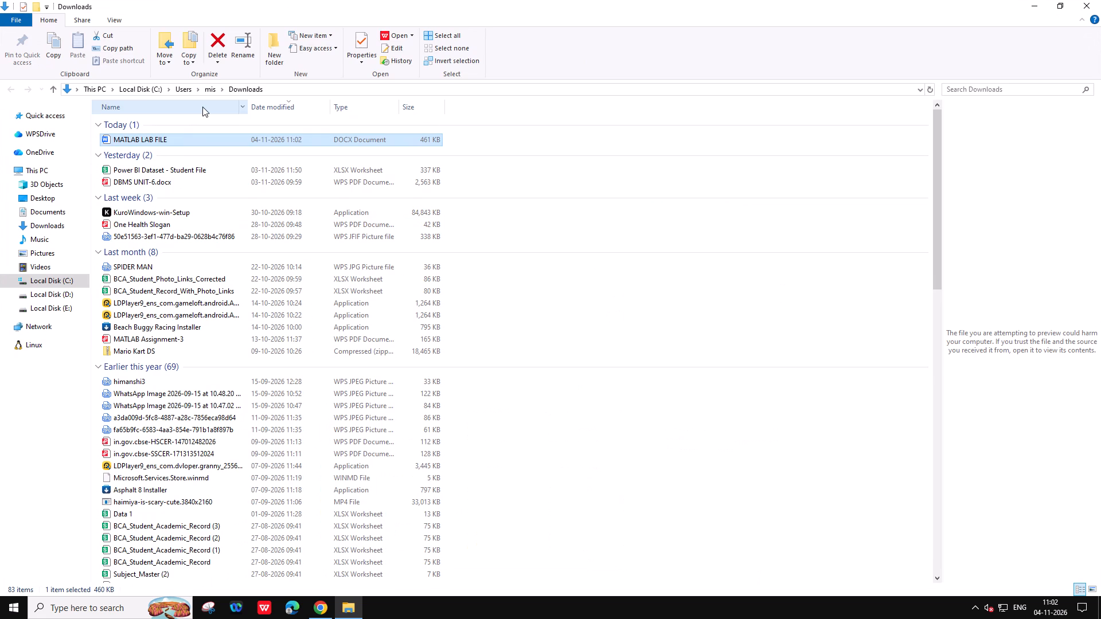
# Bring up the choice of apps for opening the MATLAB LAB FILE document.
pyautogui.rightClick(364, 135)
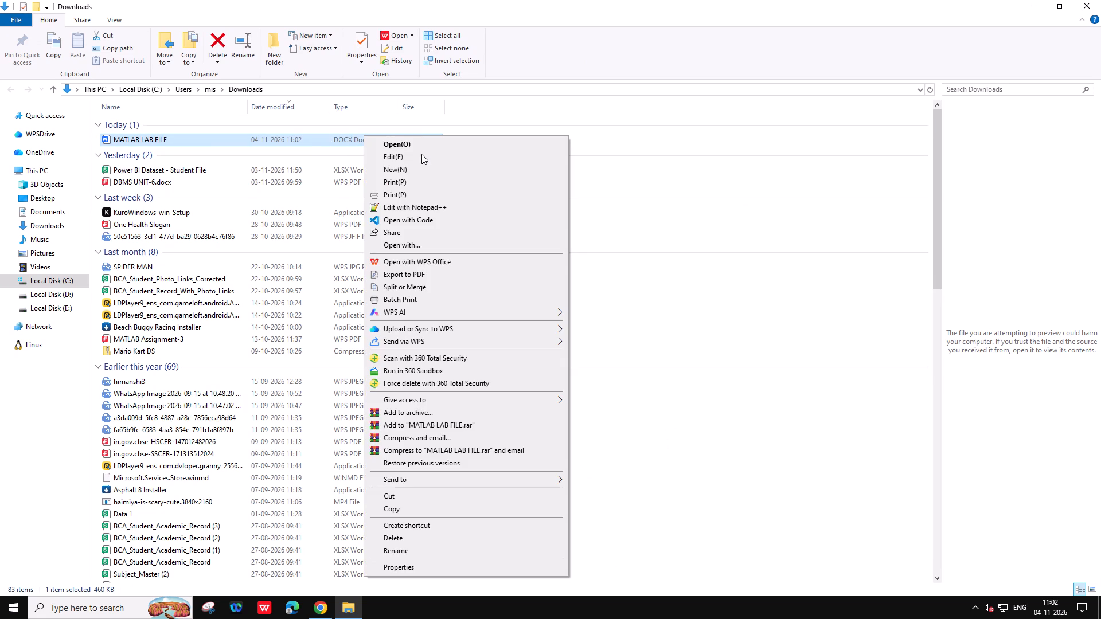
pyautogui.click(424, 249)
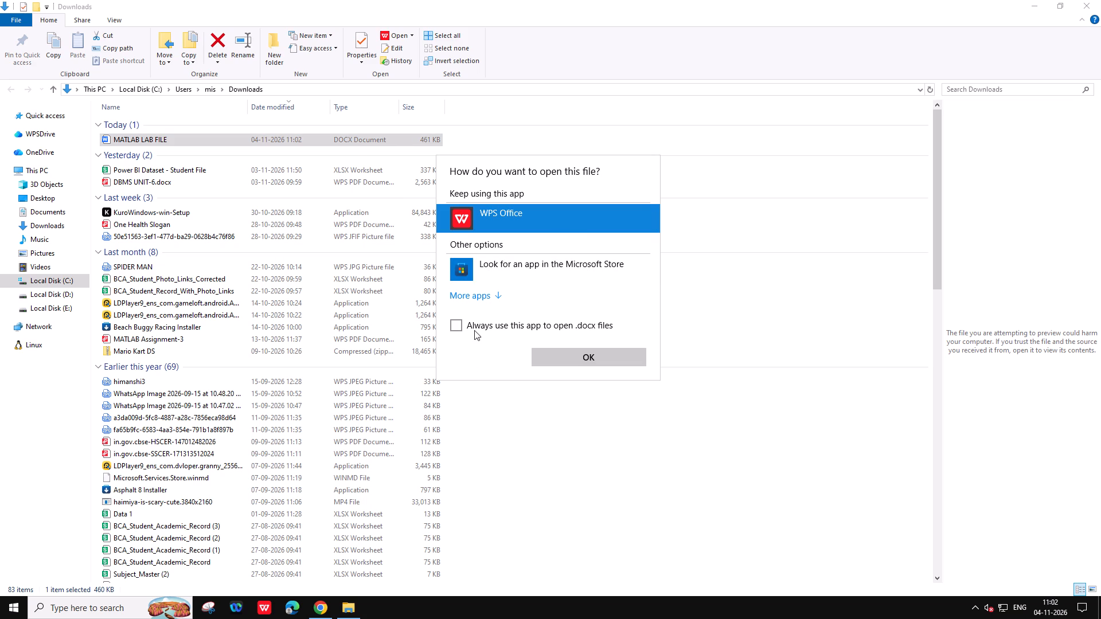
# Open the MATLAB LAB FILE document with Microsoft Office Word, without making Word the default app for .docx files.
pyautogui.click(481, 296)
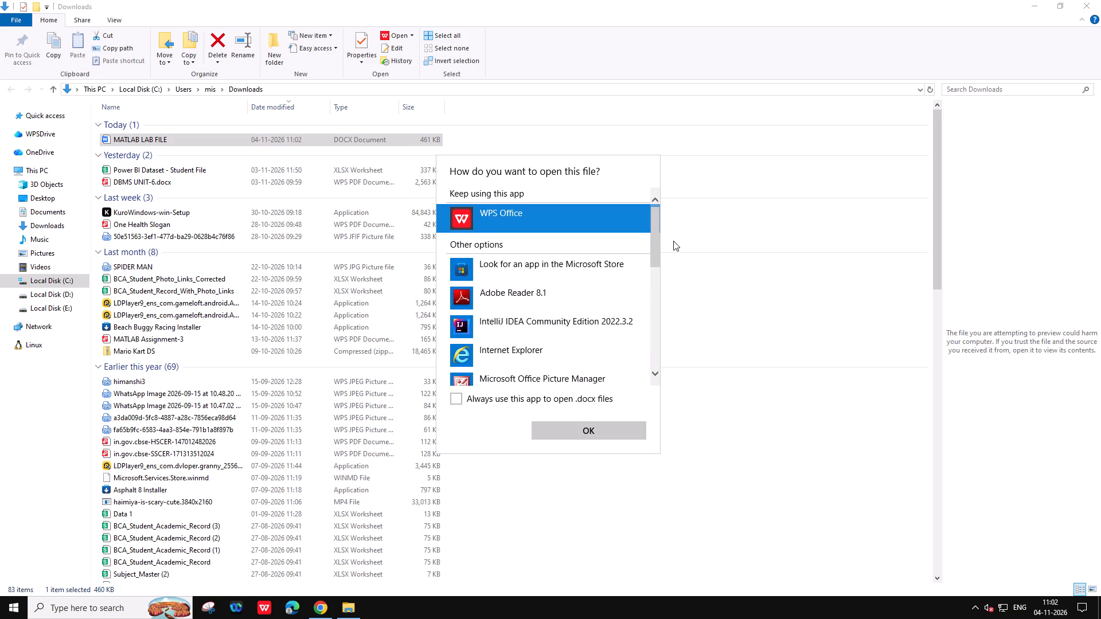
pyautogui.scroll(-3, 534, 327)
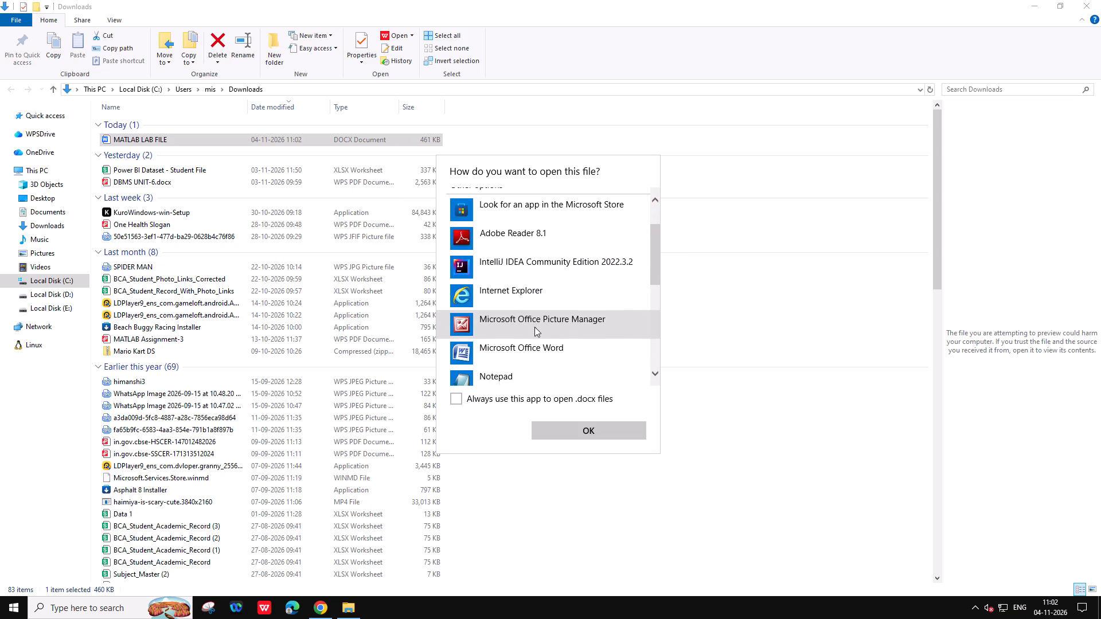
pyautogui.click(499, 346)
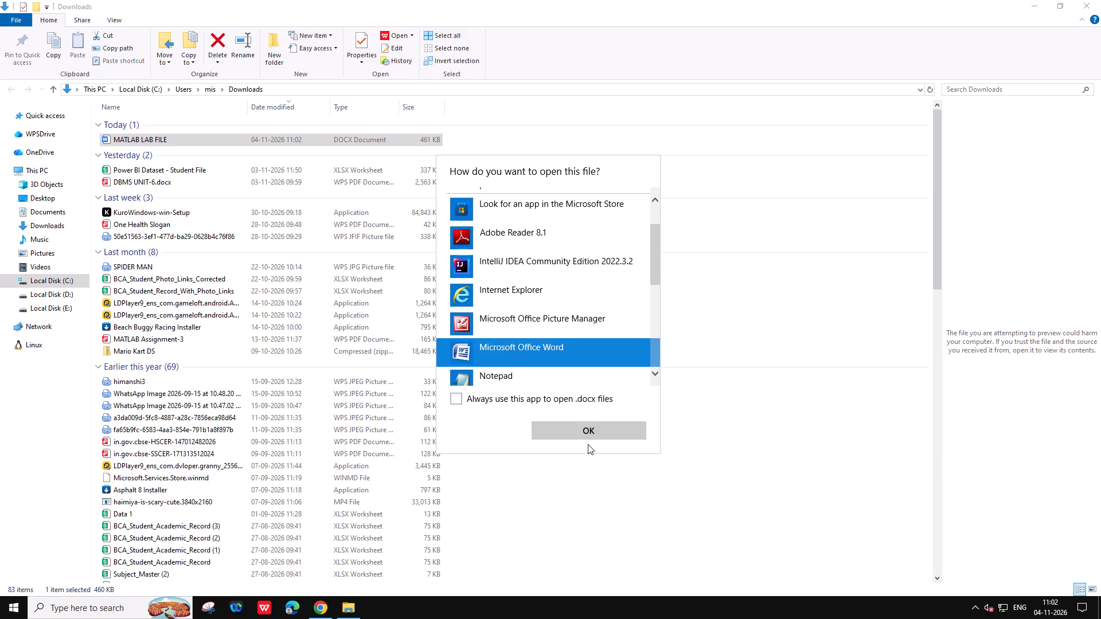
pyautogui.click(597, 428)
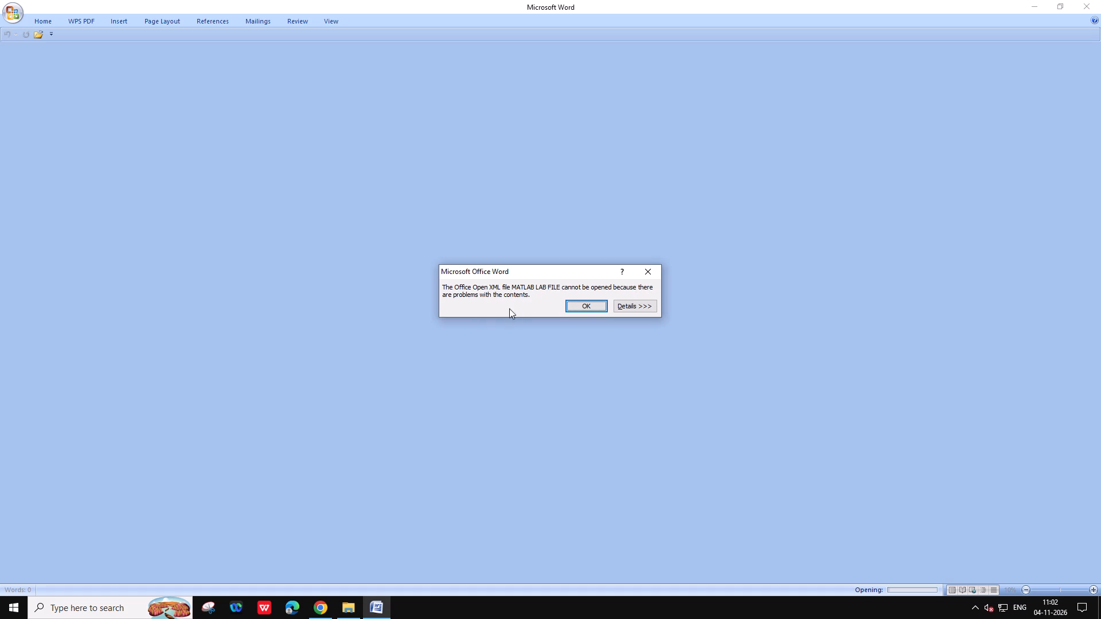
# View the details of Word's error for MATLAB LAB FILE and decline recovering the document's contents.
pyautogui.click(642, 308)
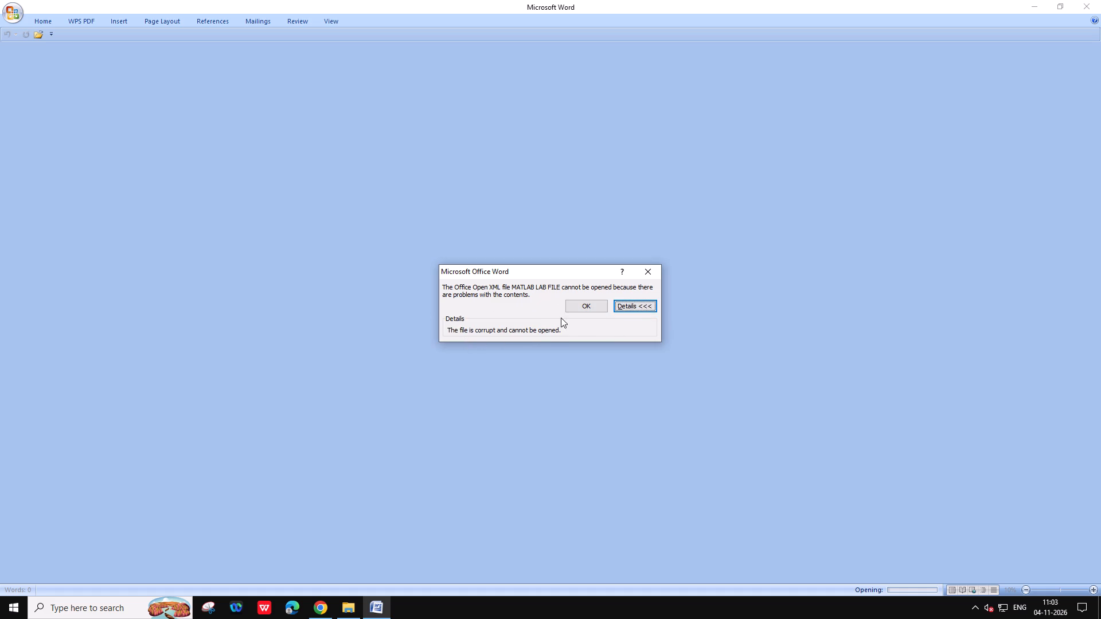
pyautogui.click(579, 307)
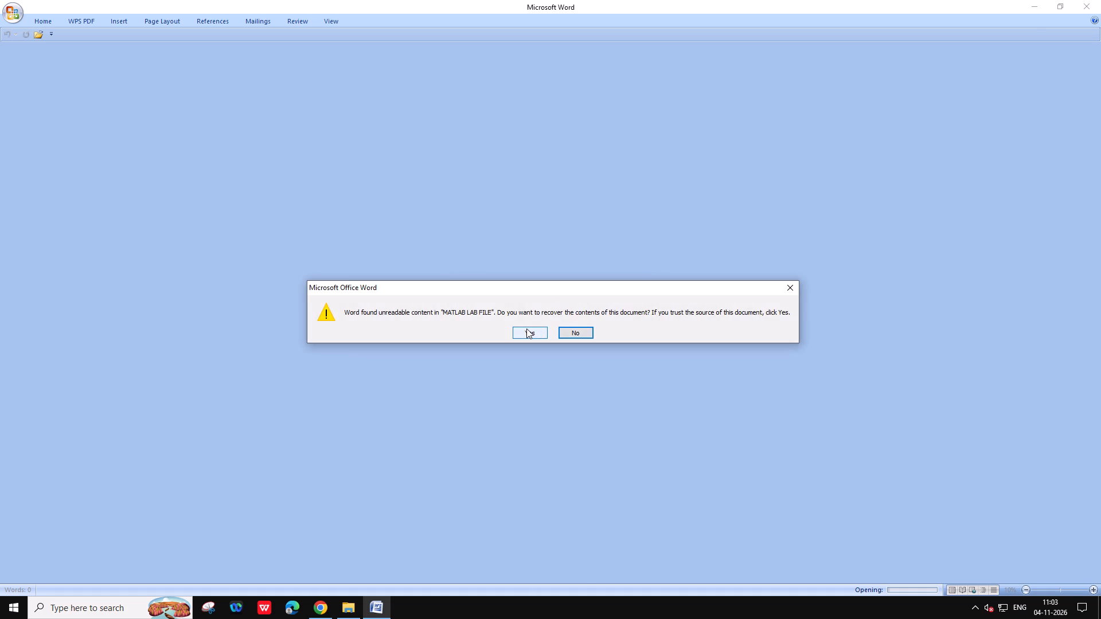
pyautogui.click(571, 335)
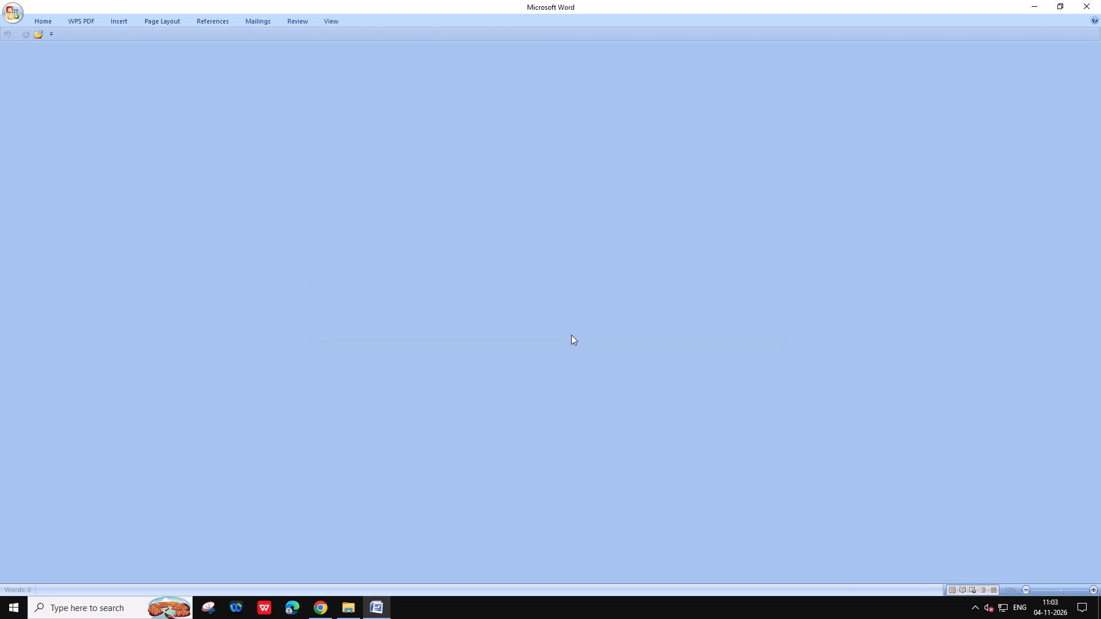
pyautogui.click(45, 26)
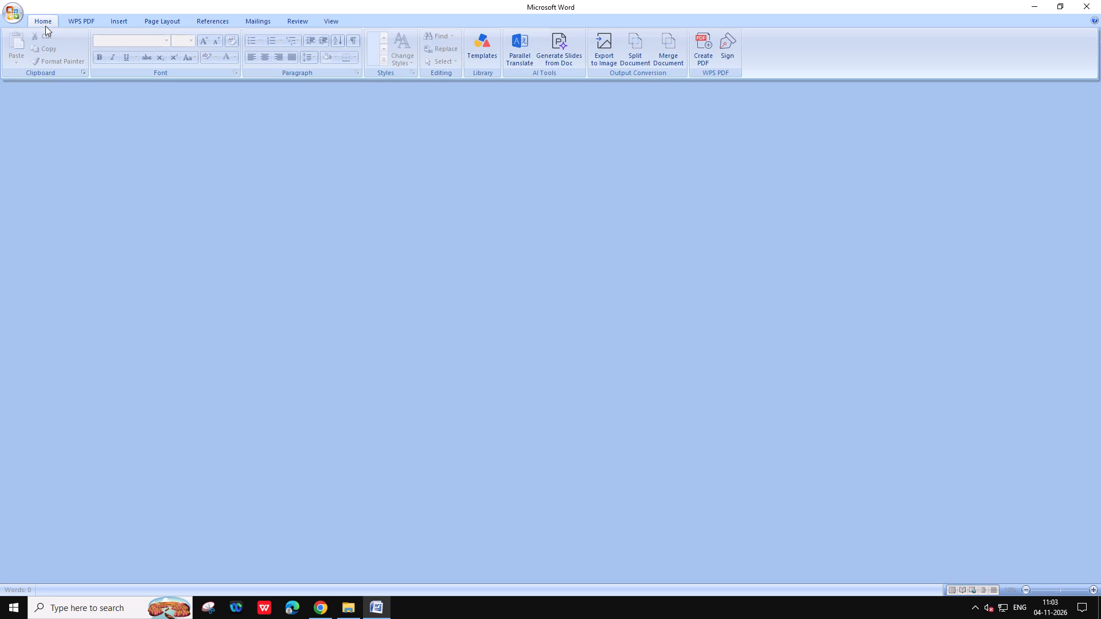
# Close the empty Microsoft Word window.
pyautogui.click(165, 40)
pyautogui.click(1079, 2)
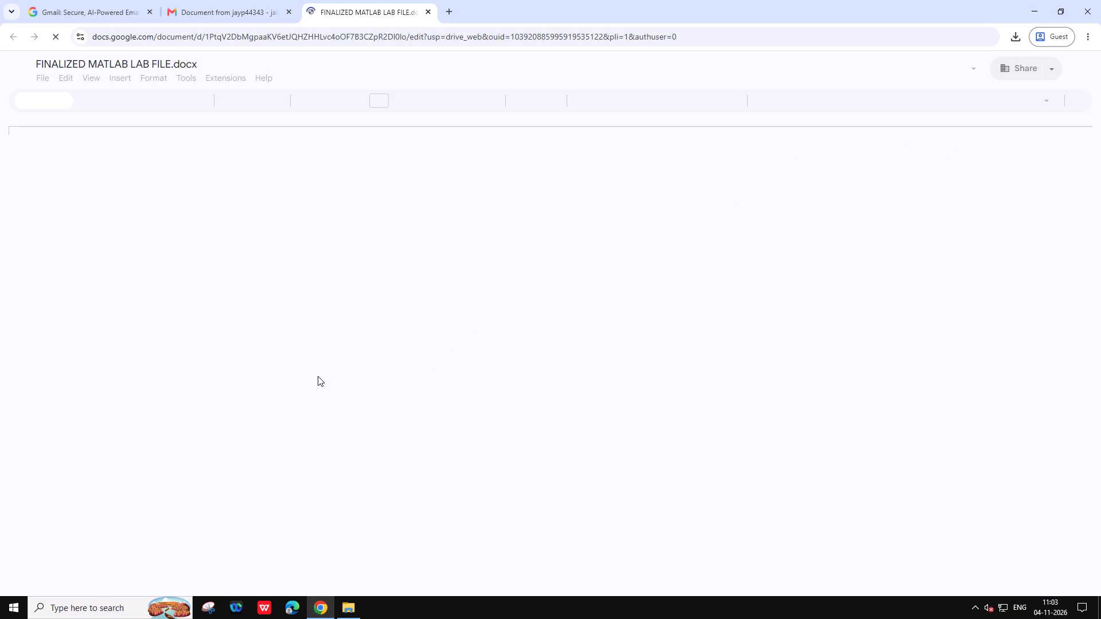
pyautogui.scroll(-1, 577, 407)
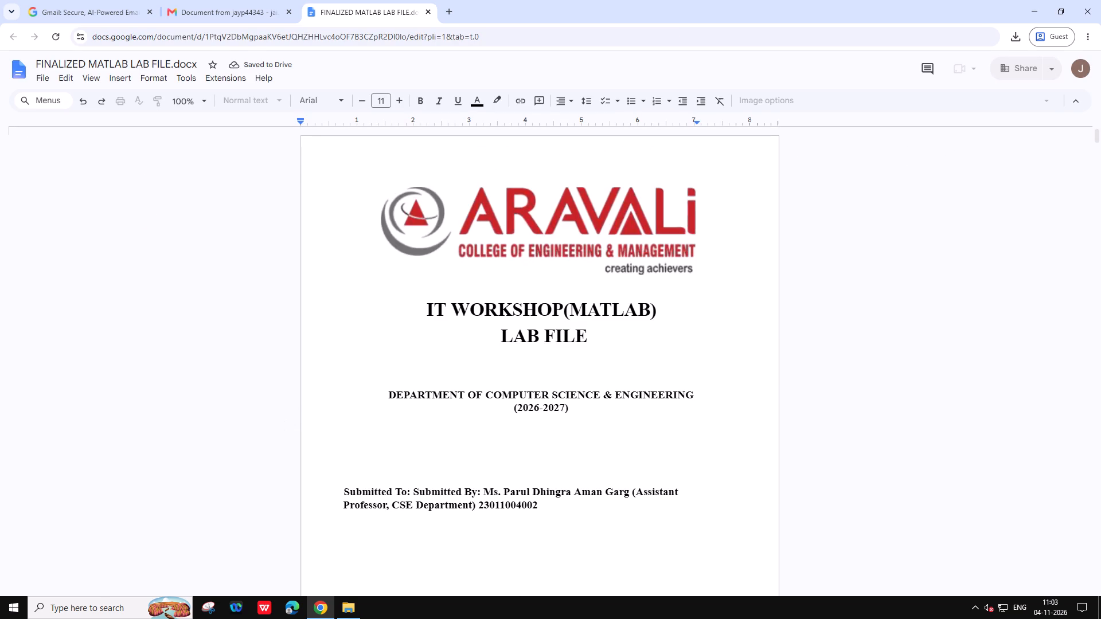
pyautogui.scroll(-1, 550, 407)
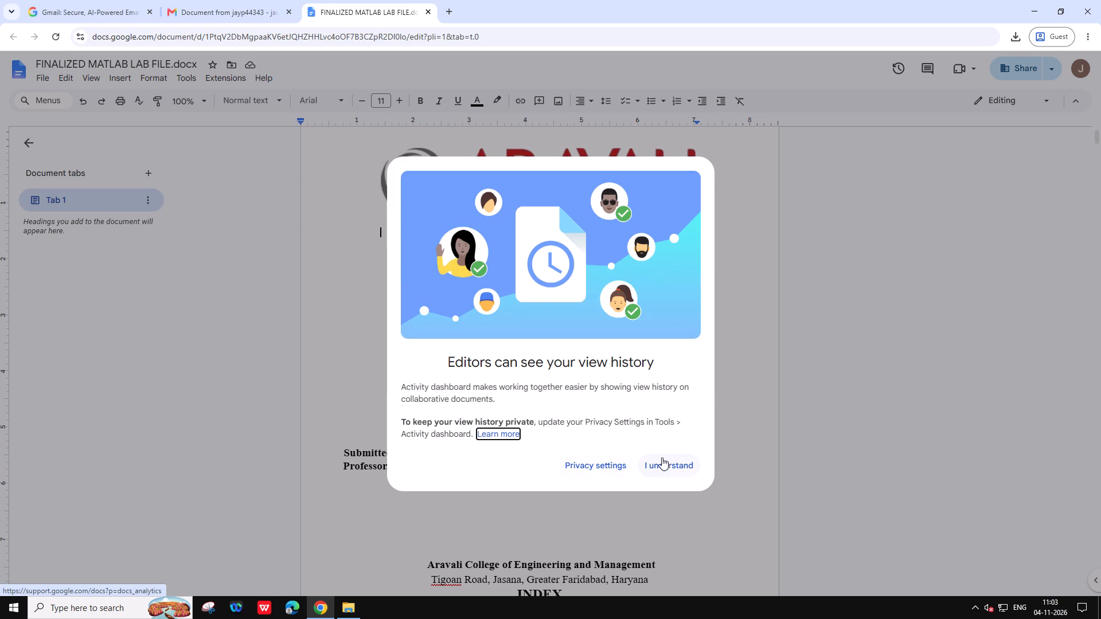
# Dismiss the view history notice, look over the cover page and index of FINALIZED MATLAB LAB FILE.docx, and close the browser window.
pyautogui.click(674, 457)
pyautogui.scroll(-1, 673, 430)
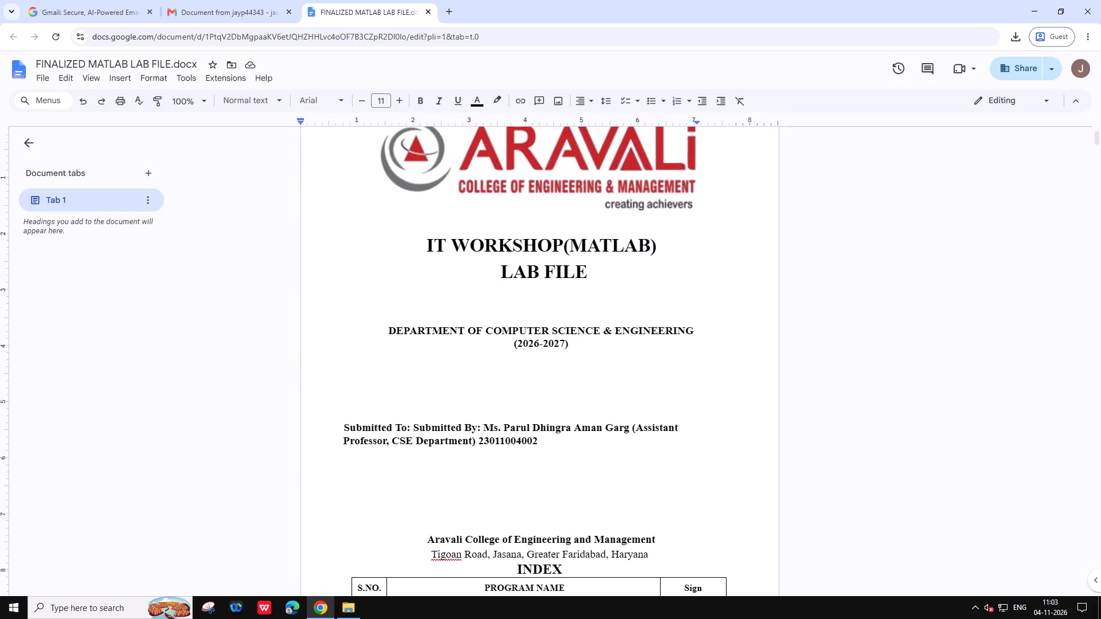
pyautogui.scroll(-1, 674, 429)
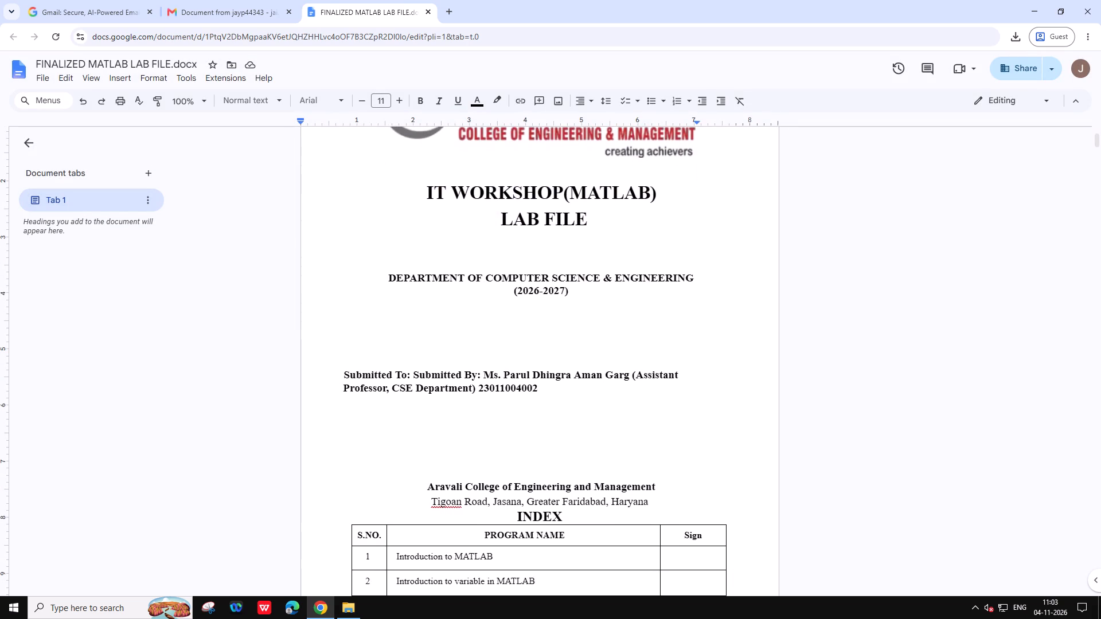
pyautogui.scroll(-2, 674, 429)
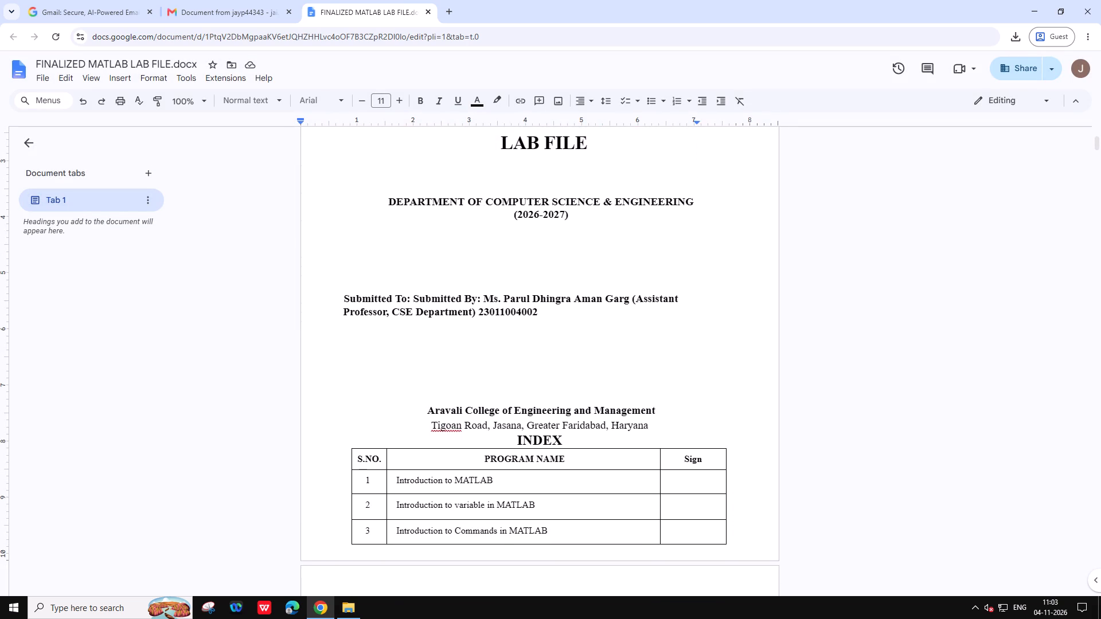
pyautogui.scroll(-5, 674, 429)
pyautogui.scroll(10, 674, 429)
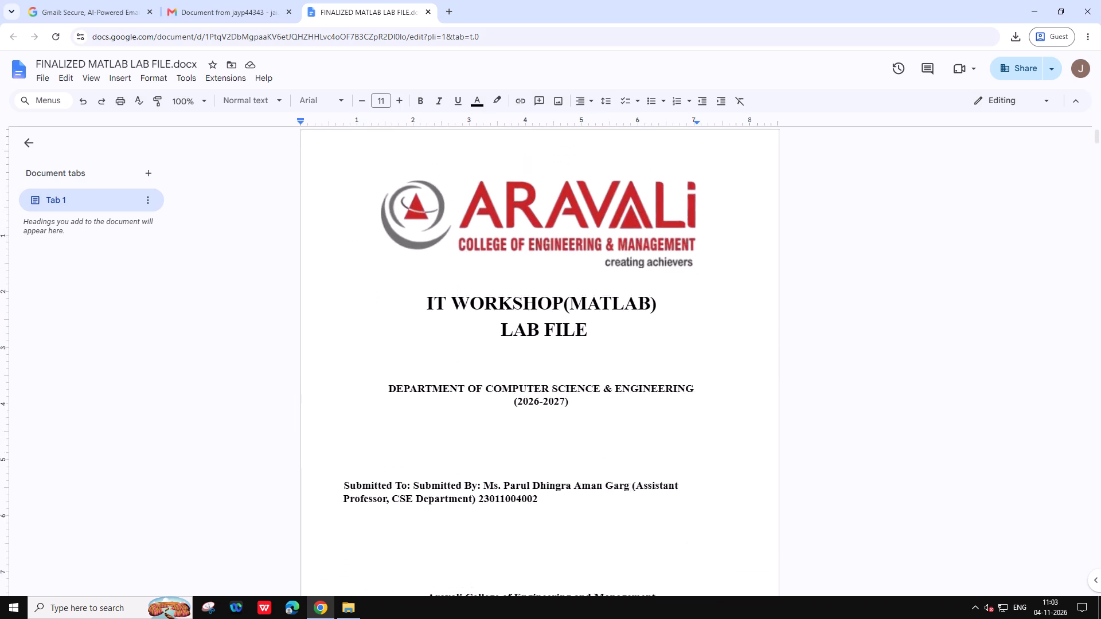
pyautogui.scroll(3, 674, 429)
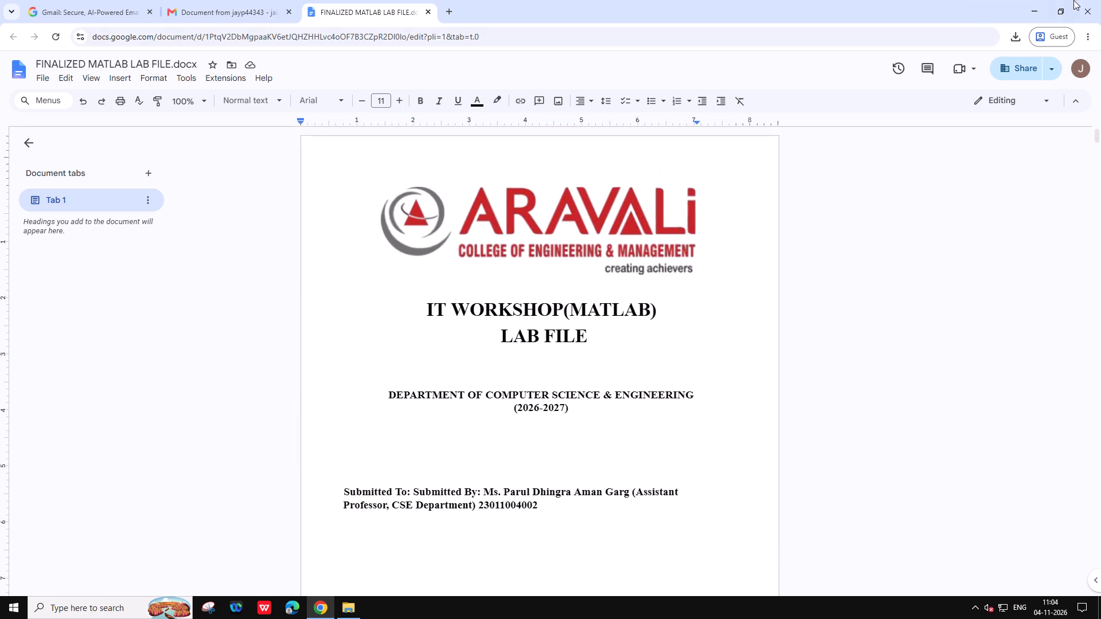
pyautogui.click(1100, 0)
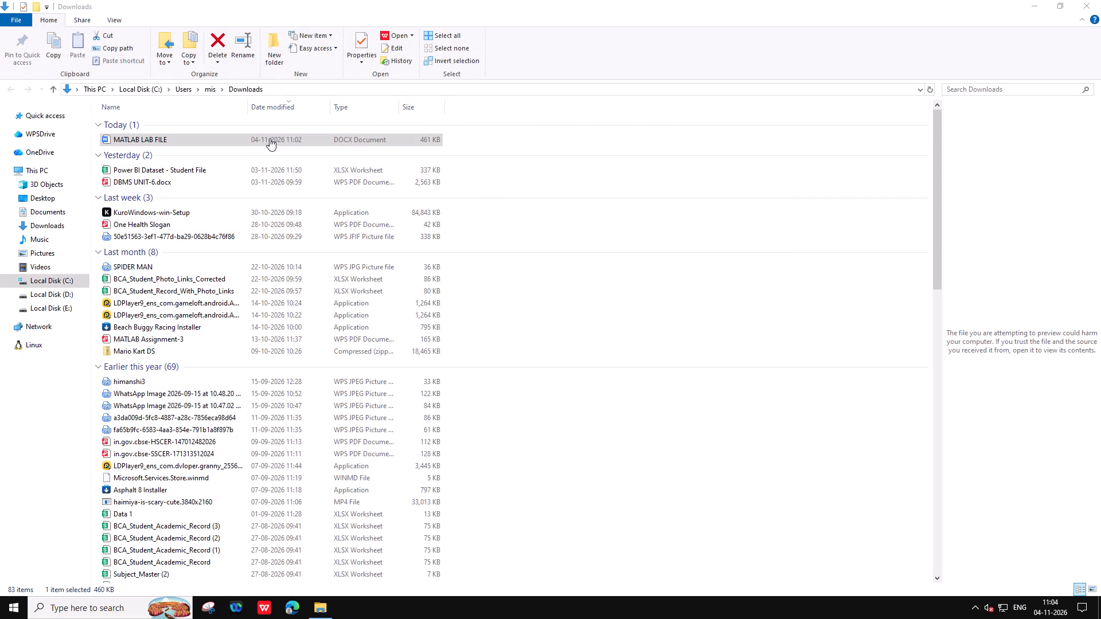
# Open MATLAB LAB FILE from the Downloads folder with WPS PDF.
pyautogui.click(270, 138)
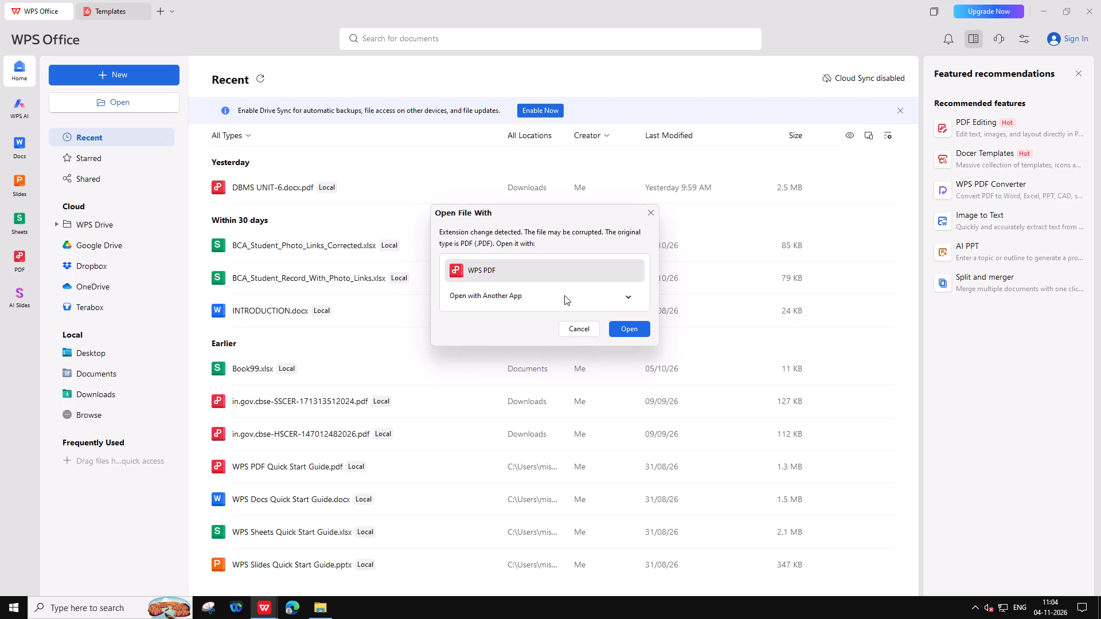
pyautogui.click(637, 325)
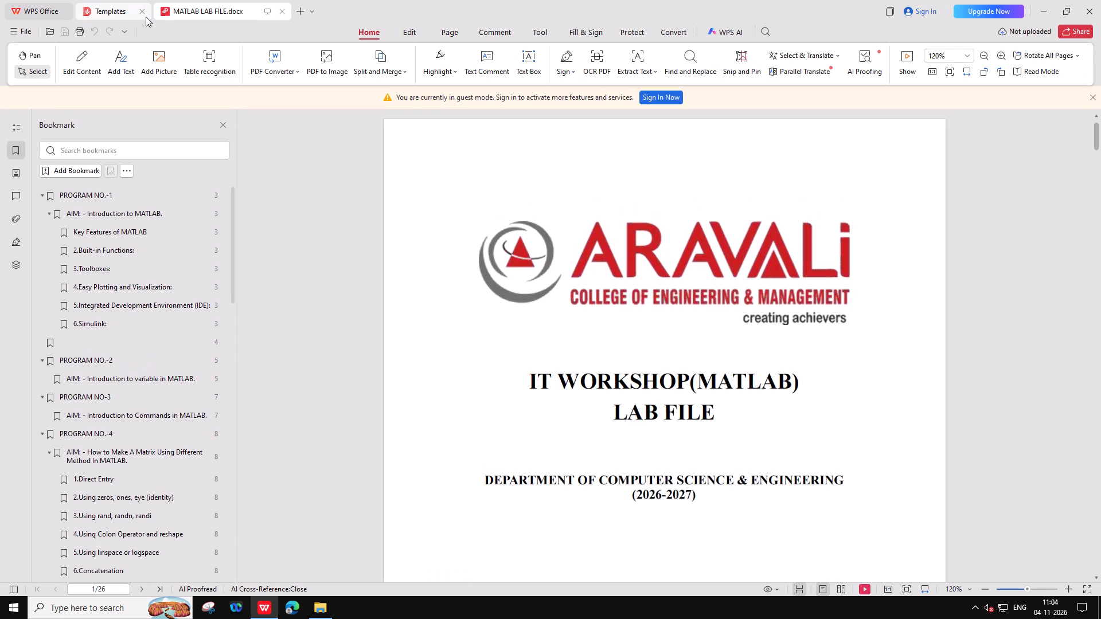
# Close the Templates tab, keeping MATLAB LAB FILE.docx open.
pyautogui.click(139, 9)
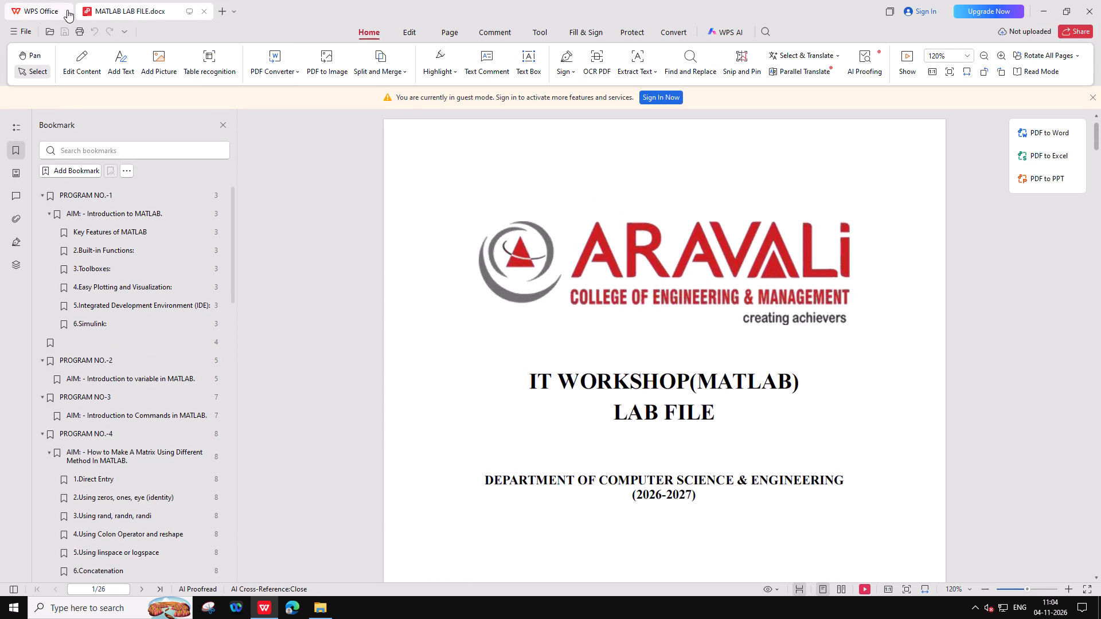
# Remove the student's name under Submitted By on the cover page, leaving an empty line above the roll number.
pyautogui.scroll(-1, 698, 386)
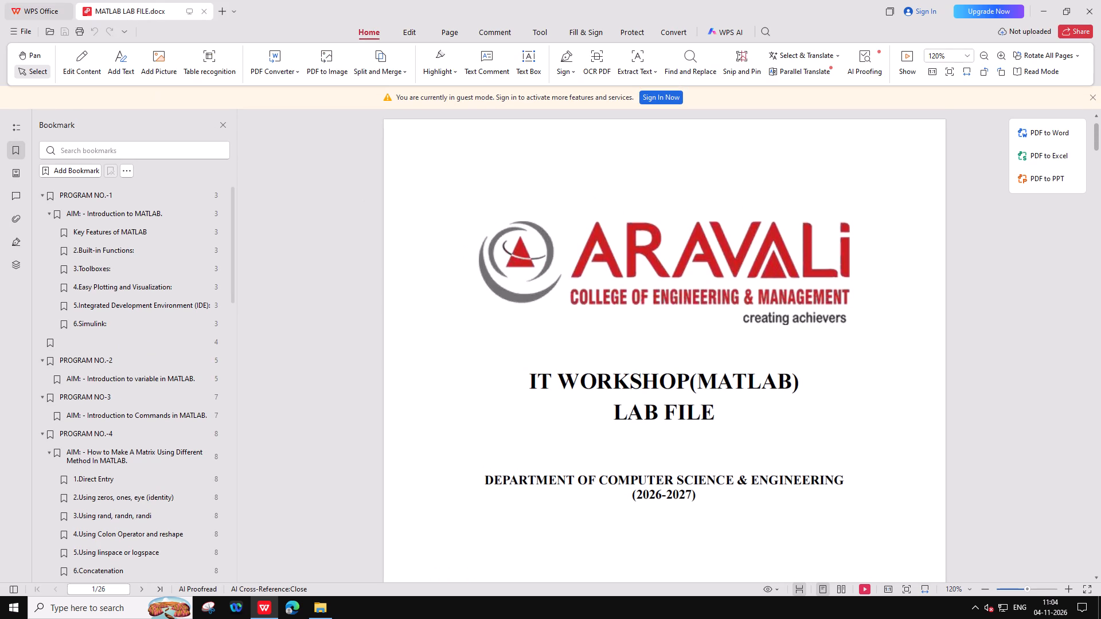
pyautogui.scroll(-4, 698, 386)
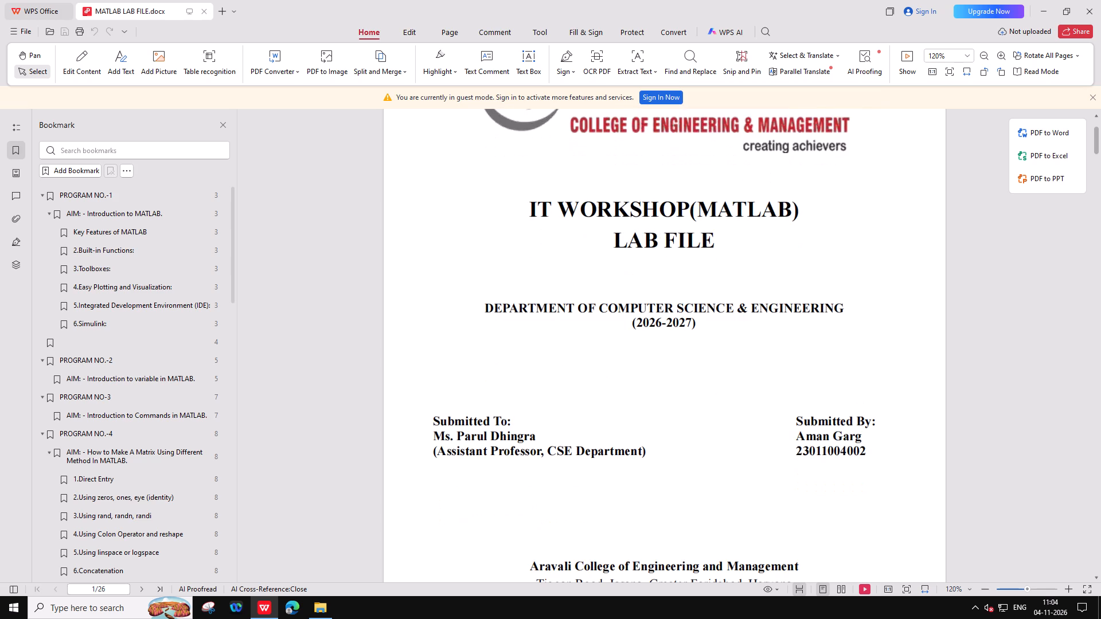
pyautogui.click(862, 433)
pyautogui.press('BackSpace')
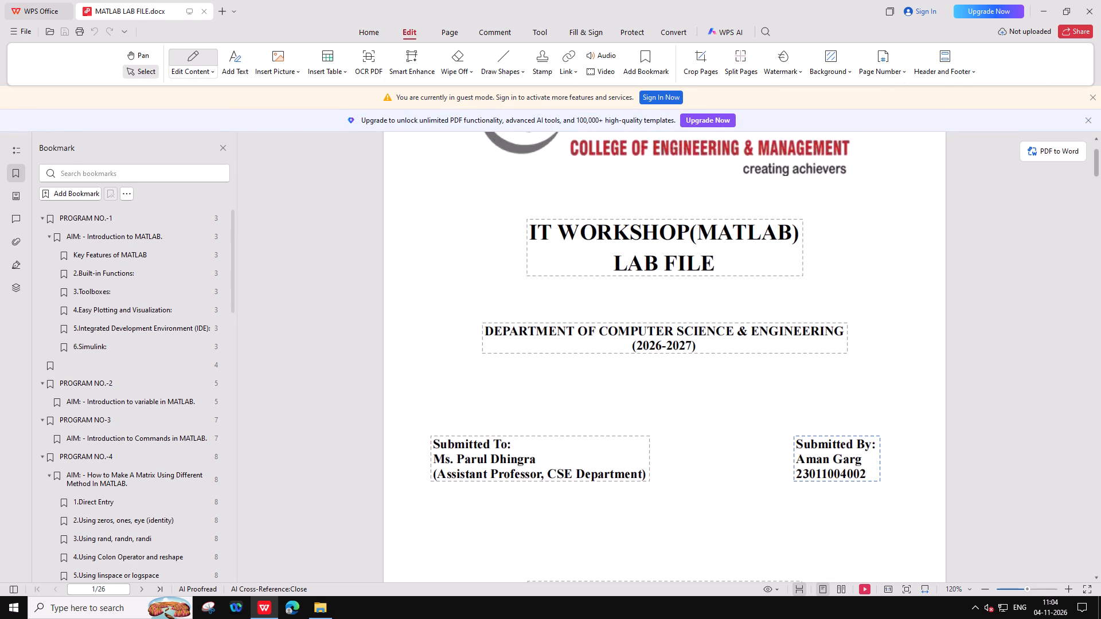
pyautogui.click(861, 464)
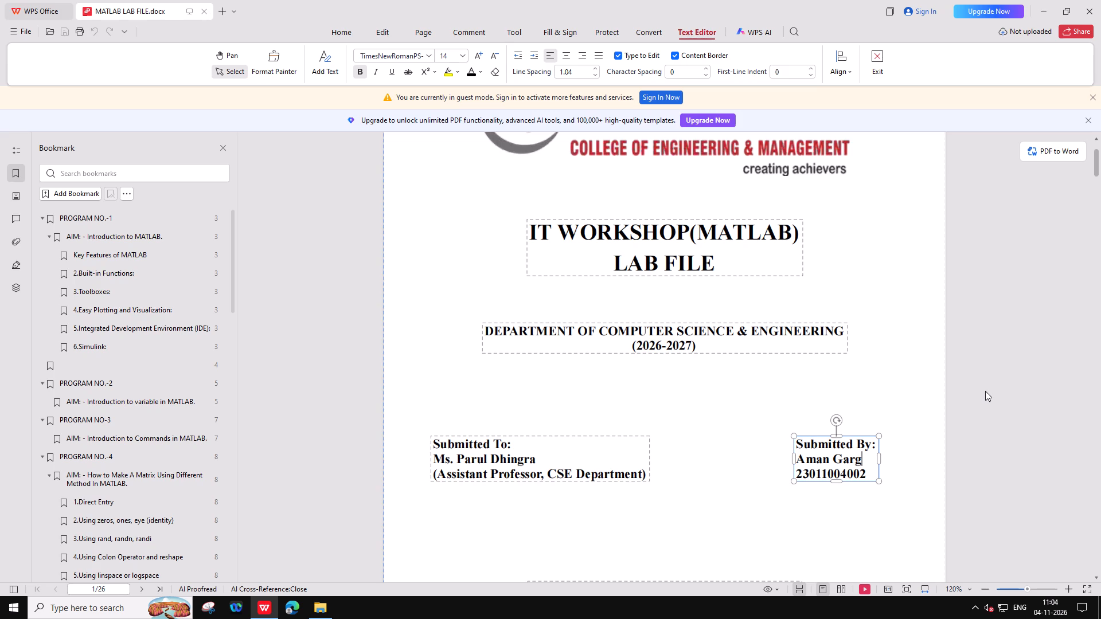
pyautogui.press('BackSpace')
pyautogui.press('BackSpace')
pyautogui.press('BackSpace')
pyautogui.press('BackSpace')
pyautogui.press('BackSpace')
pyautogui.press('BackSpace')
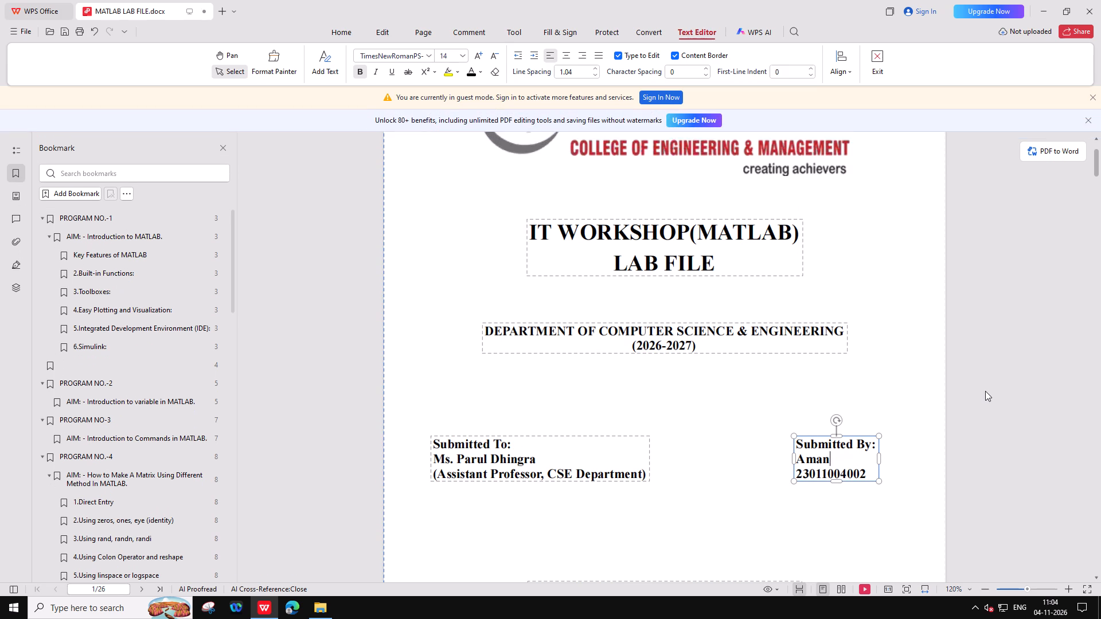
pyautogui.press('BackSpace')
pyautogui.press('BackSpace')
pyautogui.press('BackSpace')
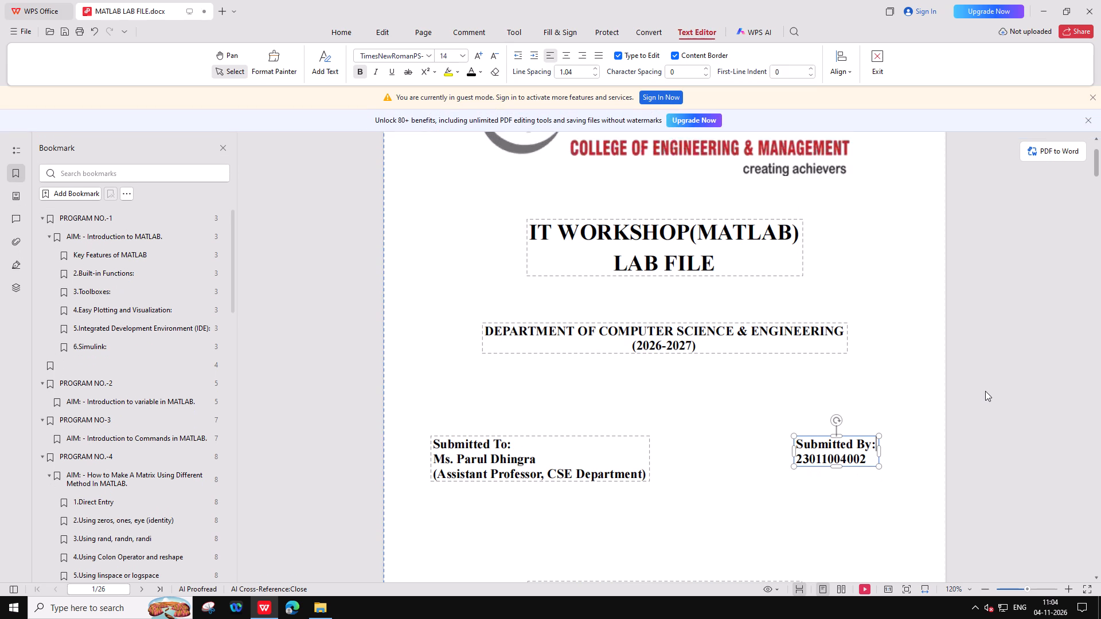
pyautogui.press('Return')
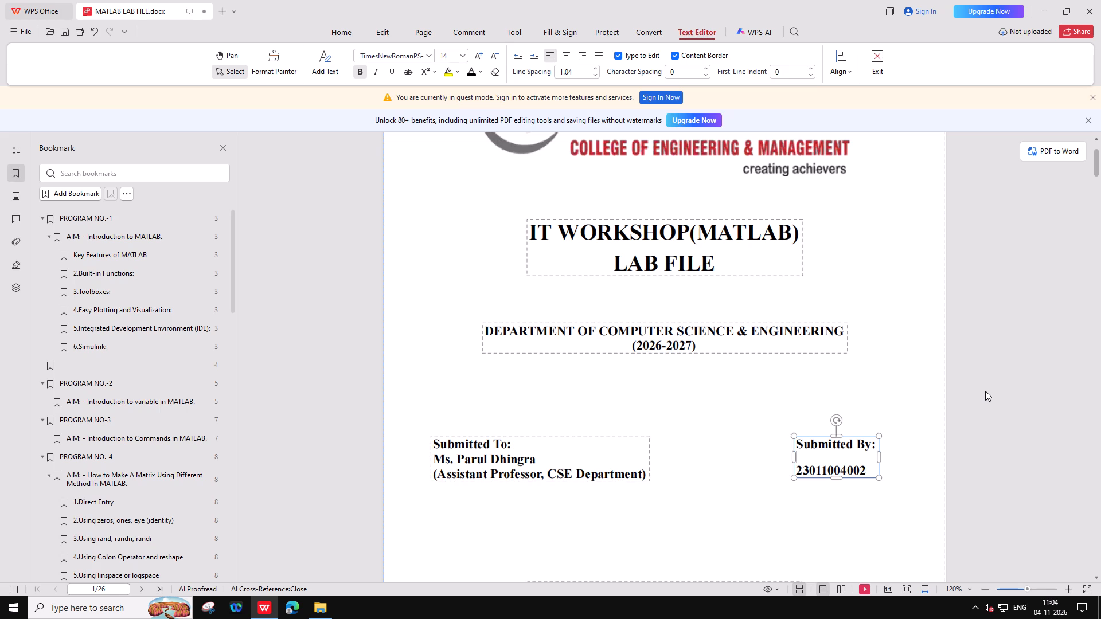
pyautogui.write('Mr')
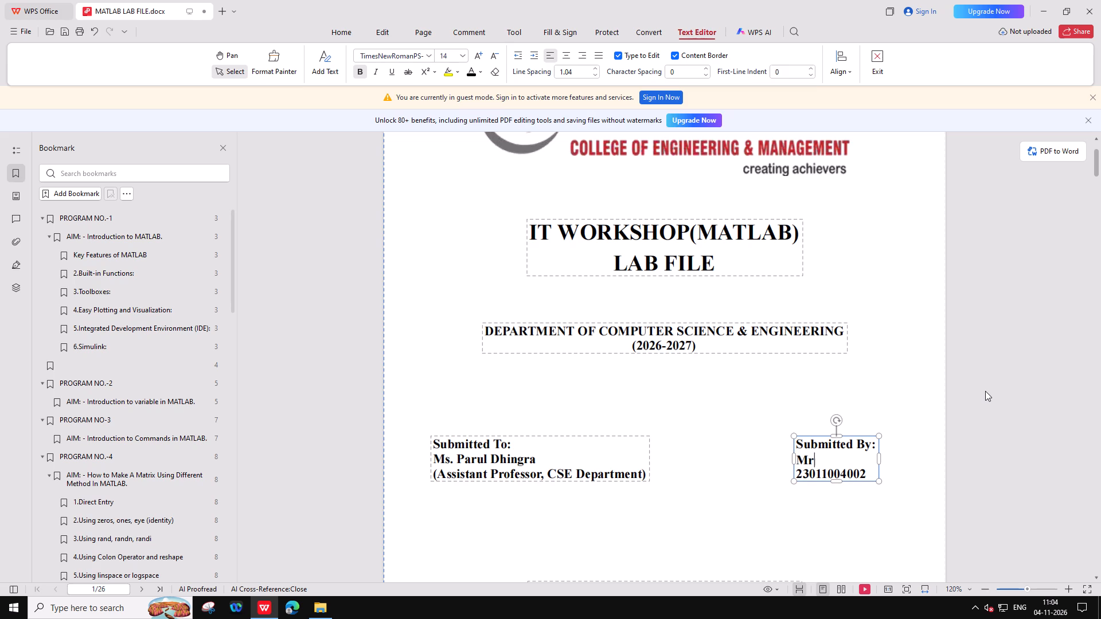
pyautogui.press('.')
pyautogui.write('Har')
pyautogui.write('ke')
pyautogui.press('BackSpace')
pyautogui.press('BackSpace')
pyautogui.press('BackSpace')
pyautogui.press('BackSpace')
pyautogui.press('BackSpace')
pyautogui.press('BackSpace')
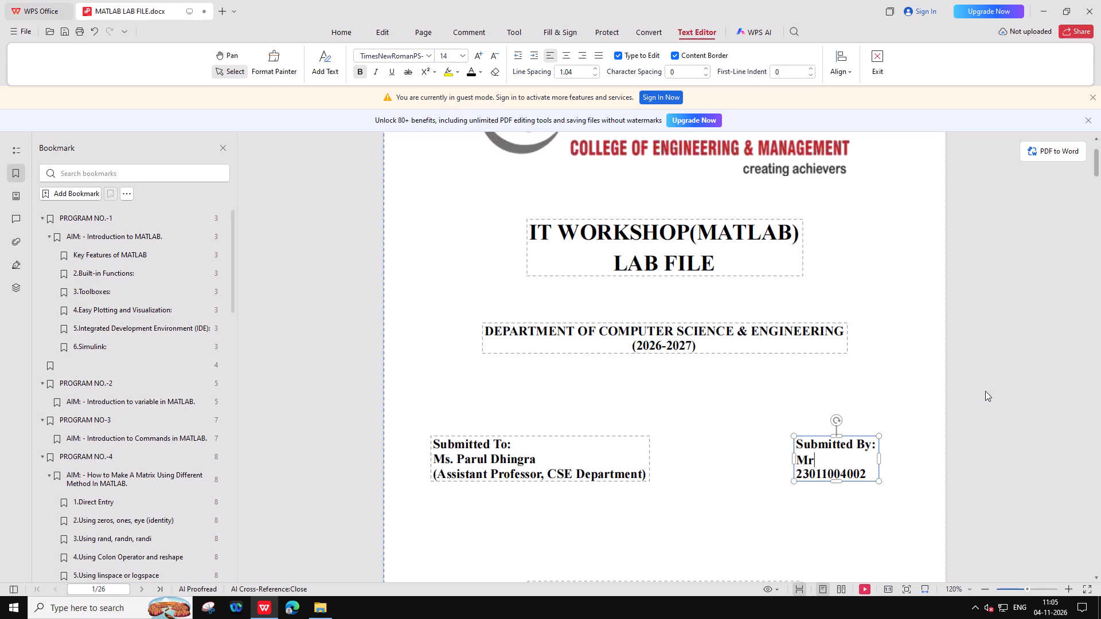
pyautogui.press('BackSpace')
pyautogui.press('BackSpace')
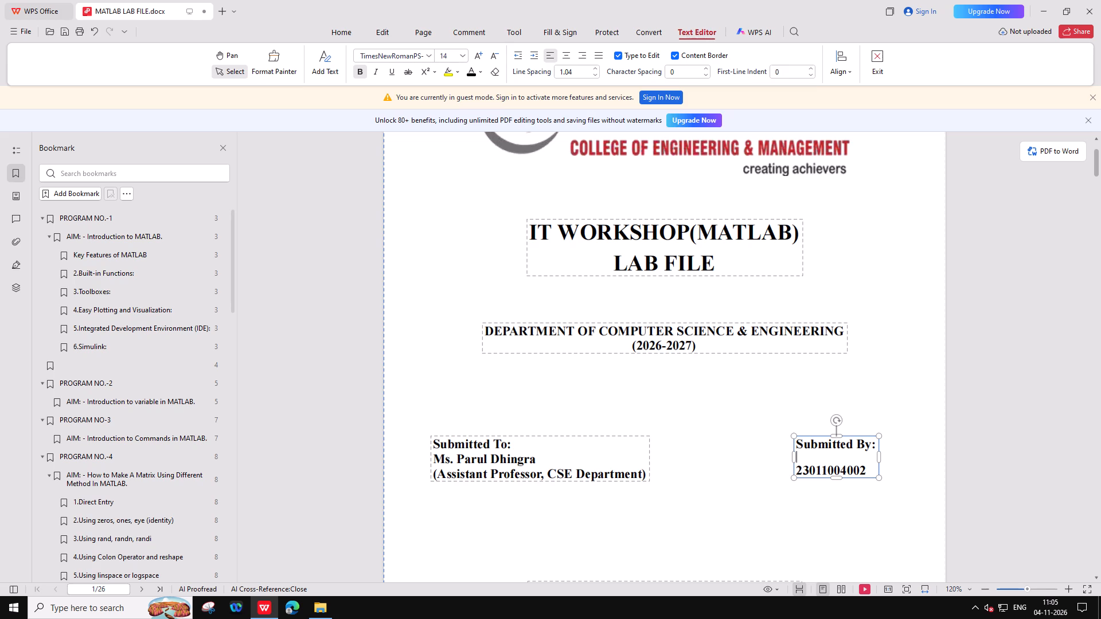
# Replace the teacher's name under Submitted To with the new assistant professor's name, using the title Mr.
pyautogui.click(542, 459)
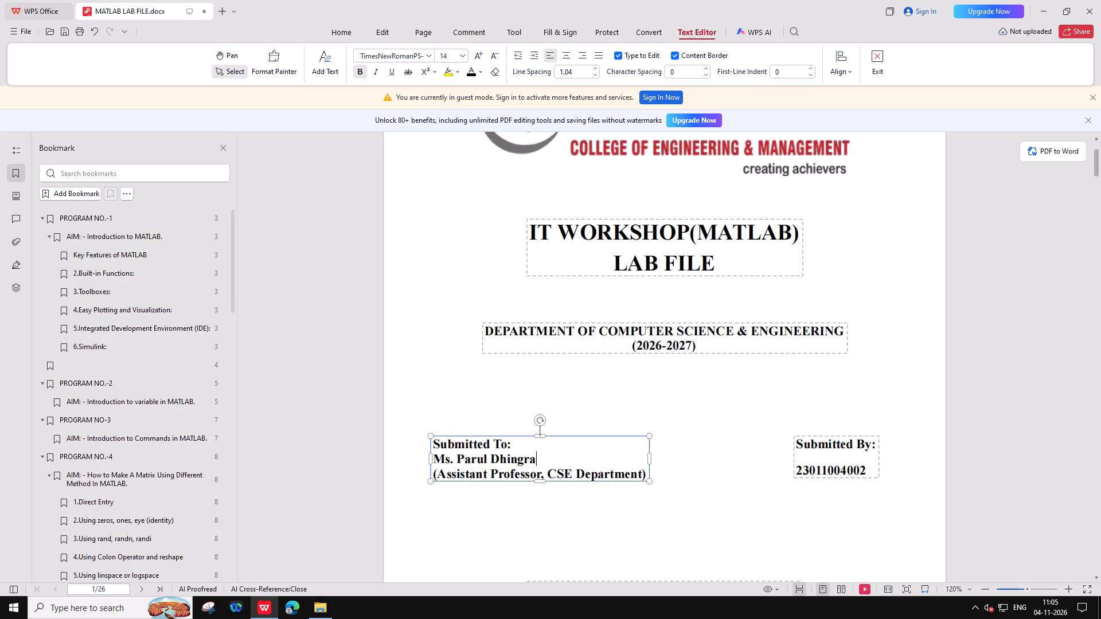
pyautogui.press('BackSpace')
pyautogui.press('BackSpace')
pyautogui.press('BackSpace')
pyautogui.press('BackSpace')
pyautogui.press('BackSpace')
pyautogui.press('BackSpace')
pyautogui.press('BackSpace')
pyautogui.press('BackSpace')
pyautogui.press('BackSpace')
pyautogui.press('BackSpace')
pyautogui.press('BackSpace')
pyautogui.press('BackSpace')
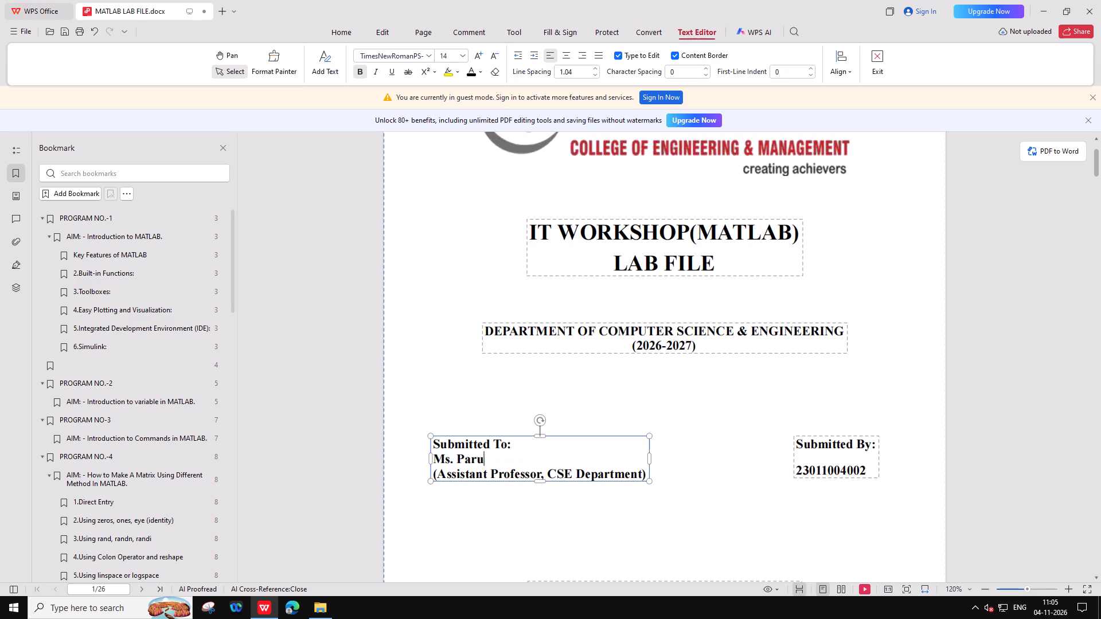
pyautogui.press('BackSpace')
pyautogui.press('BackSpace')
pyautogui.press('BackSpace')
pyautogui.press('BackSpace')
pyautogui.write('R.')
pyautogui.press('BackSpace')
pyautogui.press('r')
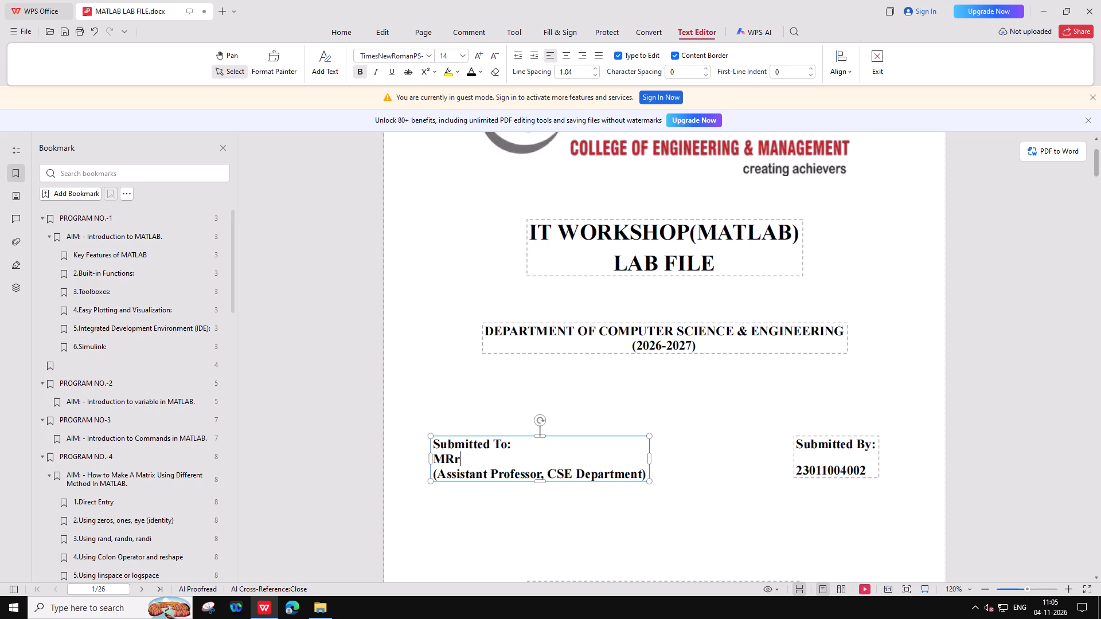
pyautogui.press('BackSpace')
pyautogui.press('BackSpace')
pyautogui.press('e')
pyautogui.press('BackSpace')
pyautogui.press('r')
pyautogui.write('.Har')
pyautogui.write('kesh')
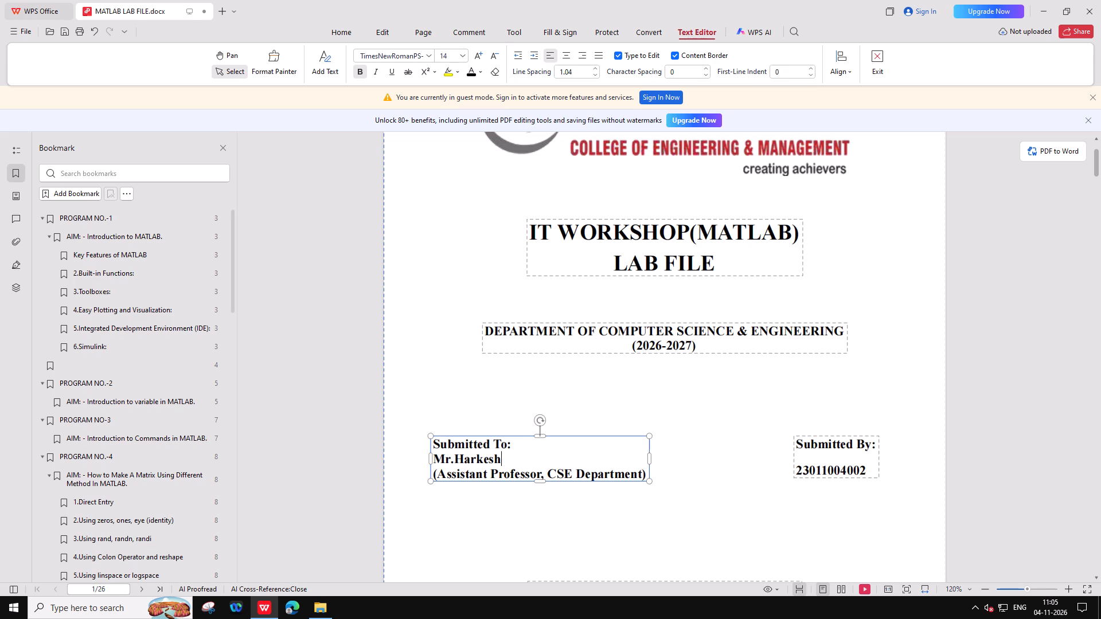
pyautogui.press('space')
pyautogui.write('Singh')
# Enter Jai as the student name on the empty line under Submitted By.
pyautogui.click(817, 459)
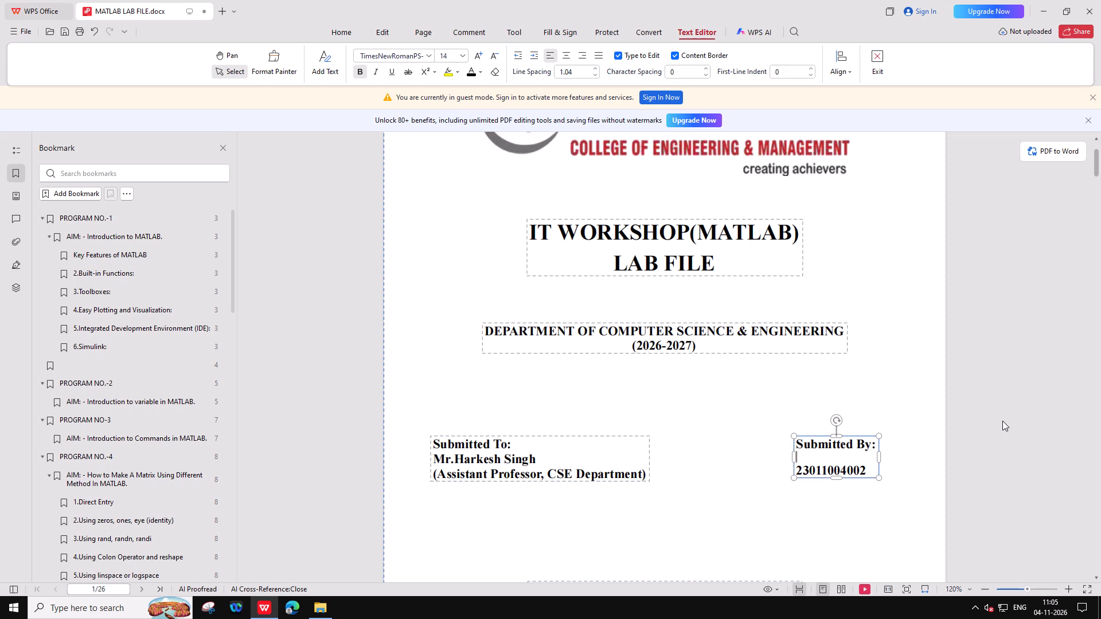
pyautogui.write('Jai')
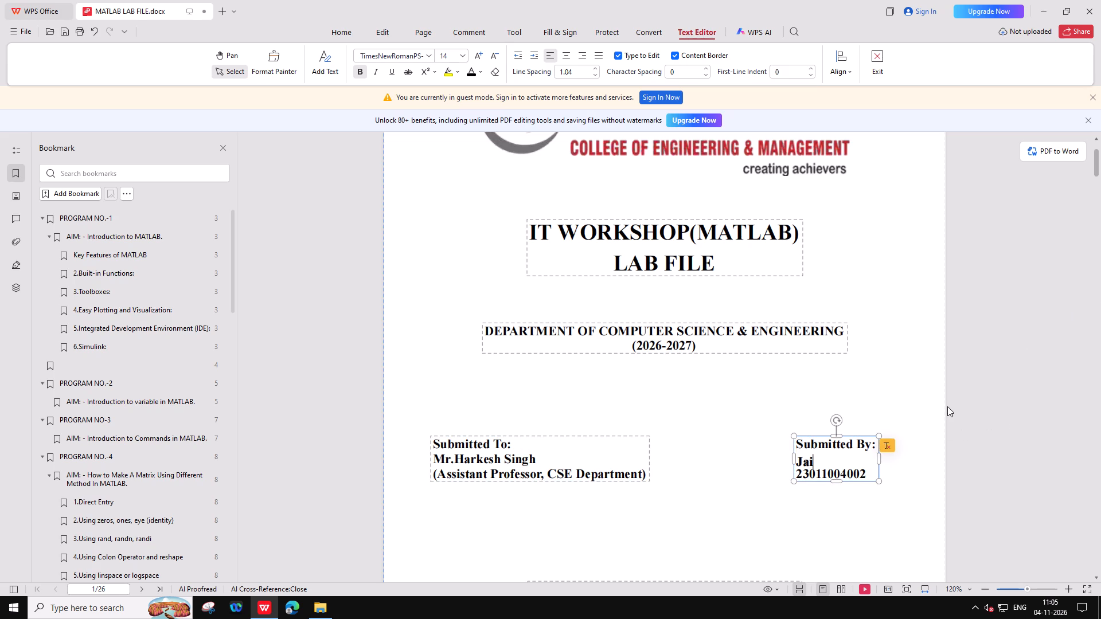
# Correct the last two digits and the second digit of the roll number under Submitted By to match the new student.
pyautogui.click(868, 472)
pyautogui.press('BackSpace')
pyautogui.press('BackSpace')
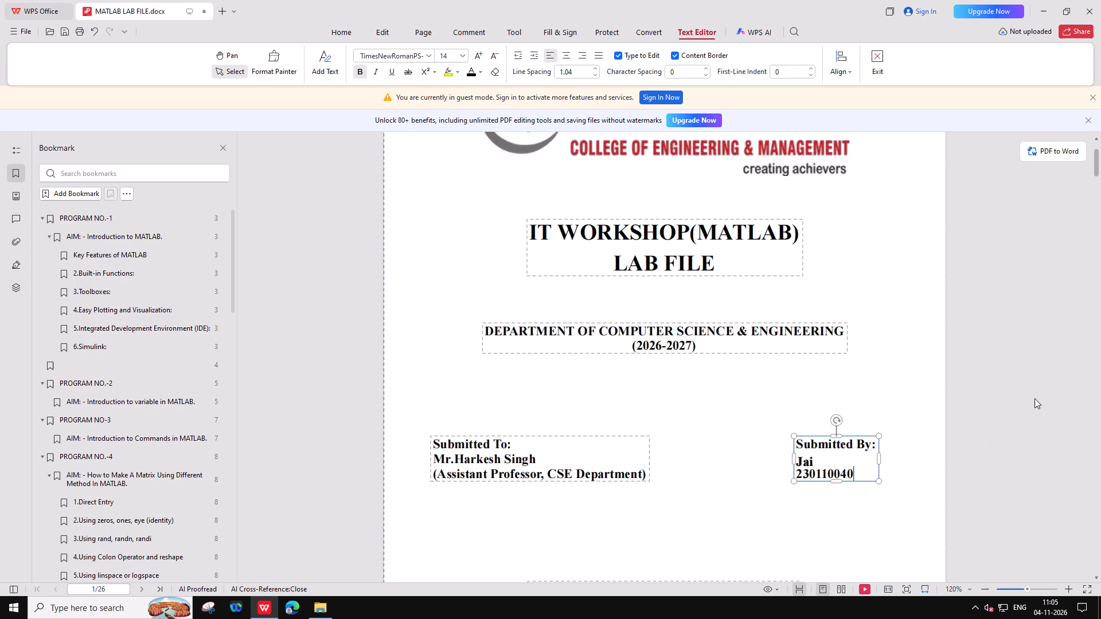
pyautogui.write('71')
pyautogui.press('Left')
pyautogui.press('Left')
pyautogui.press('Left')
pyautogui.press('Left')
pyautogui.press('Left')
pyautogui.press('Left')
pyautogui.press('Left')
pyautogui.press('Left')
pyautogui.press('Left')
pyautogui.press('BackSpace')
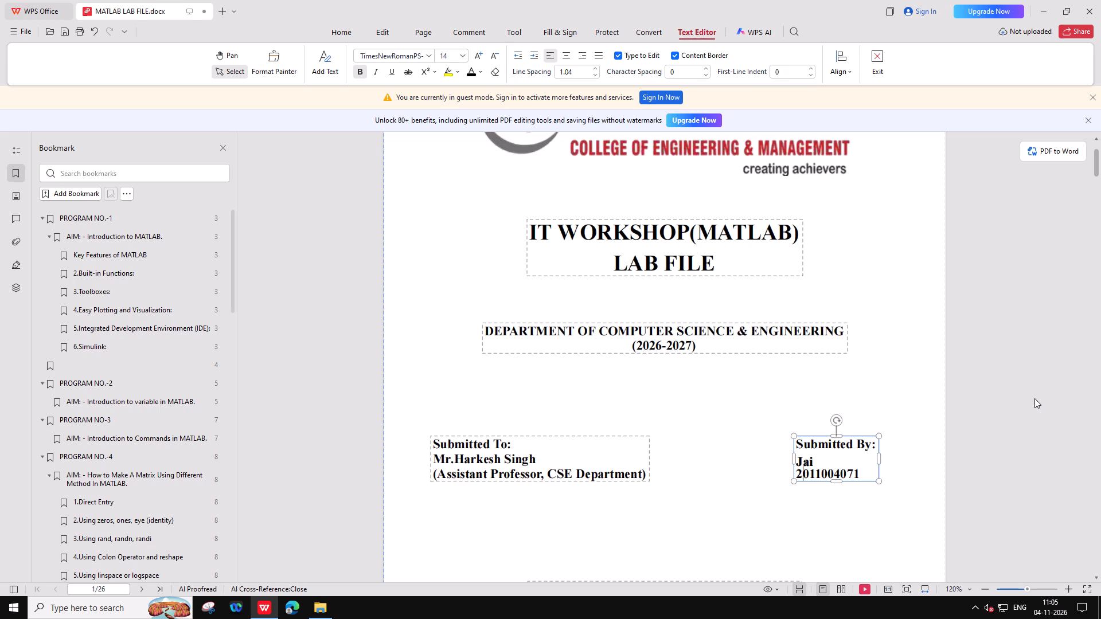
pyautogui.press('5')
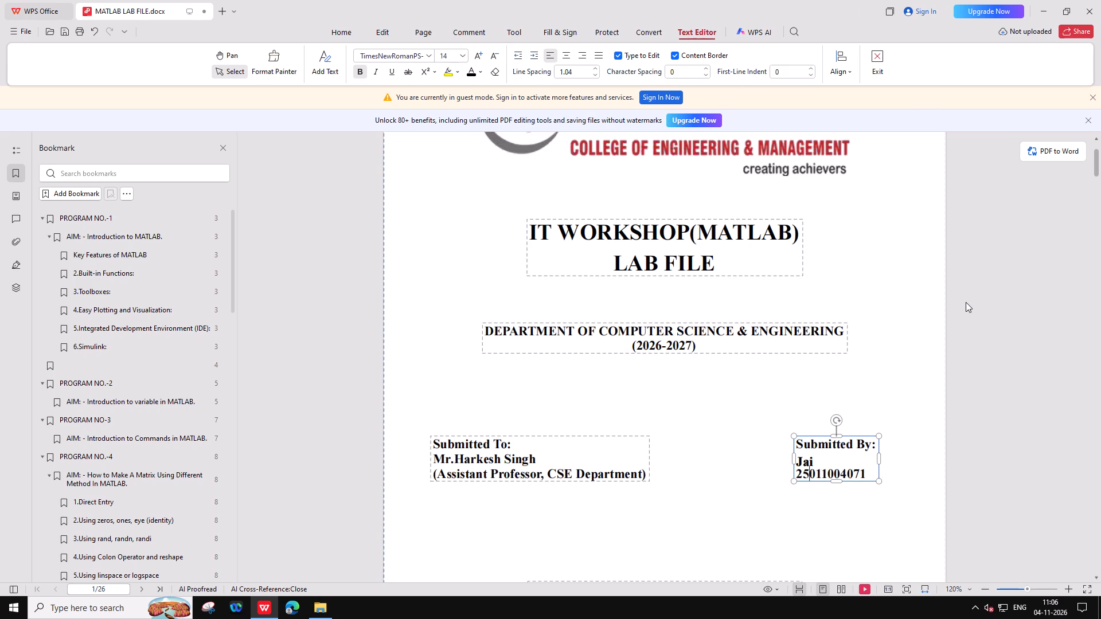
# Delete the page-sized blank shape covering the empty page 4 after the Program No.-1 page.
pyautogui.scroll(-10, 1018, 194)
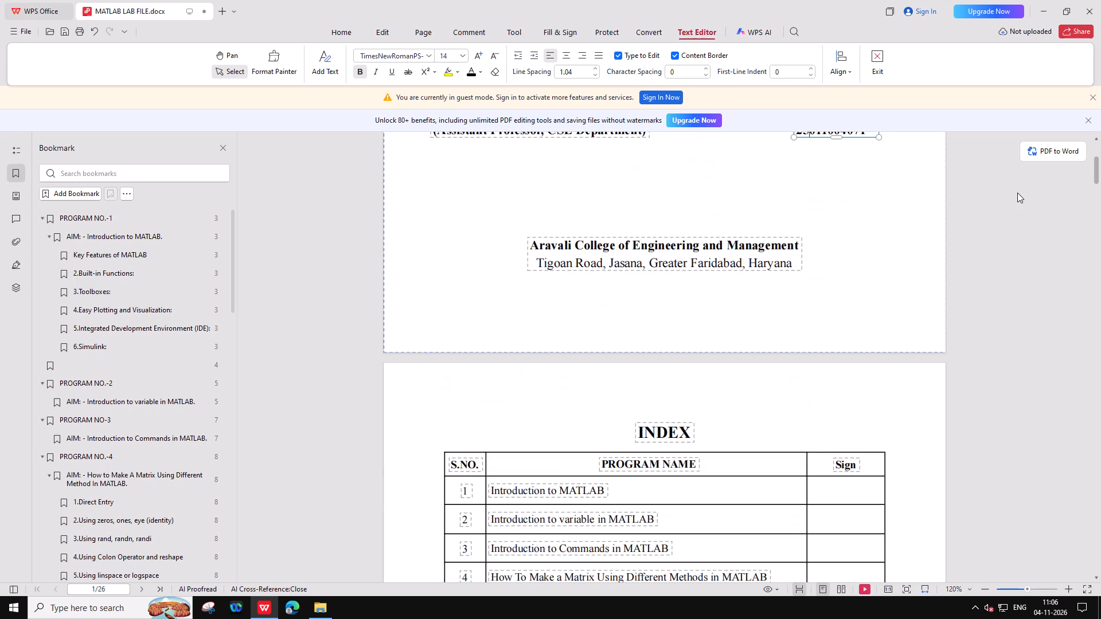
pyautogui.scroll(-17, 1017, 193)
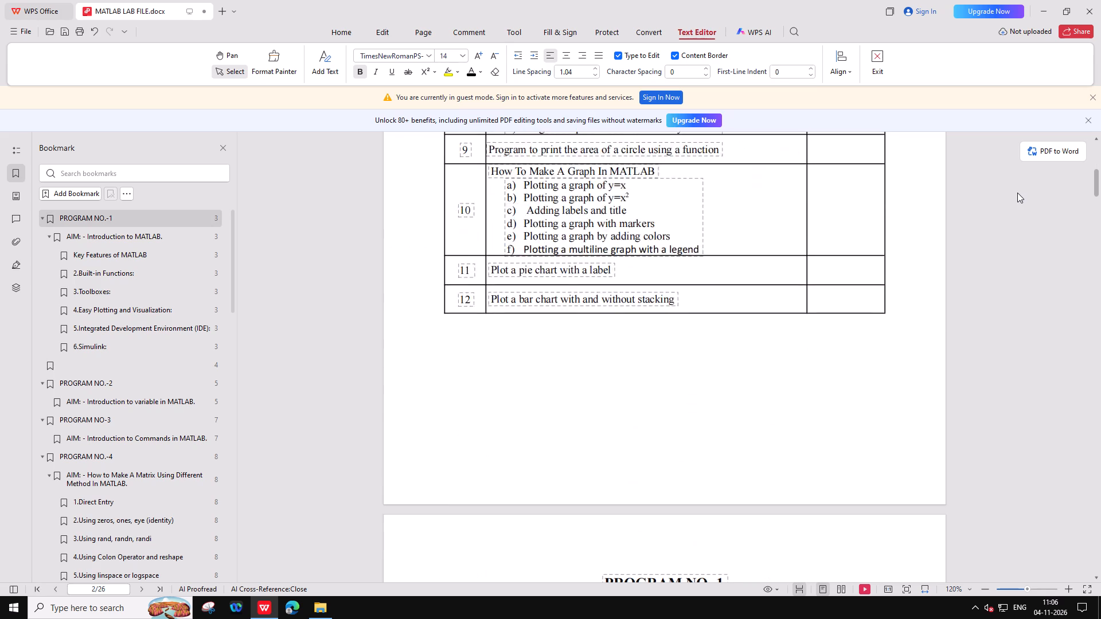
pyautogui.scroll(-18, 1017, 193)
pyautogui.scroll(-7, 1017, 193)
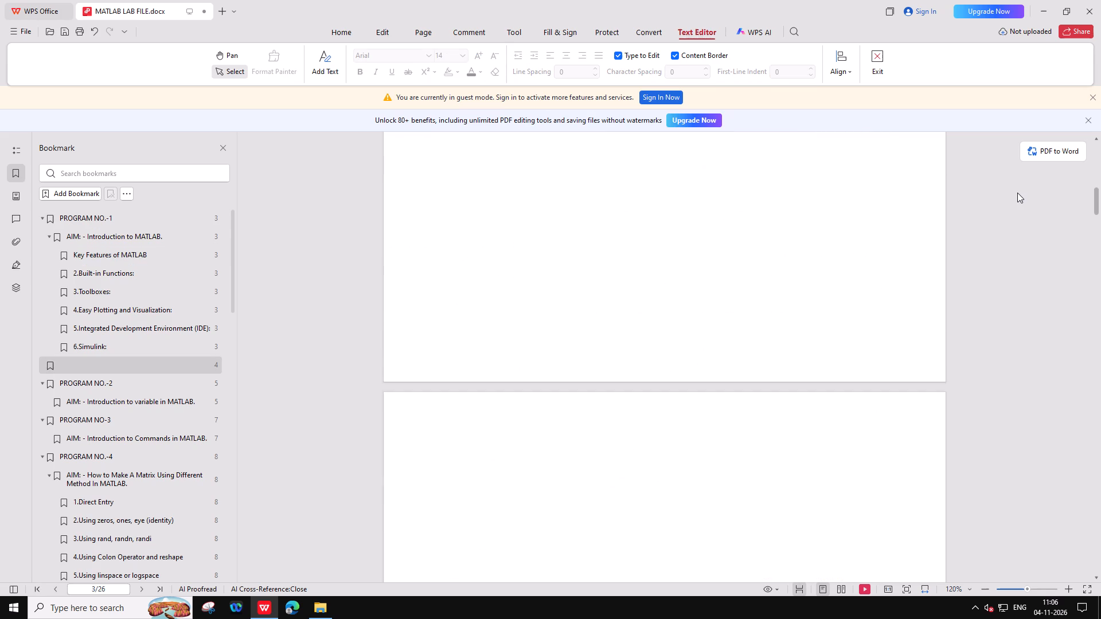
pyautogui.scroll(-9, 1017, 193)
pyautogui.click(809, 312)
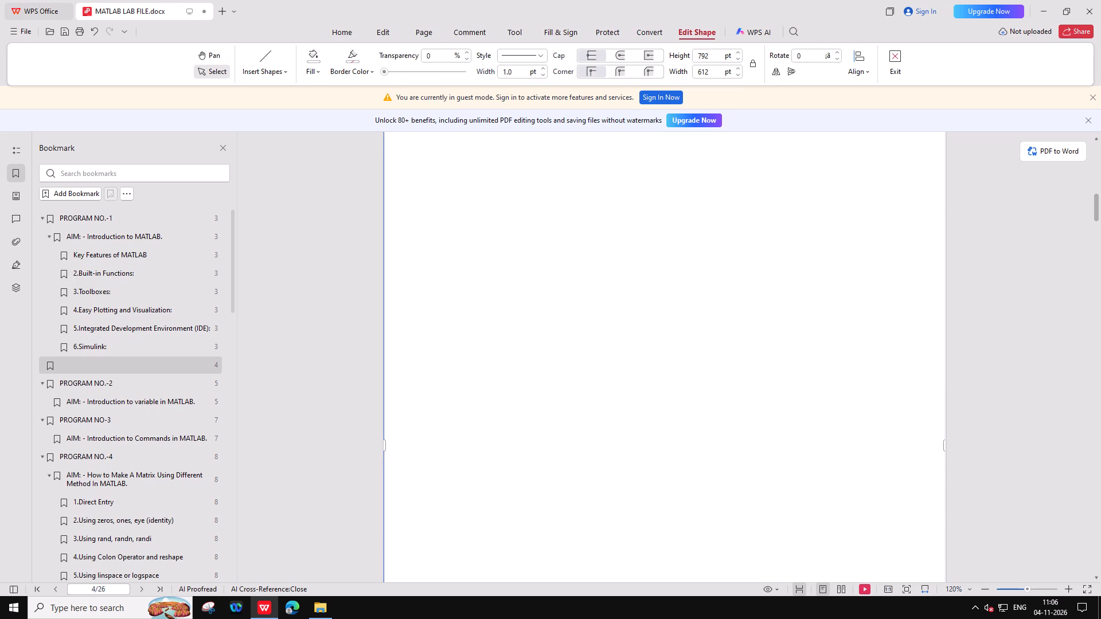
pyautogui.moveTo(737, 289); pyautogui.dragTo(701, 362)
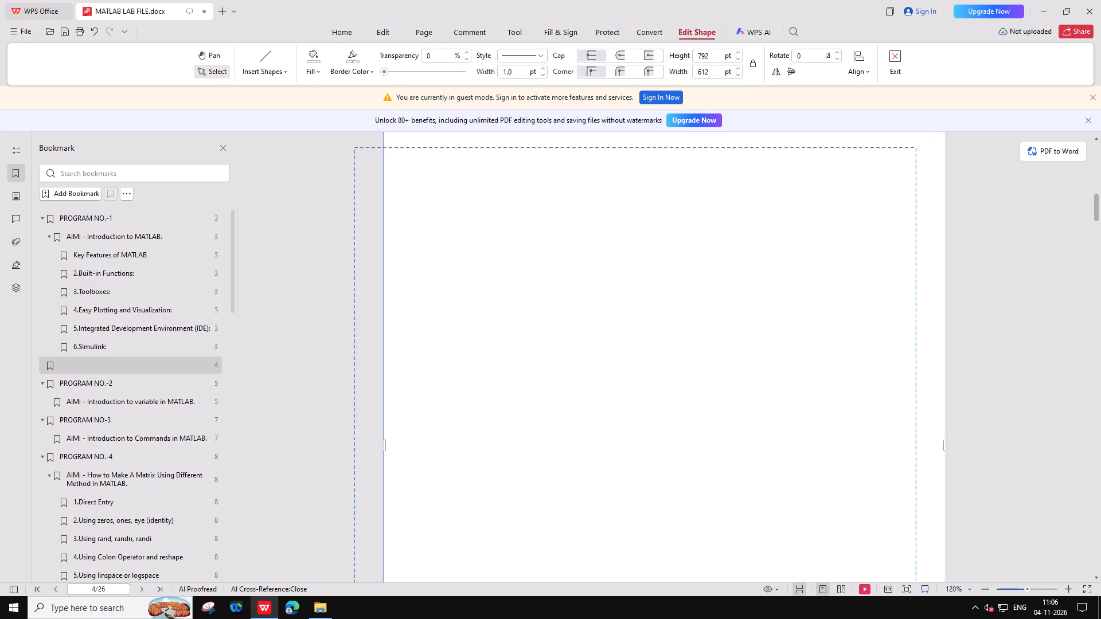
pyautogui.moveTo(701, 362); pyautogui.dragTo(706, 346)
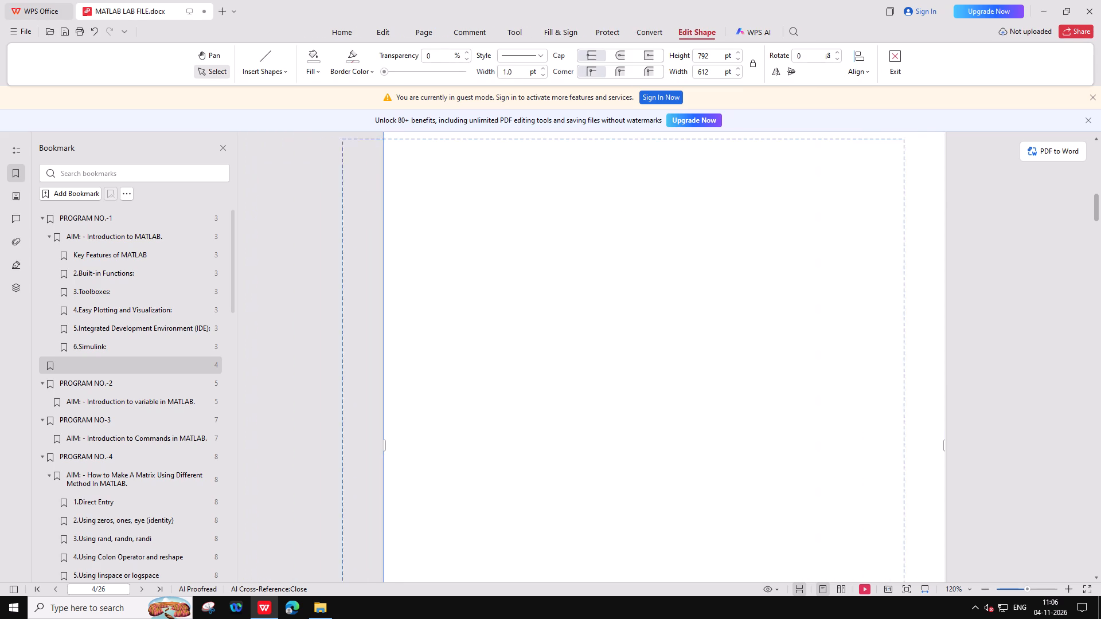
pyautogui.moveTo(706, 346); pyautogui.dragTo(756, 335)
pyautogui.rightClick(625, 309)
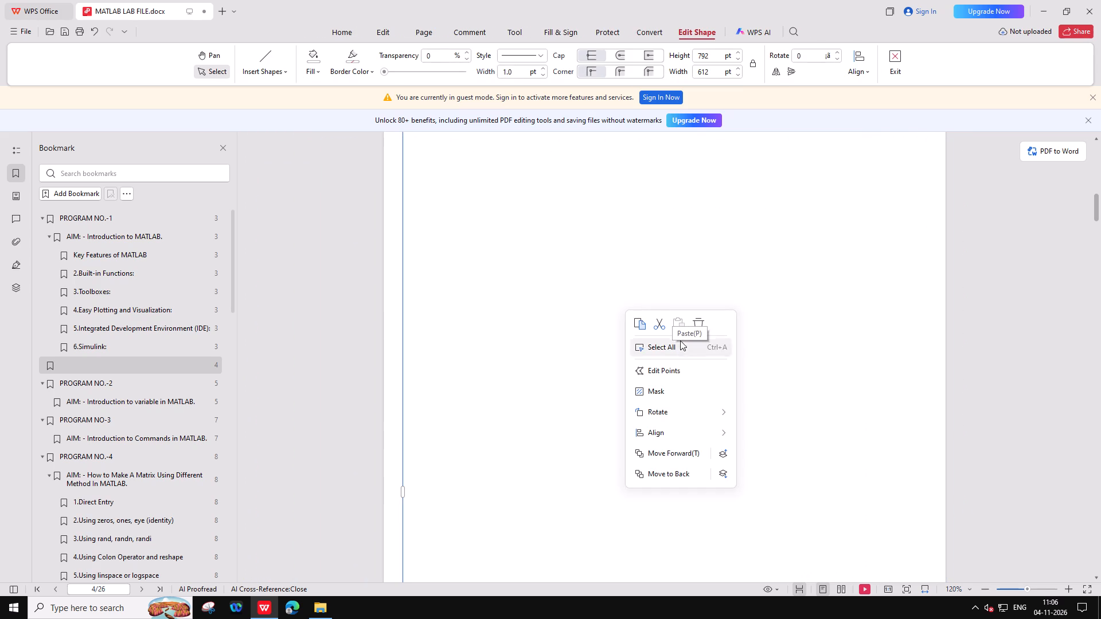
pyautogui.click(701, 325)
pyautogui.scroll(19, 732, 325)
pyautogui.scroll(-5, 732, 325)
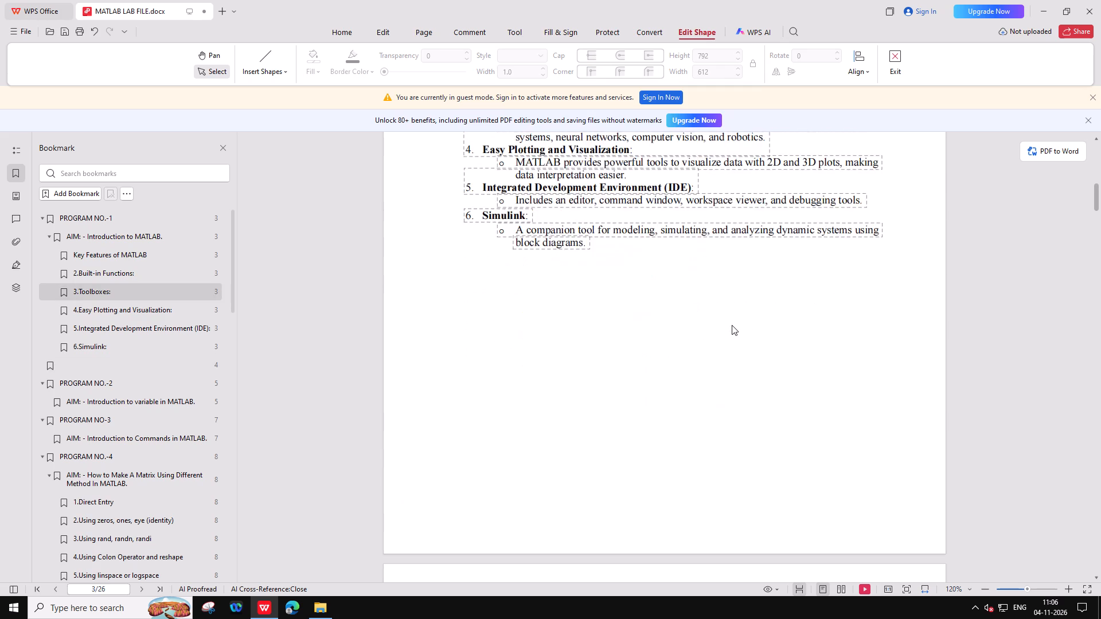
# Examine blank page 4 before PROGRAM NO.-2 and check the editing options available on it.
pyautogui.scroll(-14, 732, 325)
pyautogui.scroll(1, 732, 325)
pyautogui.scroll(-15, 732, 325)
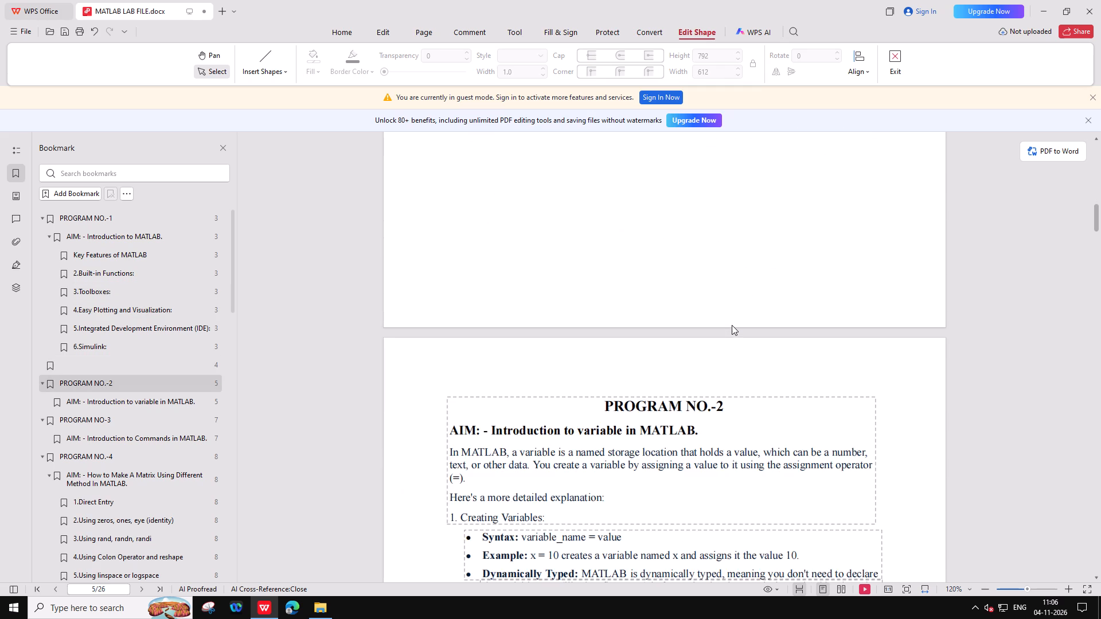
pyautogui.scroll(3, 732, 325)
pyautogui.click(602, 277)
pyautogui.rightClick(684, 277)
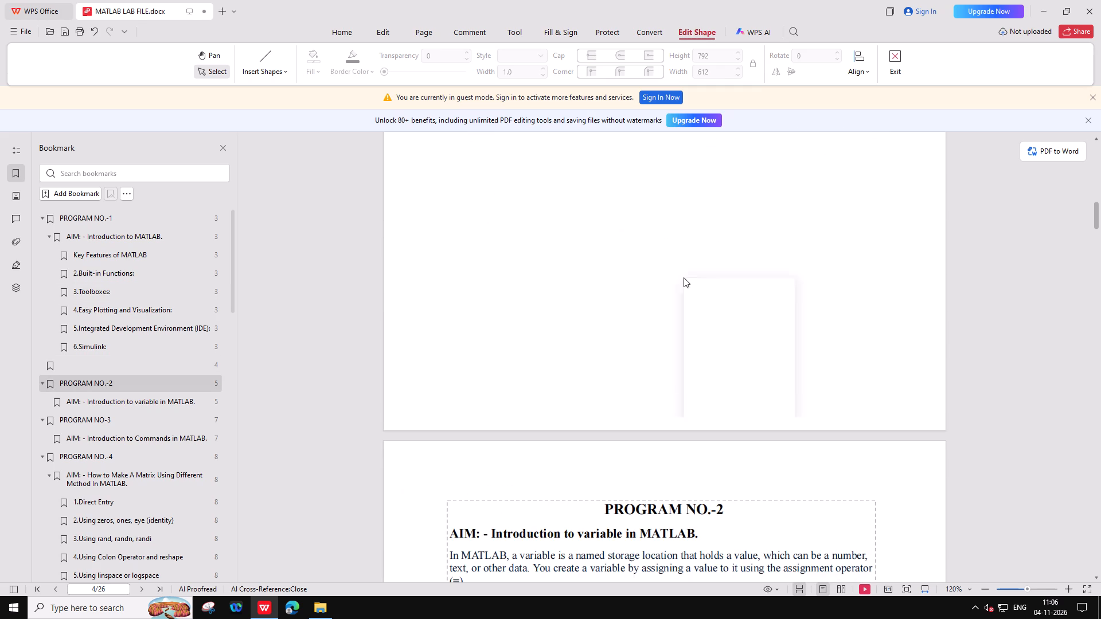
pyautogui.click(773, 296)
pyautogui.moveTo(585, 346); pyautogui.dragTo(604, 262)
pyautogui.rightClick(676, 271)
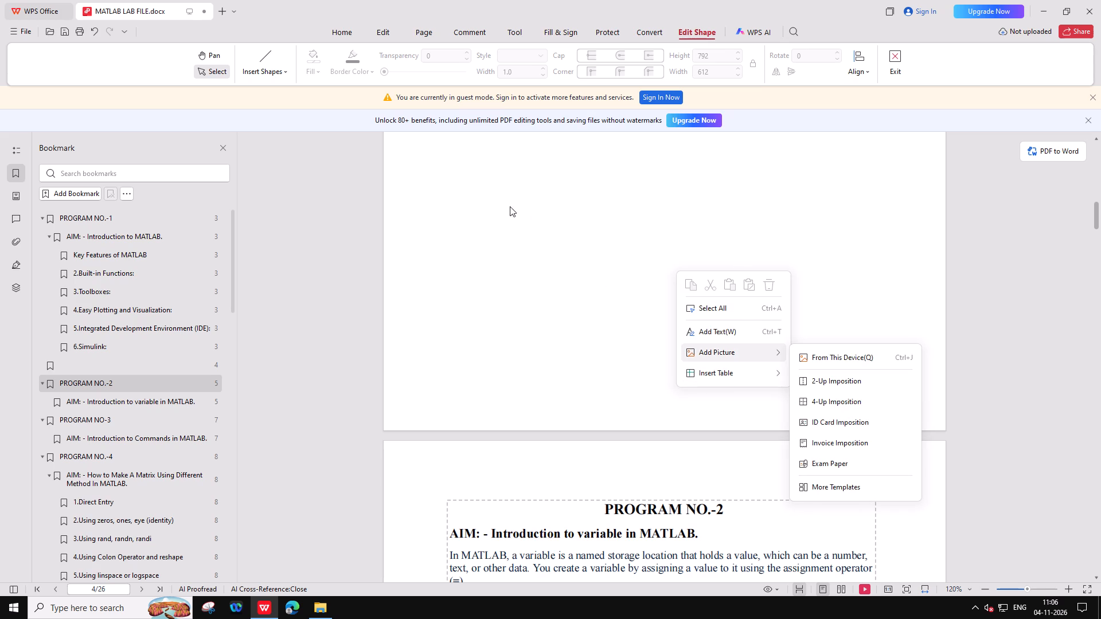
pyautogui.click(481, 237)
pyautogui.scroll(6, 556, 218)
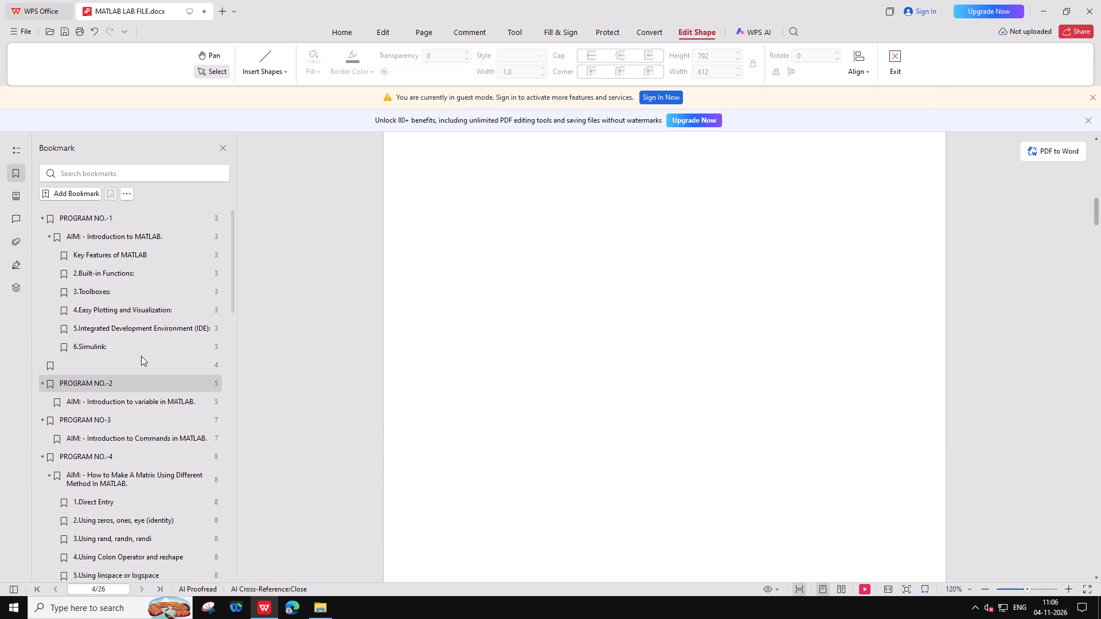
# Delete the unnamed bookmark that points to page 4.
pyautogui.click(92, 365)
pyautogui.rightClick(92, 365)
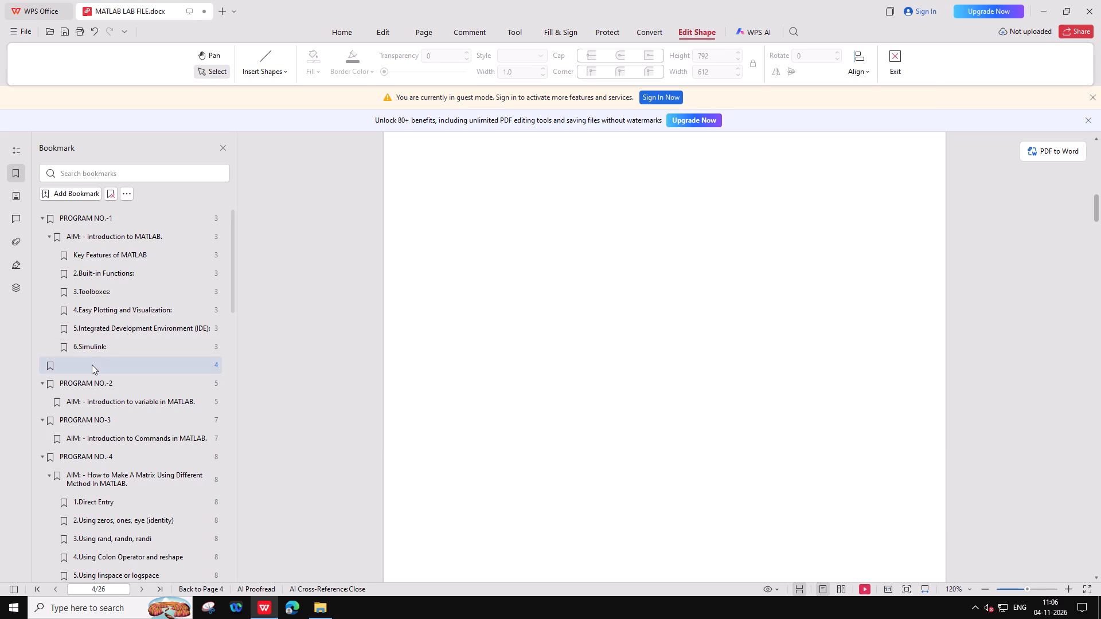
pyautogui.click(92, 365)
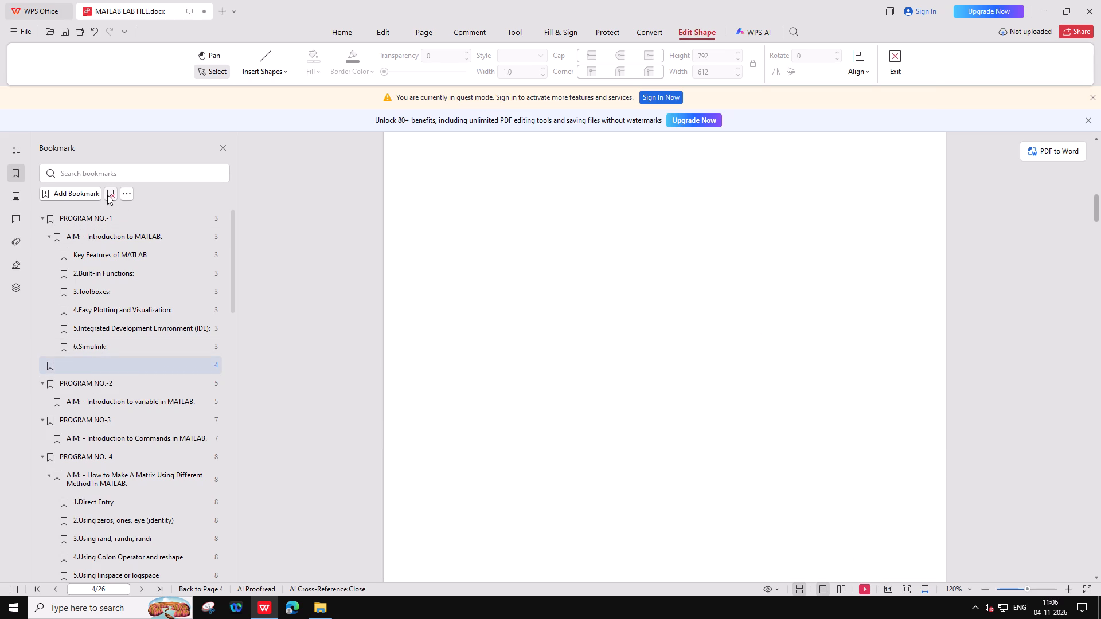
pyautogui.click(107, 195)
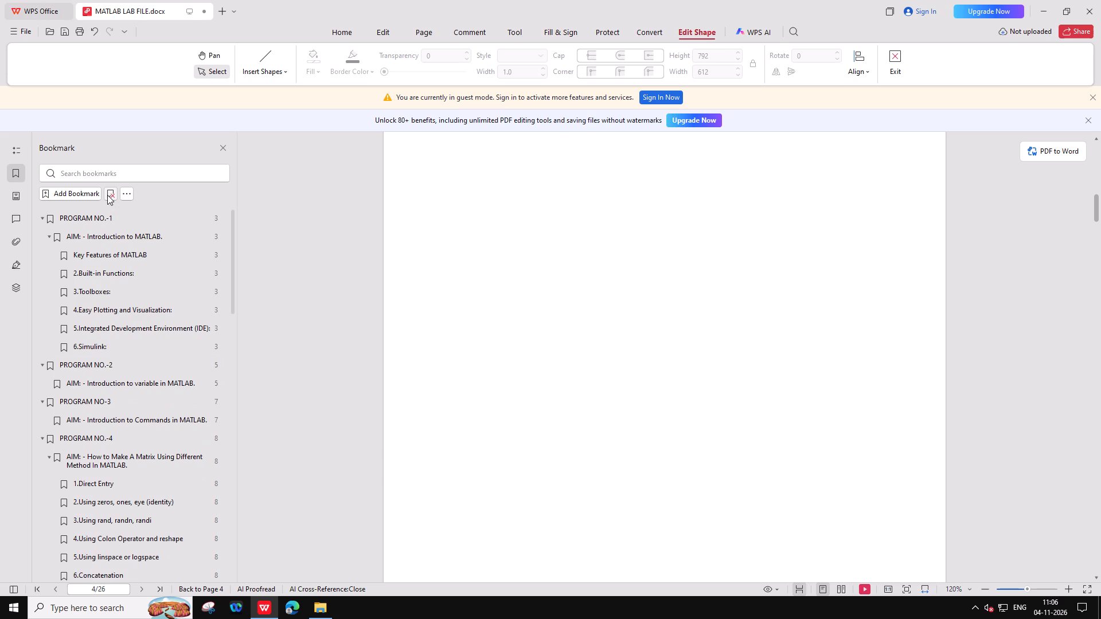
# Examine the pages between PROGRAM NO.-1 and PROGRAM NO.-2, including blank page 4.
pyautogui.scroll(3, 751, 428)
pyautogui.scroll(-3, 706, 421)
pyautogui.scroll(1, 706, 421)
pyautogui.scroll(-1, 706, 421)
pyautogui.scroll(7, 706, 421)
pyautogui.scroll(-1, 706, 421)
pyautogui.scroll(13, 706, 421)
pyautogui.scroll(-3, 706, 421)
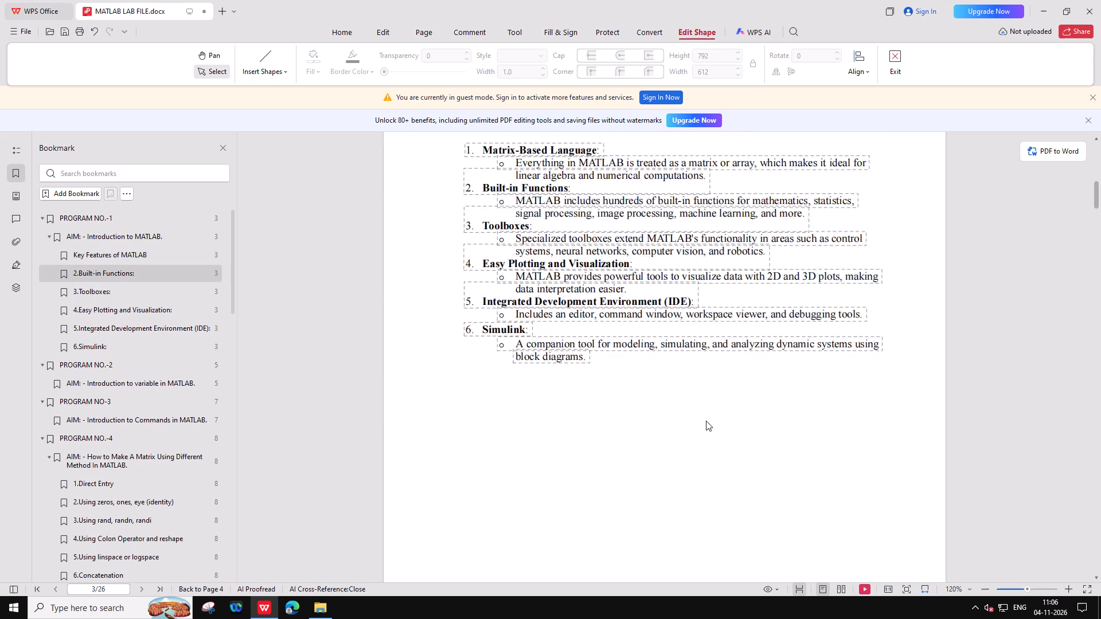
pyautogui.scroll(-18, 706, 421)
pyautogui.scroll(-4, 719, 421)
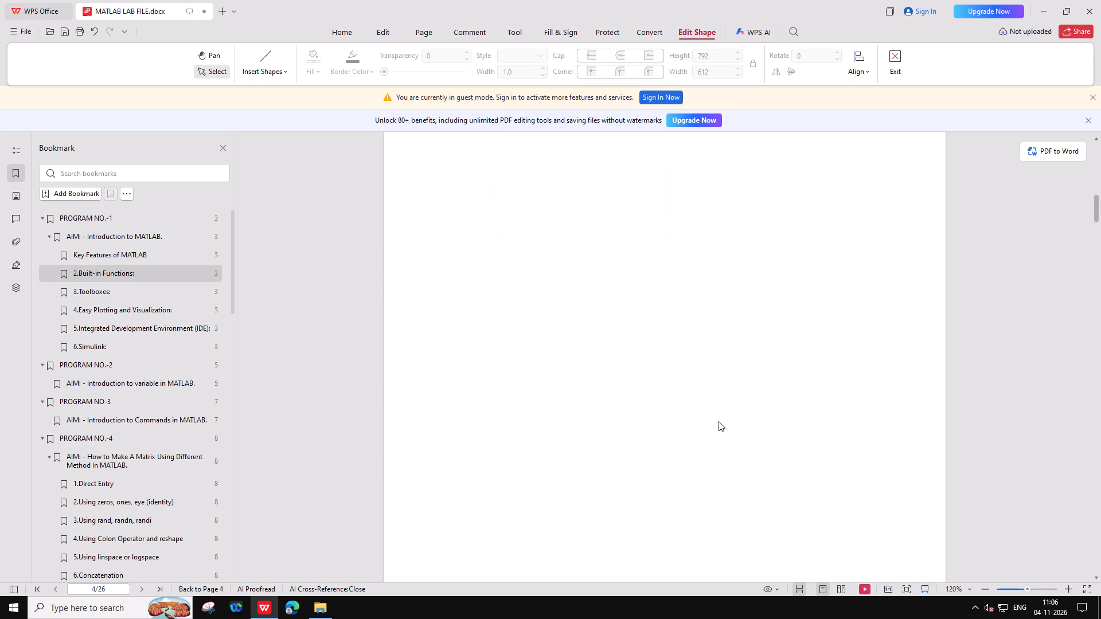
pyautogui.scroll(-12, 719, 421)
pyautogui.scroll(9, 719, 421)
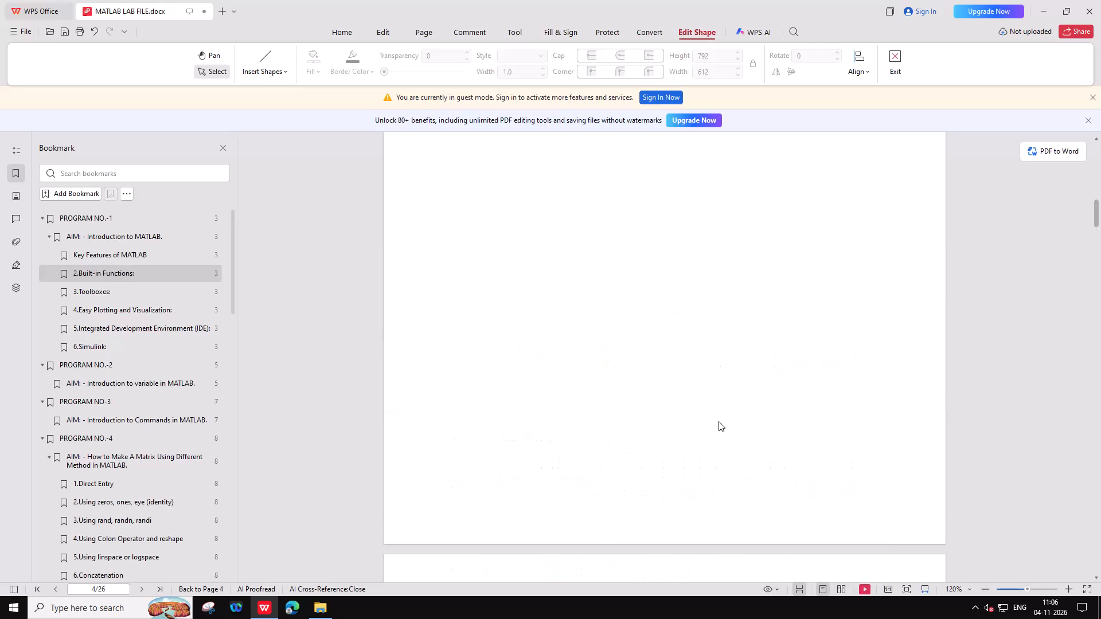
pyautogui.scroll(6, 719, 421)
pyautogui.scroll(-1, 719, 421)
pyautogui.scroll(2, 719, 421)
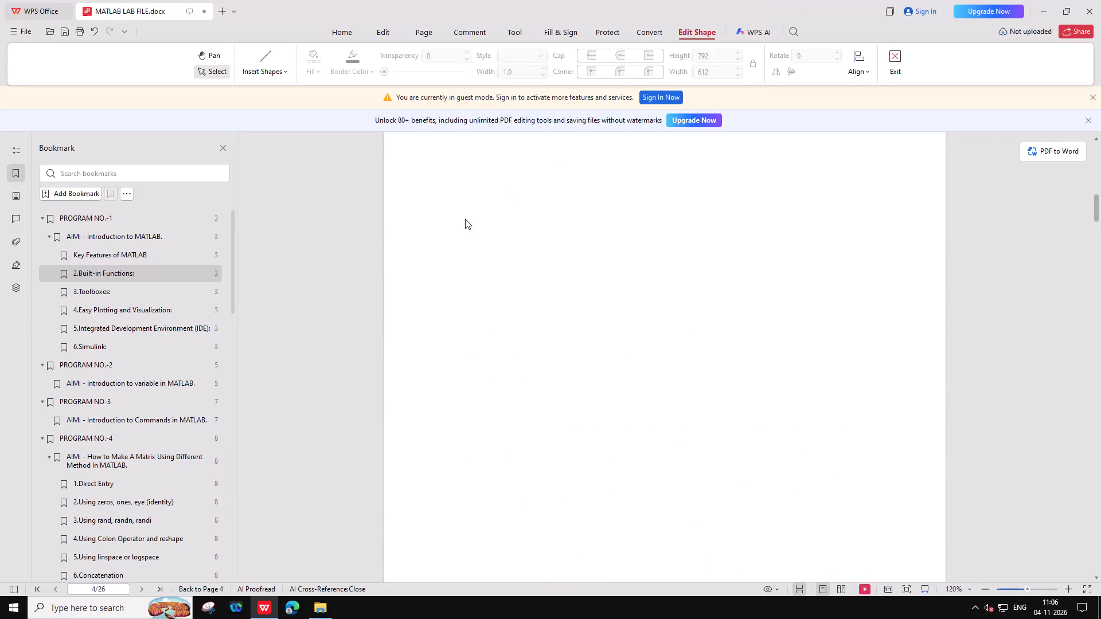
pyautogui.scroll(3, 161, 335)
pyautogui.scroll(4, 682, 367)
pyautogui.scroll(4, 625, 344)
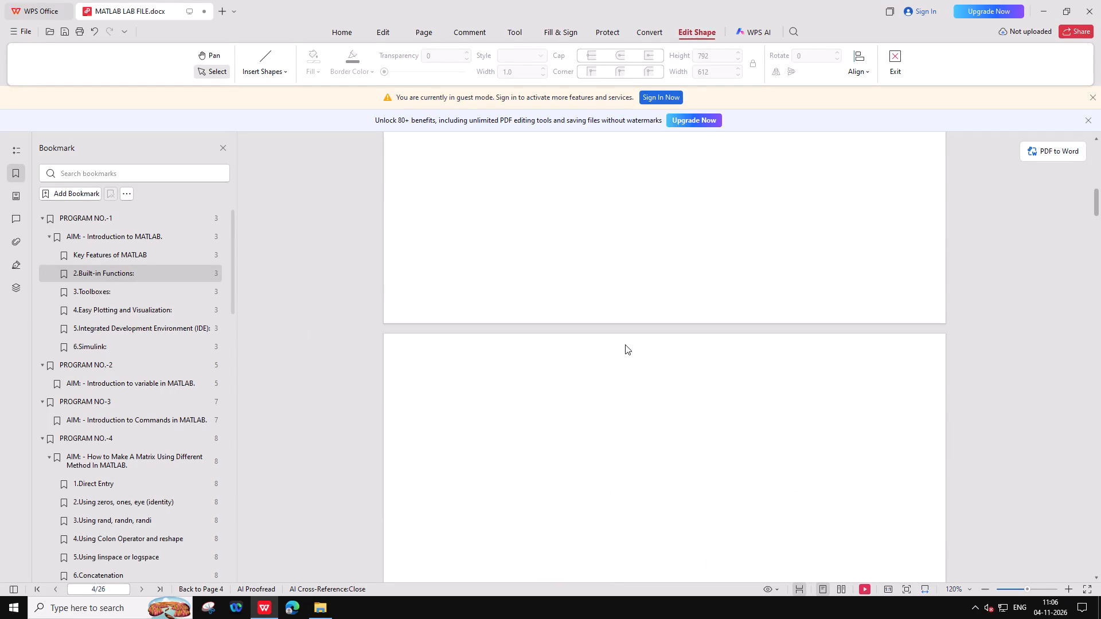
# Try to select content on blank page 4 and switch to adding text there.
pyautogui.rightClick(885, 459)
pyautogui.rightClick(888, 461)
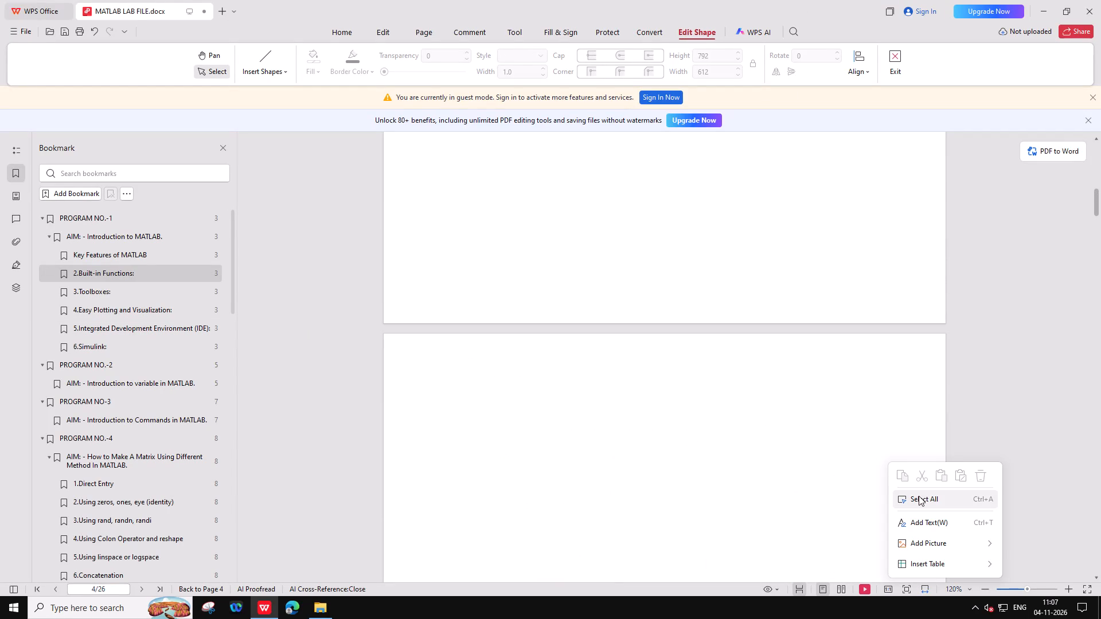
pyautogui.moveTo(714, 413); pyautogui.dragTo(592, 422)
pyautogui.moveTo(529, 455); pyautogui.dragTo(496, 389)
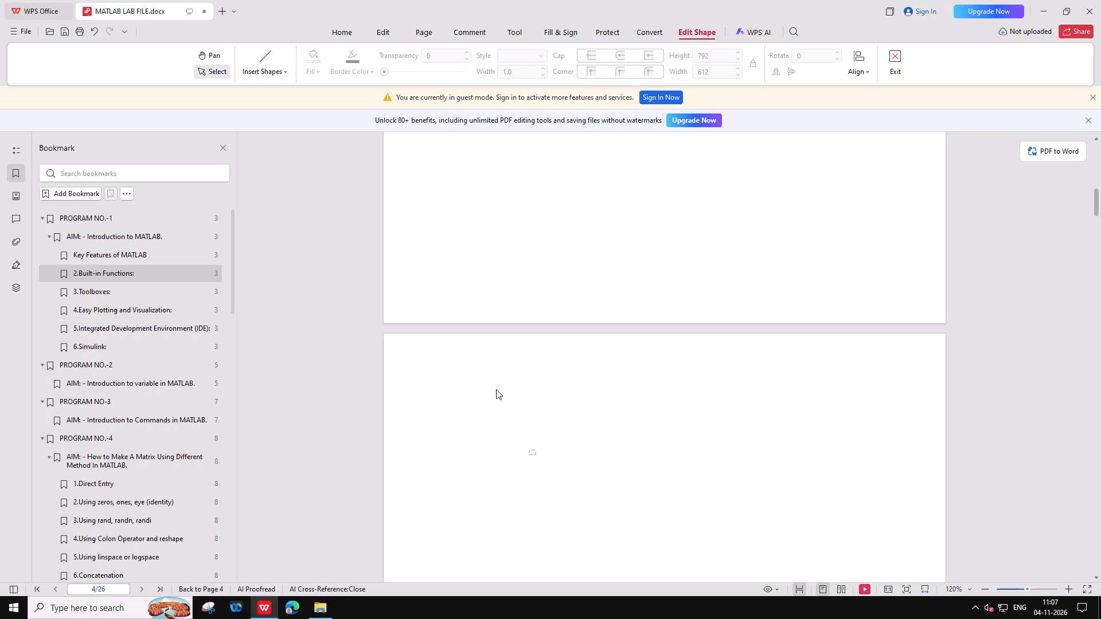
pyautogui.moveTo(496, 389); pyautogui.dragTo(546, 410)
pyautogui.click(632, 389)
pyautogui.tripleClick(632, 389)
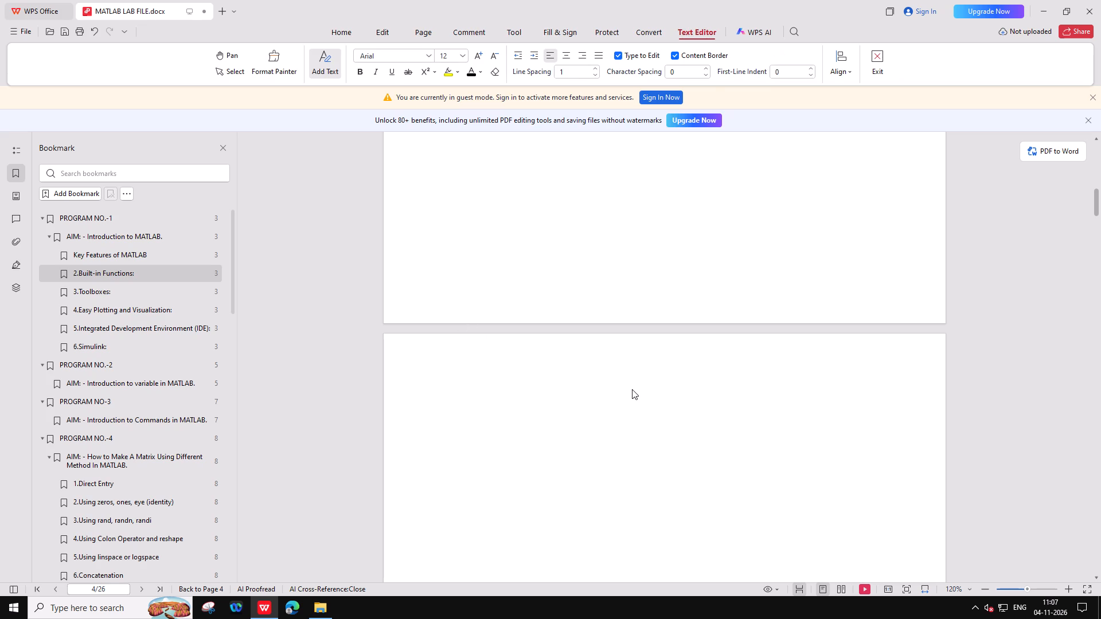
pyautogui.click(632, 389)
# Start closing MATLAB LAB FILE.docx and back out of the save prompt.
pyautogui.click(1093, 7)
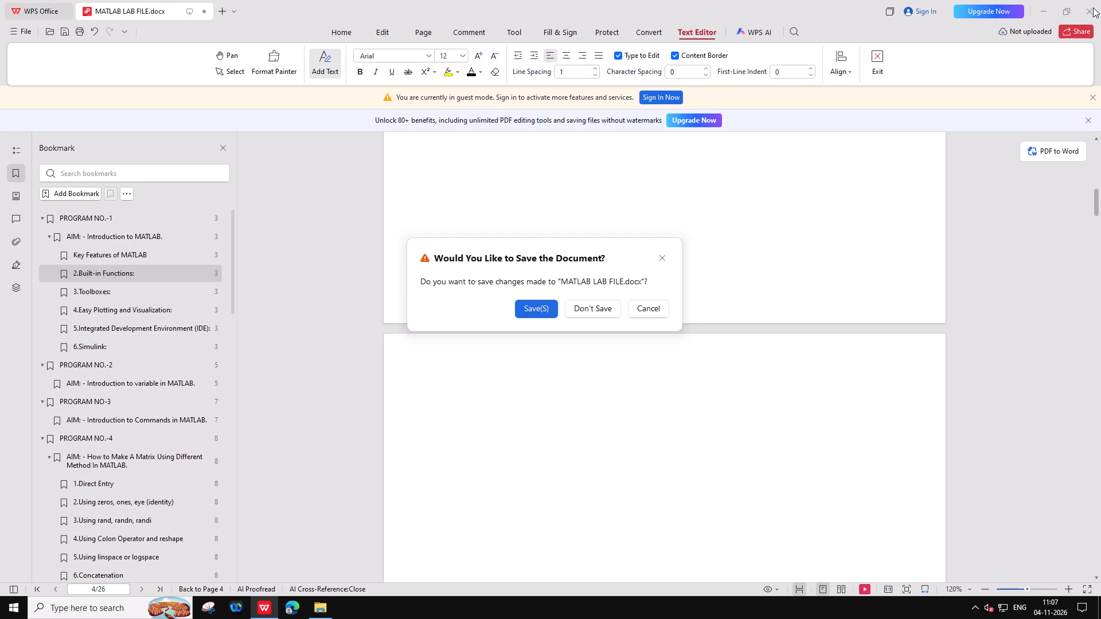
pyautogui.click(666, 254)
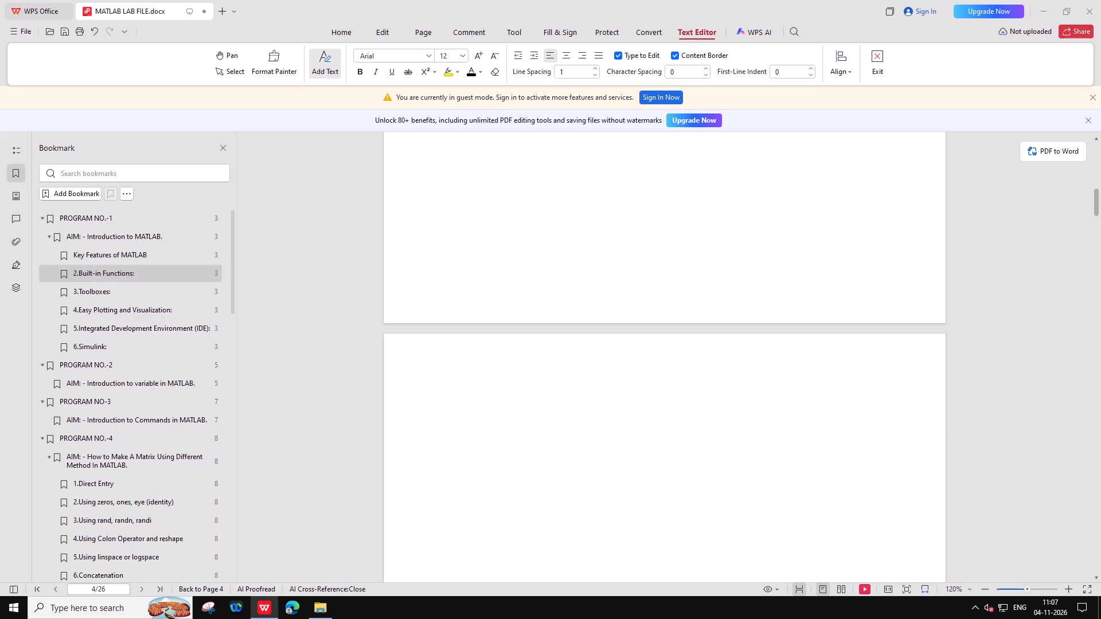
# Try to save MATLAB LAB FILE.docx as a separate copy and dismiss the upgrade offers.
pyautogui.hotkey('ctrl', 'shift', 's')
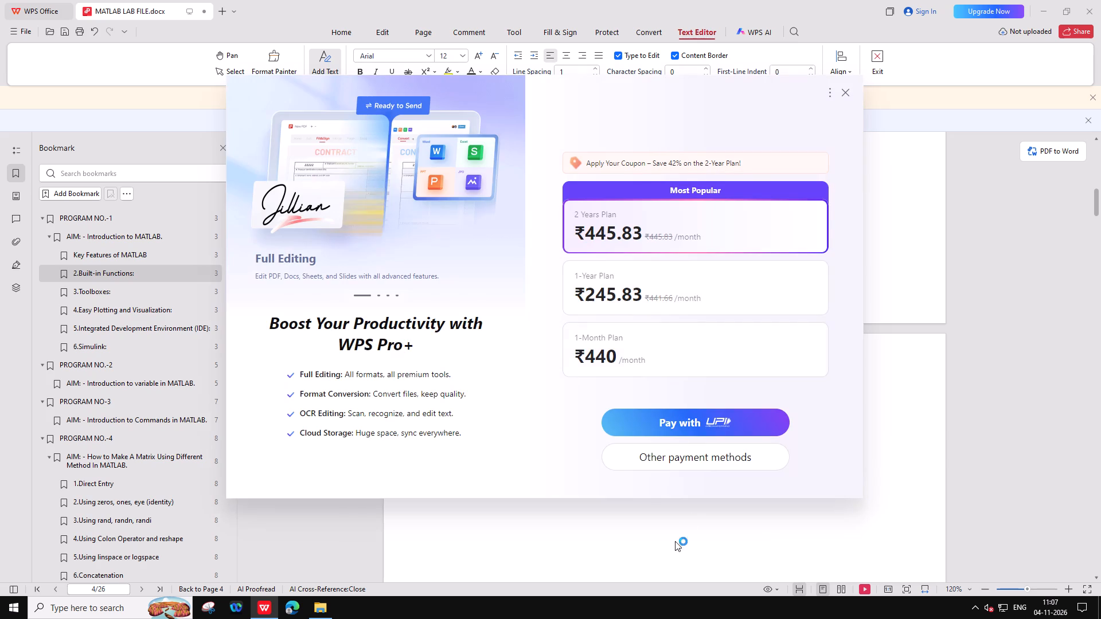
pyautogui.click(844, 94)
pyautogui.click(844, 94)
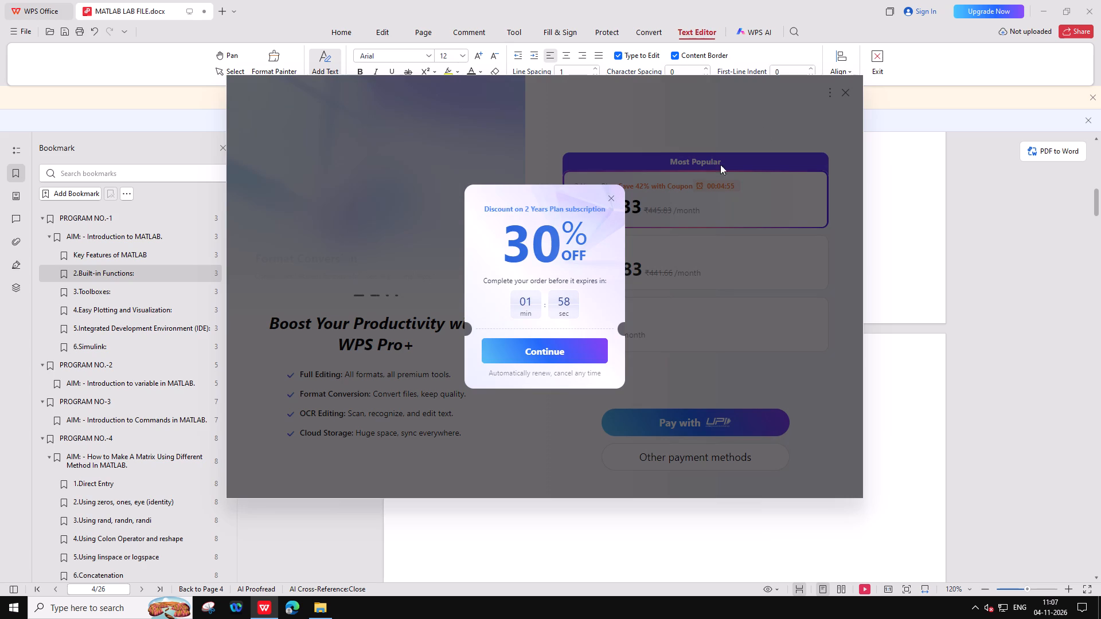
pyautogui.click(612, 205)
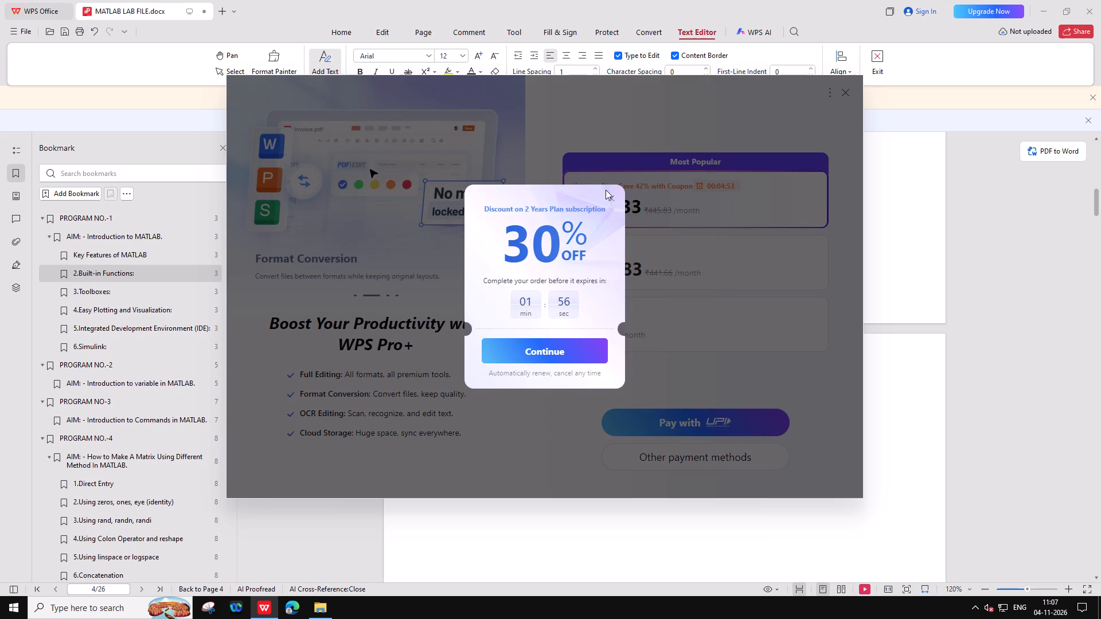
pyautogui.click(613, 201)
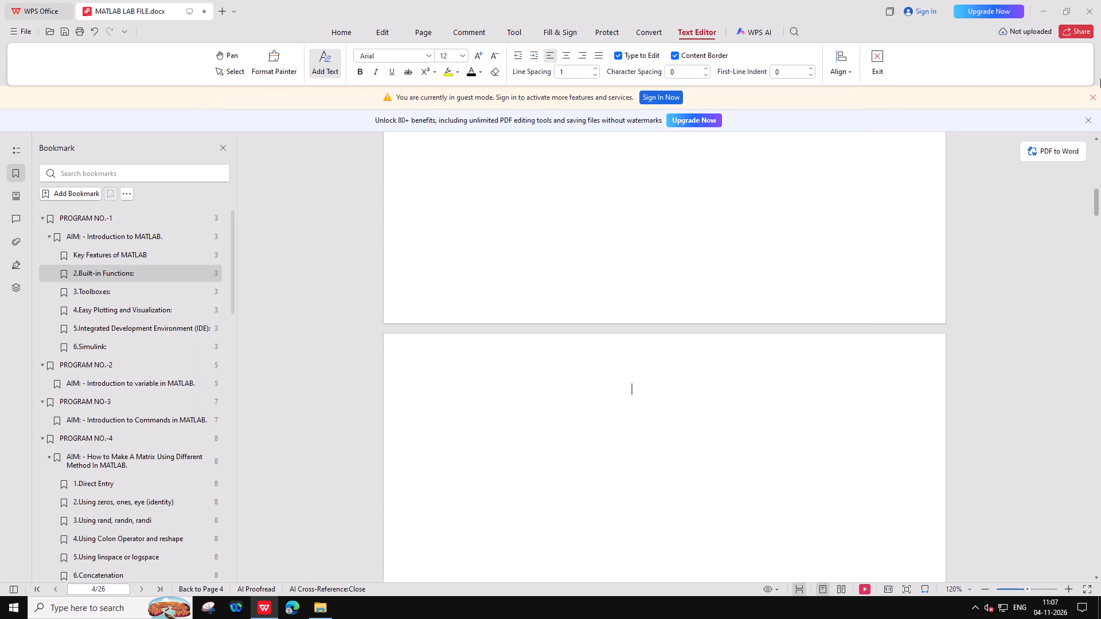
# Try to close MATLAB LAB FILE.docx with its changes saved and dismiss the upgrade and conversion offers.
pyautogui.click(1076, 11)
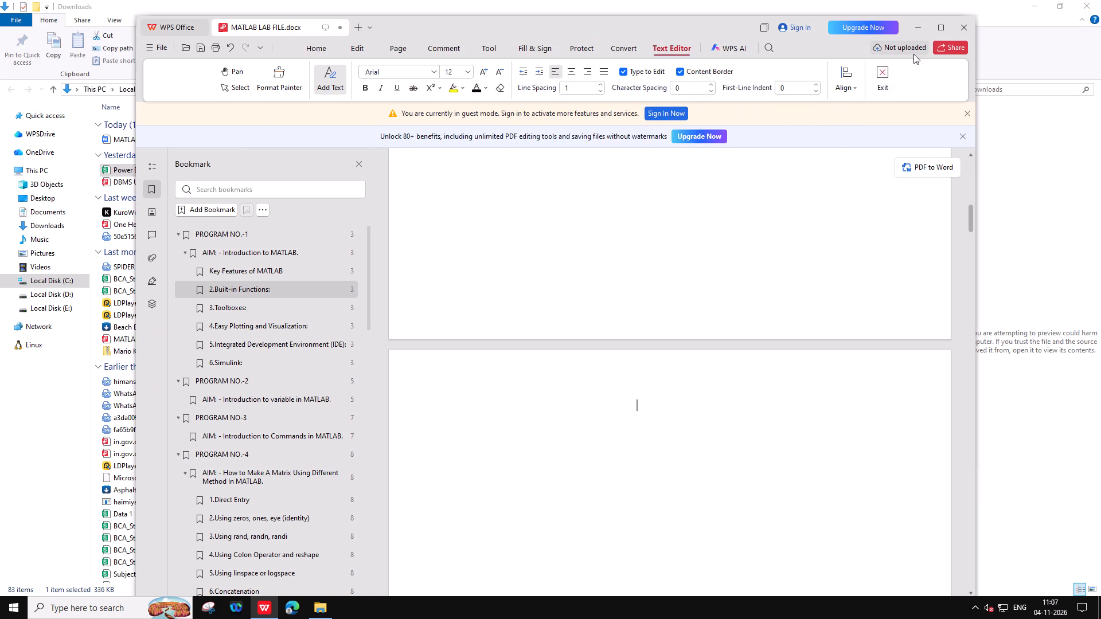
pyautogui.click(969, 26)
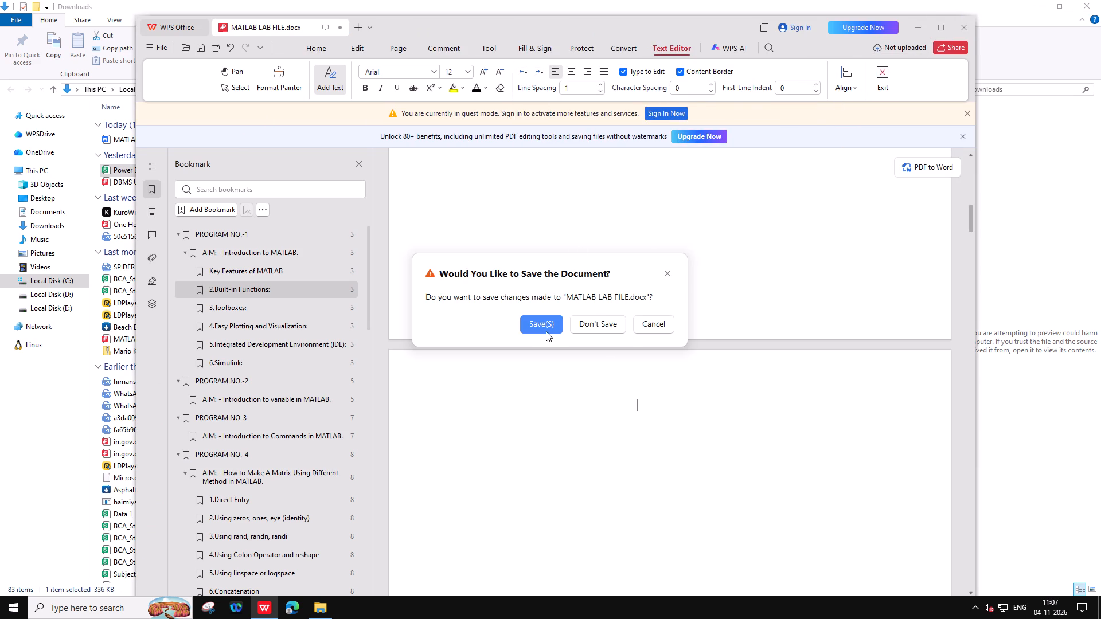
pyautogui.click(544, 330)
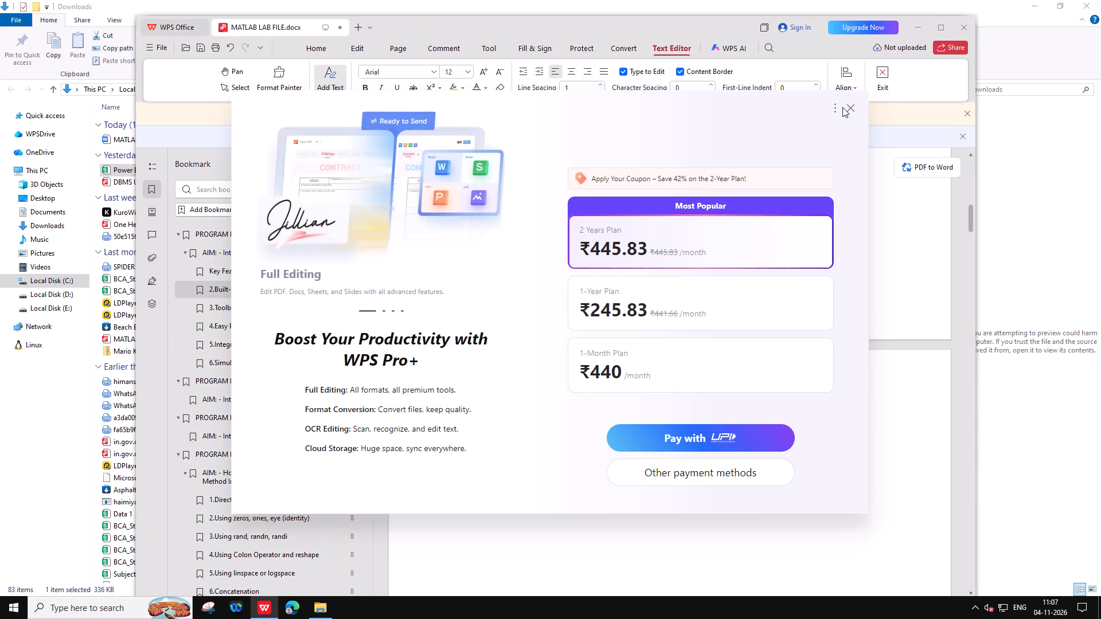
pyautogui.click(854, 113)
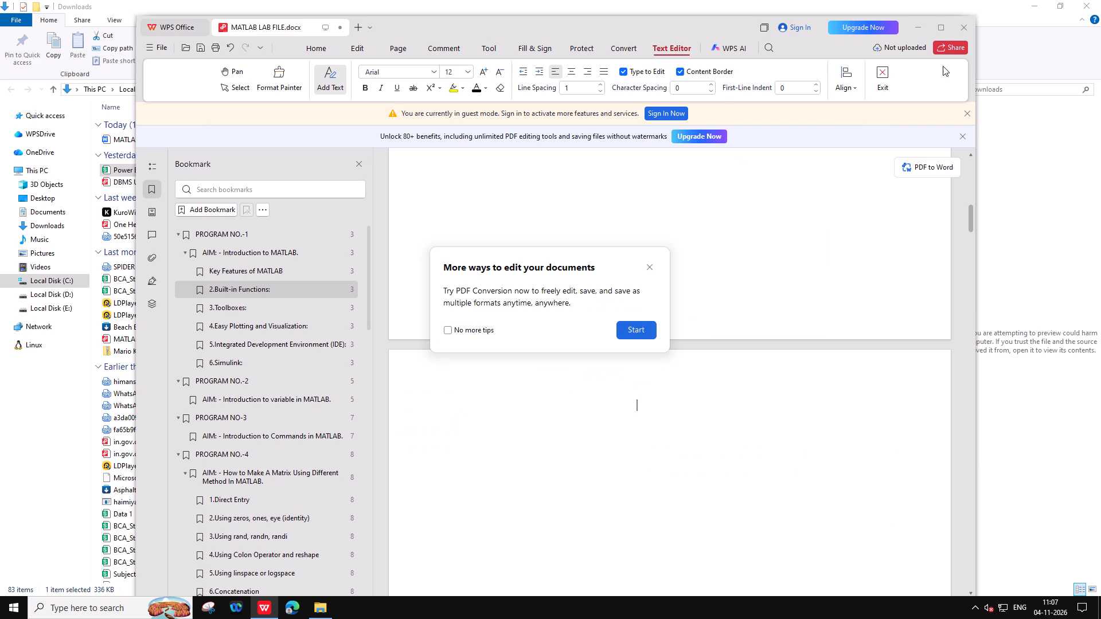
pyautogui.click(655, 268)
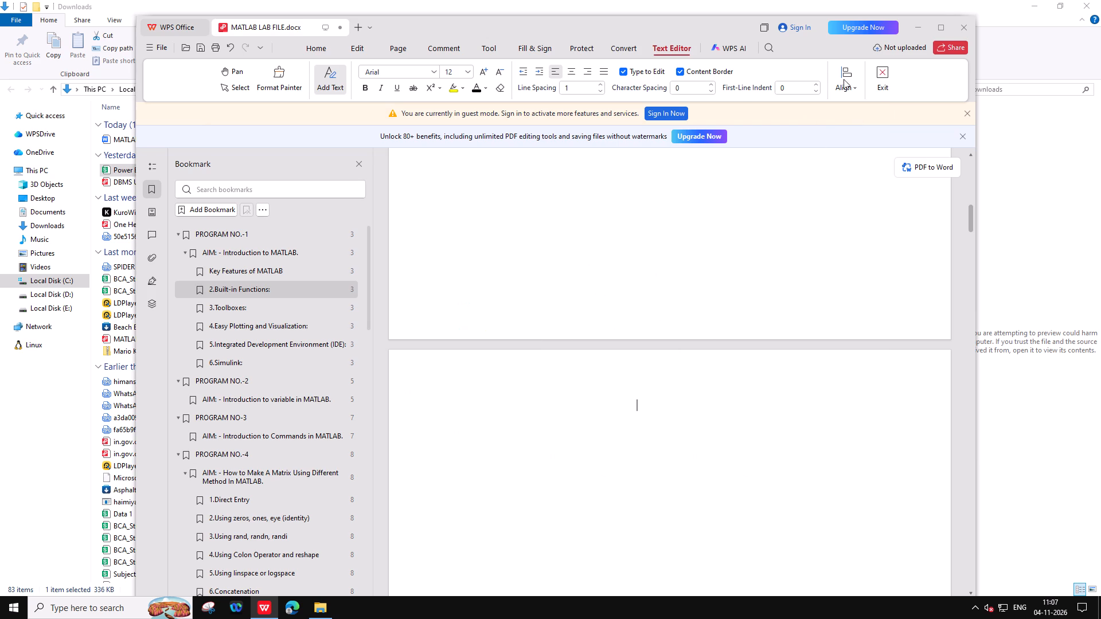
# Close MATLAB LAB FILE.docx without saving its changes and close the Downloads folder window.
pyautogui.click(967, 31)
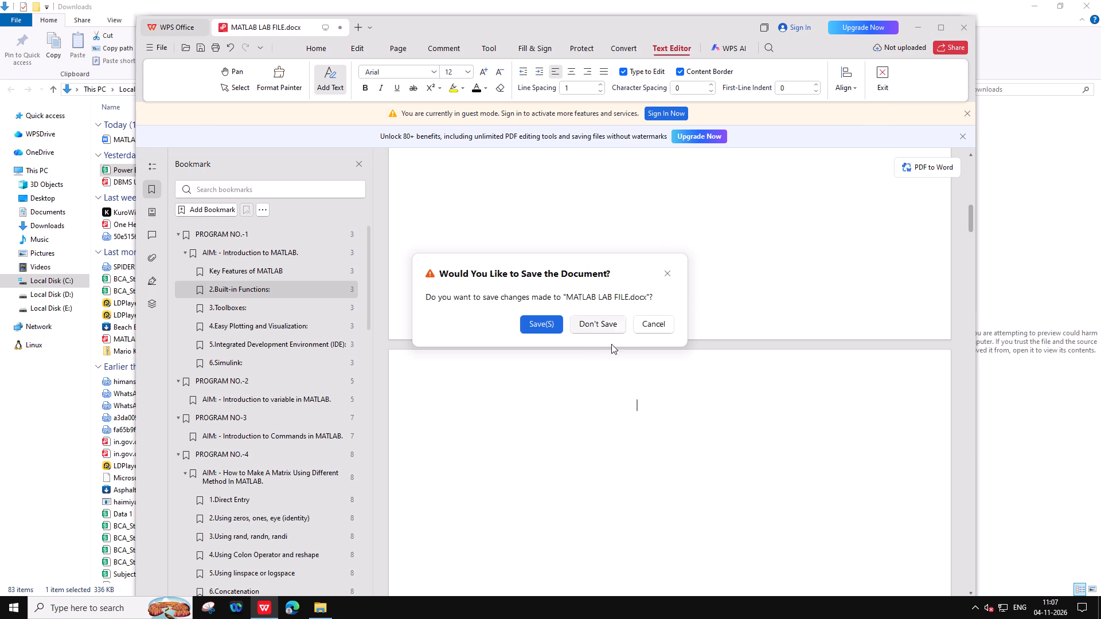
pyautogui.click(621, 322)
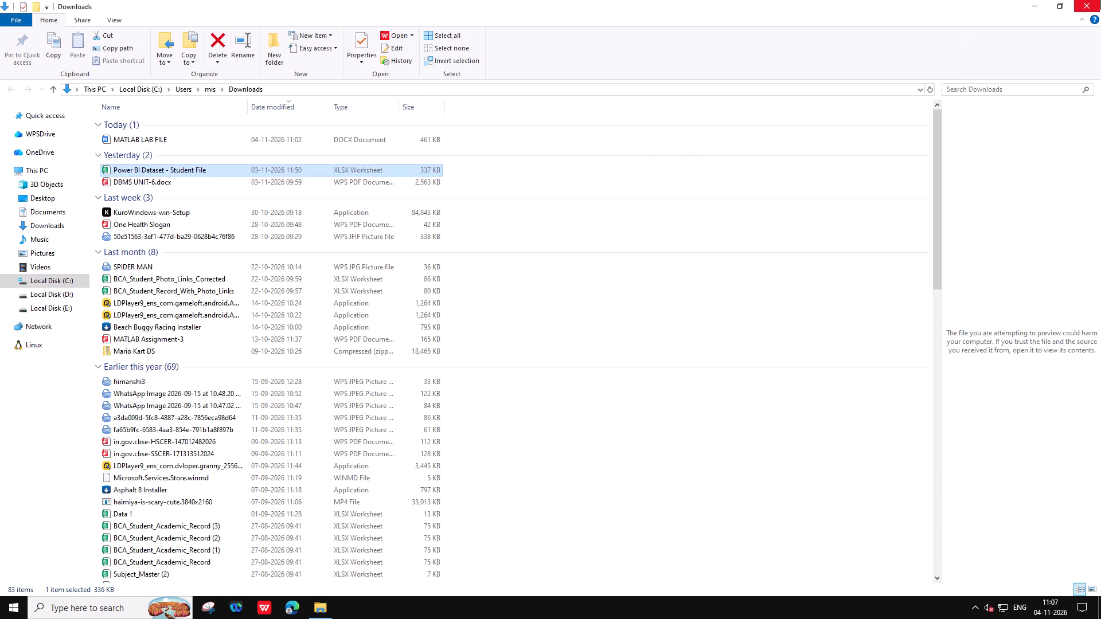
pyautogui.click(1100, 0)
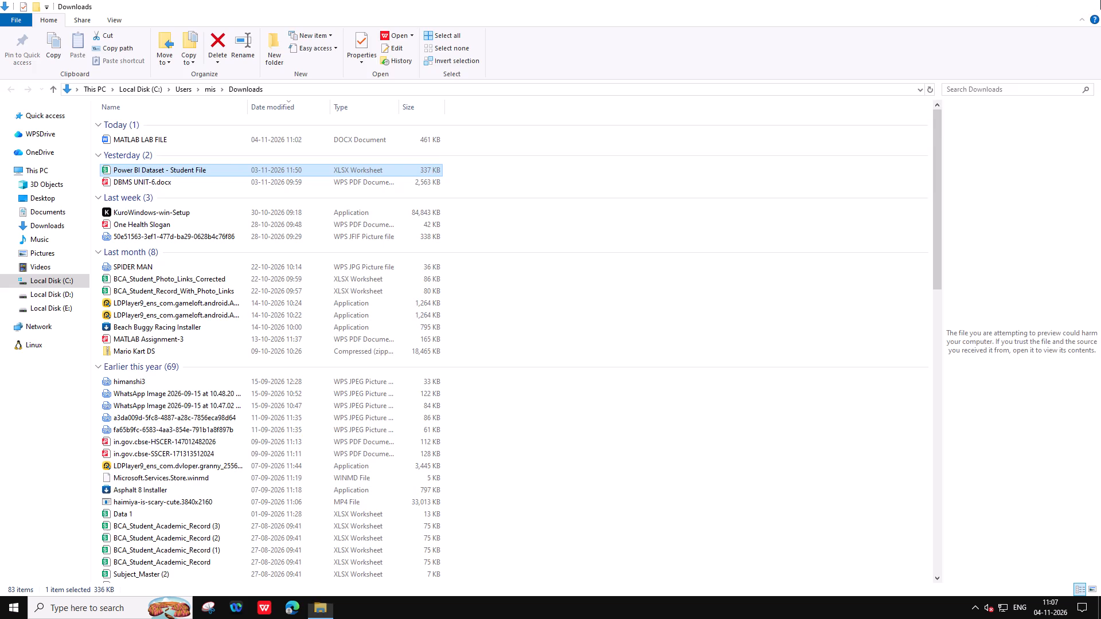
# Search for "word" and launch Microsoft Office Word 2007.
pyautogui.click(103, 617)
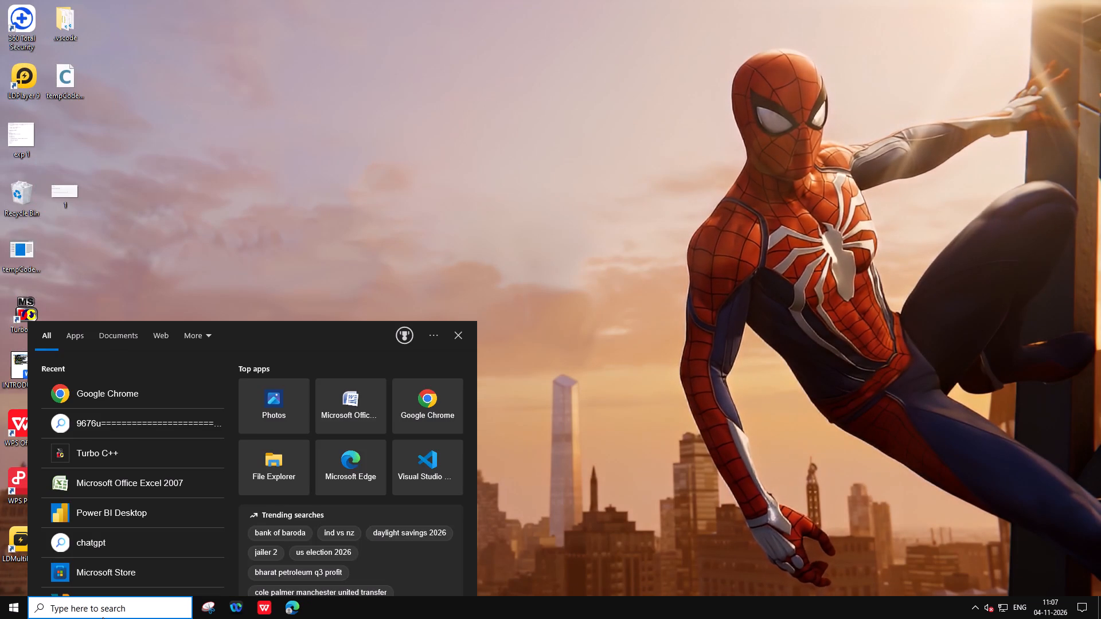
pyautogui.write('micro')
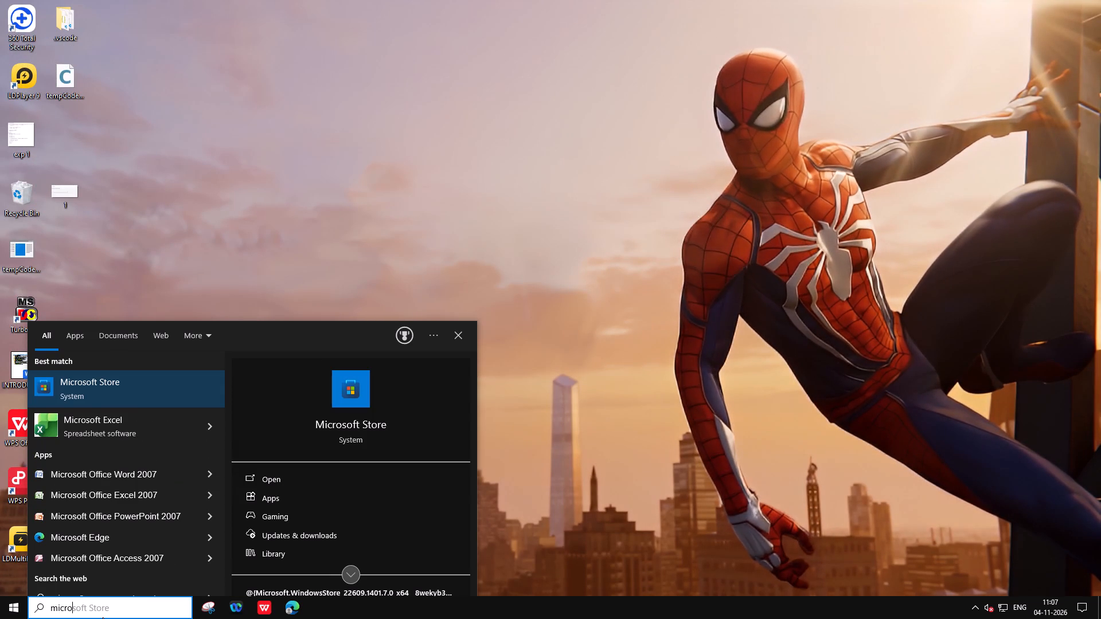
pyautogui.press('BackSpace')
pyautogui.press('BackSpace')
pyautogui.press('BackSpace')
pyautogui.press('BackSpace')
pyautogui.press('BackSpace')
pyautogui.press('BackSpace')
pyautogui.press('BackSpace')
pyautogui.press('BackSpace')
pyautogui.press('BackSpace')
pyautogui.press('BackSpace')
pyautogui.press('BackSpace')
pyautogui.press('BackSpace')
pyautogui.press('BackSpace')
pyautogui.press('BackSpace')
pyautogui.press('BackSpace')
pyautogui.press('BackSpace')
pyautogui.press('BackSpace')
pyautogui.press('BackSpace')
pyautogui.press('BackSpace')
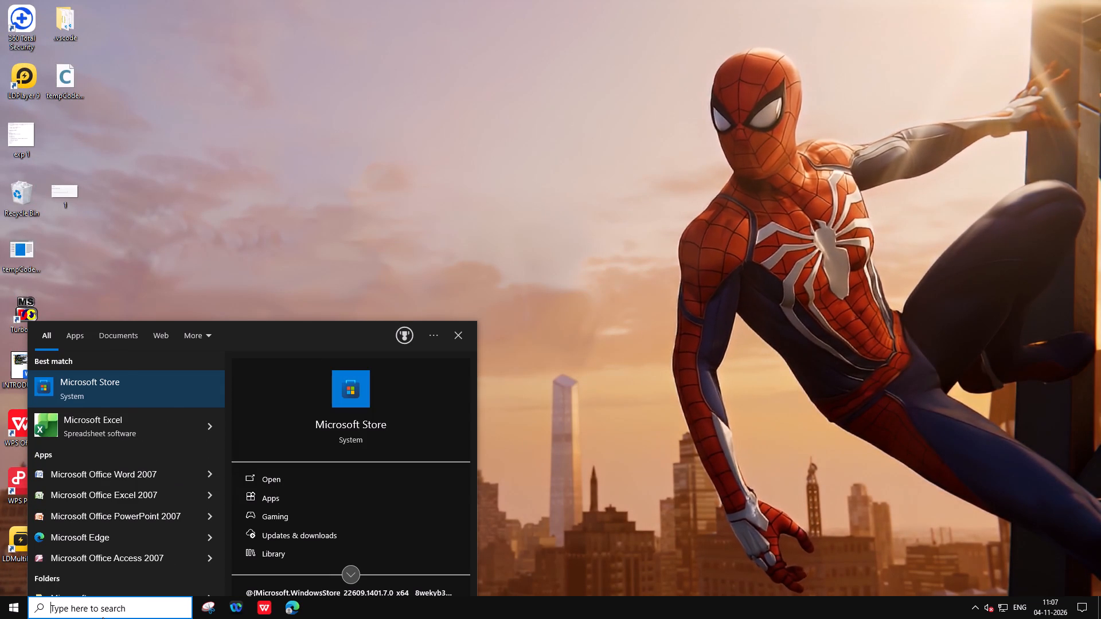
pyautogui.write('word')
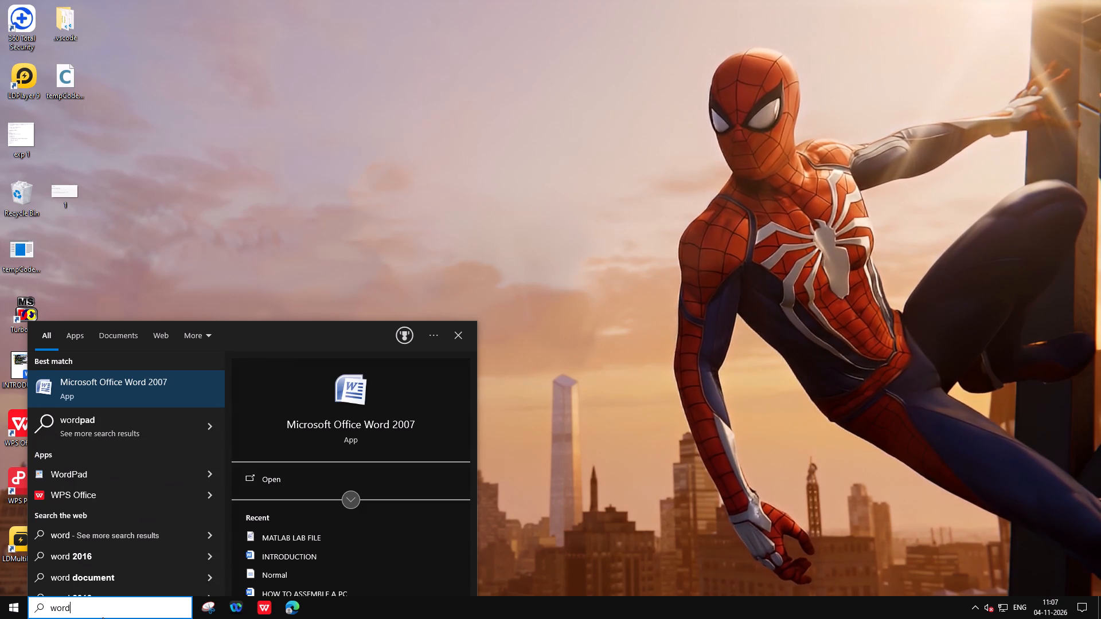
pyautogui.press('Return')
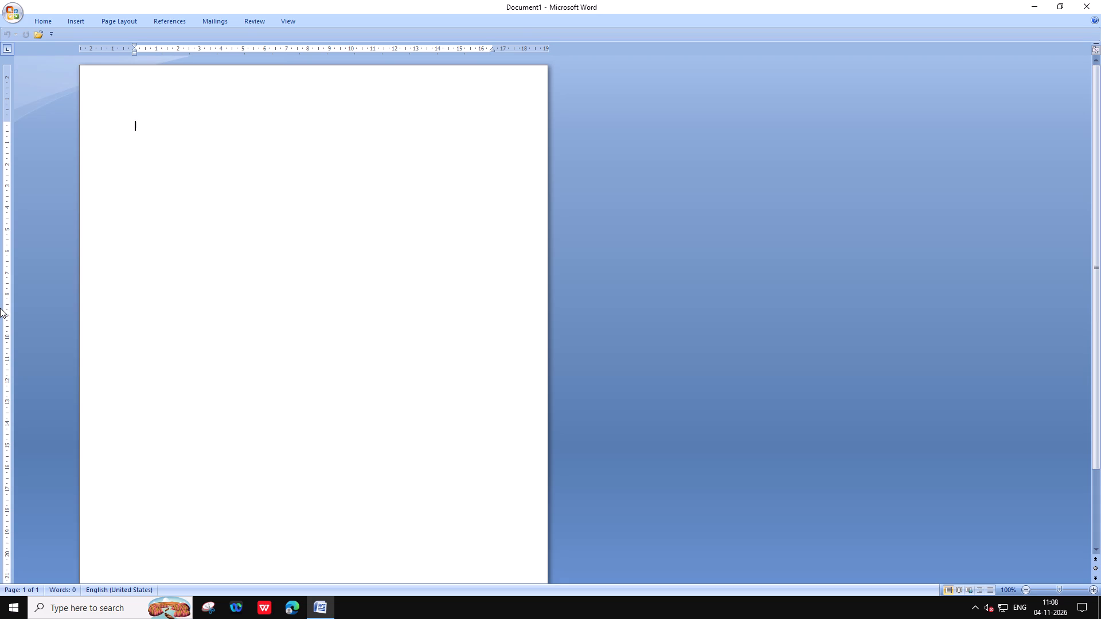
# Turn off the minimized ribbon setting in Word.
pyautogui.click(49, 35)
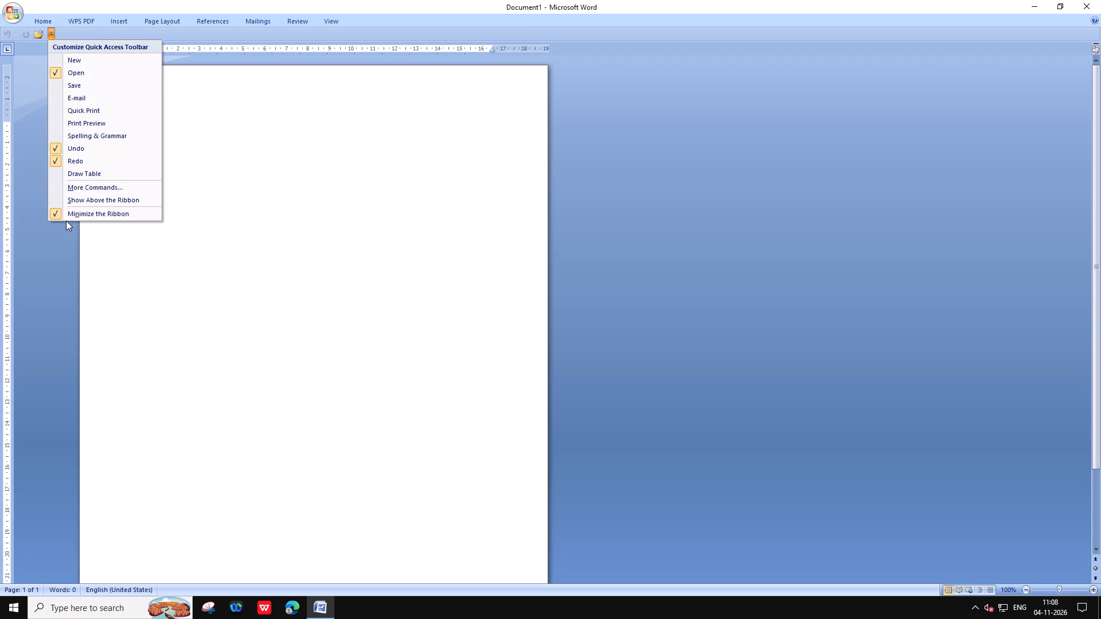
pyautogui.click(53, 210)
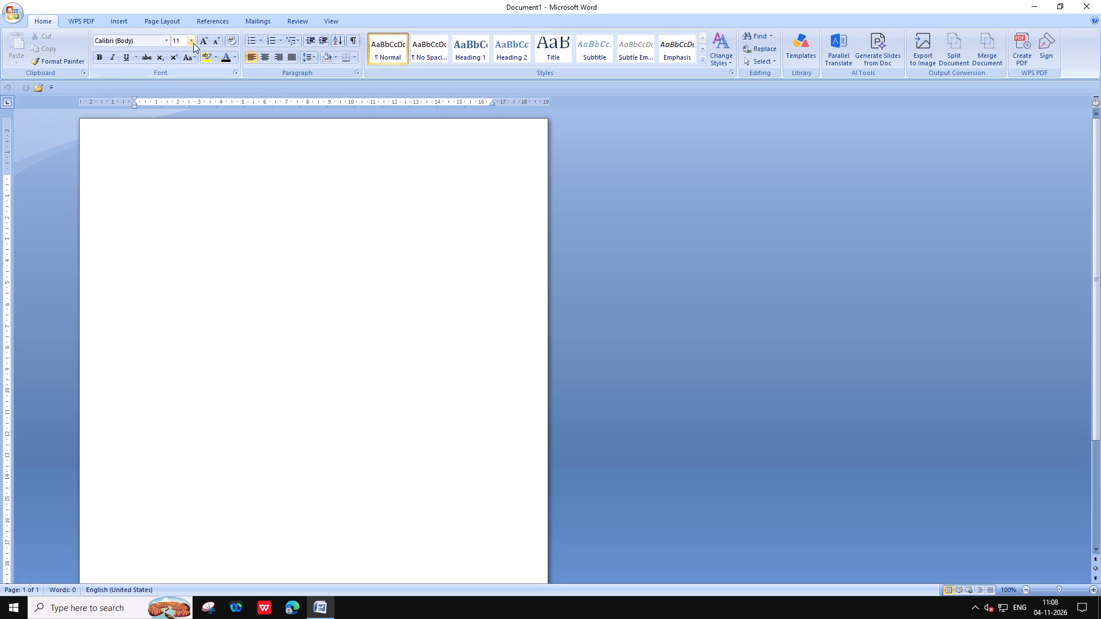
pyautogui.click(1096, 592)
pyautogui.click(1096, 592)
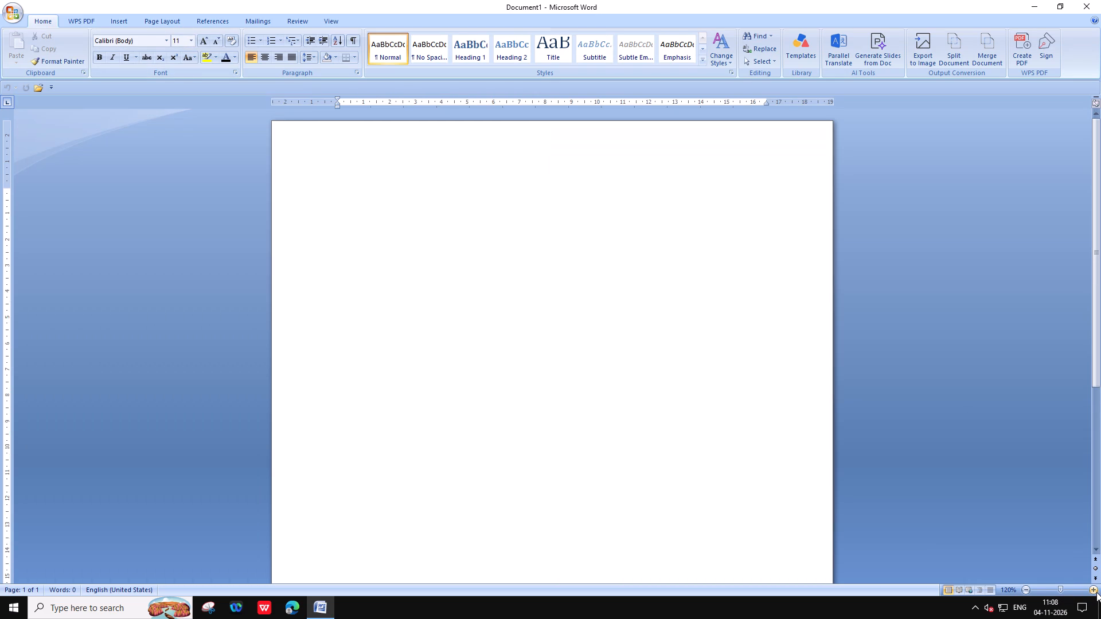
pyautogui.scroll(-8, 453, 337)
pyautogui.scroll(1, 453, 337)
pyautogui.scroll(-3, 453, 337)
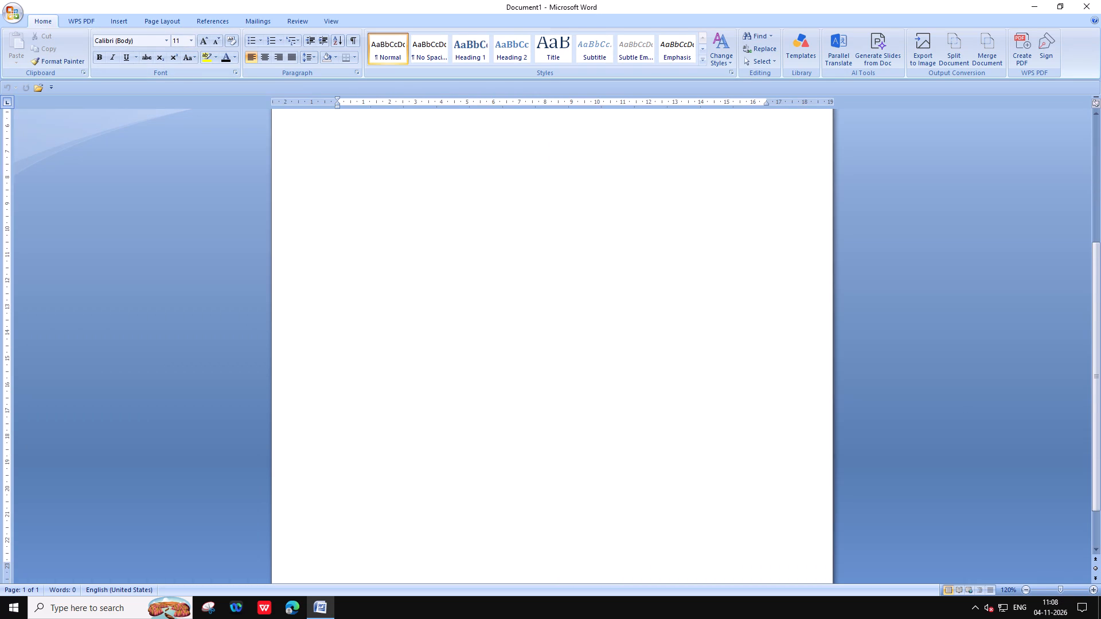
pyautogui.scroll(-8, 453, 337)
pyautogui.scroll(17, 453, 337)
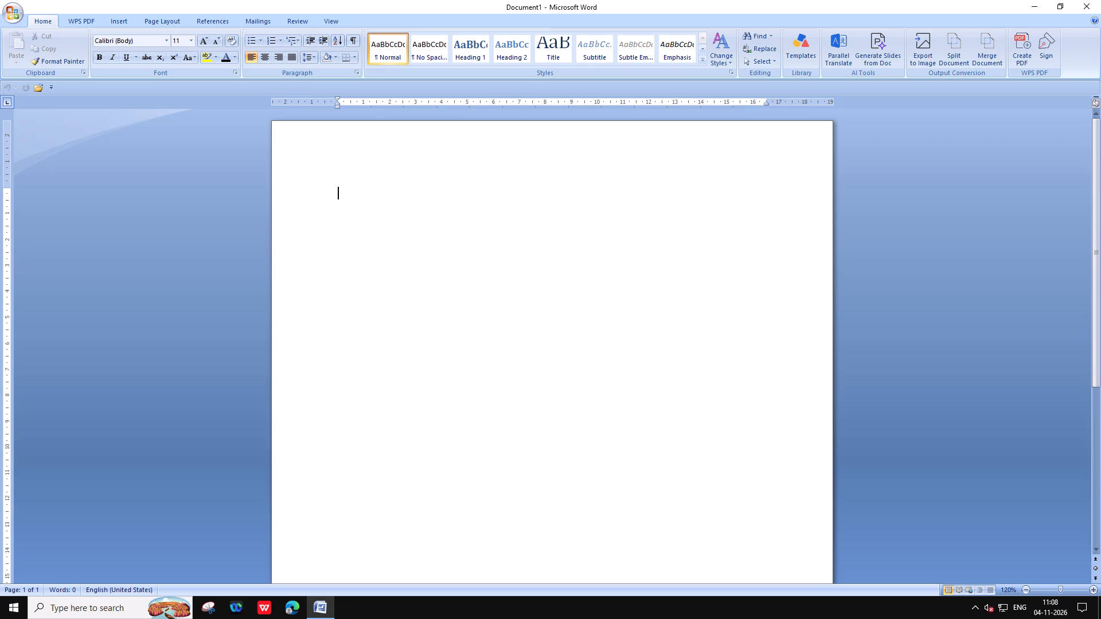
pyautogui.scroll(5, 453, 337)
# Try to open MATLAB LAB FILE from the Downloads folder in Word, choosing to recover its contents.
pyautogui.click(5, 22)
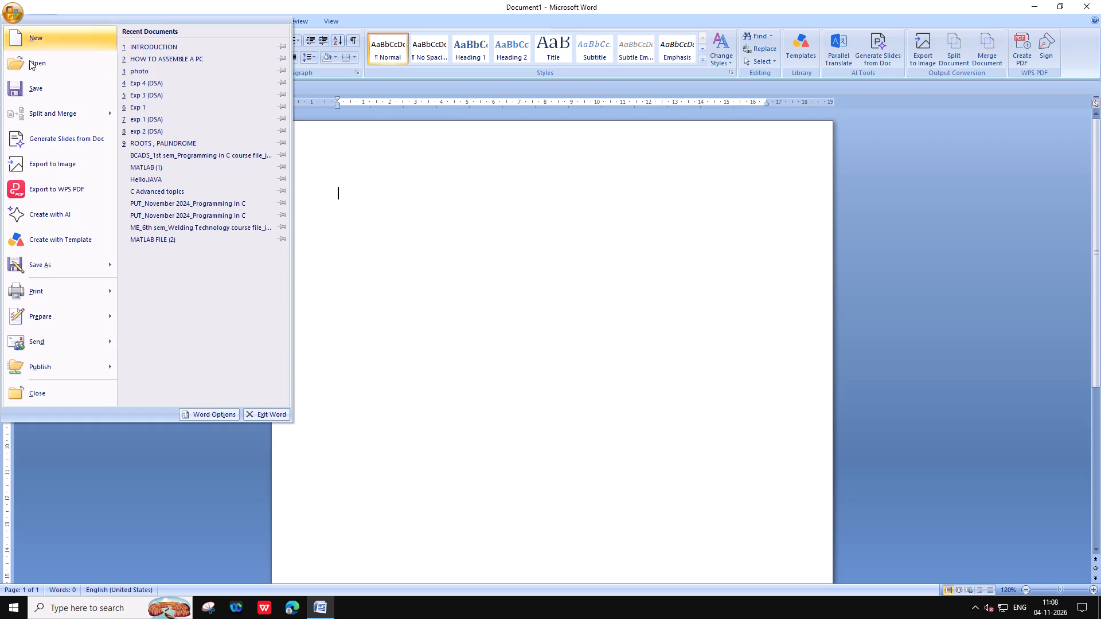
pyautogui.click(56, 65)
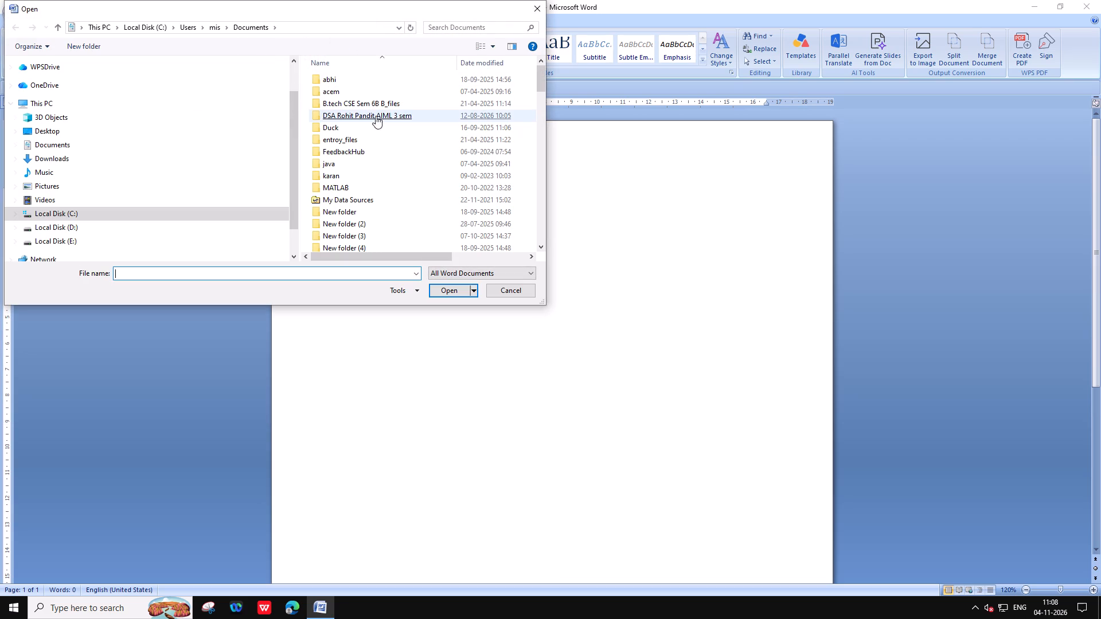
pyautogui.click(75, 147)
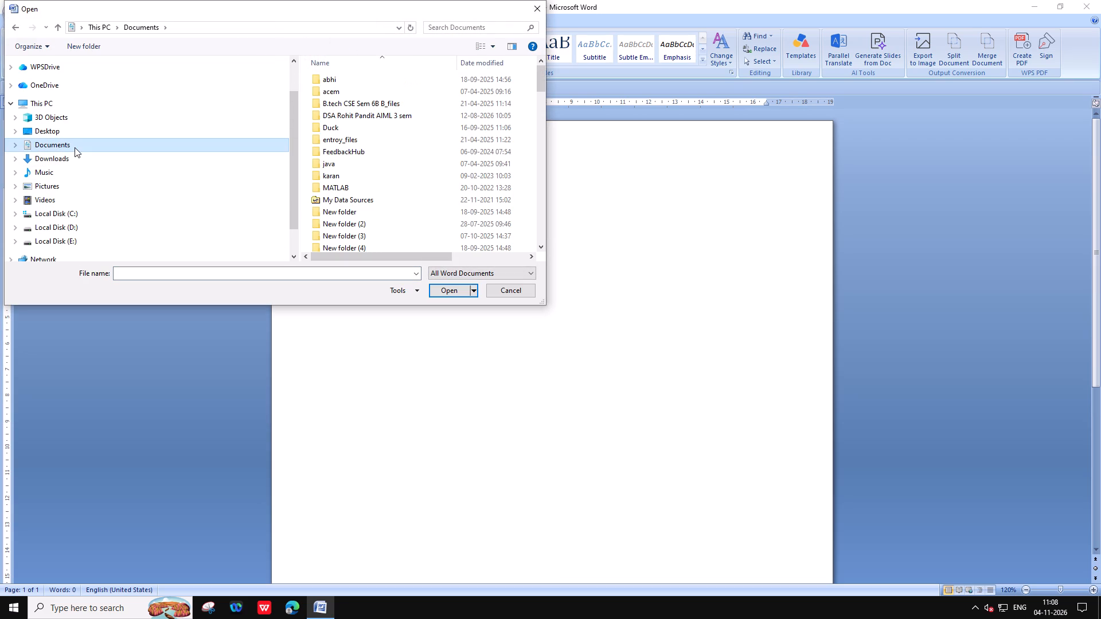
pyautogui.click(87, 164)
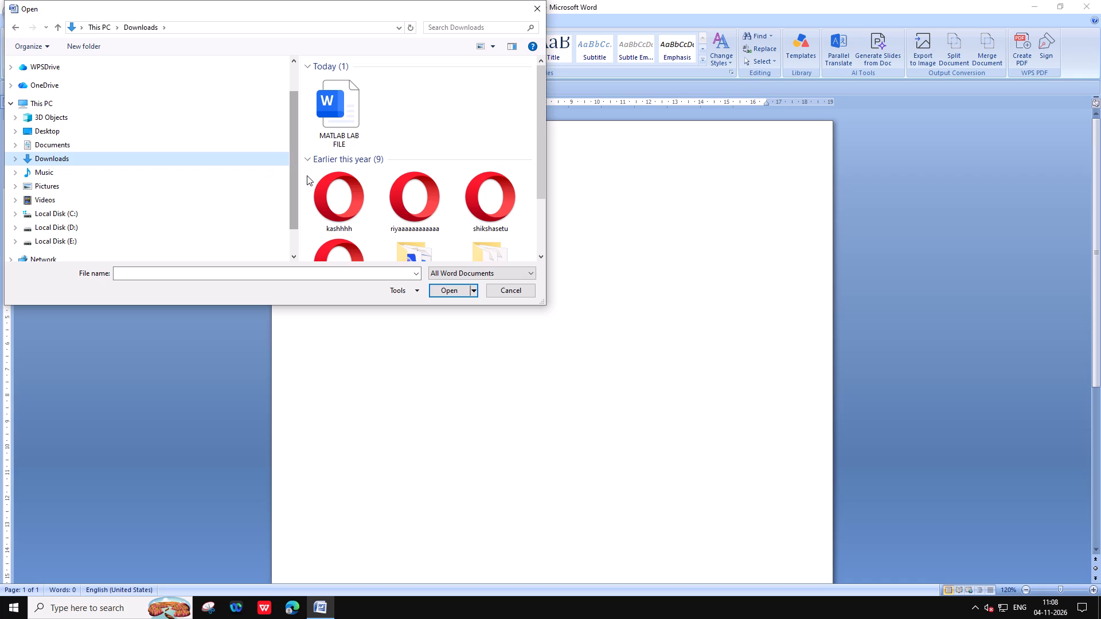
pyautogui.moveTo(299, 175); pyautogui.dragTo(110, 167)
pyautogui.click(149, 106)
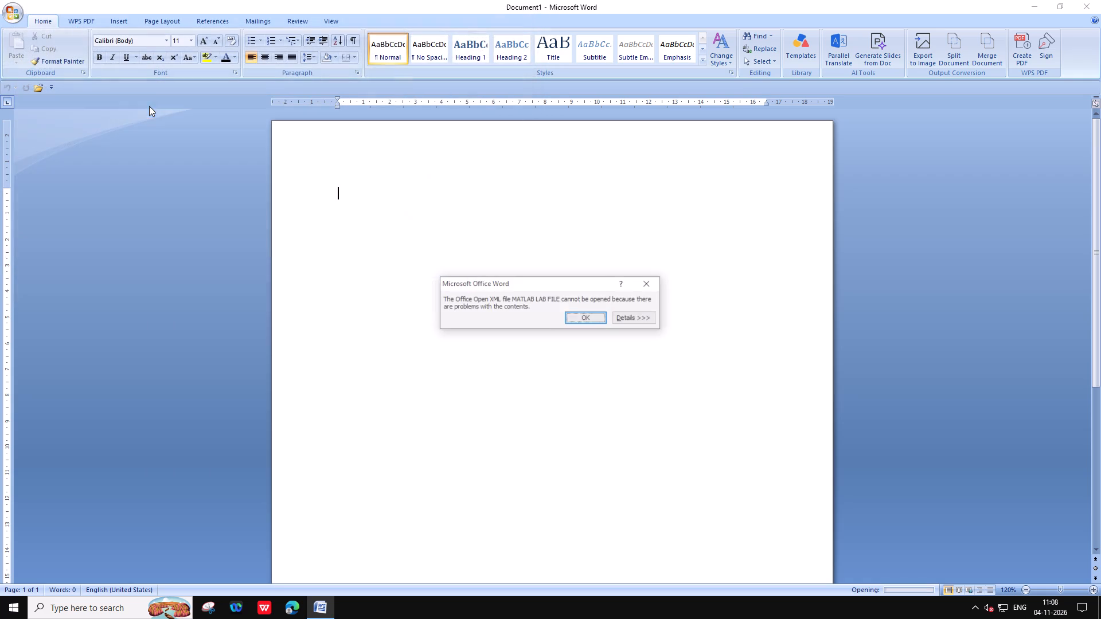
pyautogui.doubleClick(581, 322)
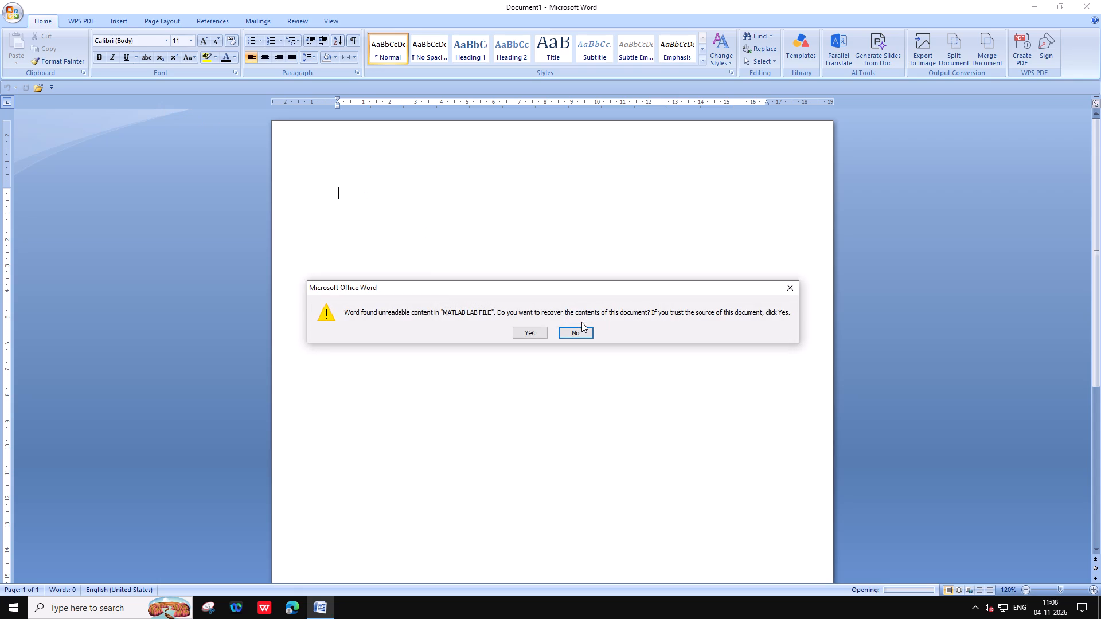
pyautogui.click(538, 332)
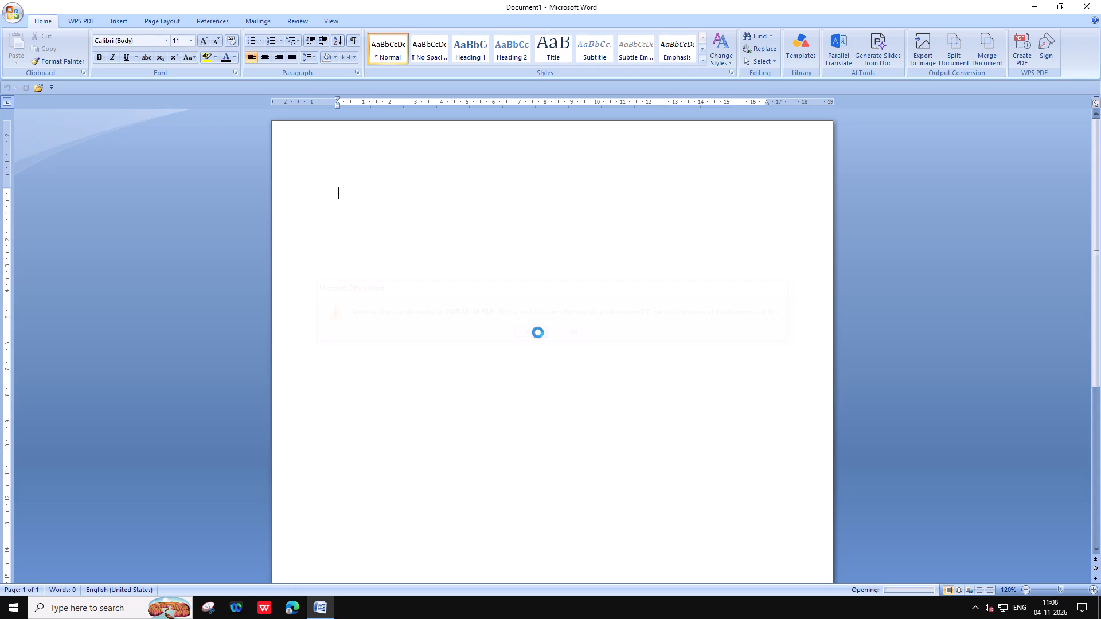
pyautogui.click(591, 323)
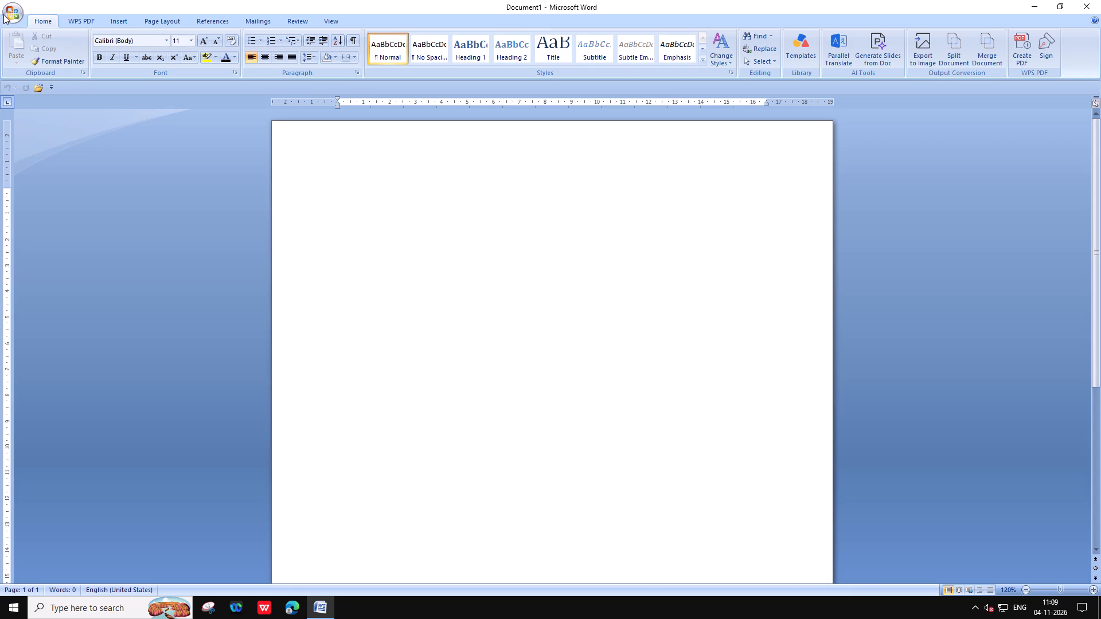
# Minimize the Word window holding the blank document.
pyautogui.click(1026, 5)
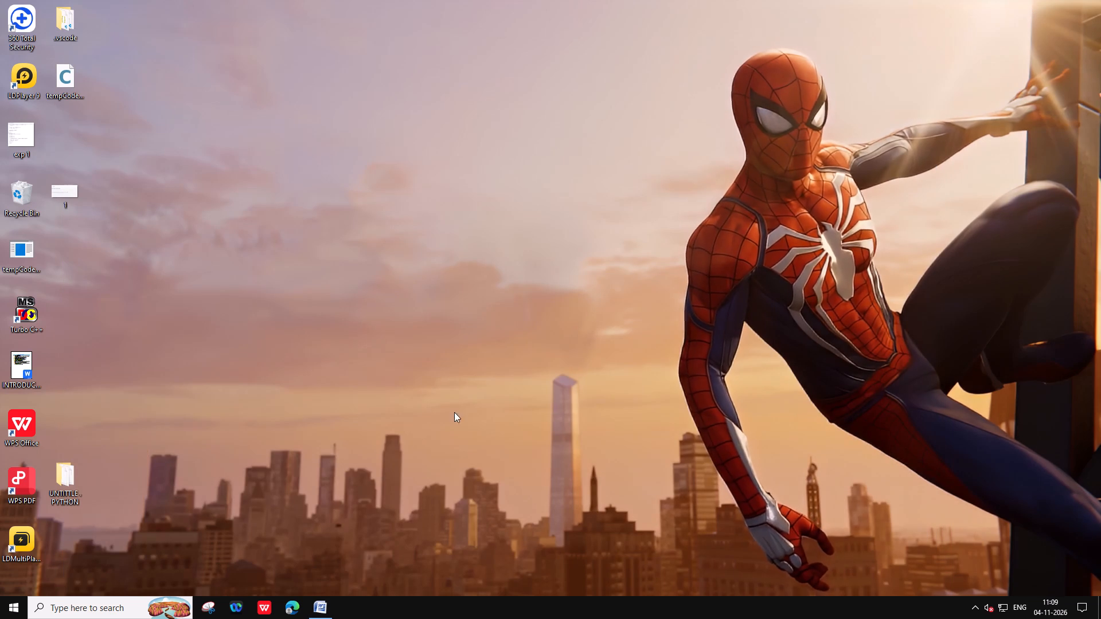
# Switch to Google Chrome and open a browsing window in Guest mode.
pyautogui.click(86, 614)
pyautogui.click(117, 420)
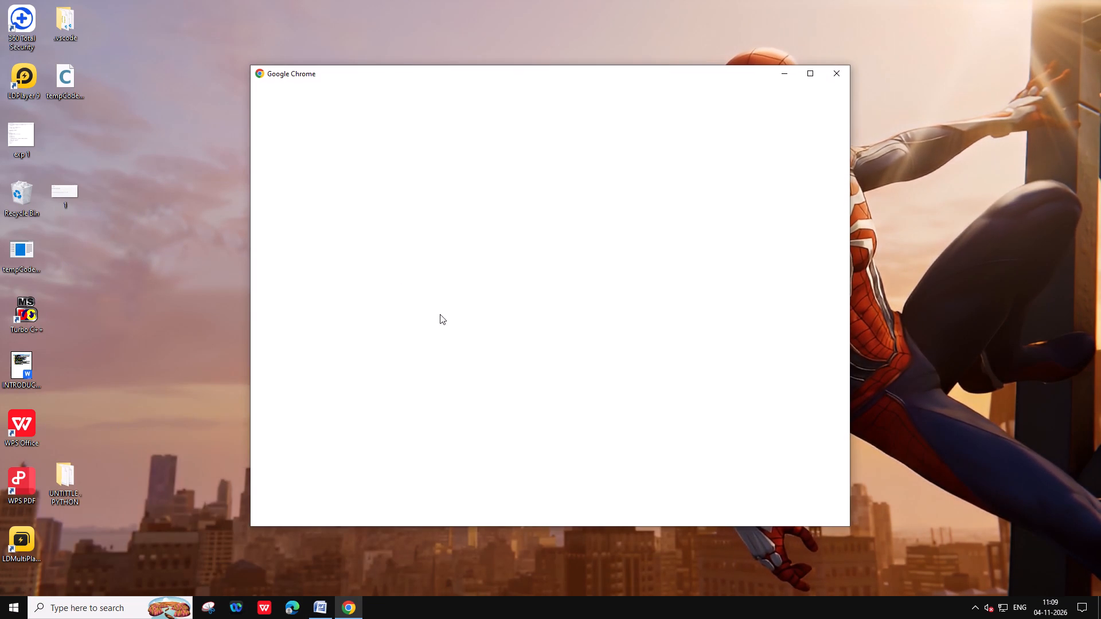
pyautogui.scroll(-4, 555, 319)
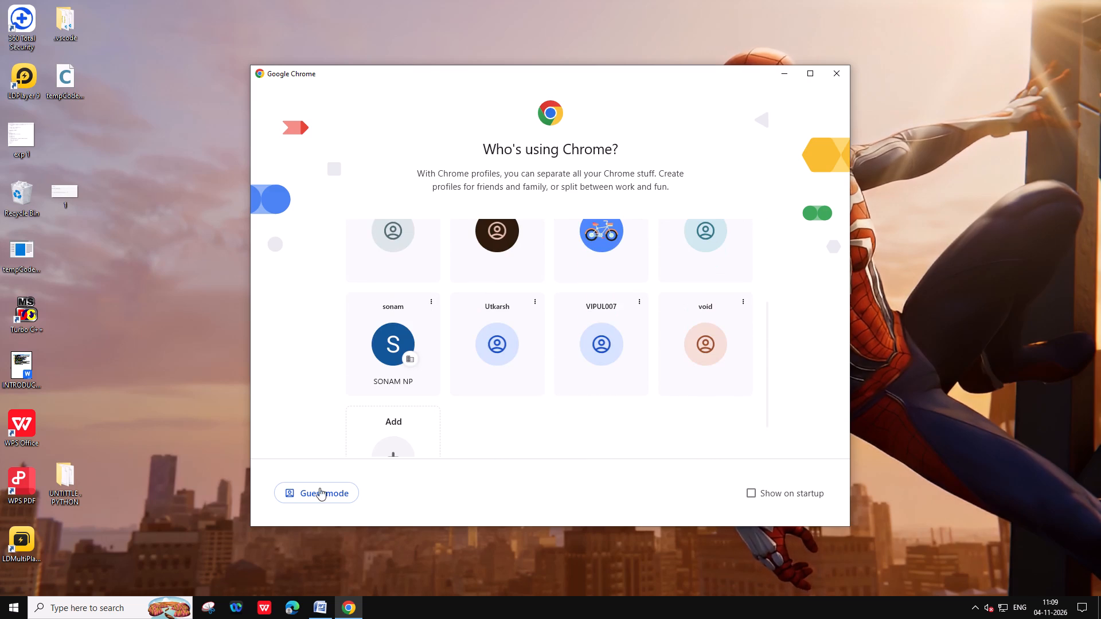
pyautogui.click(330, 491)
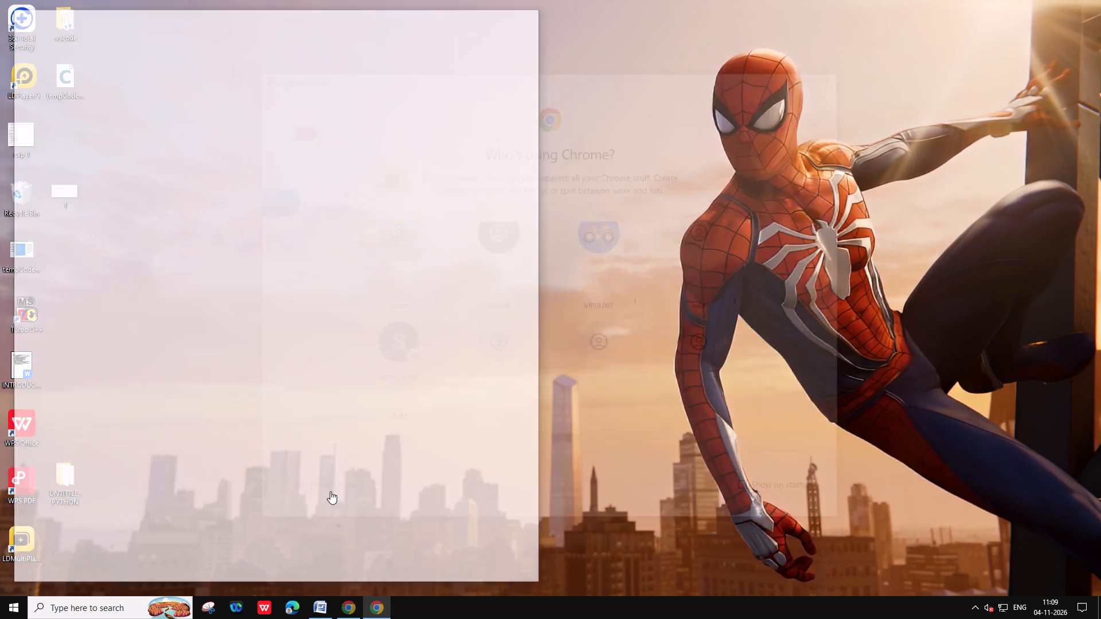
# Look up Gmail in the new guest tab, entering "gmai" as the query.
pyautogui.click(506, 28)
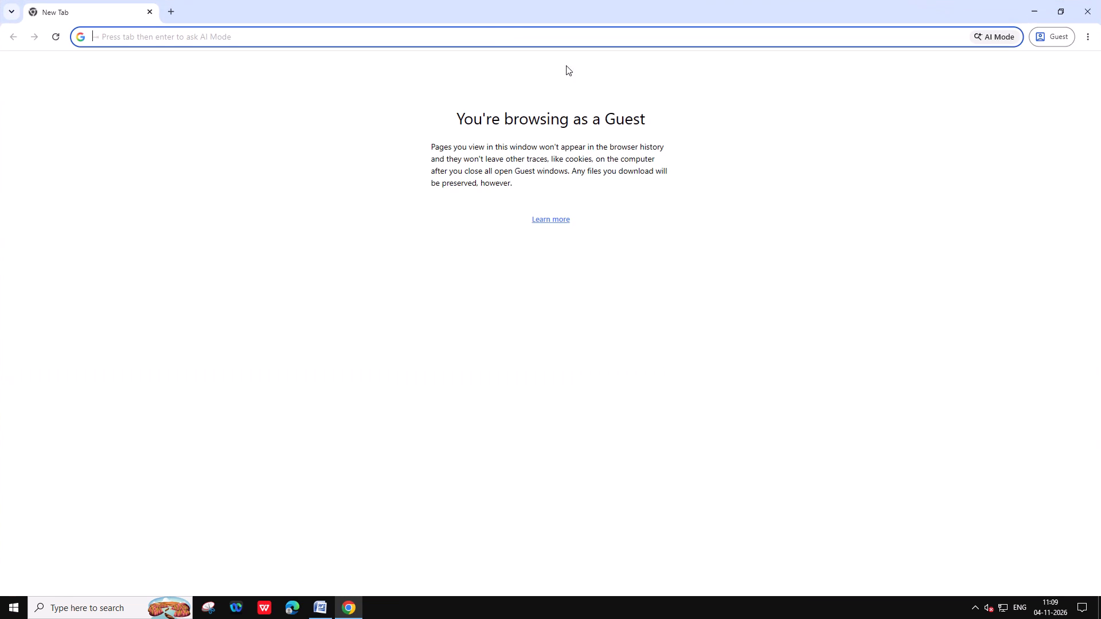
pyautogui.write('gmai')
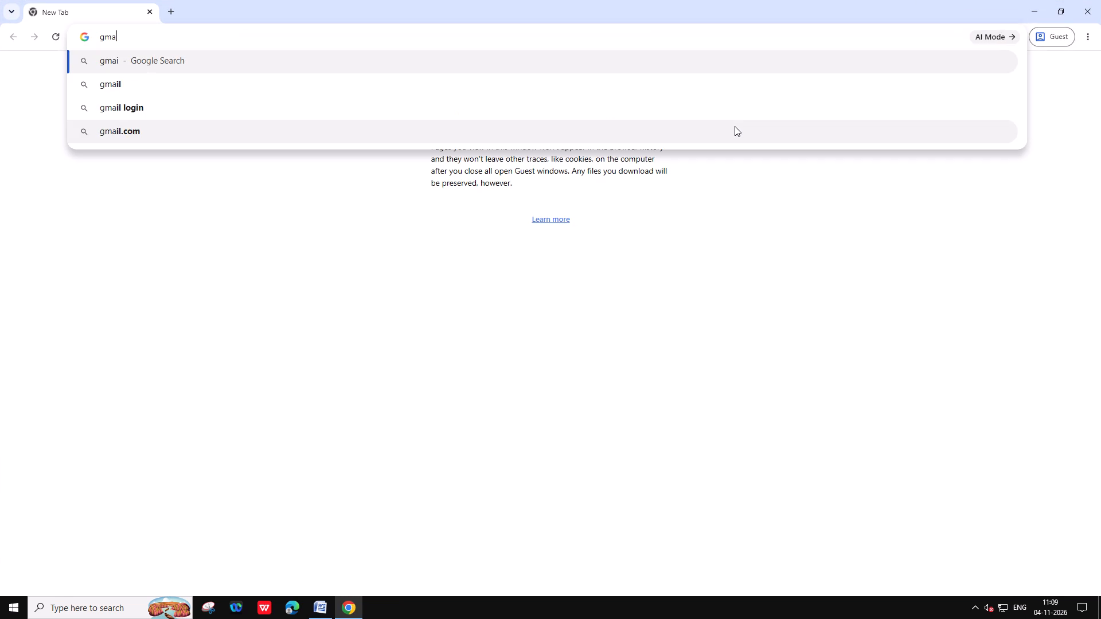
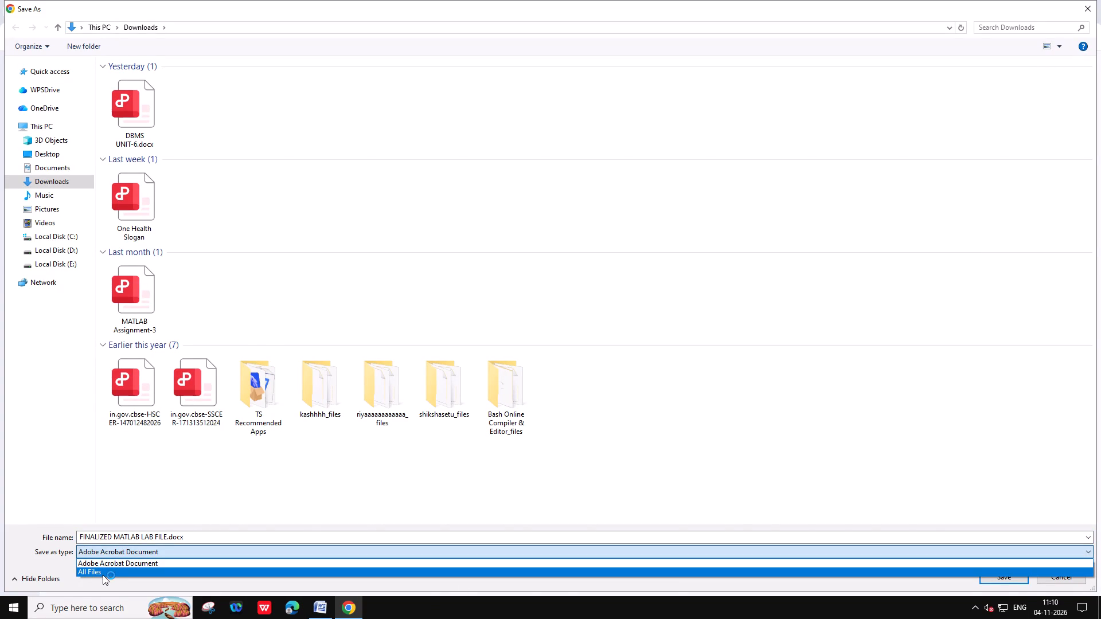
# Save the email attachment in the Downloads folder as LAB, with the Adobe Acrobat Document file type.
pyautogui.scroll(-2, 317, 519)
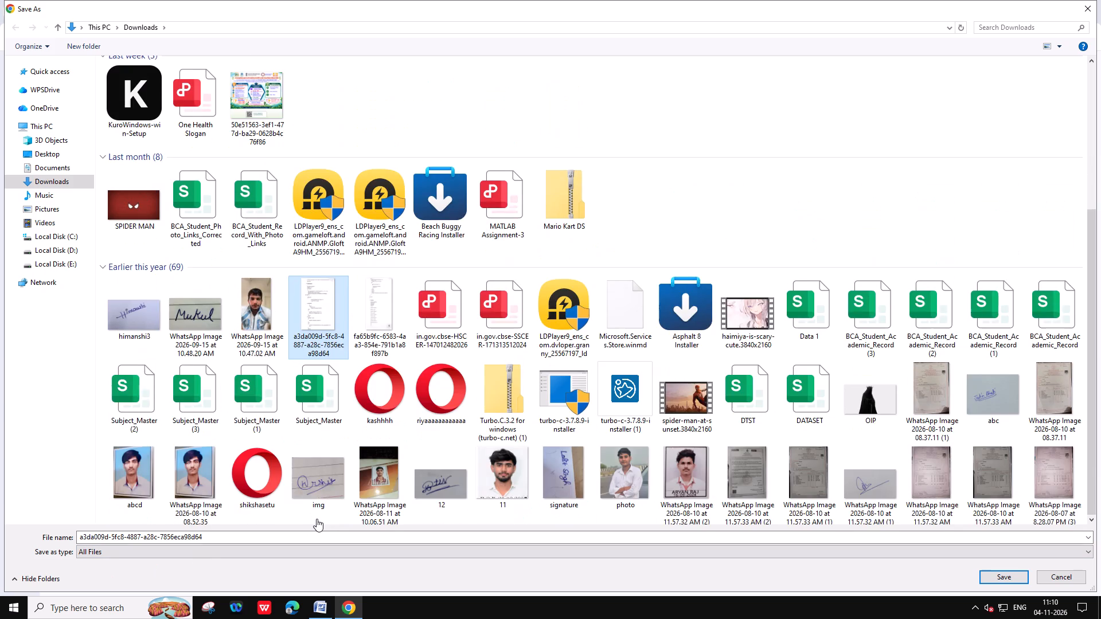
pyautogui.scroll(-1, 317, 519)
pyautogui.scroll(1, 216, 544)
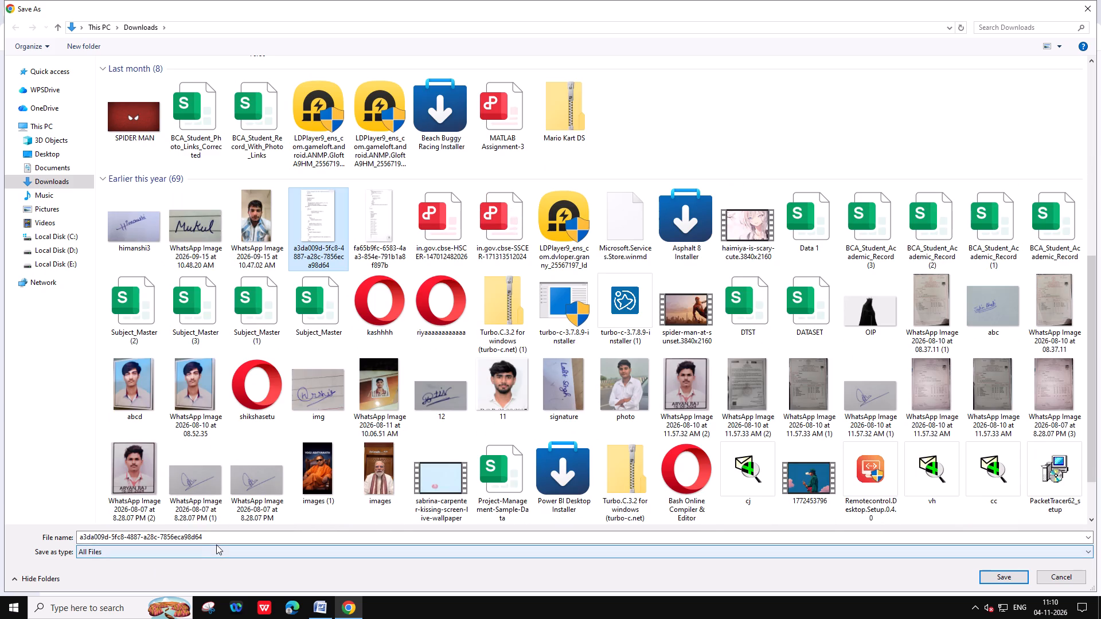
pyautogui.scroll(1, 216, 544)
pyautogui.click(216, 550)
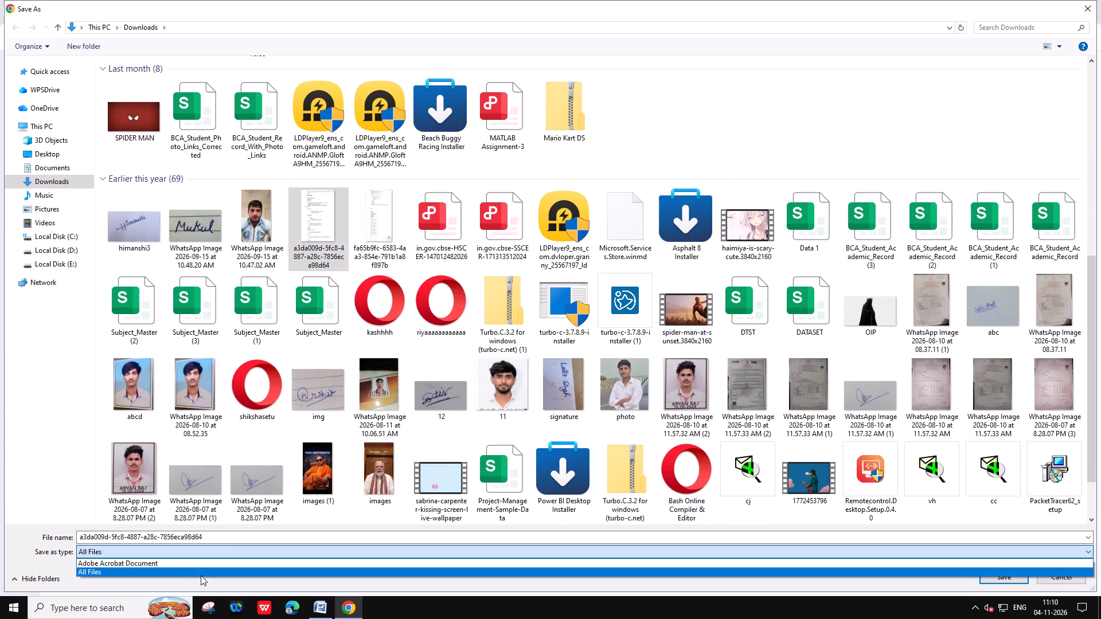
pyautogui.click(136, 560)
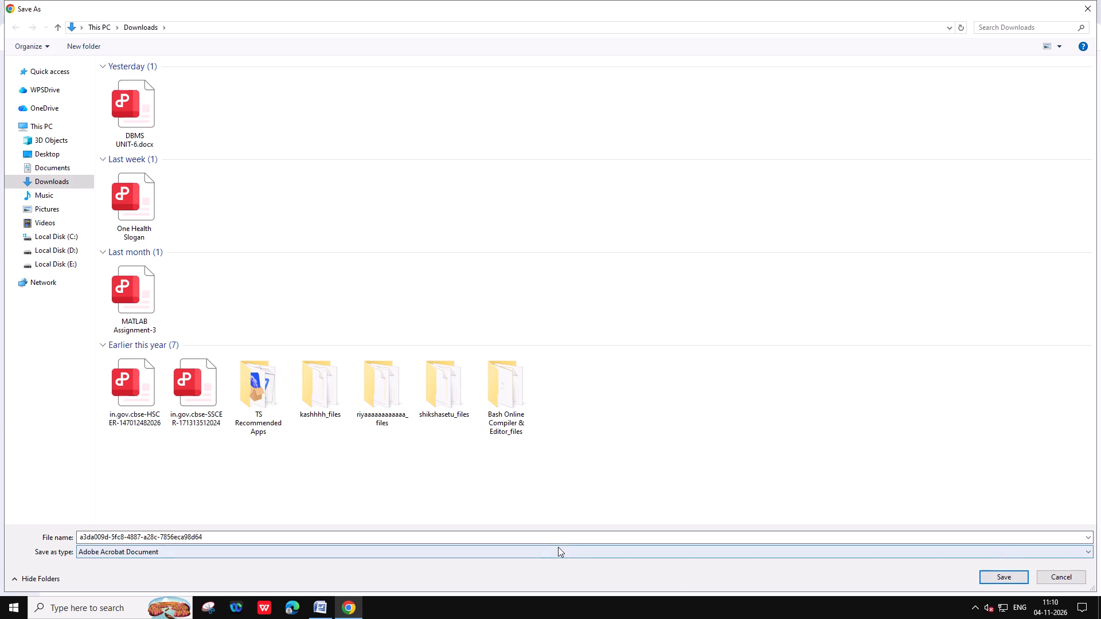
pyautogui.click(539, 538)
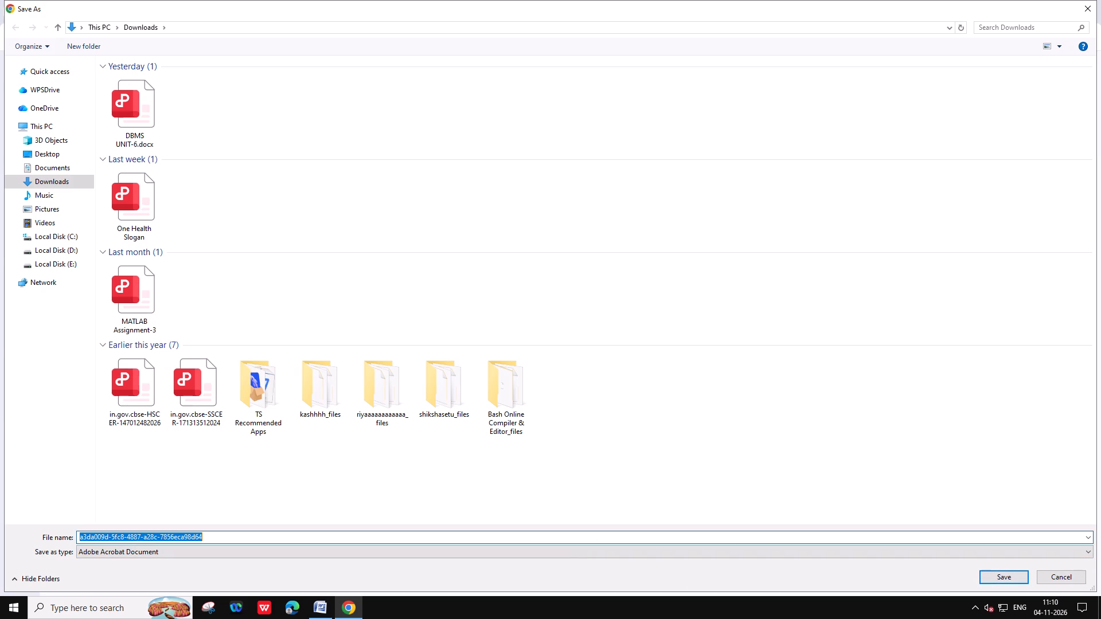
pyautogui.press('BackSpace')
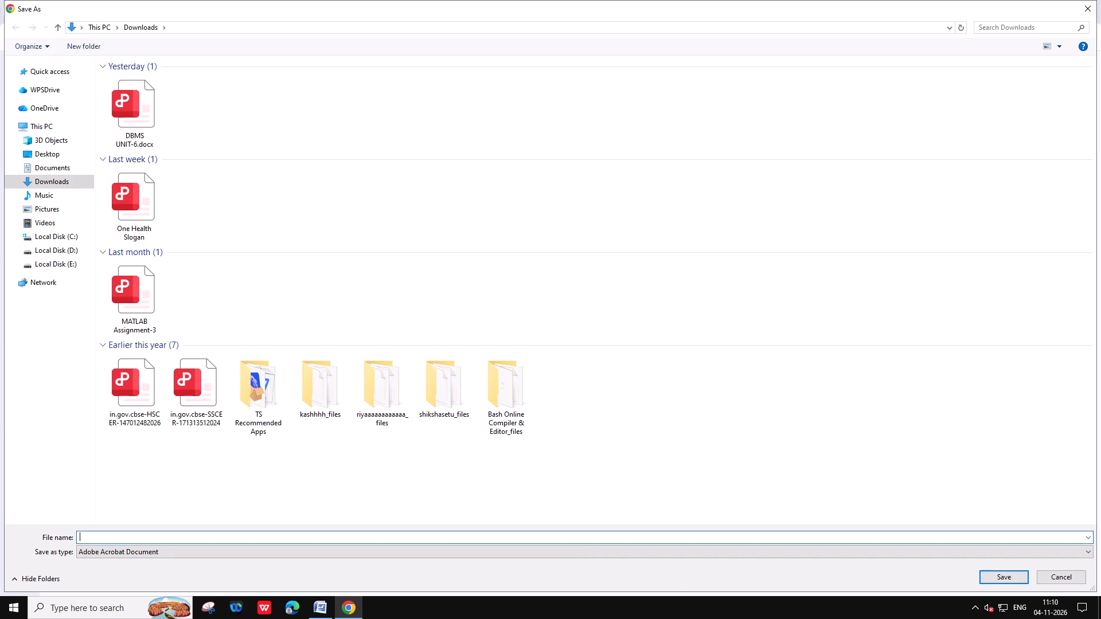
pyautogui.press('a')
pyautogui.press('BackSpace')
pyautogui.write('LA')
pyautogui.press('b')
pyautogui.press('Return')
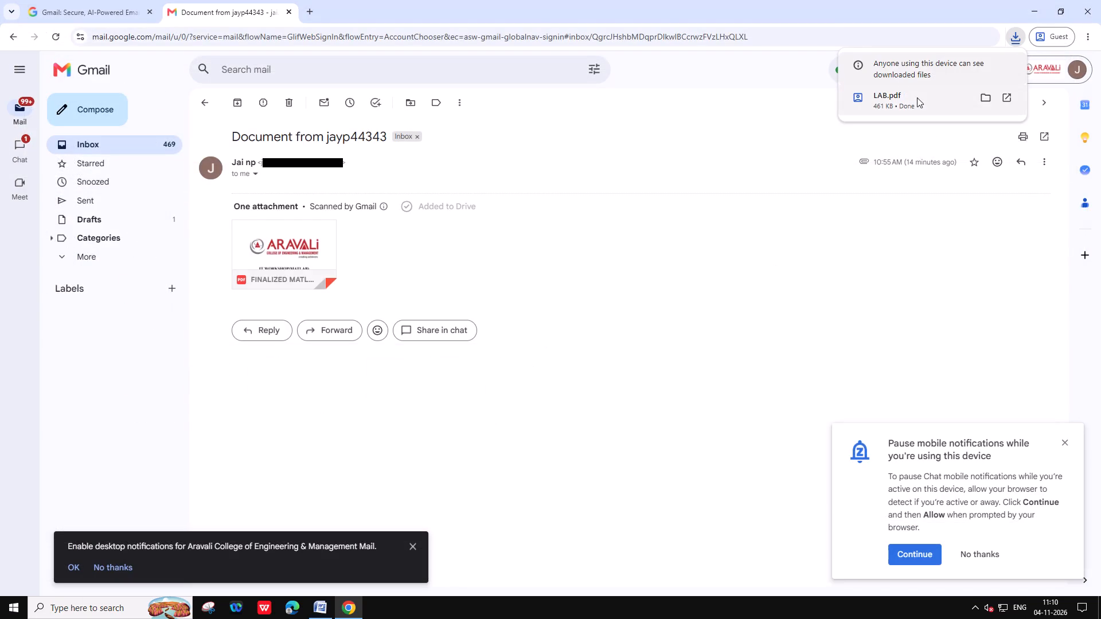
# Show the downloaded LAB.pdf in its folder and minimize the File Explorer window.
pyautogui.click(983, 103)
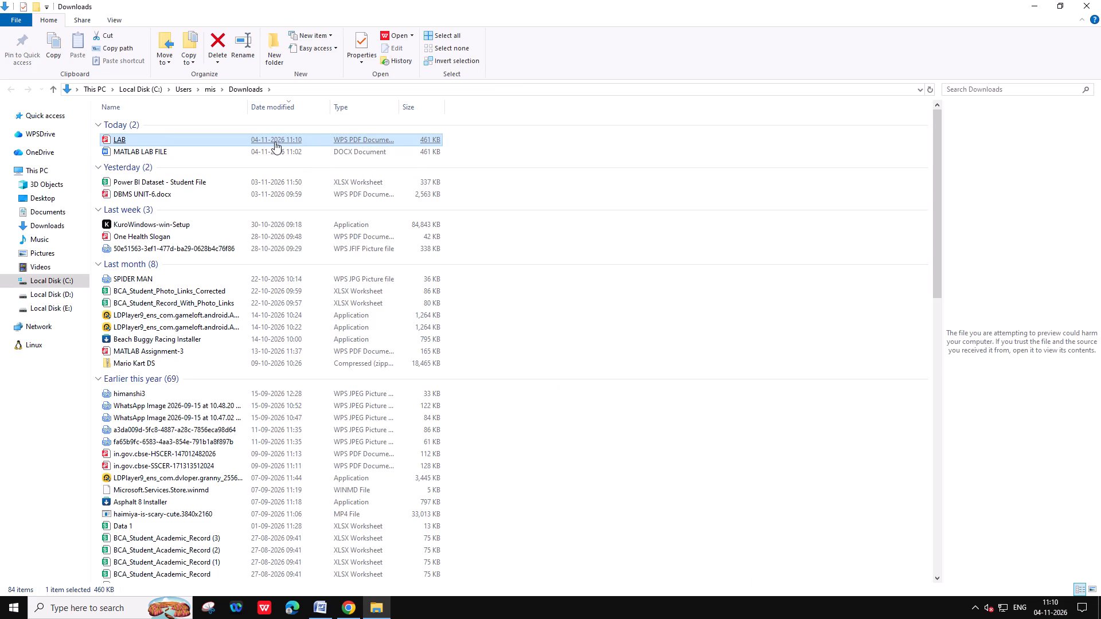
pyautogui.click(1028, 0)
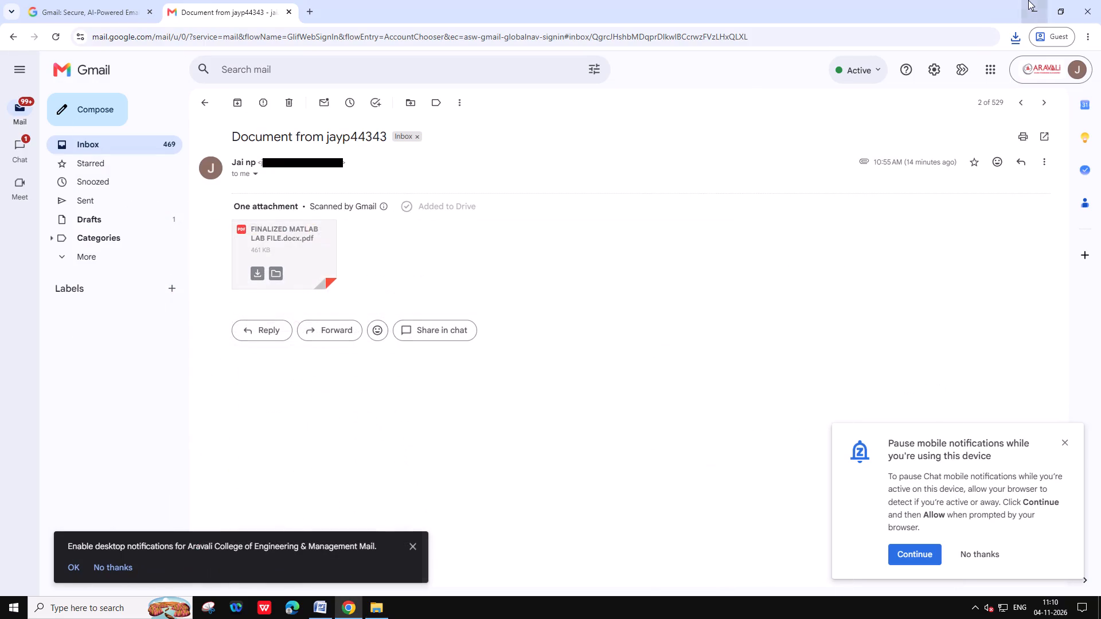
# Minimize the Gmail browser window and bring the blank Word document back up.
pyautogui.click(1028, 0)
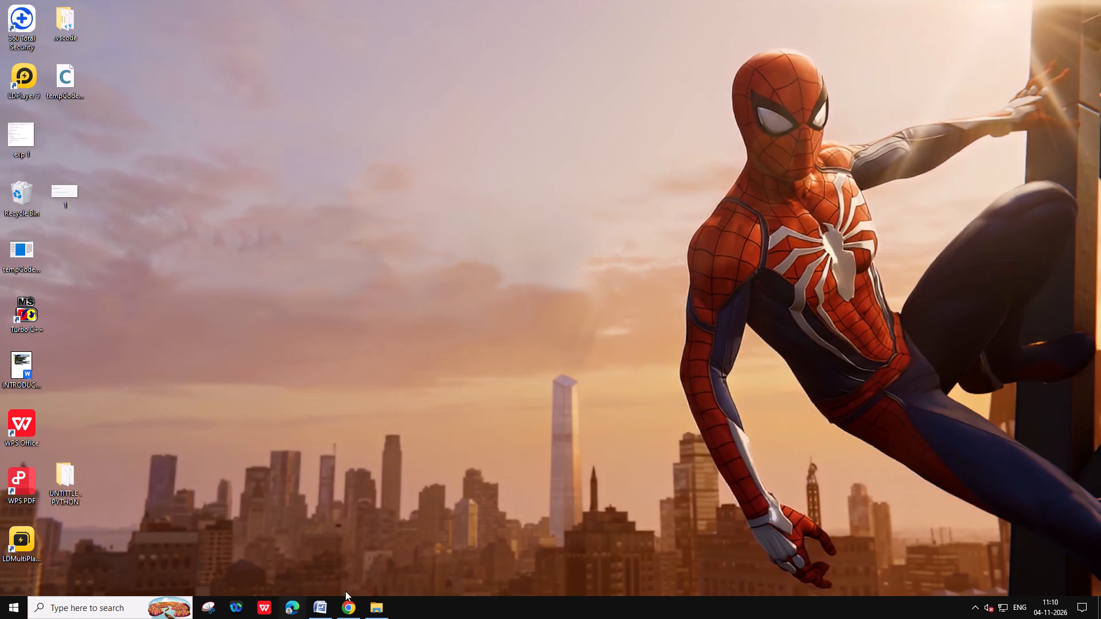
pyautogui.click(321, 612)
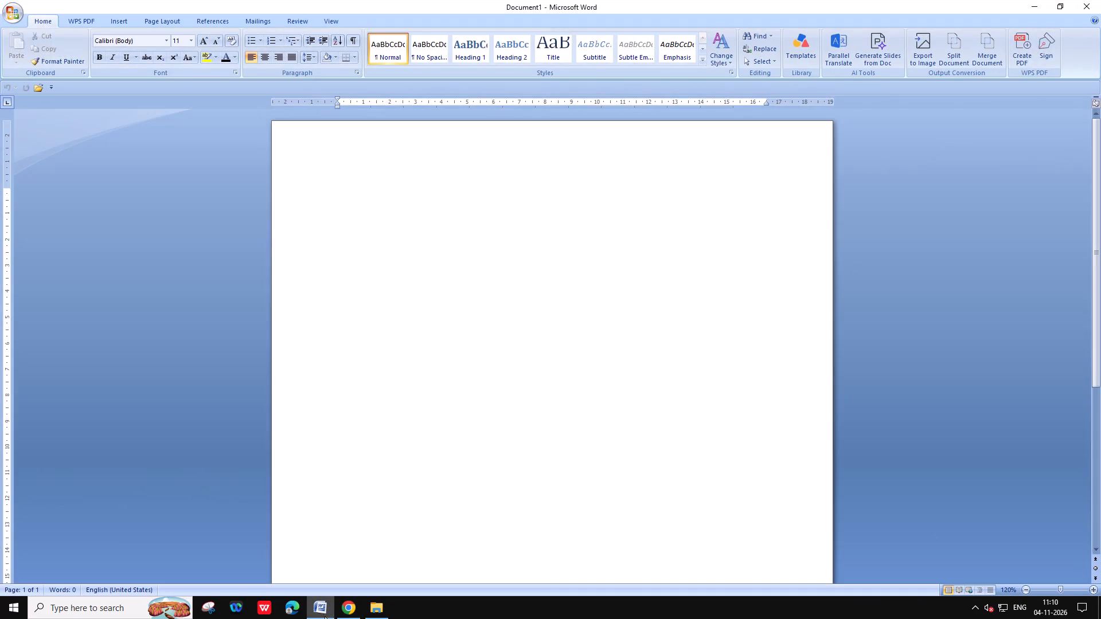
pyautogui.rightClick(346, 601)
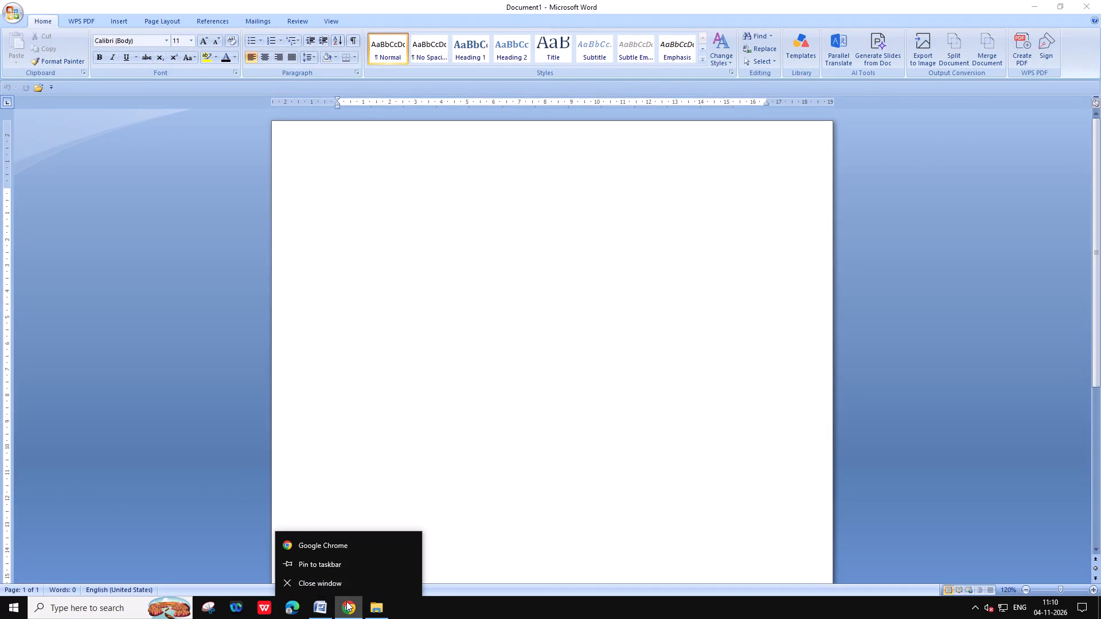
pyautogui.click(367, 571)
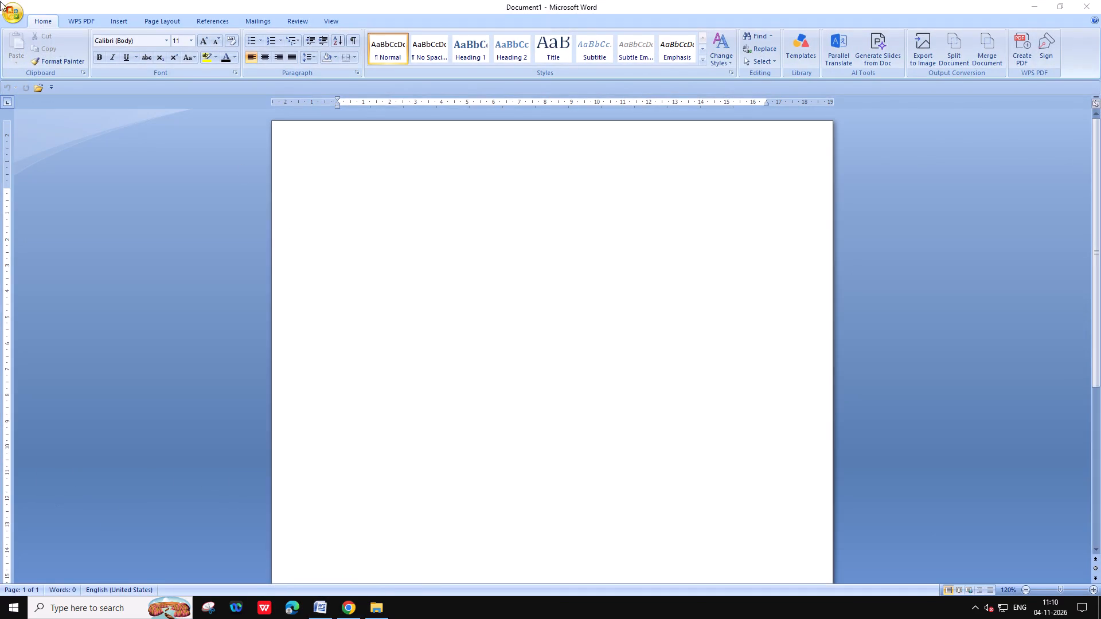
# Start opening a file from the Downloads folder in Word and show the folder's files as medium icons.
pyautogui.click(26, 14)
pyautogui.click(13, 15)
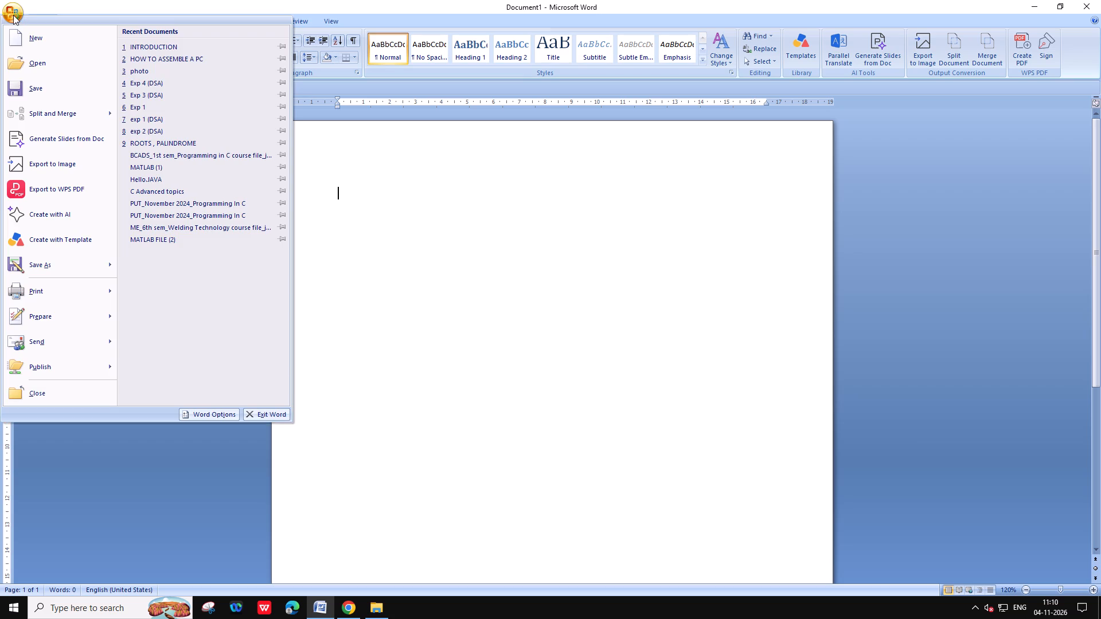
pyautogui.click(34, 72)
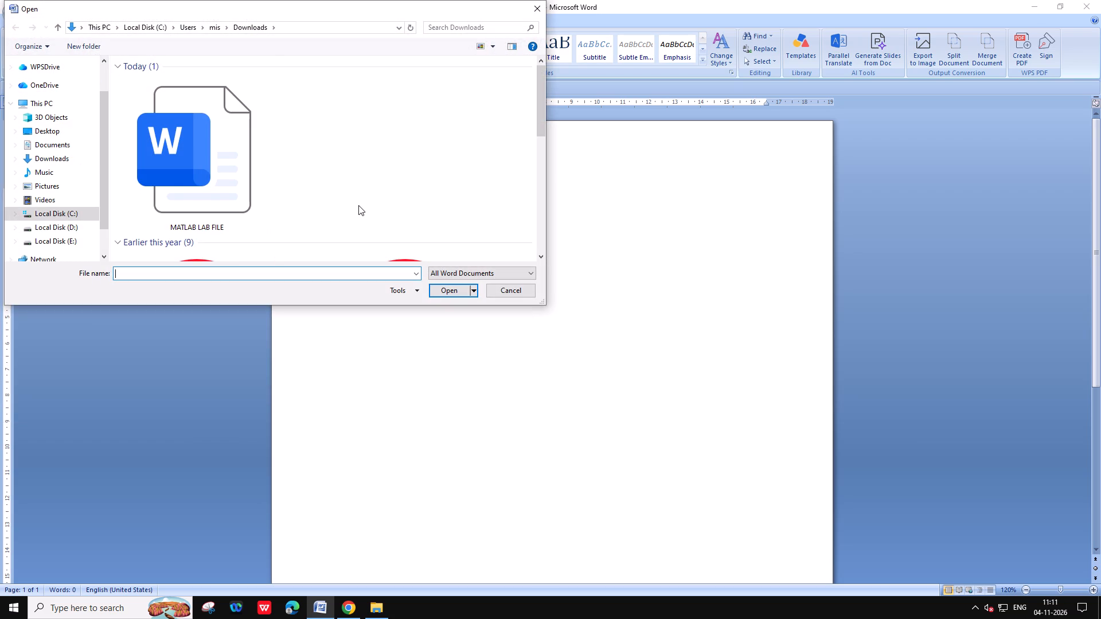
pyautogui.scroll(4, 358, 205)
pyautogui.scroll(-2, 358, 205)
pyautogui.scroll(8, 358, 205)
pyautogui.click(497, 45)
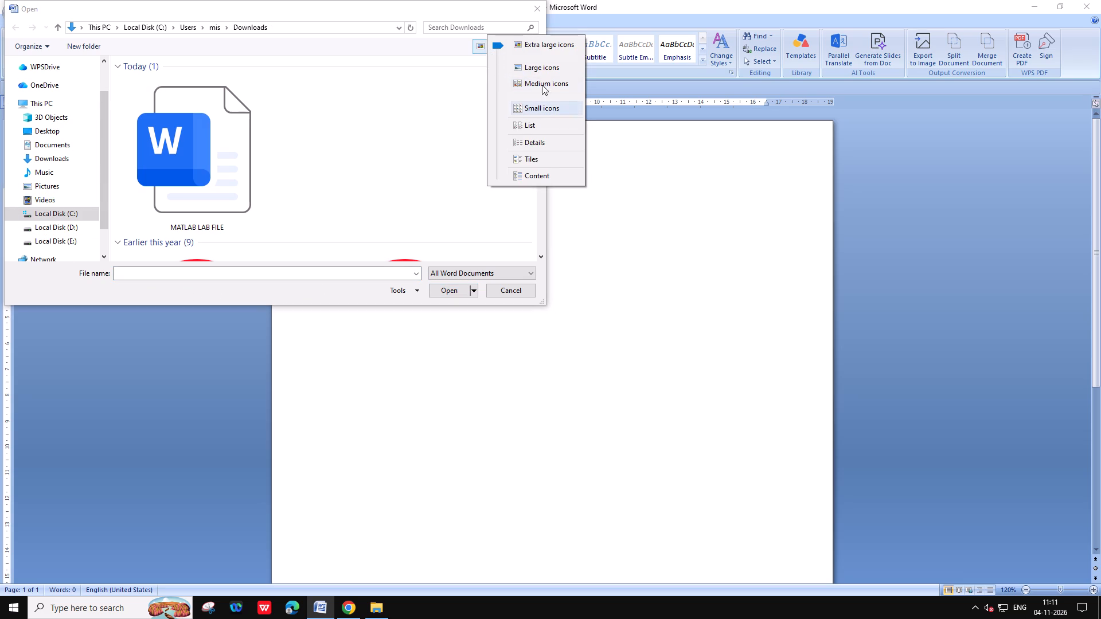
pyautogui.click(545, 77)
pyautogui.click(516, 81)
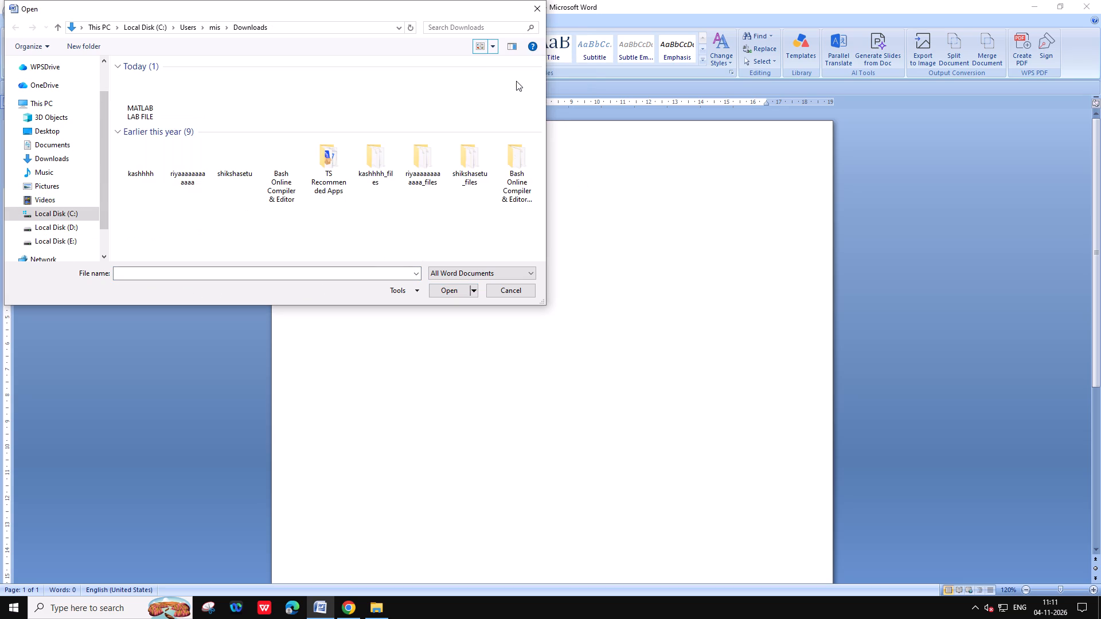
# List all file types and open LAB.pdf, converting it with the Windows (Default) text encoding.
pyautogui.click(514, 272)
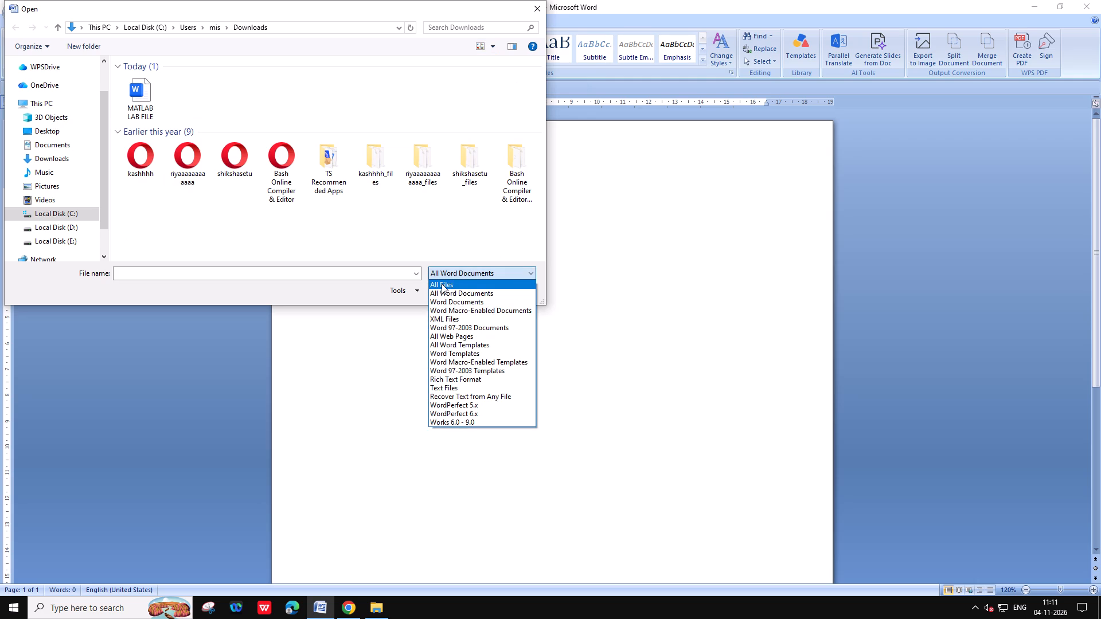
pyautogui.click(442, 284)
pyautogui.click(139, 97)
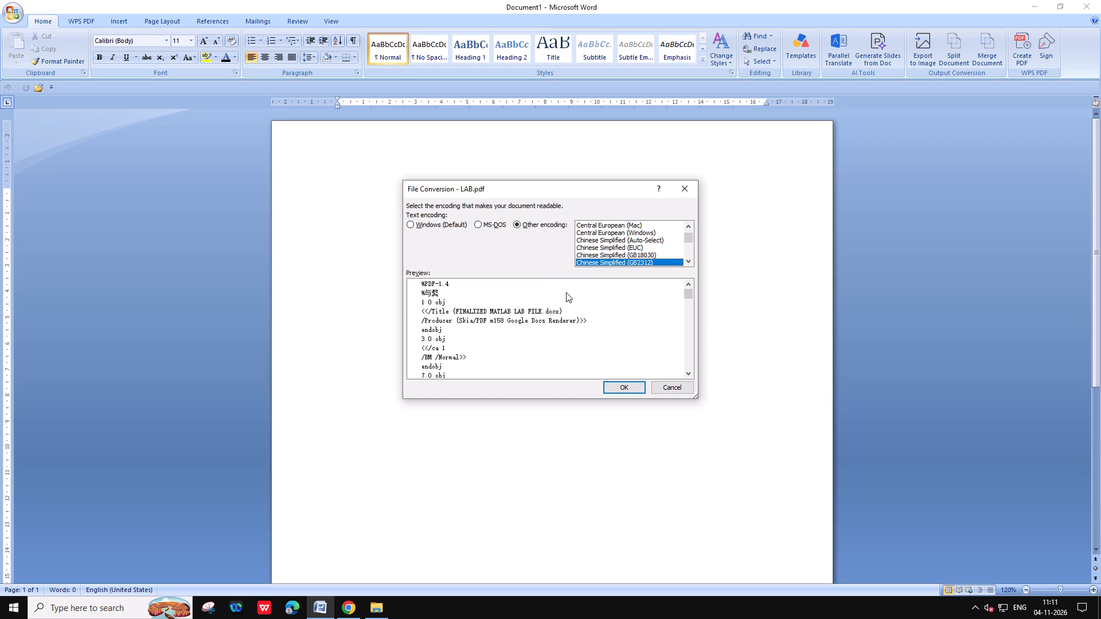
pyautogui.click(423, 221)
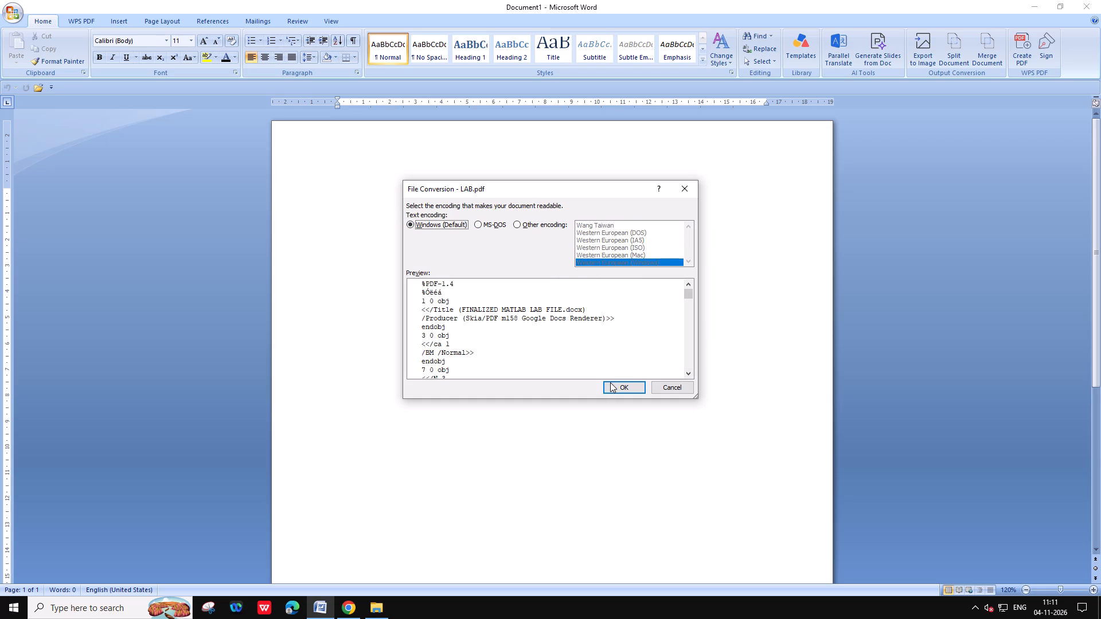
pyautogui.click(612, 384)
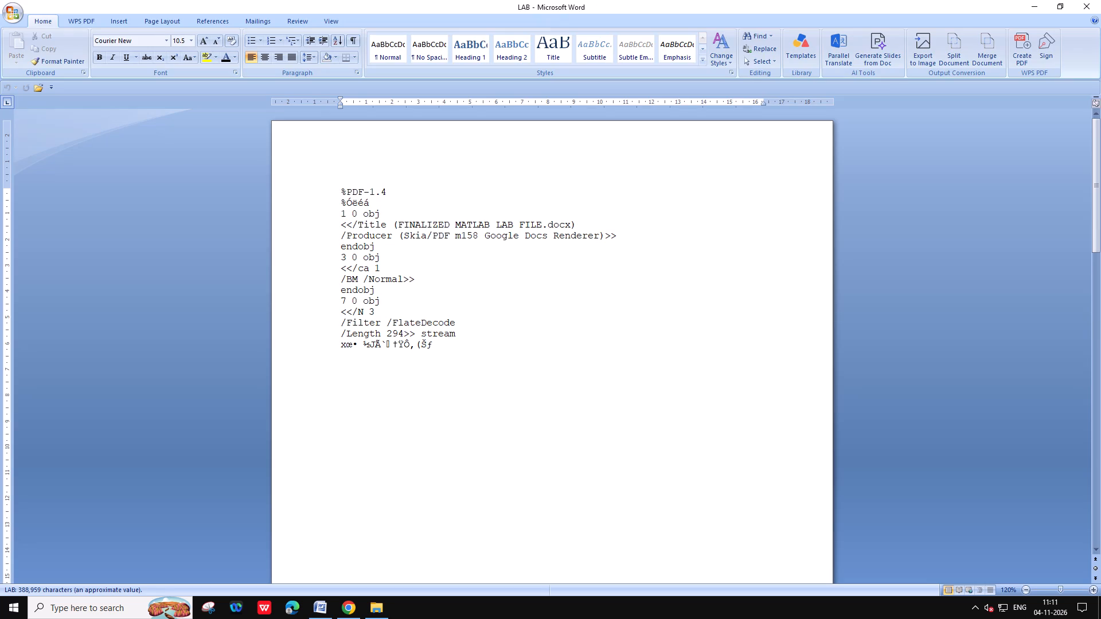
# Look through the pages of the converted LAB document to check whether its content is readable.
pyautogui.scroll(3, 568, 369)
pyautogui.scroll(-13, 568, 369)
pyautogui.scroll(1, 568, 369)
pyautogui.scroll(-3, 568, 369)
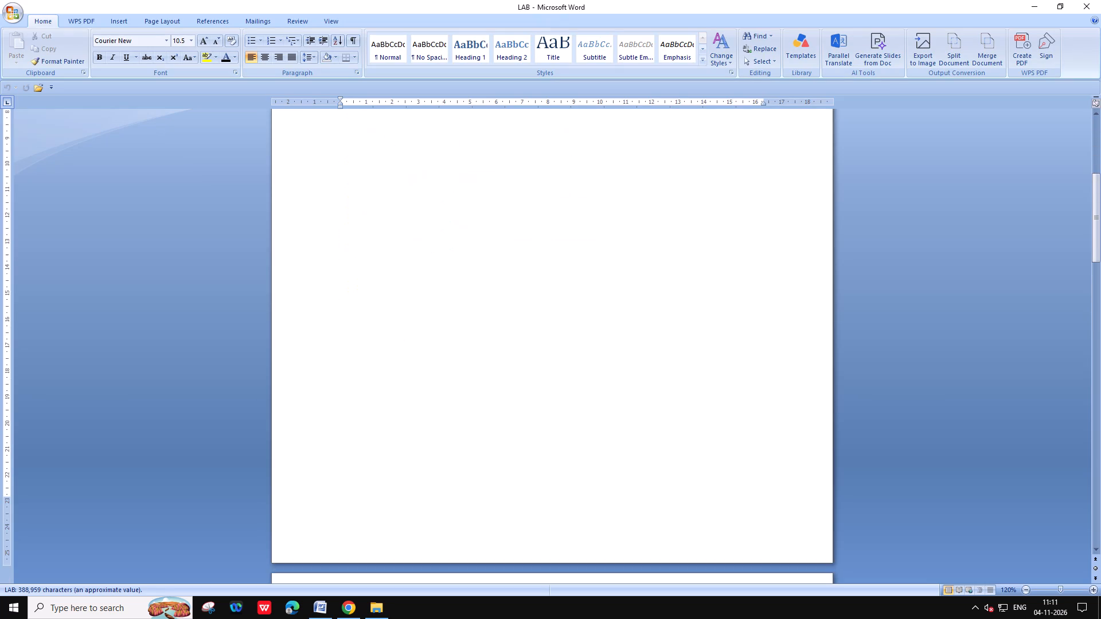
pyautogui.scroll(-3, 568, 369)
pyautogui.scroll(1, 568, 369)
pyautogui.scroll(-13, 568, 369)
pyautogui.scroll(1, 568, 369)
pyautogui.scroll(-6, 568, 369)
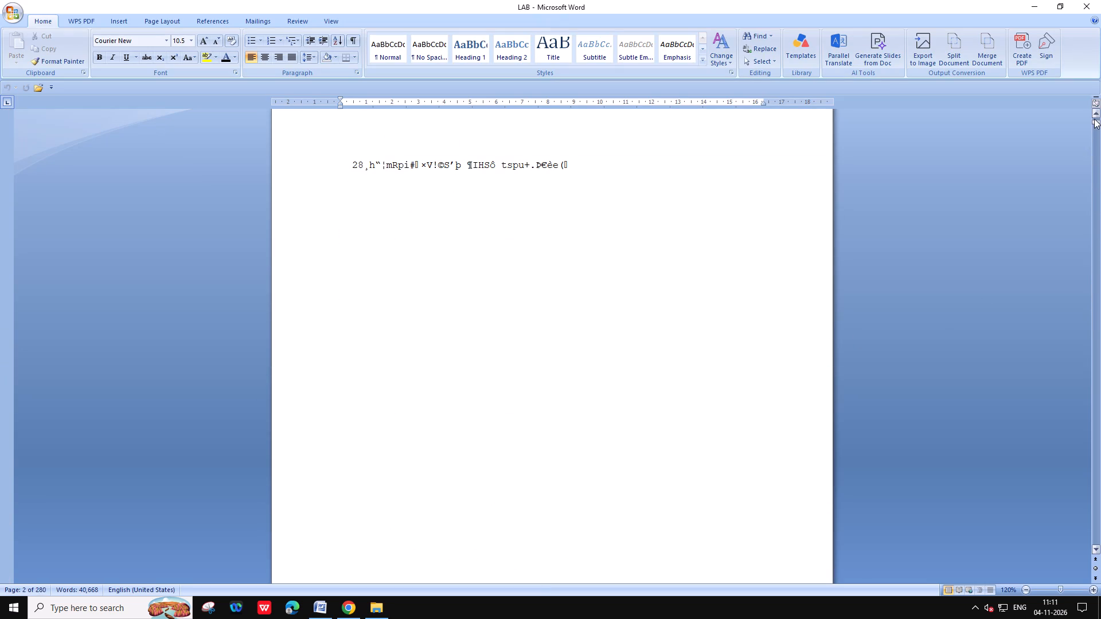
pyautogui.moveTo(1096, 124); pyautogui.dragTo(1098, 274)
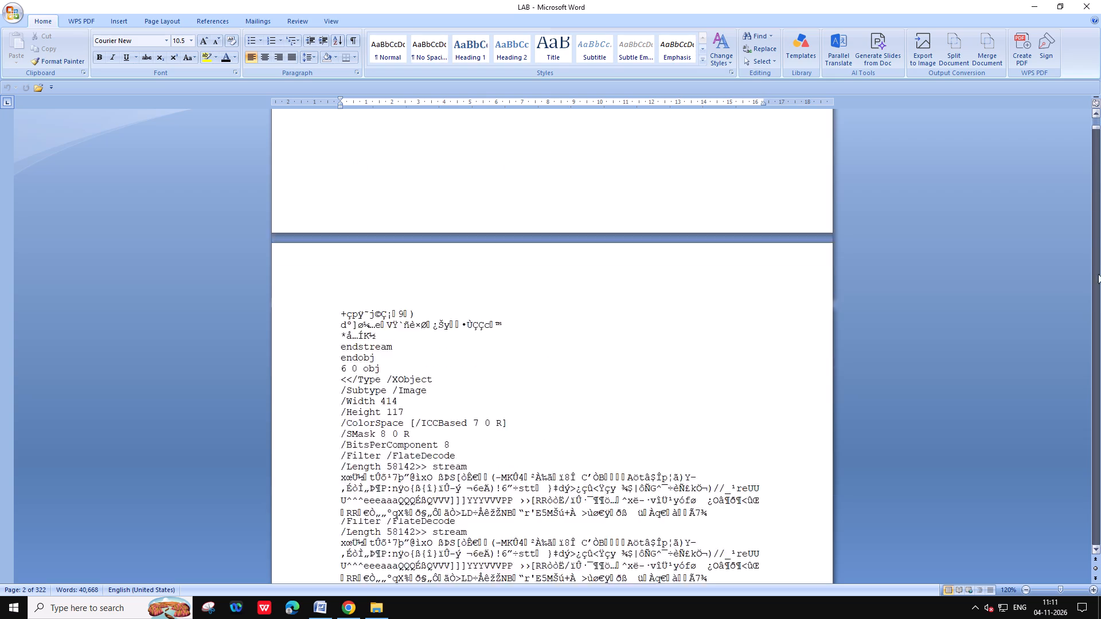
pyautogui.moveTo(1098, 274); pyautogui.dragTo(1098, 618)
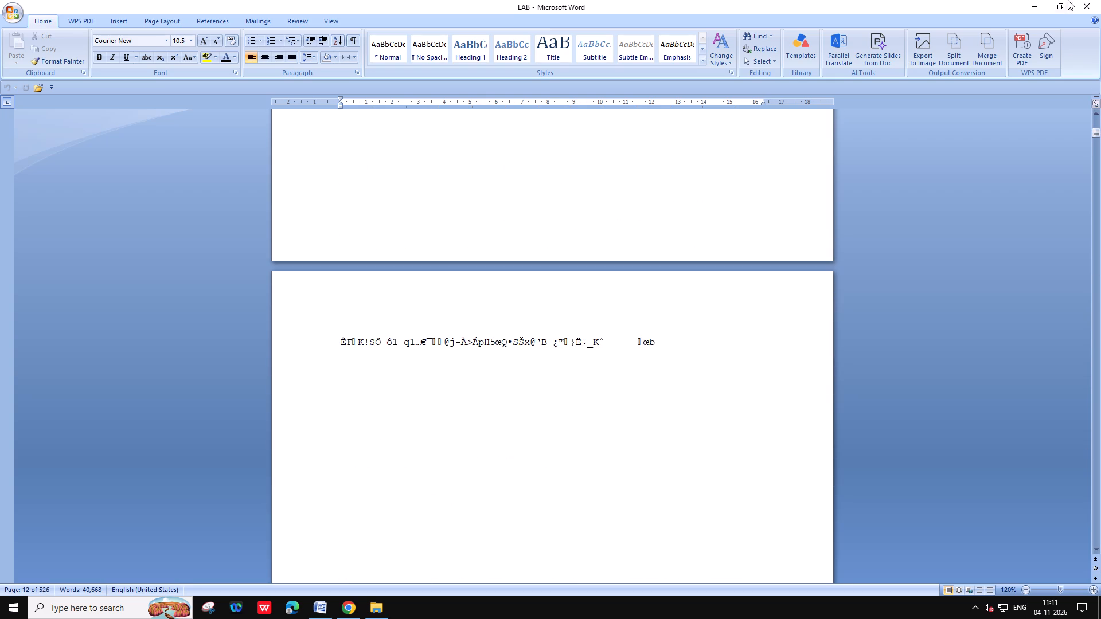
# Close the Word window holding the converted LAB document.
pyautogui.click(1100, 0)
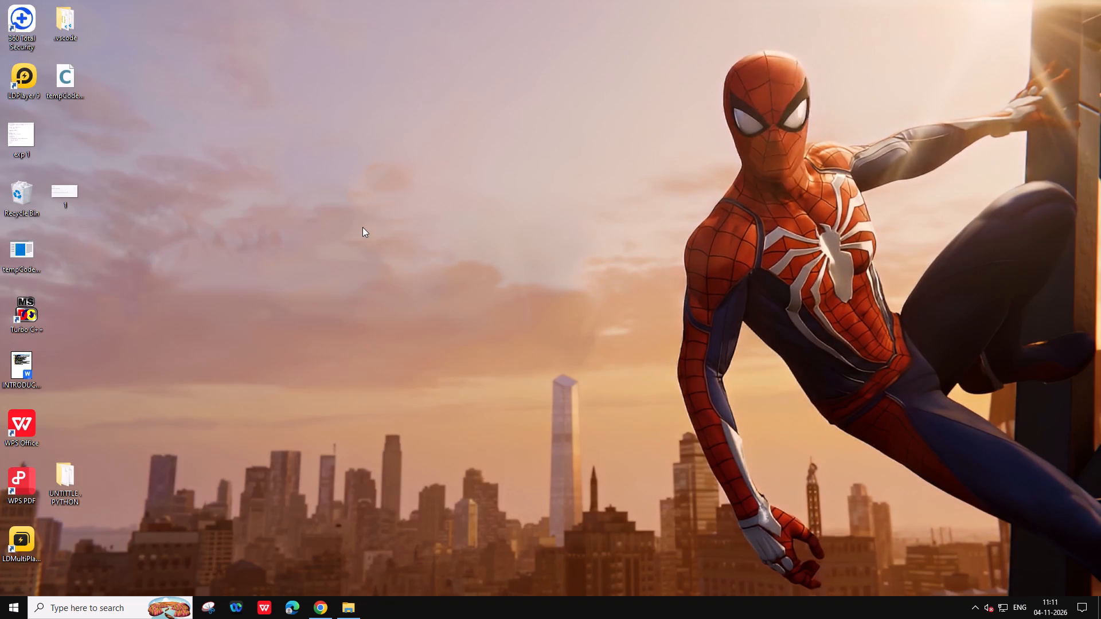
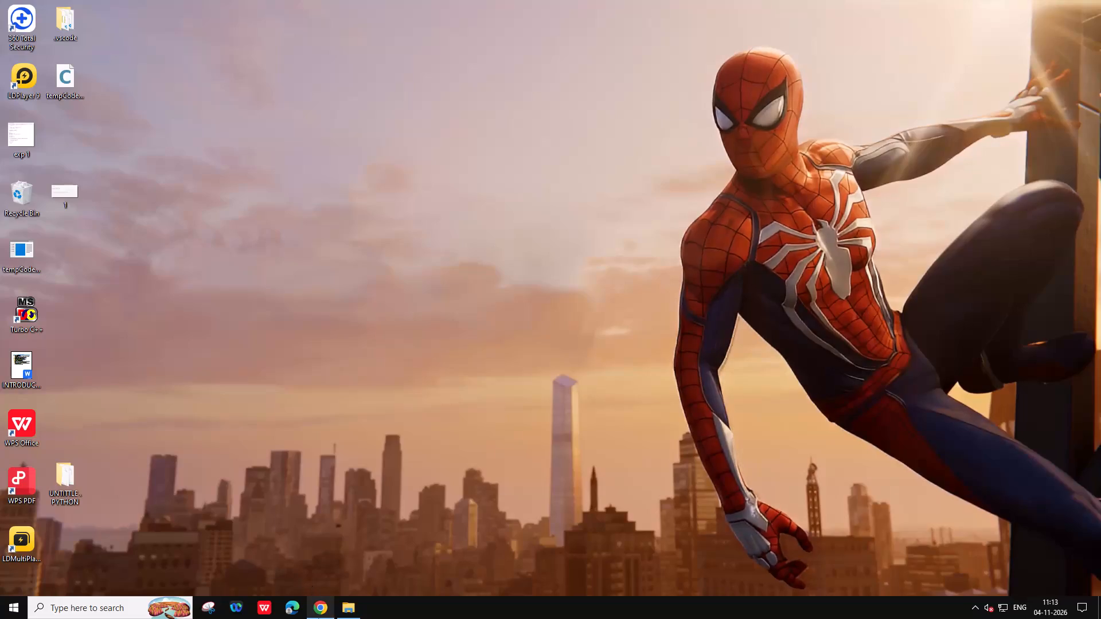
# Switch to Chrome with the open Gmail message holding the MATLAB lab file and dismiss the pause mobile notifications prompt.
pyautogui.click(318, 618)
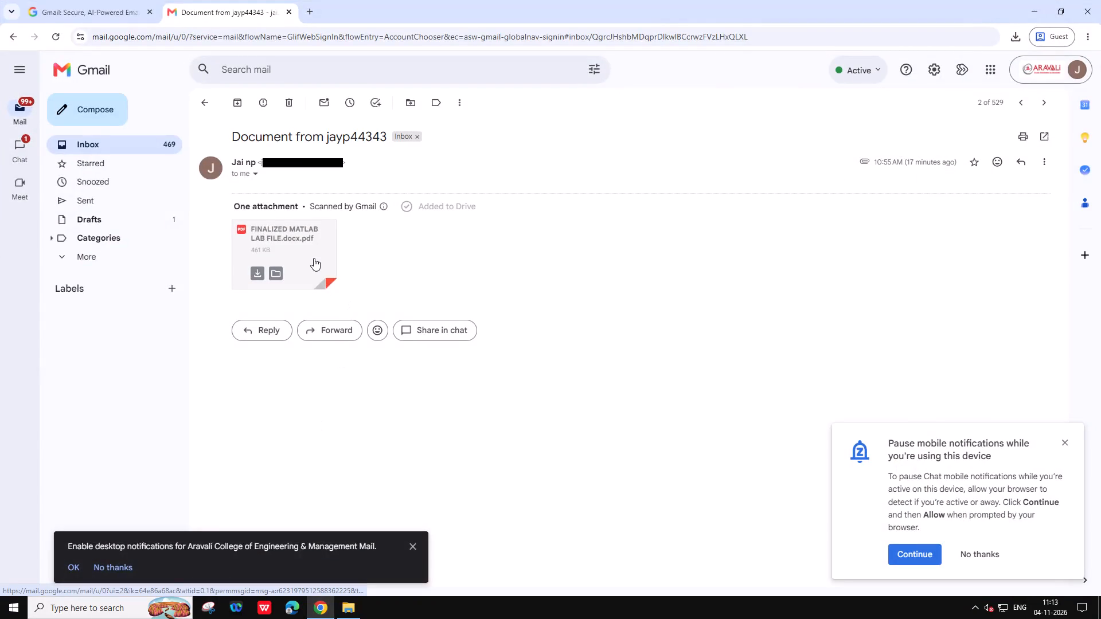
pyautogui.click(1068, 446)
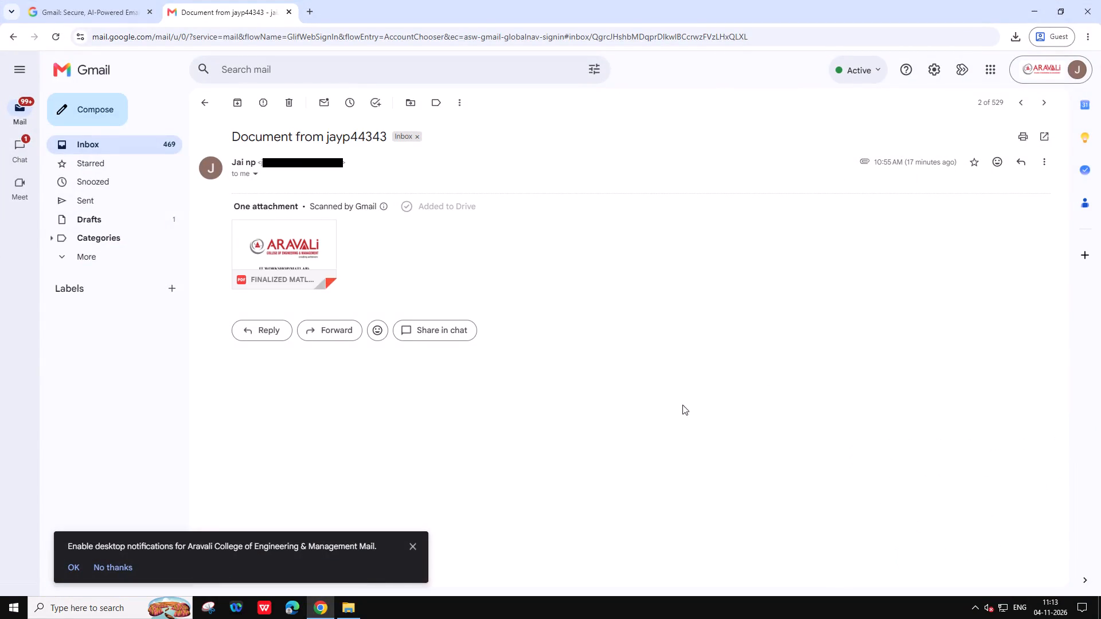
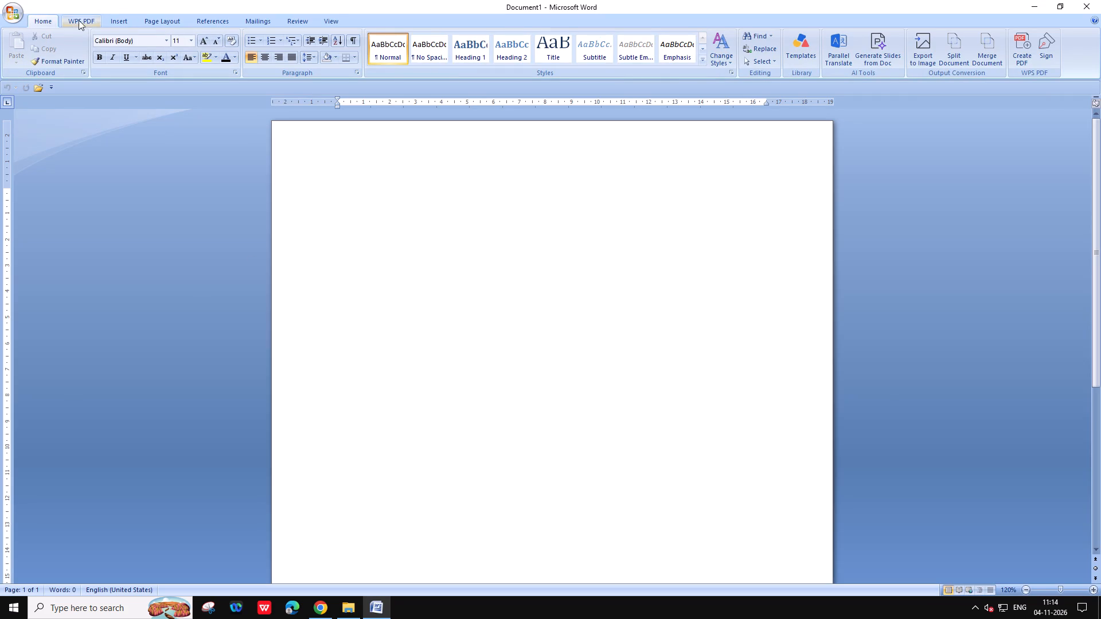
# Open the FINALIZED MATLAB LAB FILE document from the Downloads folder in Word.
pyautogui.click(8, 4)
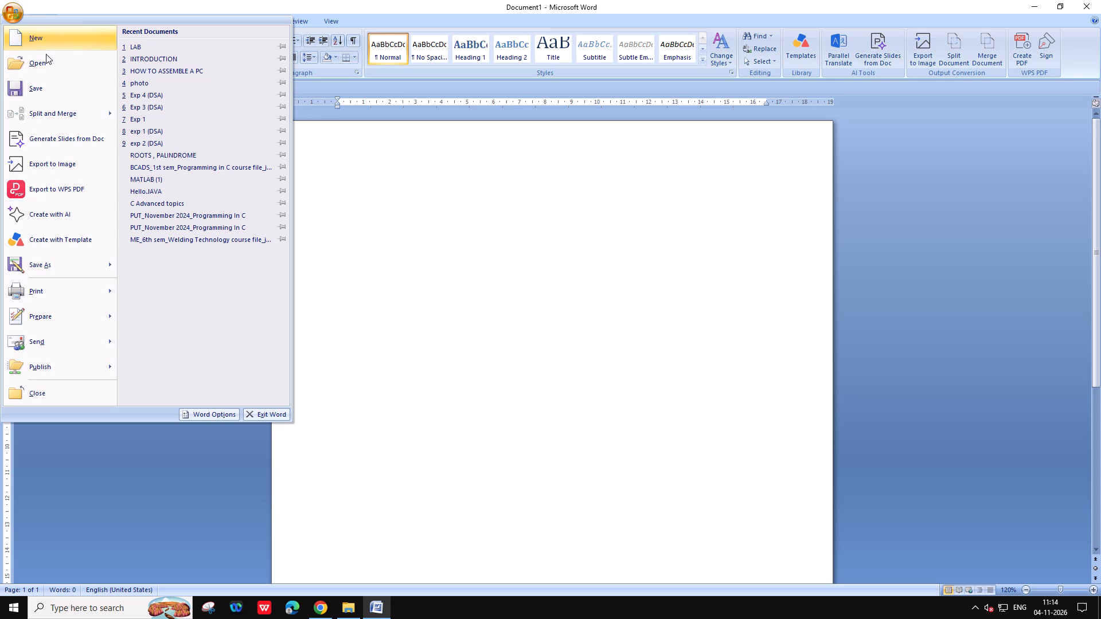
pyautogui.click(55, 63)
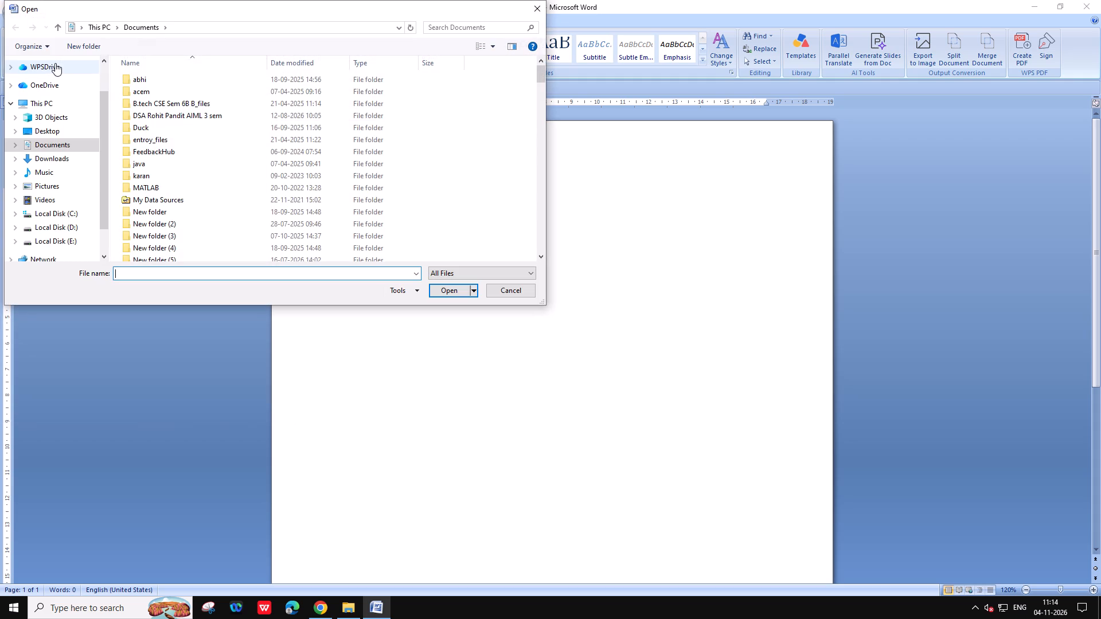
pyautogui.click(51, 162)
pyautogui.click(134, 91)
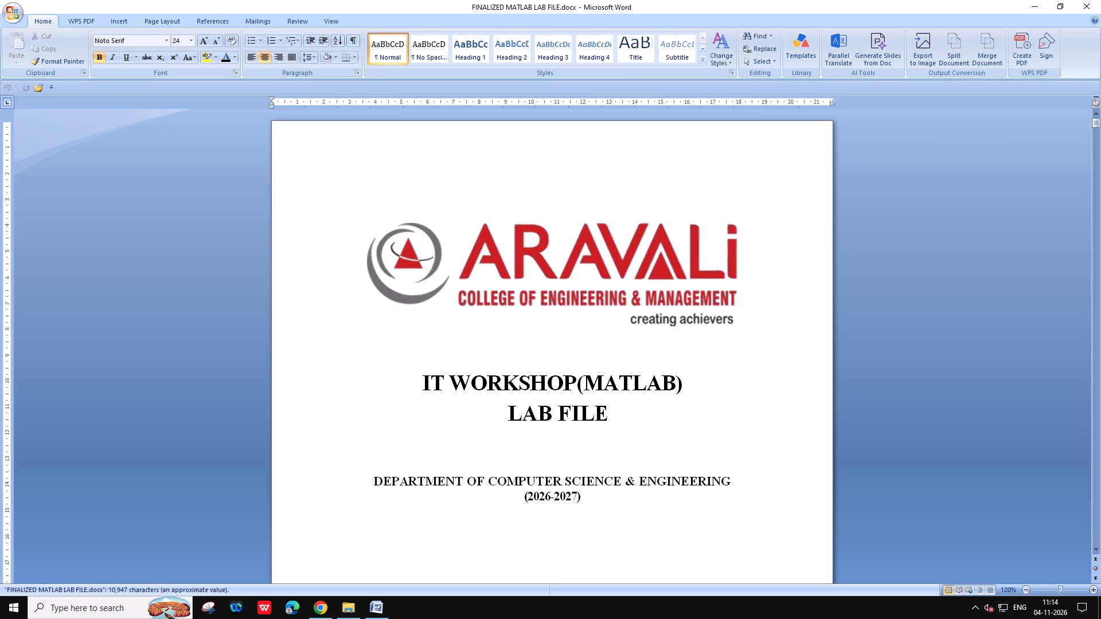
# Look through the lab file's cover page, index table and start of Program No.-1 to check their content and layout.
pyautogui.scroll(-9, 669, 397)
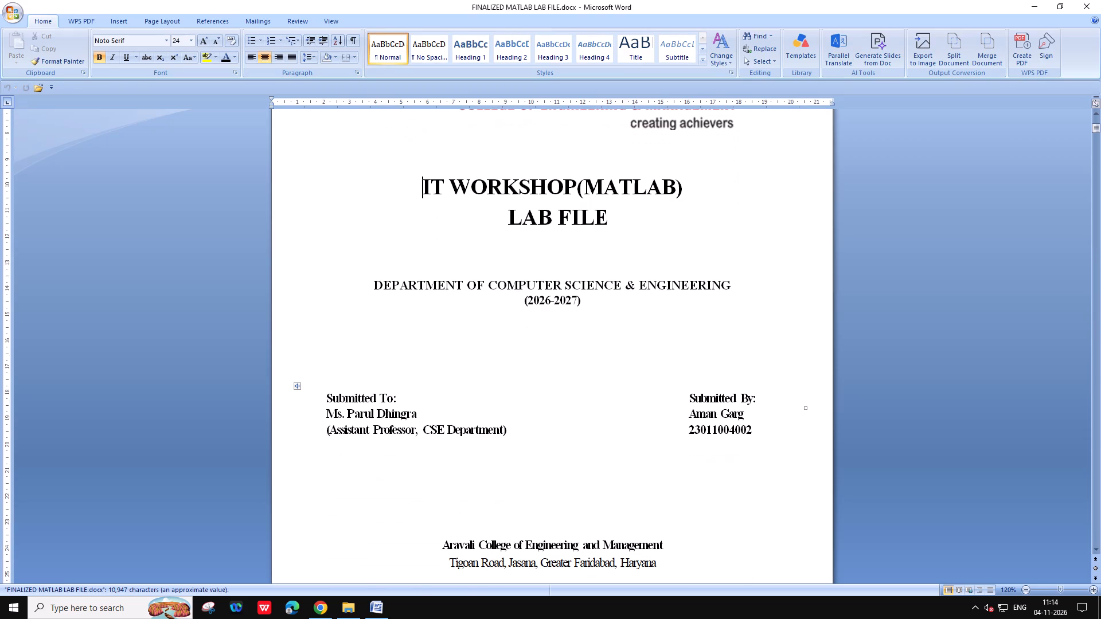
pyautogui.scroll(-5, 497, 467)
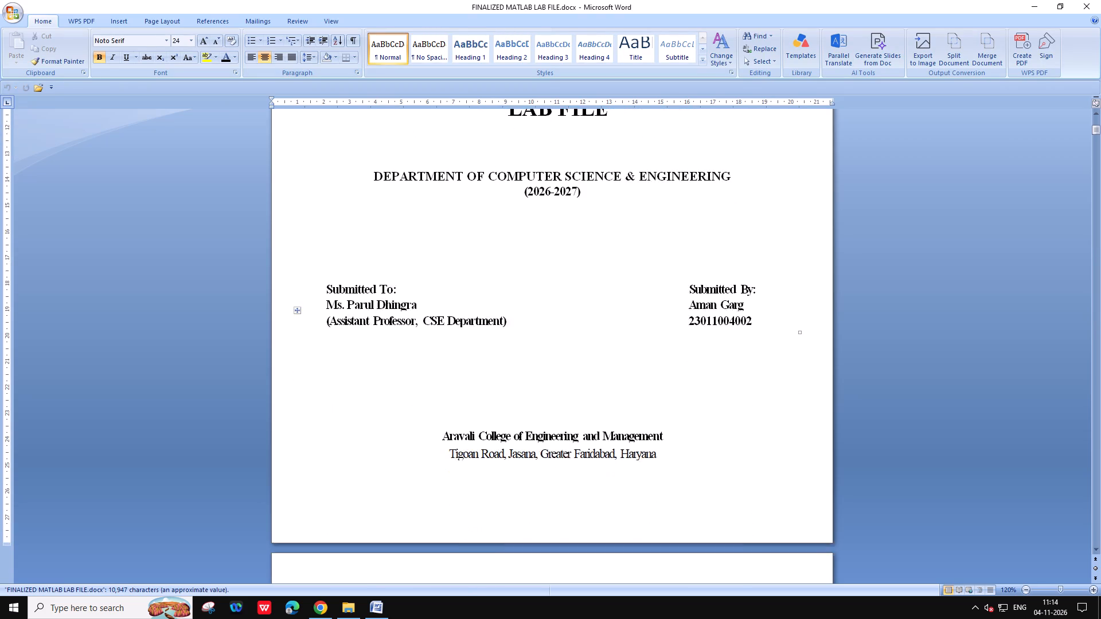
pyautogui.scroll(-16, 497, 467)
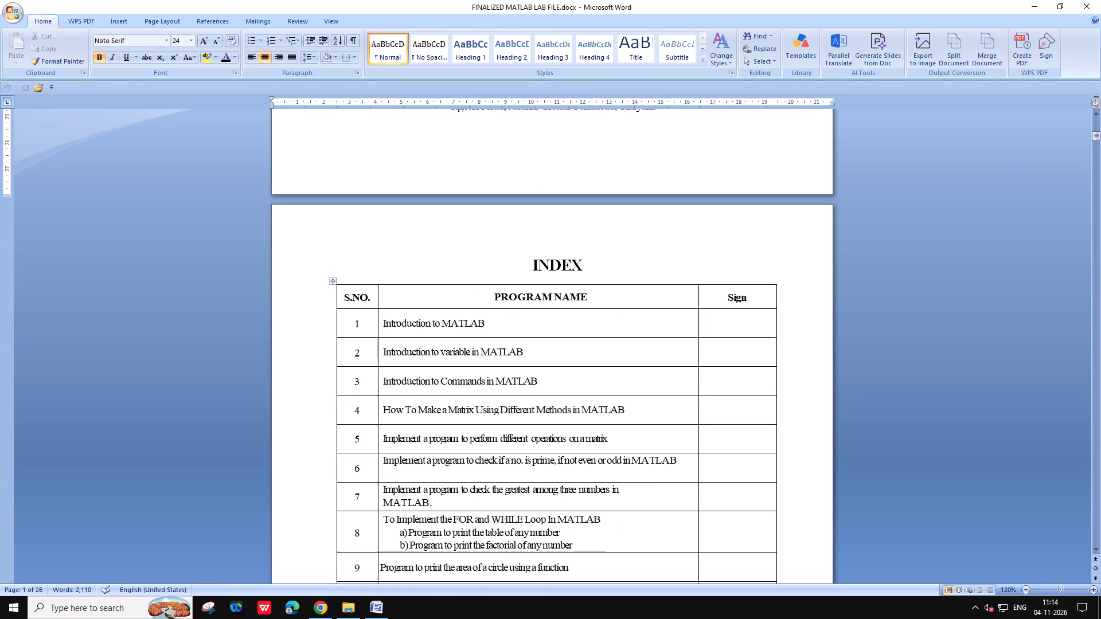
pyautogui.scroll(-5, 497, 467)
pyautogui.scroll(12, 497, 467)
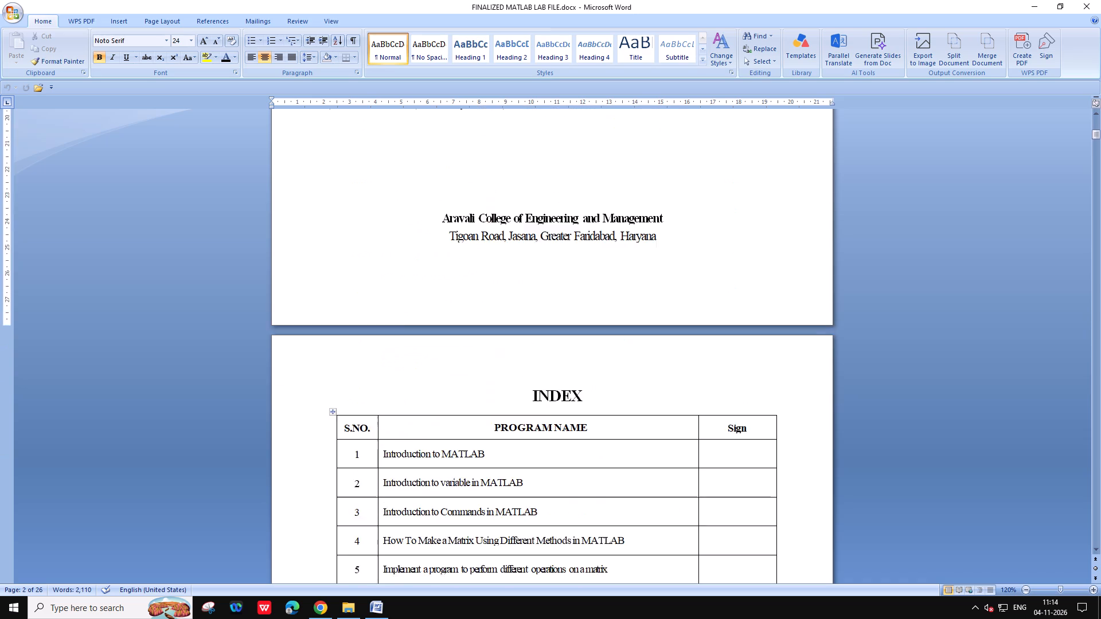
pyautogui.scroll(17, 497, 467)
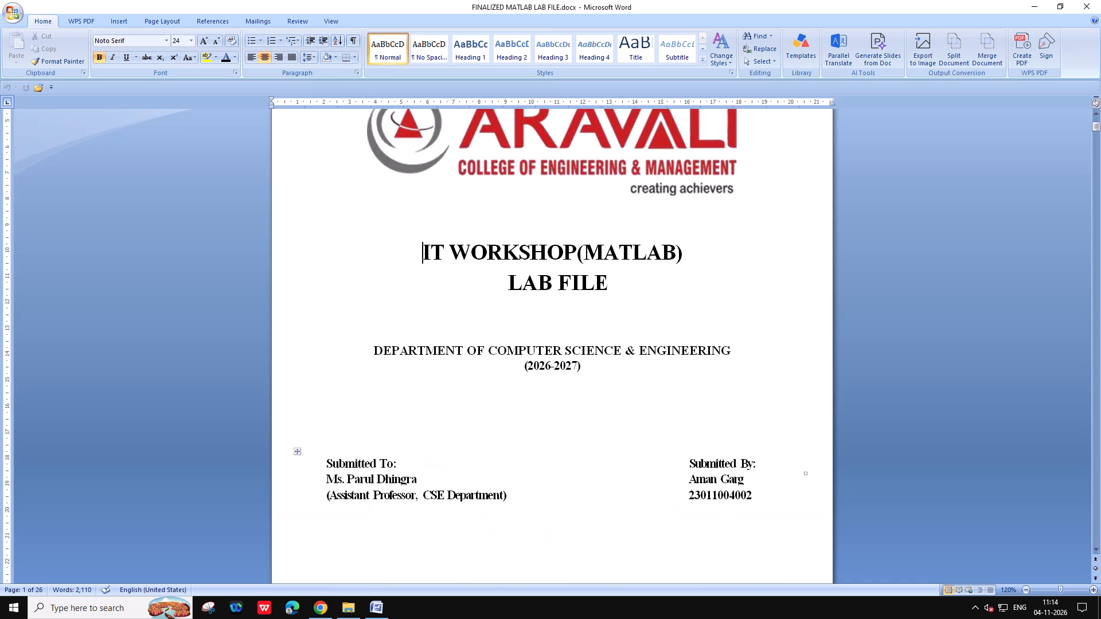
pyautogui.scroll(5, 497, 467)
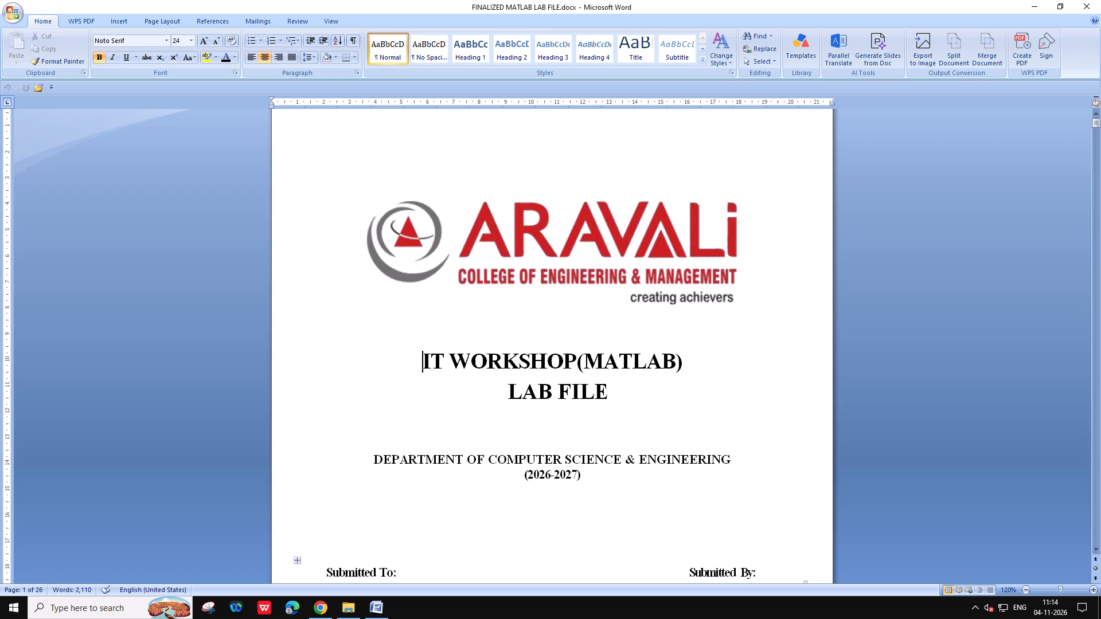
pyautogui.scroll(-3, 581, 556)
pyautogui.scroll(-9, 611, 503)
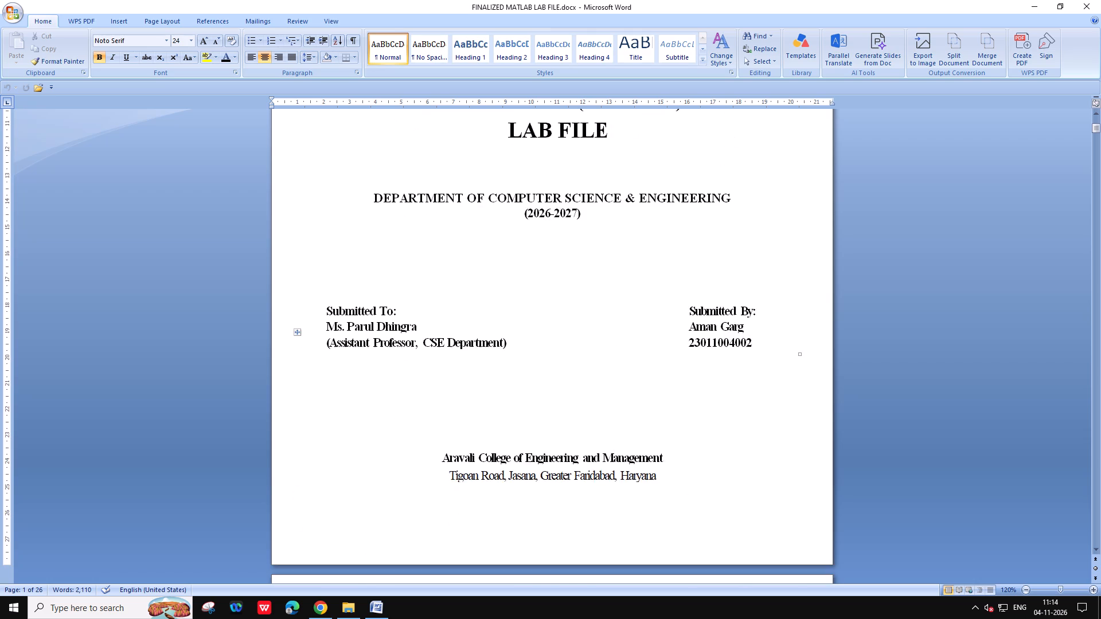
pyautogui.scroll(-13, 611, 503)
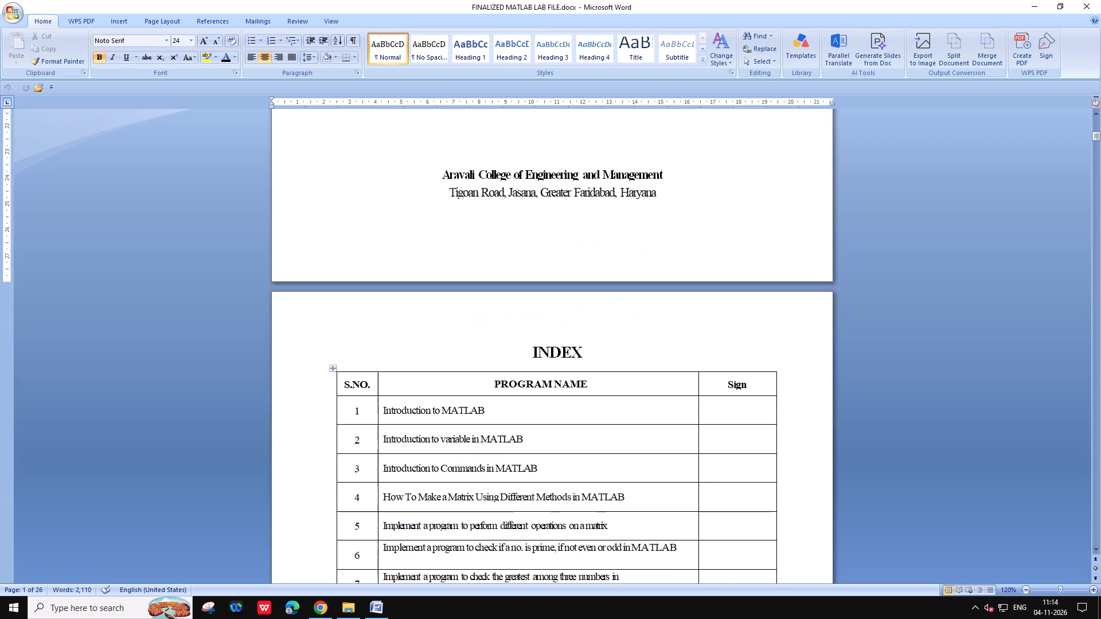
pyautogui.scroll(-16, 611, 503)
pyautogui.scroll(-5, 611, 503)
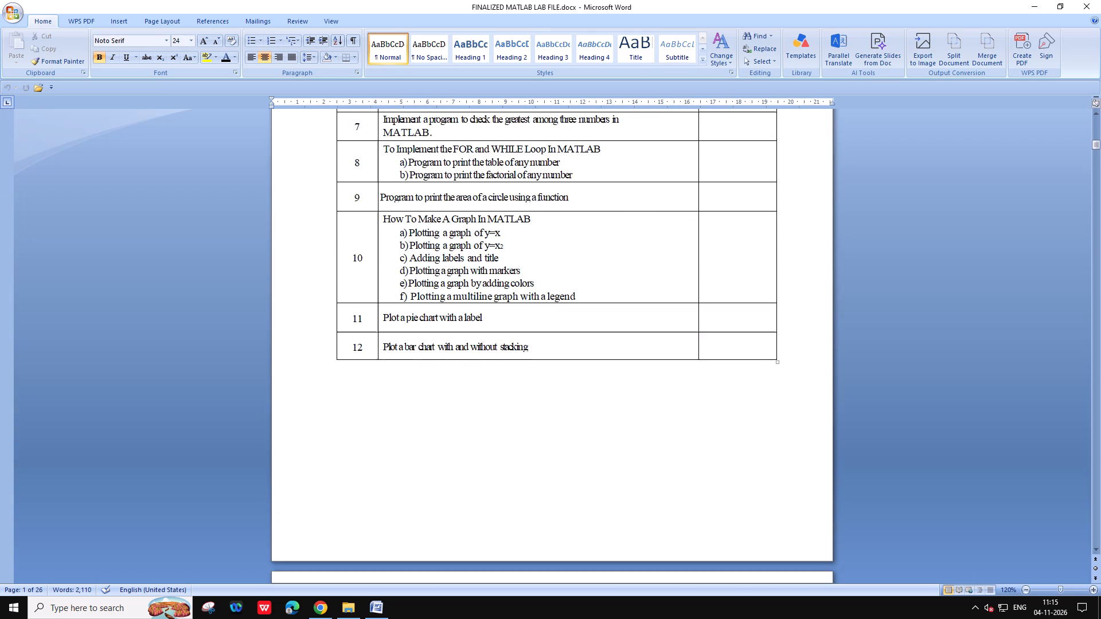
pyautogui.scroll(-15, 611, 503)
pyautogui.scroll(4, 611, 503)
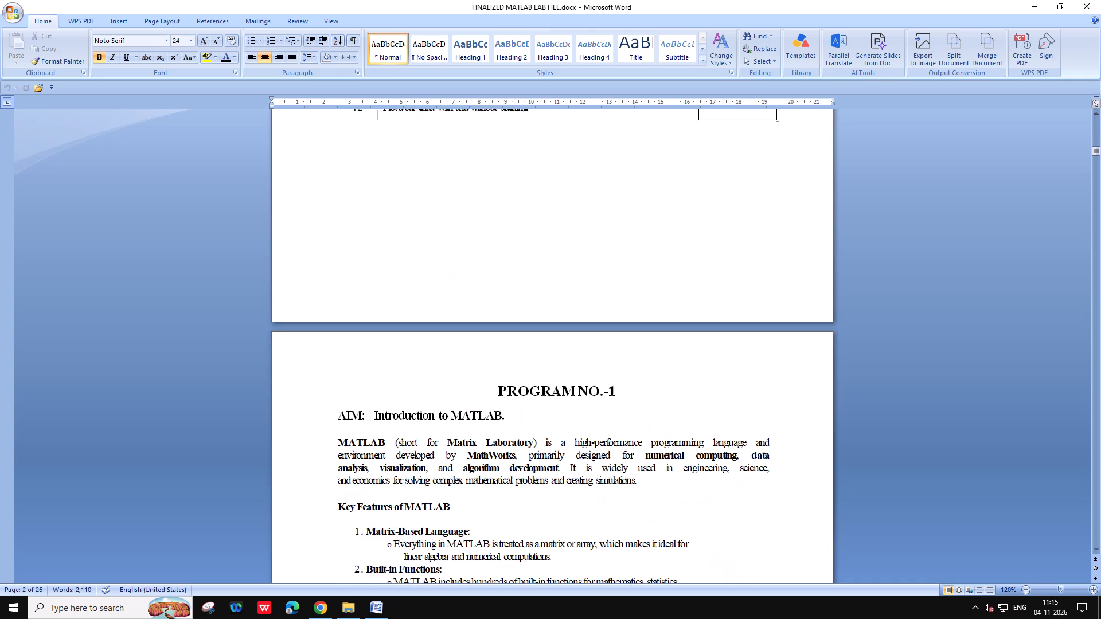
pyautogui.scroll(2, 611, 503)
pyautogui.scroll(19, 611, 503)
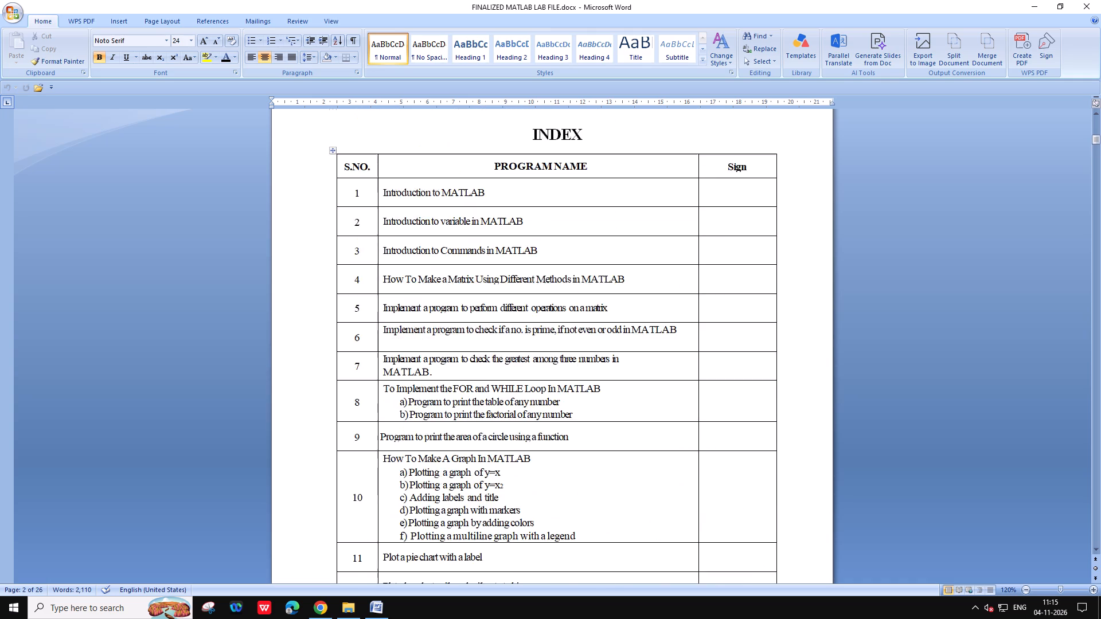
pyautogui.scroll(20, 611, 503)
pyautogui.scroll(11, 611, 503)
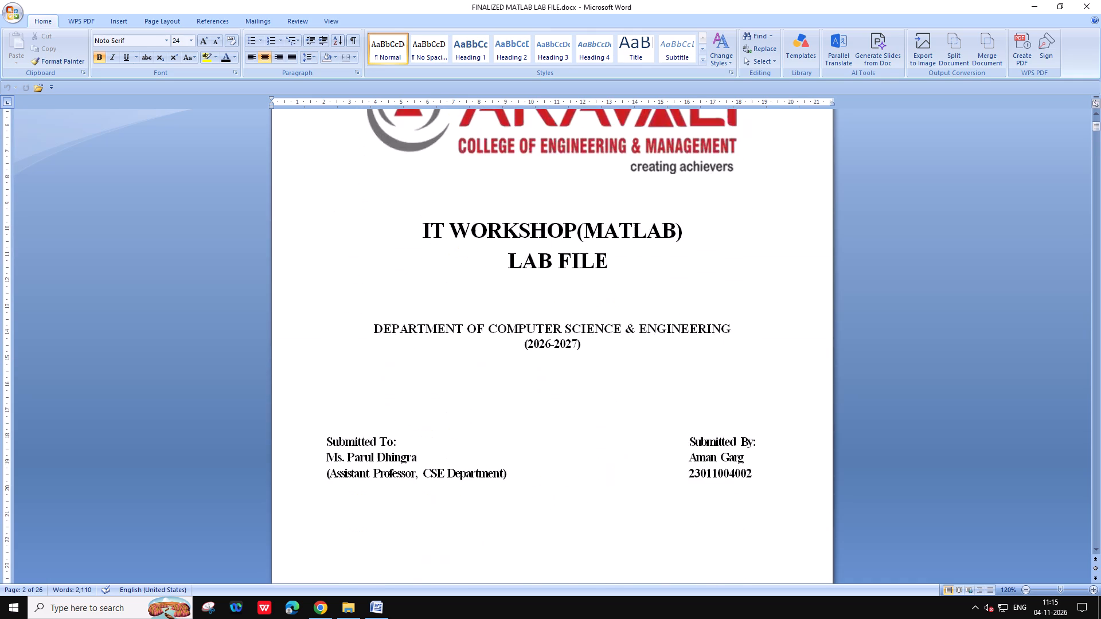
pyautogui.scroll(11, 611, 503)
# Select the document's entire content and review the selected pages from the cover to the start of Program No.-2.
pyautogui.click(650, 418)
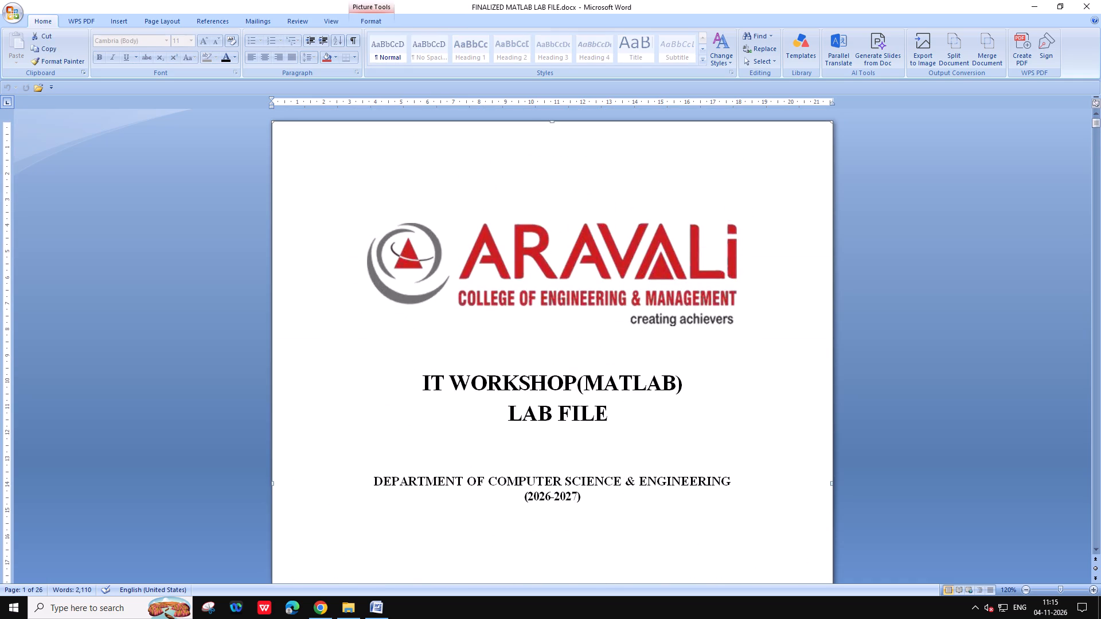
pyautogui.click(657, 515)
pyautogui.click(570, 480)
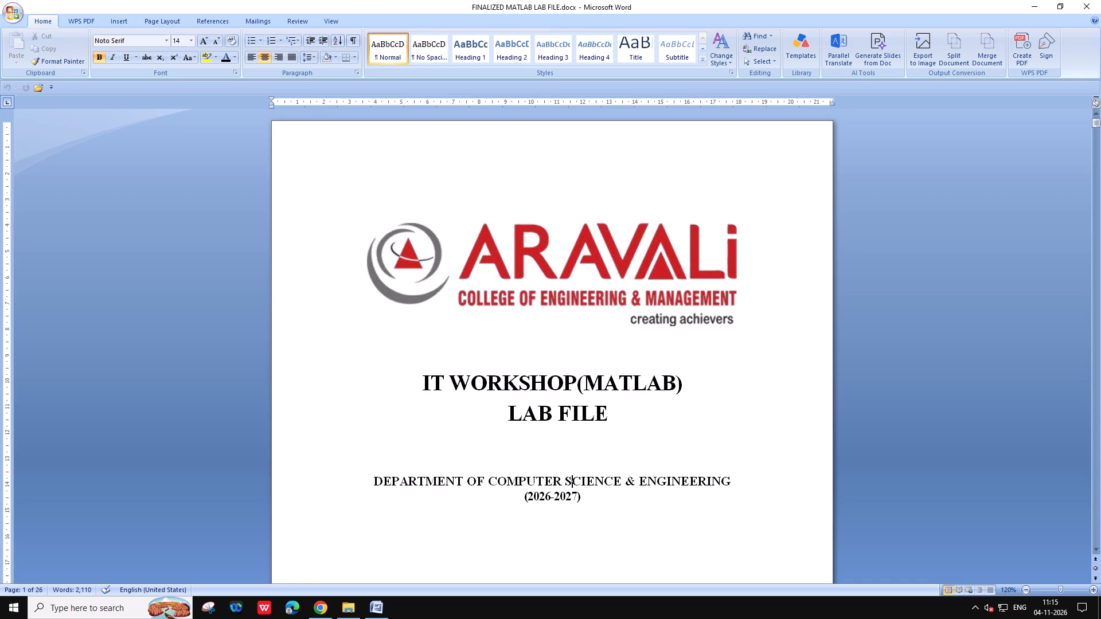
pyautogui.hotkey('ctrl', 'a')
pyautogui.scroll(-7, 762, 326)
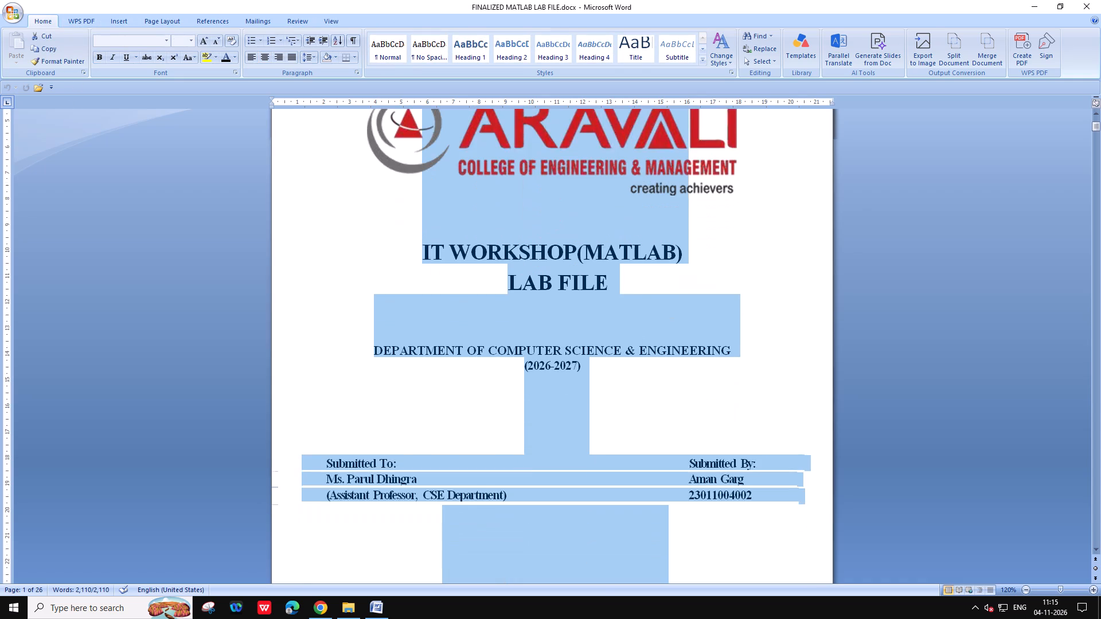
pyautogui.scroll(-11, 762, 326)
pyautogui.scroll(1, 762, 326)
pyautogui.scroll(-20, 762, 326)
pyautogui.scroll(-5, 762, 326)
pyautogui.scroll(1, 762, 326)
pyautogui.scroll(-4, 762, 326)
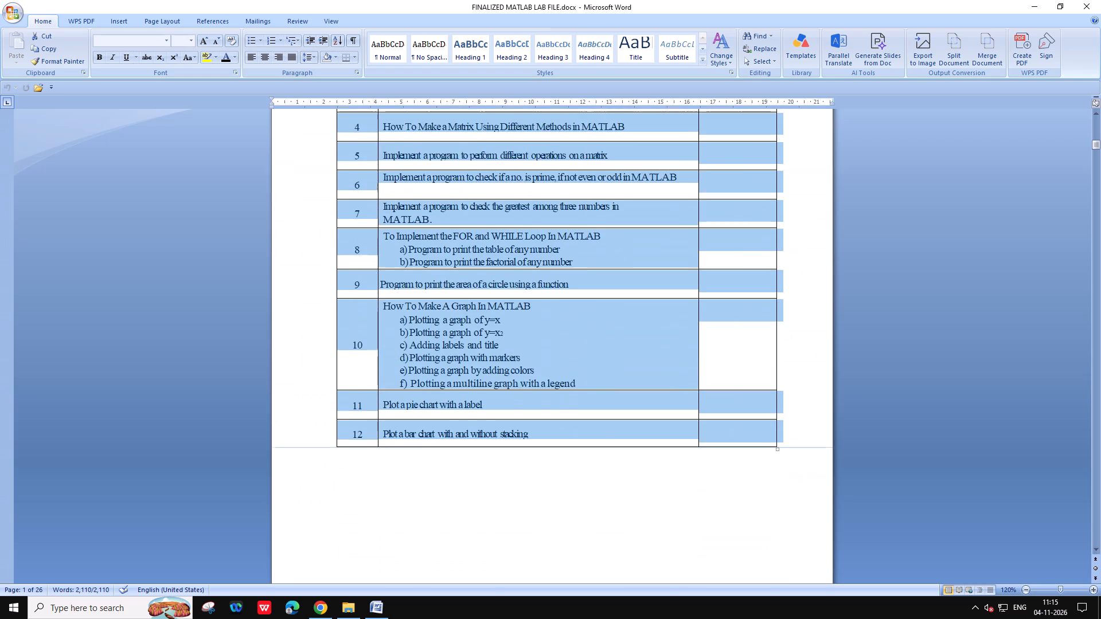
pyautogui.scroll(-4, 762, 326)
pyautogui.scroll(1, 762, 326)
pyautogui.scroll(-20, 762, 326)
pyautogui.scroll(-8, 762, 326)
pyautogui.scroll(1, 762, 326)
pyautogui.scroll(-7, 762, 326)
pyautogui.scroll(1, 762, 326)
pyautogui.scroll(-13, 762, 326)
pyautogui.scroll(-10, 762, 326)
pyautogui.scroll(1, 762, 326)
pyautogui.scroll(-4, 762, 326)
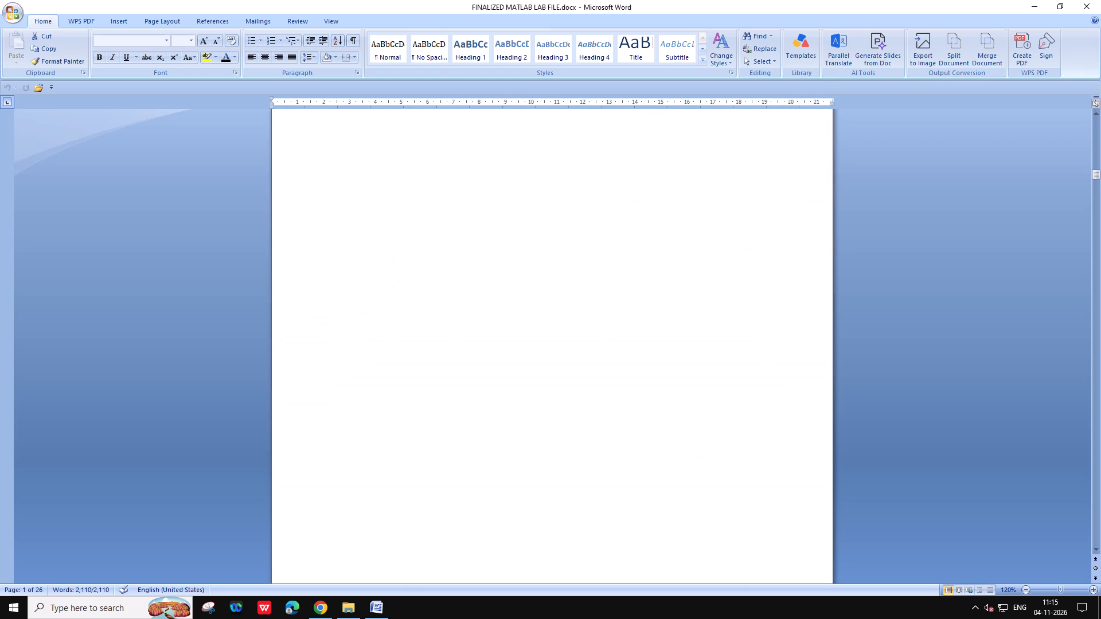
pyautogui.scroll(-8, 762, 326)
pyautogui.scroll(1, 762, 326)
pyautogui.scroll(-15, 762, 326)
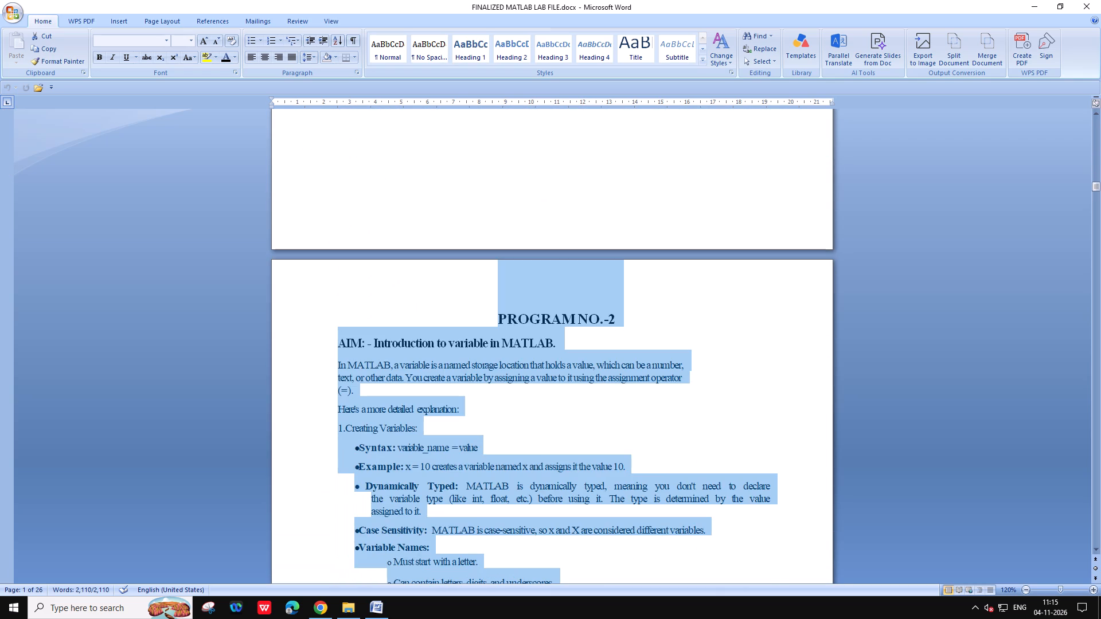
# Start changing the font of the entire selected document text and browse the available fonts.
pyautogui.rightClick(629, 365)
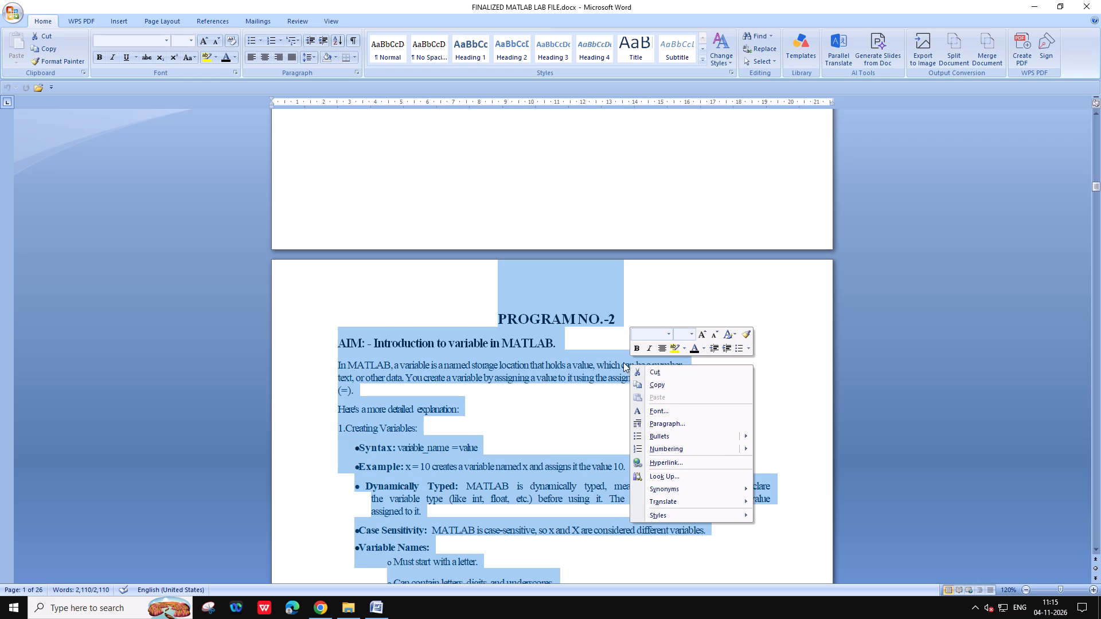
pyautogui.click(667, 338)
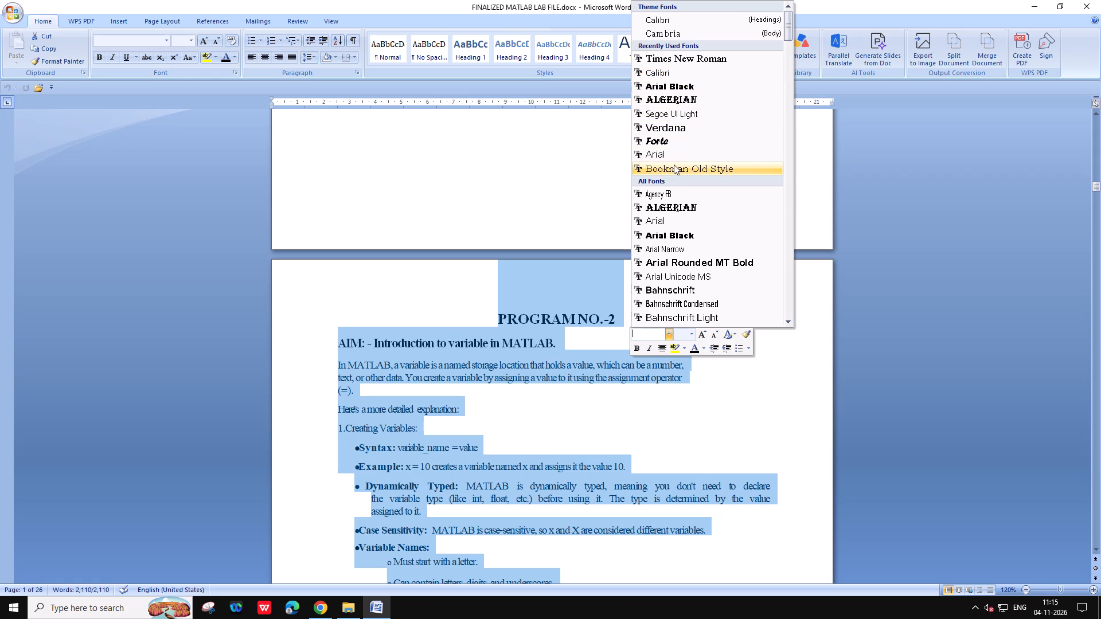
pyautogui.scroll(-6, 717, 173)
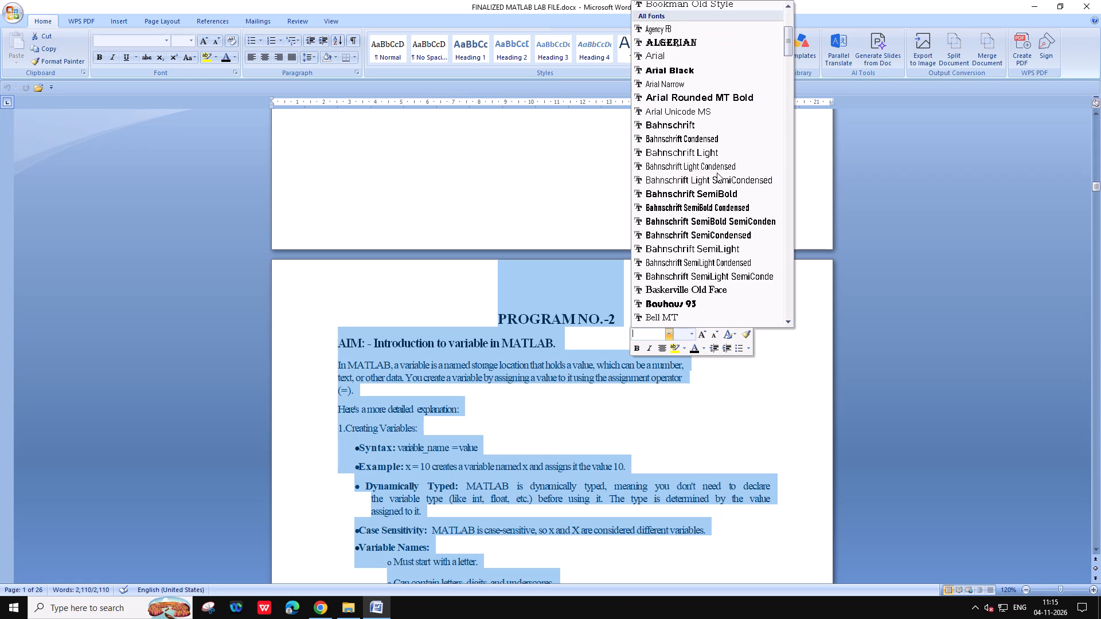
pyautogui.scroll(-6, 717, 173)
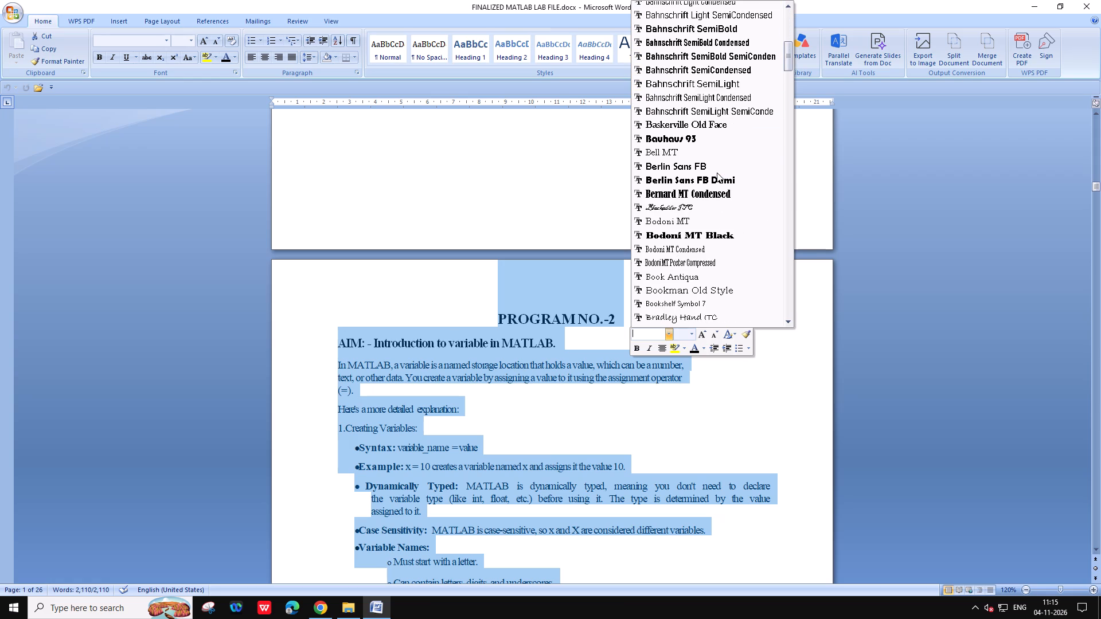
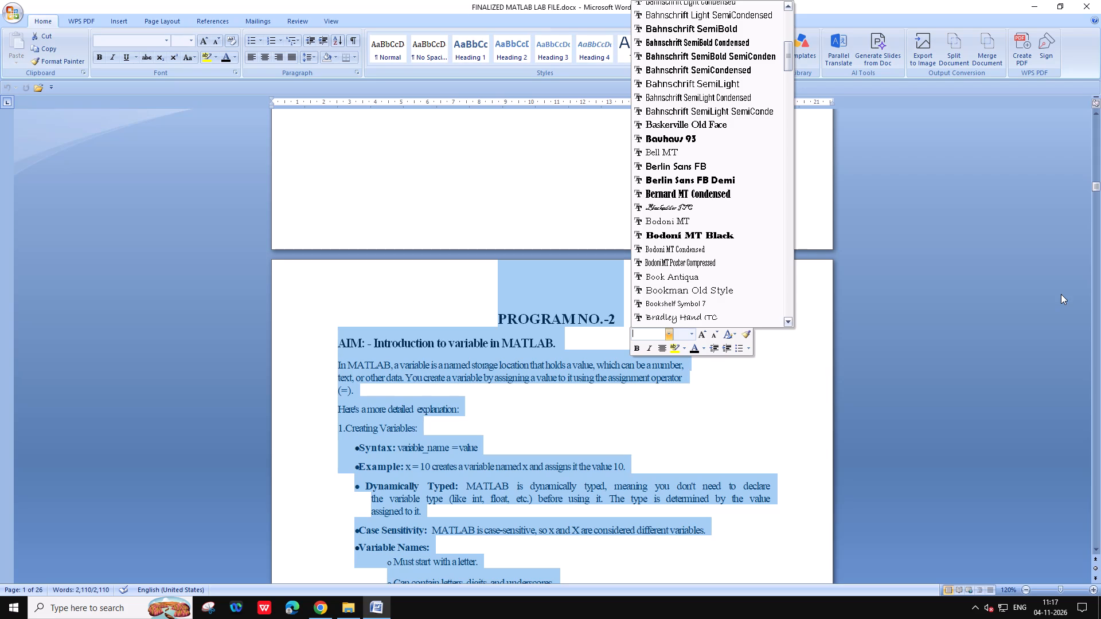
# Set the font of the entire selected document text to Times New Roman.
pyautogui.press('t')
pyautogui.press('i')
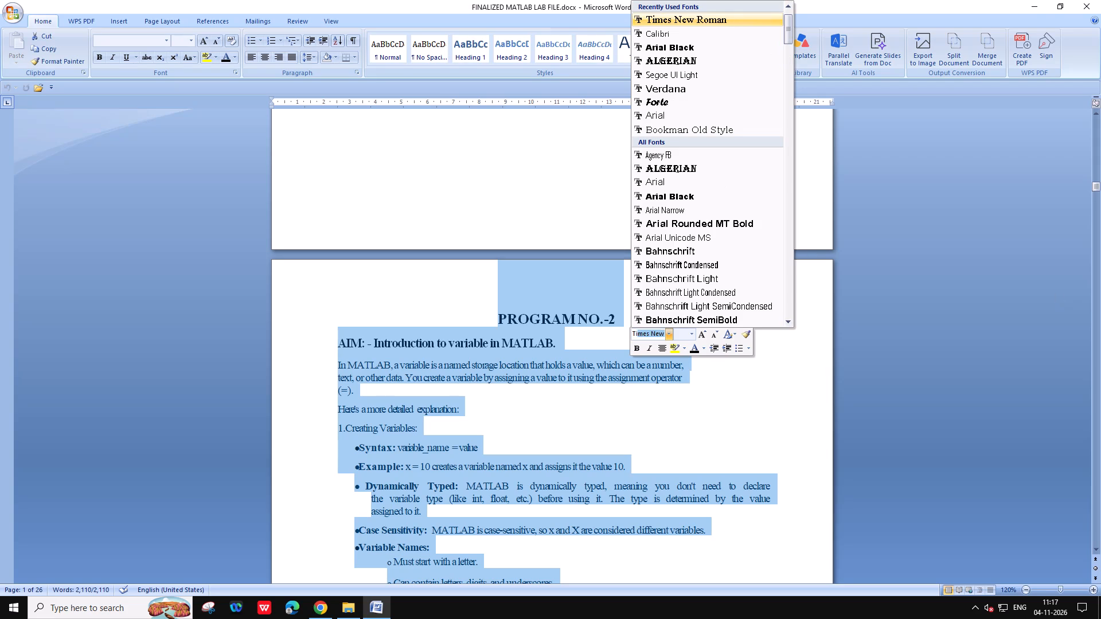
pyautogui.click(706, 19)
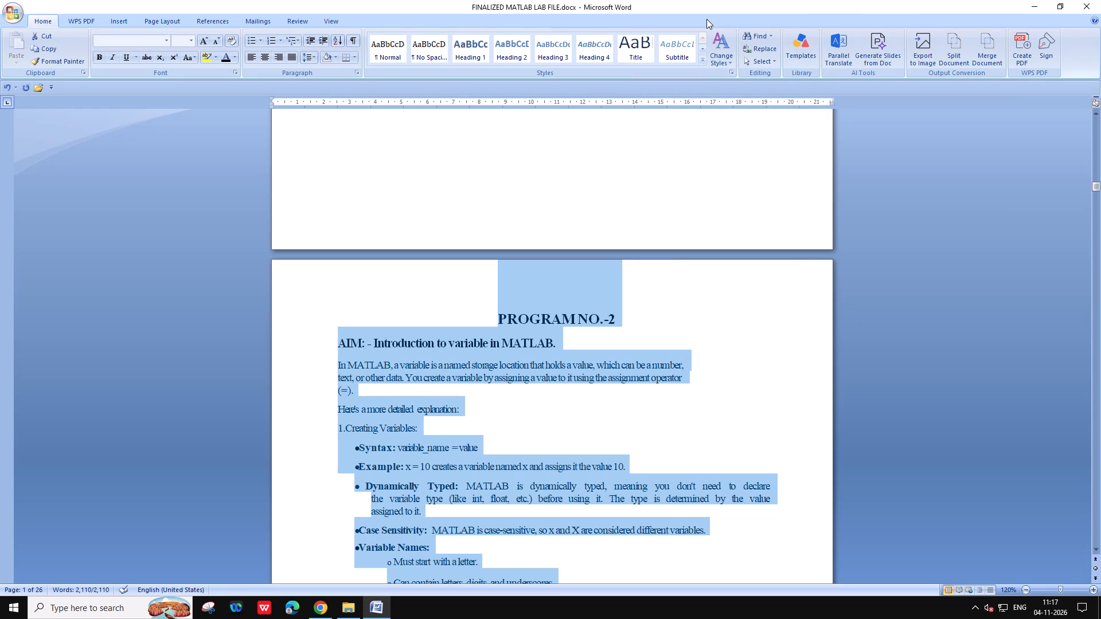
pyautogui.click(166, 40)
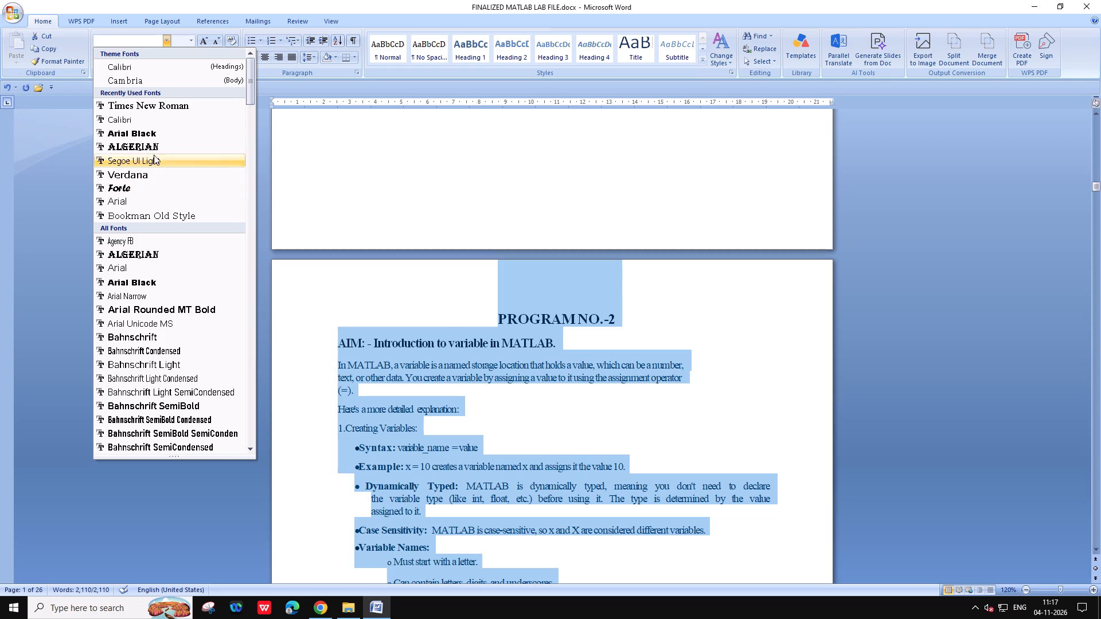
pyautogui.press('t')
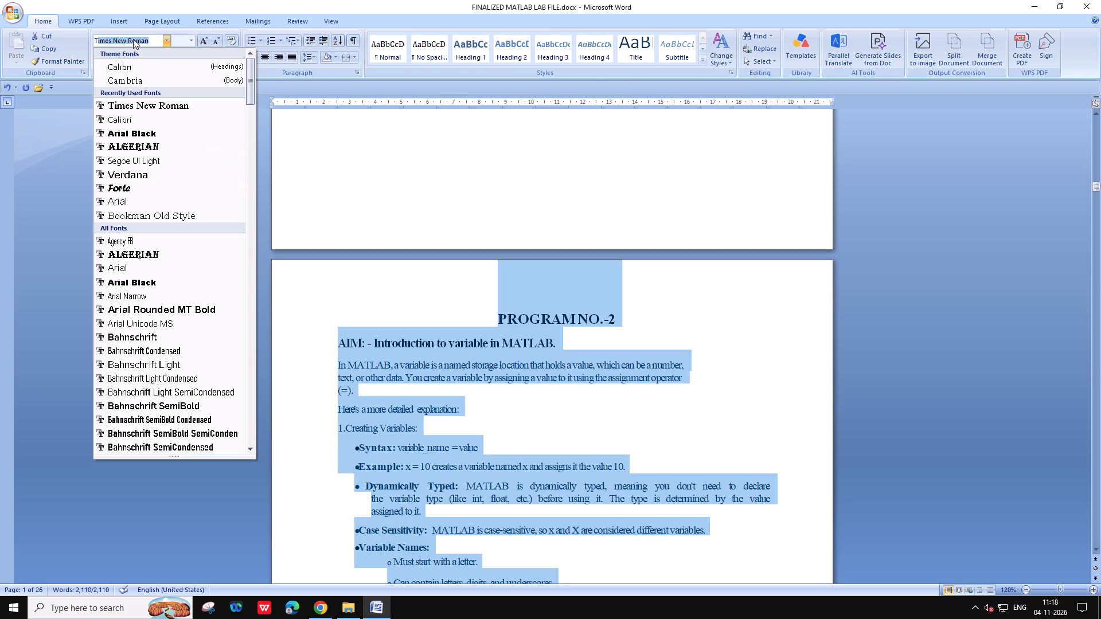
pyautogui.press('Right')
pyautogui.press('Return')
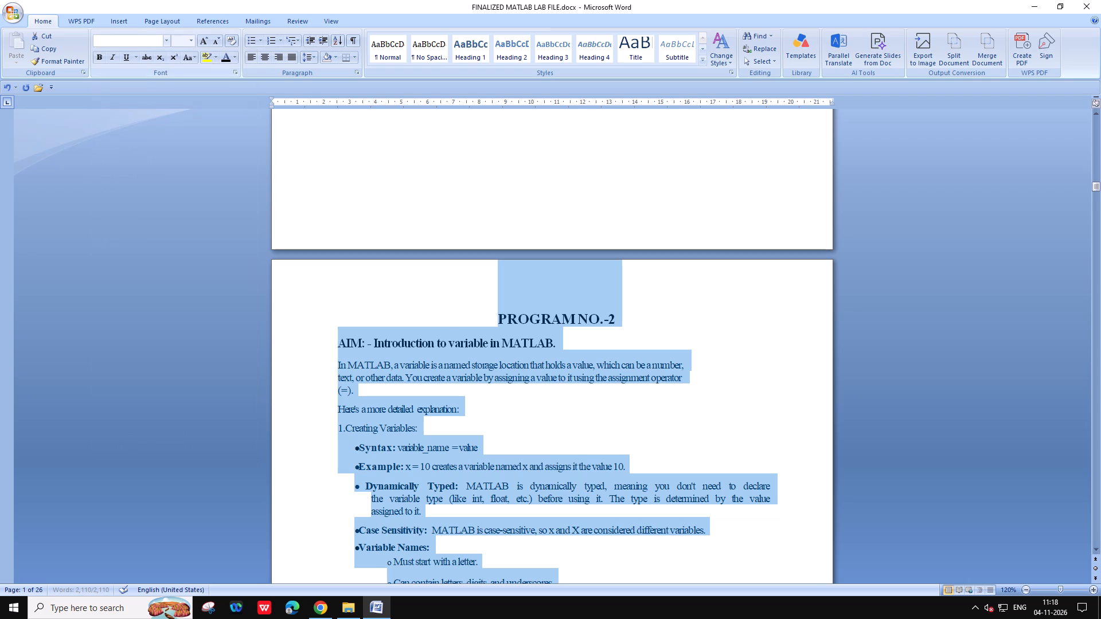
# Set the font of the entire selected document text to Bookman Old Style and clear the selection.
pyautogui.click(163, 44)
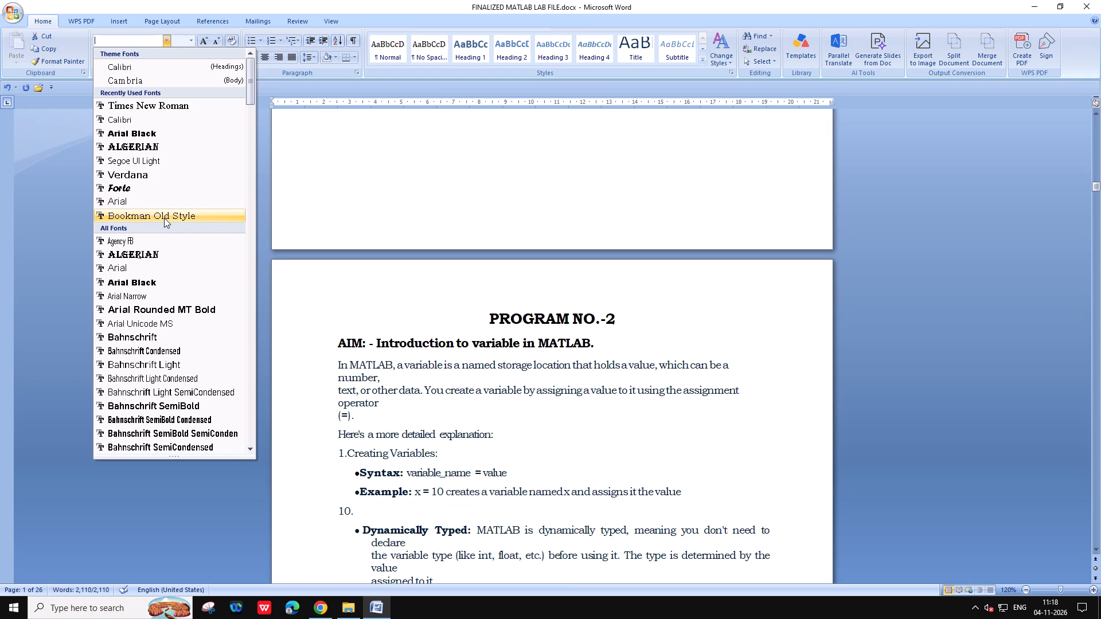
pyautogui.click(164, 218)
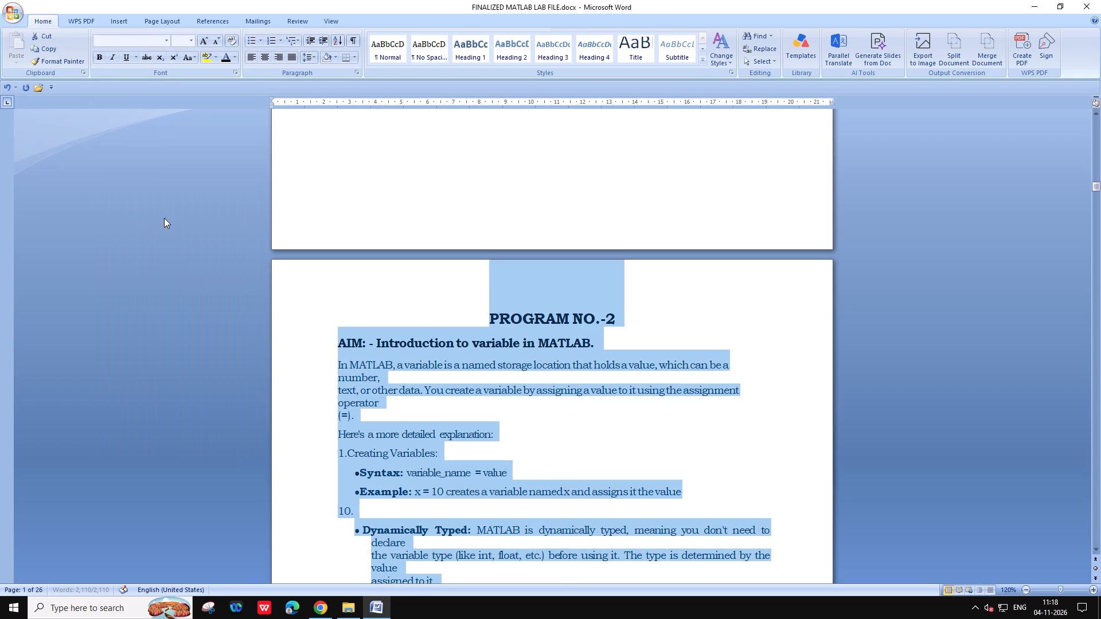
pyautogui.click(920, 364)
# Cut the blank page-sized picture from page 4, viewing the document at 50% zoom.
pyautogui.scroll(10, 707, 343)
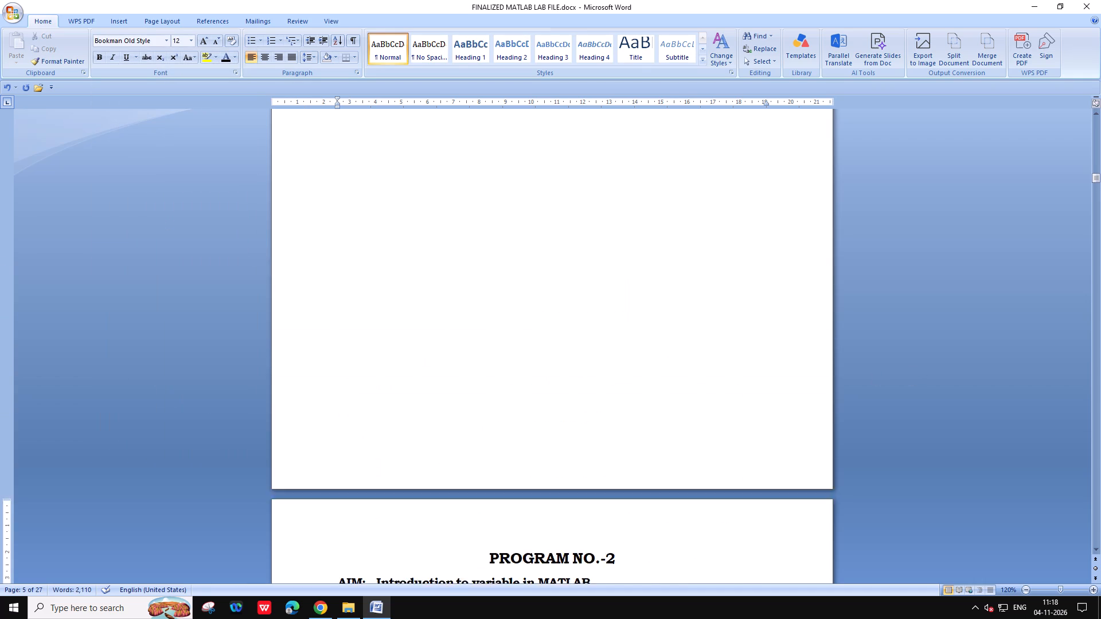
pyautogui.scroll(10, 693, 352)
pyautogui.rightClick(603, 326)
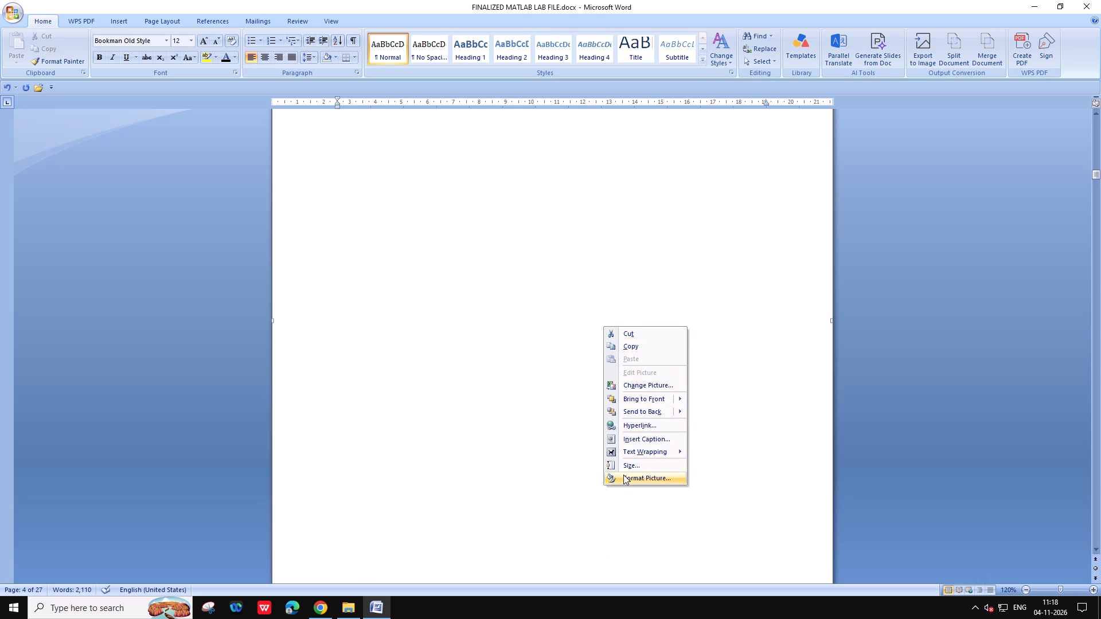
pyautogui.click(517, 387)
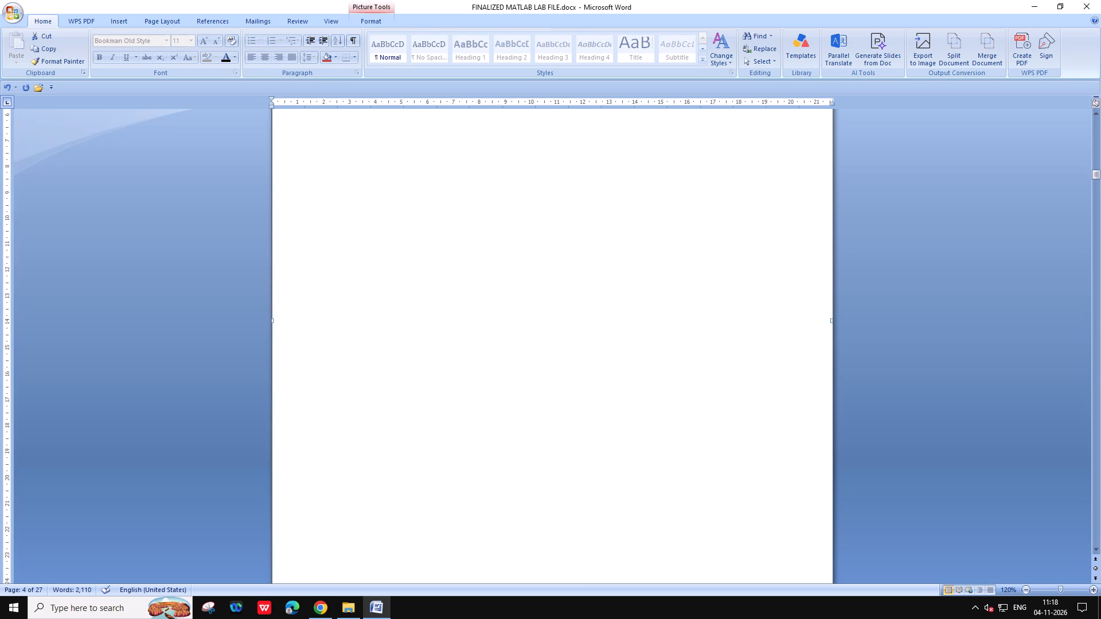
pyautogui.scroll(6, 351, 189)
pyautogui.scroll(4, 1051, 308)
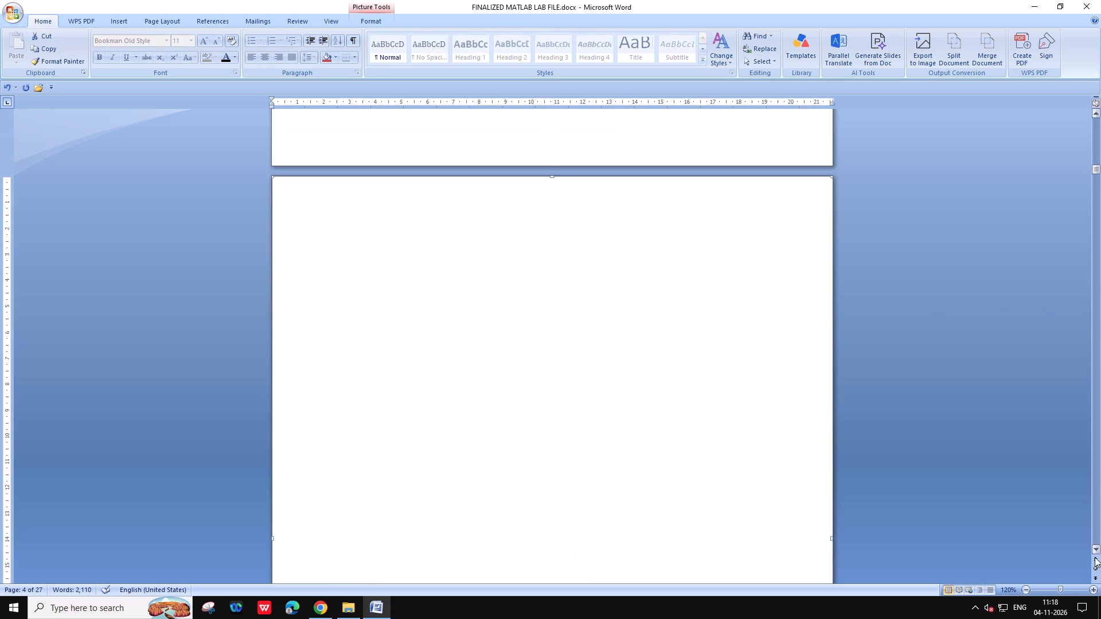
pyautogui.click(1028, 590)
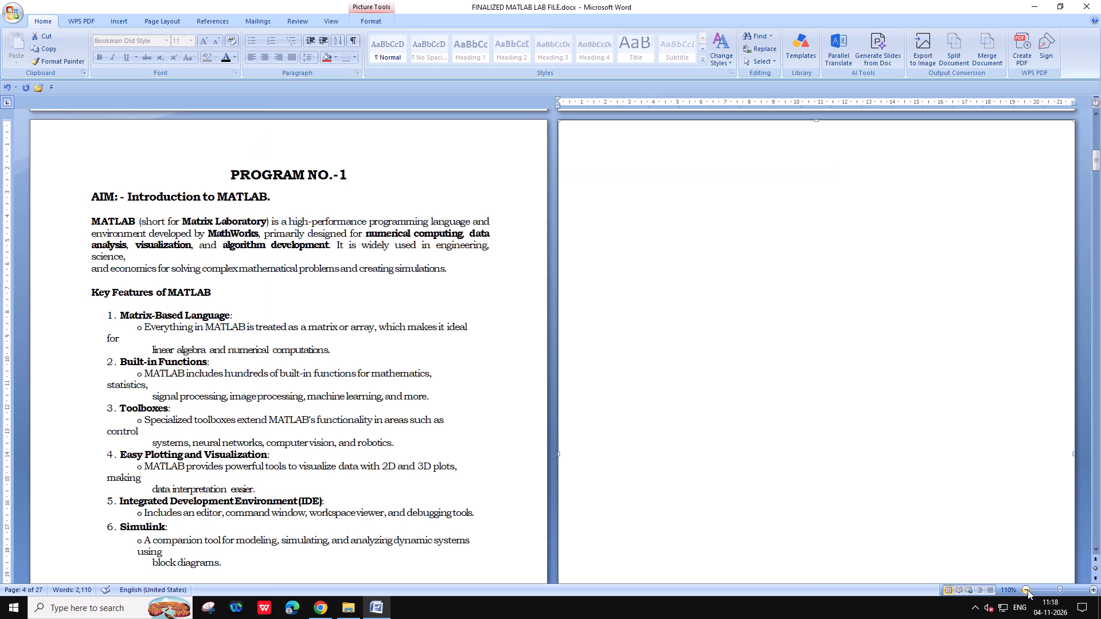
pyautogui.click(1028, 590)
pyautogui.tripleClick(1028, 590)
pyautogui.doubleClick(1028, 590)
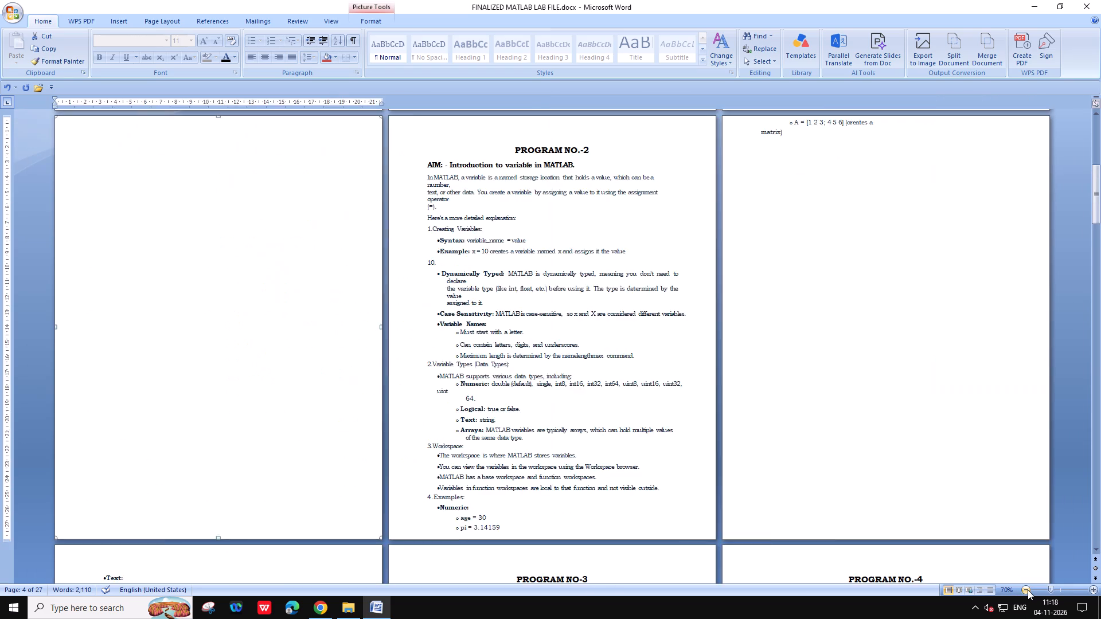
pyautogui.rightClick(916, 177)
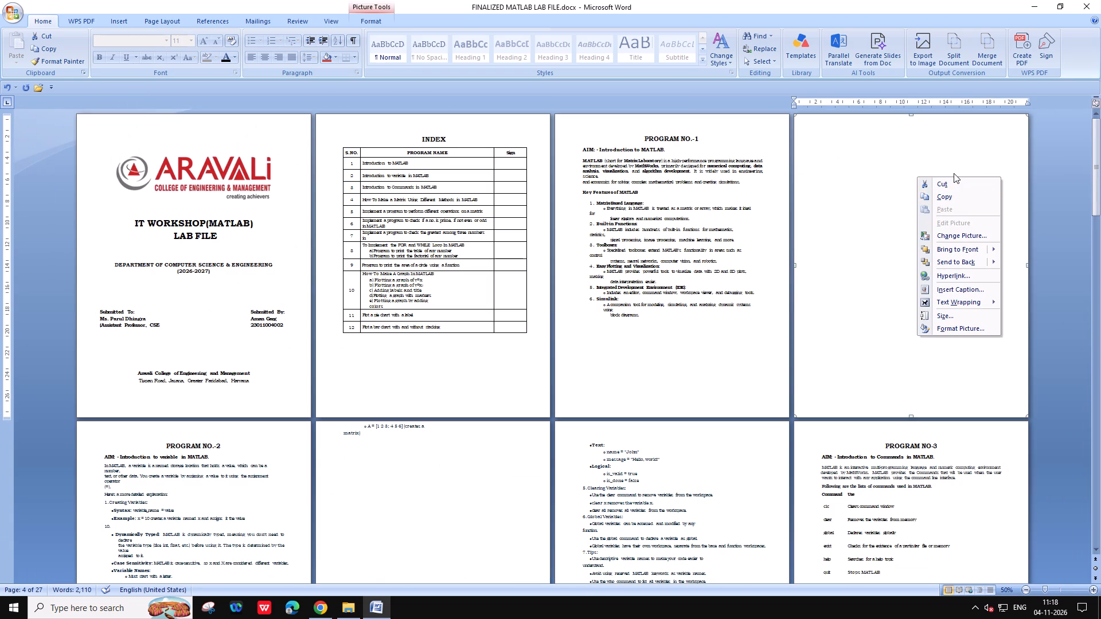
pyautogui.click(954, 179)
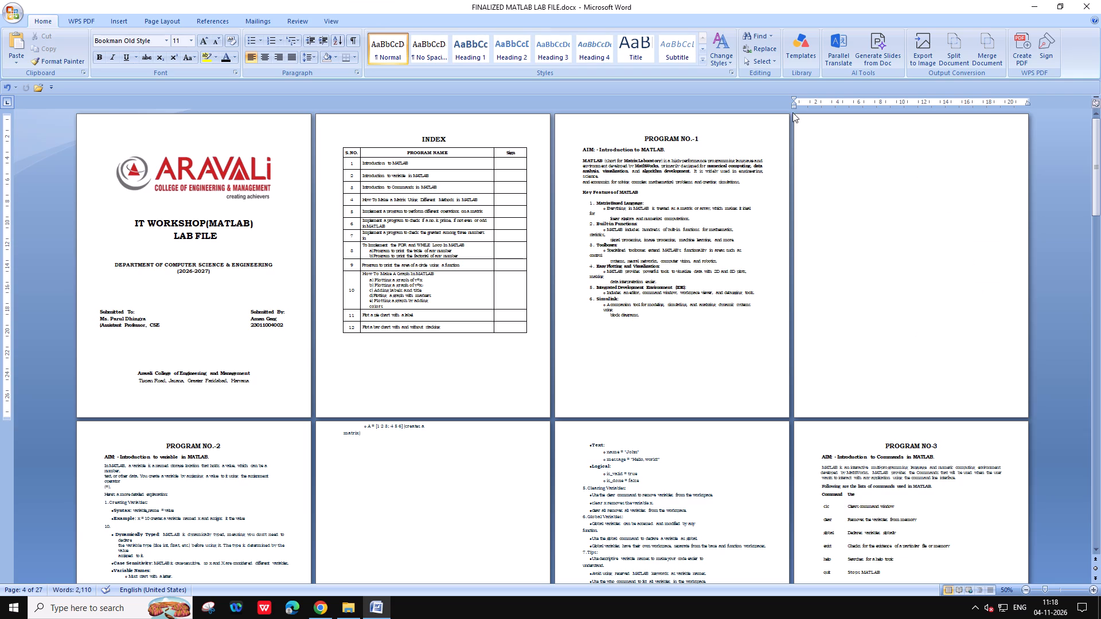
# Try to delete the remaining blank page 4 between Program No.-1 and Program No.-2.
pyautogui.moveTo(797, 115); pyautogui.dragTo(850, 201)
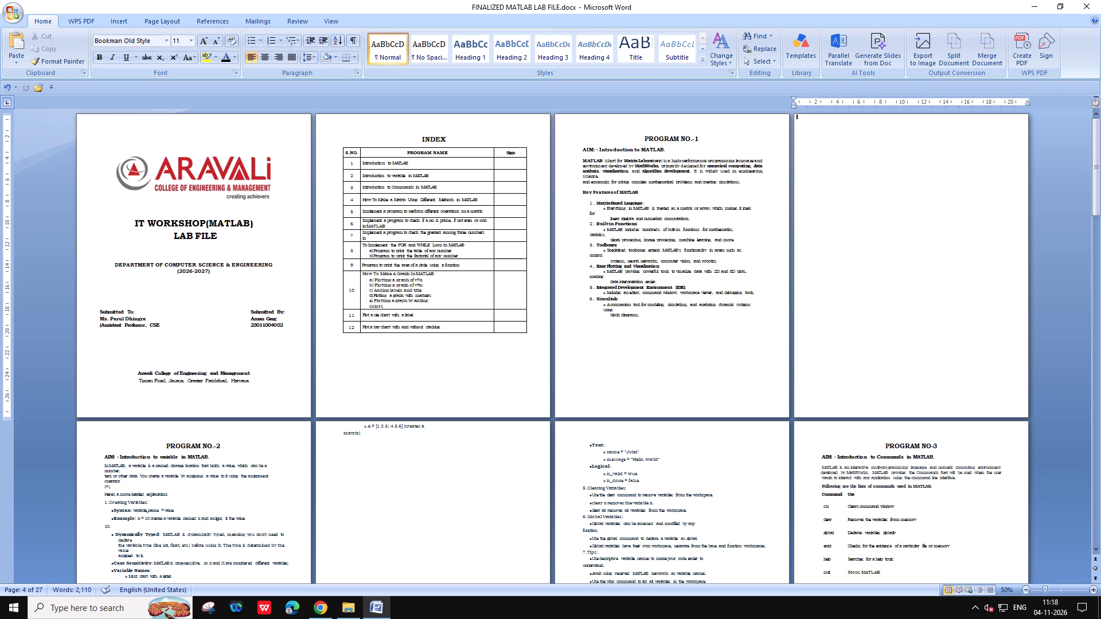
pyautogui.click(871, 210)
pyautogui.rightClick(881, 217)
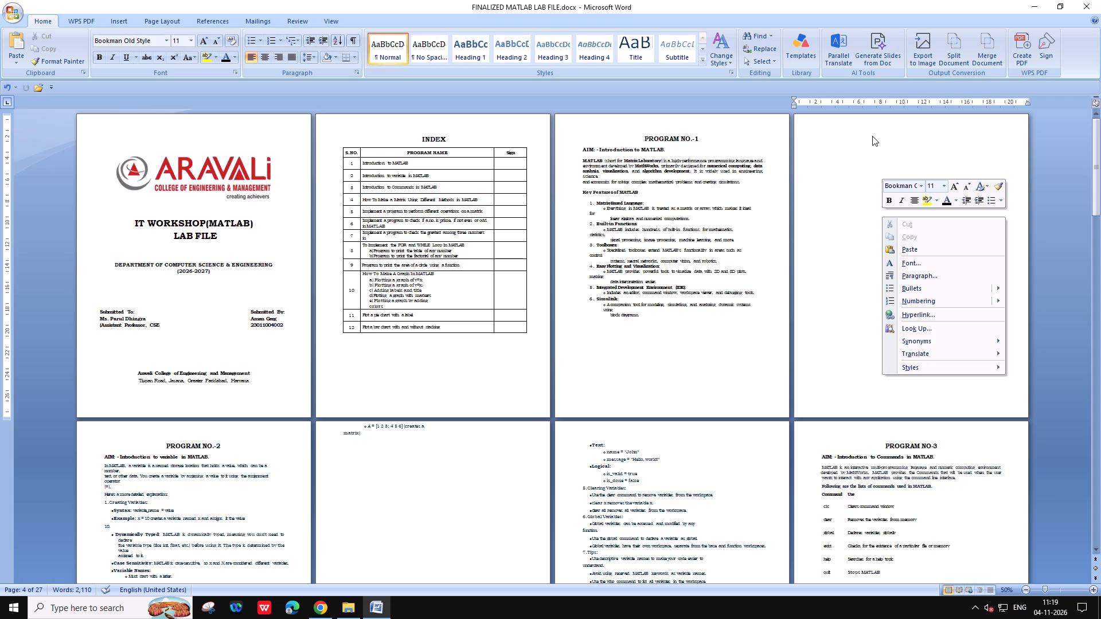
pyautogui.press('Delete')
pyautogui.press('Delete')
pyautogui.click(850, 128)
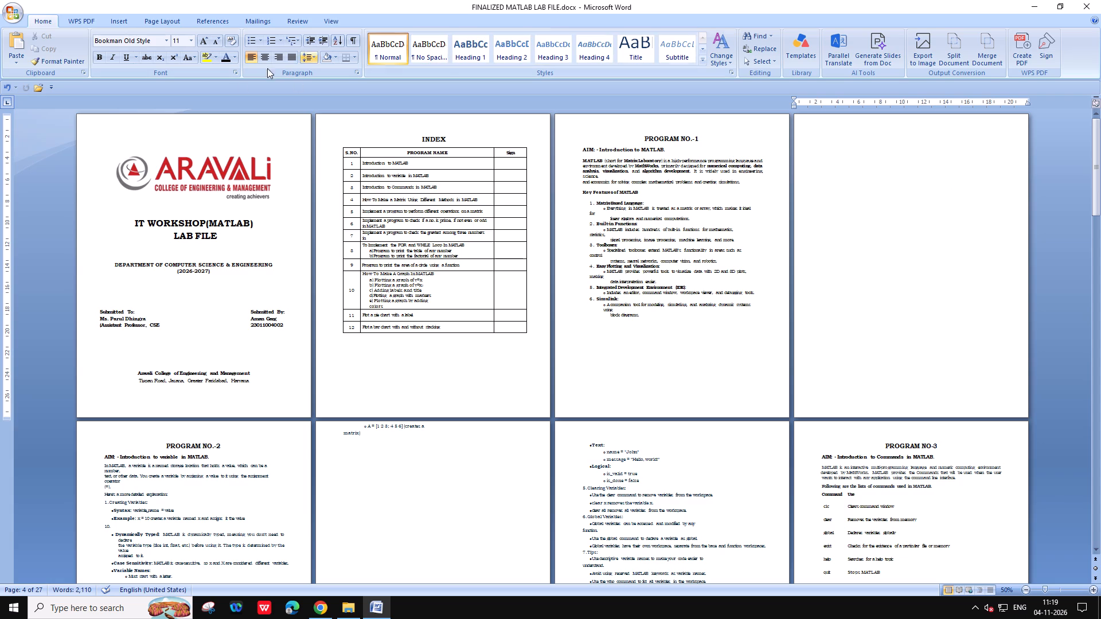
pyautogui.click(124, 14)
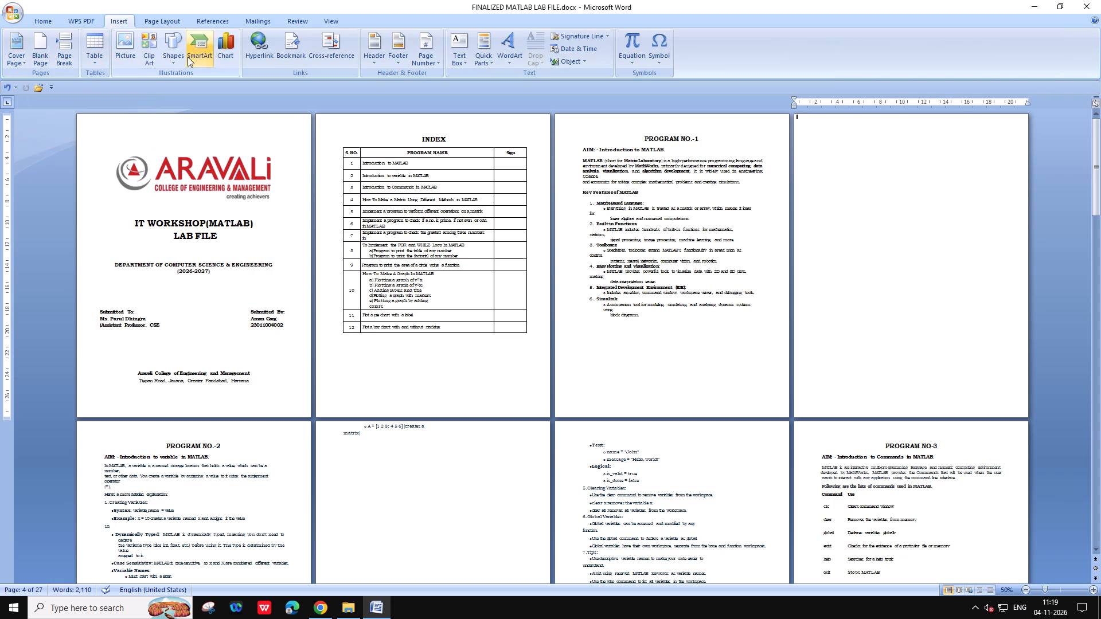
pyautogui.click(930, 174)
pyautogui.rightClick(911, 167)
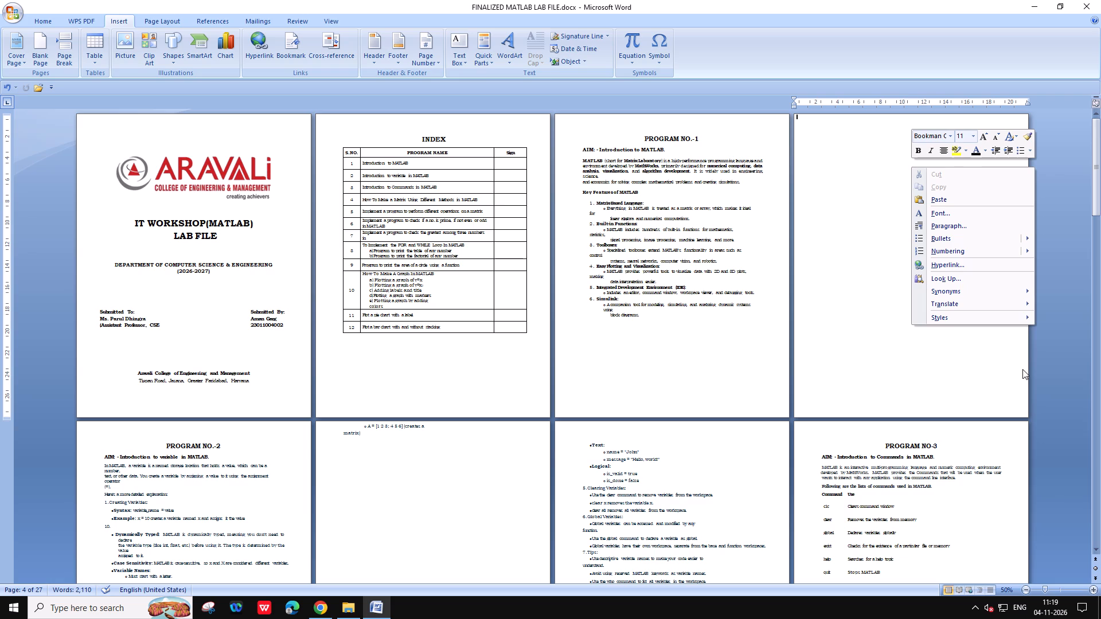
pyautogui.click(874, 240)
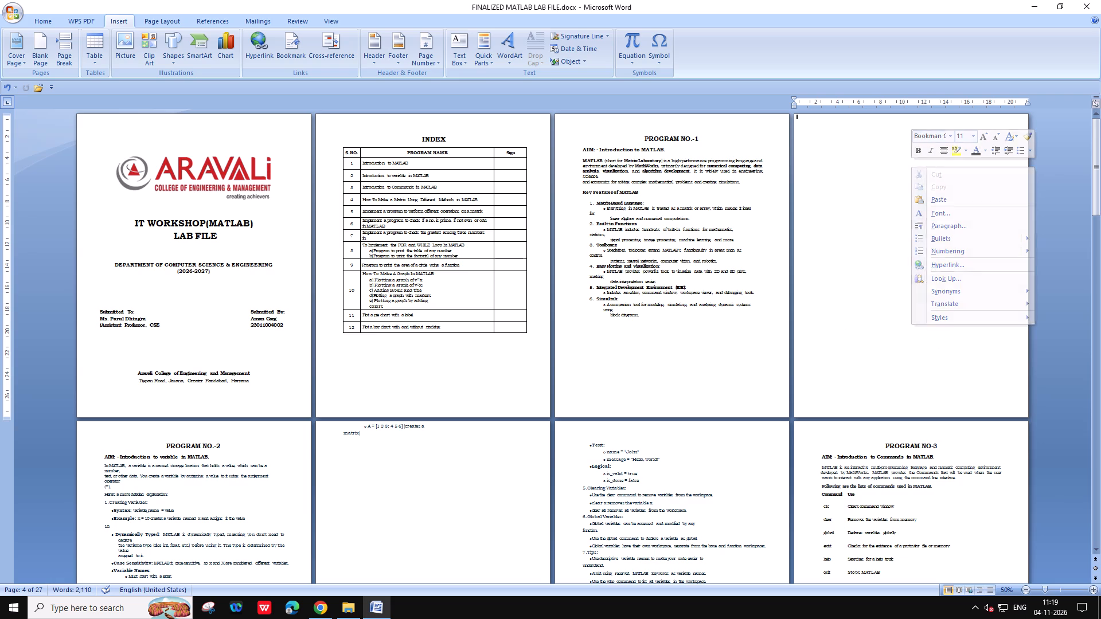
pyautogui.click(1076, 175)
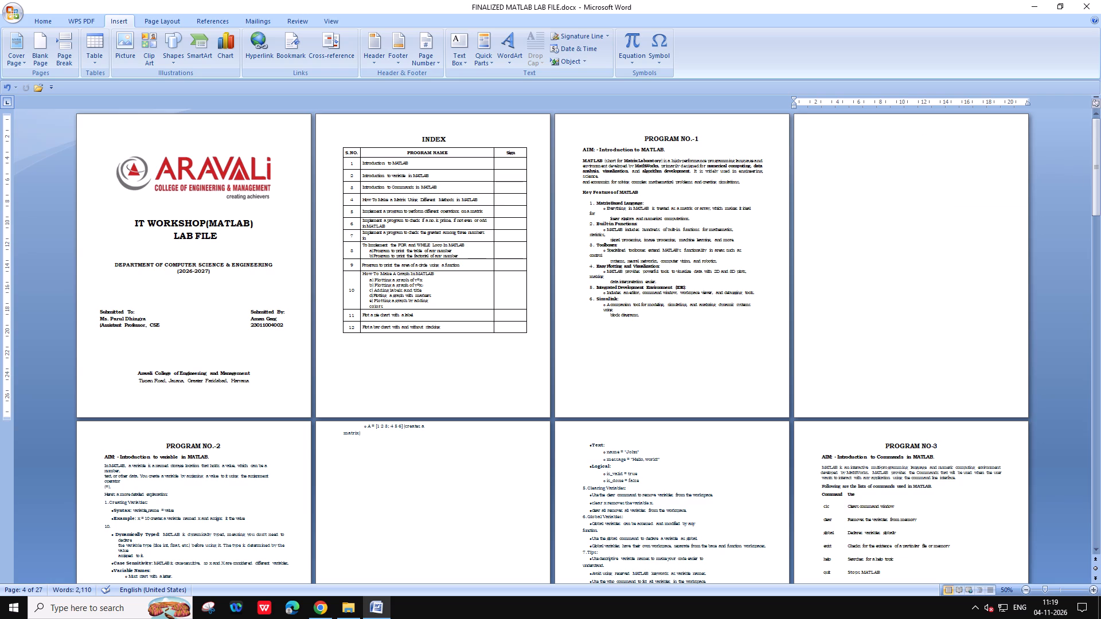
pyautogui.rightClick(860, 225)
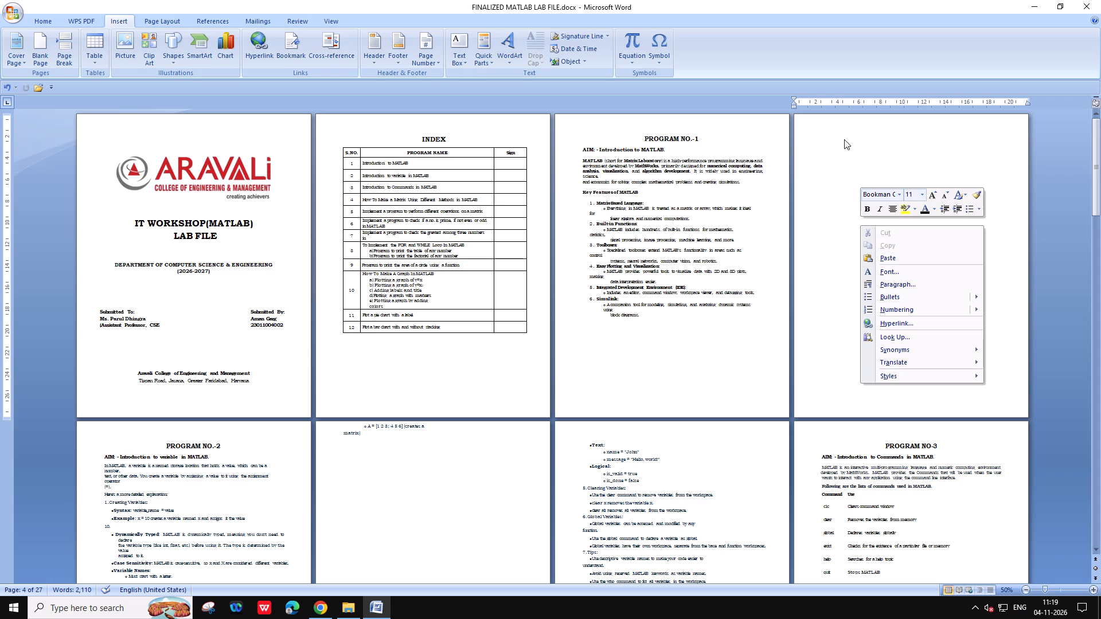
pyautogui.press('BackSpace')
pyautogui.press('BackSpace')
# Insert a page break at the start of the blank page 4.
pyautogui.click(47, 19)
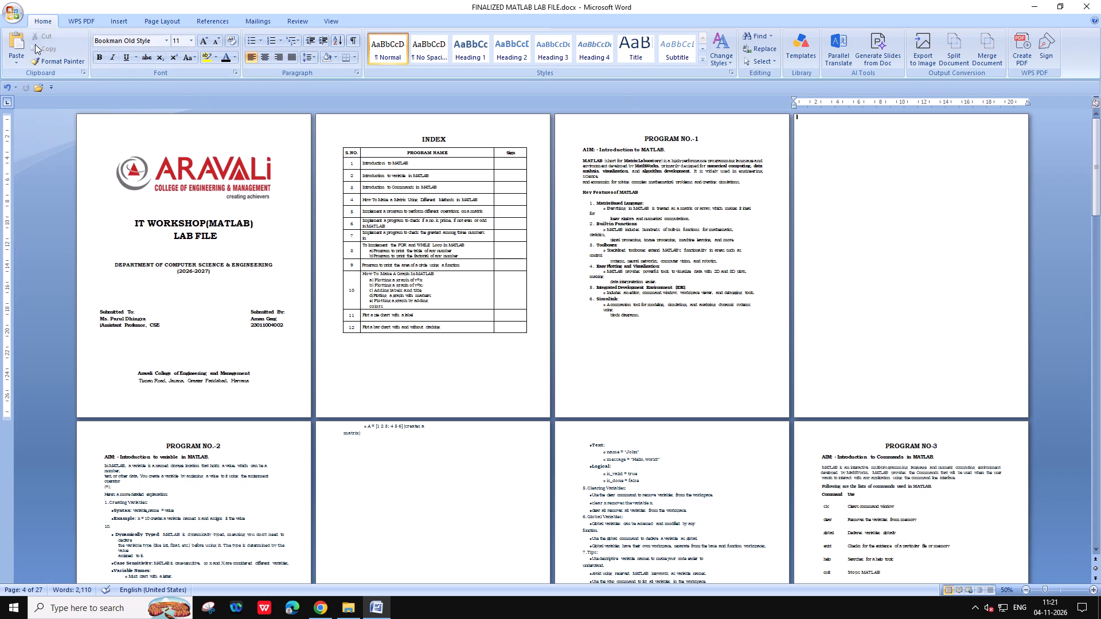
pyautogui.click(124, 24)
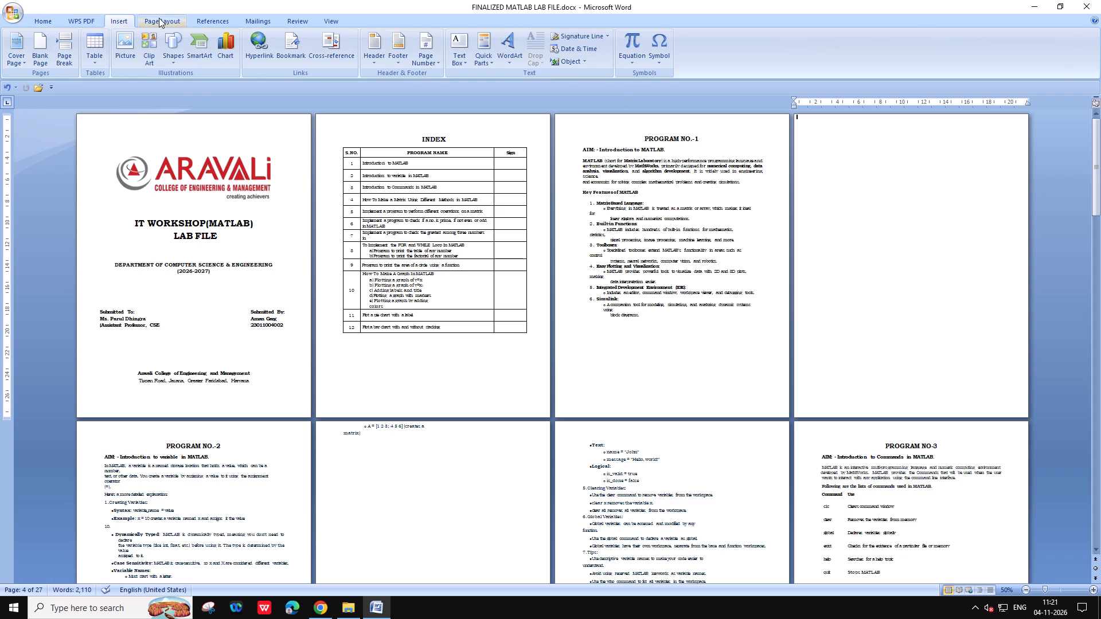
pyautogui.click(60, 52)
pyautogui.rightClick(843, 213)
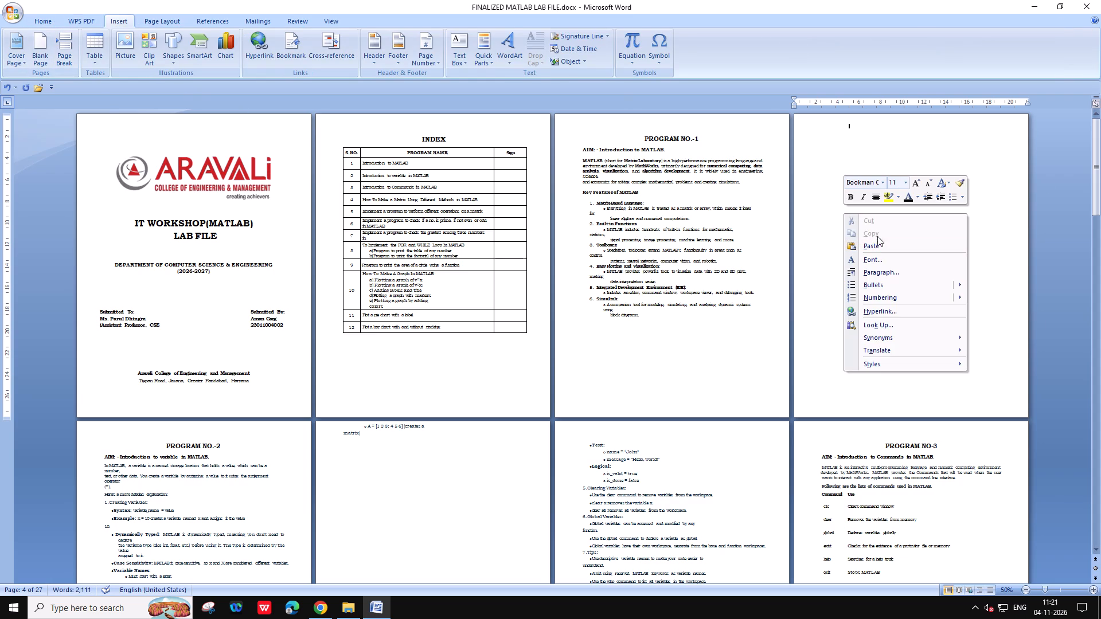
pyautogui.click(881, 217)
pyautogui.click(836, 143)
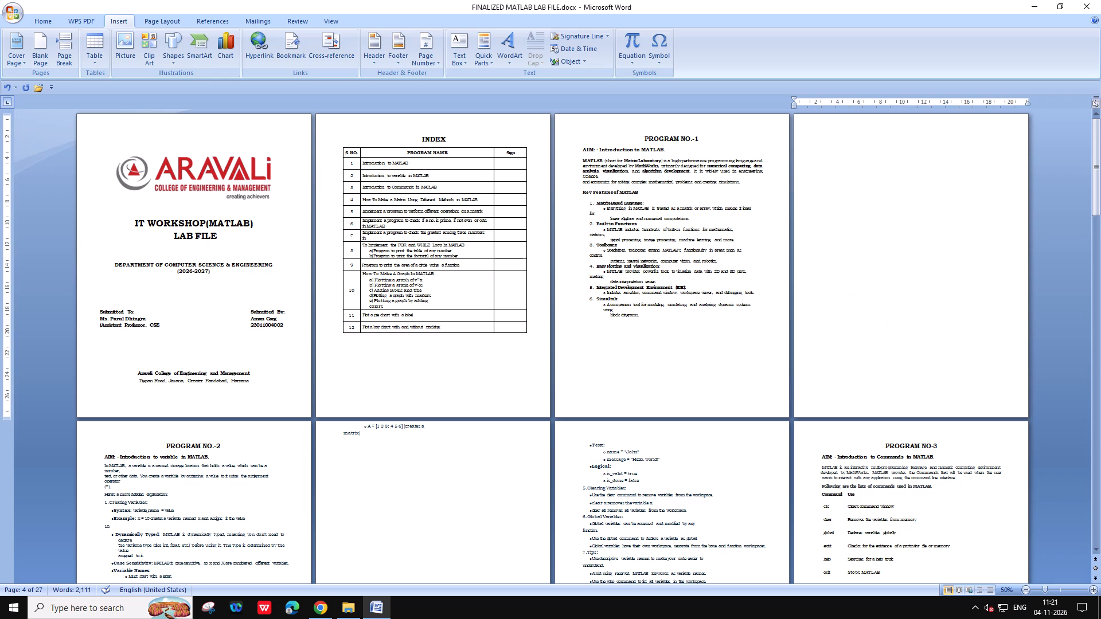
# Review the layout of the pages from Program No.-1 through Program No.-2 at 80% zoom.
pyautogui.scroll(8, 865, 323)
pyautogui.tripleClick(1096, 593)
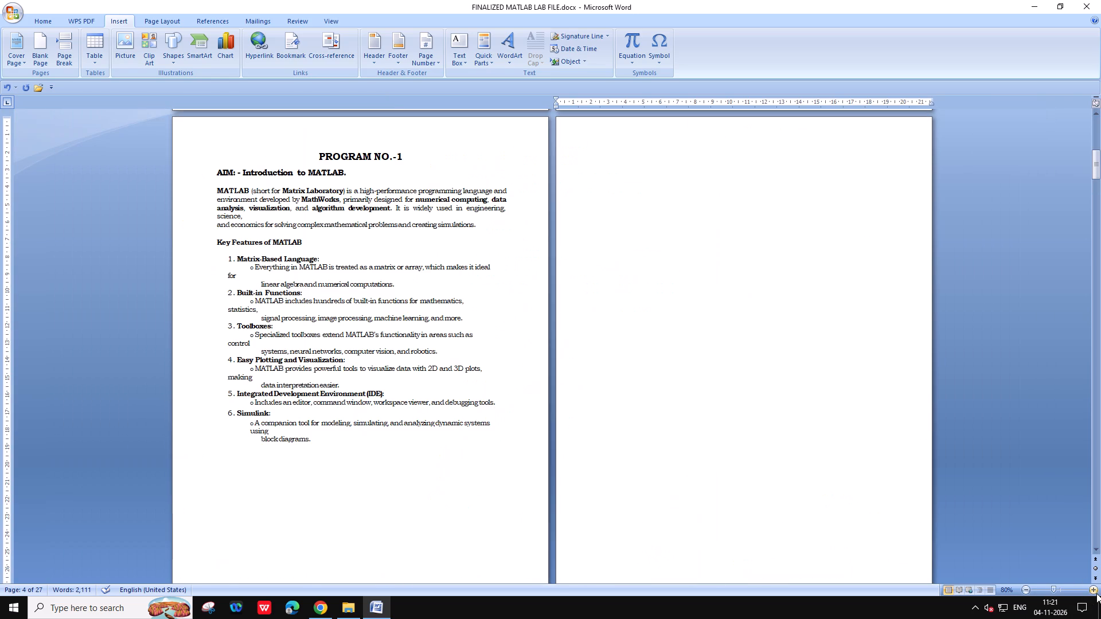
pyautogui.scroll(-13, 708, 448)
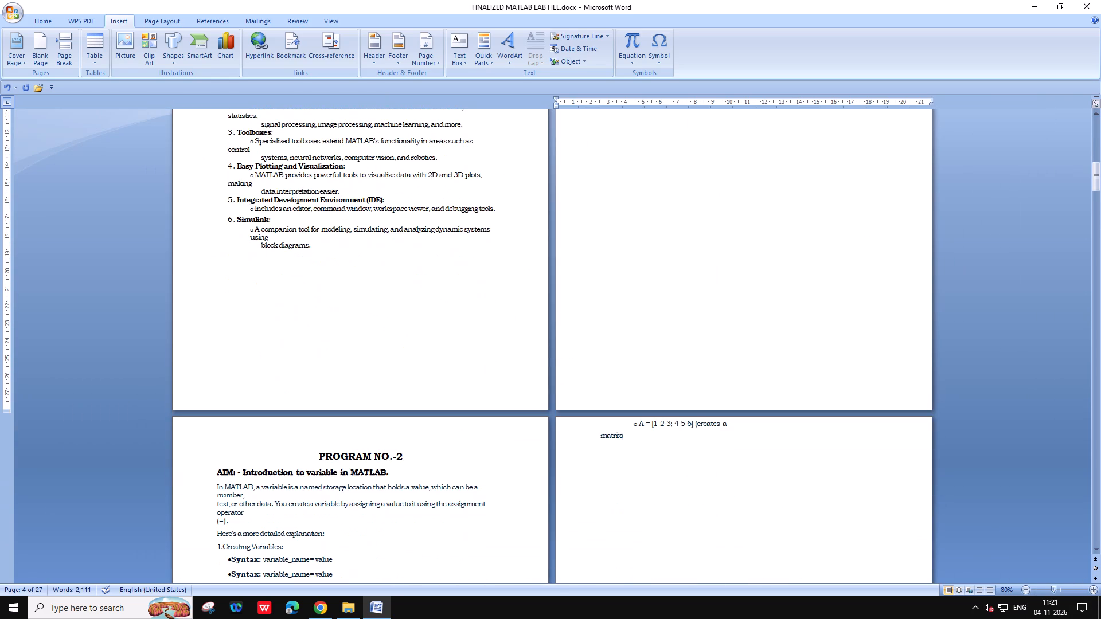
pyautogui.scroll(-11, 730, 324)
pyautogui.scroll(-12, 732, 324)
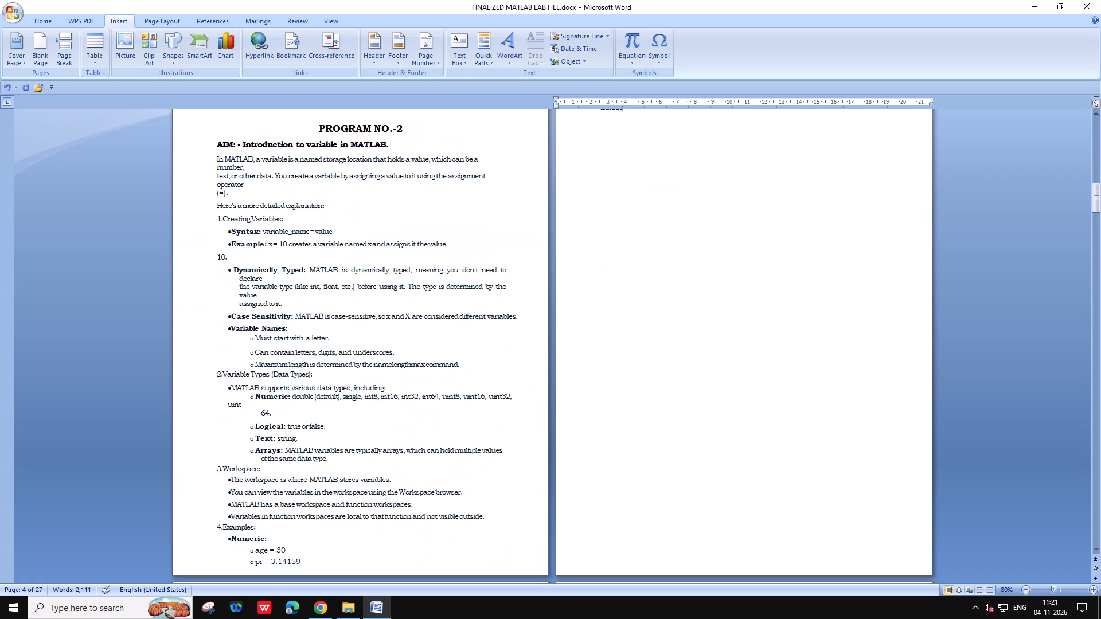
pyautogui.scroll(-5, 732, 324)
pyautogui.scroll(10, 733, 324)
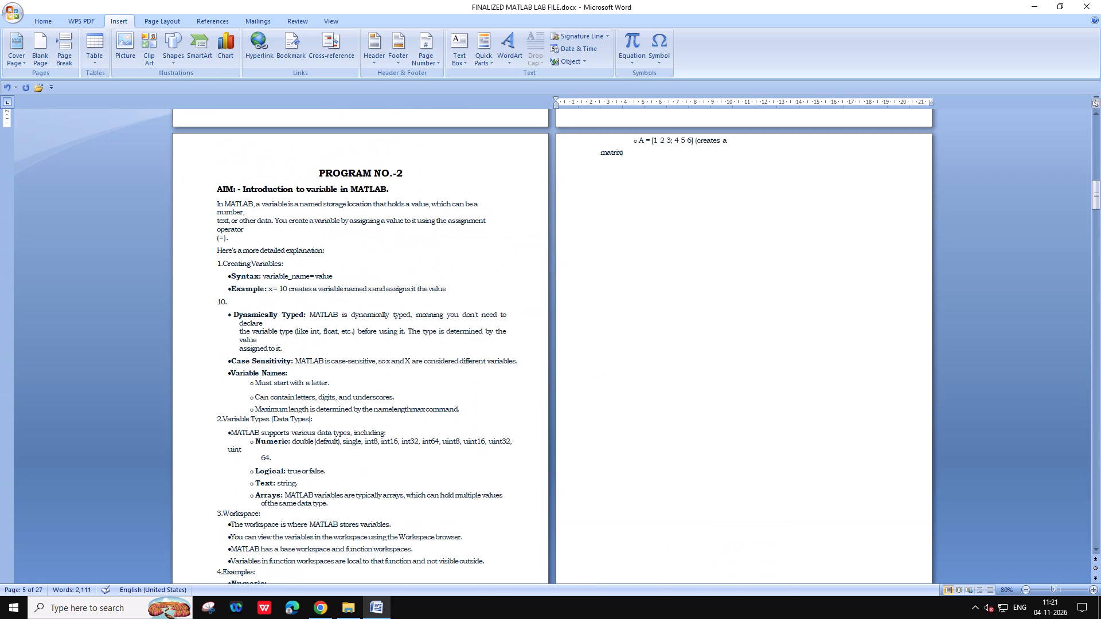
pyautogui.scroll(-4, 733, 324)
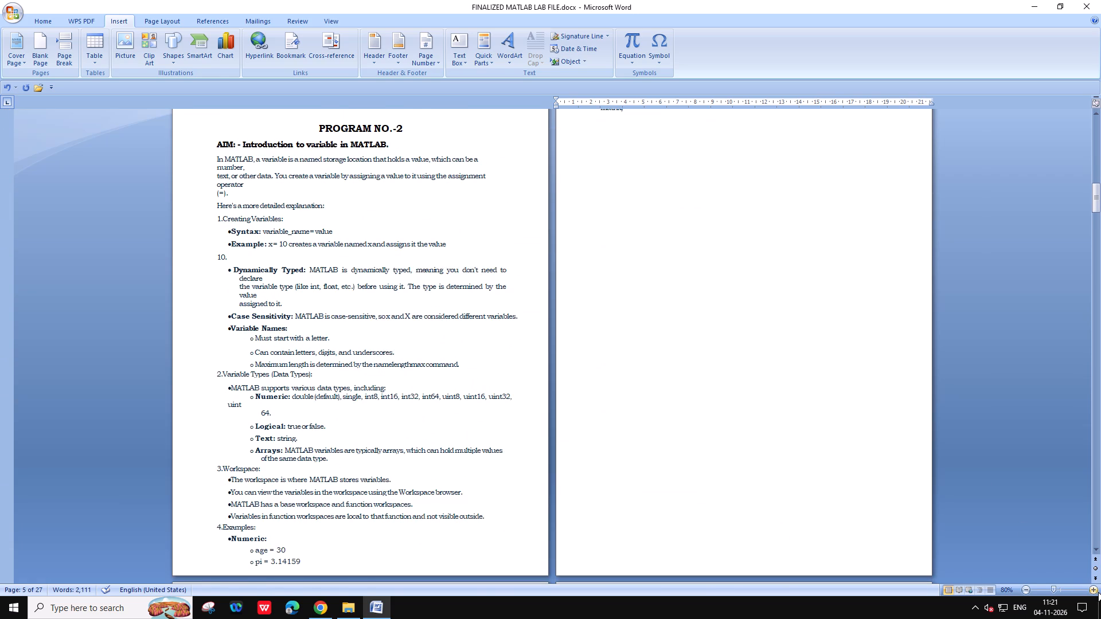
# Review the pages from the cover through Program No.-1 to the start of Program No.-2 at 120% zoom.
pyautogui.tripleClick(1098, 592)
pyautogui.click(1098, 592)
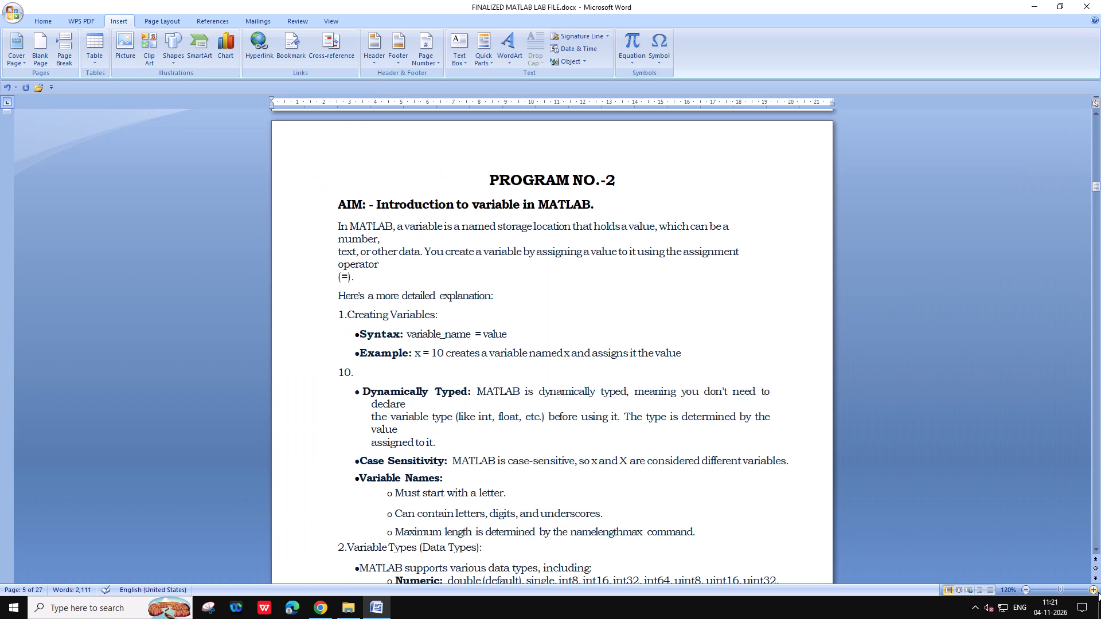
pyautogui.scroll(3, 783, 303)
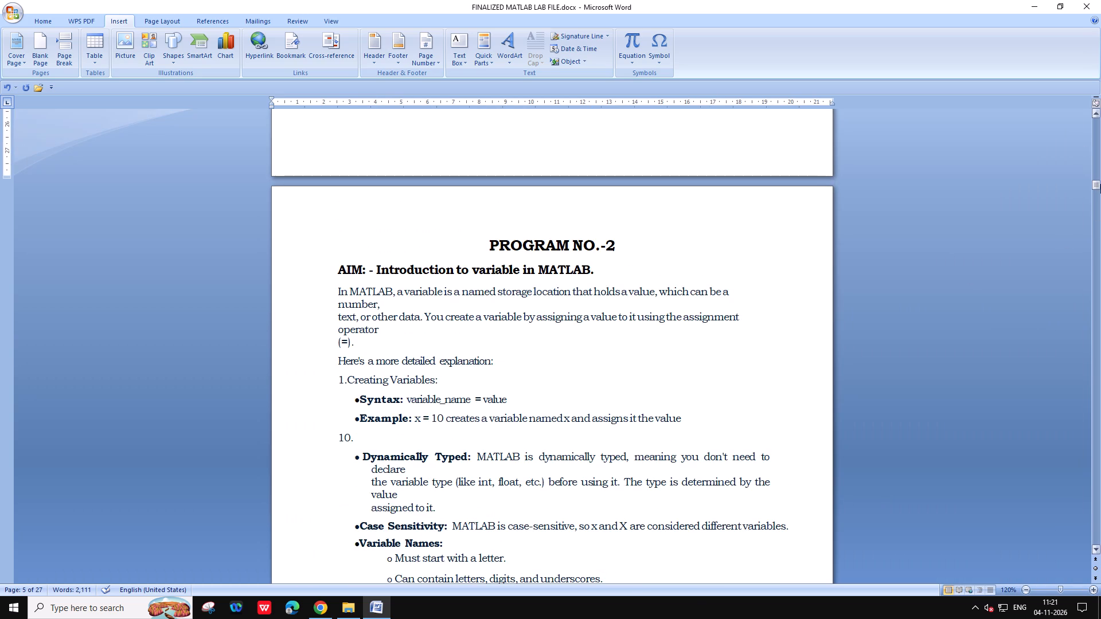
pyautogui.moveTo(1097, 188); pyautogui.dragTo(1100, 74)
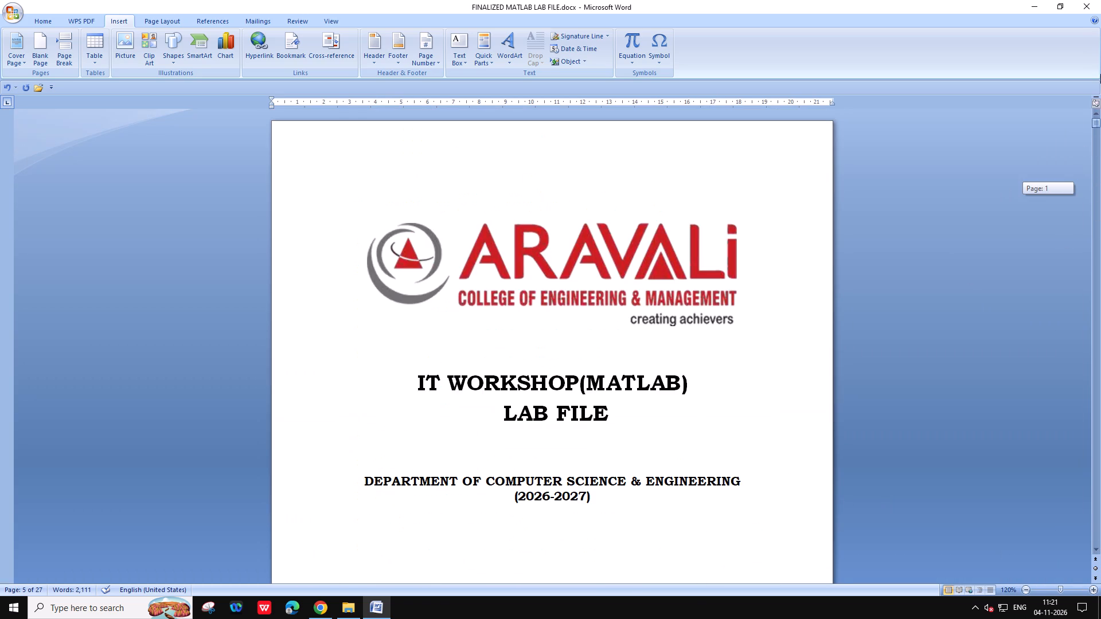
pyautogui.moveTo(1100, 74); pyautogui.dragTo(1100, 146)
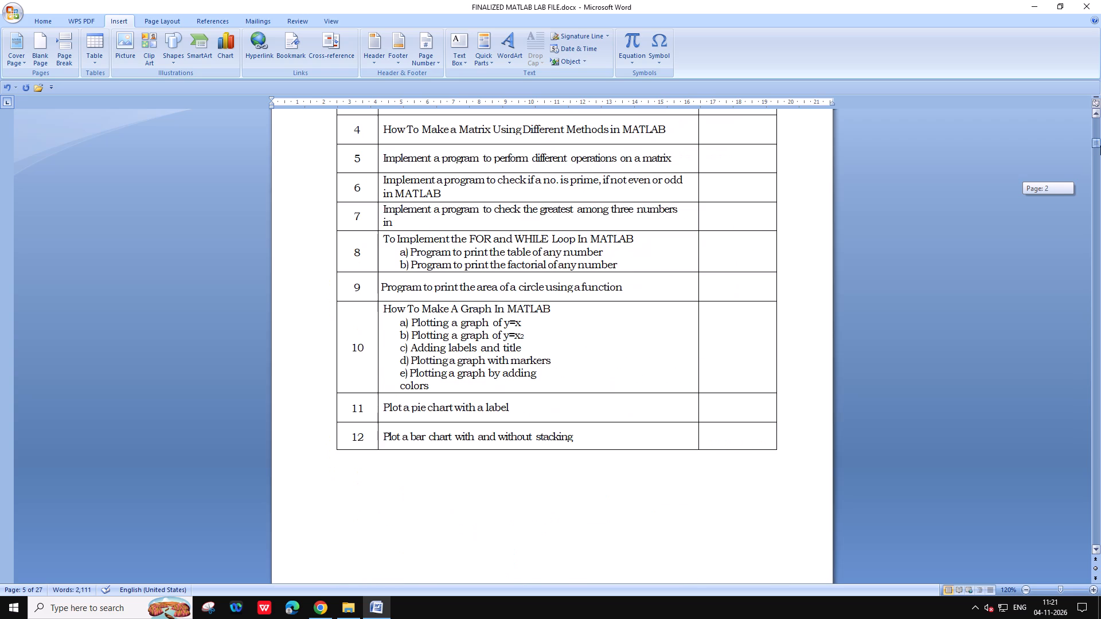
pyautogui.moveTo(1100, 146); pyautogui.dragTo(1100, 152)
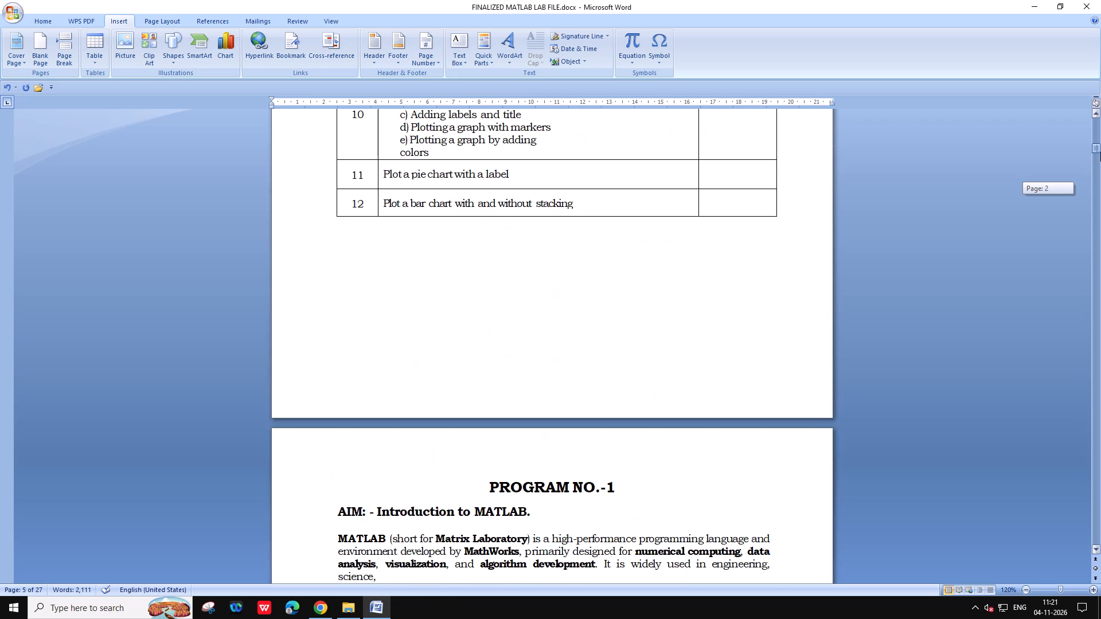
pyautogui.moveTo(1100, 152); pyautogui.dragTo(1097, 193)
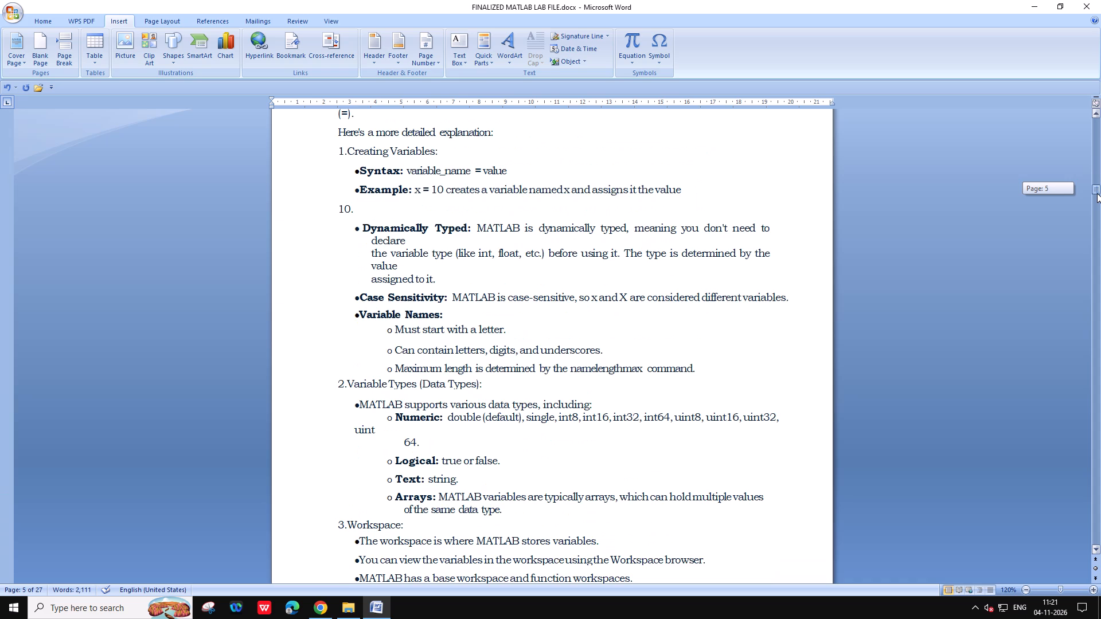
pyautogui.moveTo(1097, 193); pyautogui.dragTo(1096, 172)
pyautogui.scroll(15, 610, 307)
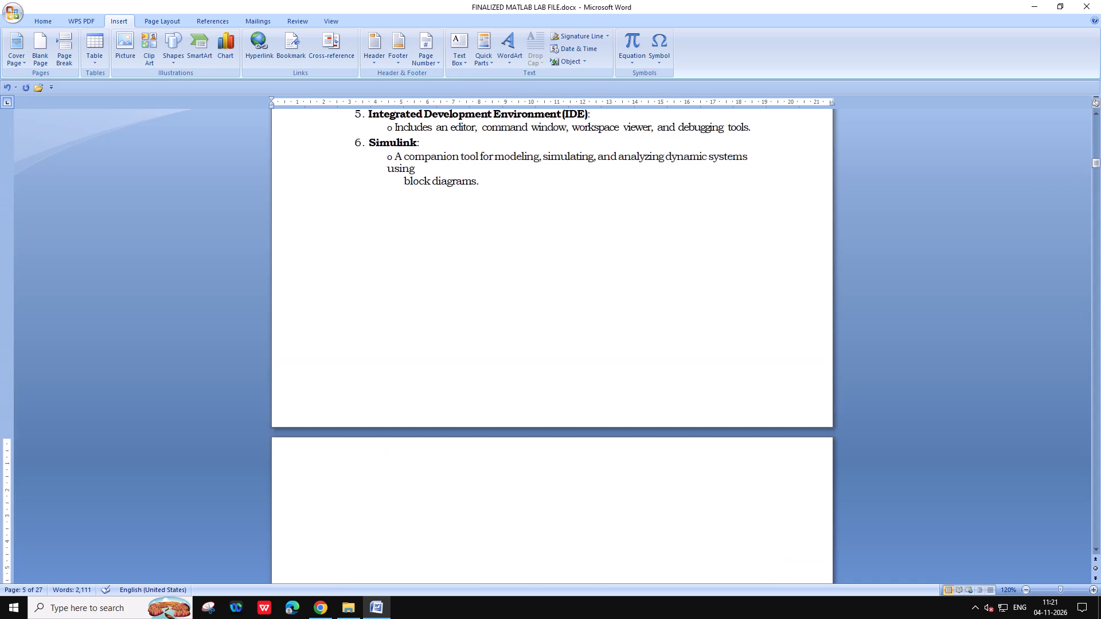
pyautogui.scroll(11, 610, 307)
pyautogui.scroll(-11, 619, 313)
pyautogui.scroll(-14, 619, 313)
pyautogui.scroll(1, 619, 313)
pyautogui.scroll(-5, 619, 313)
pyautogui.scroll(1, 619, 313)
pyautogui.scroll(-17, 619, 313)
pyautogui.scroll(1, 619, 313)
pyautogui.scroll(-3, 619, 313)
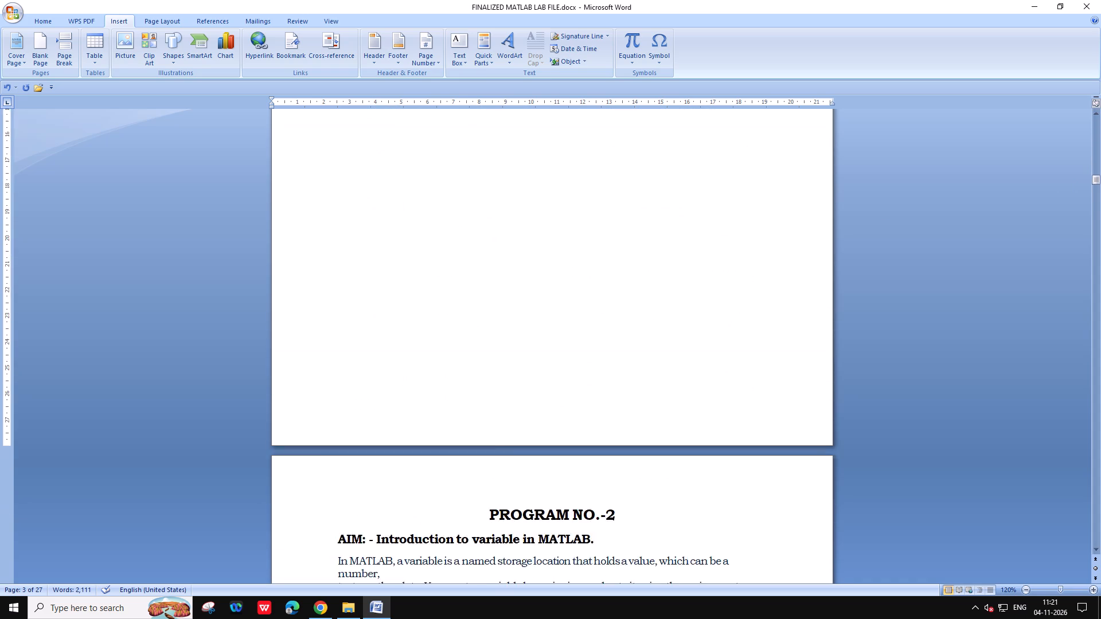
# Examine the page layout and gaps across the Program No.-2 pages up to the start of Program No-3.
pyautogui.scroll(-18, 619, 313)
pyautogui.scroll(-6, 619, 313)
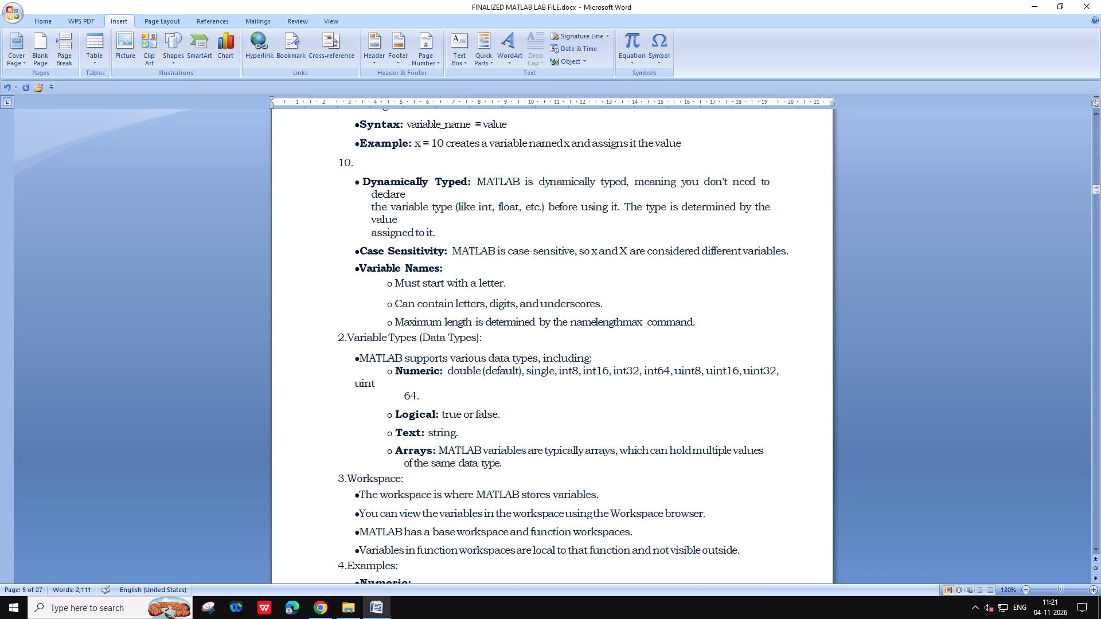
pyautogui.scroll(-19, 619, 313)
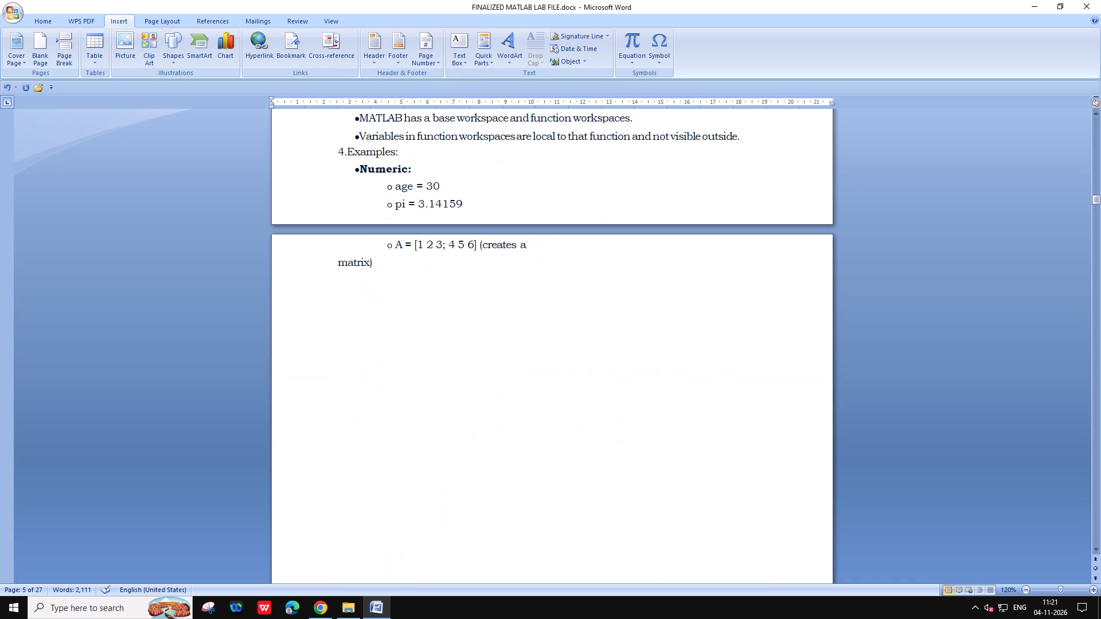
pyautogui.scroll(-7, 622, 315)
pyautogui.scroll(-20, 622, 315)
pyautogui.scroll(-2, 622, 315)
pyautogui.scroll(1, 622, 315)
pyautogui.scroll(-5, 622, 315)
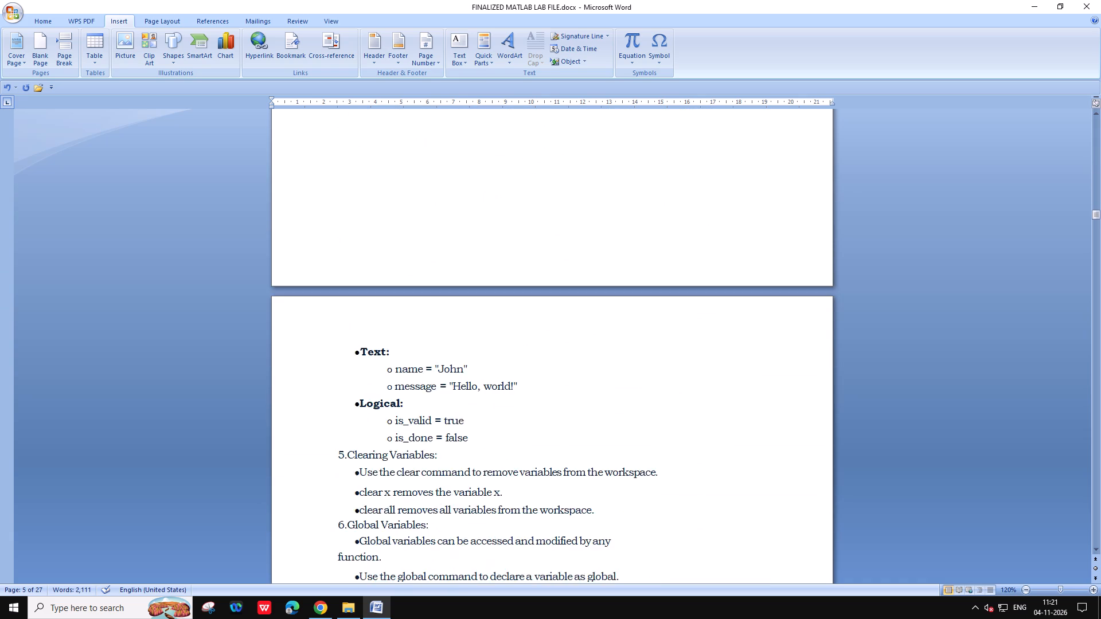
pyautogui.scroll(-7, 622, 315)
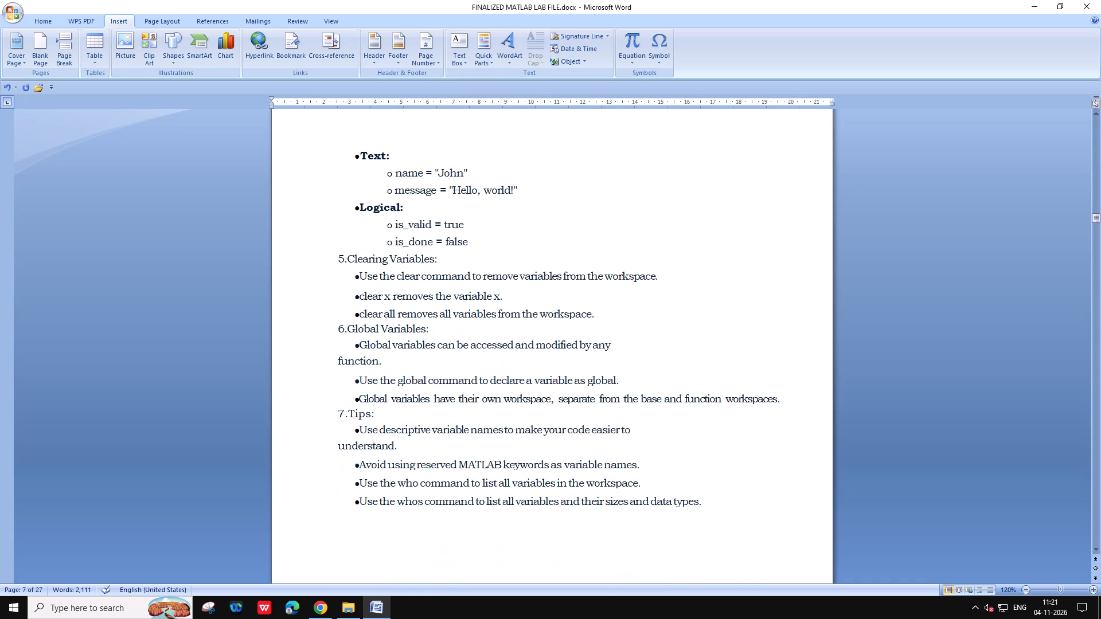
pyautogui.scroll(13, 622, 315)
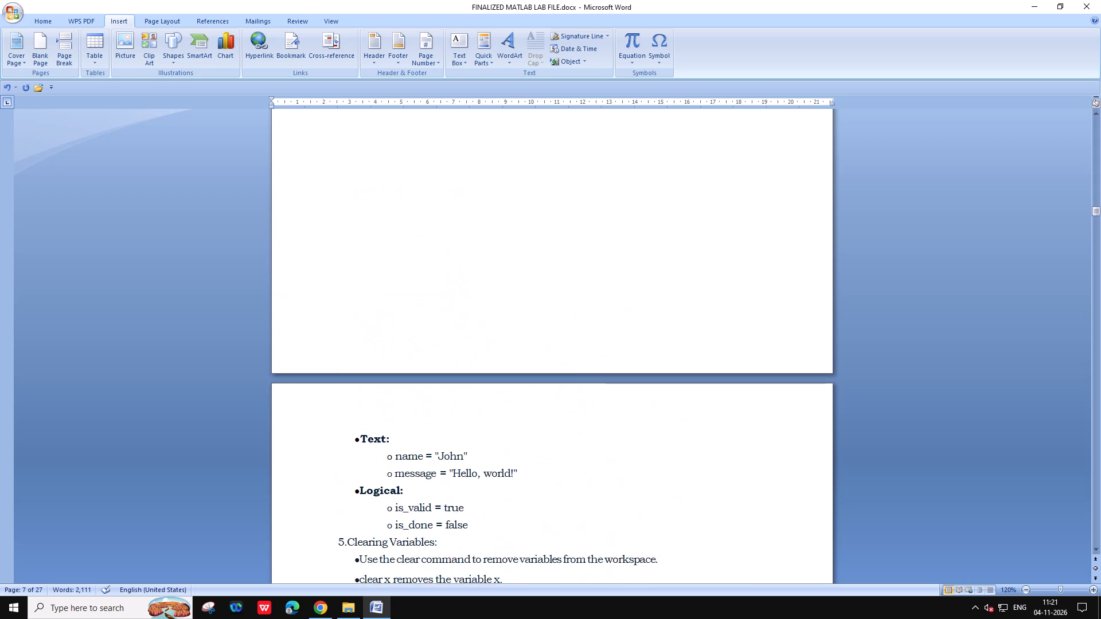
pyautogui.scroll(13, 622, 315)
pyautogui.scroll(18, 622, 315)
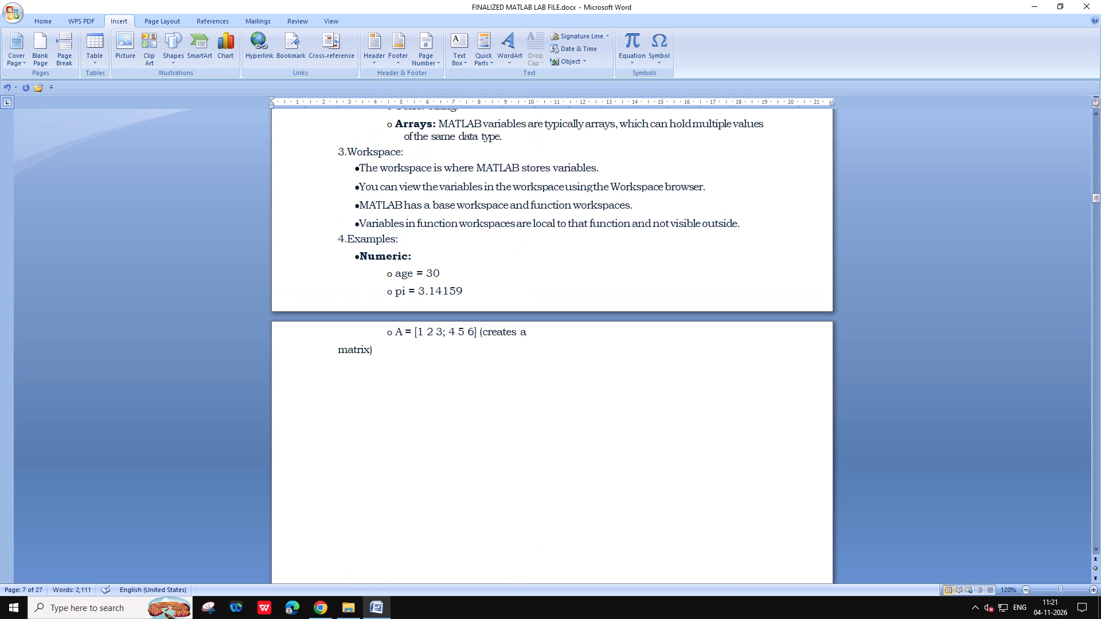
pyautogui.scroll(-17, 622, 315)
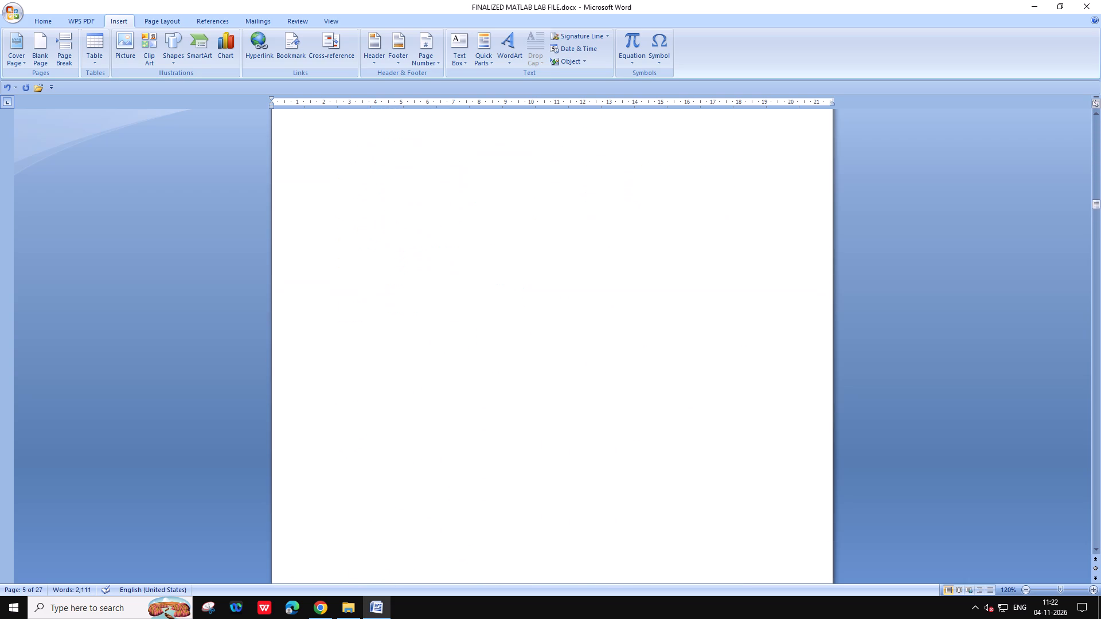
pyautogui.scroll(-14, 622, 315)
pyautogui.scroll(1, 622, 315)
pyautogui.scroll(-18, 622, 315)
pyautogui.scroll(-3, 622, 315)
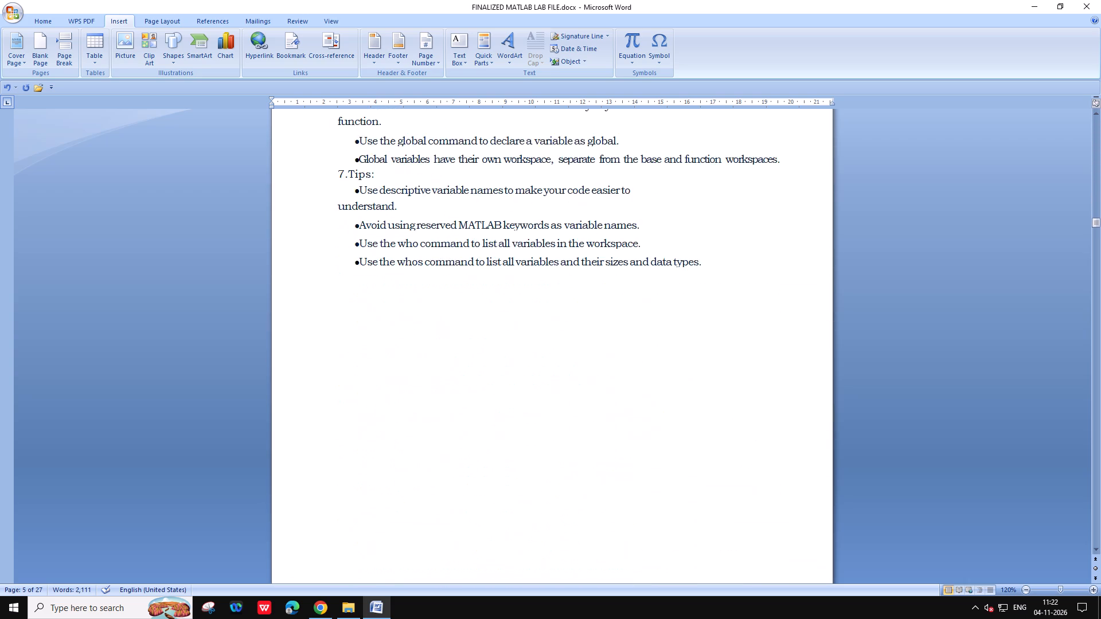
pyautogui.scroll(-18, 622, 315)
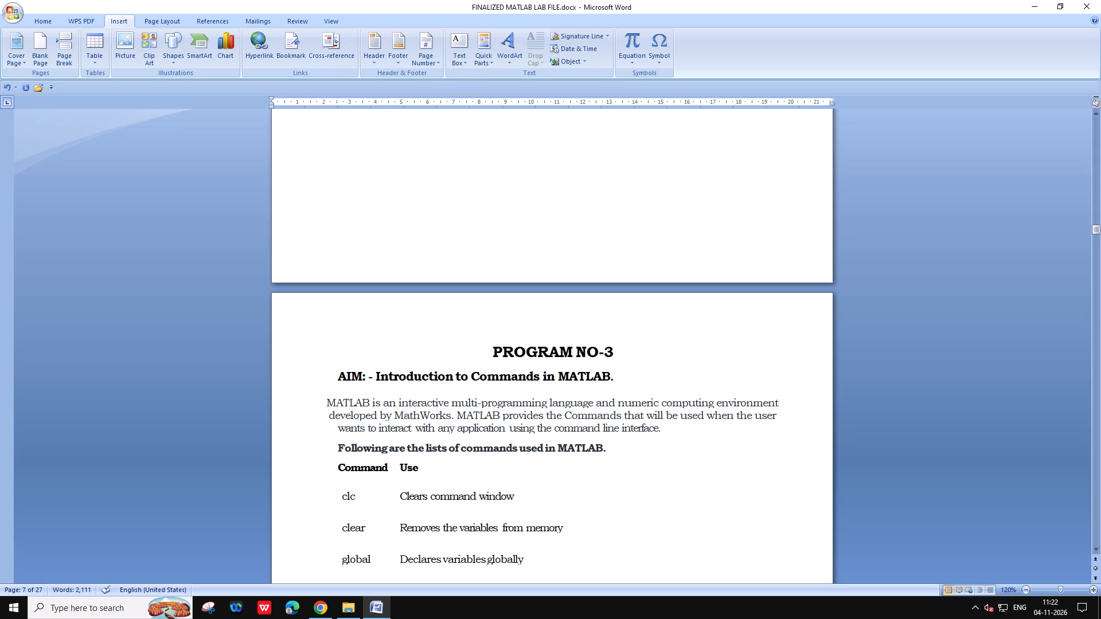
pyautogui.scroll(-3, 709, 466)
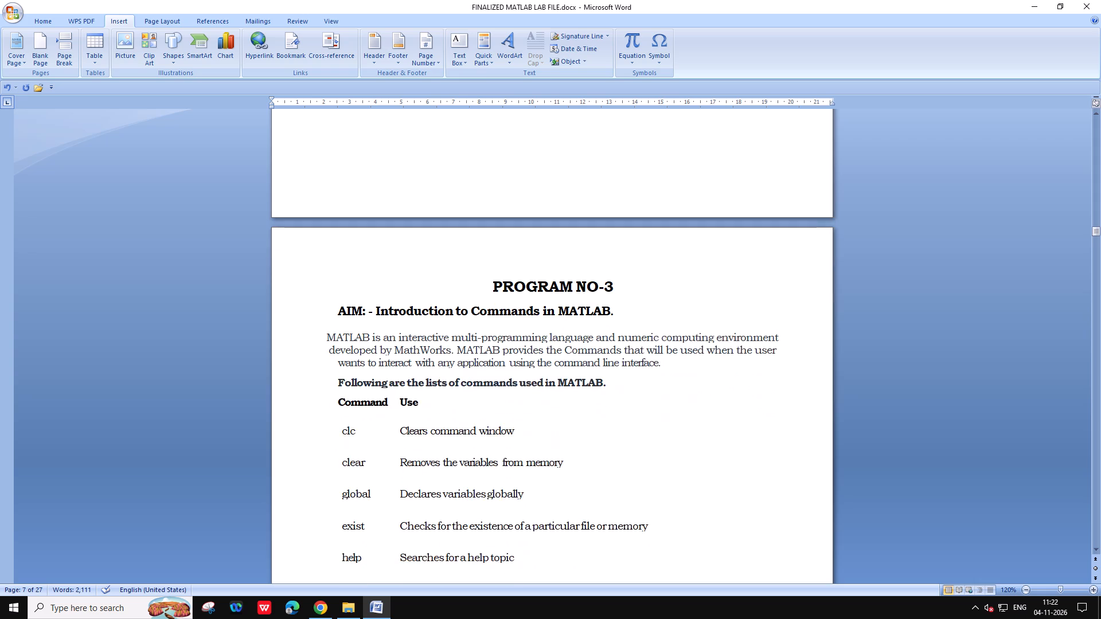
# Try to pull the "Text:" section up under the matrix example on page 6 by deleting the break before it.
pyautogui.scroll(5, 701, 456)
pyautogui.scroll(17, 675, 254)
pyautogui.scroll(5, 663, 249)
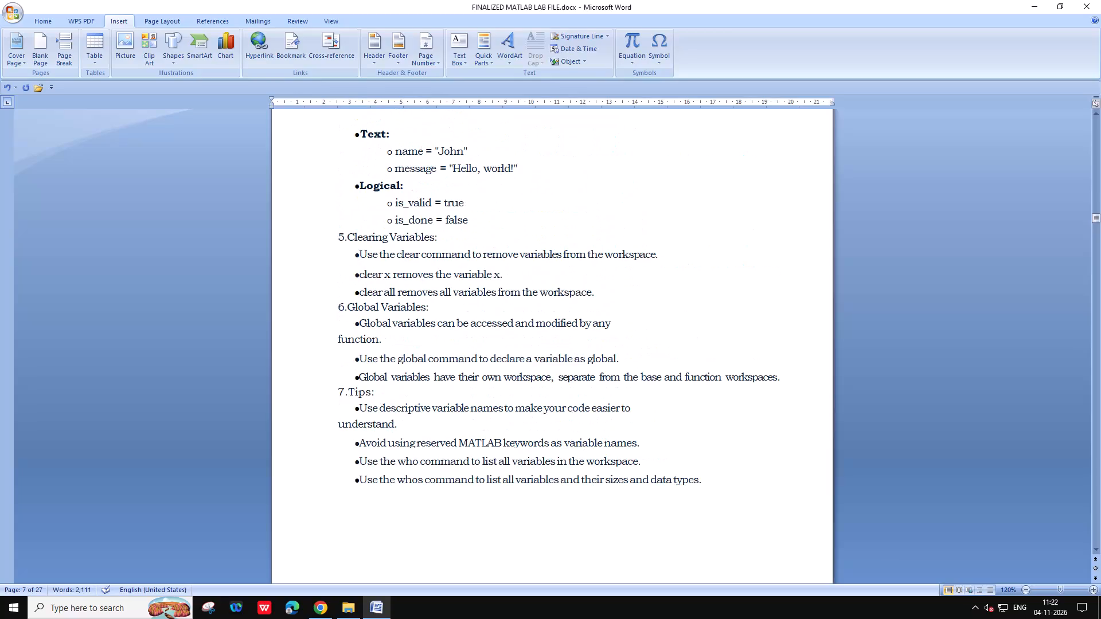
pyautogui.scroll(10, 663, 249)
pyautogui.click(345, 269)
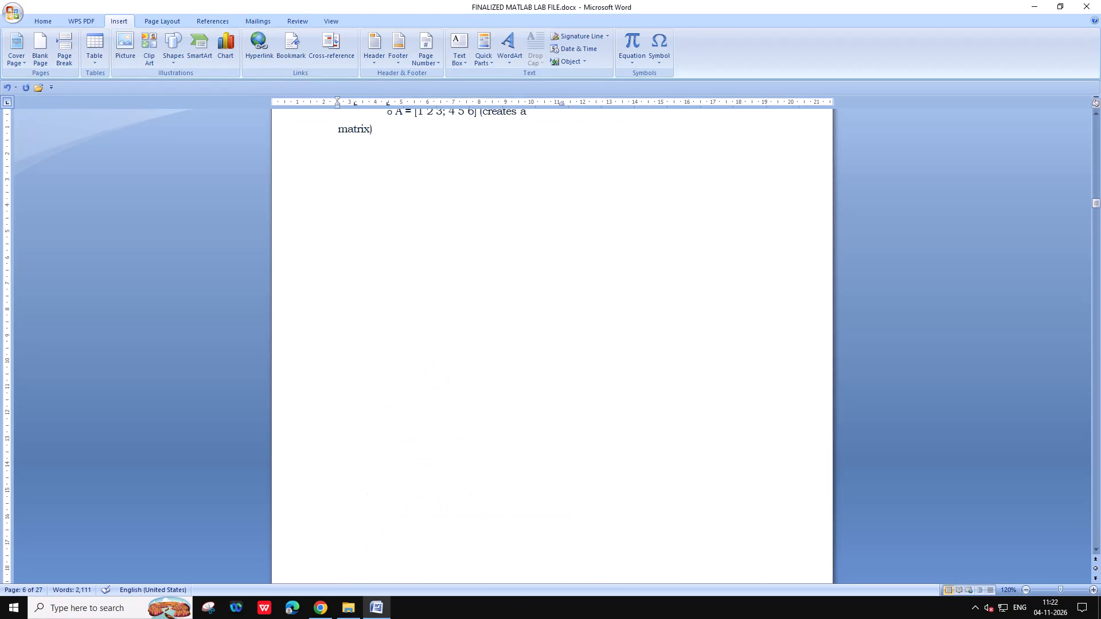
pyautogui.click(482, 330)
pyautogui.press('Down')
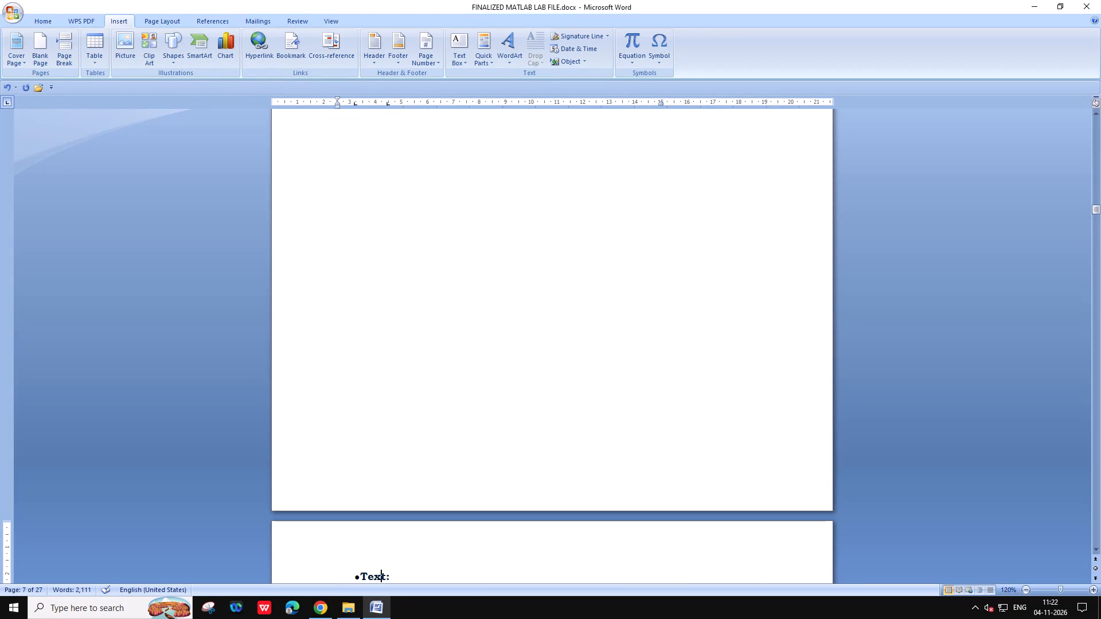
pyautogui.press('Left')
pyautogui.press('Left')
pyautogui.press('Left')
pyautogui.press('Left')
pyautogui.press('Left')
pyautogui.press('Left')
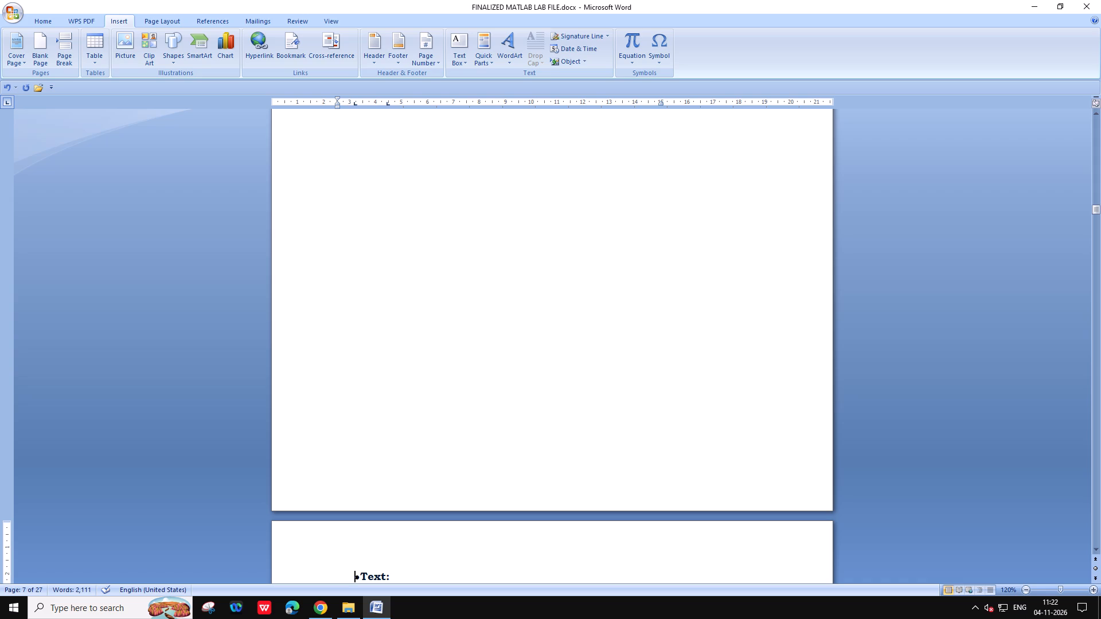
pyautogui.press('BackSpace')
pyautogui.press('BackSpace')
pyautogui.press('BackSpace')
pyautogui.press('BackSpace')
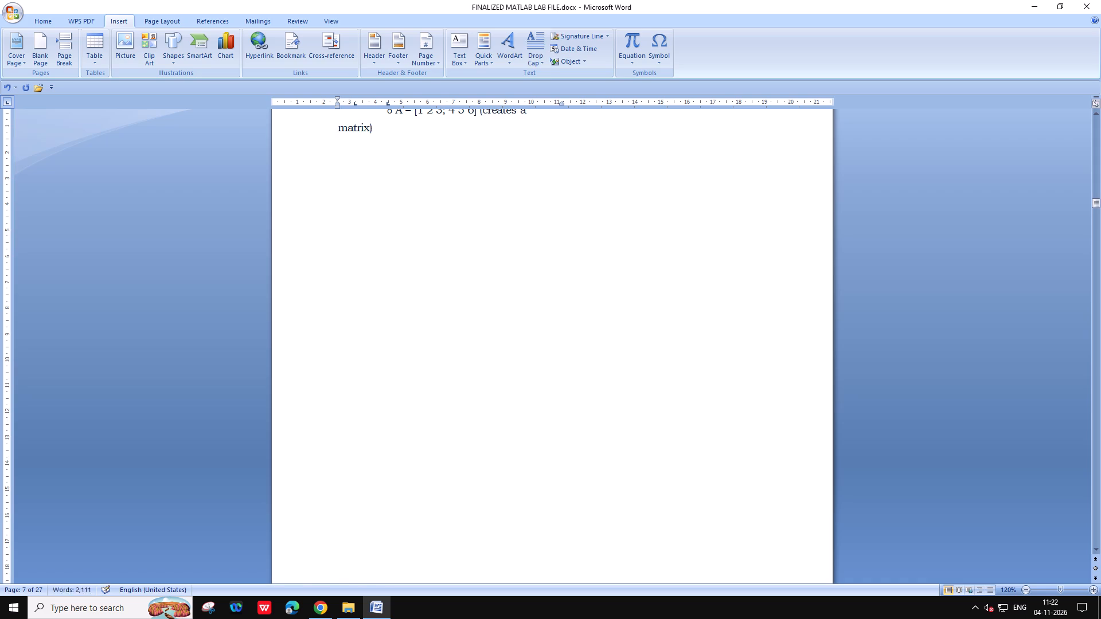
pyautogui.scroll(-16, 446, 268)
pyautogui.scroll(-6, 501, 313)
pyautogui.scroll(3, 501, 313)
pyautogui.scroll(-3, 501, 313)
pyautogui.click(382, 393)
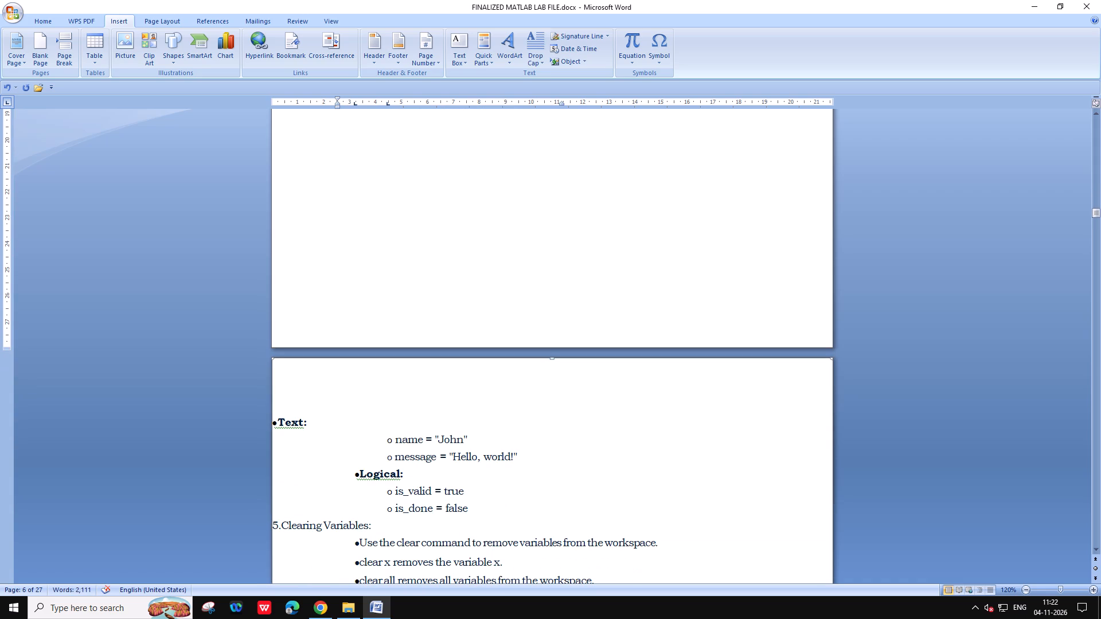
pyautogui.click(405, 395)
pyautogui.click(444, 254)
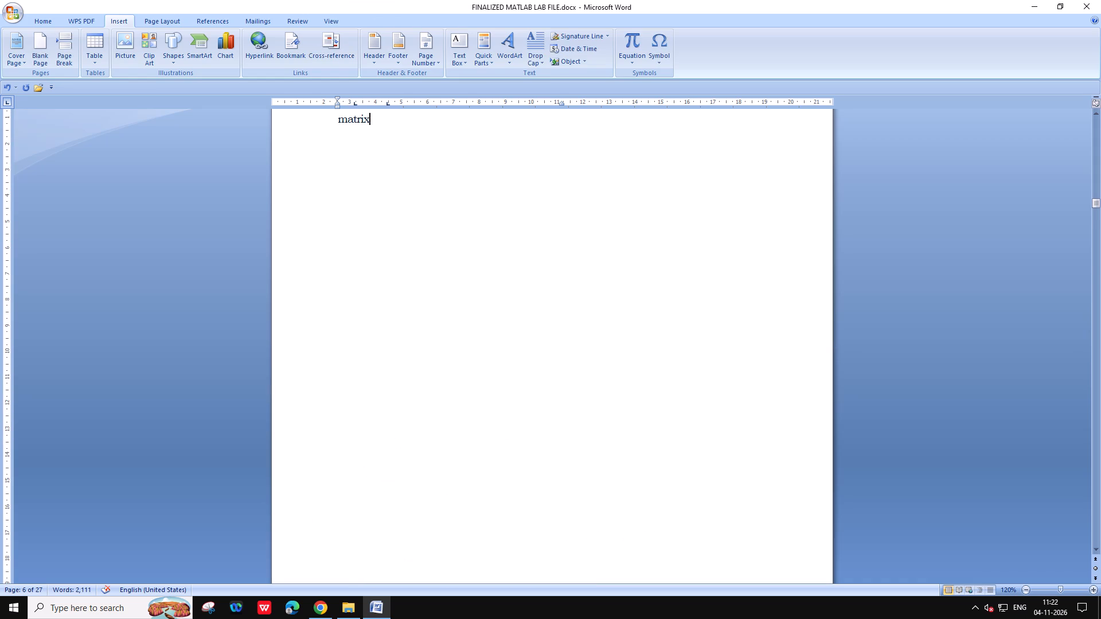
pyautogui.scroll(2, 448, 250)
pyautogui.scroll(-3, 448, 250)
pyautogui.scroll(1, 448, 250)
# Undo all edits back to the start of the undo history, including the page changes and the document-wide font change.
pyautogui.hotkey('ctrl', 'z')
pyautogui.hotkey('ctrl', 'z')
pyautogui.hotkey('ctrl', 'z')
pyautogui.hotkey('ctrl', 'z')
pyautogui.hotkey('ctrl', 'z')
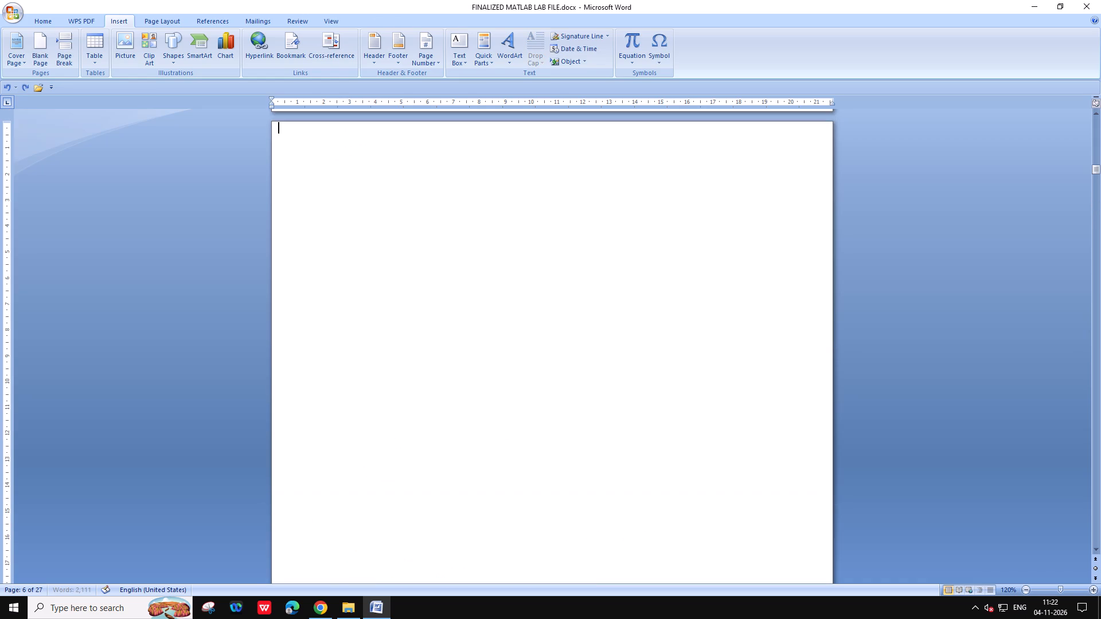
pyautogui.hotkey('ctrl', 'z')
pyautogui.hotkey('ctrl', 'z')
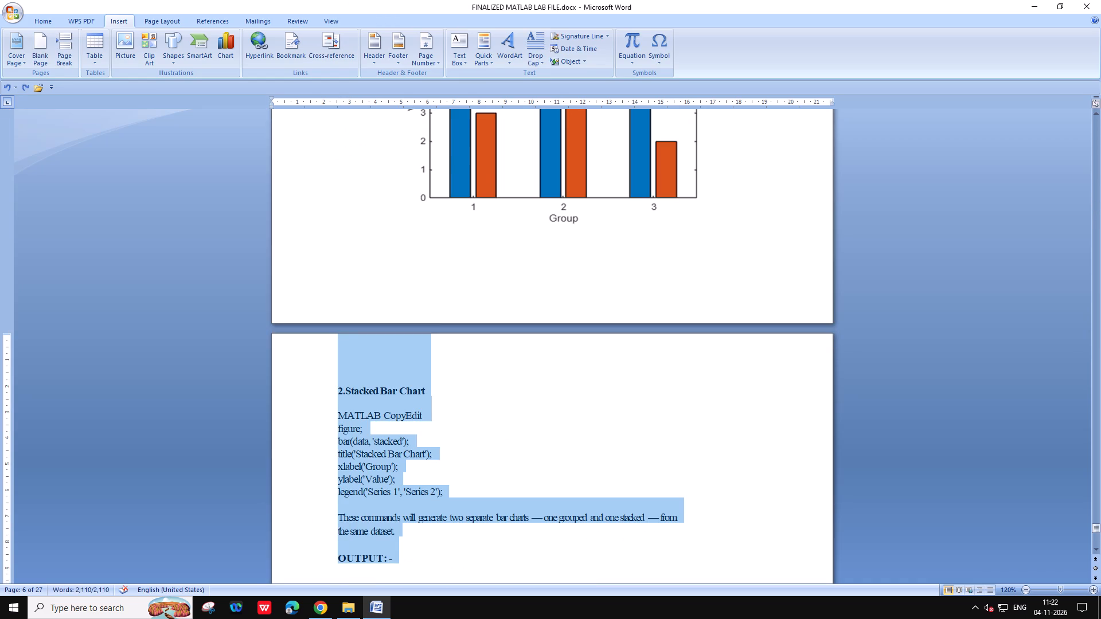
pyautogui.hotkey('ctrl', 'z')
pyautogui.hotkey('ctrl', 'z')
pyautogui.hotkey('ctrl', 'z')
pyautogui.hotkey('ctrl', 'z')
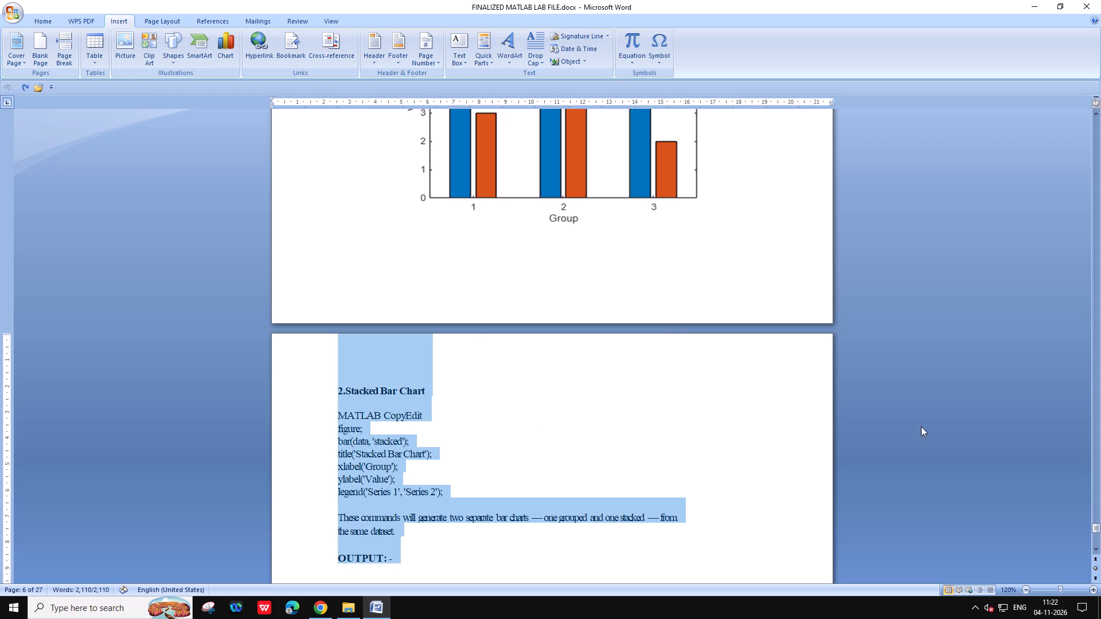
pyautogui.click(1012, 324)
# Review the document from the cover page through the index and Program No.-1 to the page end after it.
pyautogui.scroll(6, 754, 411)
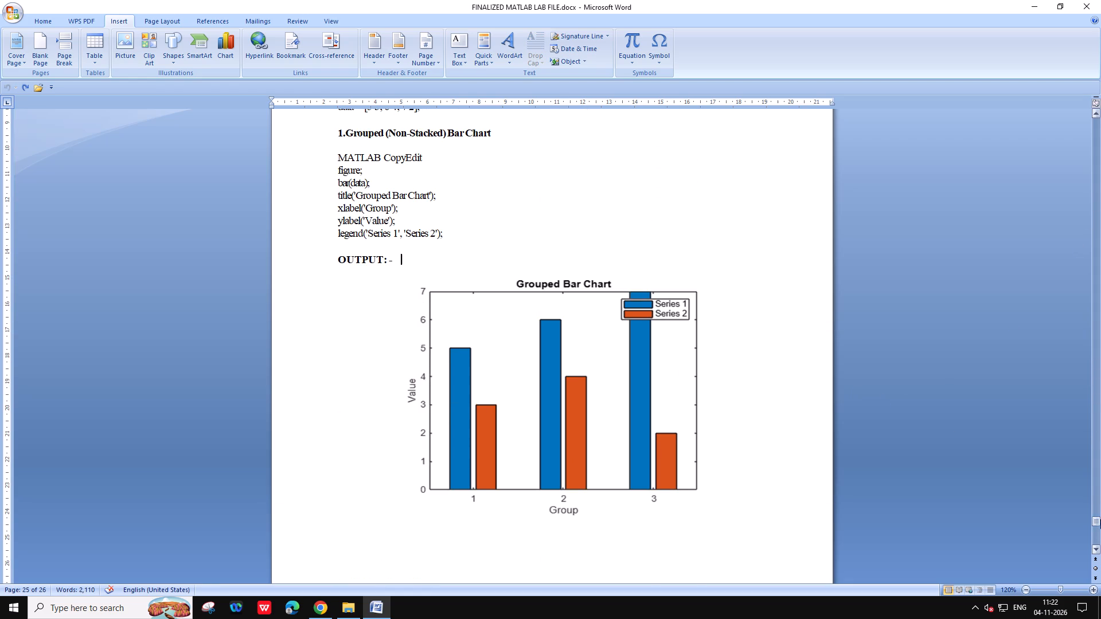
pyautogui.moveTo(1100, 519); pyautogui.dragTo(1100, 0)
pyautogui.scroll(-5, 643, 311)
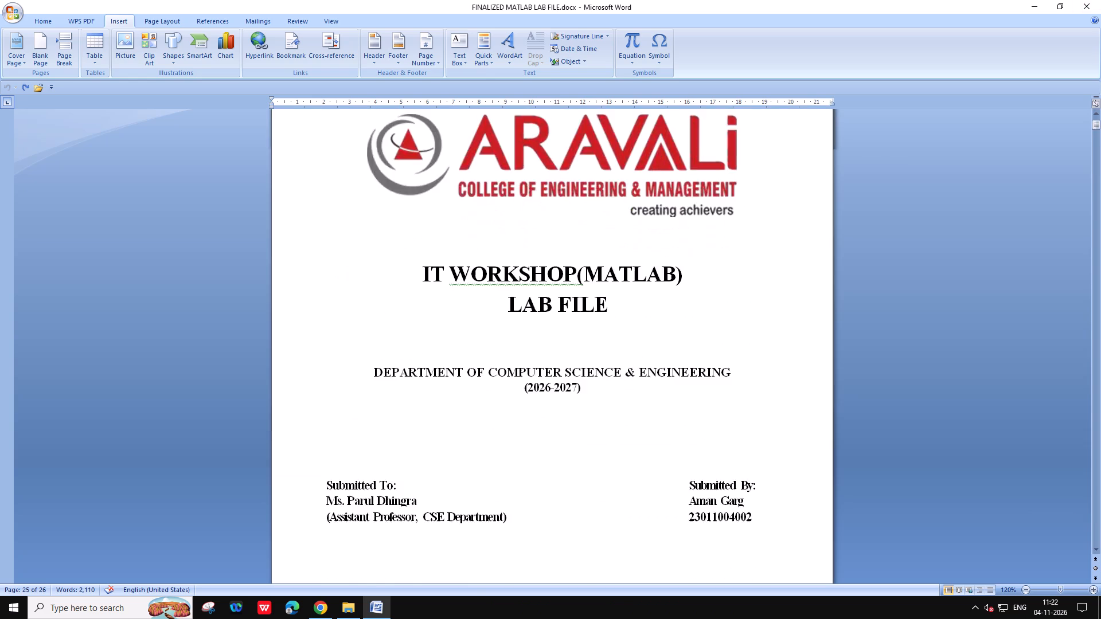
pyautogui.scroll(-12, 622, 342)
pyautogui.scroll(-20, 622, 342)
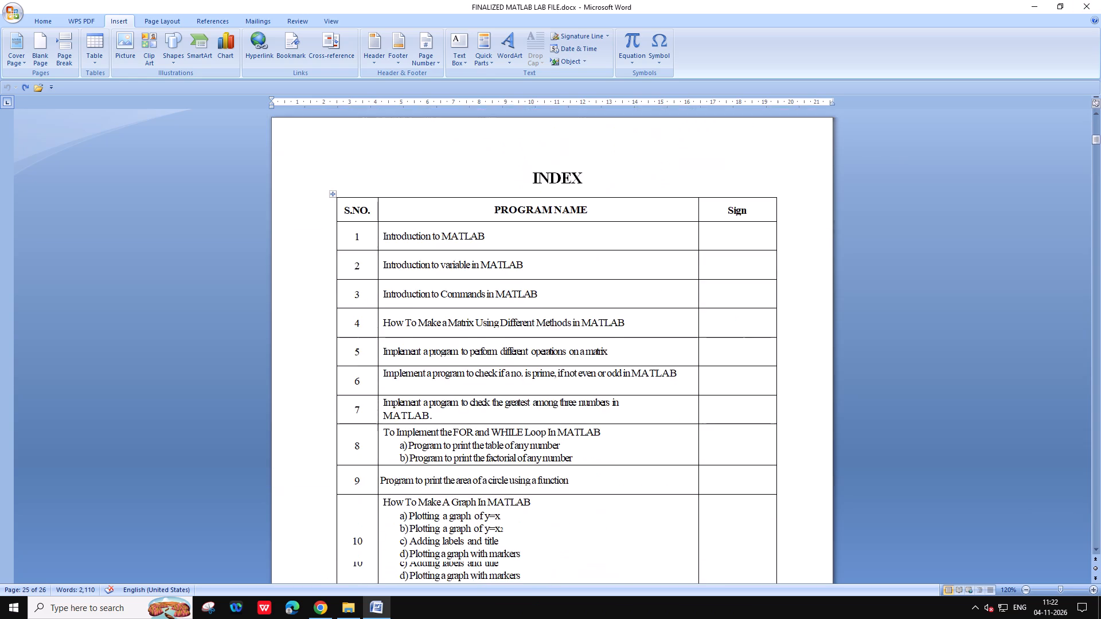
pyautogui.scroll(-20, 622, 342)
pyautogui.scroll(-13, 622, 342)
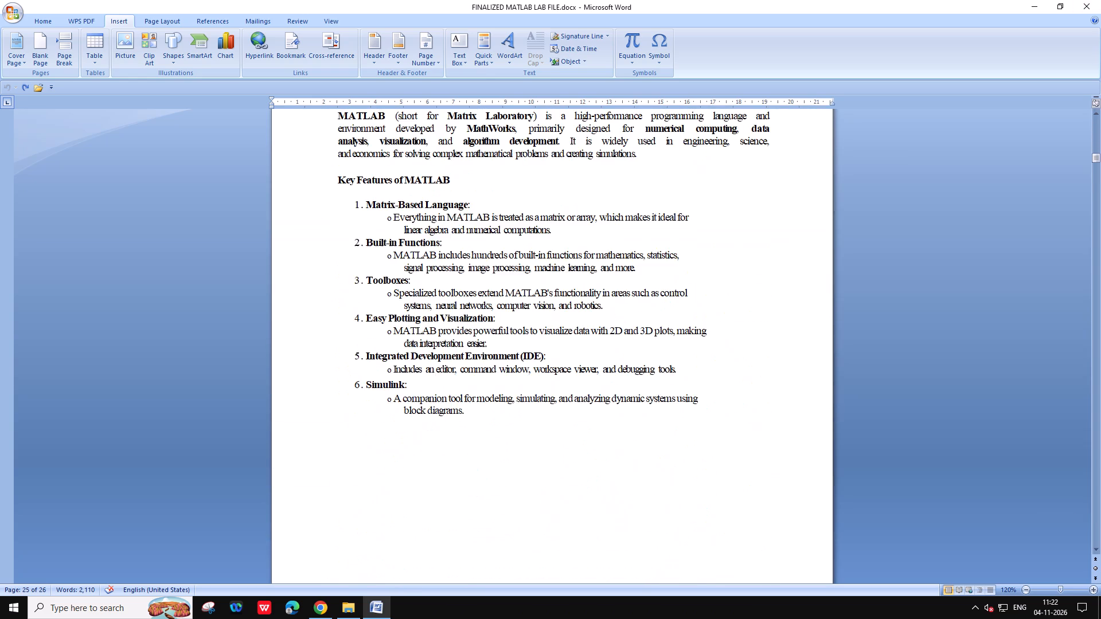
pyautogui.scroll(-20, 620, 343)
pyautogui.scroll(-15, 620, 343)
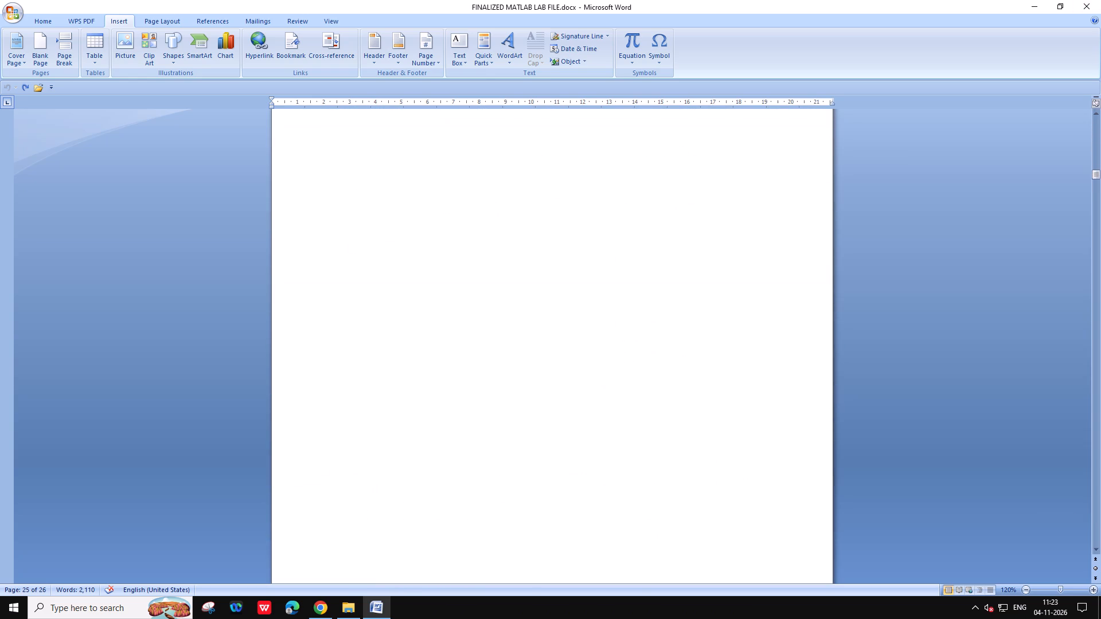
# Examine the Program No.-1 page and the blank pages that follow it.
pyautogui.scroll(-16, 620, 343)
pyautogui.scroll(14, 620, 343)
pyautogui.scroll(18, 620, 343)
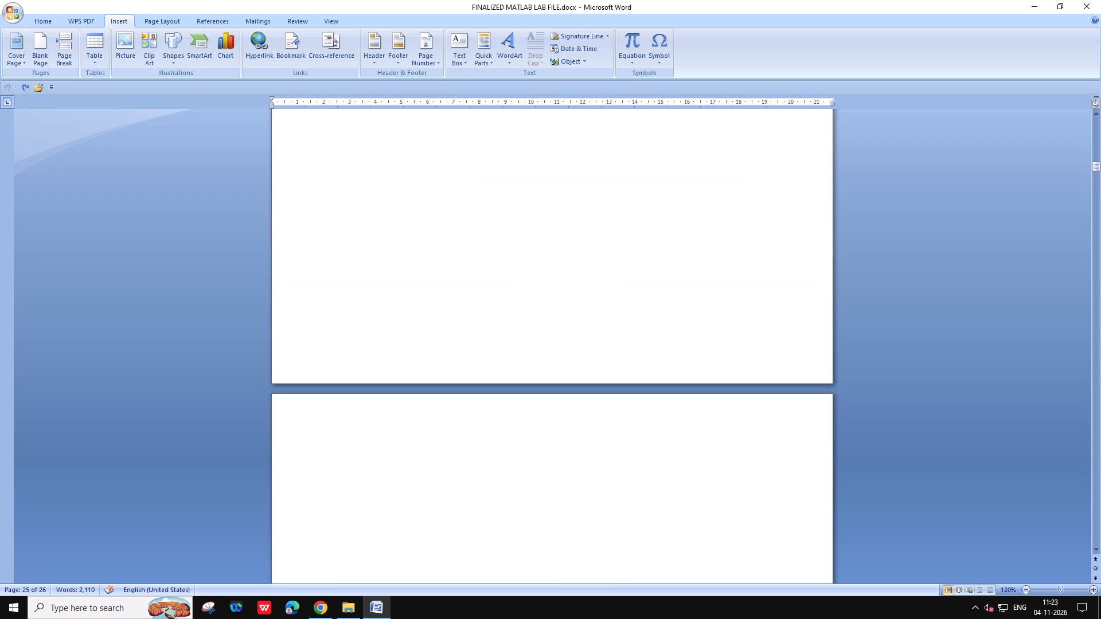
pyautogui.moveTo(281, 387); pyautogui.dragTo(285, 393)
pyautogui.scroll(2, 364, 431)
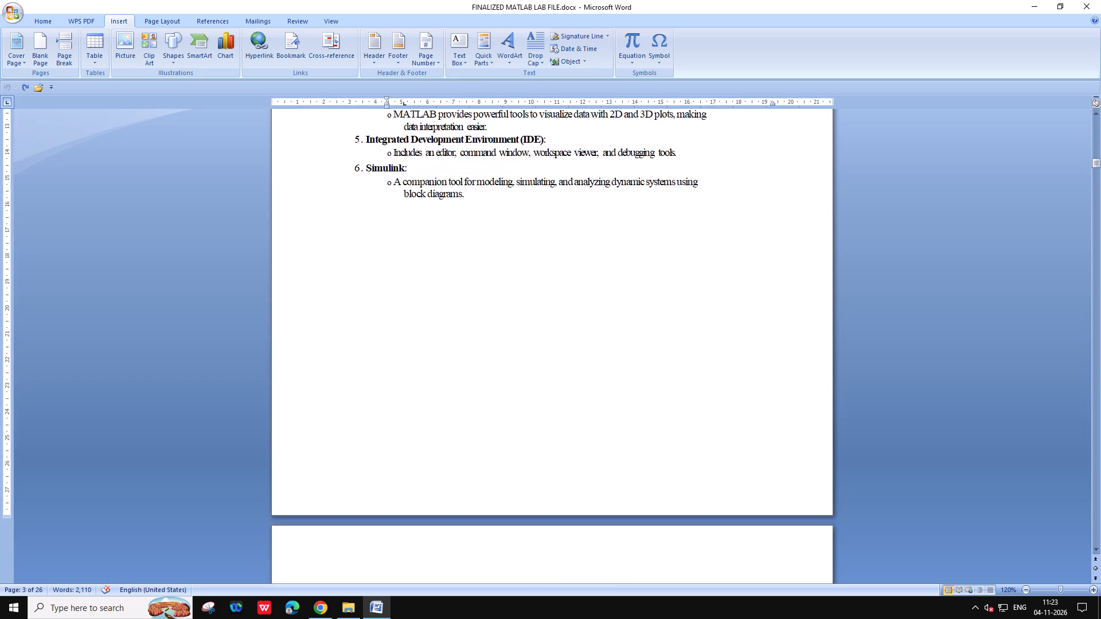
pyautogui.scroll(10, 364, 431)
pyautogui.scroll(-2, 364, 431)
pyautogui.scroll(11, 364, 431)
pyautogui.scroll(-6, 364, 431)
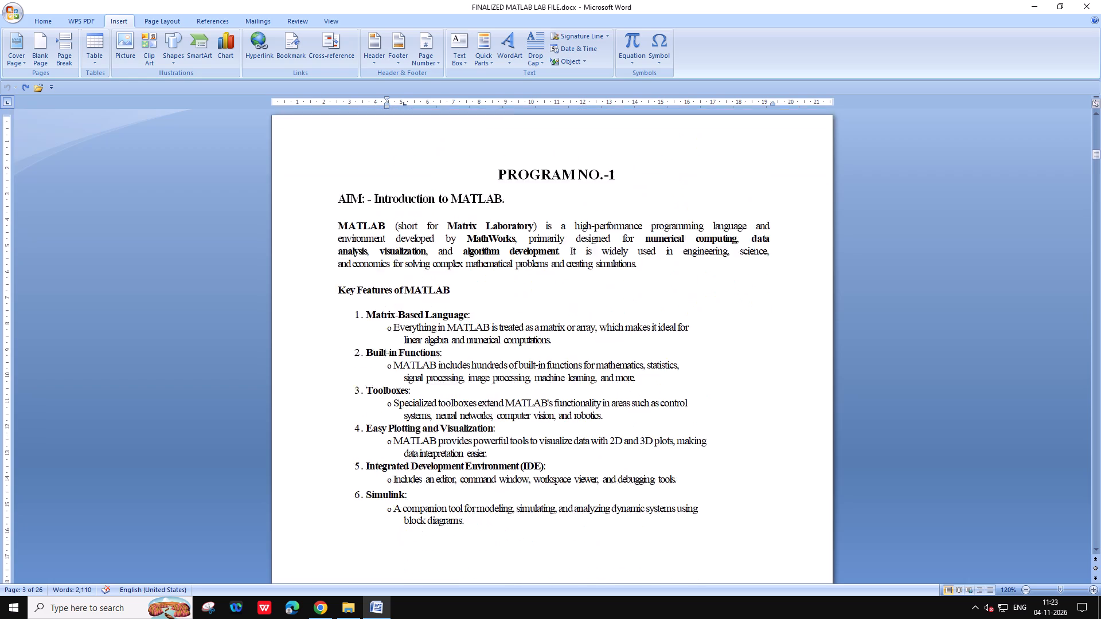
pyautogui.scroll(-4, 364, 431)
pyautogui.scroll(1, 364, 431)
pyautogui.scroll(-16, 364, 431)
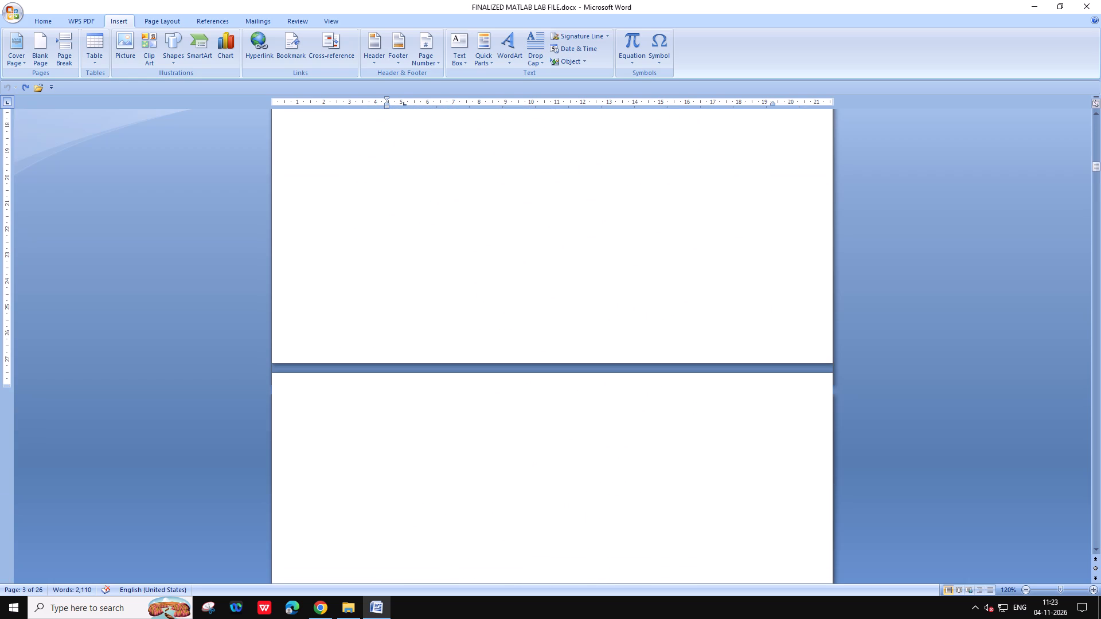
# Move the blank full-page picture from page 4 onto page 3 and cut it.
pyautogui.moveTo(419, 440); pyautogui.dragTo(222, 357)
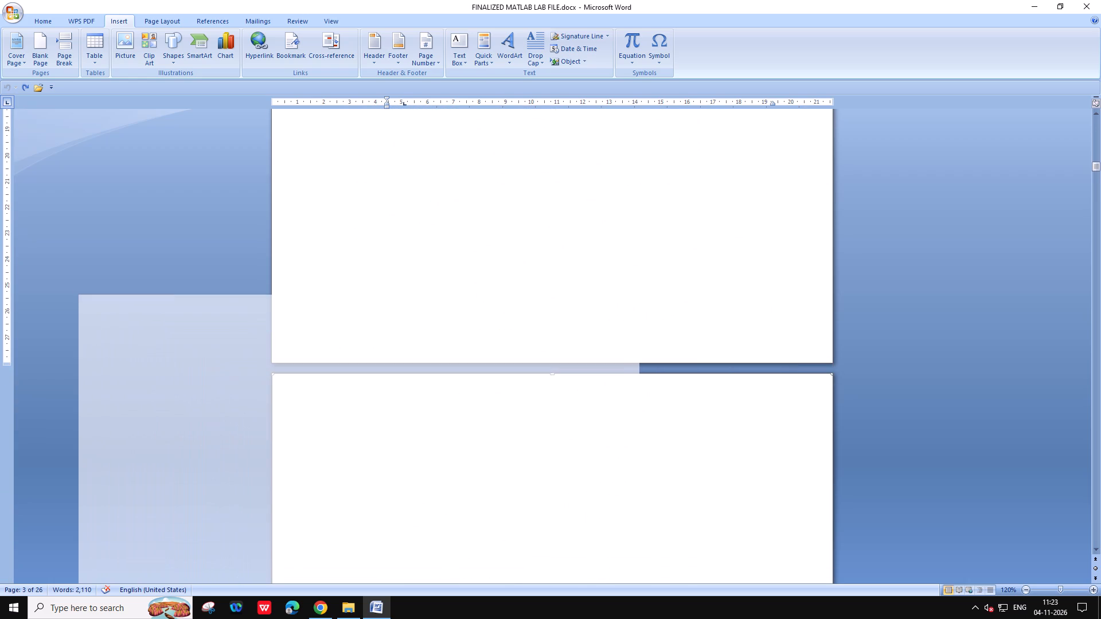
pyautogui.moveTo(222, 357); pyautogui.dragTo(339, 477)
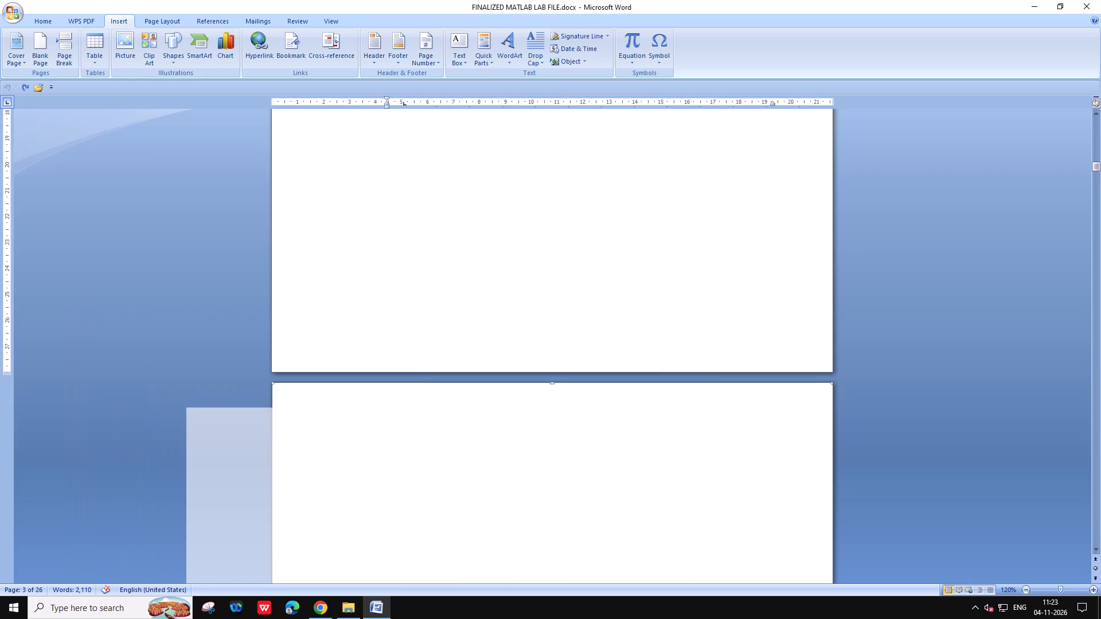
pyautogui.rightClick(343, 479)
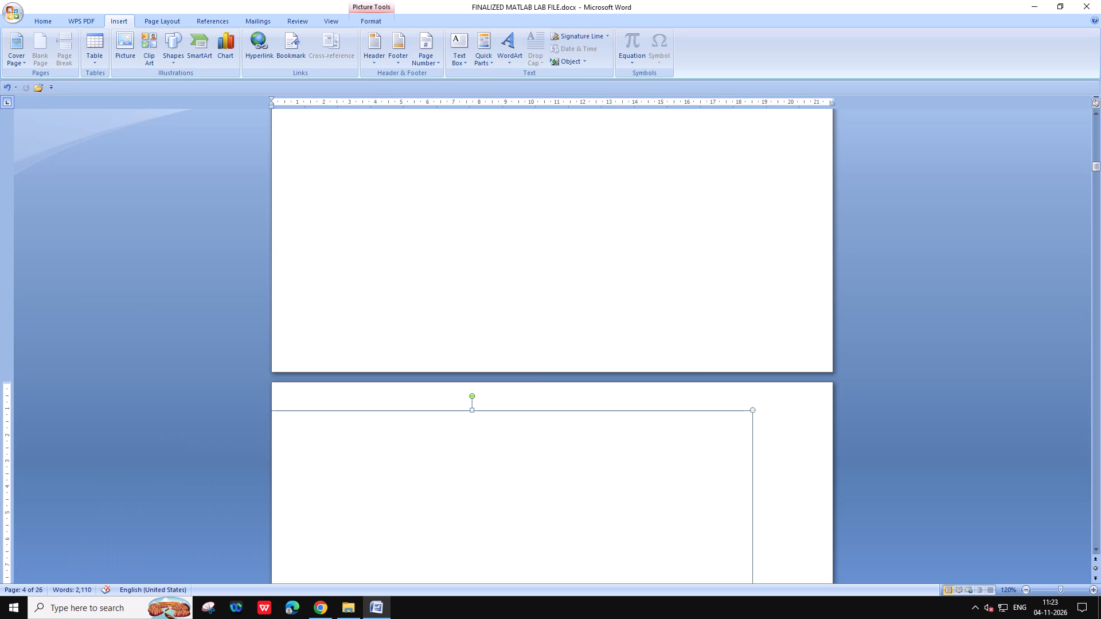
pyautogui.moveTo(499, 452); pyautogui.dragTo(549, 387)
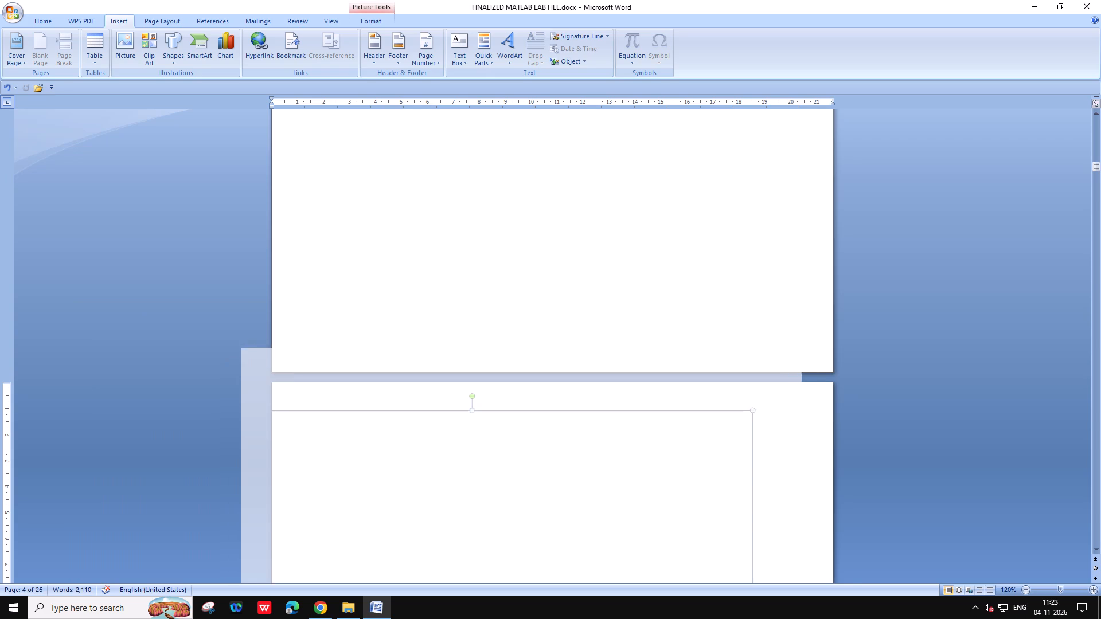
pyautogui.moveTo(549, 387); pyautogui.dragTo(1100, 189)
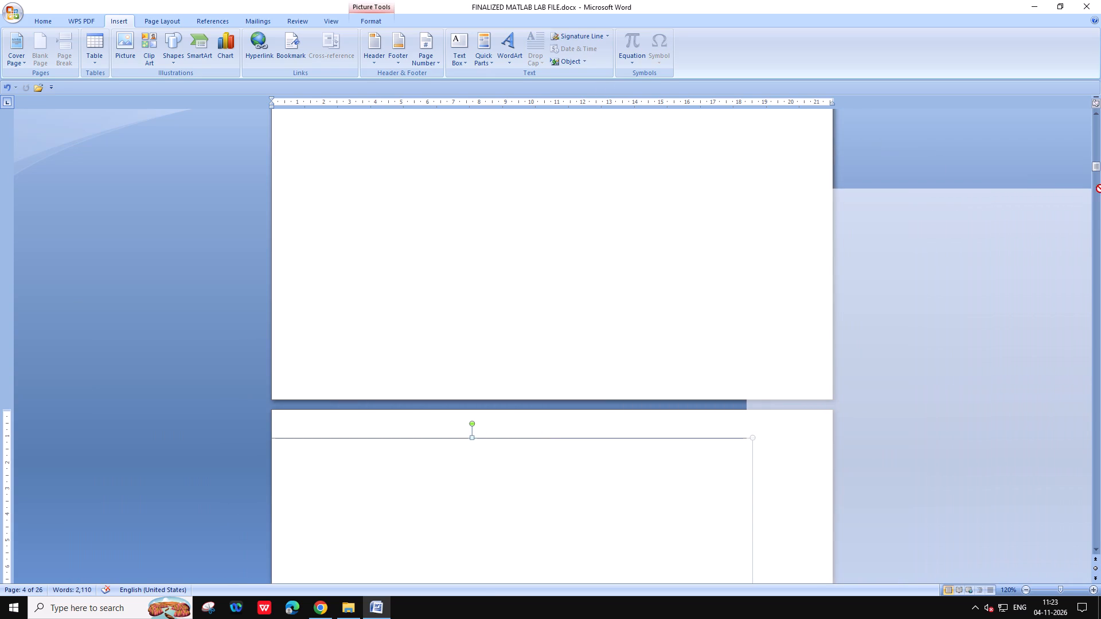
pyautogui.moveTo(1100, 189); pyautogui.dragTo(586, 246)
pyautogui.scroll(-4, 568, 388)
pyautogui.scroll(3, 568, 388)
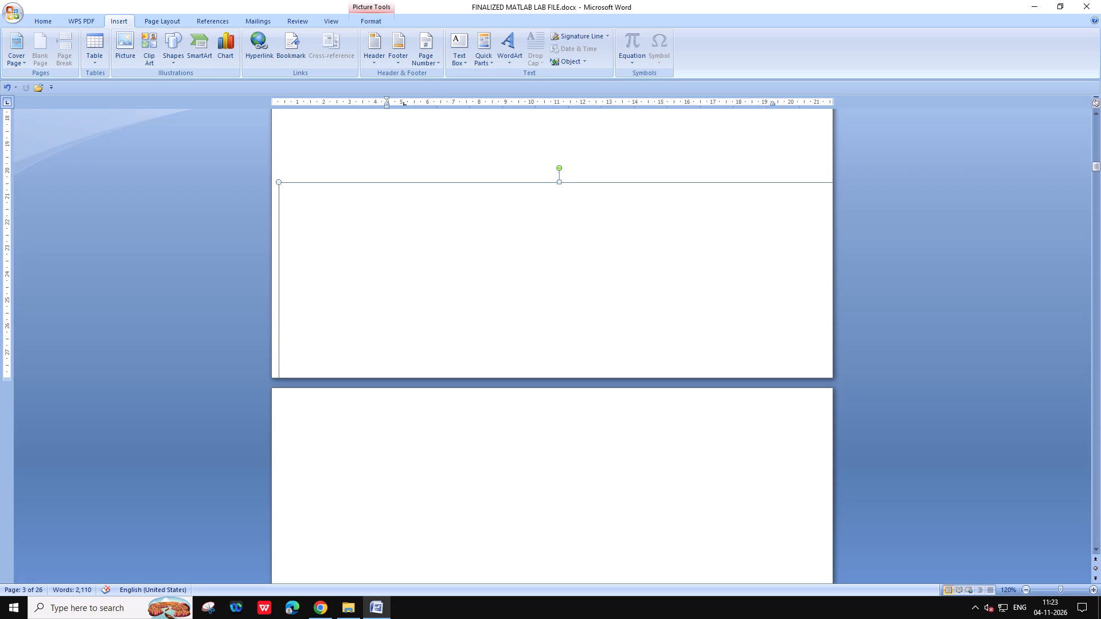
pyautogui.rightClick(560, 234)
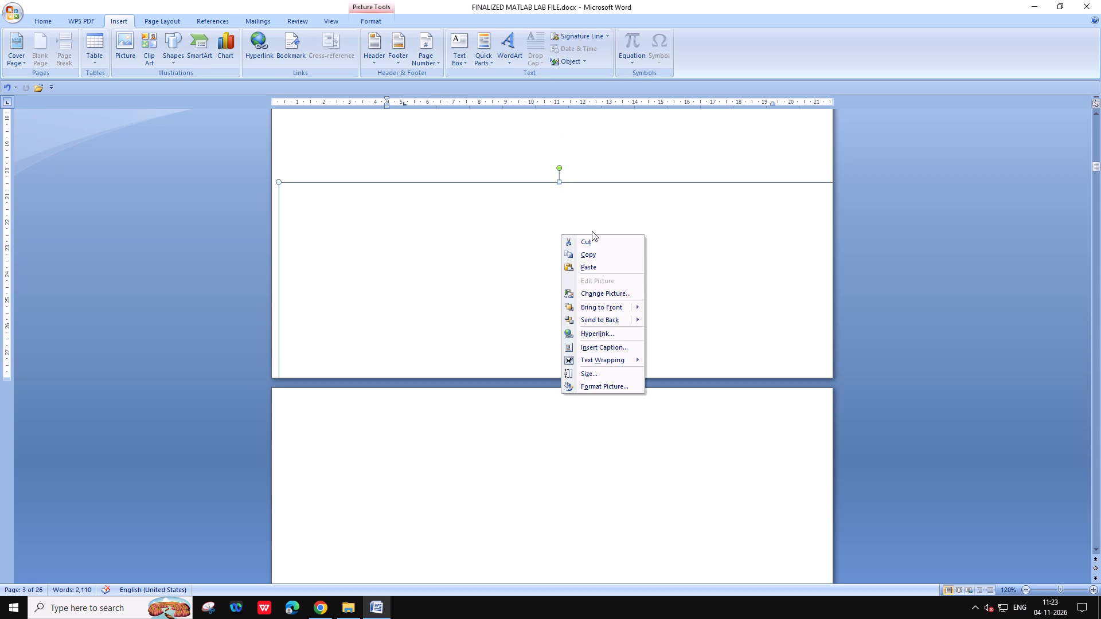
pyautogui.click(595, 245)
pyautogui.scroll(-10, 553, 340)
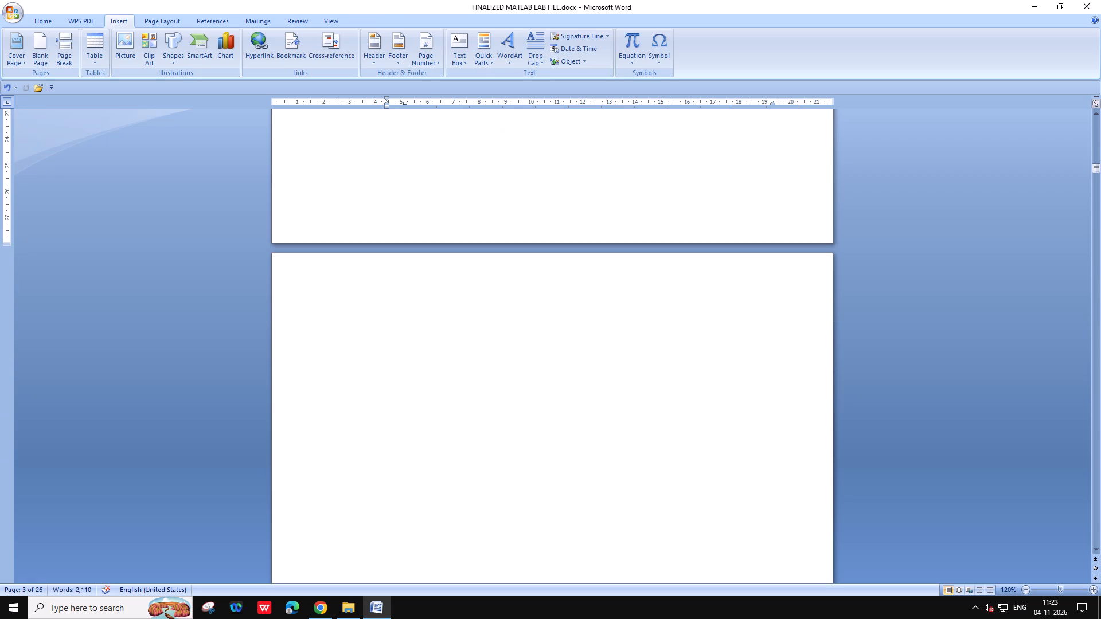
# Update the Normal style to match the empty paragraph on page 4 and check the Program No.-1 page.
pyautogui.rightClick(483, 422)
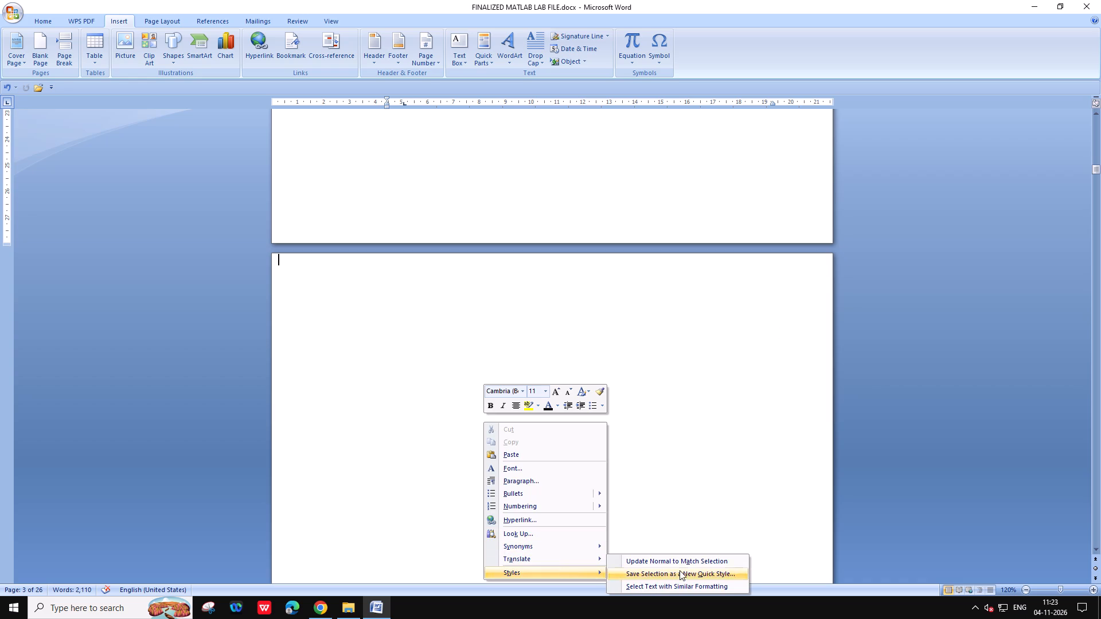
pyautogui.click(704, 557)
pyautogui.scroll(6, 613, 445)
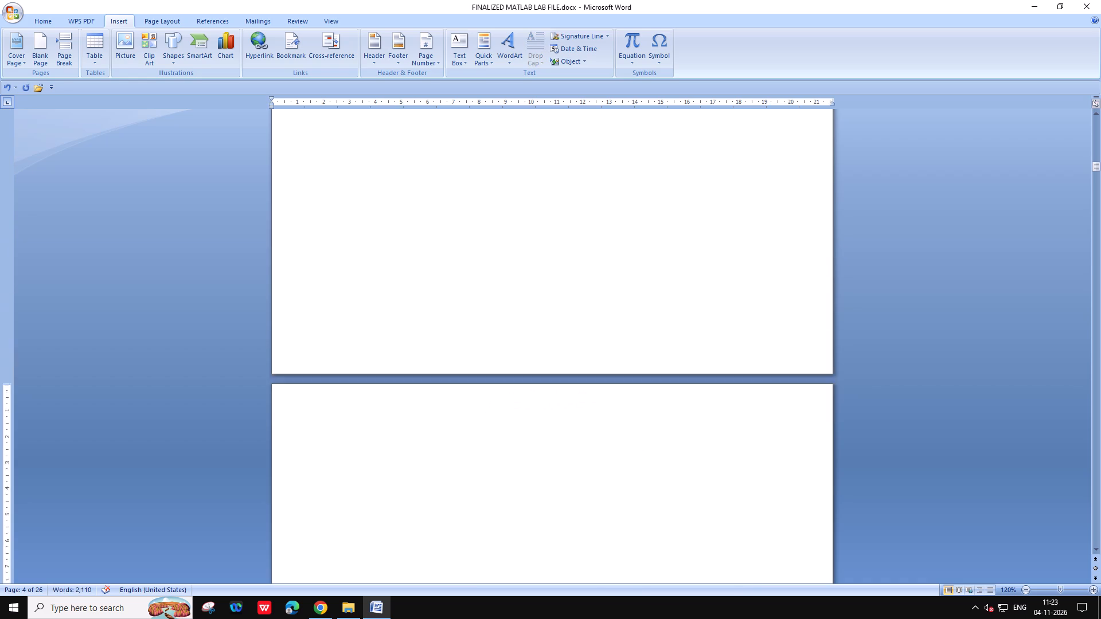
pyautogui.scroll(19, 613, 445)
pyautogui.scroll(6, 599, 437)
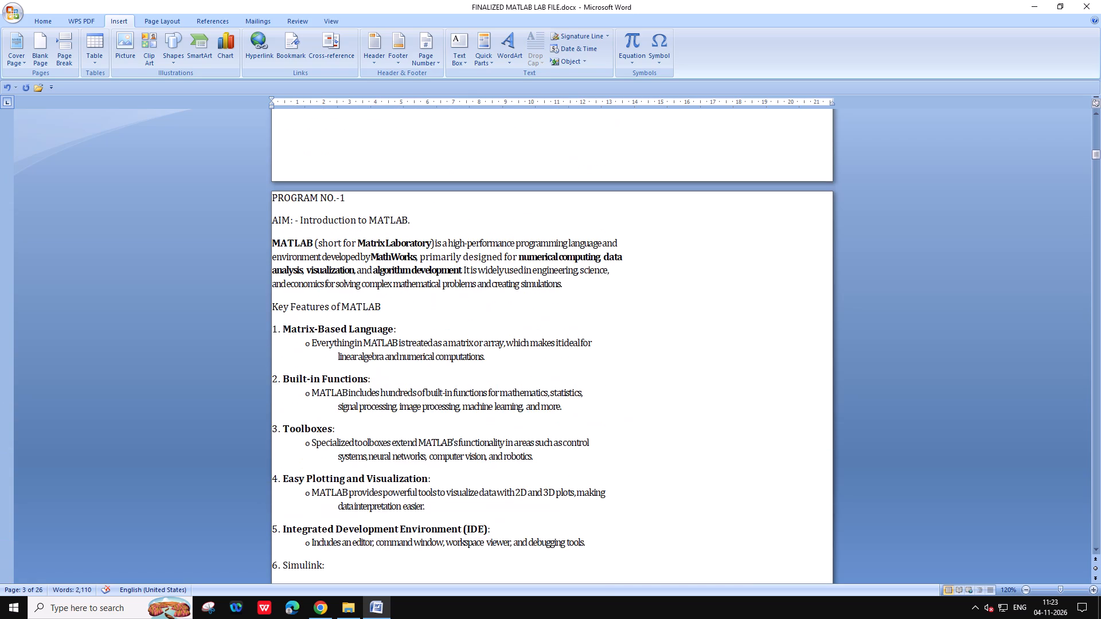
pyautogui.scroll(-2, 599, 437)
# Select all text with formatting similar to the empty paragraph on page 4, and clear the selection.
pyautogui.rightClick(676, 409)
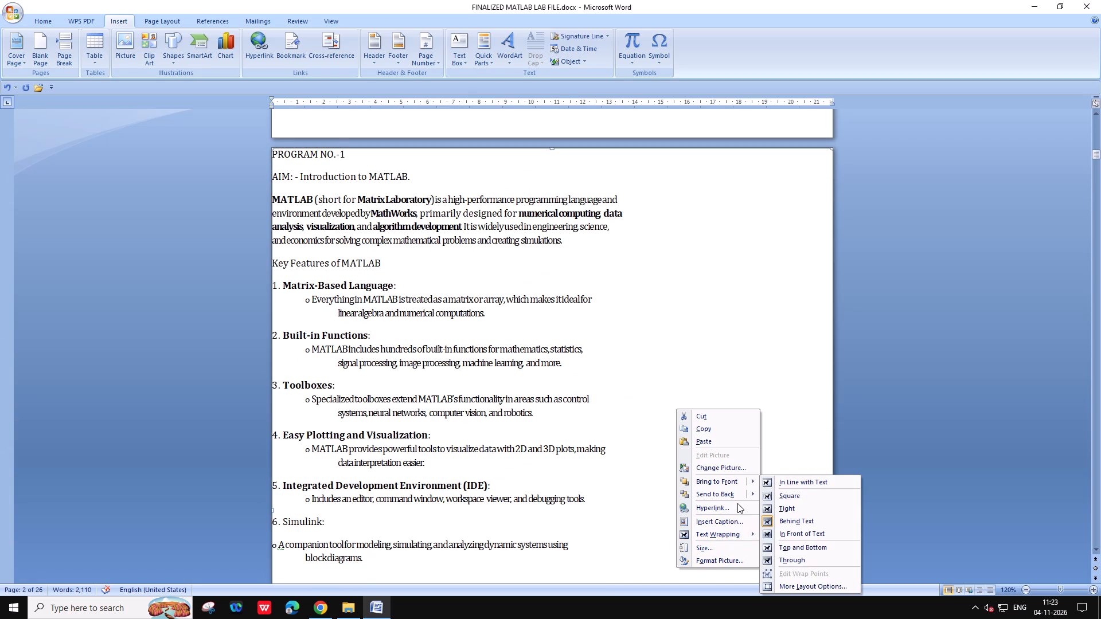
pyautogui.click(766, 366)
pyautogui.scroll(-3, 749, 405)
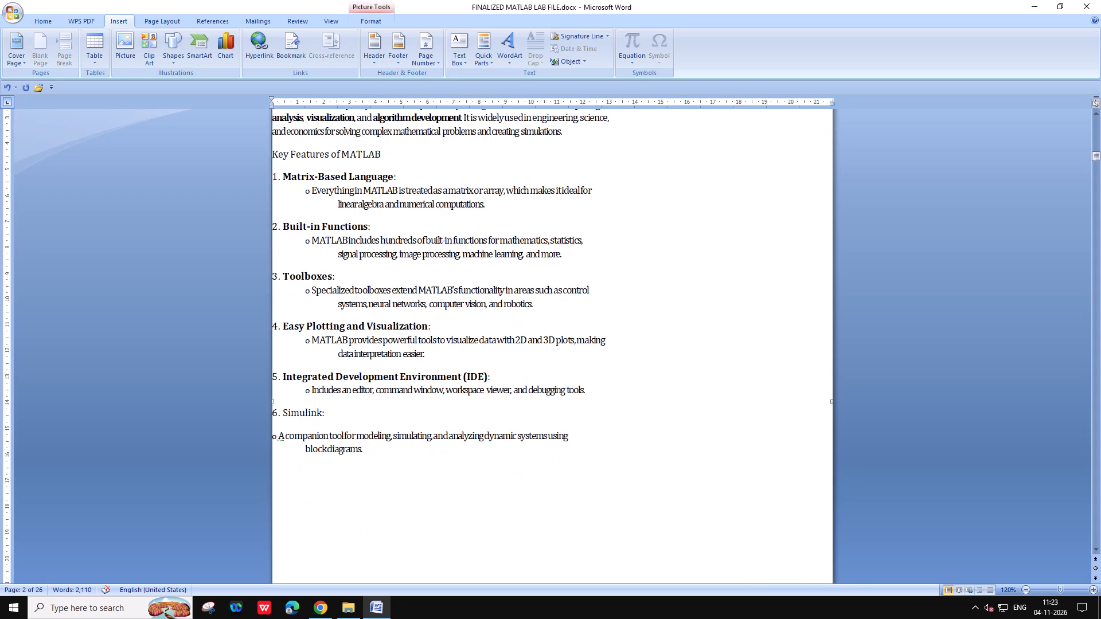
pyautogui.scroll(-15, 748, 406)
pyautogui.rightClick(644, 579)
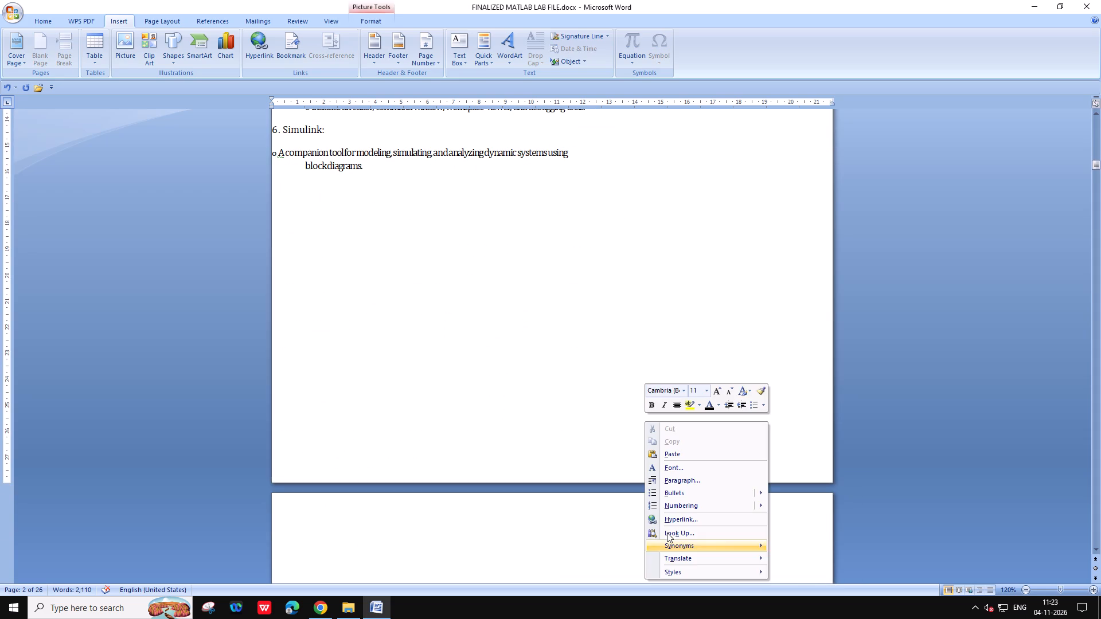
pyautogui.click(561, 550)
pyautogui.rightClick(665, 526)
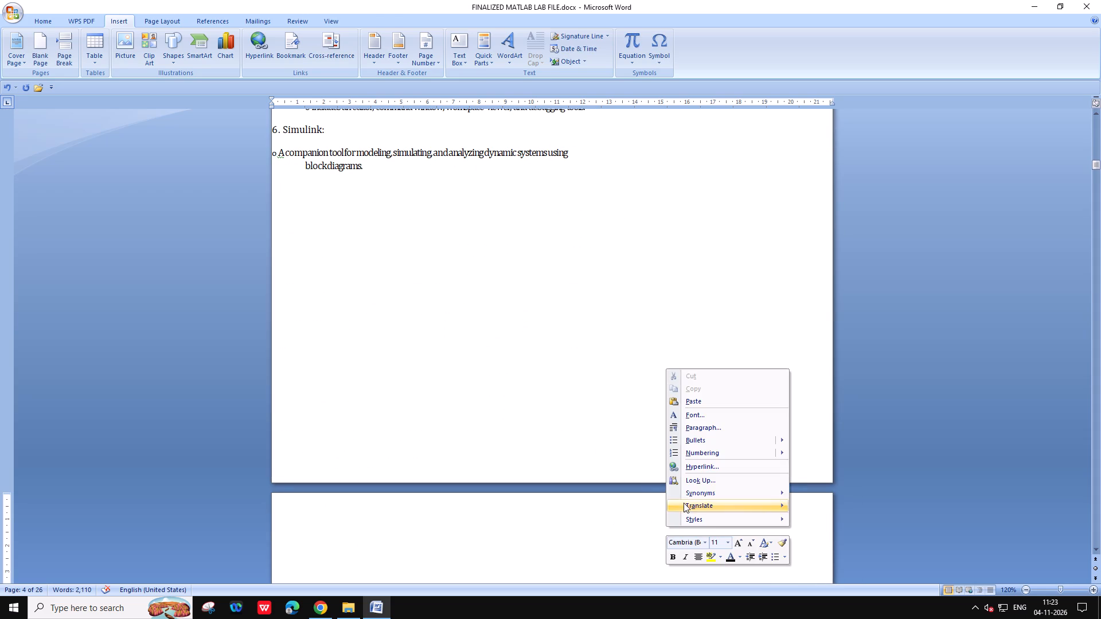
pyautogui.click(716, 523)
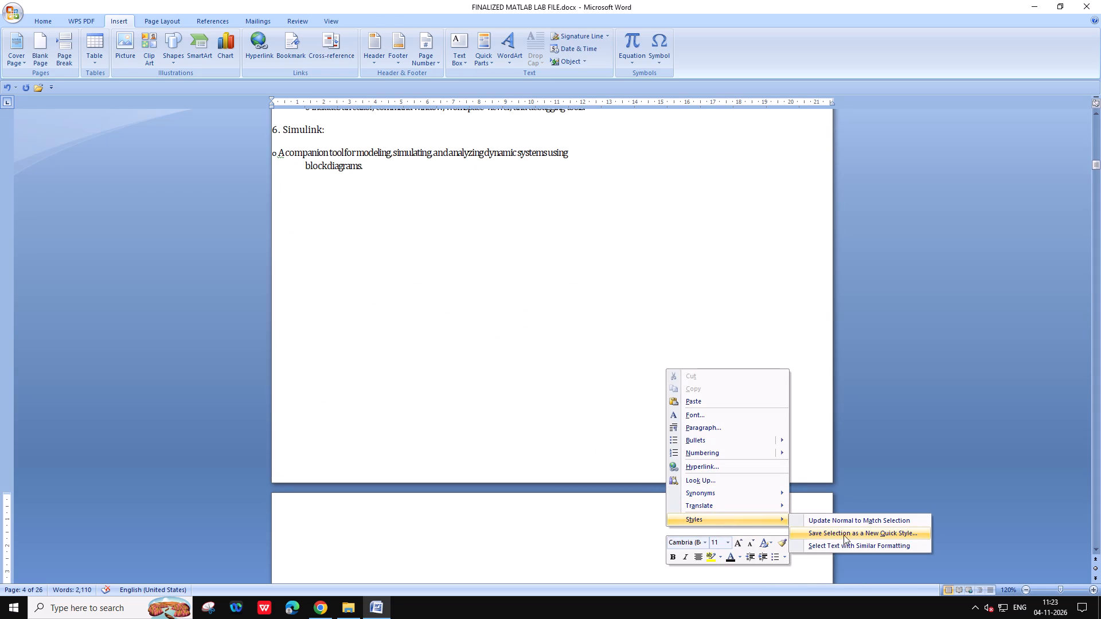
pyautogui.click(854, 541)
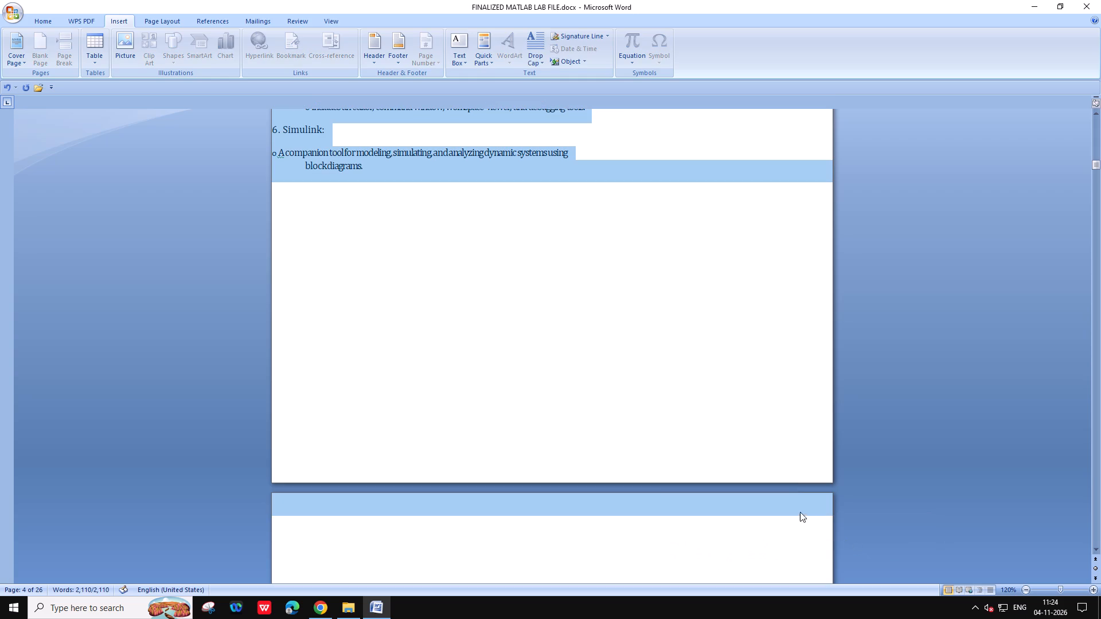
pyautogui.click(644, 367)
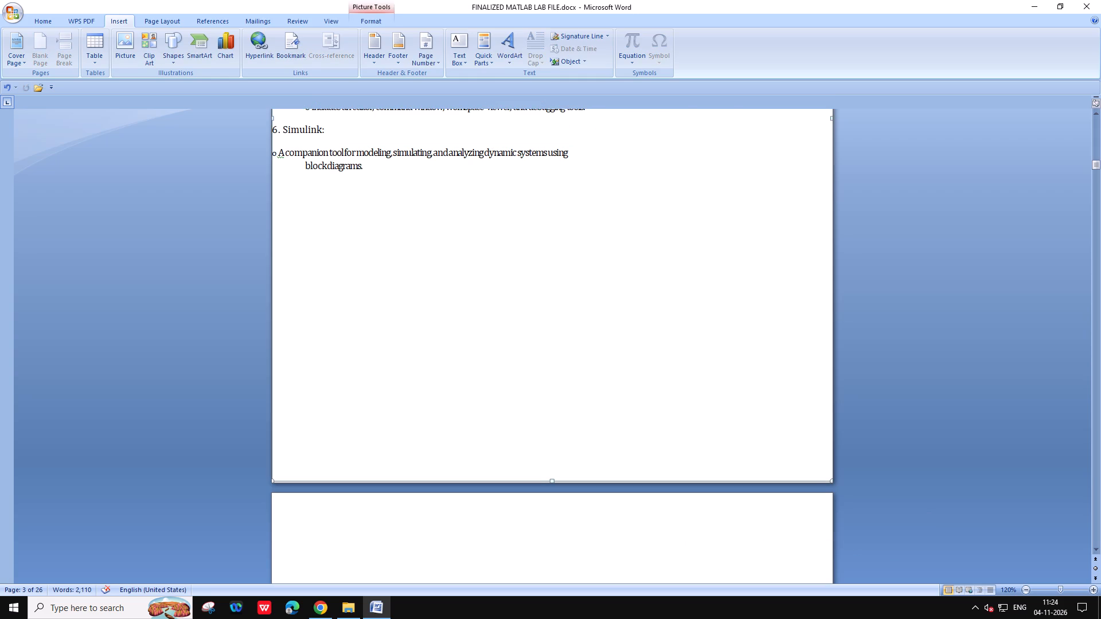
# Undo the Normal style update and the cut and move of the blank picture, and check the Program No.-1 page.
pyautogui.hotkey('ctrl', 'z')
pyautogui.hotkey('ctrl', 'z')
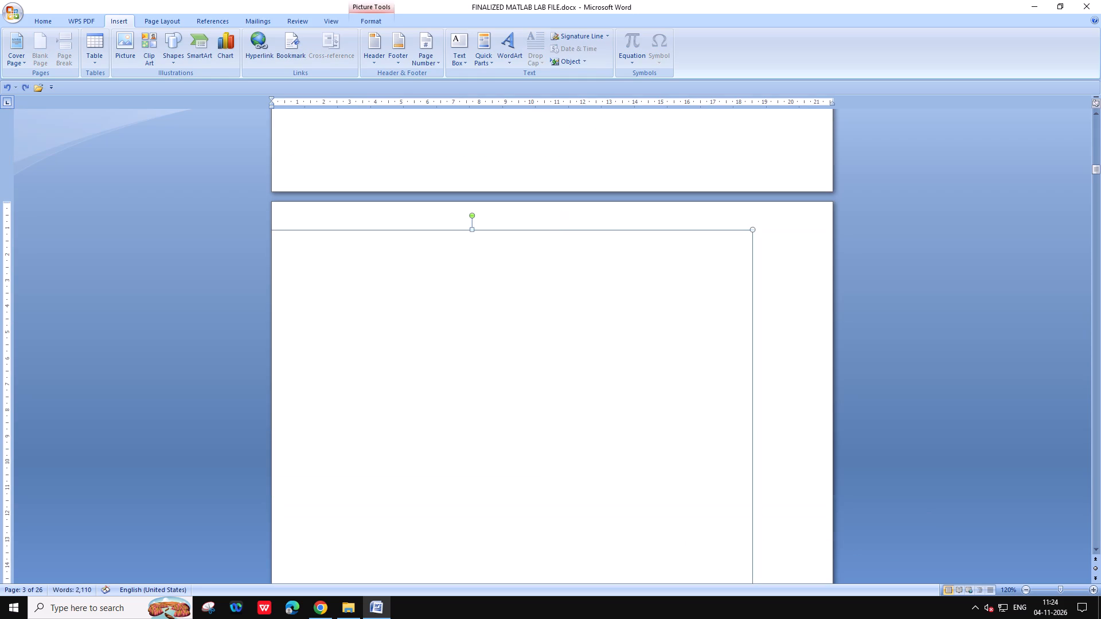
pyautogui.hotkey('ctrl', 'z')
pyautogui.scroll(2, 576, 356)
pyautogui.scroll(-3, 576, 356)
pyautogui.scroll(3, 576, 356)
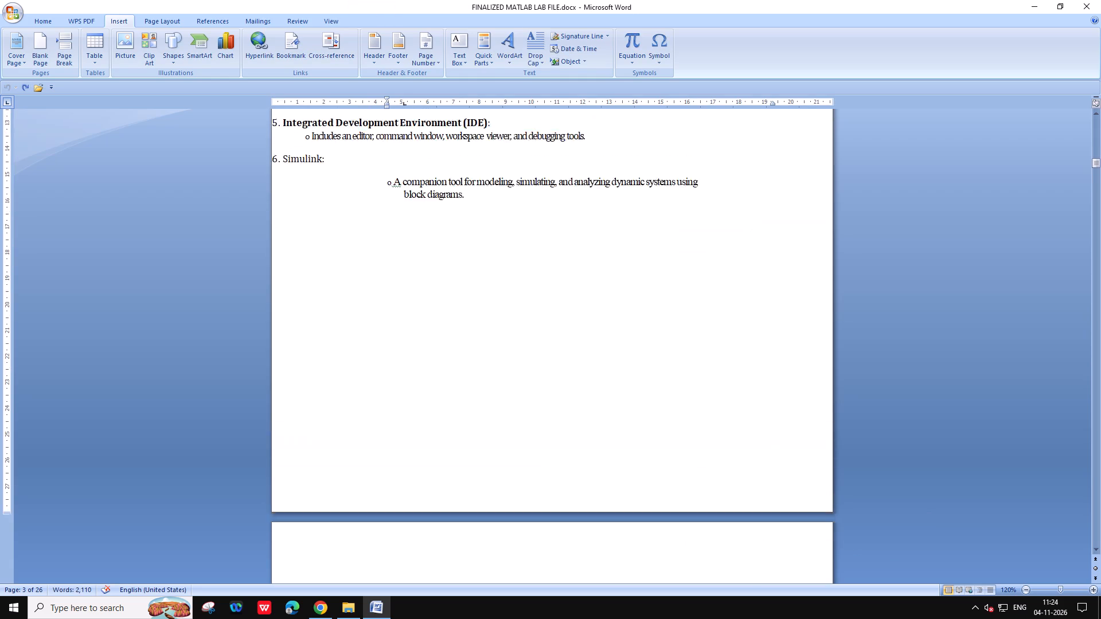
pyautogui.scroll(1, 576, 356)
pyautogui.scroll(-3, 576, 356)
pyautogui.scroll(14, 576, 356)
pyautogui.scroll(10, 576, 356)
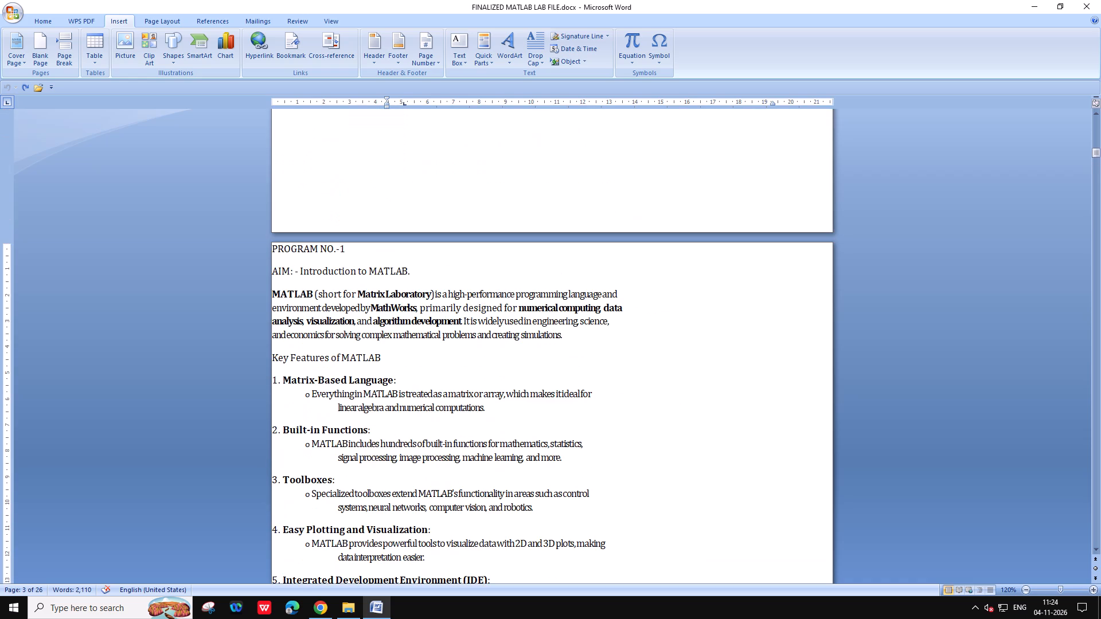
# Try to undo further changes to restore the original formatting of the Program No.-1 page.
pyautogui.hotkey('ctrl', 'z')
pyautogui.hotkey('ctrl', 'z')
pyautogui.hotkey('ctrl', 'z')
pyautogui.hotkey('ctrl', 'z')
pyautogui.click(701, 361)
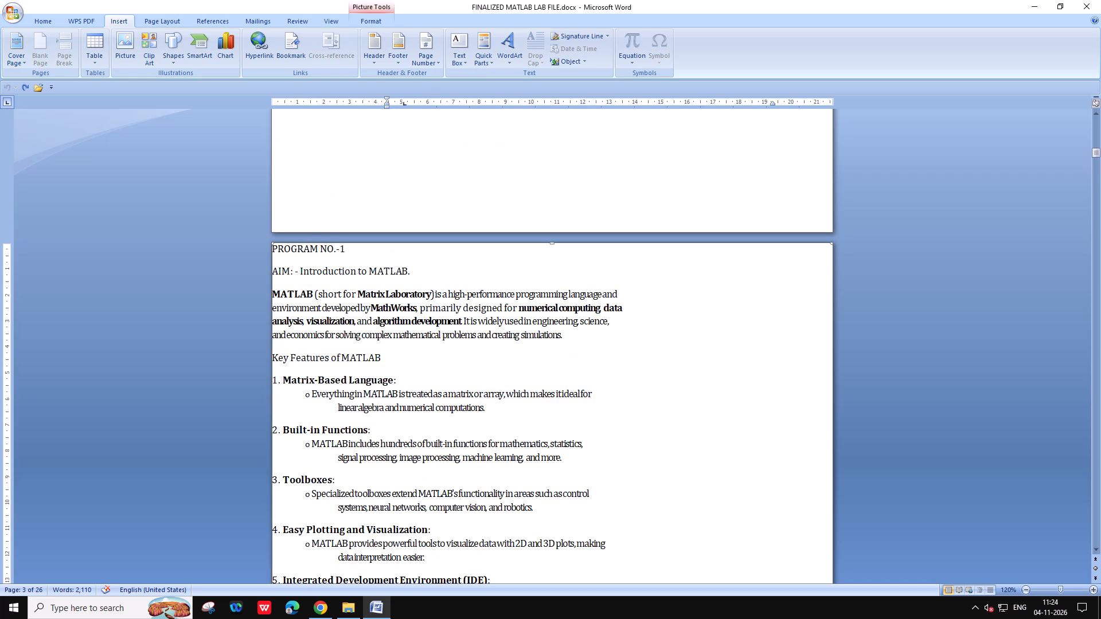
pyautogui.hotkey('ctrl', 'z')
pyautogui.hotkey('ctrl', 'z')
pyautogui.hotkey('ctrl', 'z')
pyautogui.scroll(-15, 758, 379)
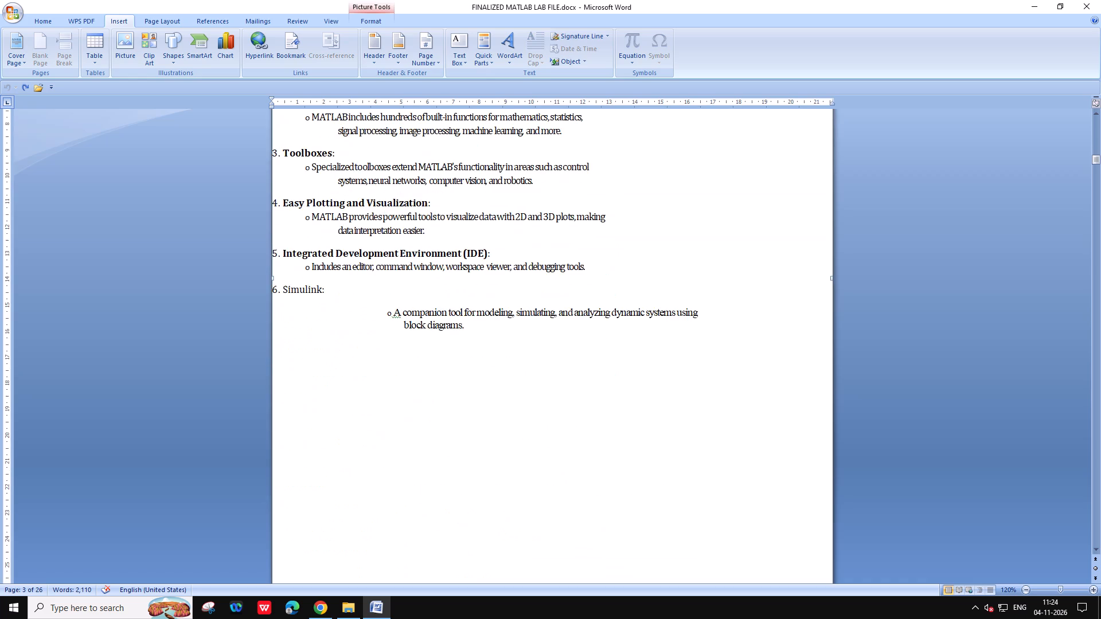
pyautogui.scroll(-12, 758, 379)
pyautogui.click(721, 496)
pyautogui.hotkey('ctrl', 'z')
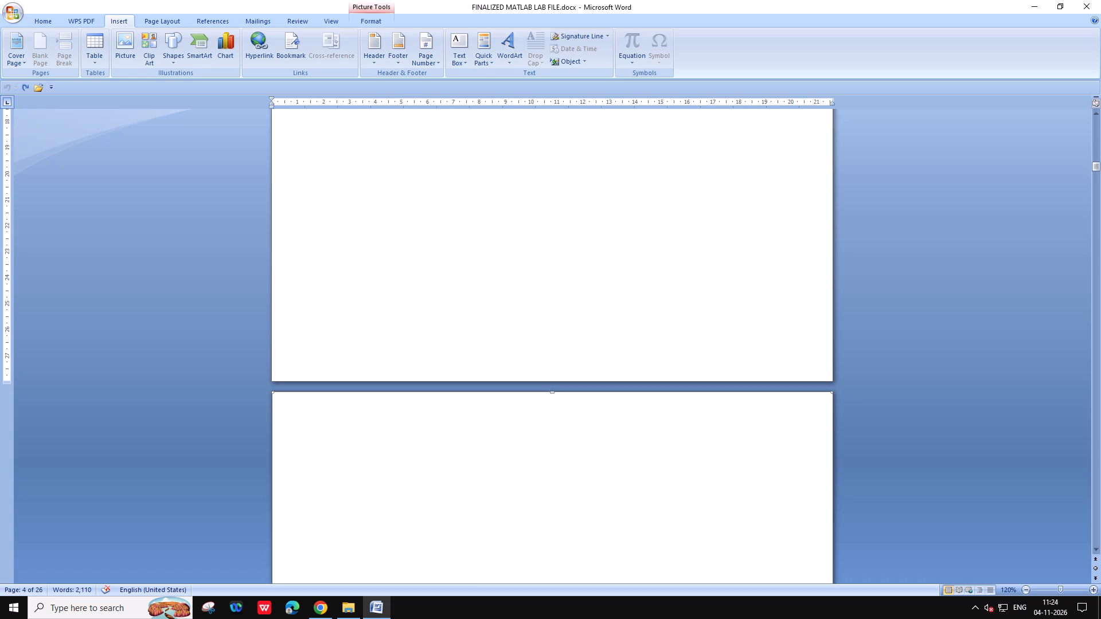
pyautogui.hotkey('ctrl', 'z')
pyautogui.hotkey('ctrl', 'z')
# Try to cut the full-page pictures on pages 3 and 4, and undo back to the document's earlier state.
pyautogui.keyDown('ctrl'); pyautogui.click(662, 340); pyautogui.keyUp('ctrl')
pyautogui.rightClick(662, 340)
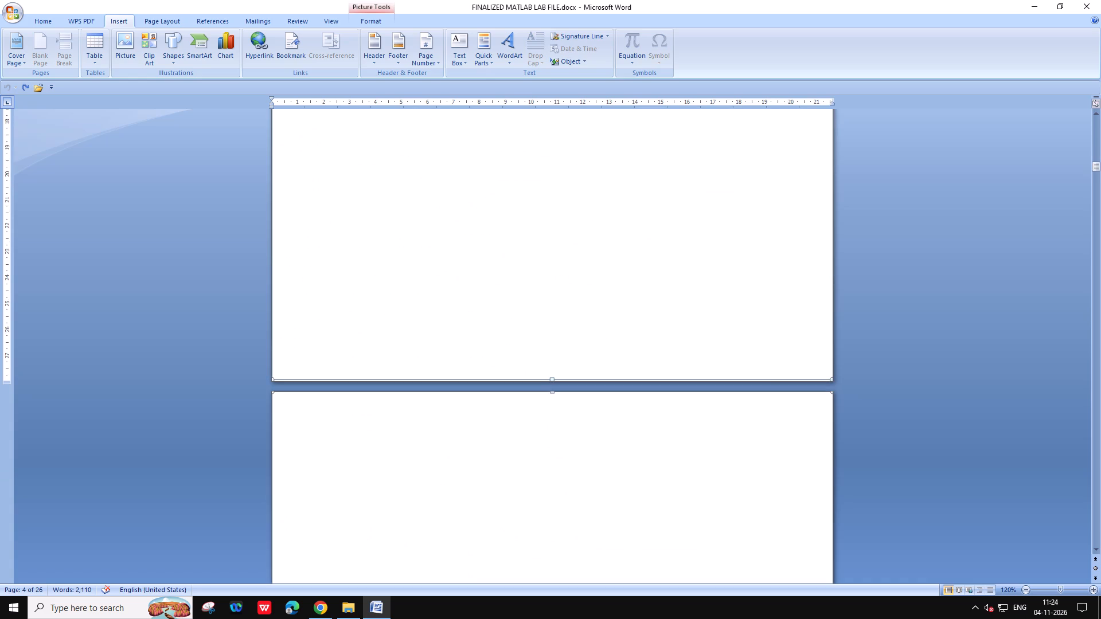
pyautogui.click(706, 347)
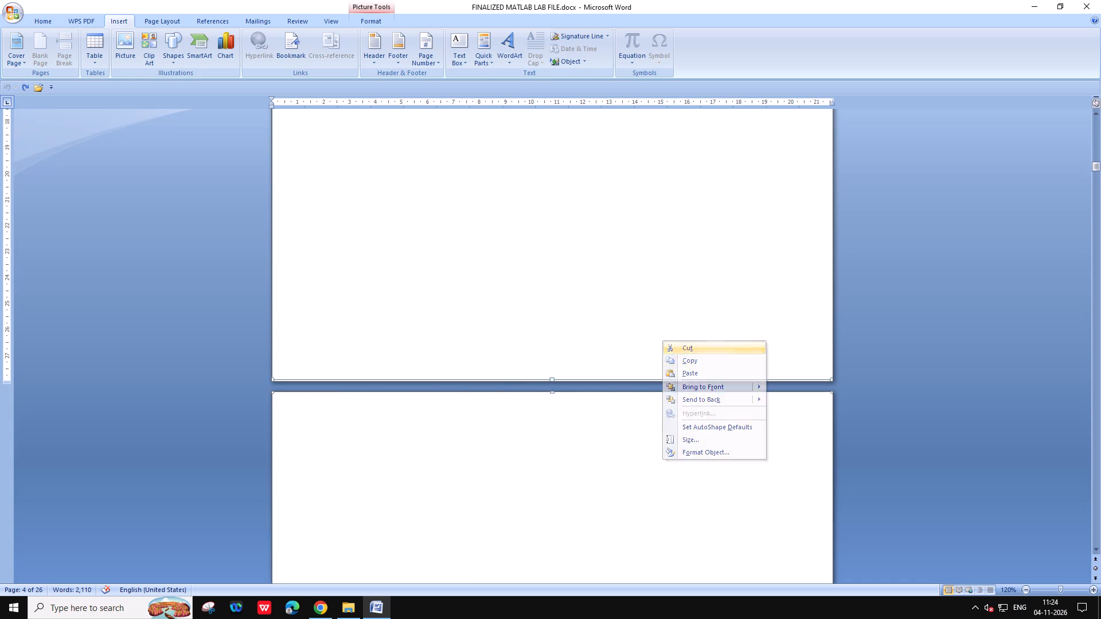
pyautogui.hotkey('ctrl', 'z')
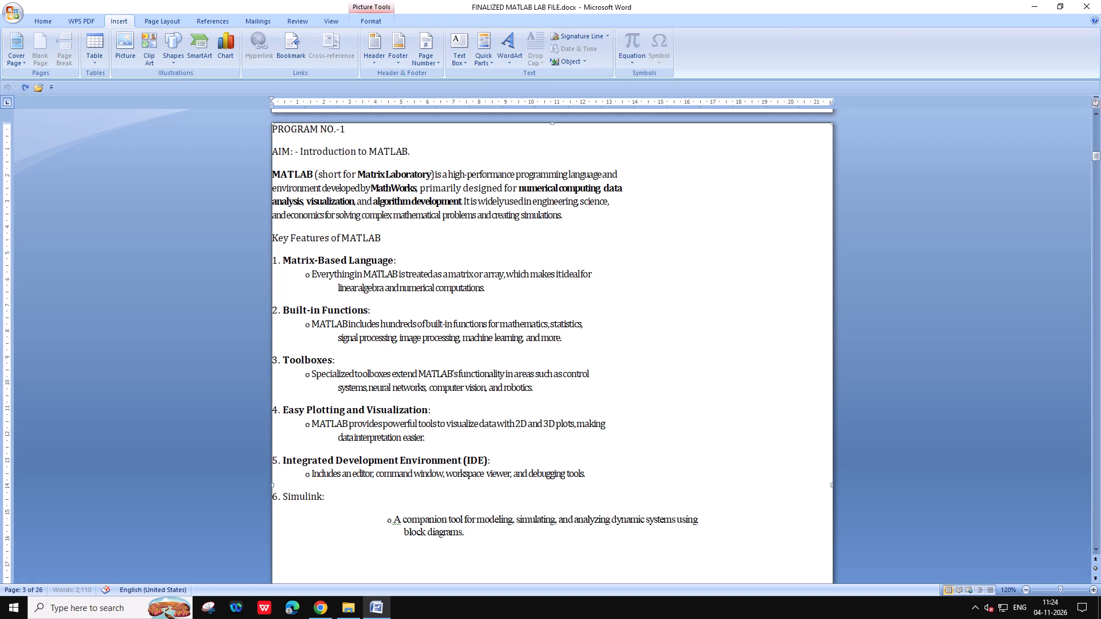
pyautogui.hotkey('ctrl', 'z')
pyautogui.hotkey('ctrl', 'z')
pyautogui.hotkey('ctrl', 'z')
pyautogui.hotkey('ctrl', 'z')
# Close the document and quit Word without keeping the large clipboard text.
pyautogui.click(1100, 0)
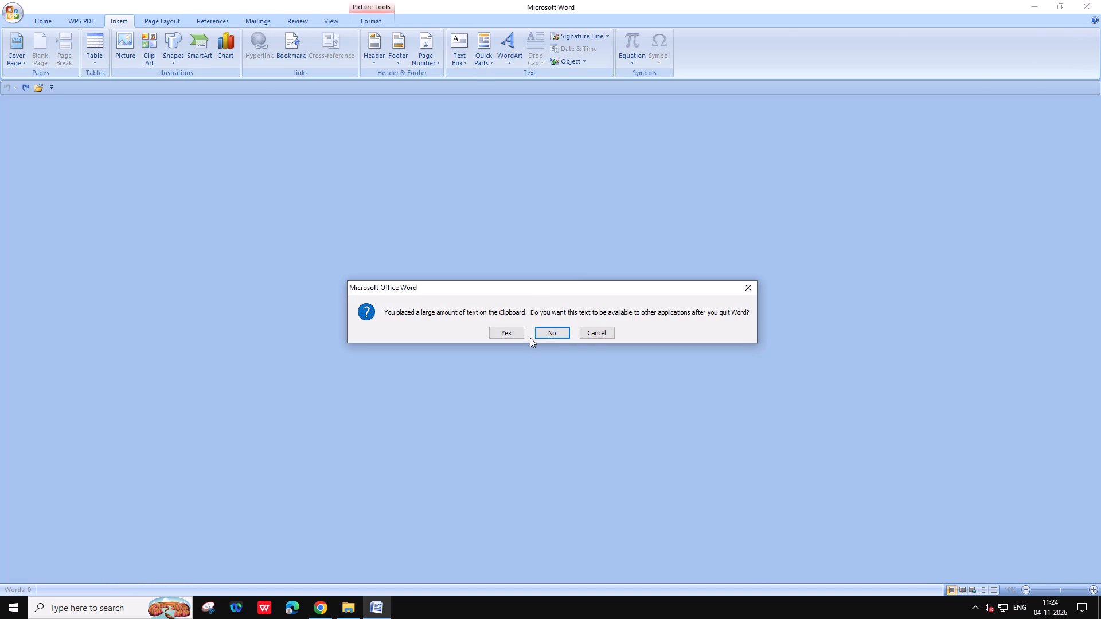
pyautogui.click(540, 326)
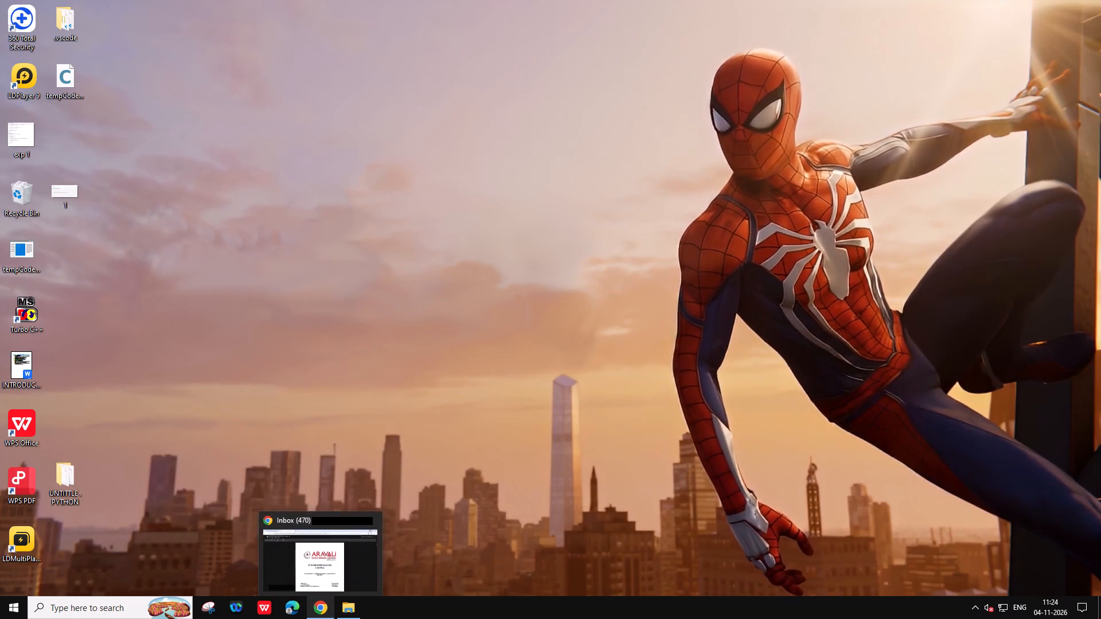
# Launch Microsoft Office Word 2007 again from the Windows search.
pyautogui.click(84, 612)
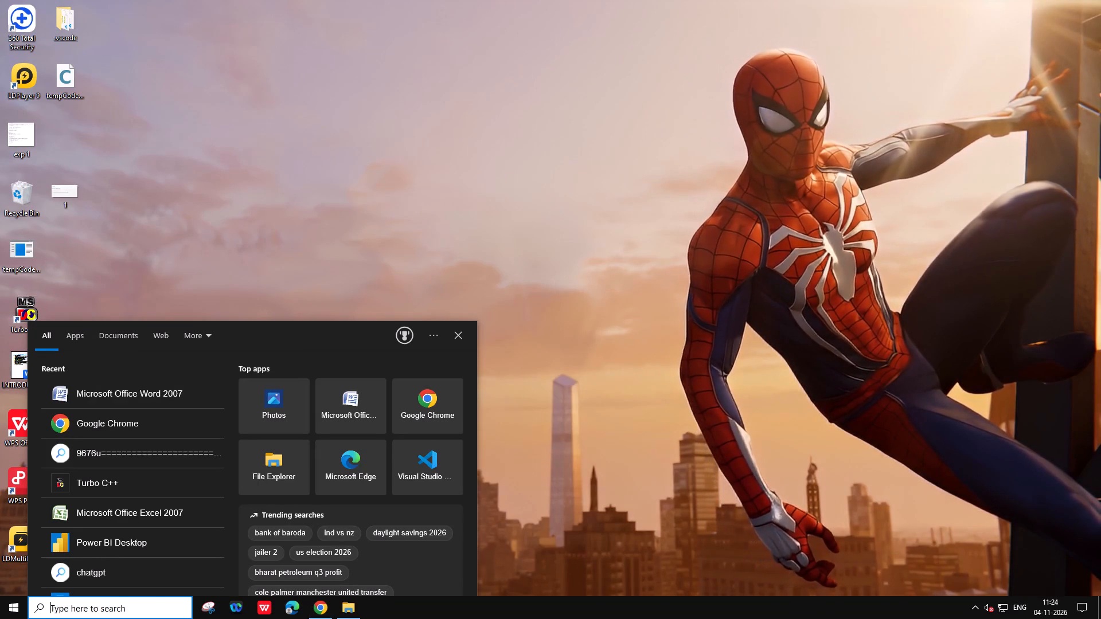
pyautogui.press('Down')
pyautogui.press('Return')
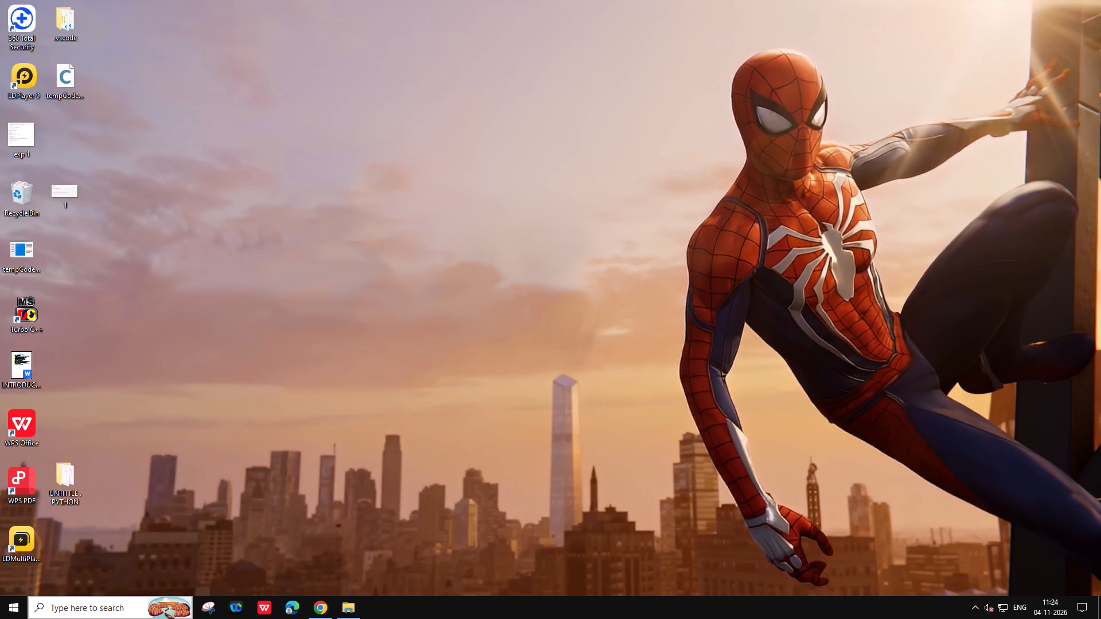
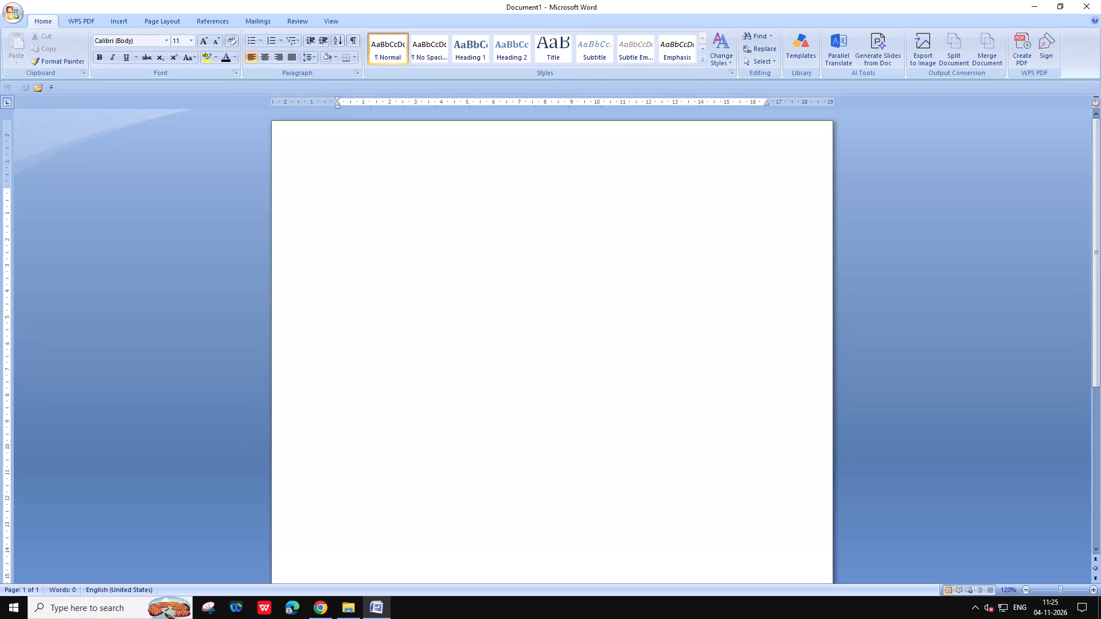
# Reopen FINALIZED MATLAB LAB FILE.docx from the recent documents.
pyautogui.click(4, 12)
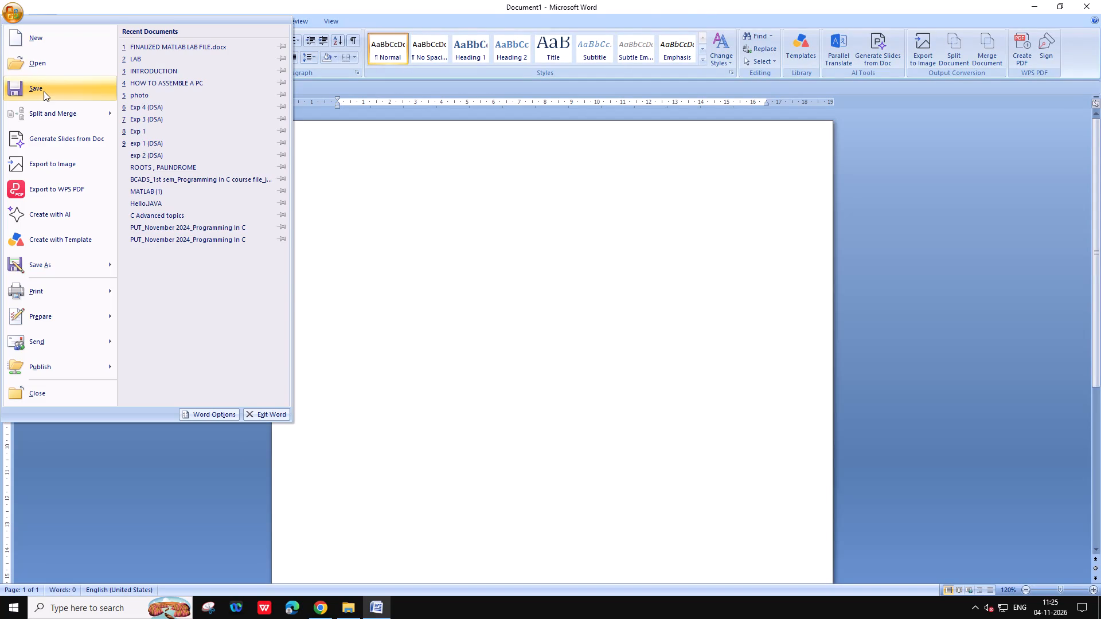
pyautogui.click(196, 46)
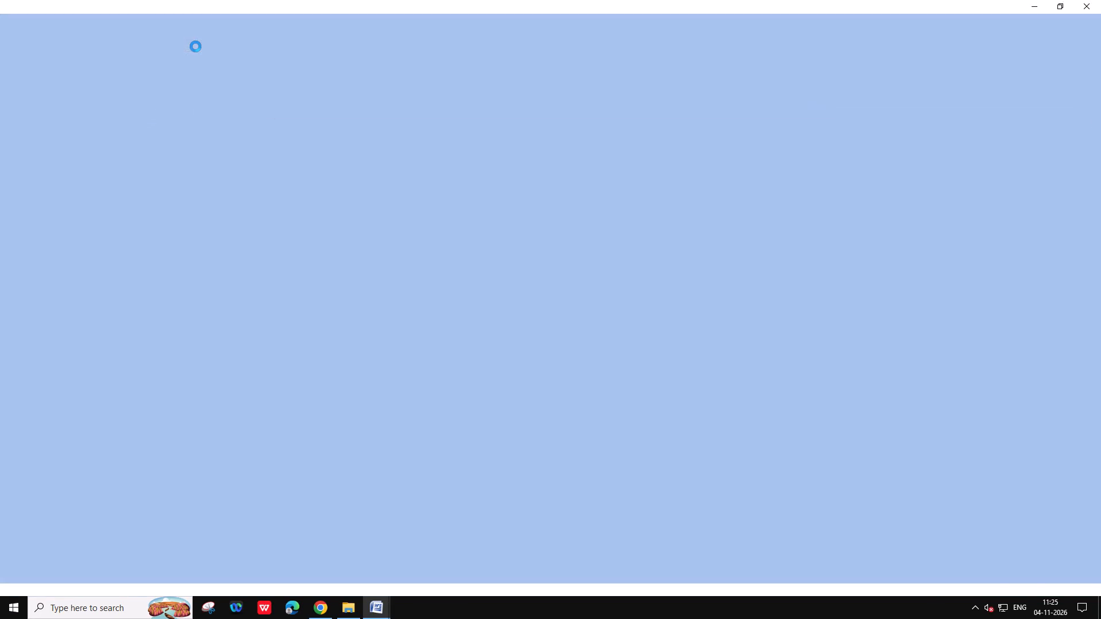
# Review the reopened document from the cover page through the index and Program No.-1 to page 4.
pyautogui.scroll(-14, 421, 279)
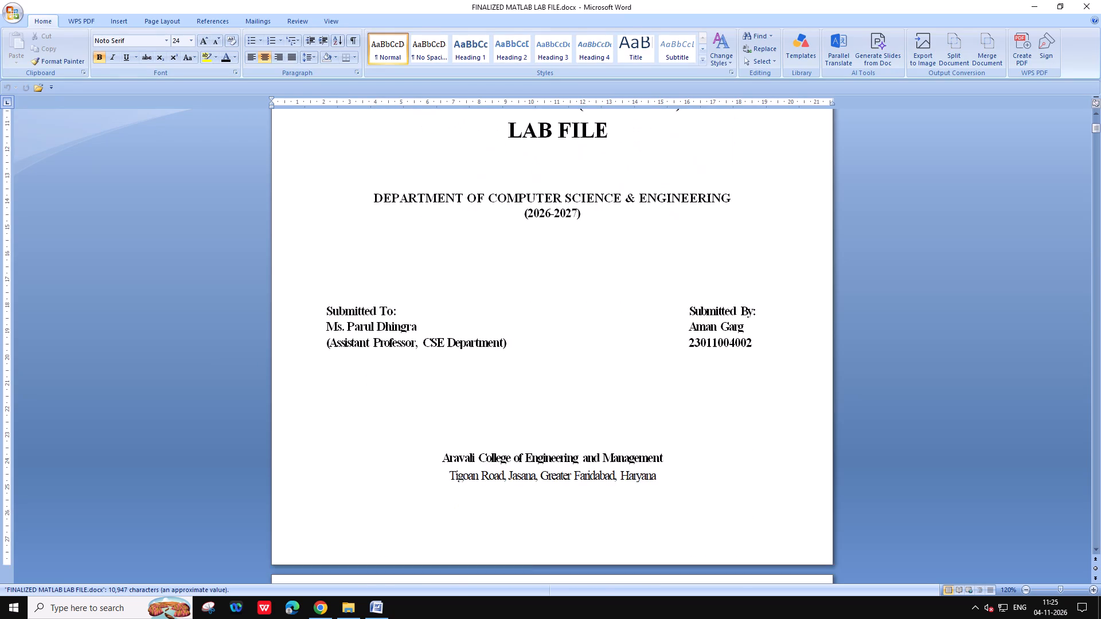
pyautogui.scroll(-10, 423, 277)
pyautogui.scroll(1, 491, 268)
pyautogui.scroll(-5, 500, 266)
pyautogui.scroll(1, 513, 265)
pyautogui.scroll(-16, 513, 265)
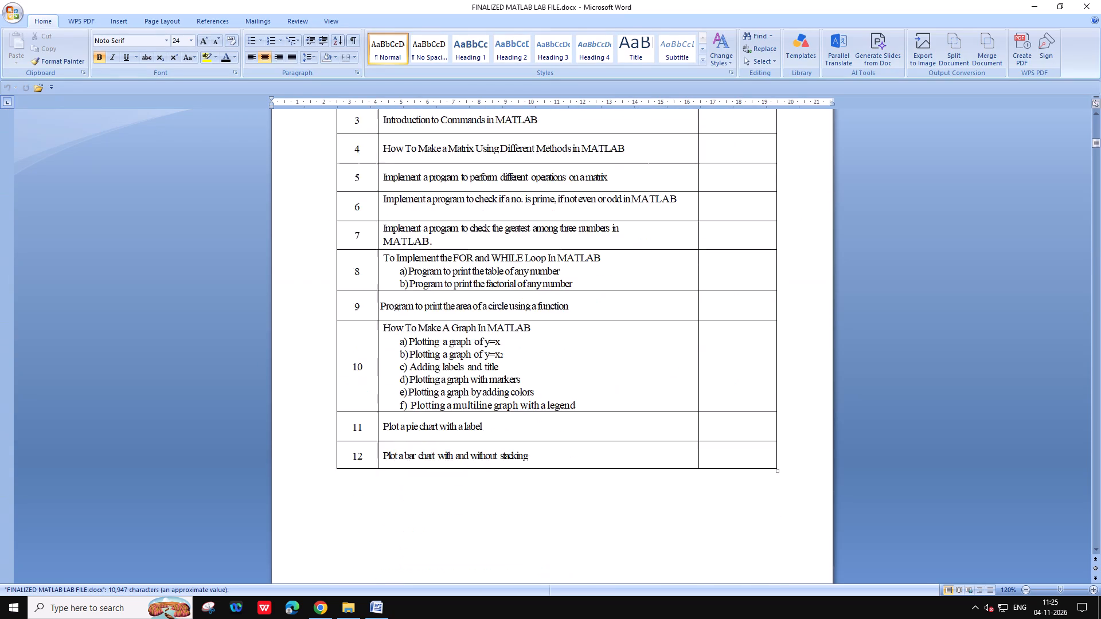
pyautogui.scroll(-2, 513, 265)
pyautogui.scroll(1, 513, 265)
pyautogui.scroll(-1, 513, 265)
pyautogui.scroll(1, 513, 265)
pyautogui.scroll(-16, 513, 265)
pyautogui.scroll(-20, 513, 265)
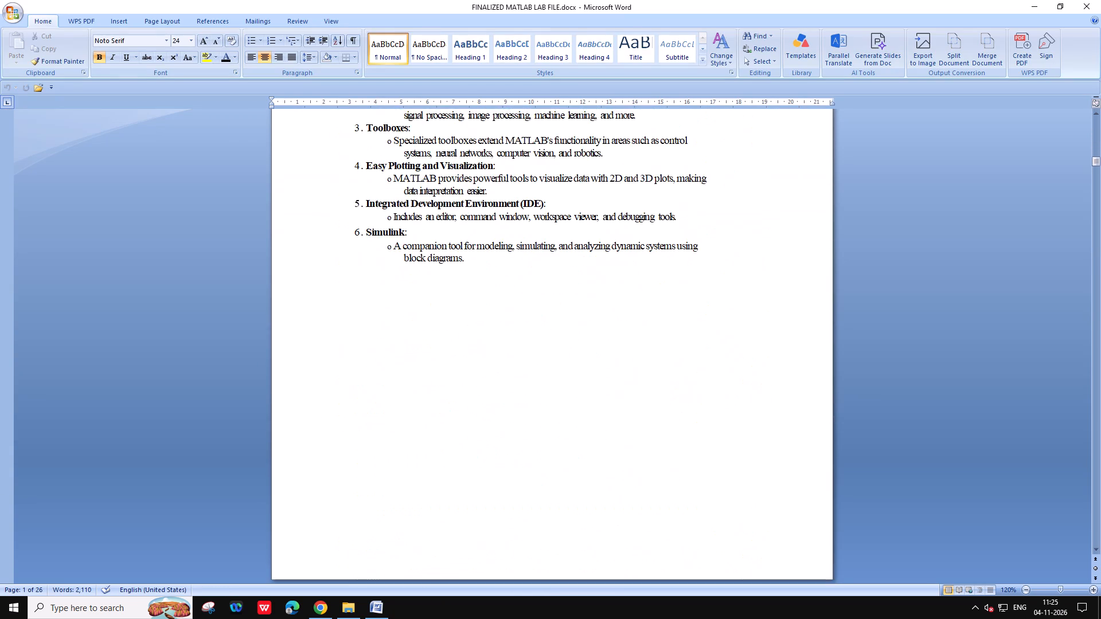
pyautogui.scroll(-20, 513, 265)
pyautogui.scroll(-6, 513, 265)
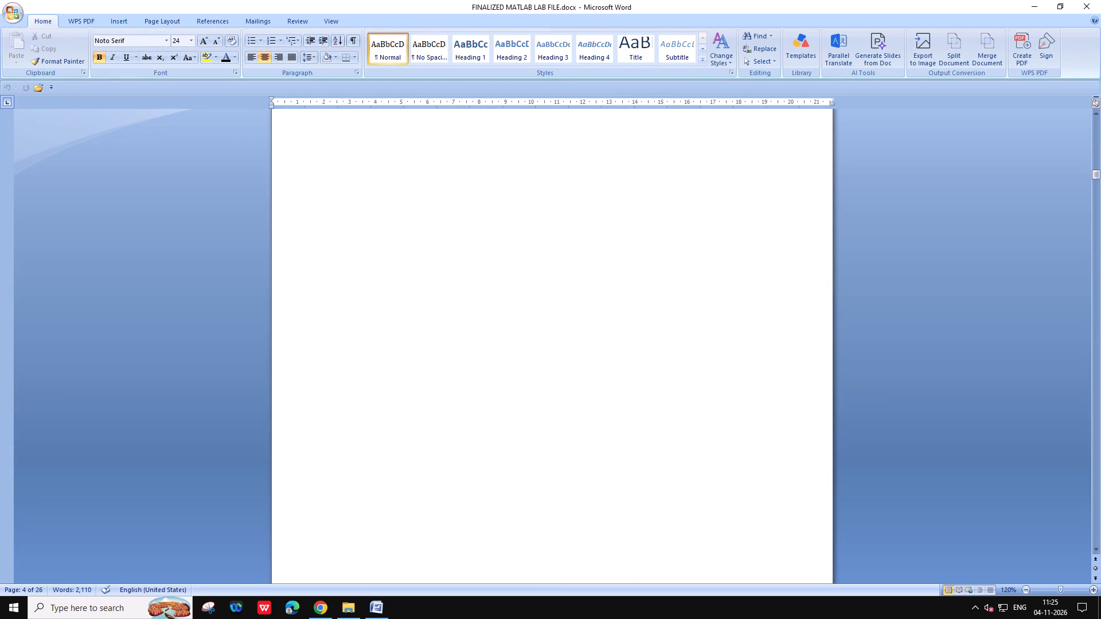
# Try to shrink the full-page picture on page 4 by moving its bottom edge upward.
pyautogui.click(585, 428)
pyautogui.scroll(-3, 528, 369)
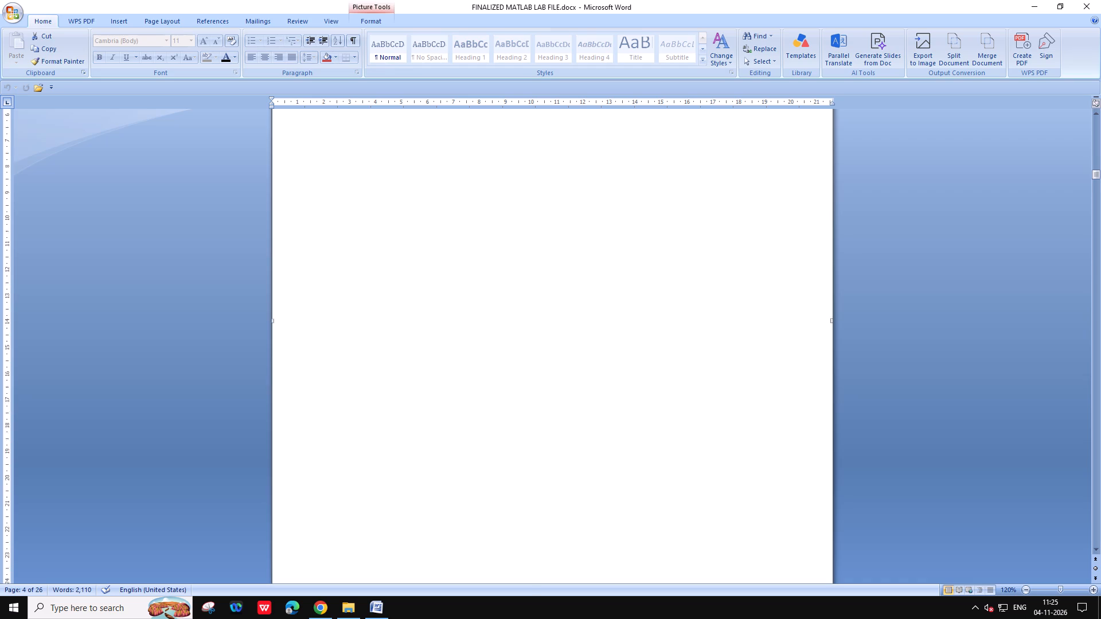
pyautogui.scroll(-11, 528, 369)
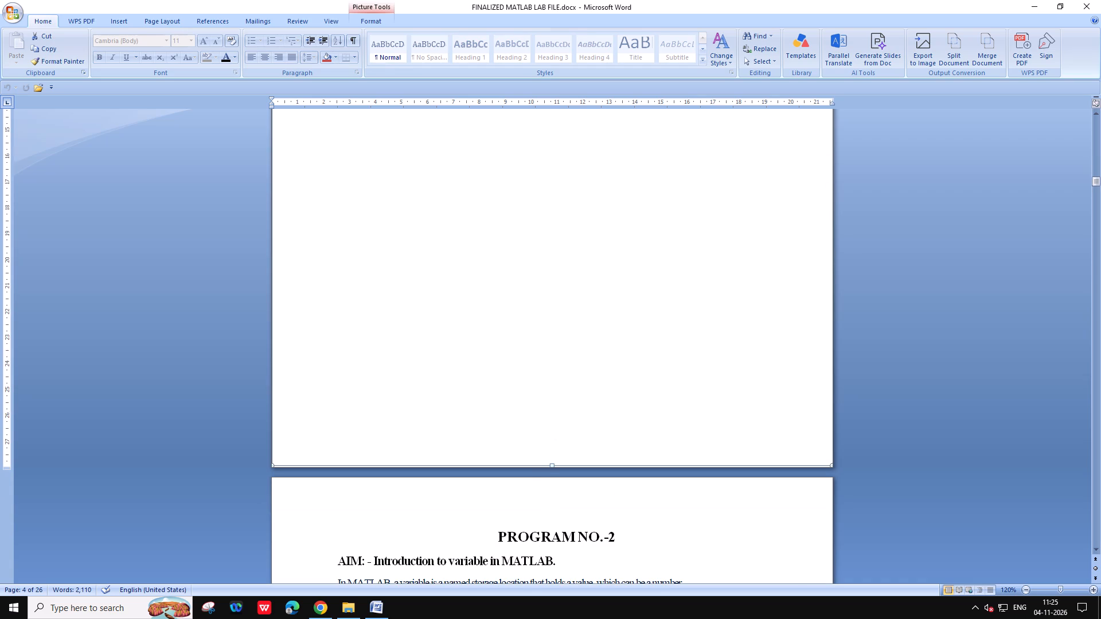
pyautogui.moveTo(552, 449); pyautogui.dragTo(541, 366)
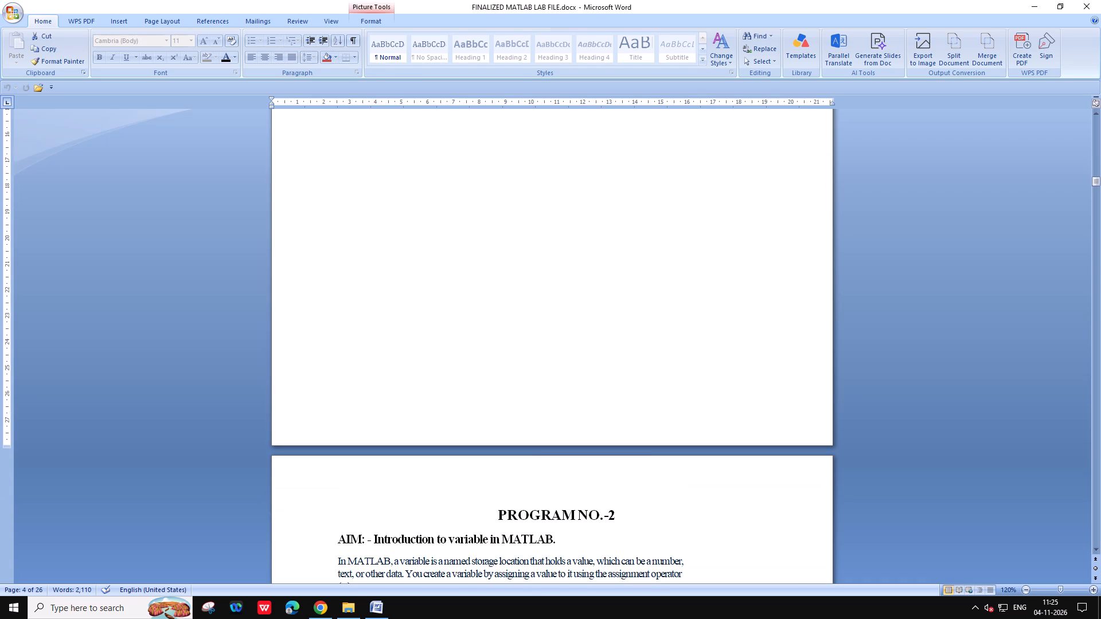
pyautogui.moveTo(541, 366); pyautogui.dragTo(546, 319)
# Examine the page layout between the end of Program No.-1 and the start of Program No.-2.
pyautogui.scroll(-5, 549, 318)
pyautogui.scroll(6, 549, 318)
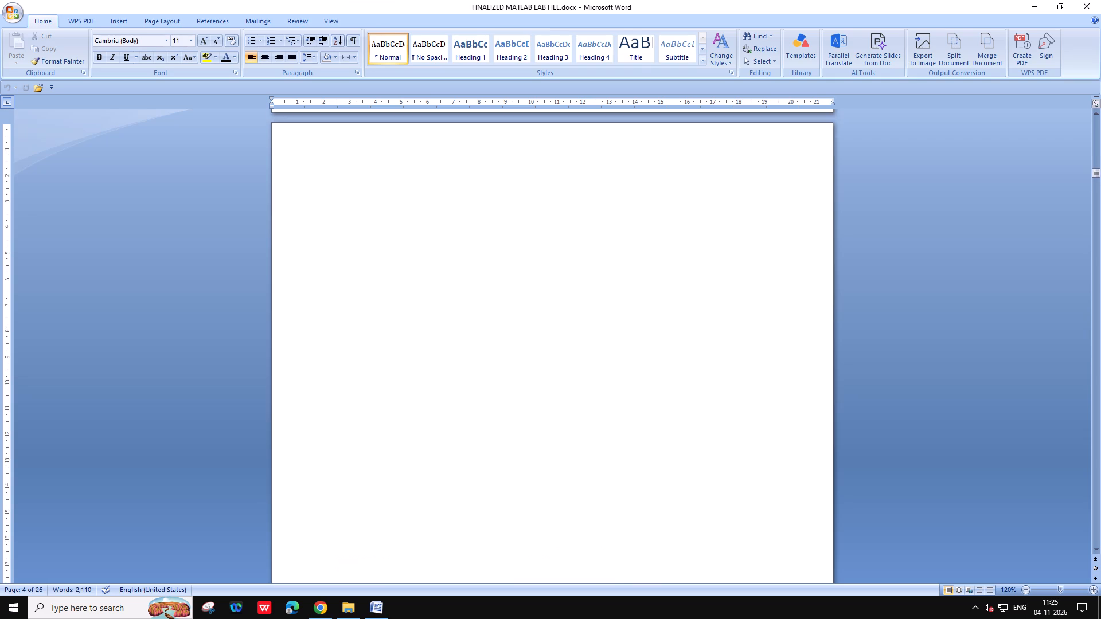
pyautogui.scroll(3, 549, 318)
pyautogui.scroll(-1, 549, 318)
pyautogui.scroll(9, 549, 318)
pyautogui.scroll(-1, 549, 318)
pyautogui.scroll(16, 549, 318)
pyautogui.scroll(-6, 549, 318)
pyautogui.scroll(1, 549, 318)
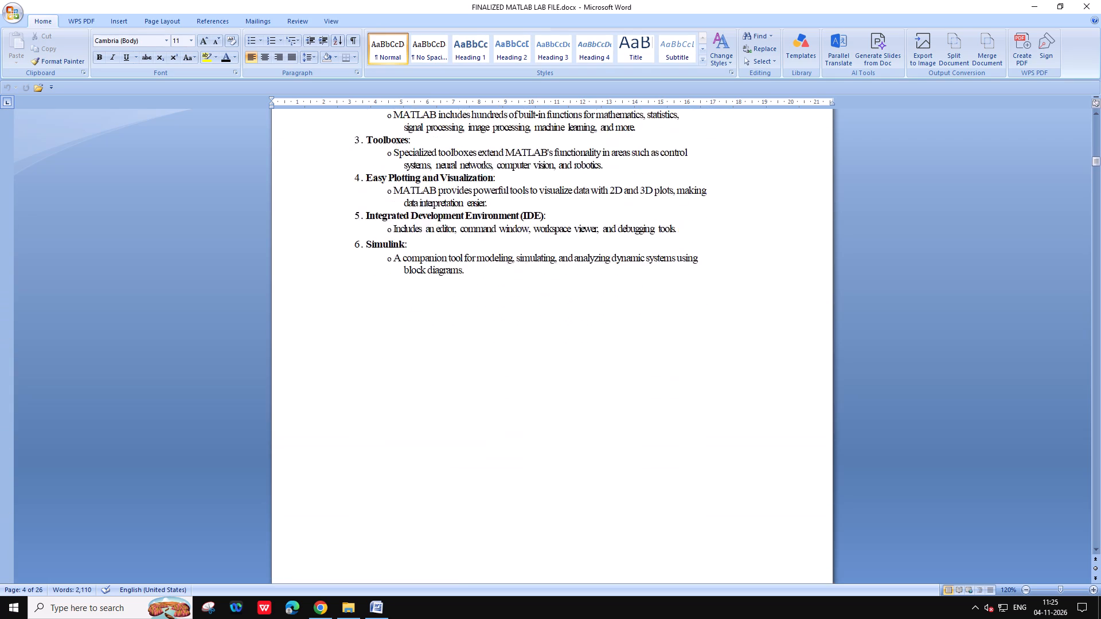
# Cut the full-page picture from page 4, just before Program No.-2.
pyautogui.scroll(-20, 549, 318)
pyautogui.scroll(-20, 549, 318)
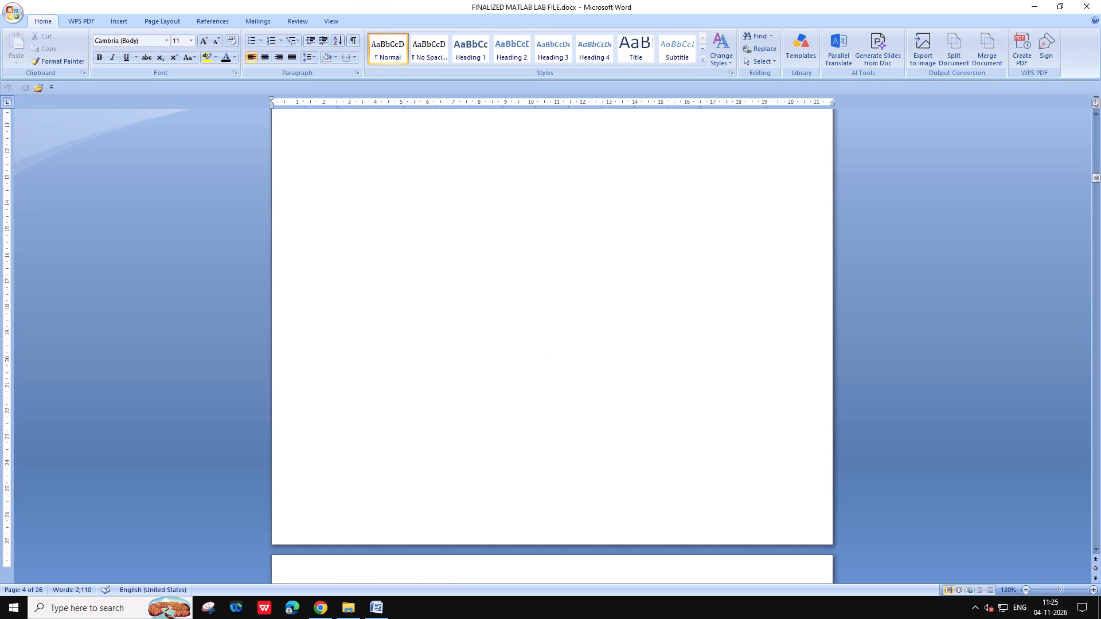
pyautogui.scroll(-5, 549, 318)
pyautogui.scroll(2, 549, 318)
pyautogui.click(549, 318)
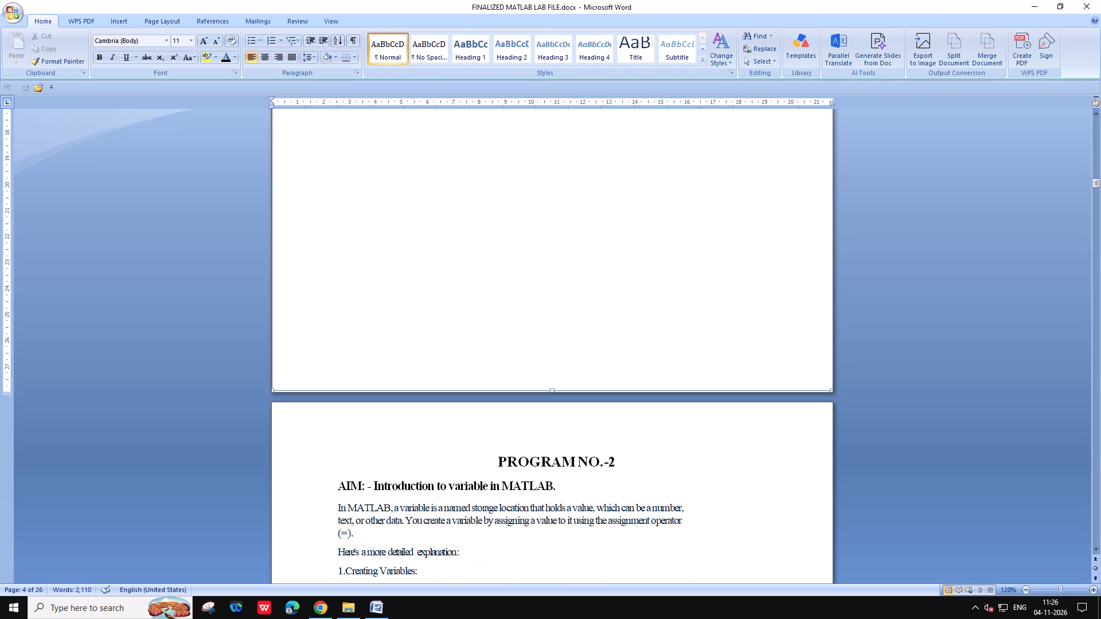
pyautogui.scroll(1, 562, 316)
pyautogui.rightClick(562, 316)
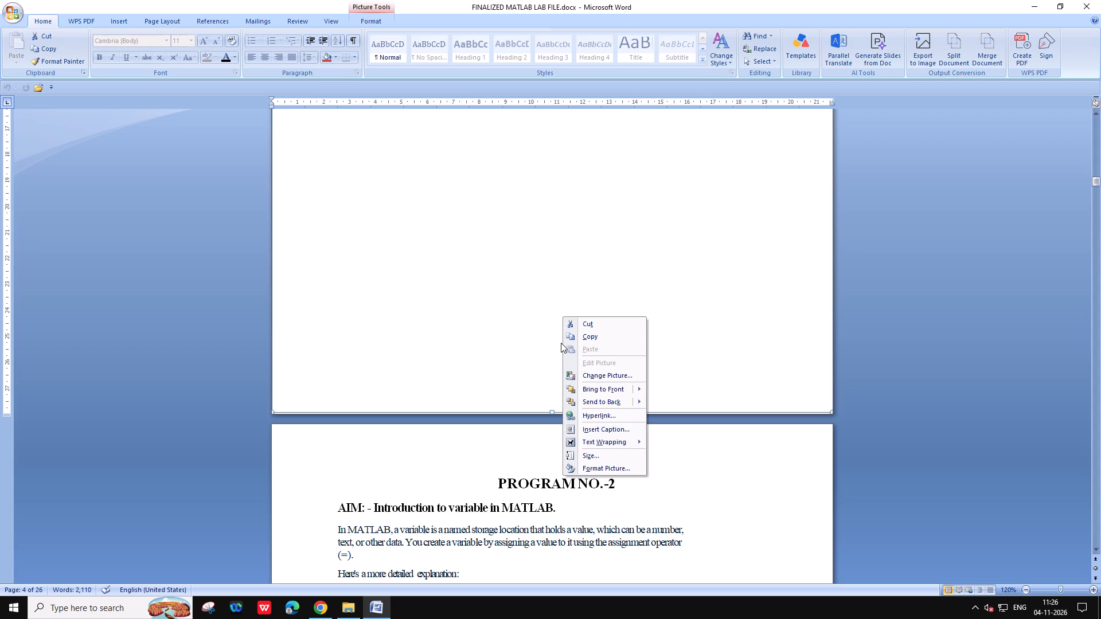
pyautogui.click(629, 328)
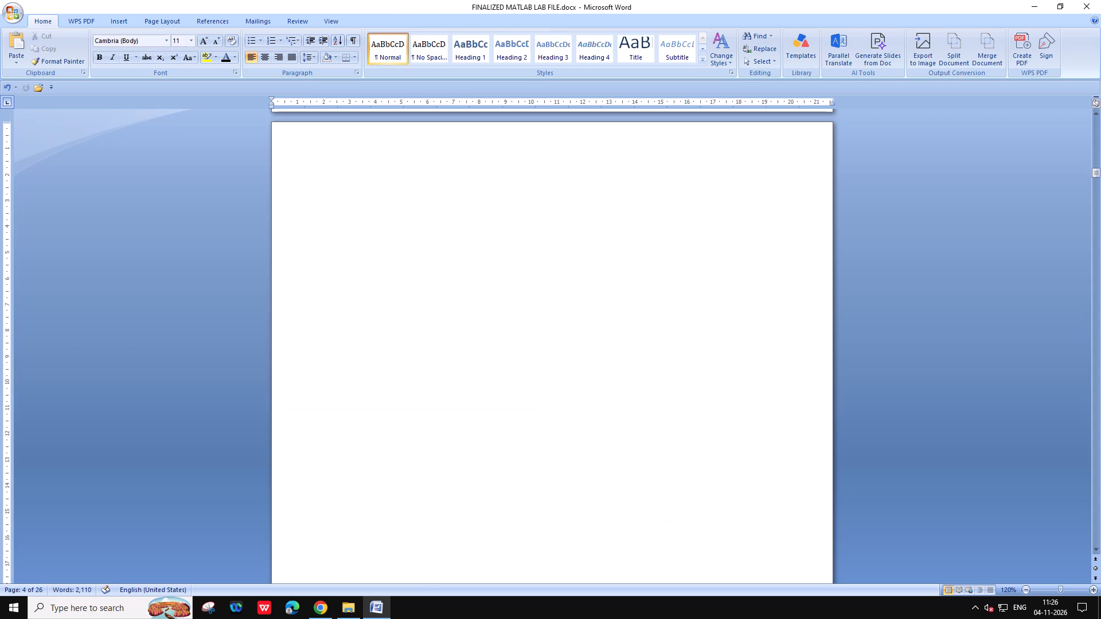
# Try to remove blank page 4 by deleting backward from its start, and return the cursor to that page.
pyautogui.scroll(-16, 556, 339)
pyautogui.click(556, 339)
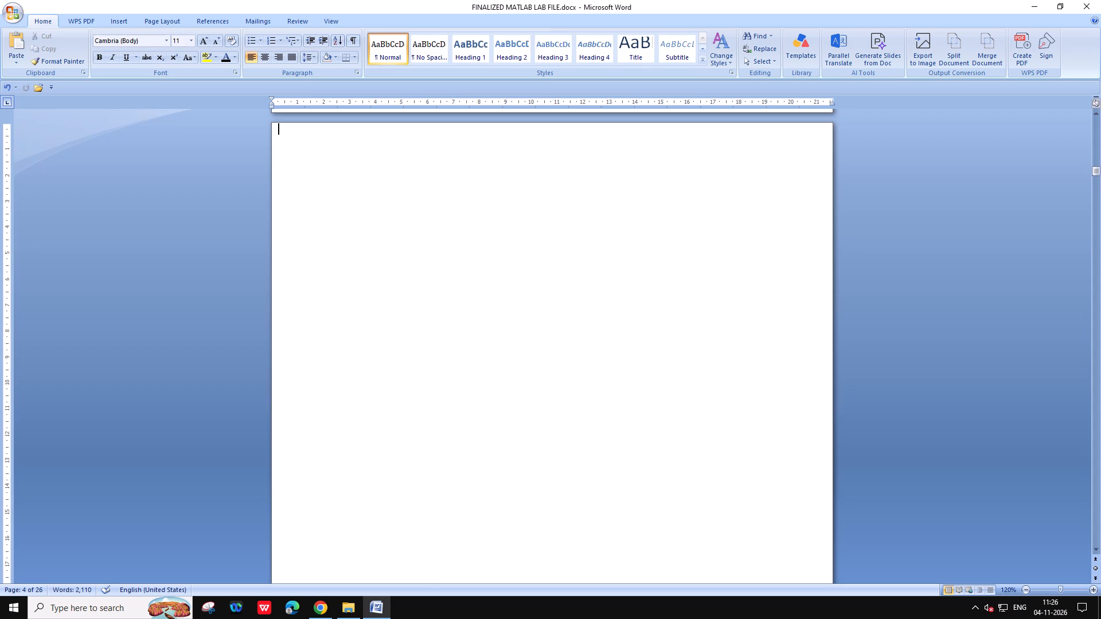
pyautogui.press('BackSpace')
pyautogui.press('BackSpace')
pyautogui.press('BackSpace')
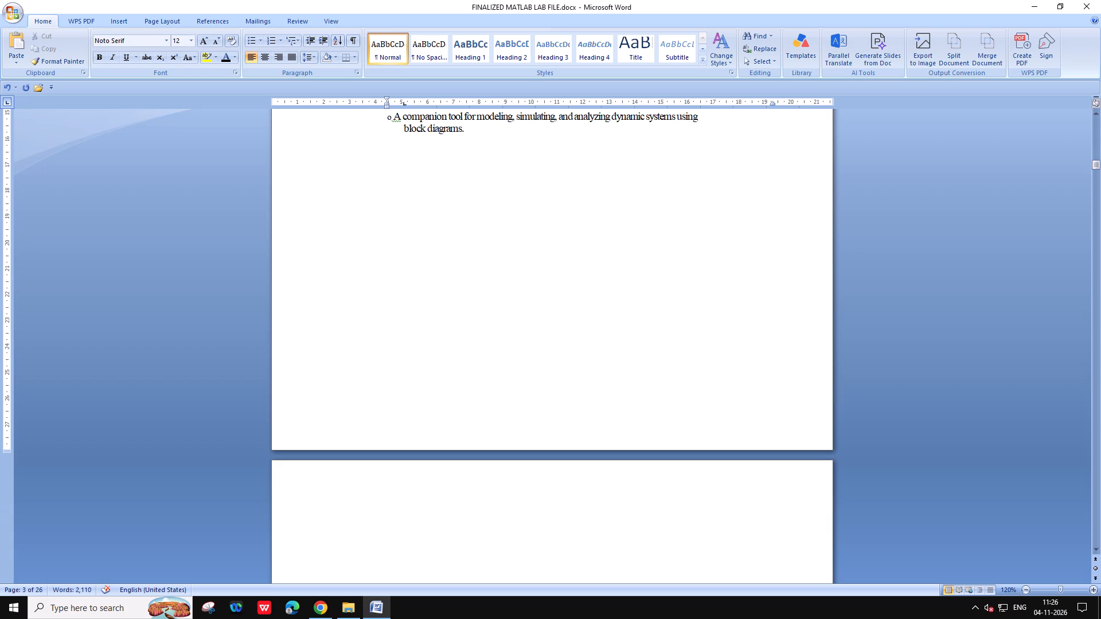
pyautogui.scroll(-20, 393, 405)
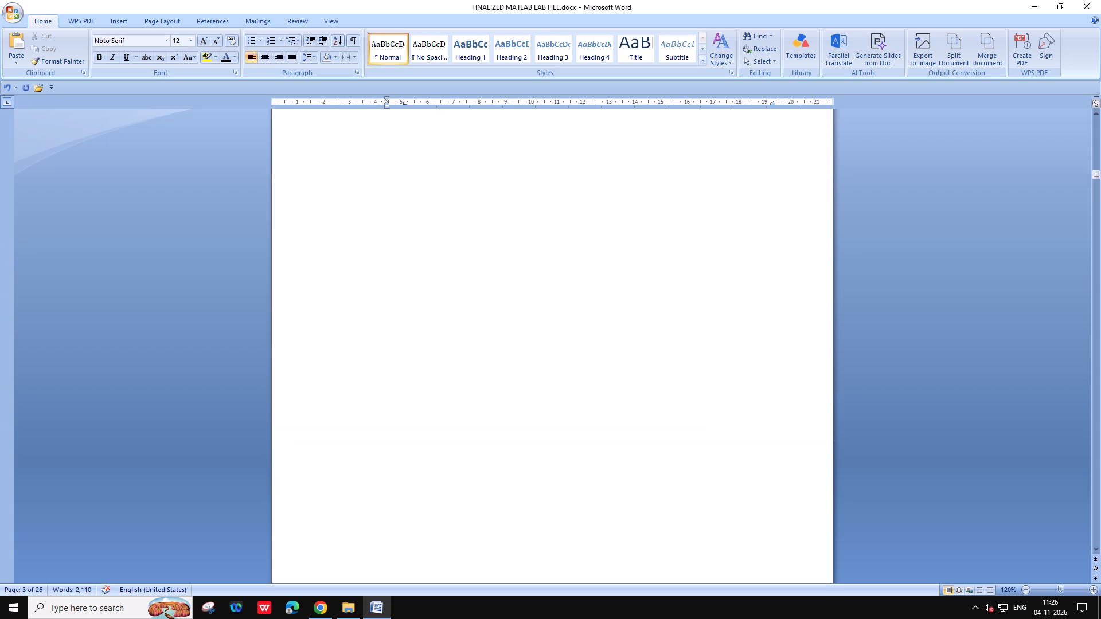
pyautogui.scroll(-17, 420, 405)
pyautogui.click(576, 350)
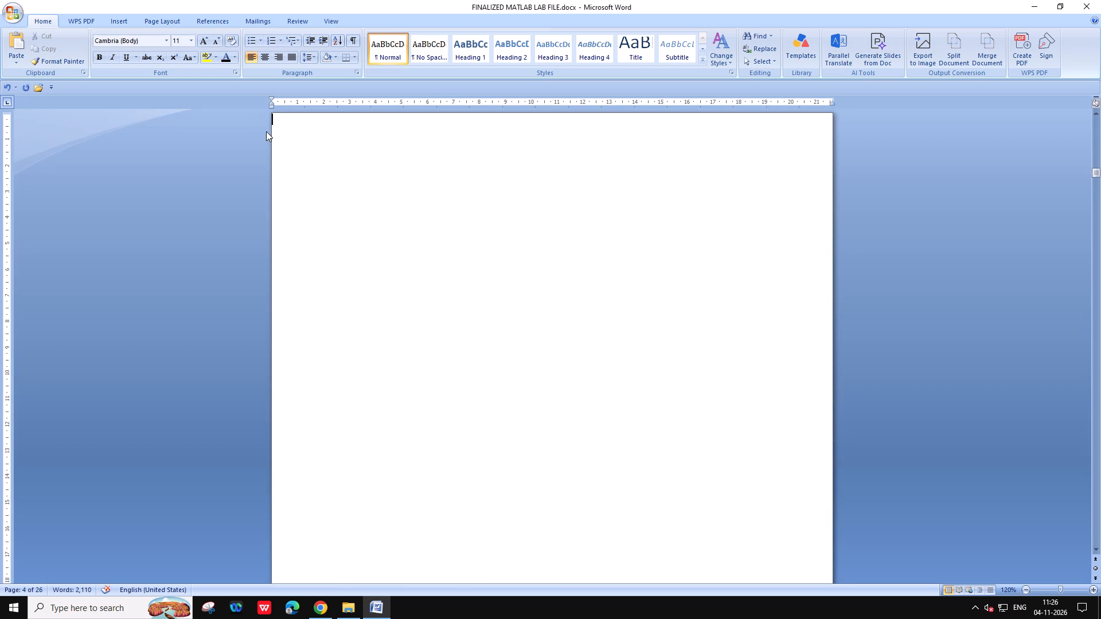
# Set the document zoom to Whole page after trying the 100%, many pages, page width and text width options.
pyautogui.click(1017, 590)
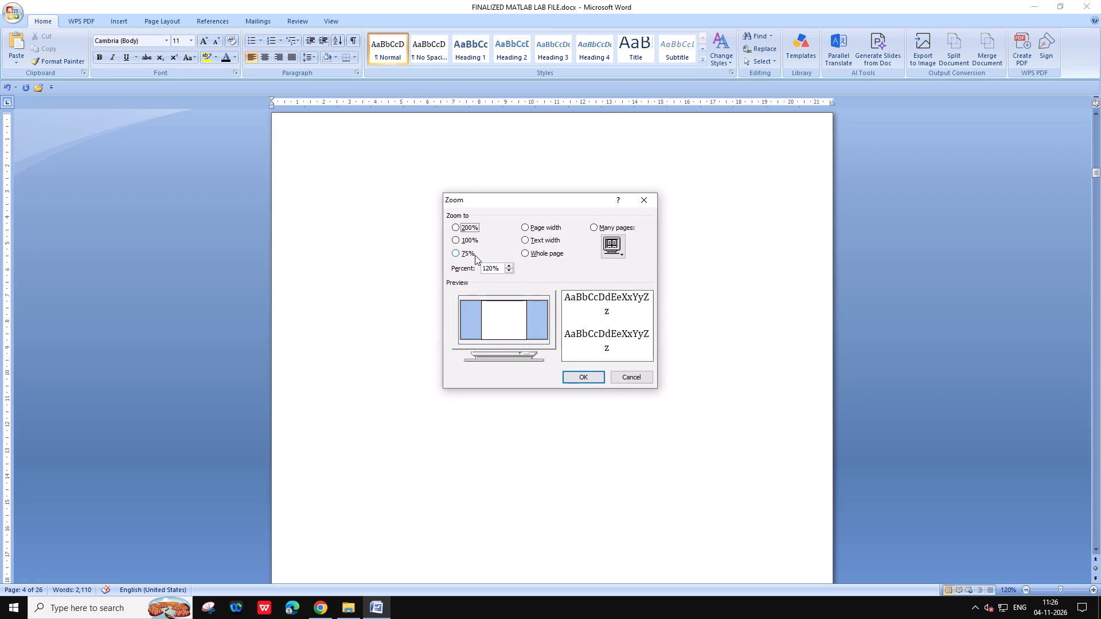
pyautogui.click(452, 241)
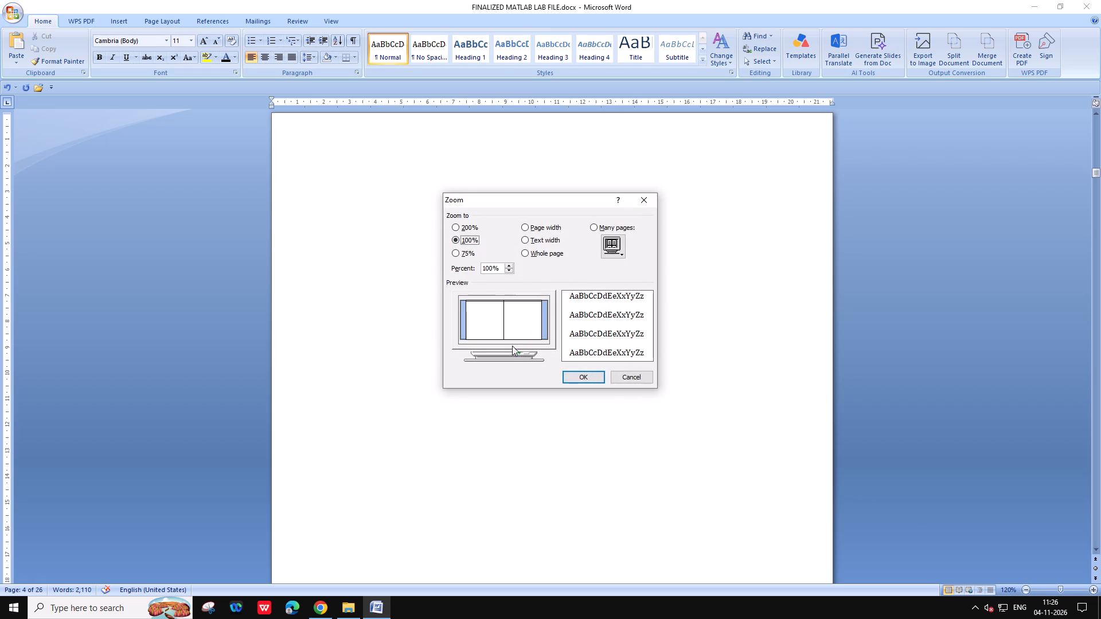
pyautogui.moveTo(497, 328); pyautogui.dragTo(533, 315)
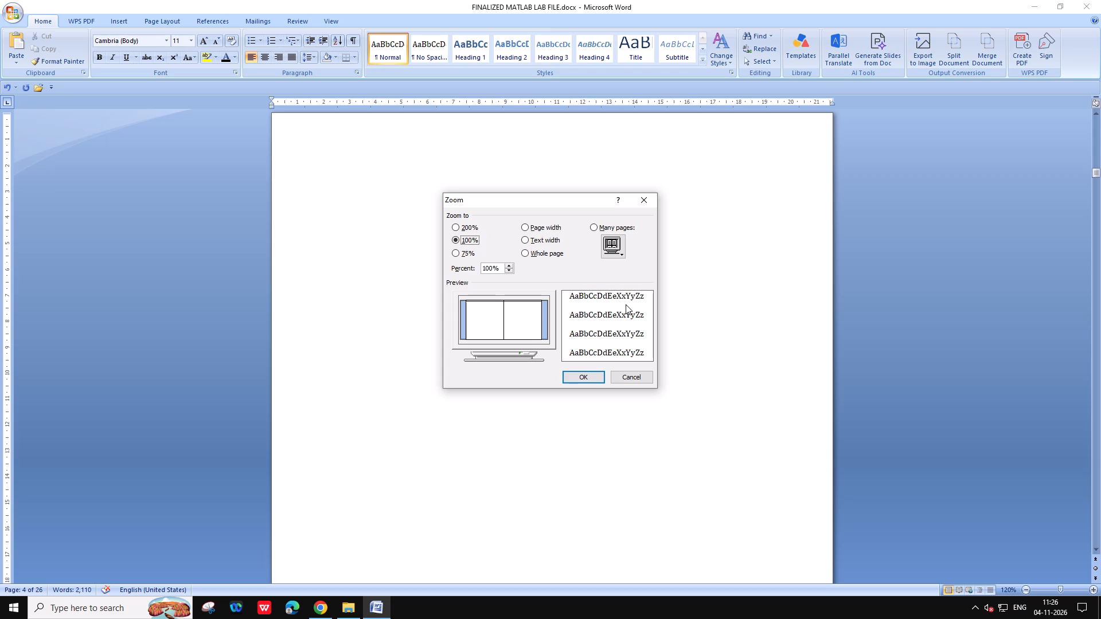
pyautogui.click(618, 295)
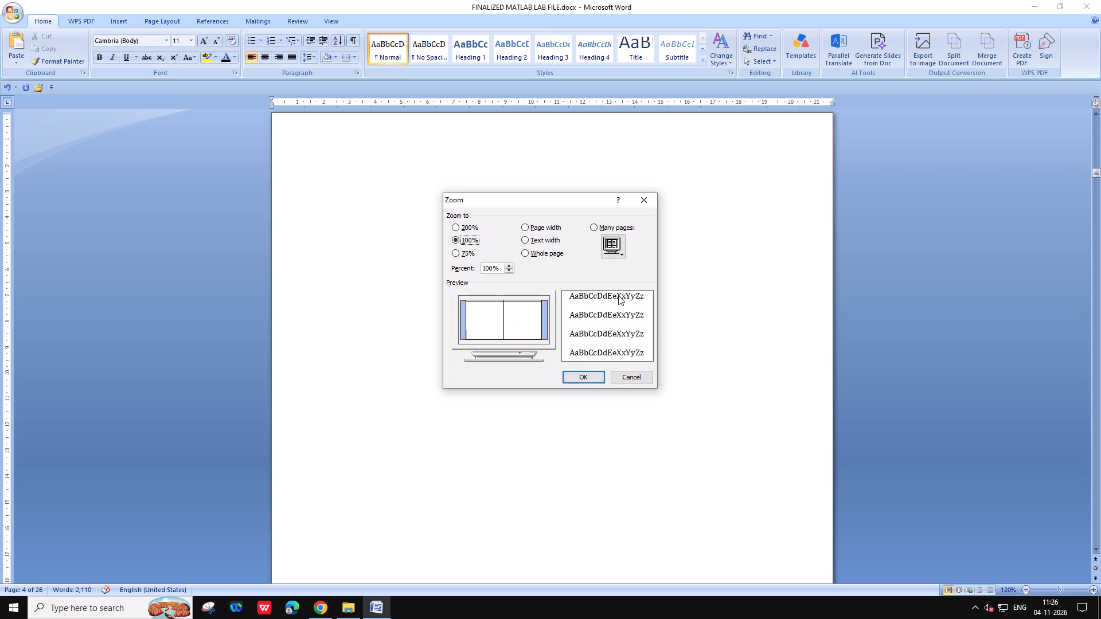
pyautogui.click(618, 295)
pyautogui.scroll(-5, 618, 295)
pyautogui.click(591, 230)
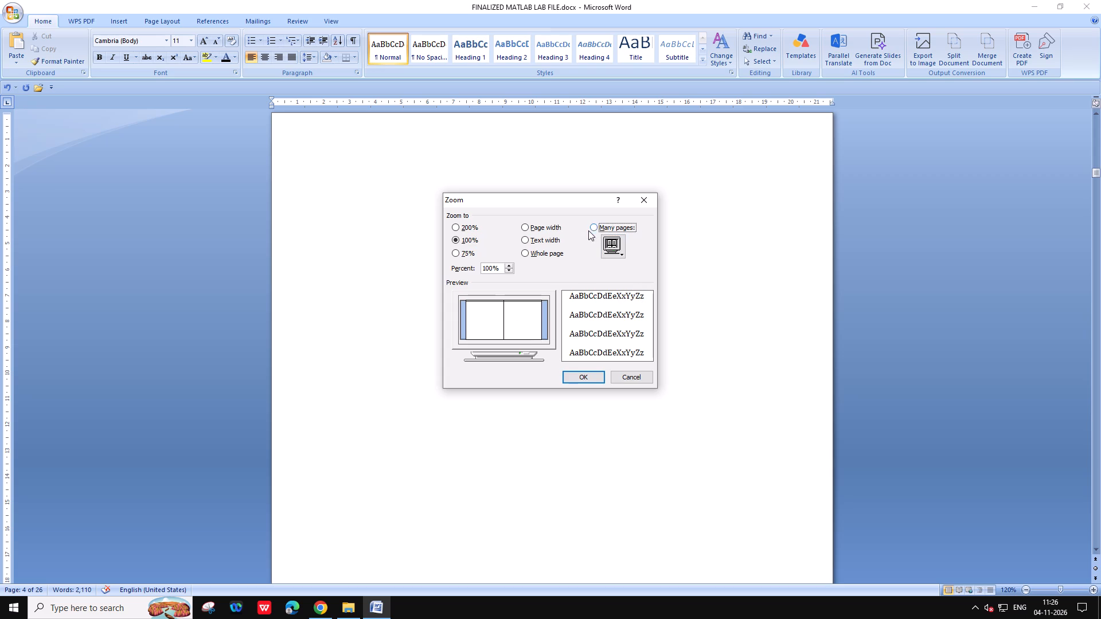
pyautogui.click(595, 227)
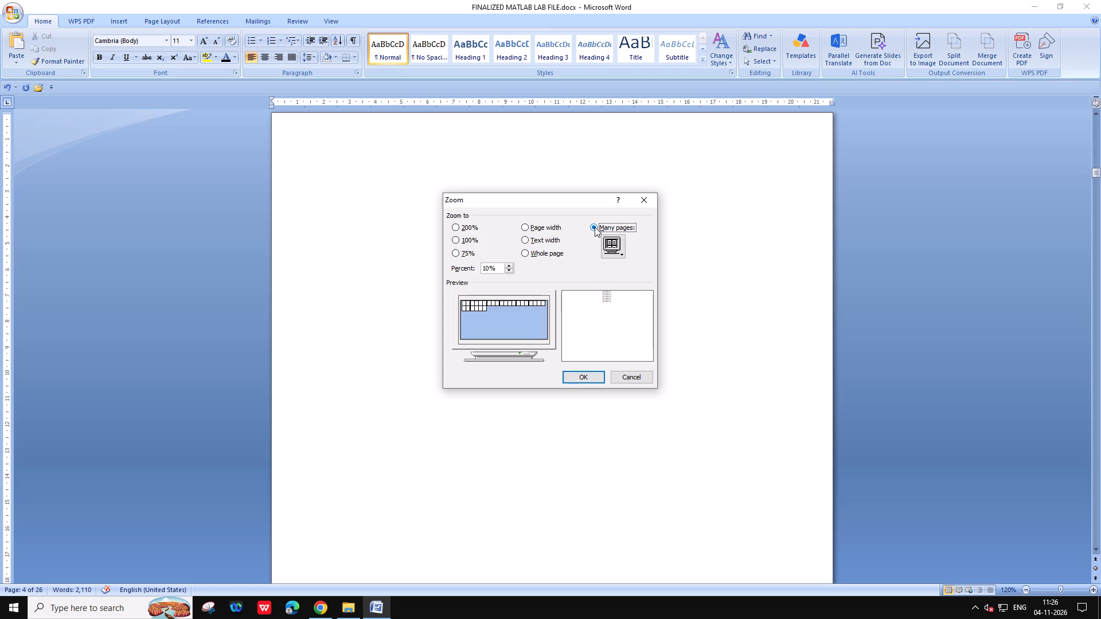
pyautogui.click(595, 227)
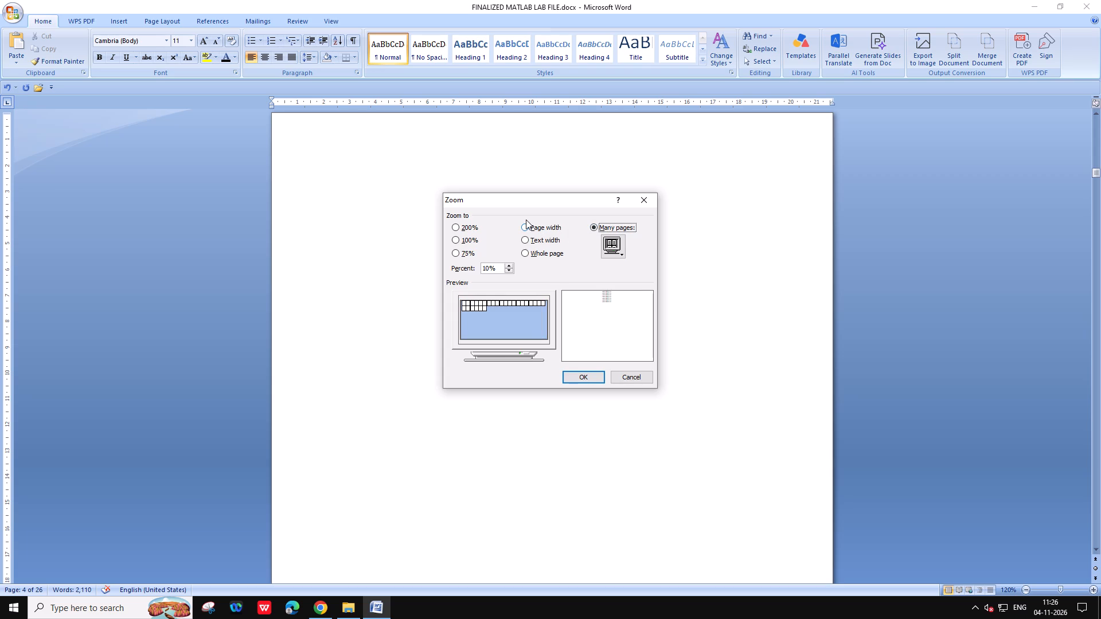
pyautogui.click(526, 229)
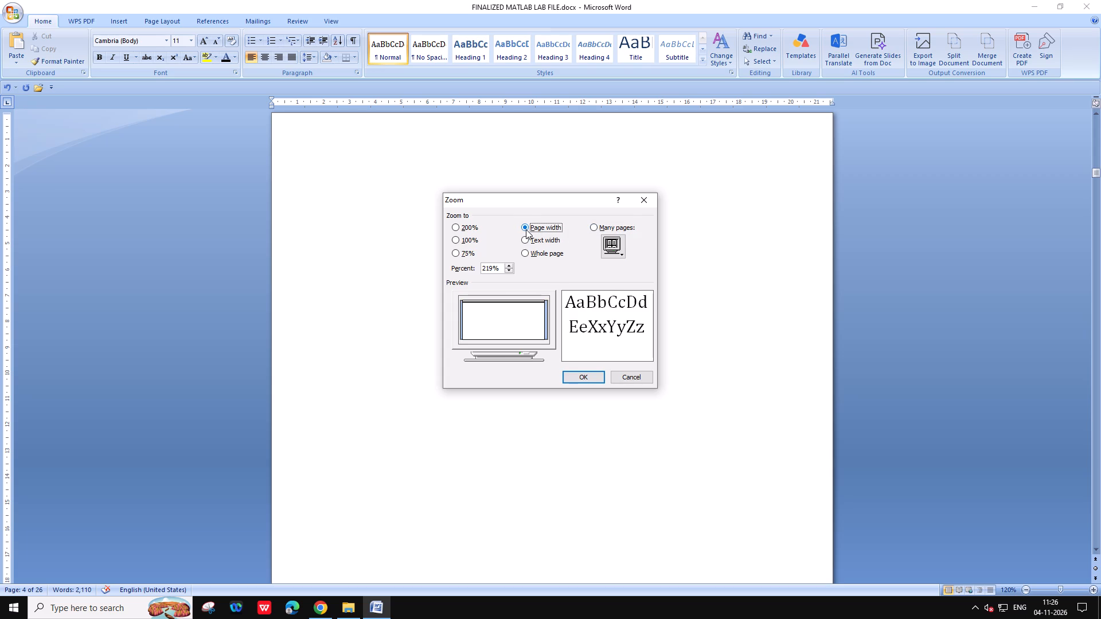
pyautogui.click(526, 236)
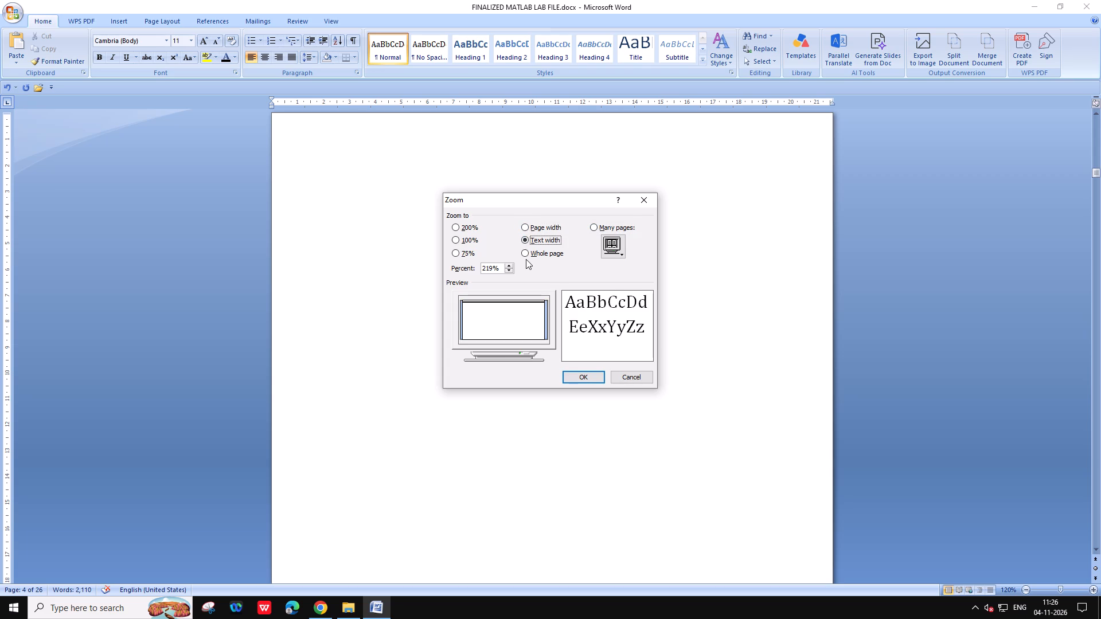
pyautogui.click(526, 250)
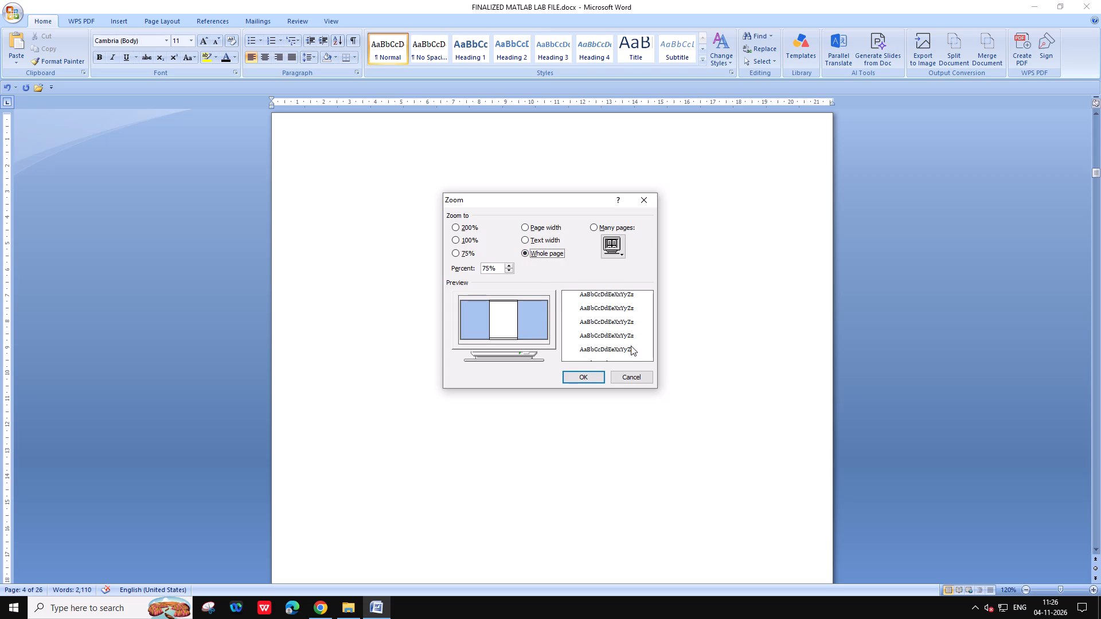
pyautogui.click(508, 267)
pyautogui.click(508, 267)
pyautogui.tripleClick(508, 267)
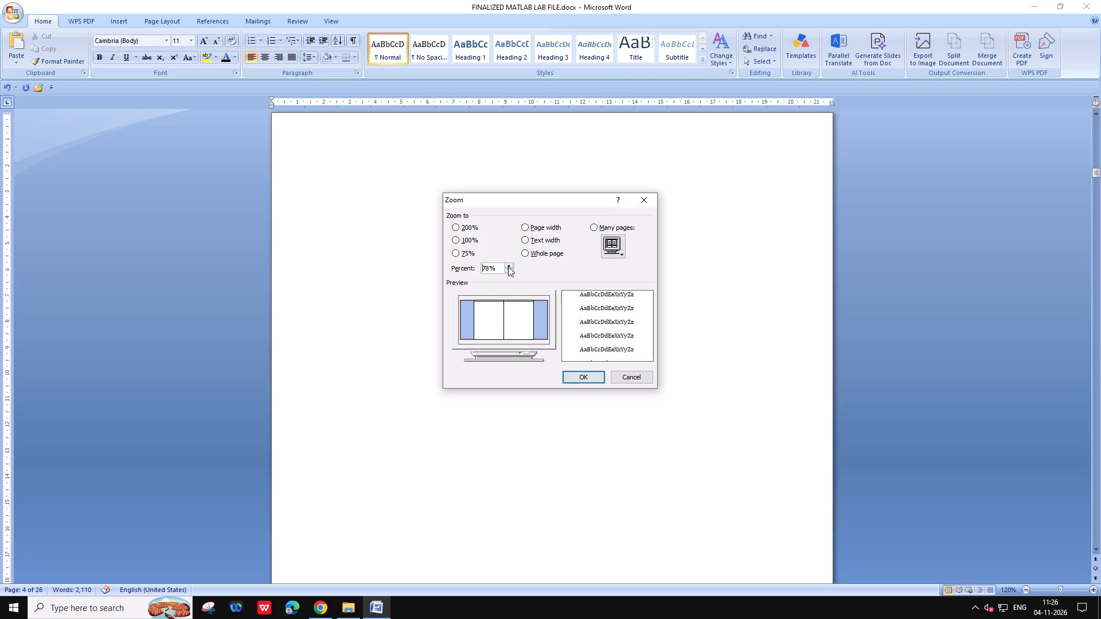
pyautogui.click(508, 267)
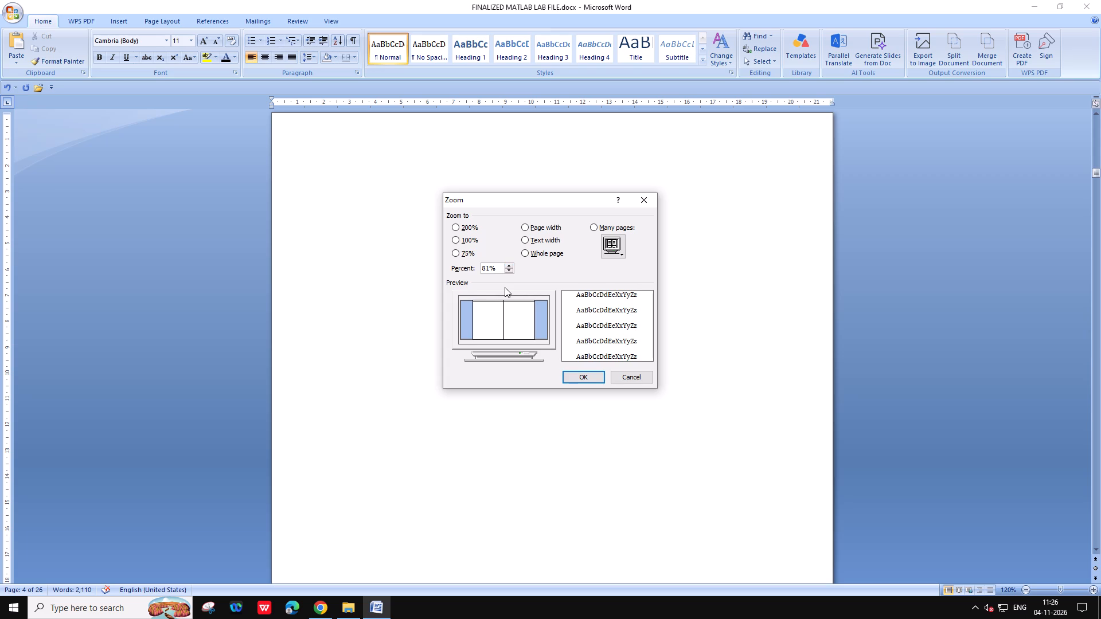
pyautogui.click(544, 249)
pyautogui.click(589, 381)
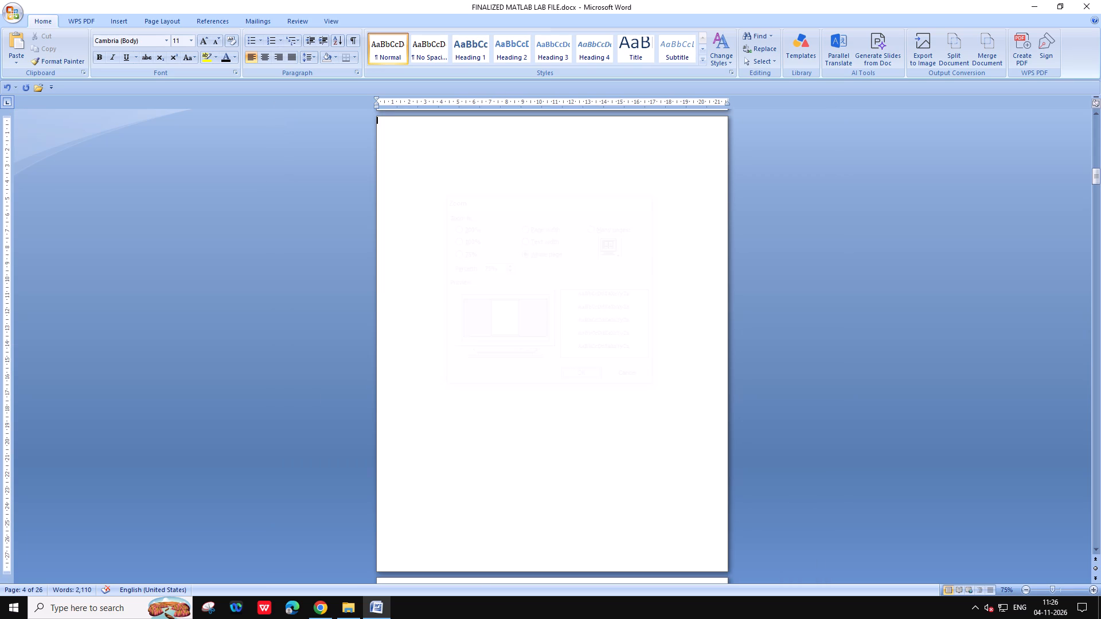
# Delete the blank page 4 between the end of Program No.-1 and the start of Program No.-2.
pyautogui.scroll(4, 569, 351)
pyautogui.scroll(-4, 569, 351)
pyautogui.scroll(18, 569, 351)
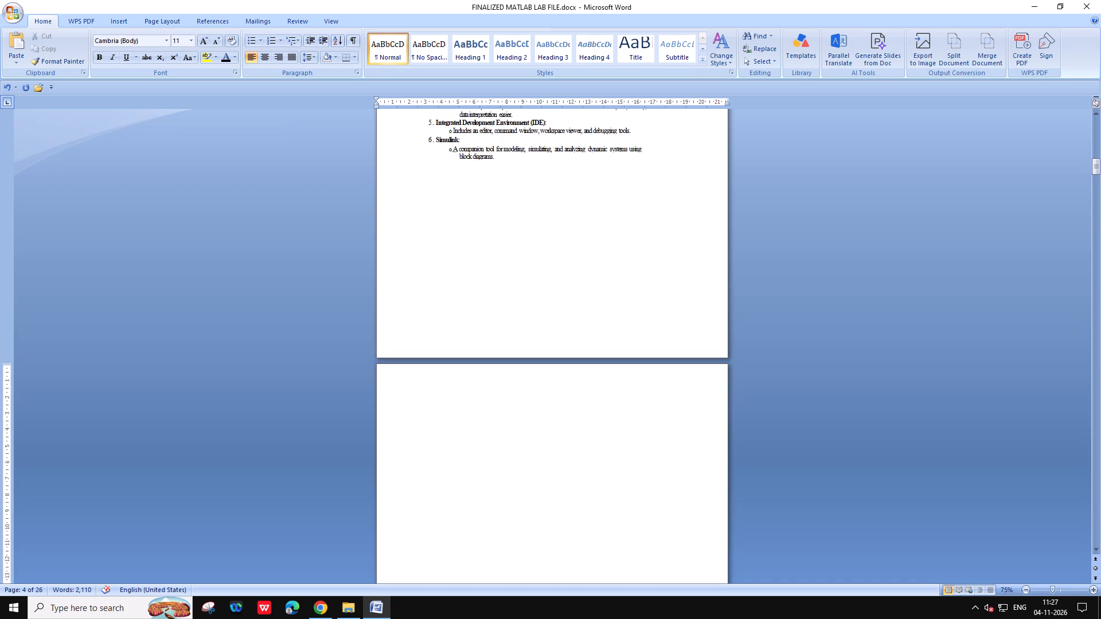
pyautogui.scroll(7, 568, 350)
pyautogui.scroll(-19, 568, 350)
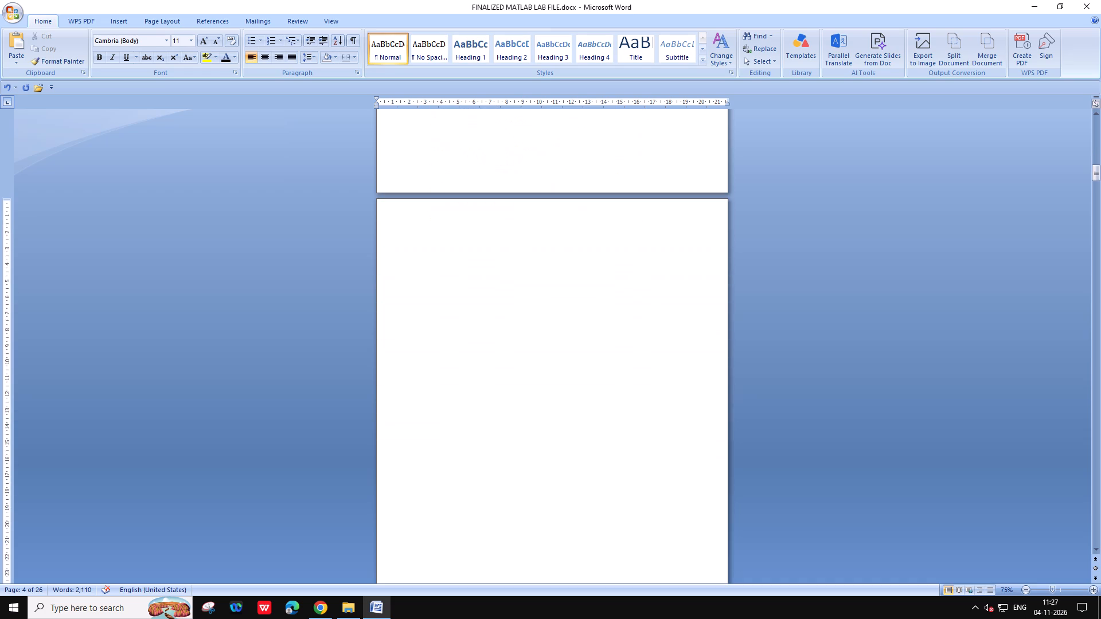
pyautogui.scroll(-6, 568, 350)
pyautogui.moveTo(353, 117); pyautogui.dragTo(653, 227, button='right')
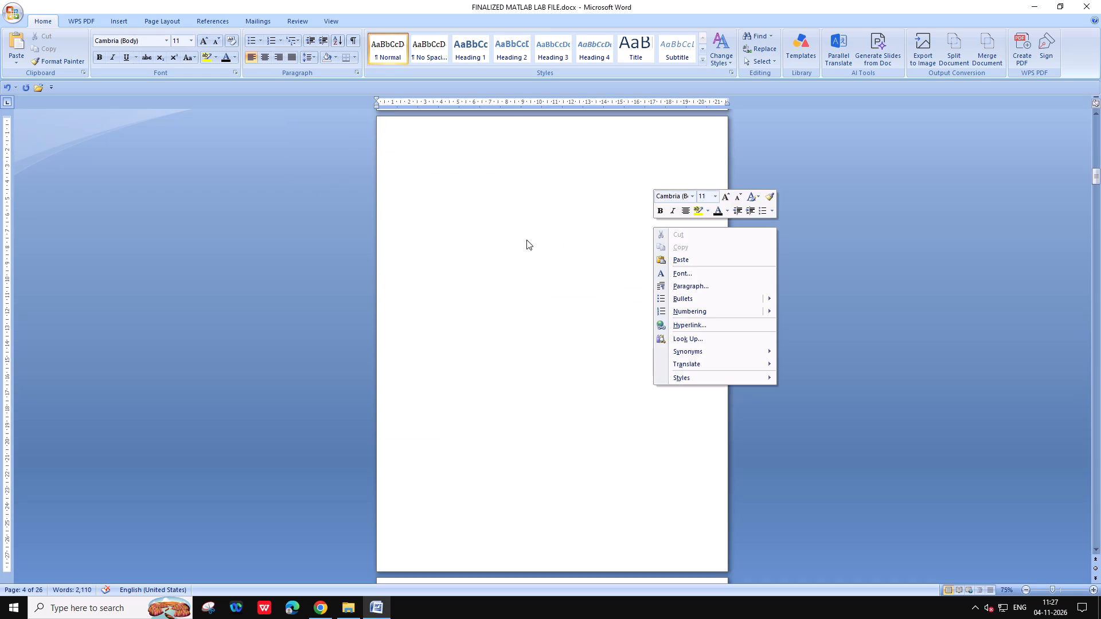
pyautogui.click(499, 242)
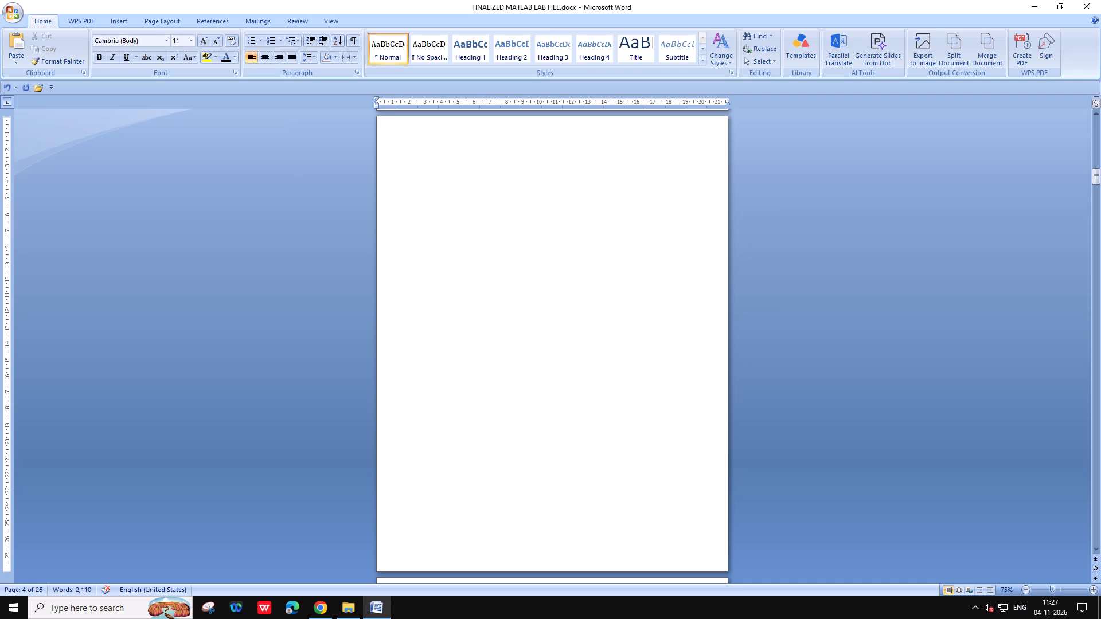
pyautogui.press('Delete')
# Review the page layout from Program No.-1 back through the index to the cover page.
pyautogui.scroll(3, 564, 282)
pyautogui.scroll(20, 564, 282)
pyautogui.scroll(8, 564, 282)
pyautogui.scroll(-1, 564, 282)
pyautogui.scroll(7, 564, 282)
pyautogui.scroll(-1, 564, 282)
pyautogui.scroll(16, 564, 282)
pyautogui.scroll(14, 564, 282)
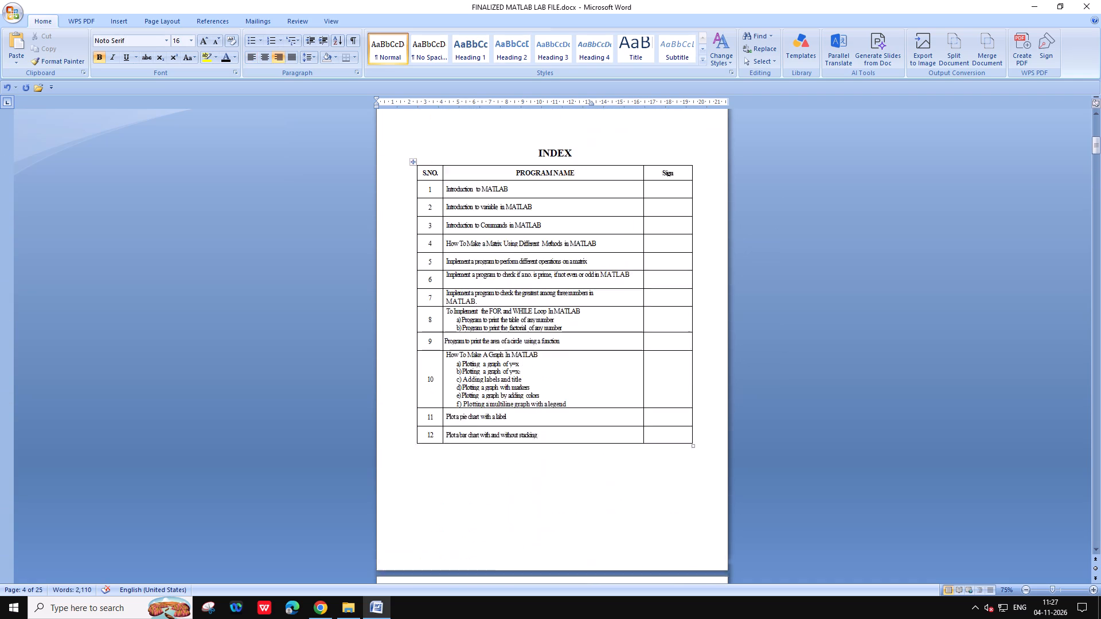
pyautogui.scroll(9, 564, 282)
pyautogui.scroll(-1, 564, 282)
pyautogui.scroll(15, 564, 282)
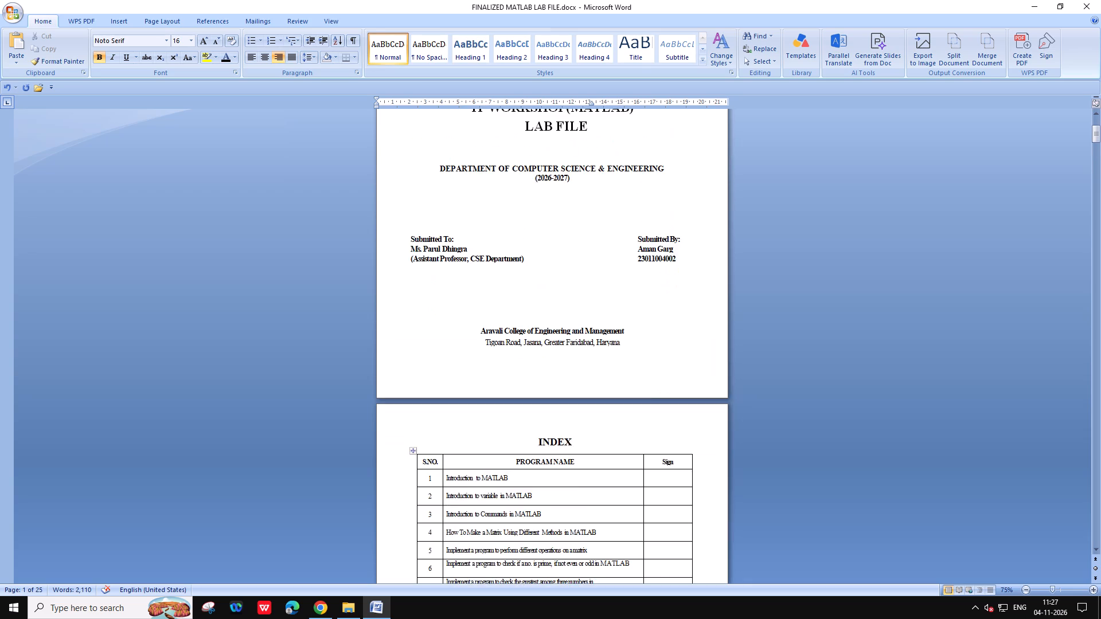
pyautogui.scroll(4, 564, 282)
pyautogui.scroll(-6, 564, 282)
pyautogui.scroll(5, 564, 282)
pyautogui.scroll(-5, 564, 282)
pyautogui.scroll(4, 564, 282)
pyautogui.scroll(-19, 564, 282)
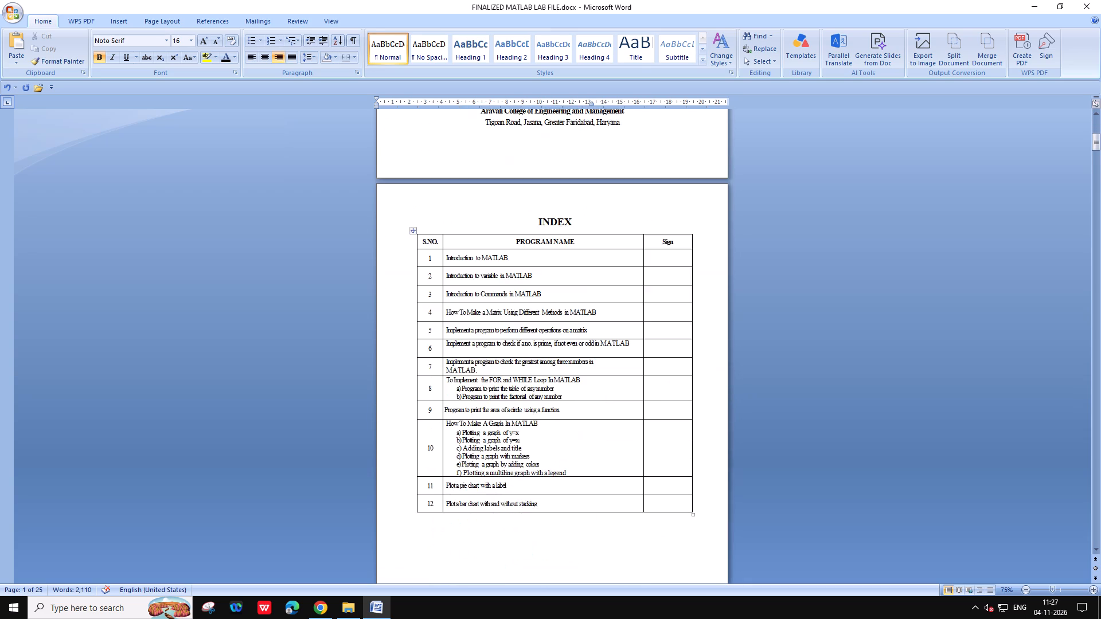
# Review the page flow from the index through Program No.-1 to the second page of Program No.-2.
pyautogui.scroll(-15, 564, 282)
pyautogui.scroll(-14, 564, 282)
pyautogui.scroll(-8, 564, 282)
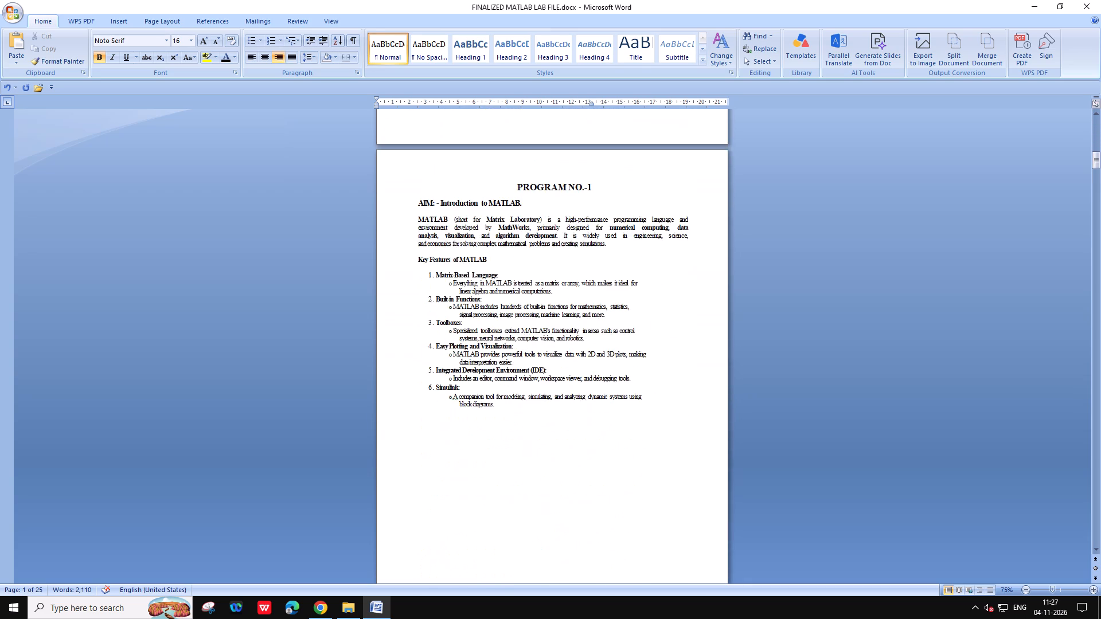
pyautogui.scroll(-20, 564, 282)
pyautogui.scroll(-14, 564, 282)
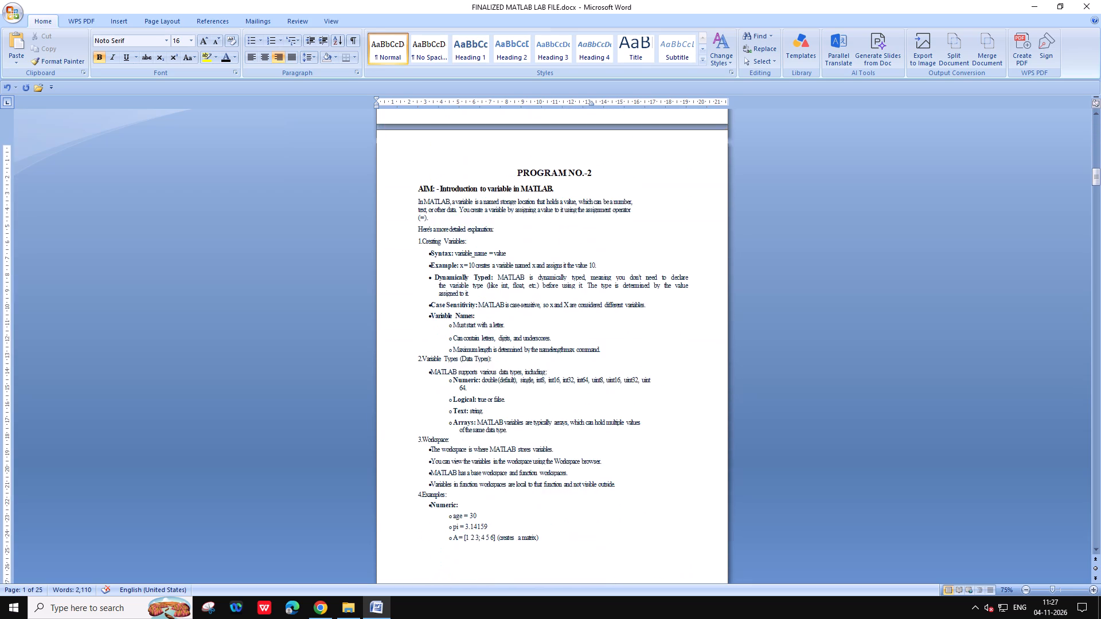
pyautogui.scroll(-17, 564, 282)
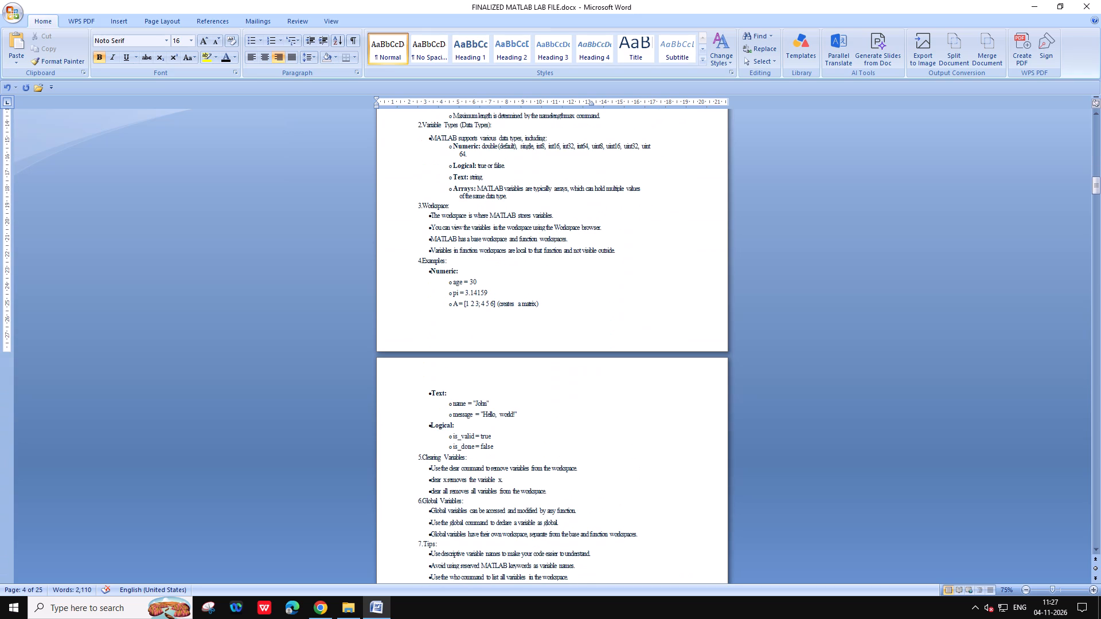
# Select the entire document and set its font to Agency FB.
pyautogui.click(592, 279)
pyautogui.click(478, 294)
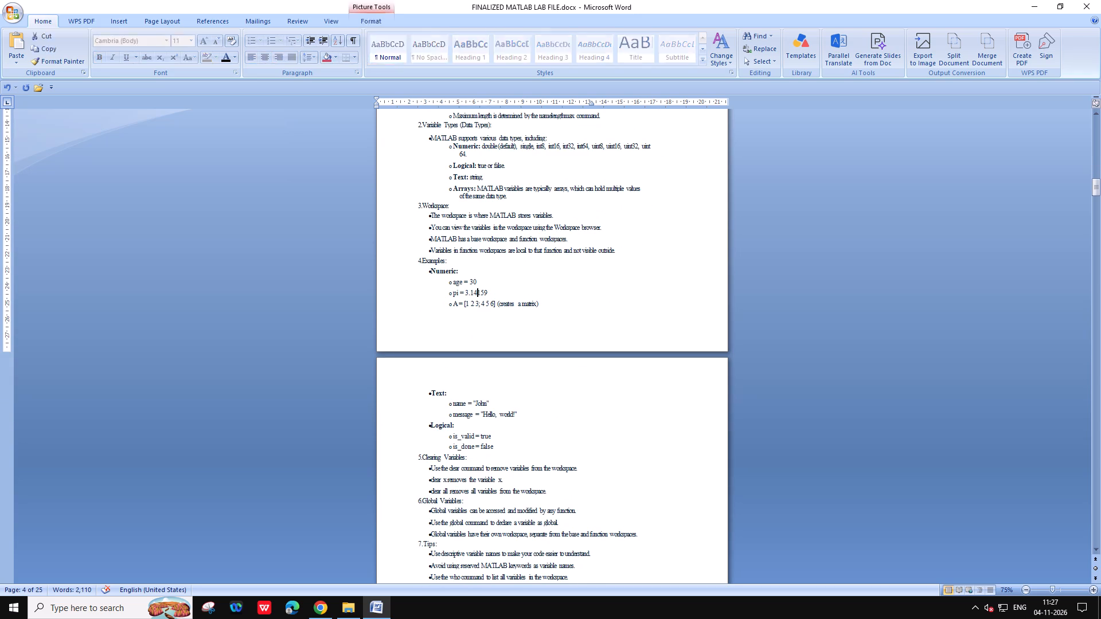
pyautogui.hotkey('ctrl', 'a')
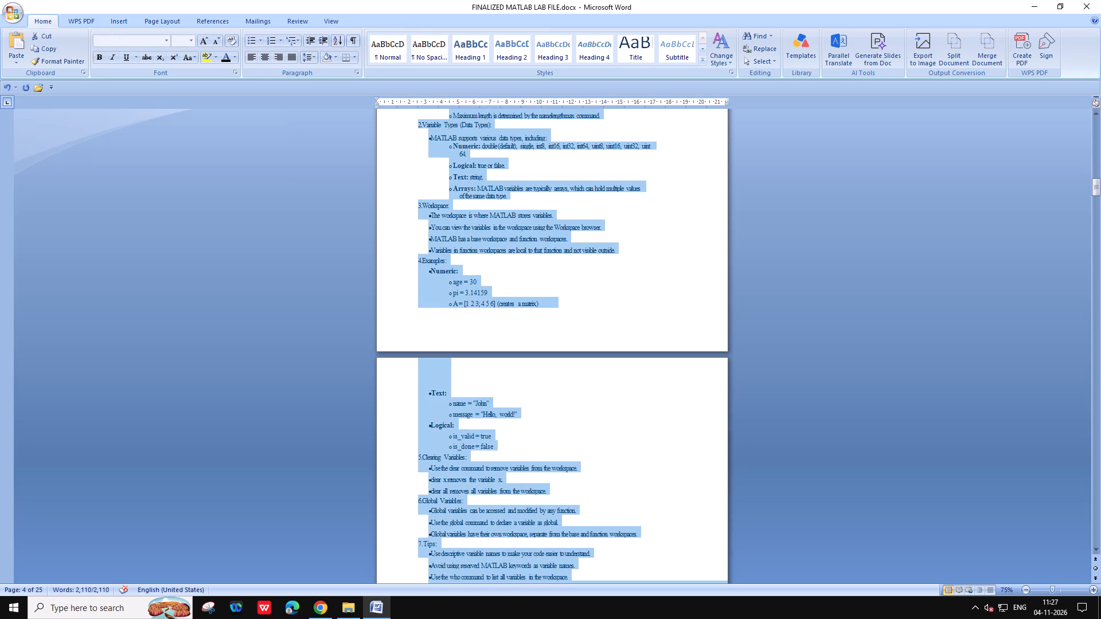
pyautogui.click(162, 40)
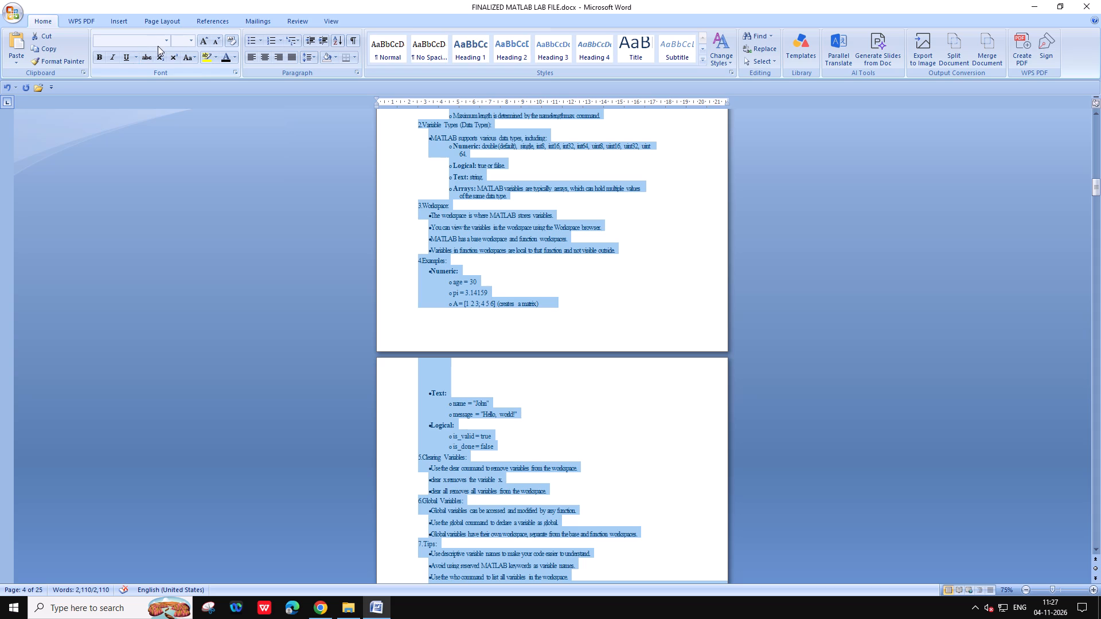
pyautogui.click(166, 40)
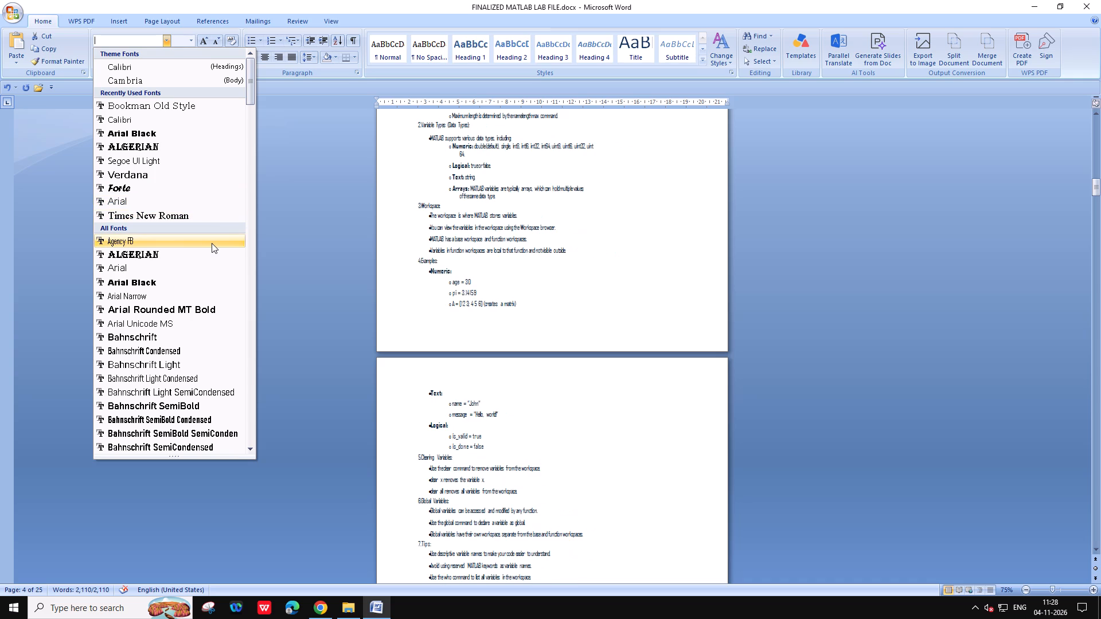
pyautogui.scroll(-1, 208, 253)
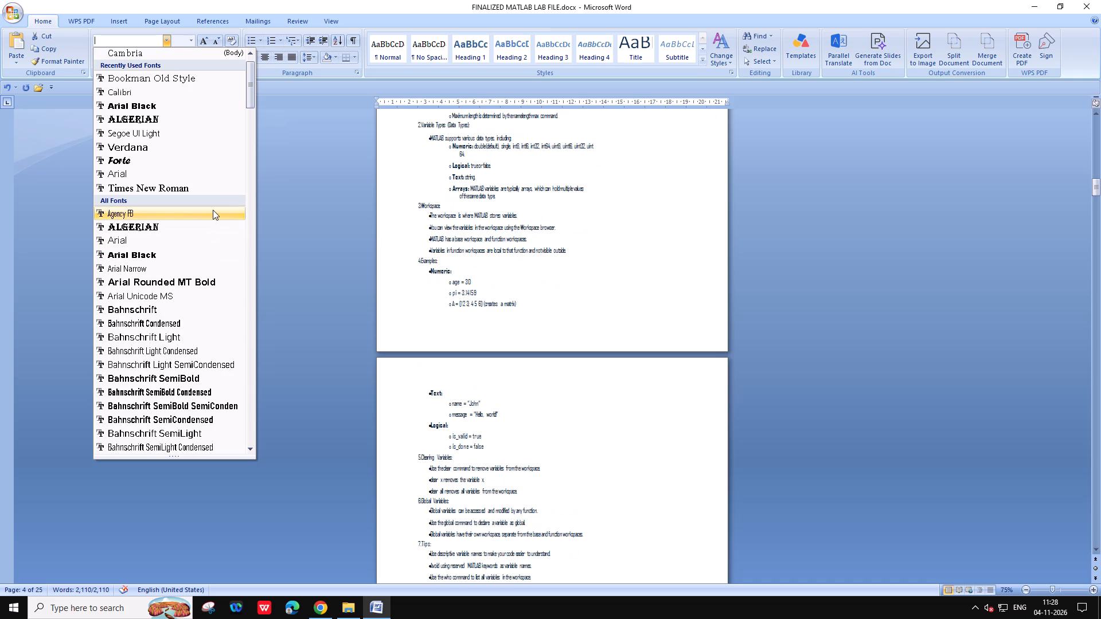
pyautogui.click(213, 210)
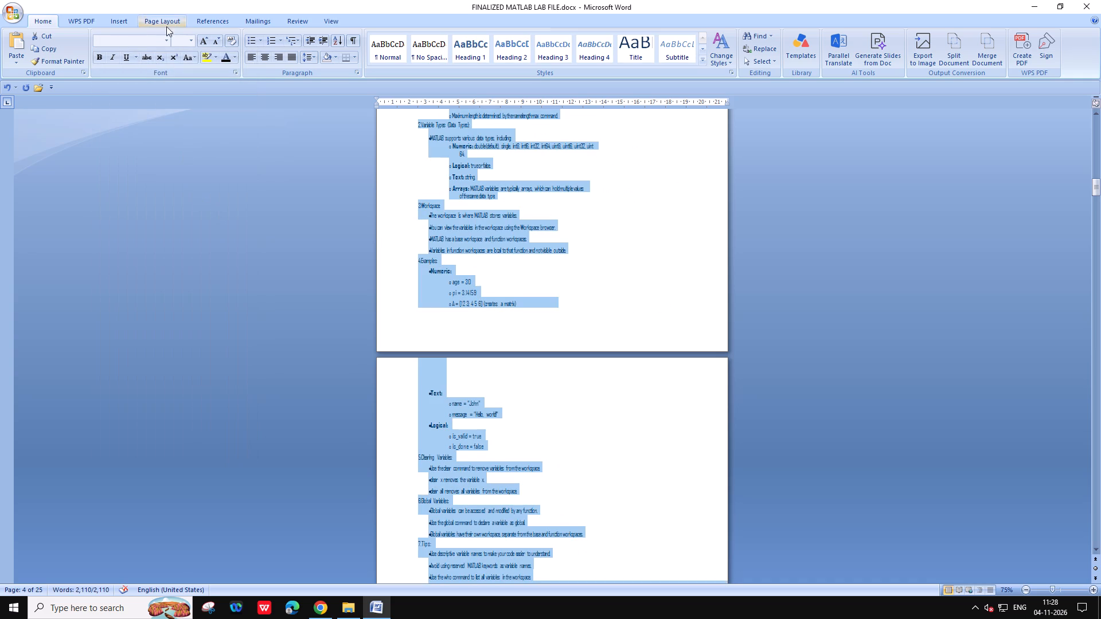
# Preview successive fonts on the whole selected document, from Agency FB through the Arial and Bahnschrift families, and set it to Bahnschrift Light.
pyautogui.click(169, 41)
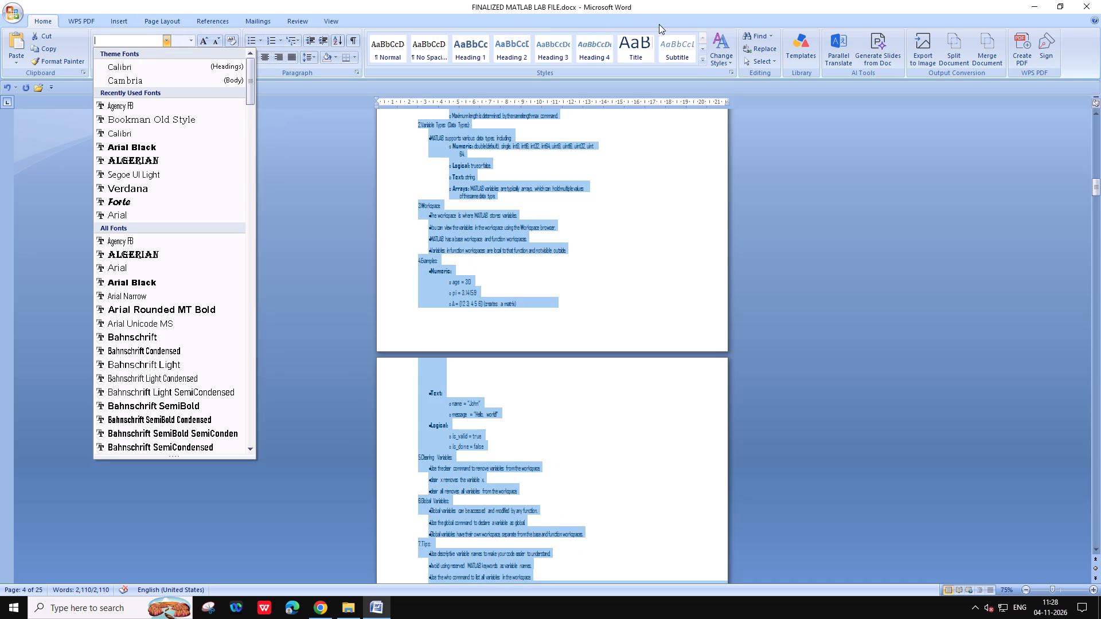
pyautogui.press('Down')
pyautogui.press('Down')
pyautogui.press('Down')
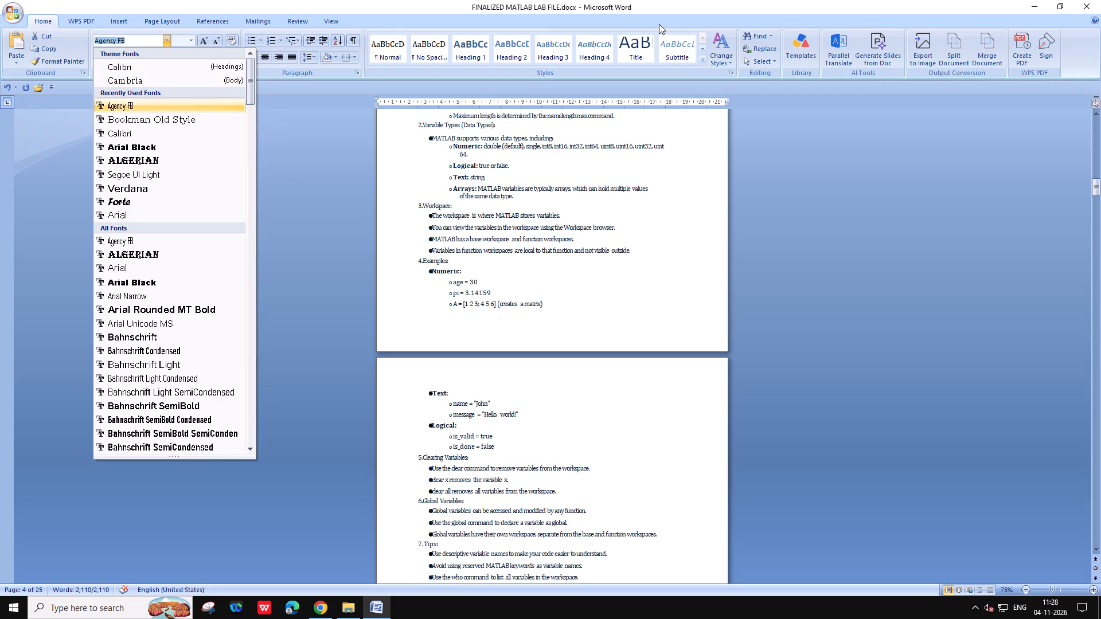
pyautogui.press('Down')
pyautogui.press('Down')
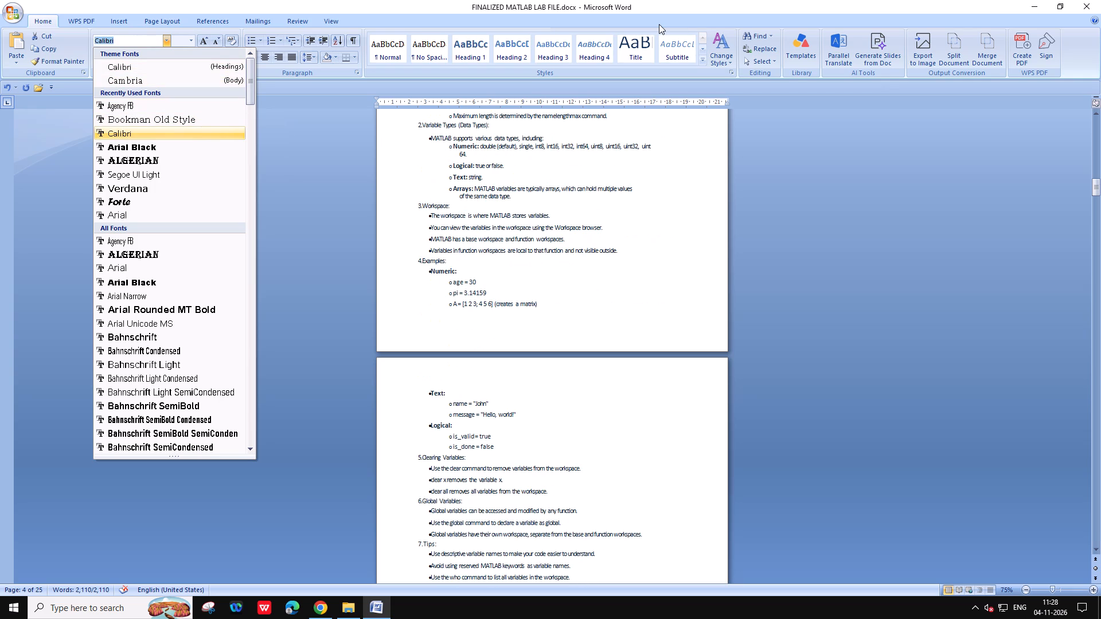
pyautogui.press('Down')
pyautogui.press('Down')
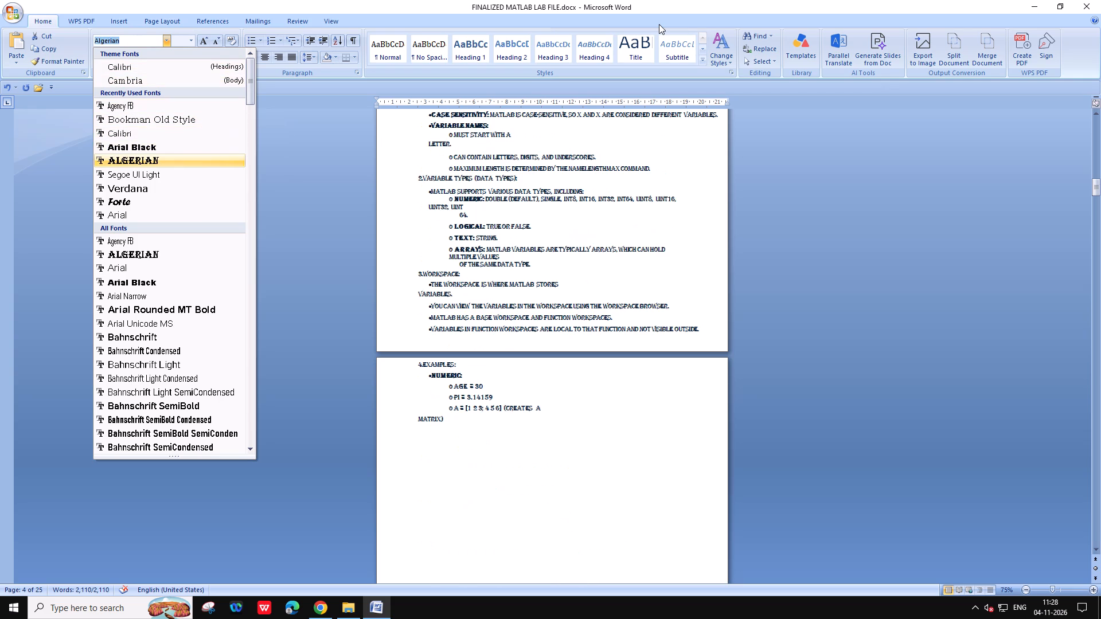
pyautogui.press('Down')
pyautogui.press('Down')
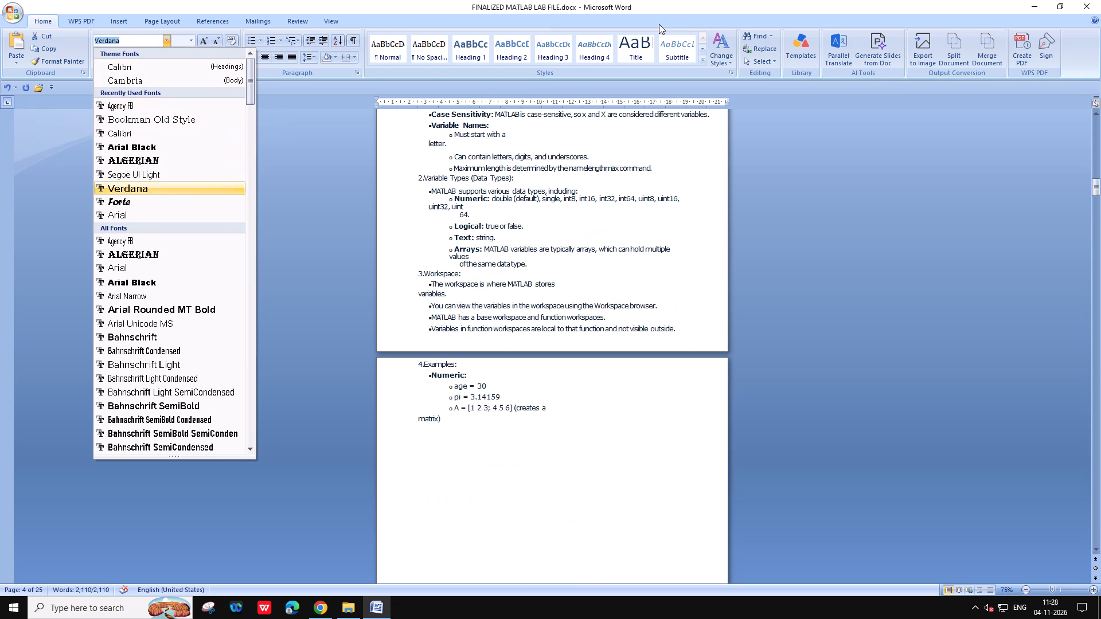
pyautogui.press('Down')
pyautogui.press('Down')
pyautogui.press('Down')
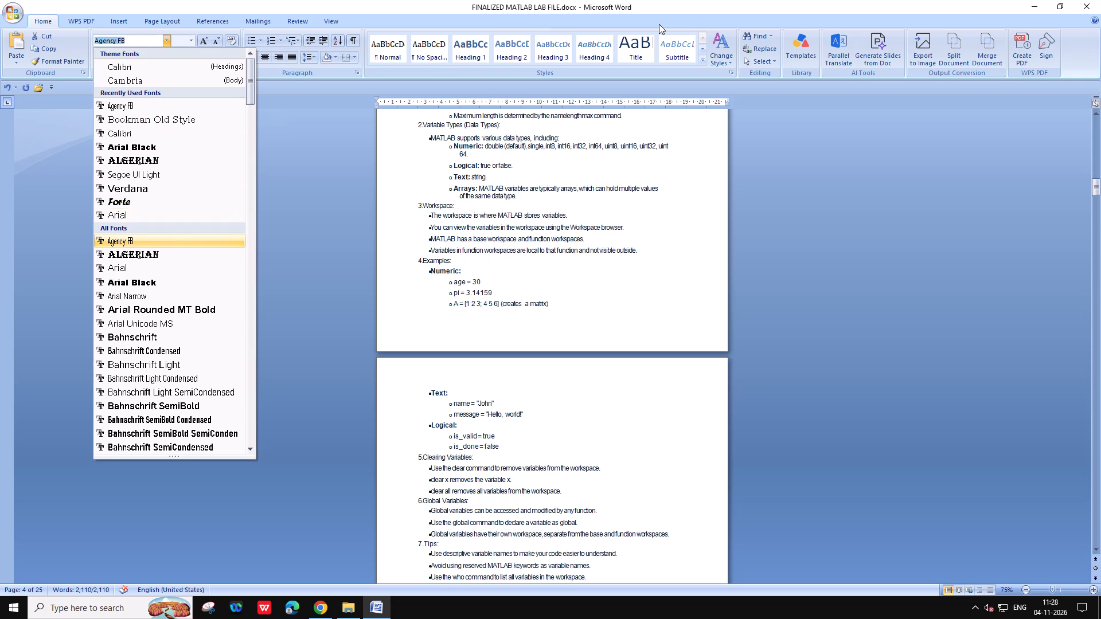
pyautogui.press('Down')
pyautogui.press('Down')
pyautogui.press('Down')
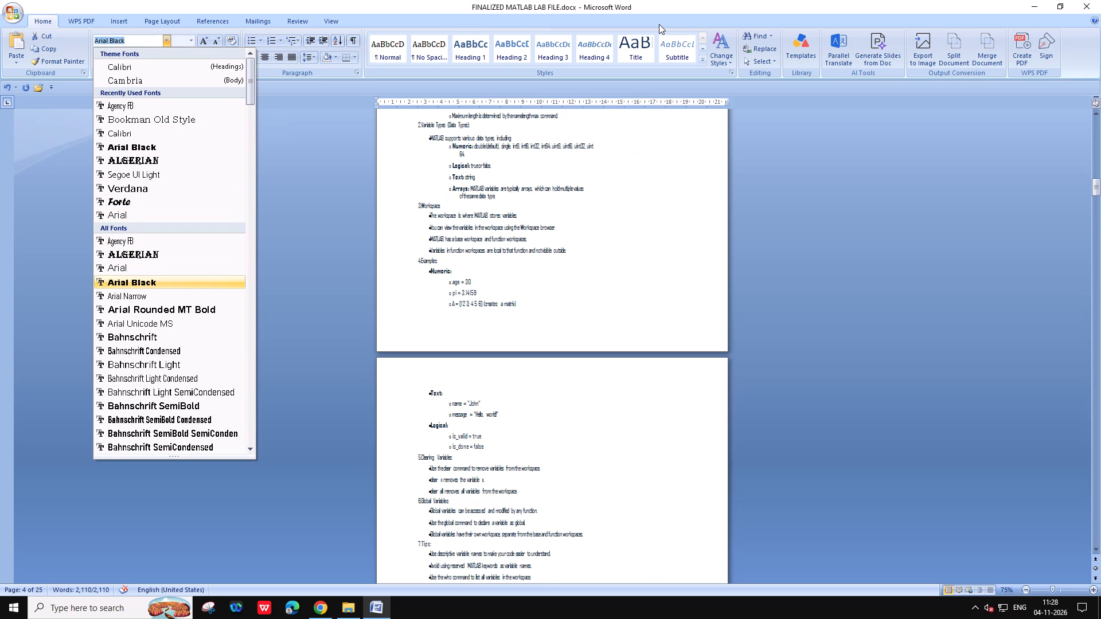
pyautogui.press('Down')
pyautogui.press('Up')
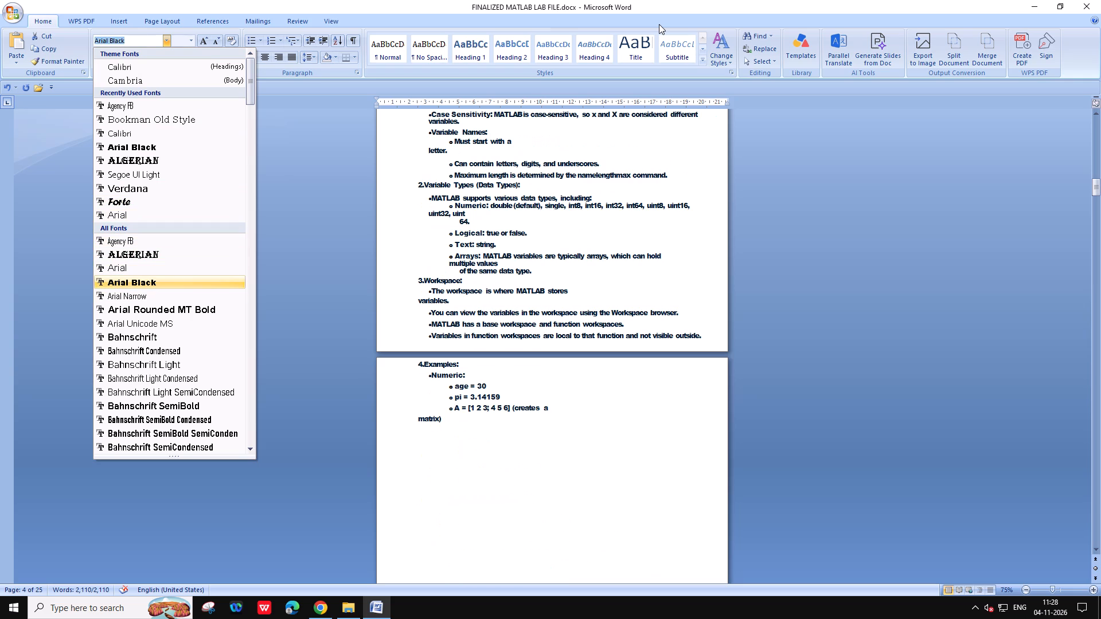
pyautogui.press('Down')
pyautogui.press('Down')
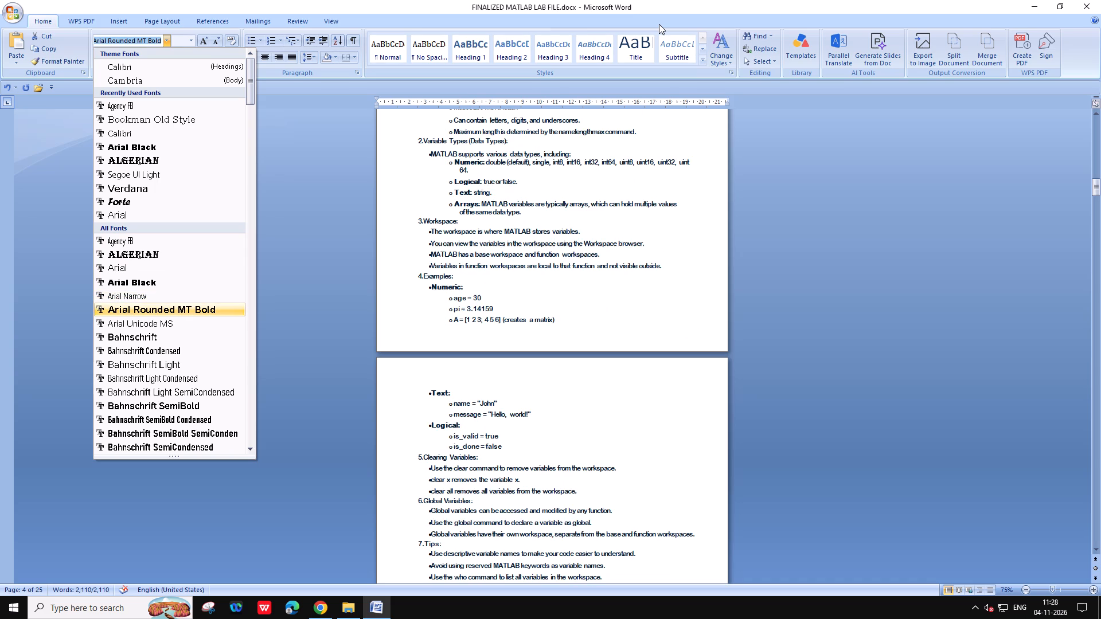
pyautogui.press('Down')
pyautogui.press('Up')
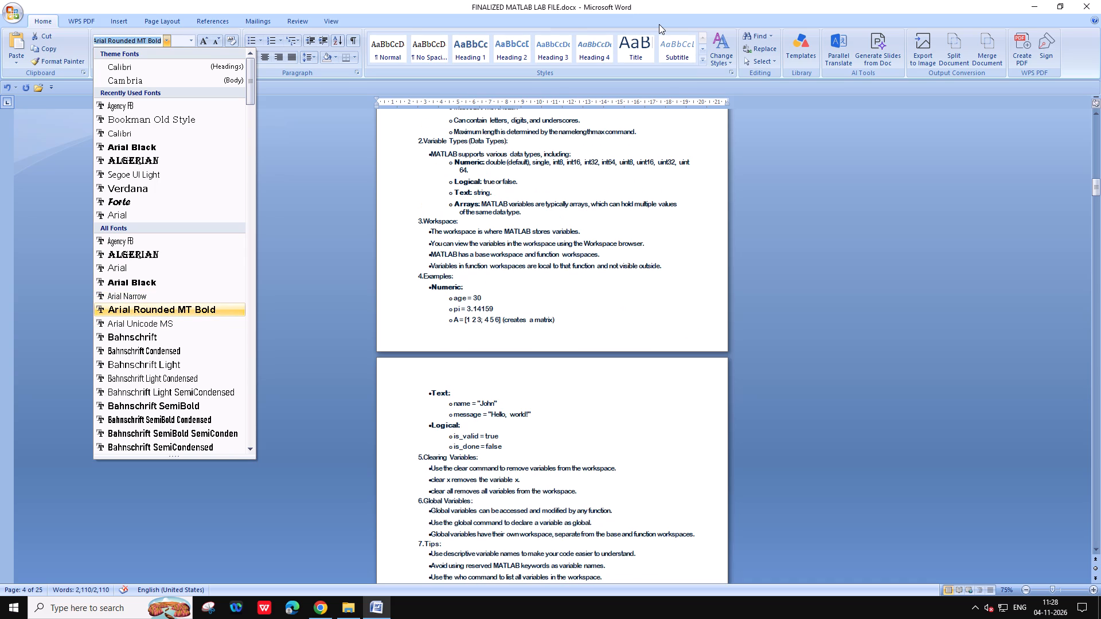
pyautogui.press('Down')
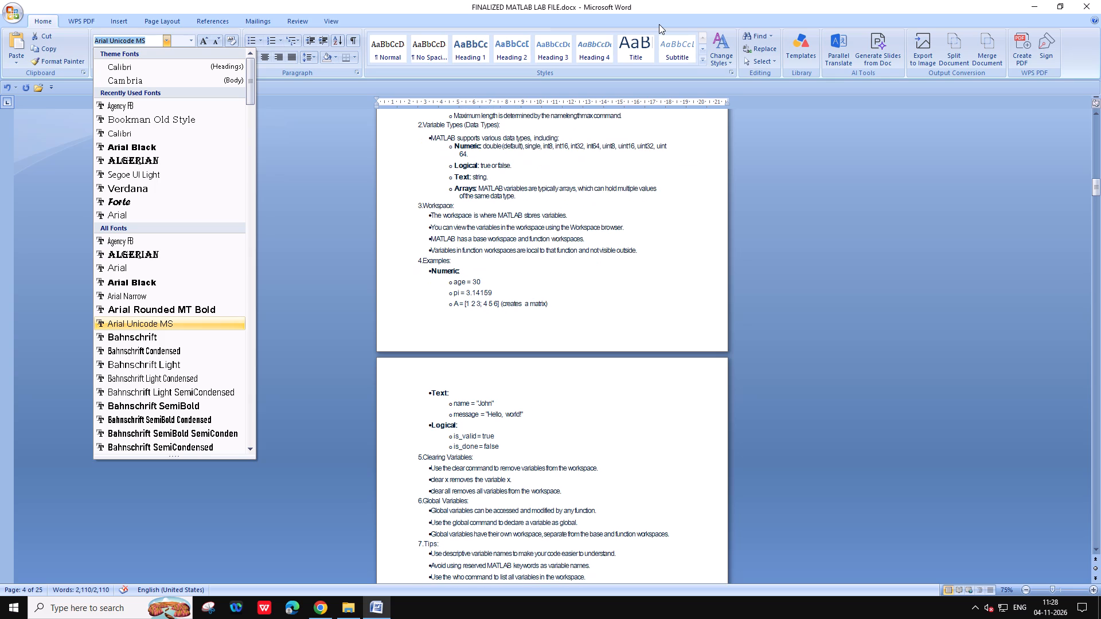
pyautogui.press('Down')
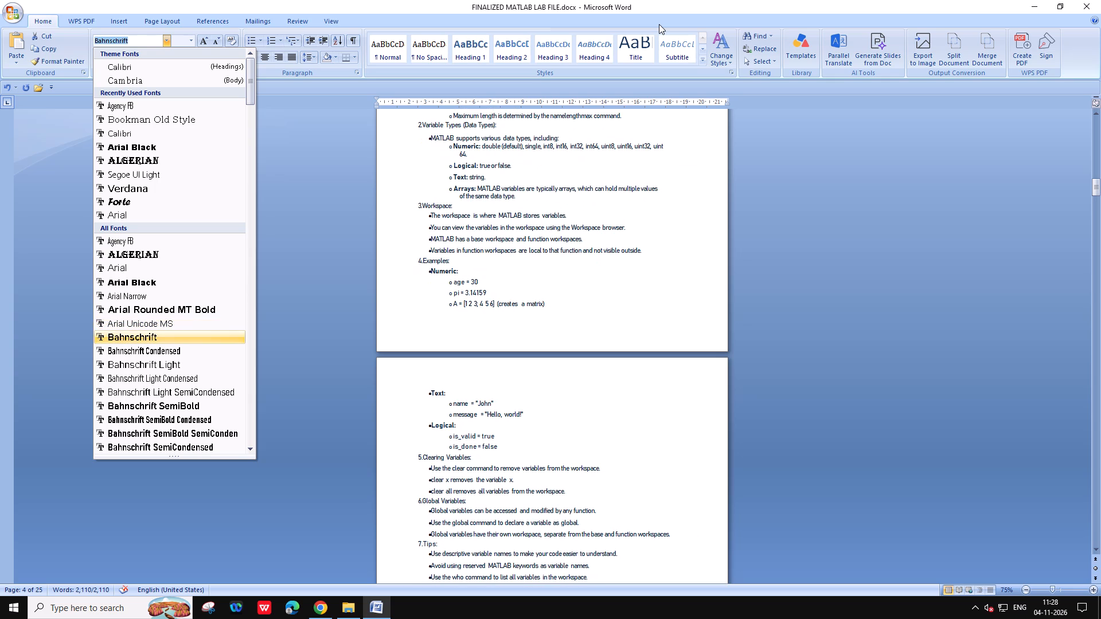
pyautogui.press('Down')
pyautogui.press('Down')
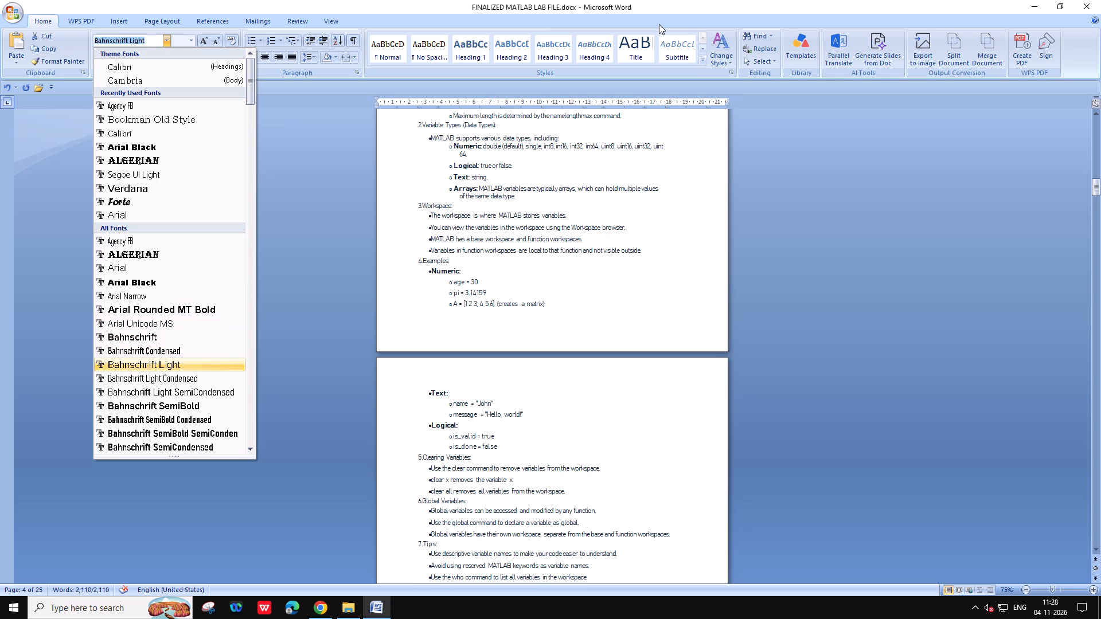
pyautogui.press('Down')
pyautogui.press('Up')
# Examine the Program No.-1 and Program No.-2 pages in the Bahnschrift Light font, finishing at 100% zoom.
pyautogui.scroll(4, 561, 242)
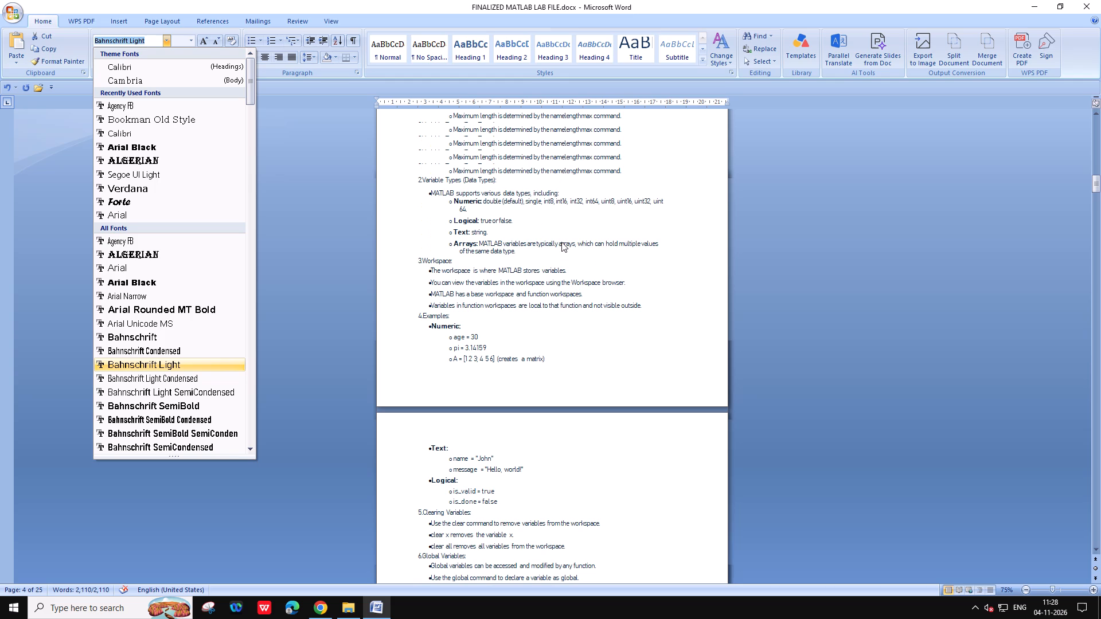
pyautogui.keyDown('ctrl'); pyautogui.scroll(3, 600, 275); pyautogui.keyUp('ctrl')
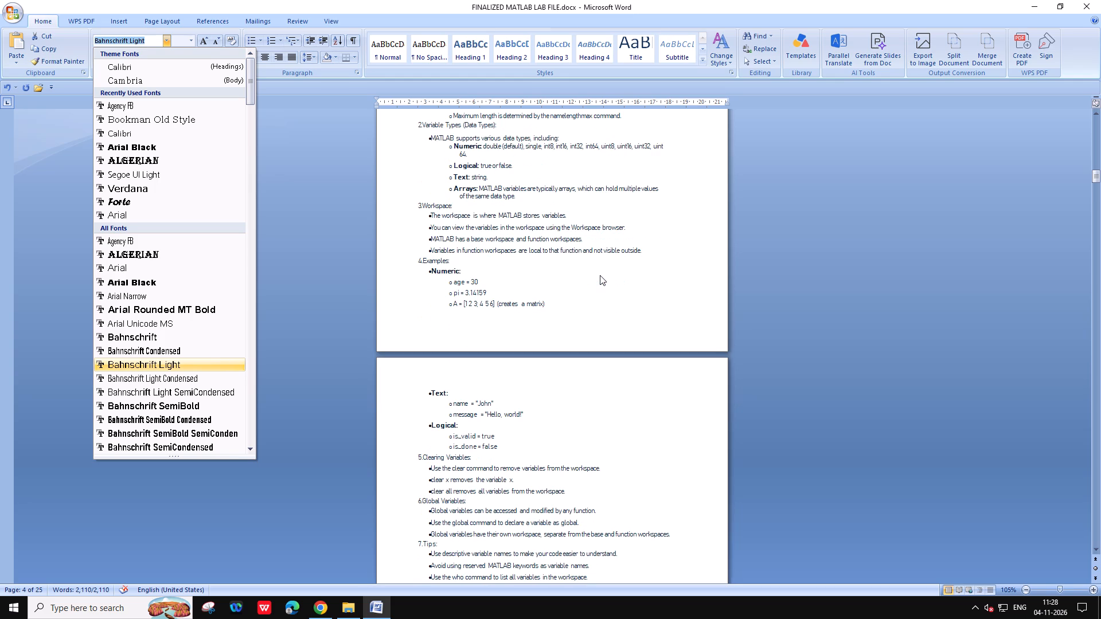
pyautogui.keyDown('ctrl'); pyautogui.scroll(4, 600, 275); pyautogui.keyUp('ctrl')
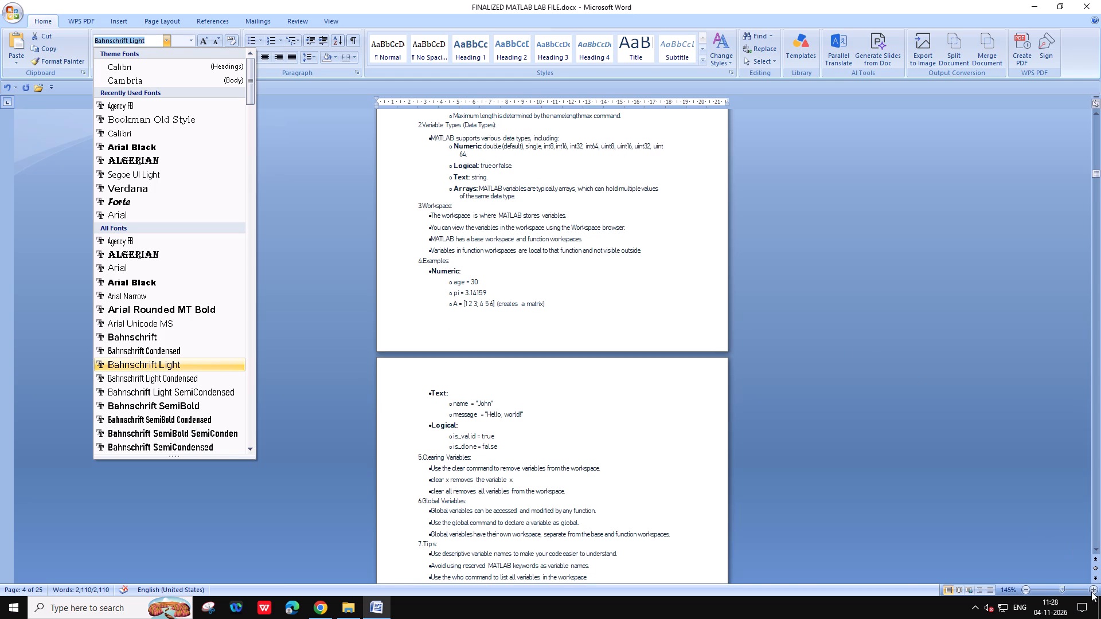
pyautogui.click(1091, 591)
pyautogui.scroll(-1, 790, 460)
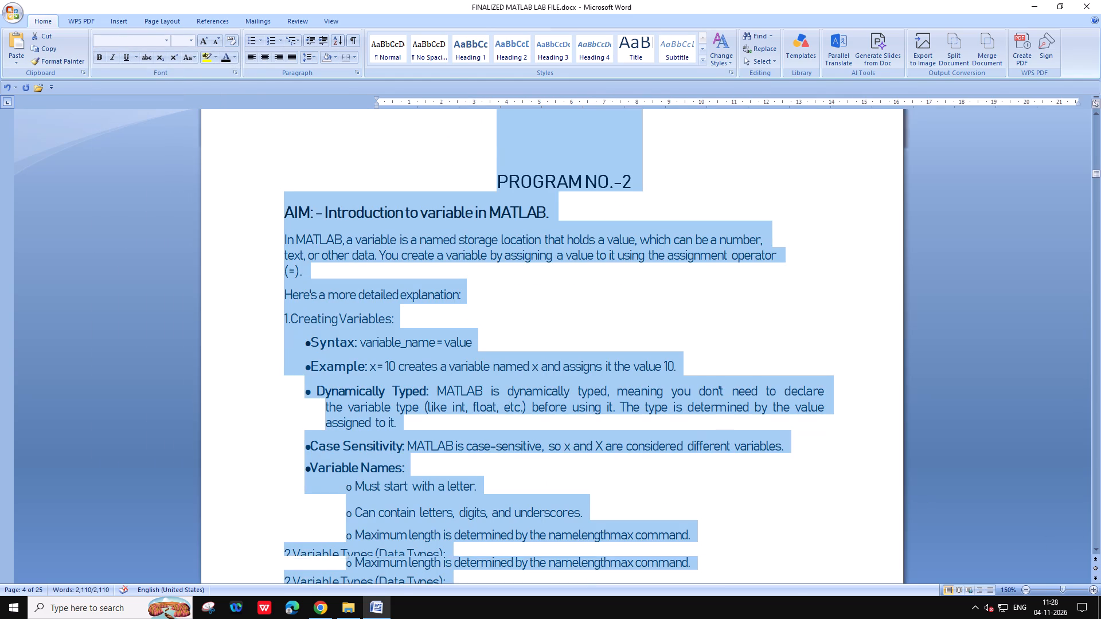
pyautogui.scroll(-2, 790, 460)
pyautogui.click(1026, 585)
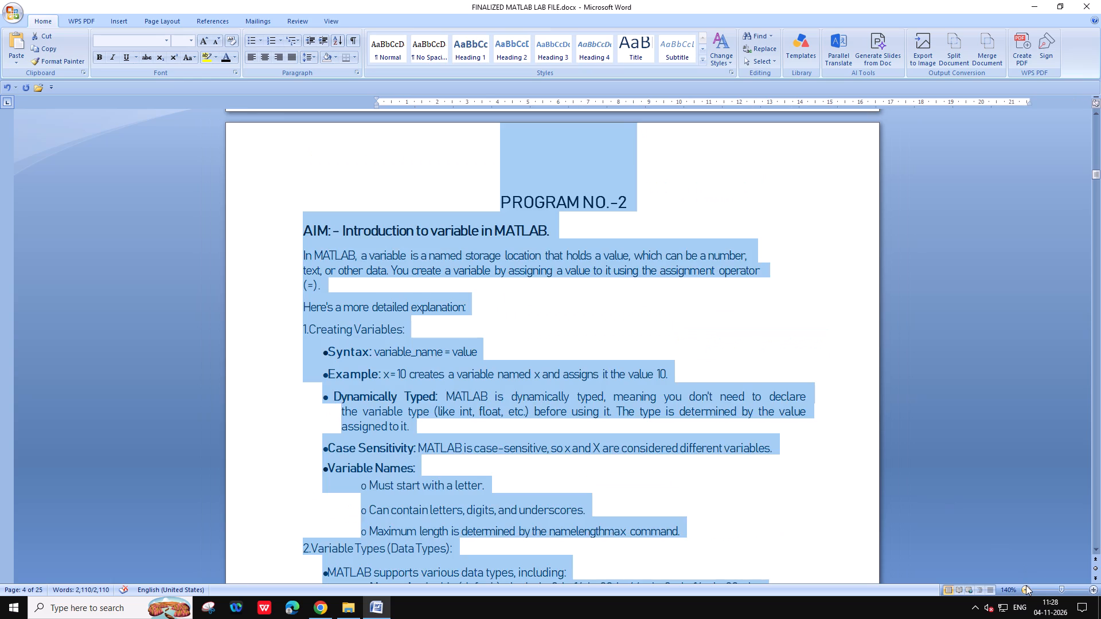
pyautogui.doubleClick(1026, 585)
pyautogui.click(1026, 585)
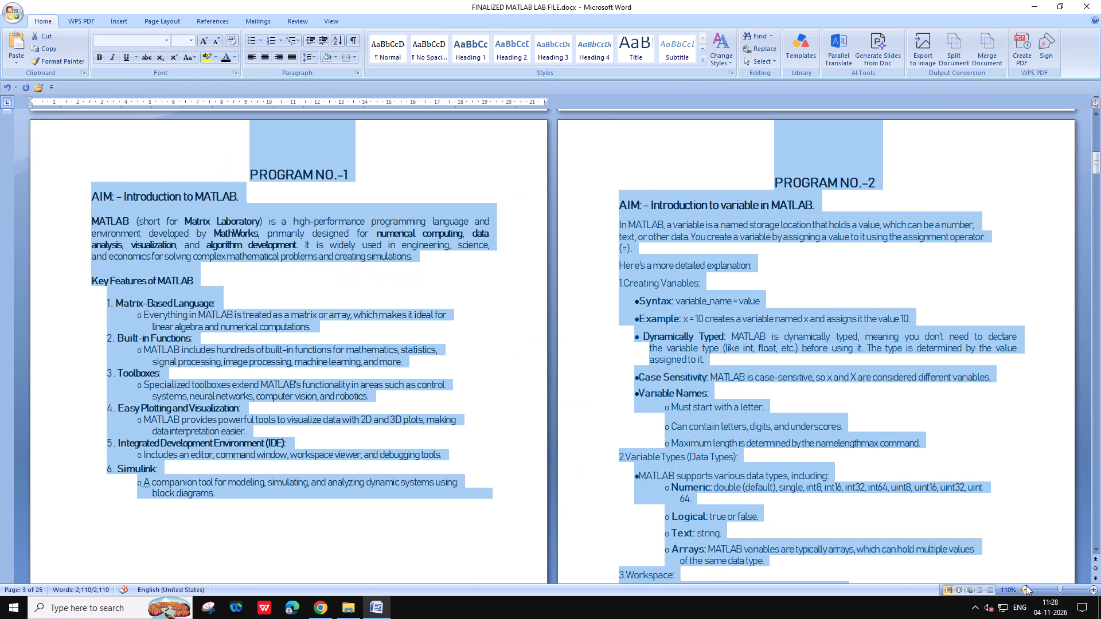
pyautogui.click(1026, 585)
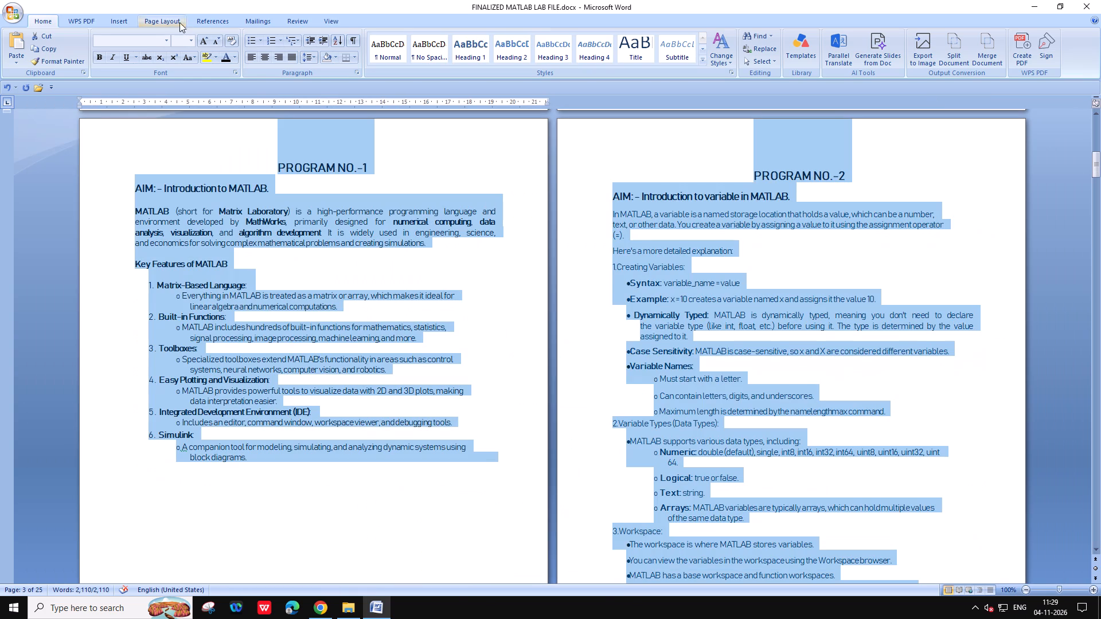
# Preview the theme fonts Calibri and Cambria on the whole selected document.
pyautogui.click(166, 42)
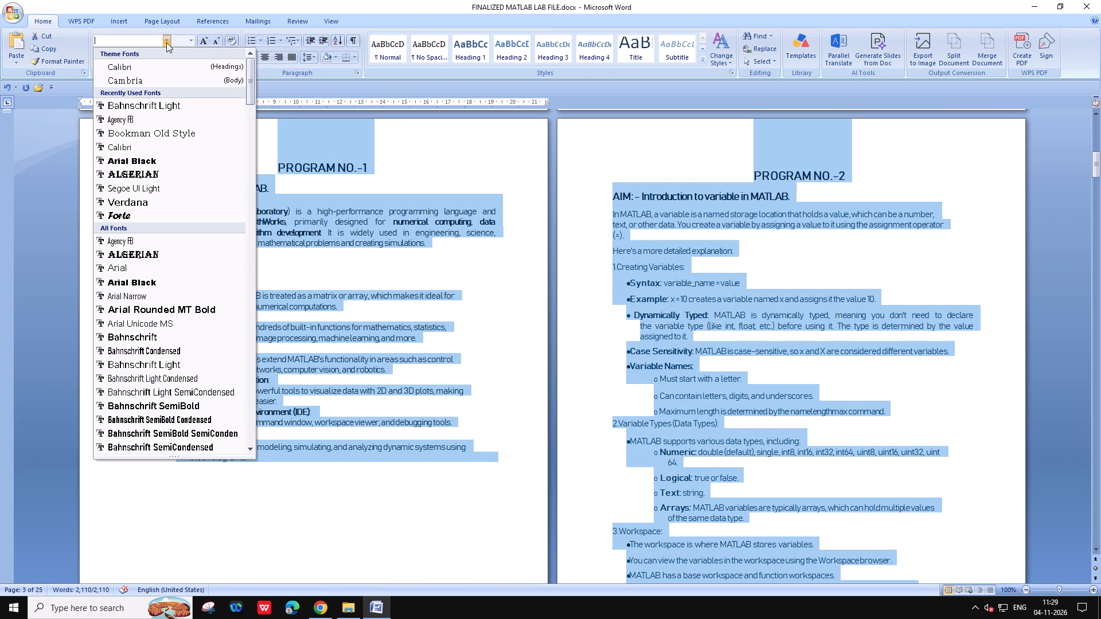
pyautogui.press('Down')
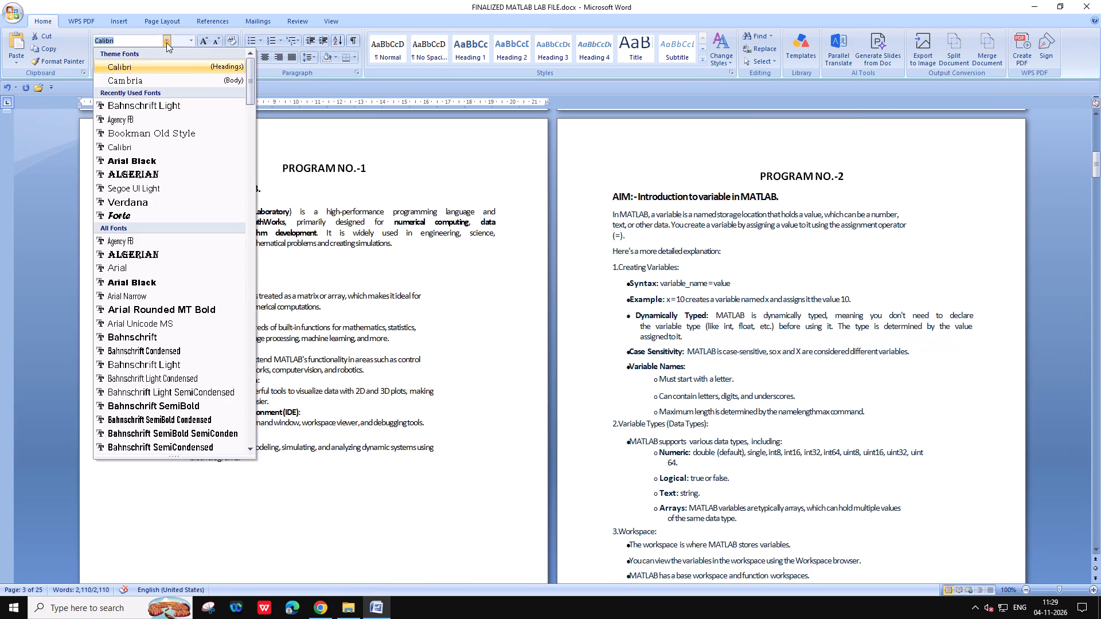
pyautogui.press('Down')
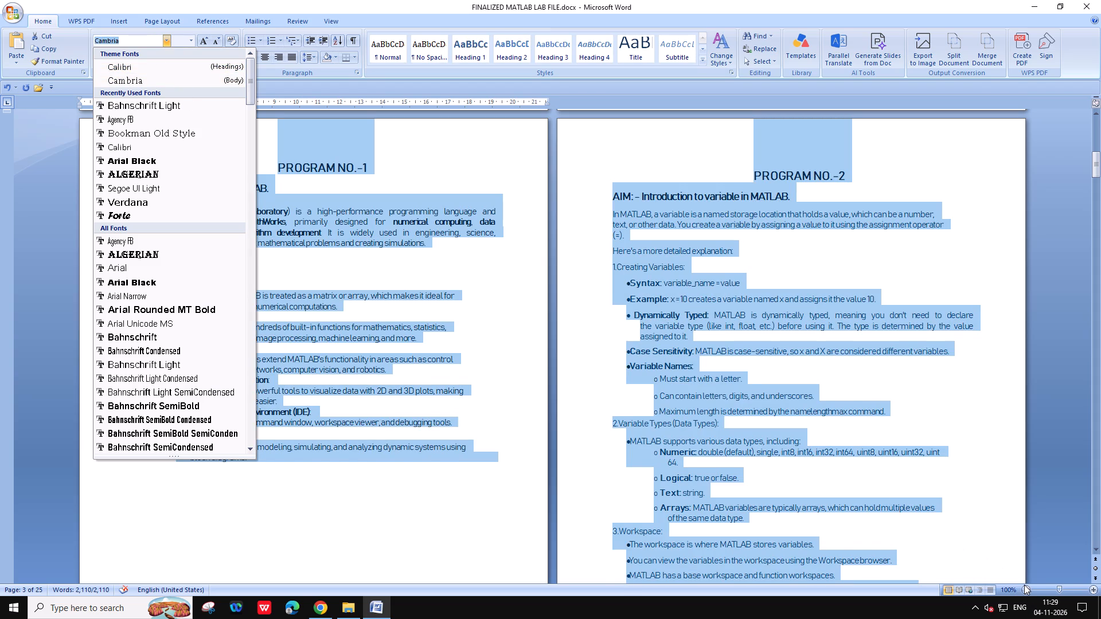
# Review the page layout at 70% zoom from the cover page and index through Program No.-3.
pyautogui.click(1024, 585)
pyautogui.click(1023, 586)
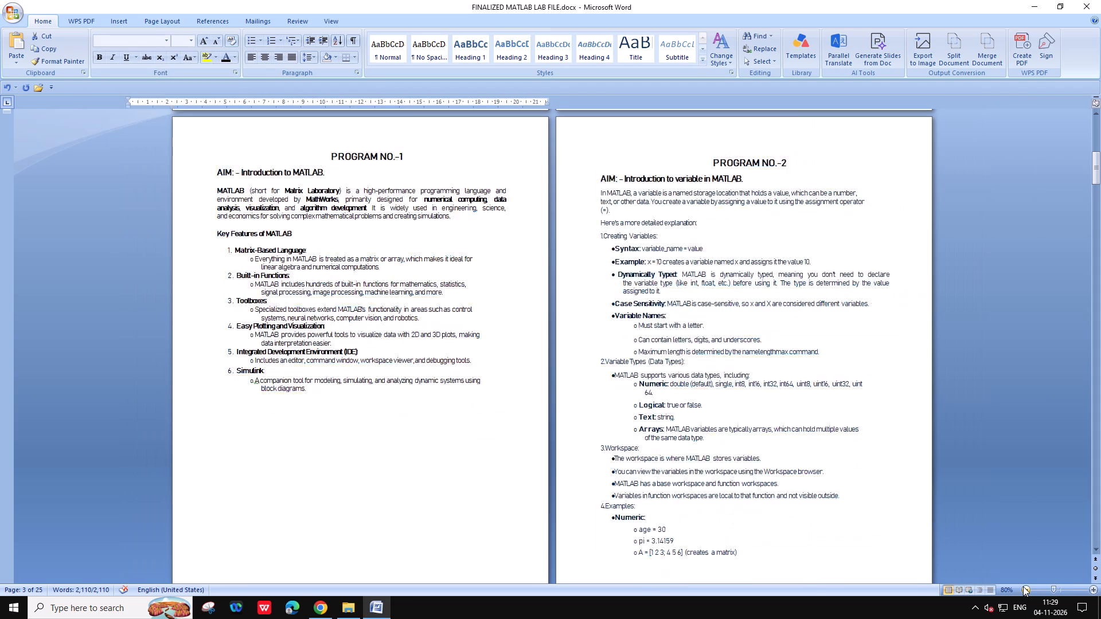
pyautogui.click(1023, 586)
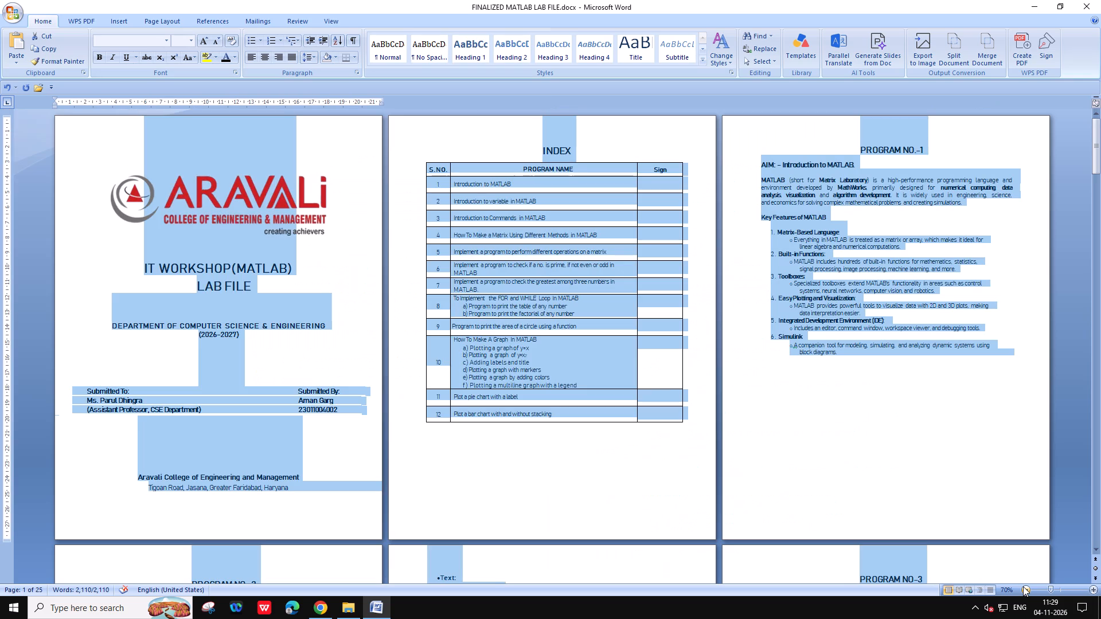
pyautogui.scroll(-2, 906, 384)
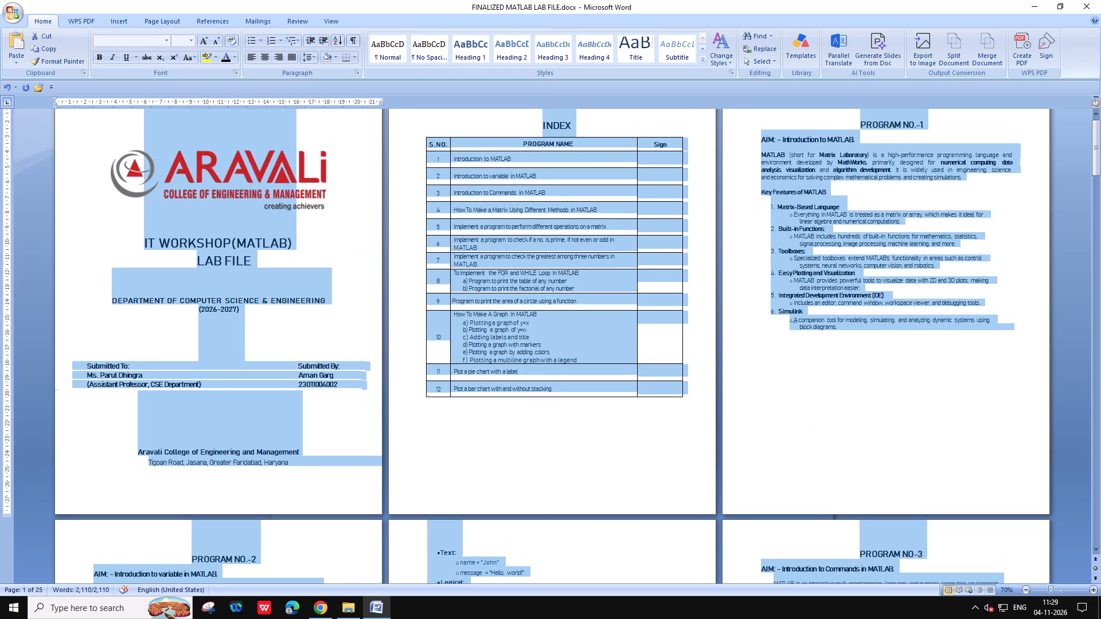
pyautogui.scroll(-12, 860, 424)
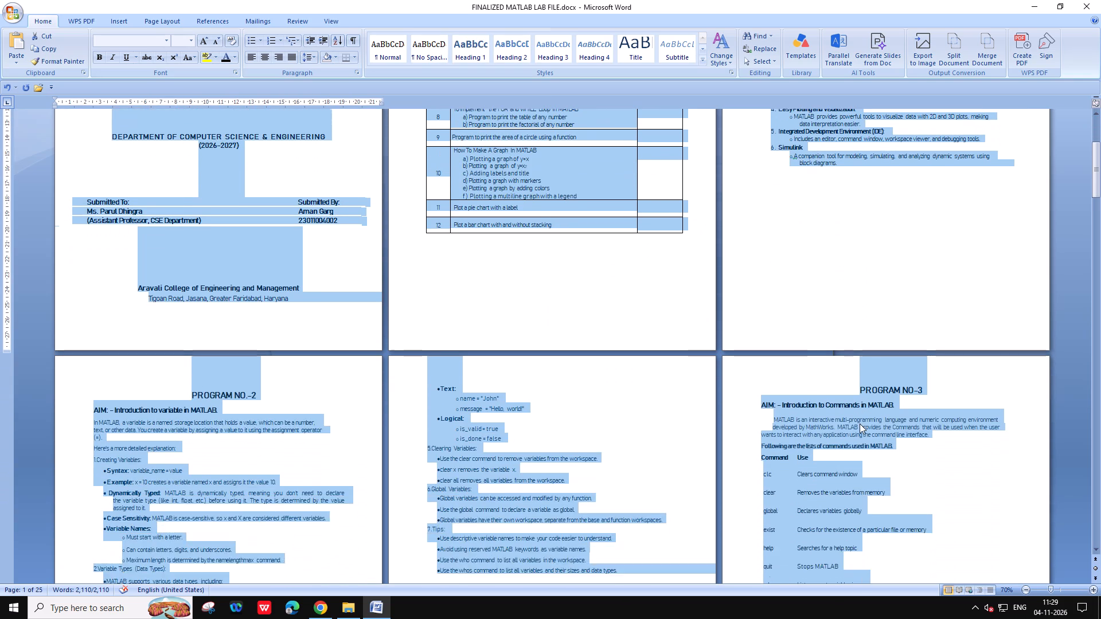
pyautogui.scroll(-17, 860, 424)
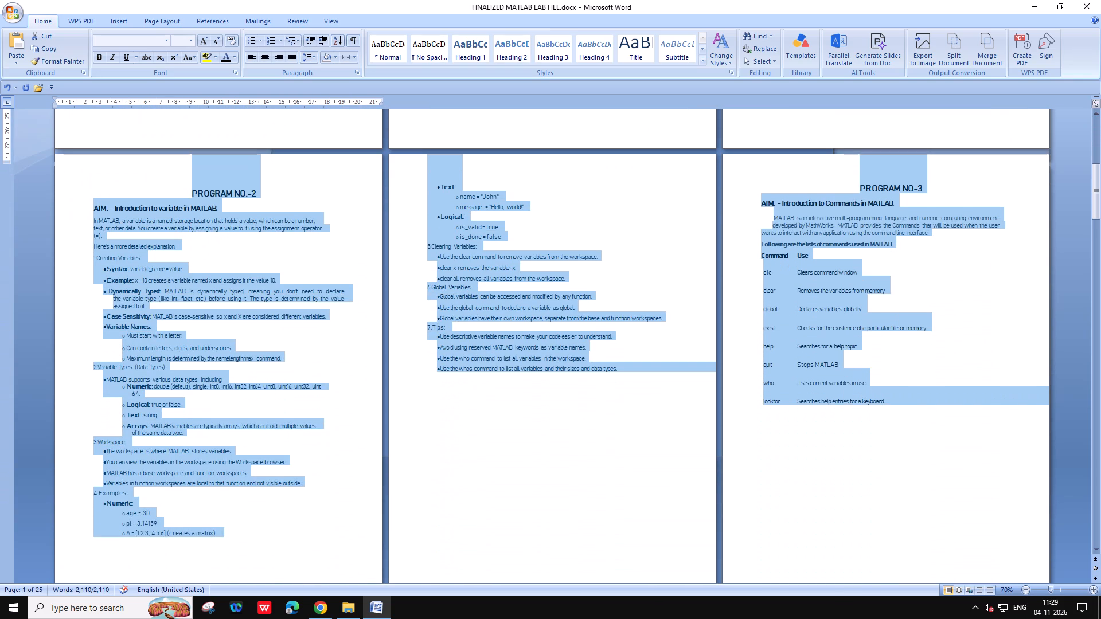
pyautogui.scroll(-1, 860, 424)
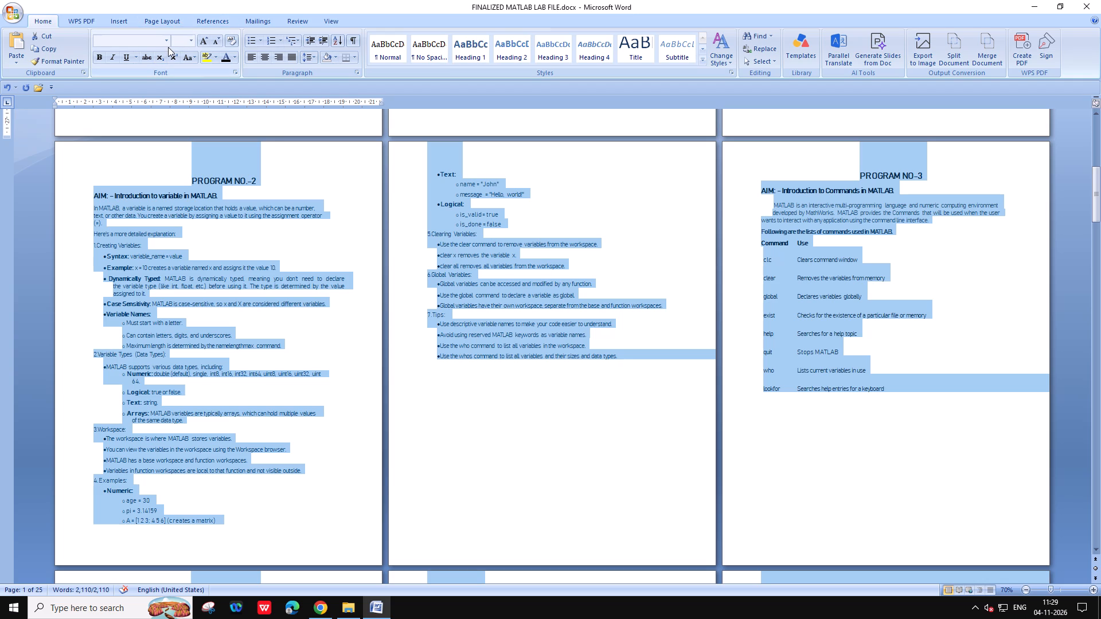
# Preview the theme fonts and recently used fonts, from Calibri through Forte, on the whole selected document.
pyautogui.click(168, 42)
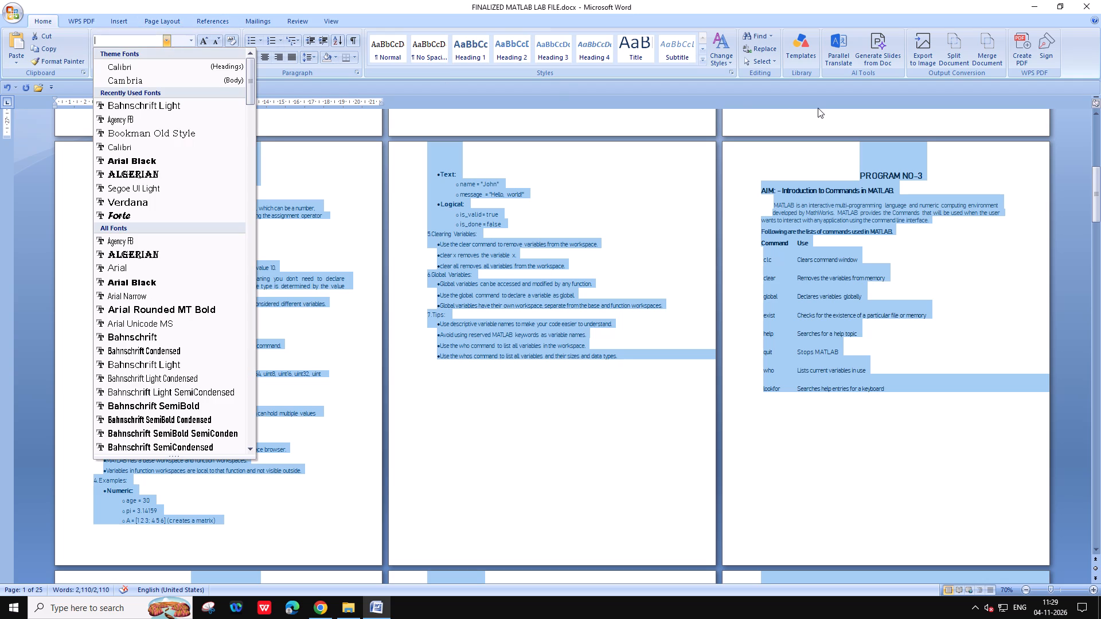
pyautogui.press('Down')
pyautogui.press('Down')
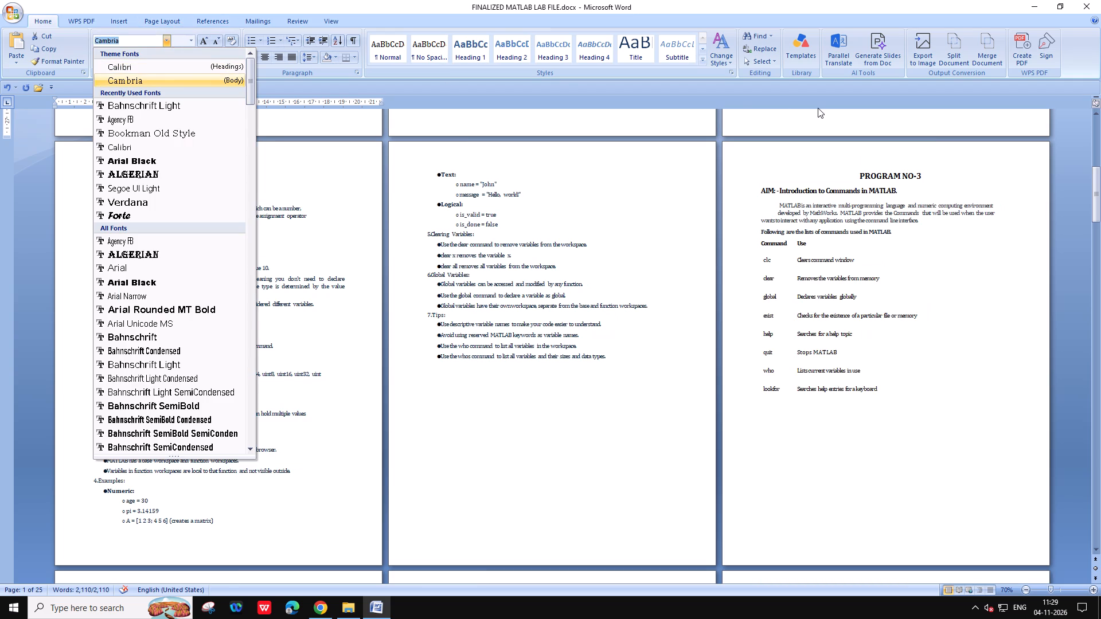
pyautogui.press('Down')
pyautogui.press('Down')
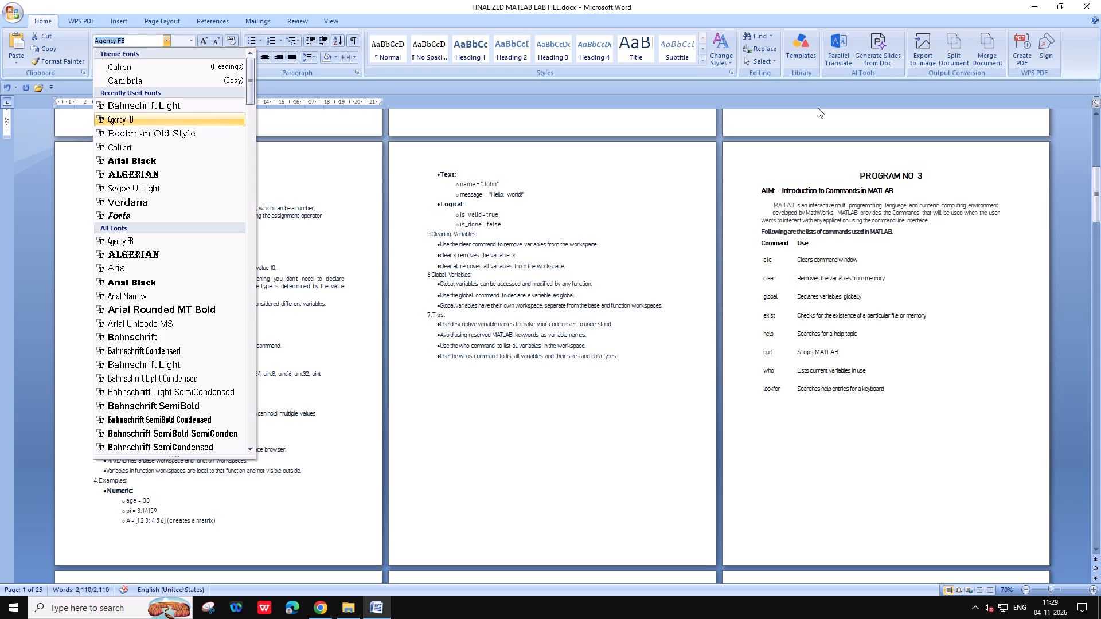
pyautogui.press('Down')
pyautogui.press('Down')
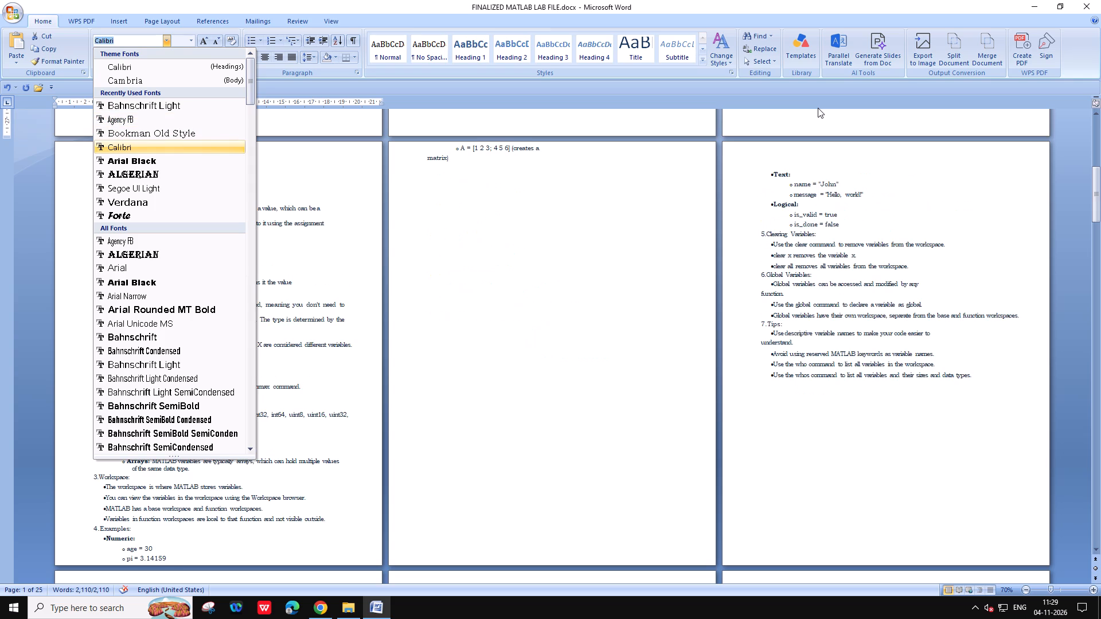
pyautogui.press('Down')
pyautogui.press('Down')
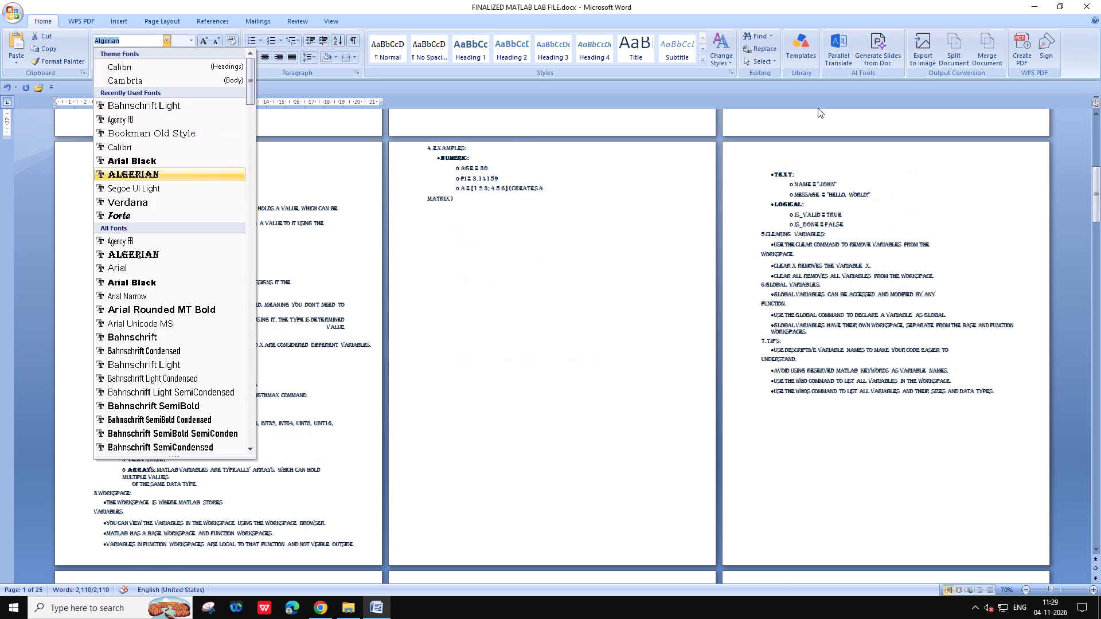
pyautogui.press('Down')
pyautogui.press('Down')
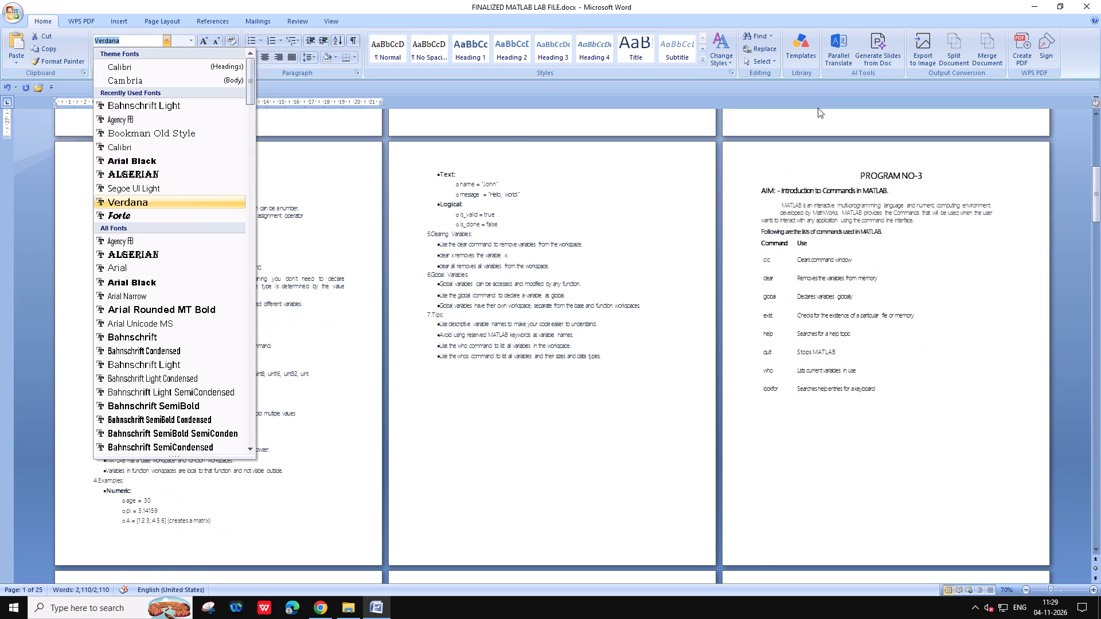
pyautogui.press('Down')
# Preview the complete font list on the selected document, from Agency FB through the Arial and Bahnschrift families to Berlin Sans FB.
pyautogui.press('Down')
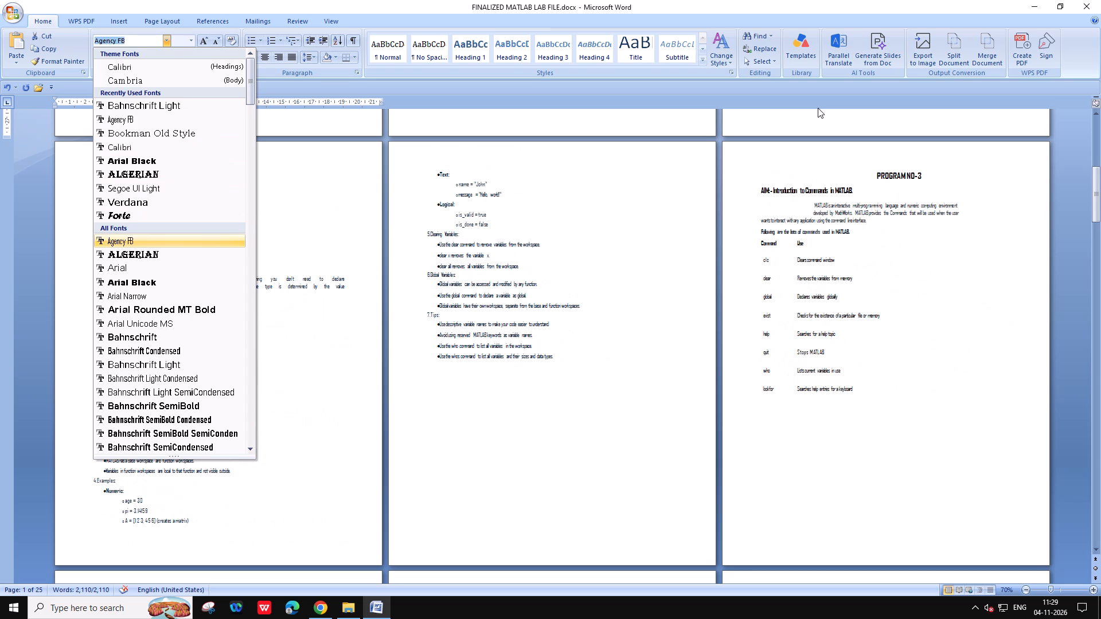
pyautogui.press('Down')
pyautogui.press('Down')
pyautogui.press('Down')
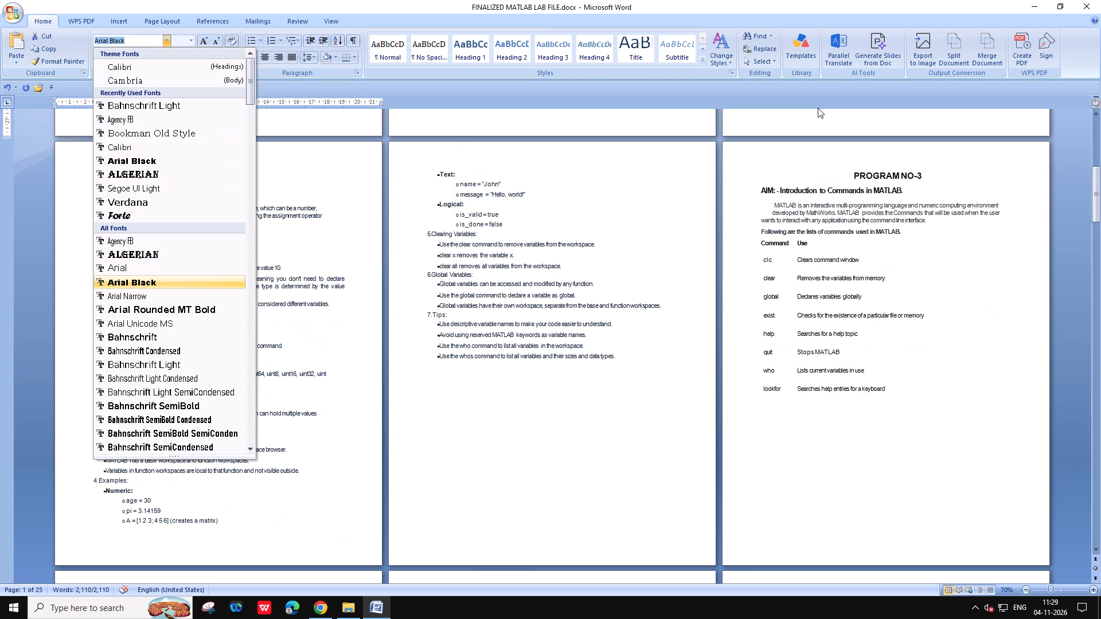
pyautogui.press('Down')
pyautogui.press('Down')
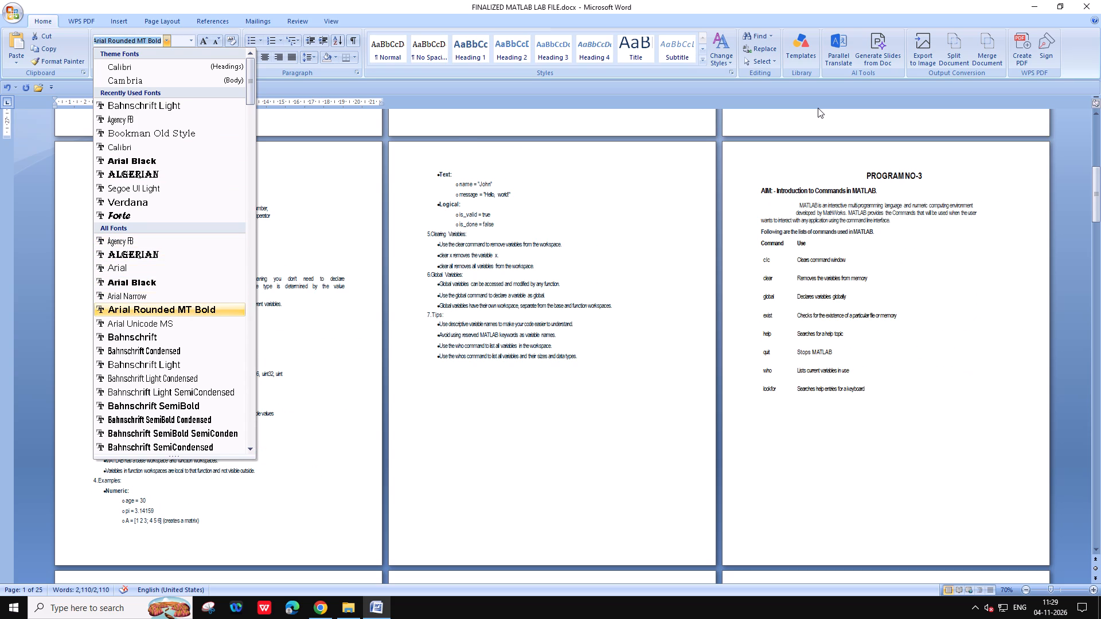
pyautogui.press('Down')
pyautogui.press('Down')
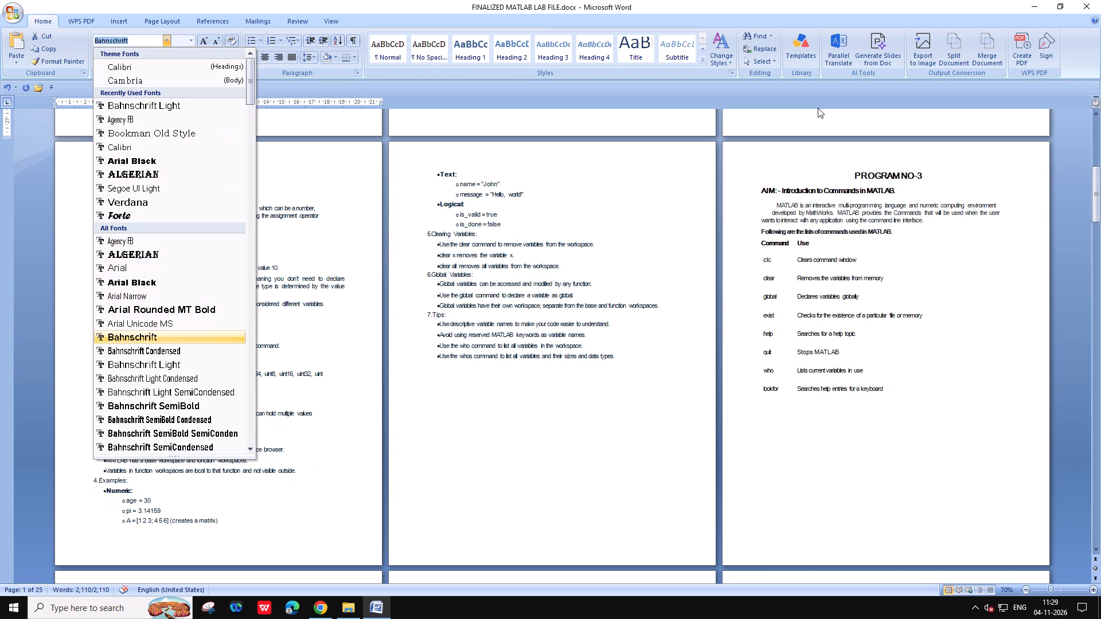
pyautogui.press('Down')
pyautogui.press('Down')
pyautogui.press('Down')
pyautogui.press('Down')
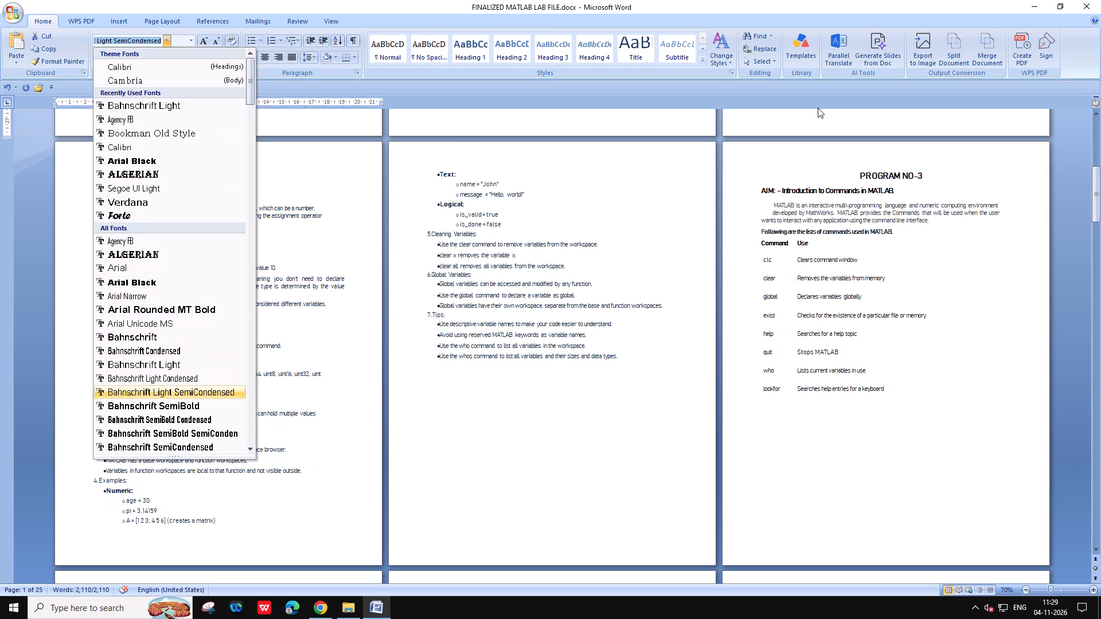
pyautogui.press('Down')
pyautogui.press('Down')
pyautogui.press('Down')
pyautogui.press('Down')
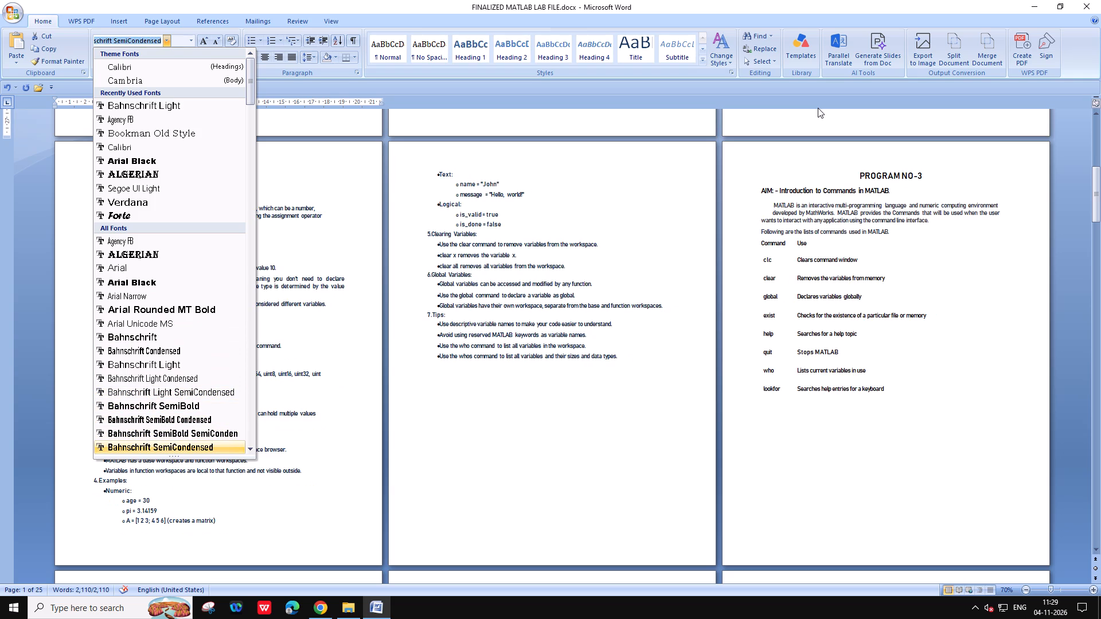
pyautogui.press('Down')
pyautogui.press('Down')
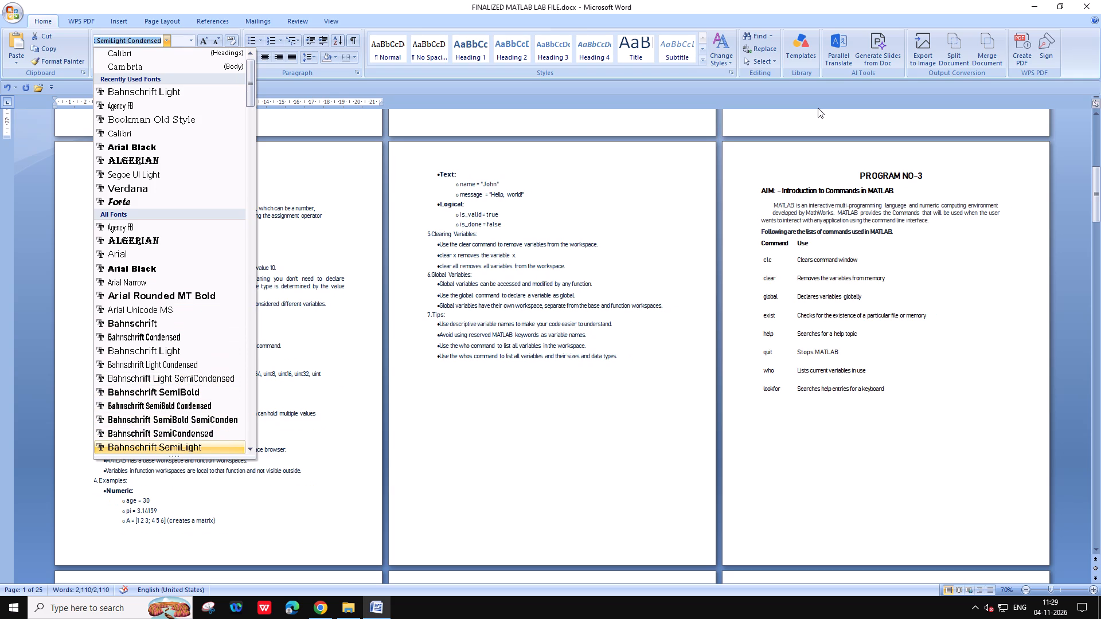
pyautogui.press('Down')
pyautogui.press('Down')
pyautogui.press('Down')
pyautogui.press('Down')
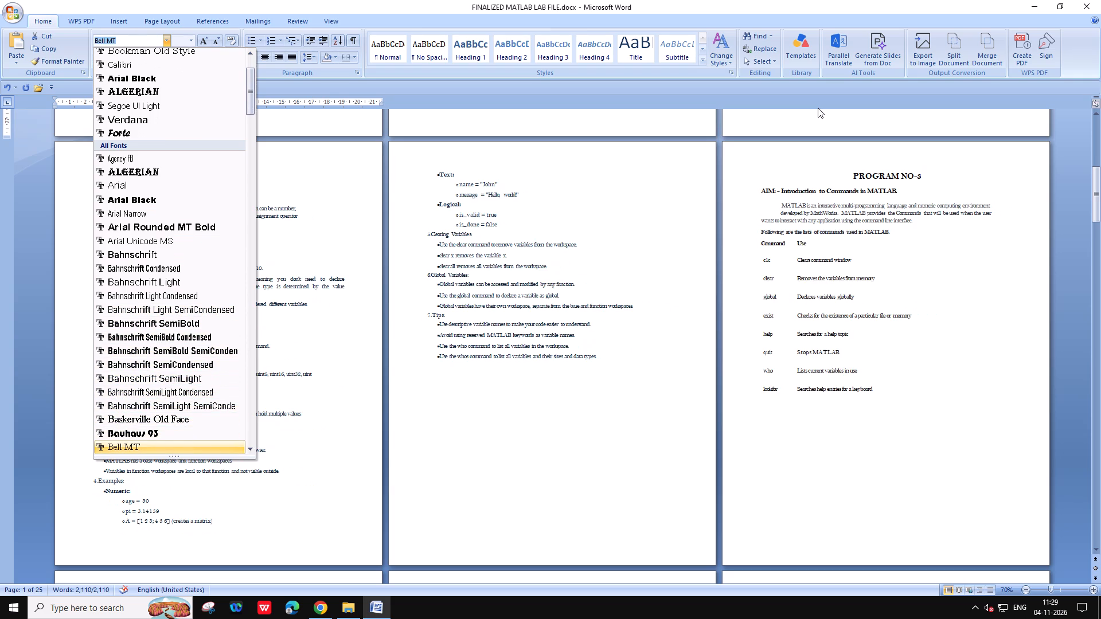
pyautogui.press('Down')
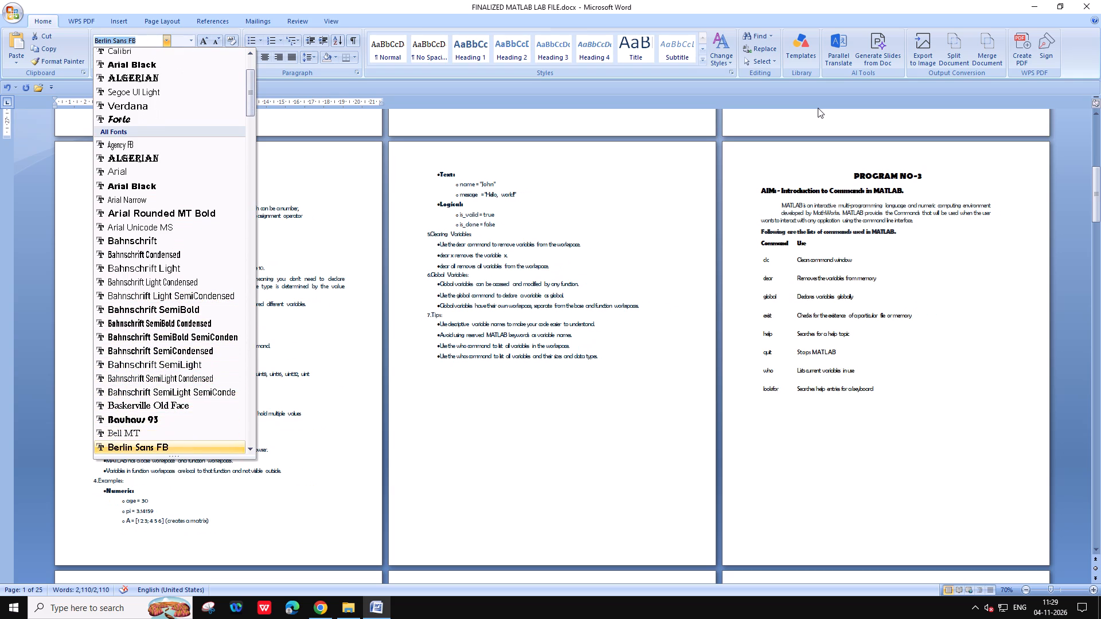
# Return to the first theme font and preview the theme and recently used fonts again through Forte on the selected document.
pyautogui.press('Up')
pyautogui.press('Up')
pyautogui.press('Up')
pyautogui.press('Up')
pyautogui.press('Up')
pyautogui.press('Up')
pyautogui.press('Up')
pyautogui.press('Up')
pyautogui.press('Up')
pyautogui.press('Up')
pyautogui.press('Up')
pyautogui.press('Up')
pyautogui.press('Up')
pyautogui.press('Up')
pyautogui.press('Up')
pyautogui.press('Up')
pyautogui.press('Up')
pyautogui.press('Up')
pyautogui.press('Up')
pyautogui.press('Up')
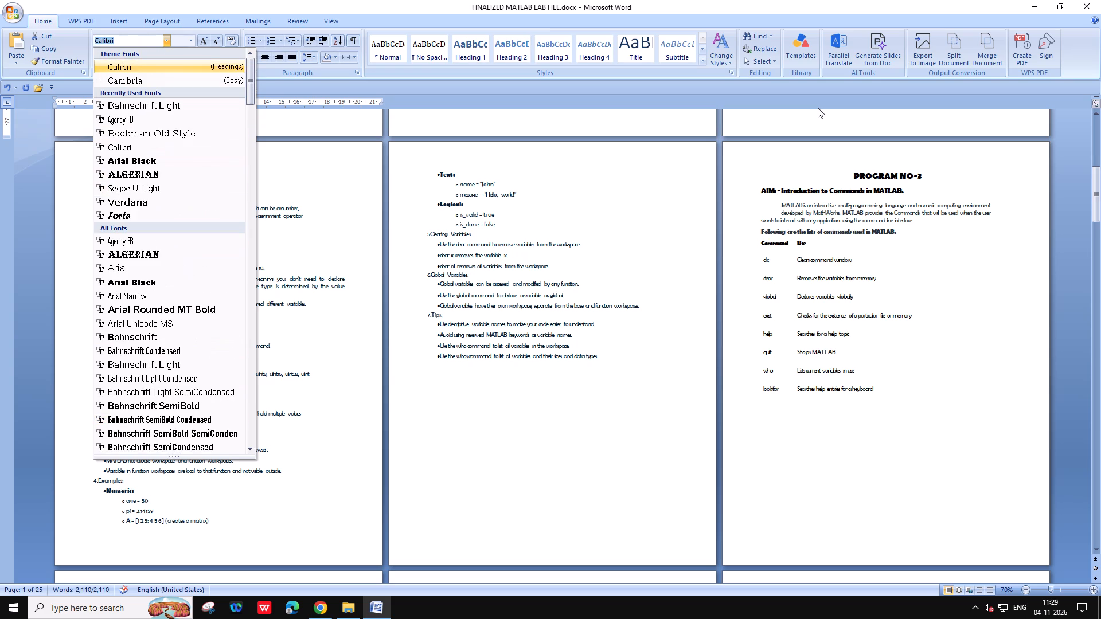
pyautogui.press('Down')
pyautogui.press('Down')
pyautogui.press('Down')
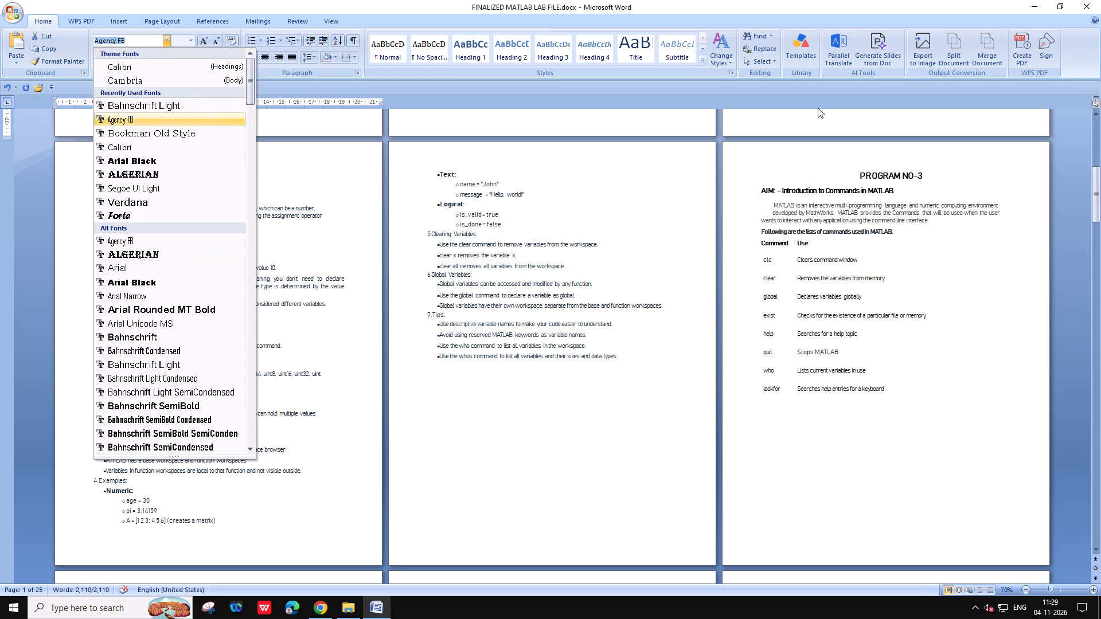
pyautogui.press('Down')
pyautogui.press('Down')
pyautogui.press('Down')
pyautogui.press('Down')
pyautogui.press('Down')
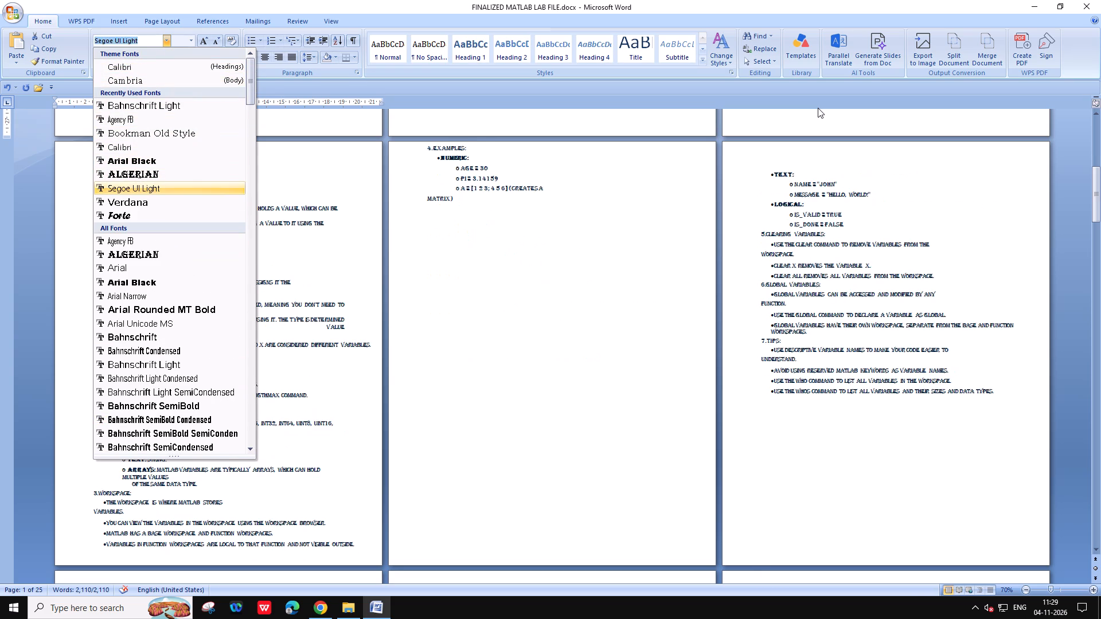
pyautogui.press('Down')
pyautogui.press('Down')
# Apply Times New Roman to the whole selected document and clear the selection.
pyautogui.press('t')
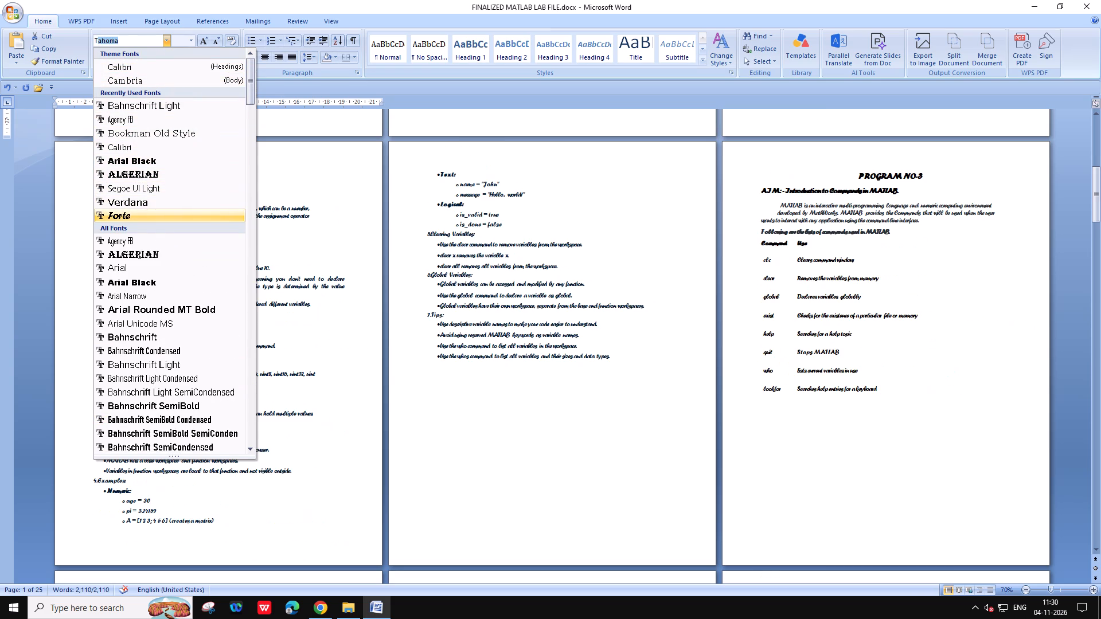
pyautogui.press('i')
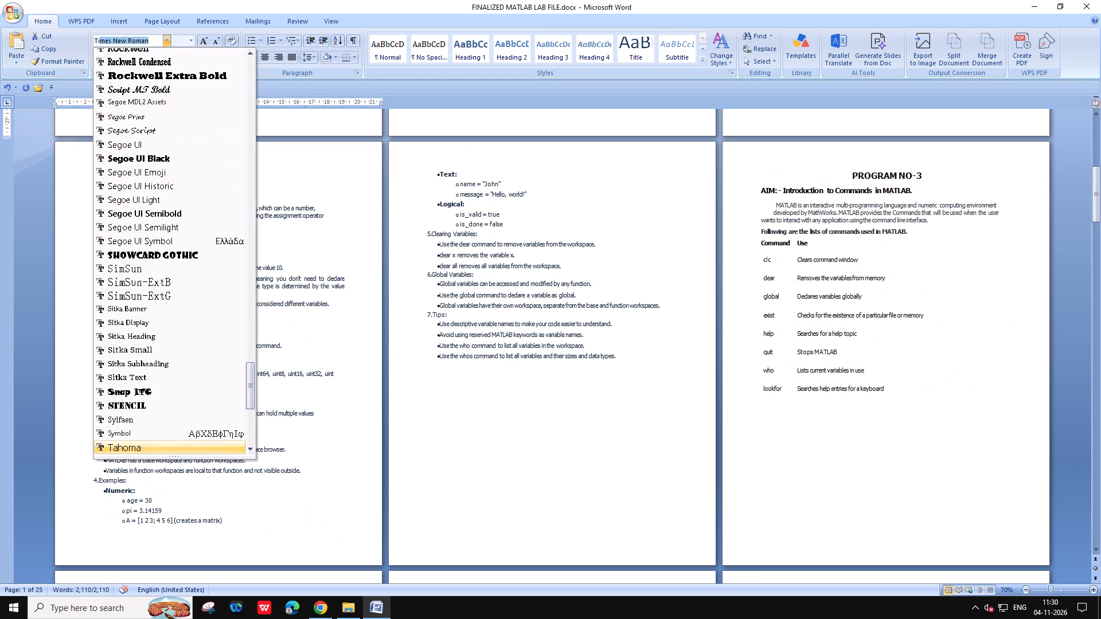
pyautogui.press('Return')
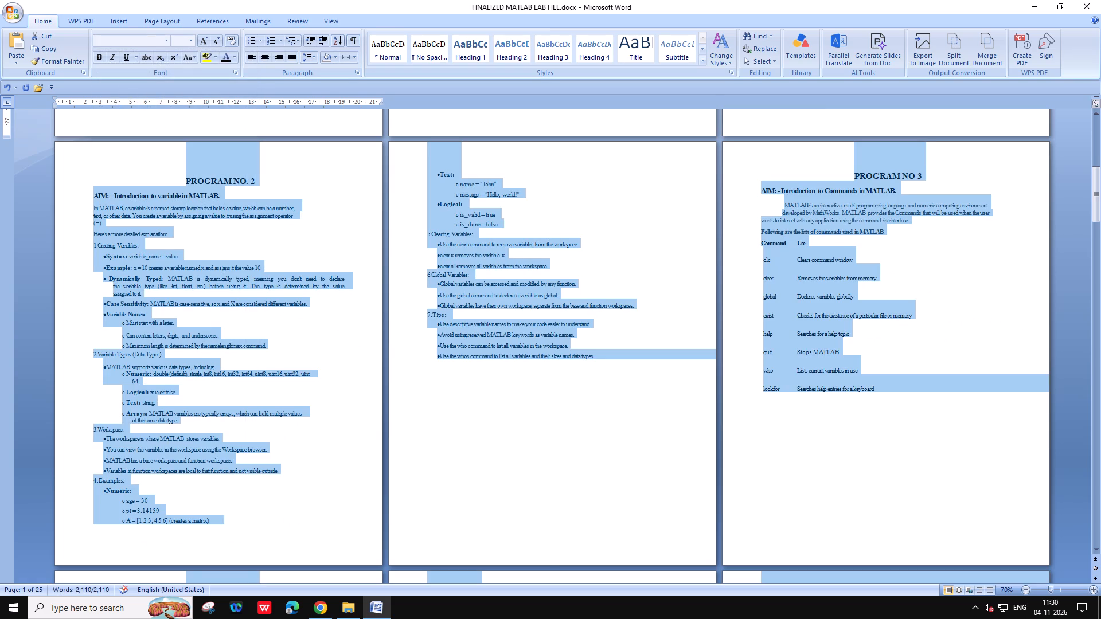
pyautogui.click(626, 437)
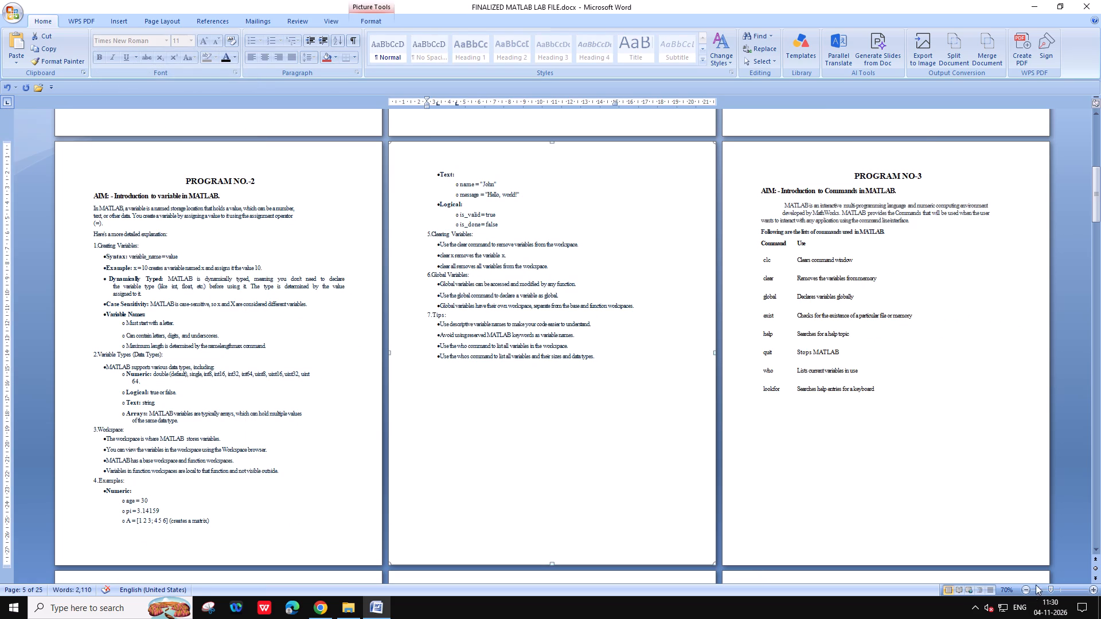
# Look through pages 5 to 10 in Full Screen Reading view, page back to pages 5-6 and close the view.
pyautogui.click(1094, 591)
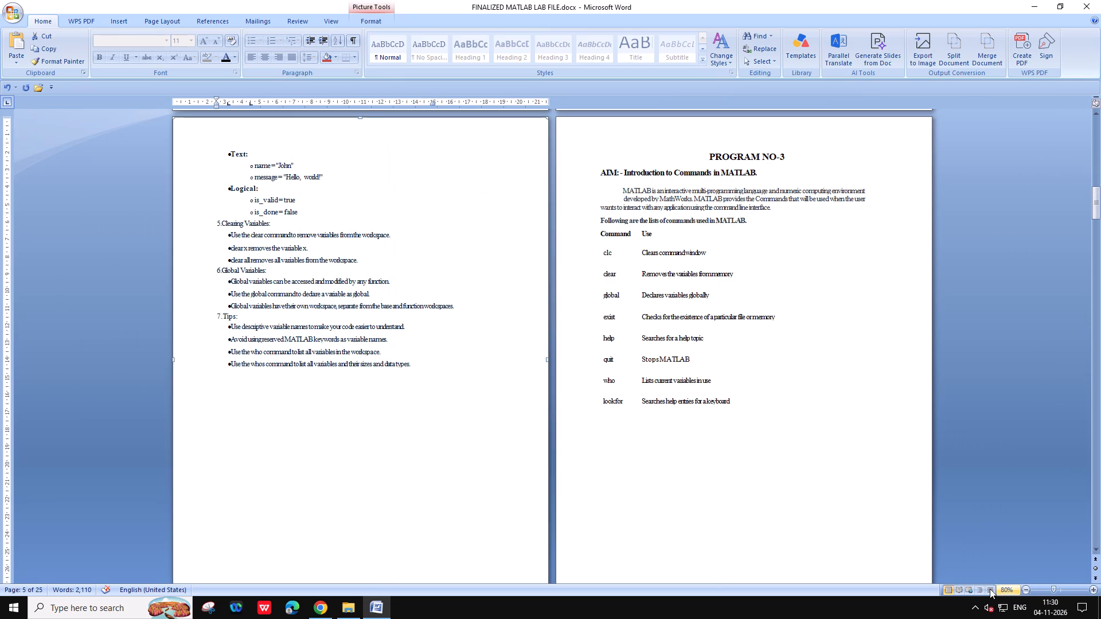
pyautogui.click(957, 588)
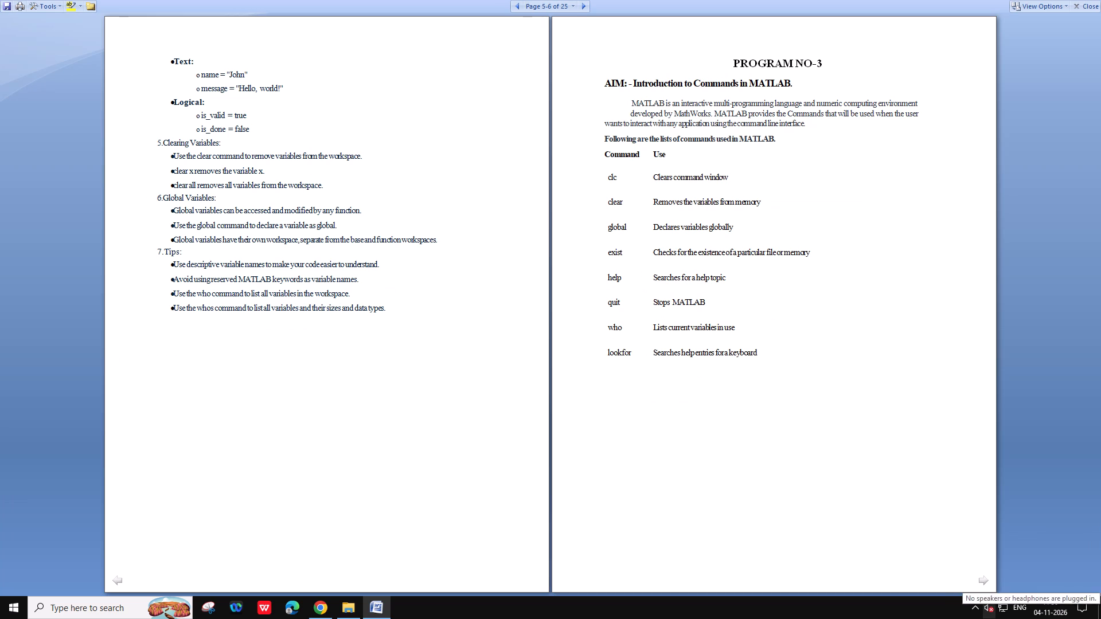
pyautogui.click(991, 573)
pyautogui.click(991, 573)
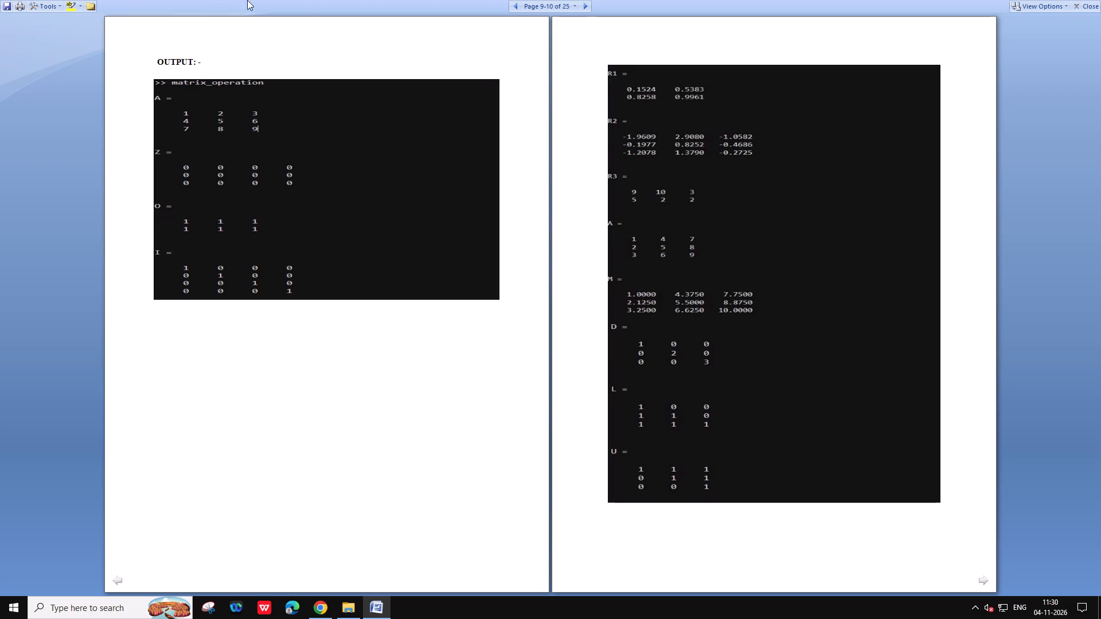
pyautogui.doubleClick(518, 0)
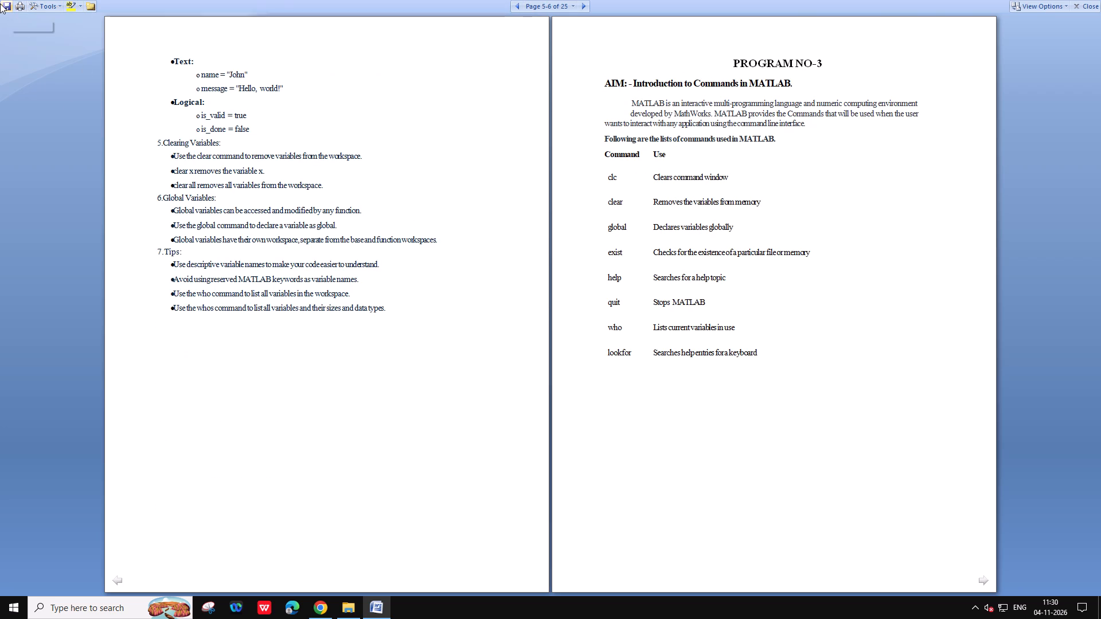
pyautogui.click(1085, 0)
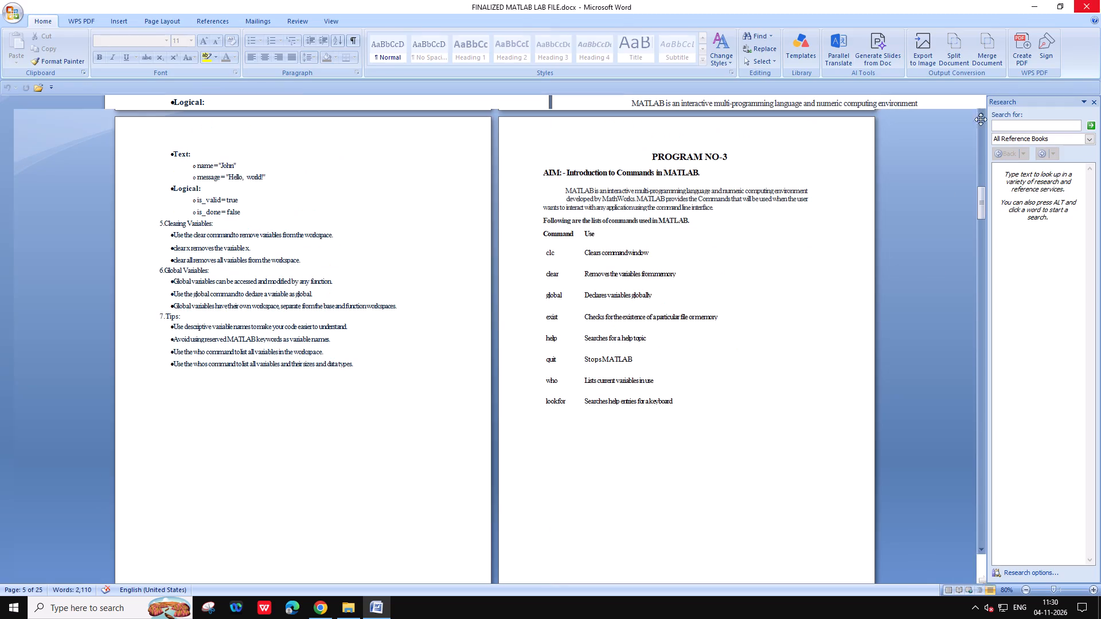
# Check the document in Draft and Web Layout views, closing the Research pane, and return to Print Layout.
pyautogui.click(990, 589)
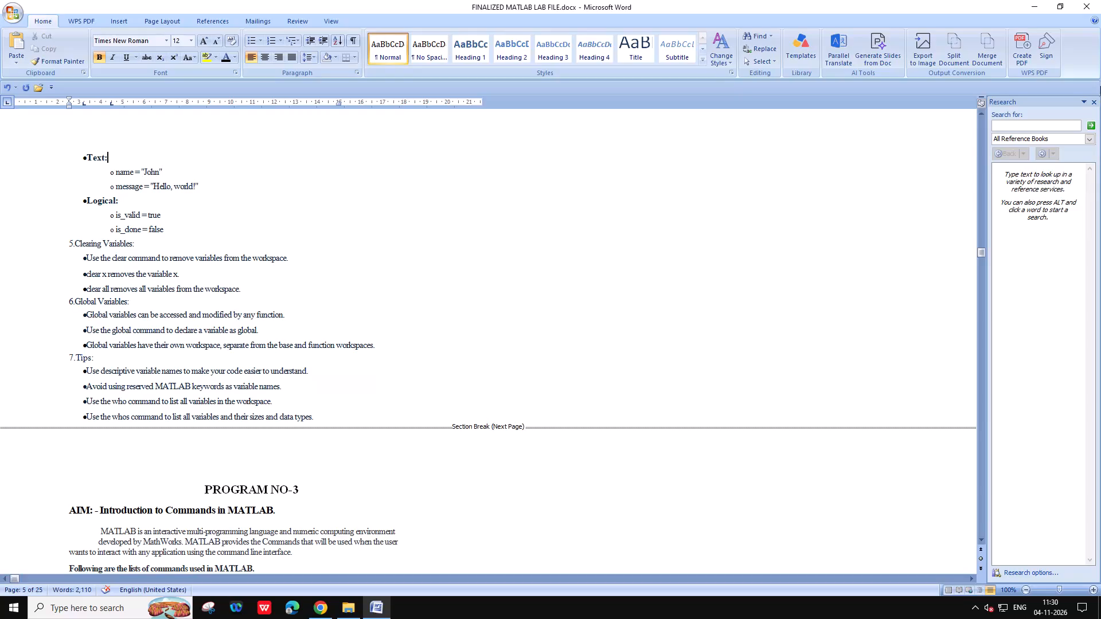
pyautogui.click(1094, 103)
pyautogui.click(979, 586)
pyautogui.click(969, 590)
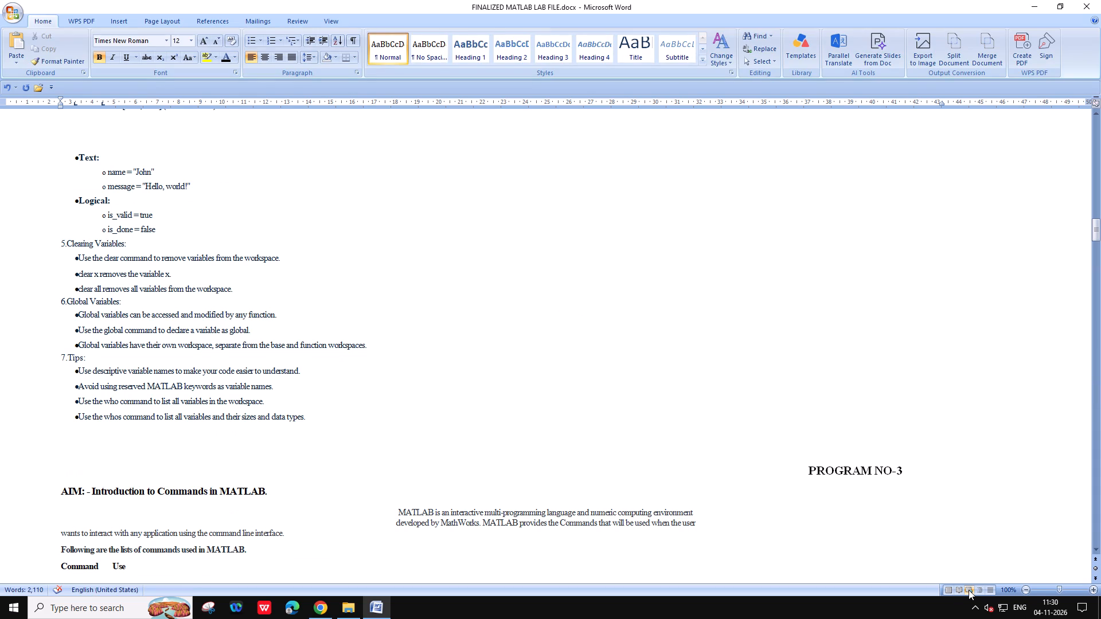
pyautogui.click(950, 591)
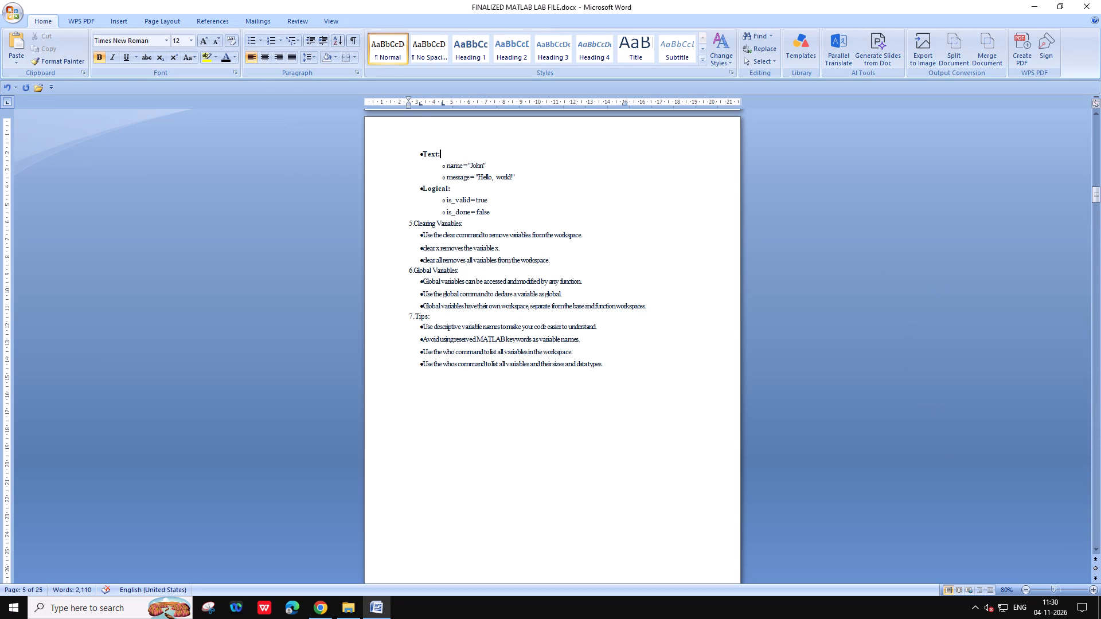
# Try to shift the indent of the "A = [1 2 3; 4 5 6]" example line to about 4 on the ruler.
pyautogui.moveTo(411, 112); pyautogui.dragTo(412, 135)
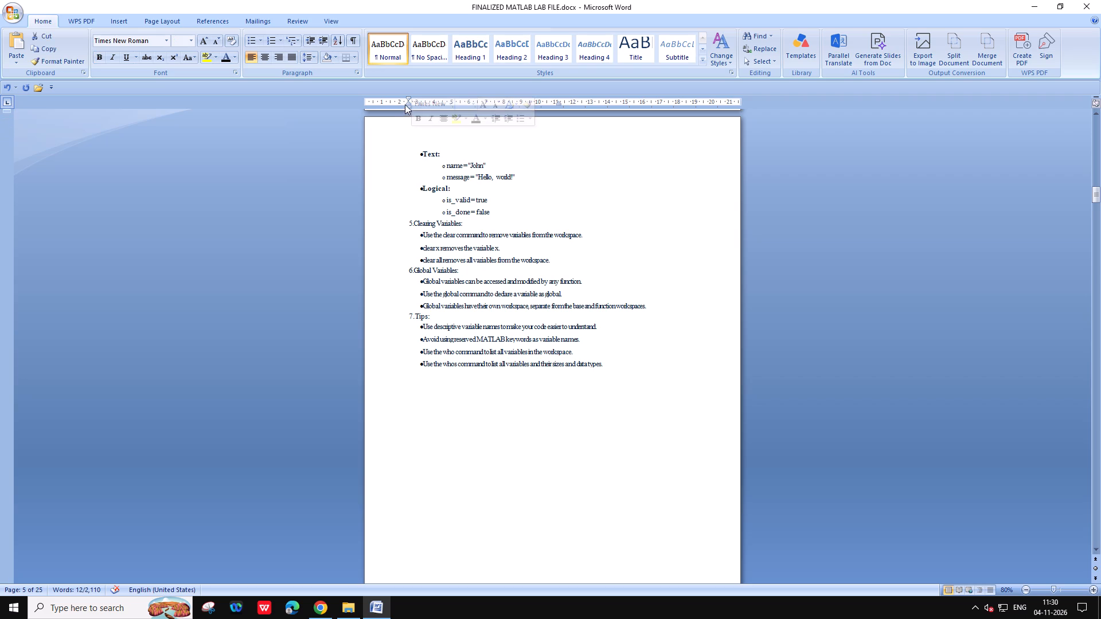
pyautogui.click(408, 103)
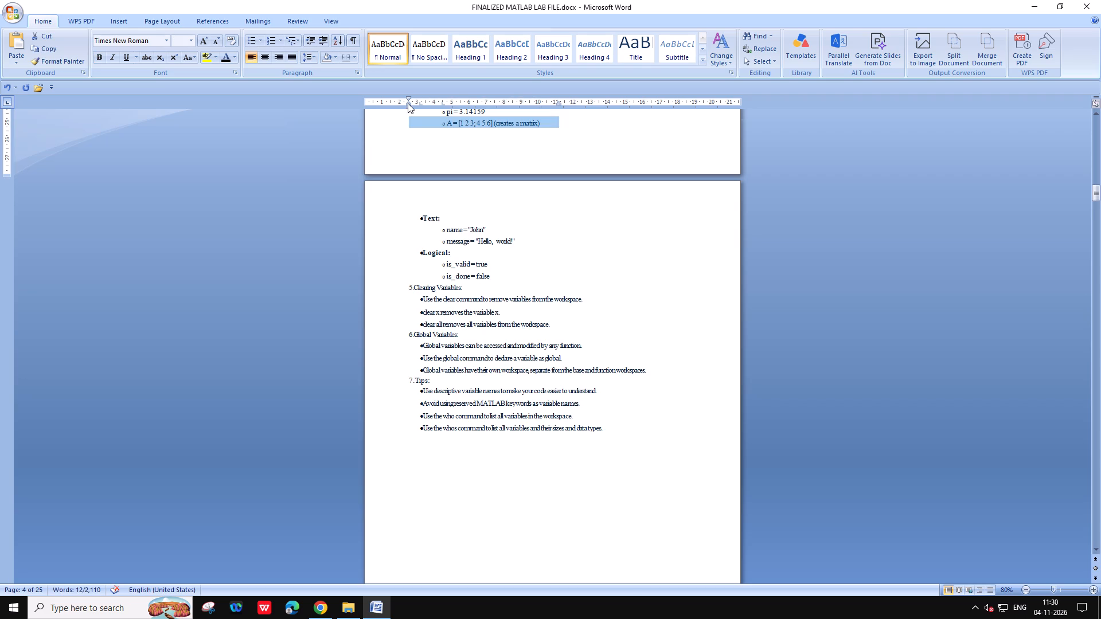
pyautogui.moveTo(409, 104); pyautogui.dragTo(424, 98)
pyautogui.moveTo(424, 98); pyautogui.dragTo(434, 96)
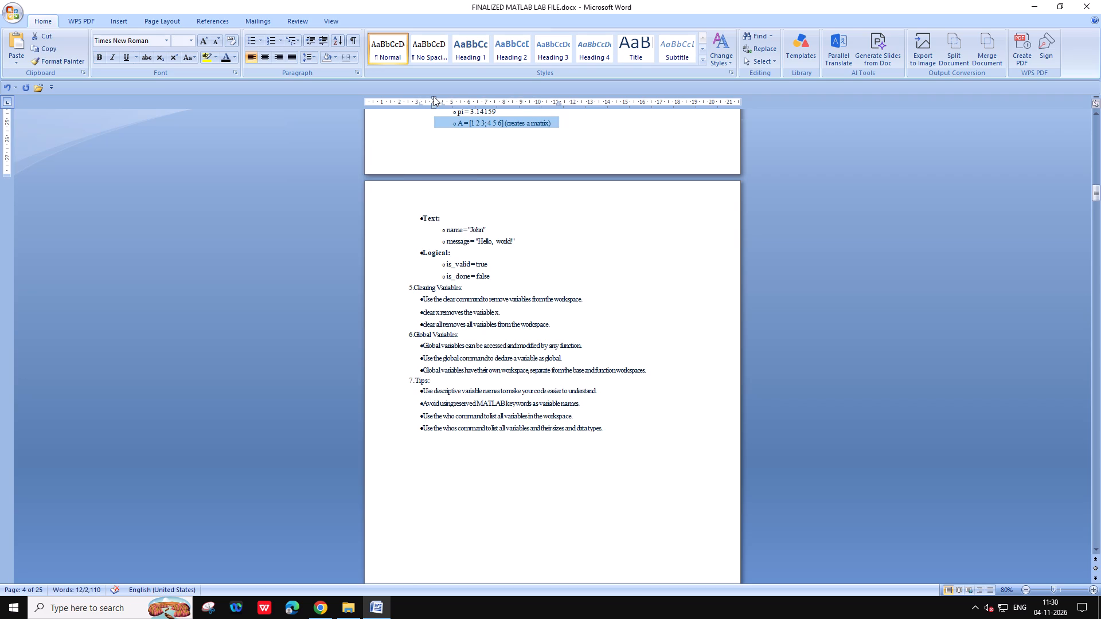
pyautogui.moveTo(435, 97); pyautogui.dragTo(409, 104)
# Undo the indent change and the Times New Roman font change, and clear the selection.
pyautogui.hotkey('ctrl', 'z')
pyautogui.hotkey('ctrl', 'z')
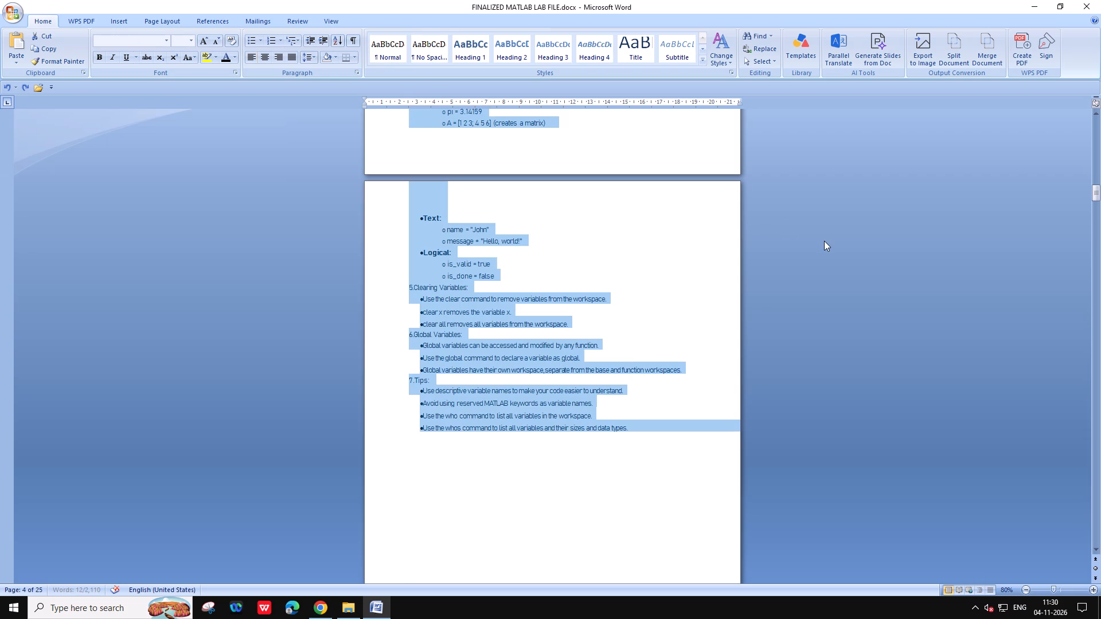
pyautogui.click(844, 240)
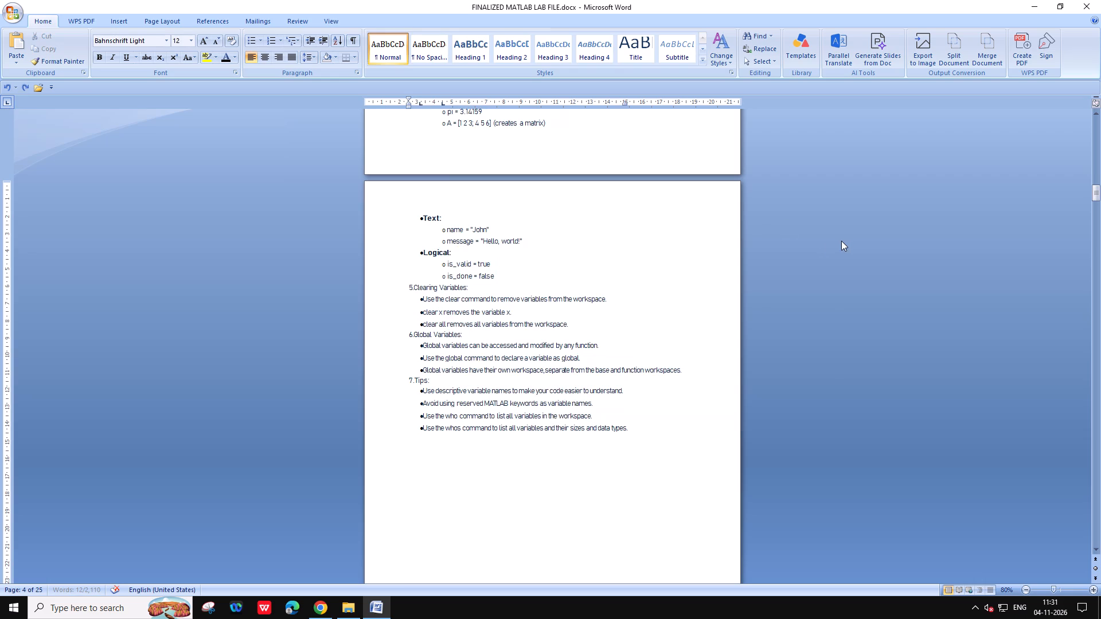
# Examine how the Program No.-2 text on pages 4 and 5 looks in Bahnschrift Light.
pyautogui.scroll(4, 442, 236)
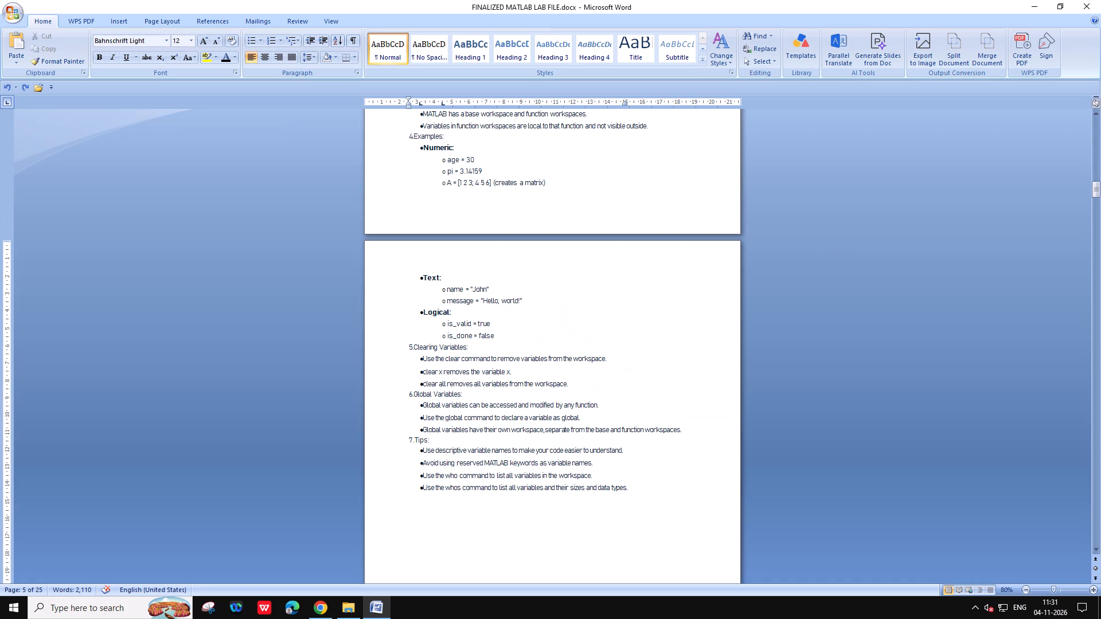
pyautogui.scroll(8, 442, 236)
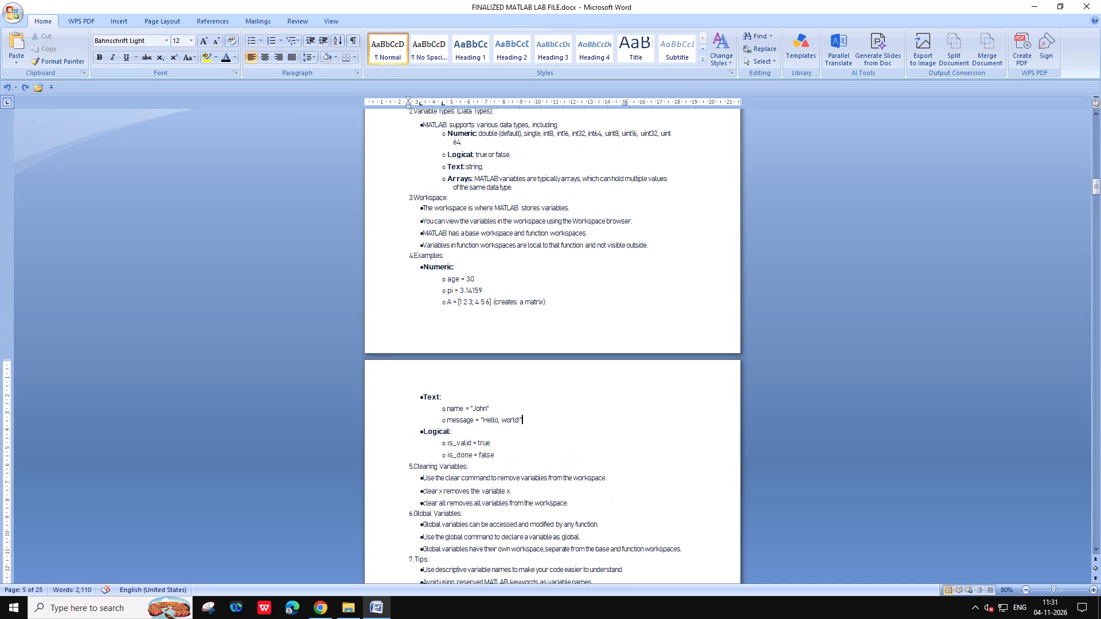
pyautogui.scroll(-13, 442, 236)
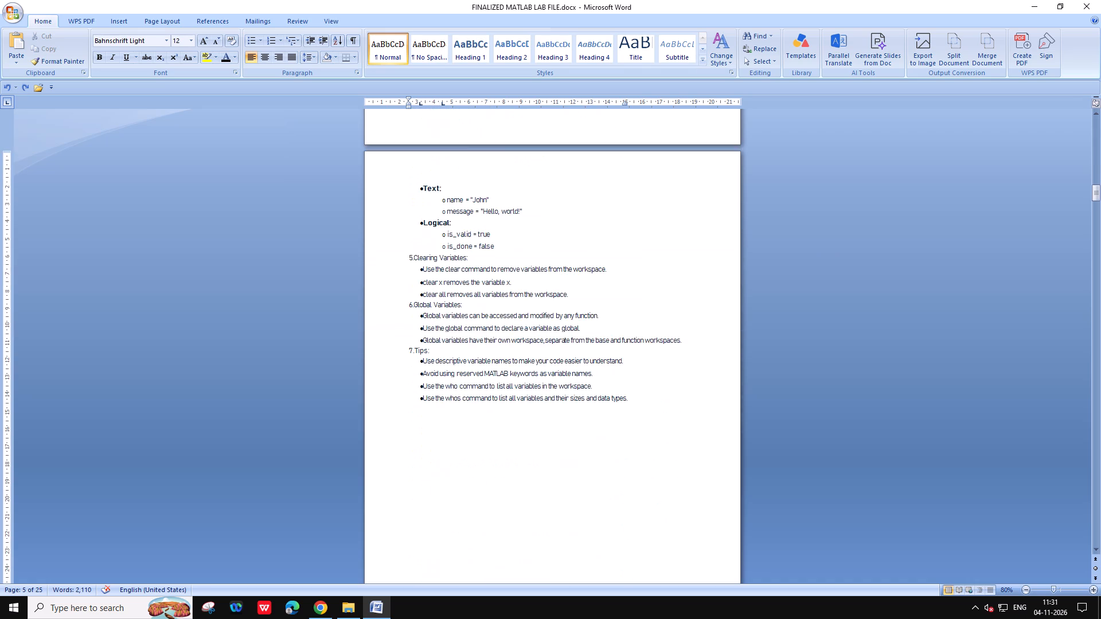
pyautogui.scroll(-11, 442, 236)
pyautogui.scroll(4, 442, 236)
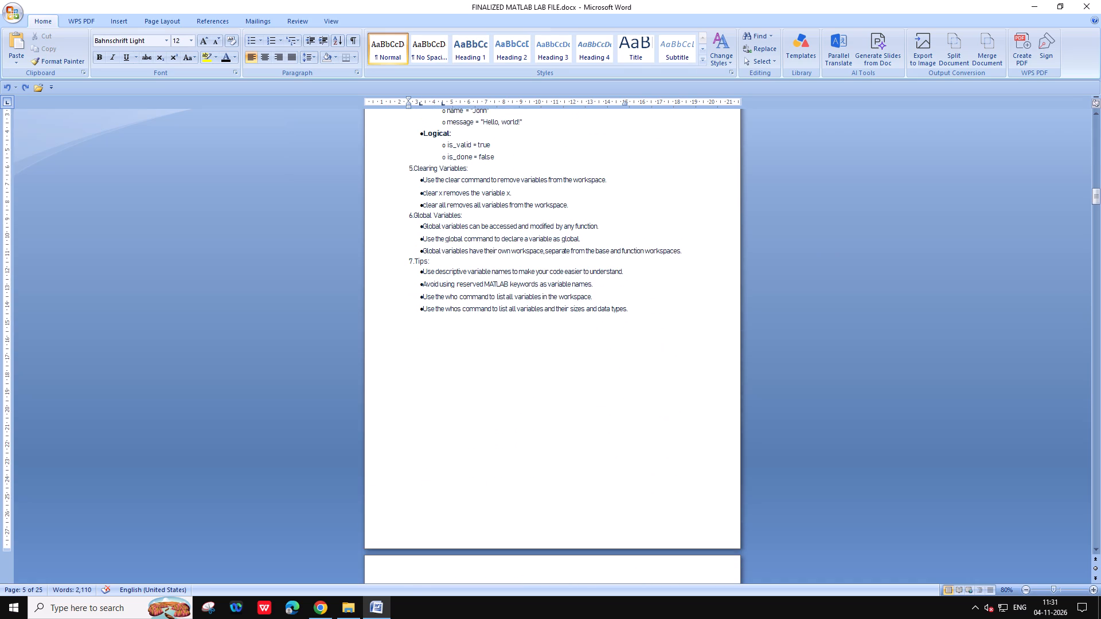
# Hide the ruler.
pyautogui.click(343, 14)
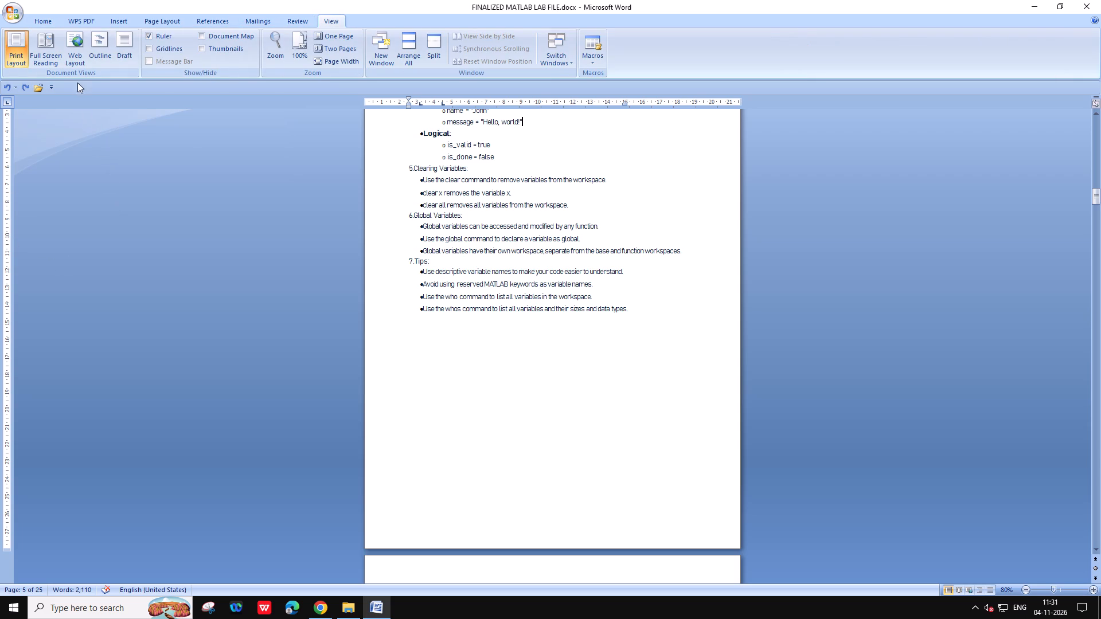
pyautogui.click(154, 31)
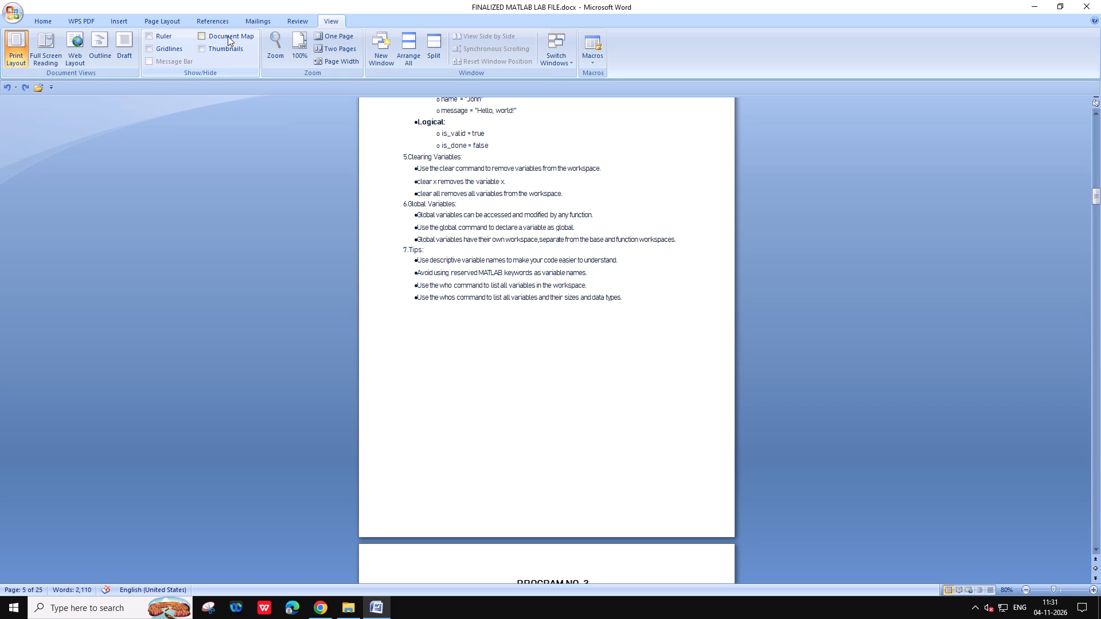
# Compare page 5 at 100%, One Page and Page Width zoom, ending on the One Page view.
pyautogui.click(295, 44)
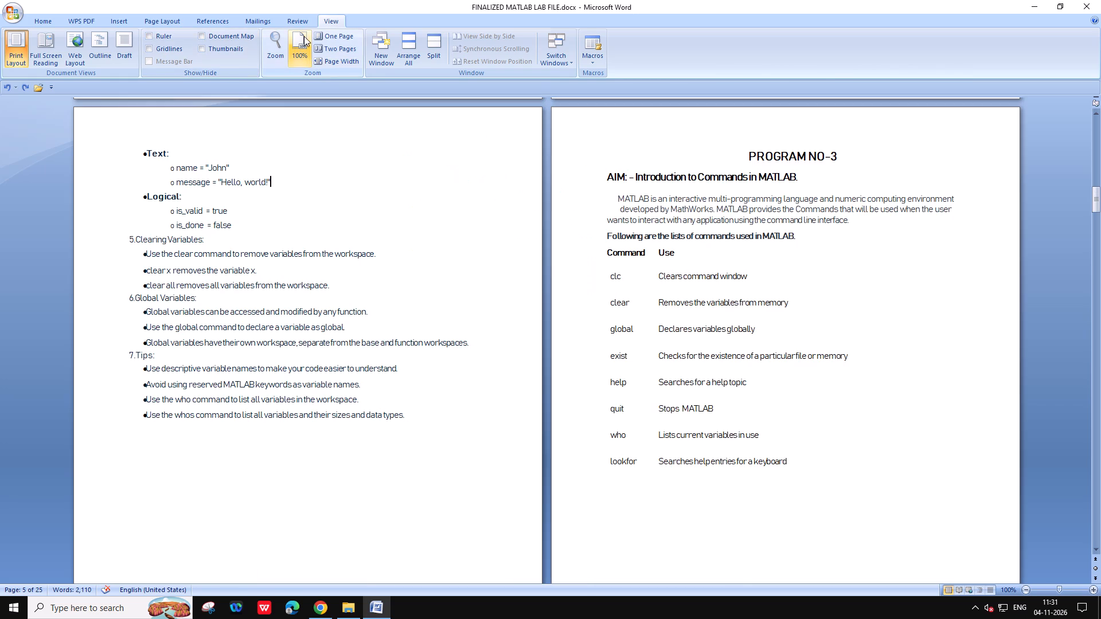
pyautogui.click(350, 33)
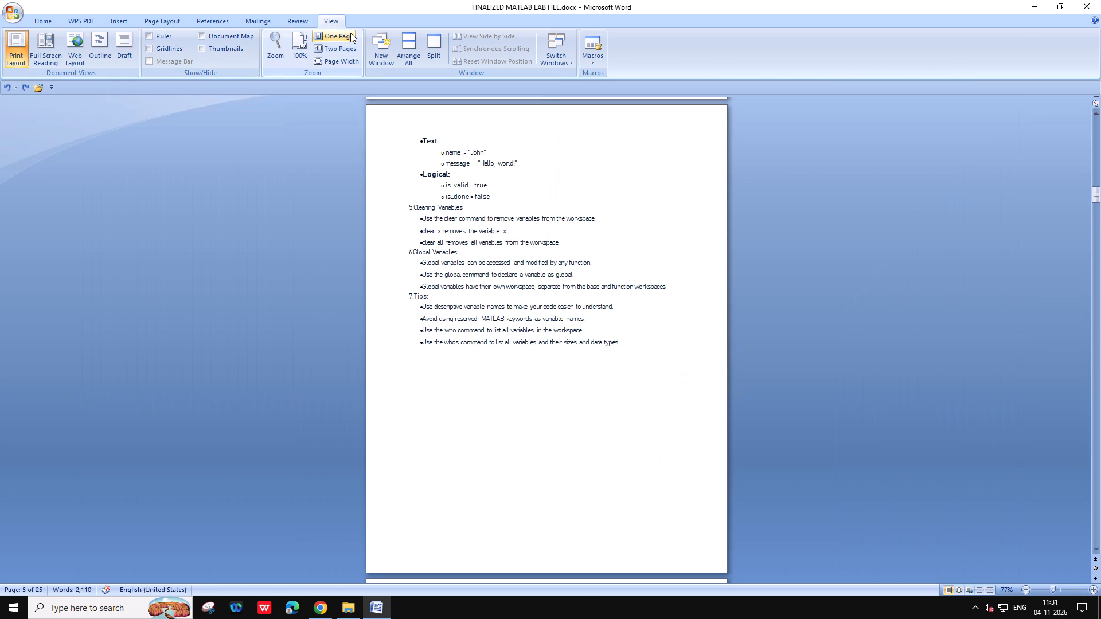
pyautogui.click(350, 33)
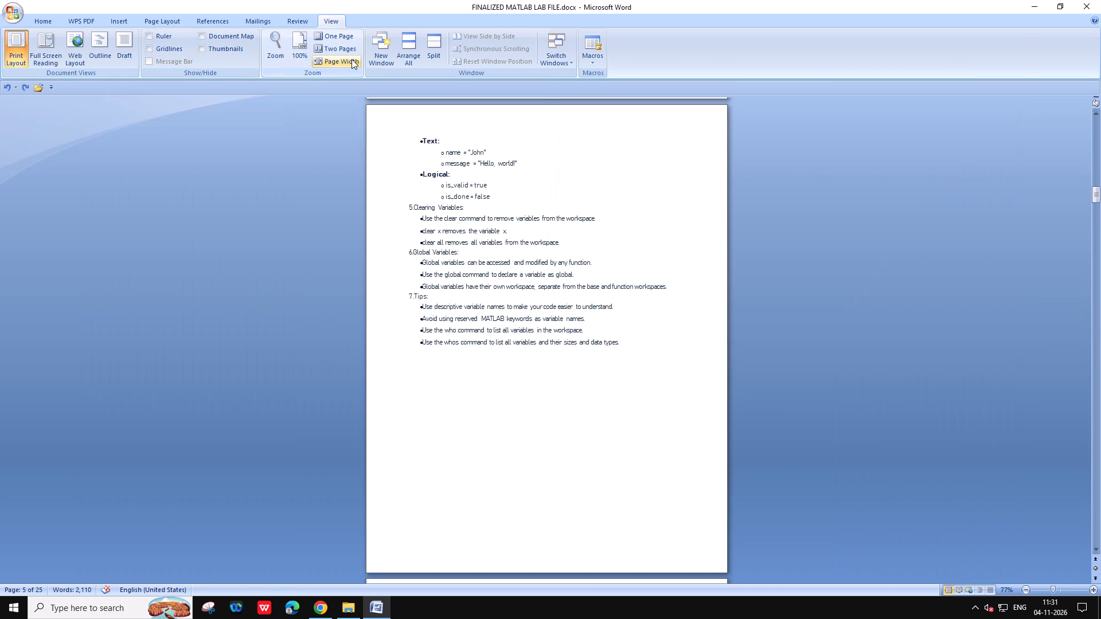
pyautogui.click(352, 59)
pyautogui.click(352, 59)
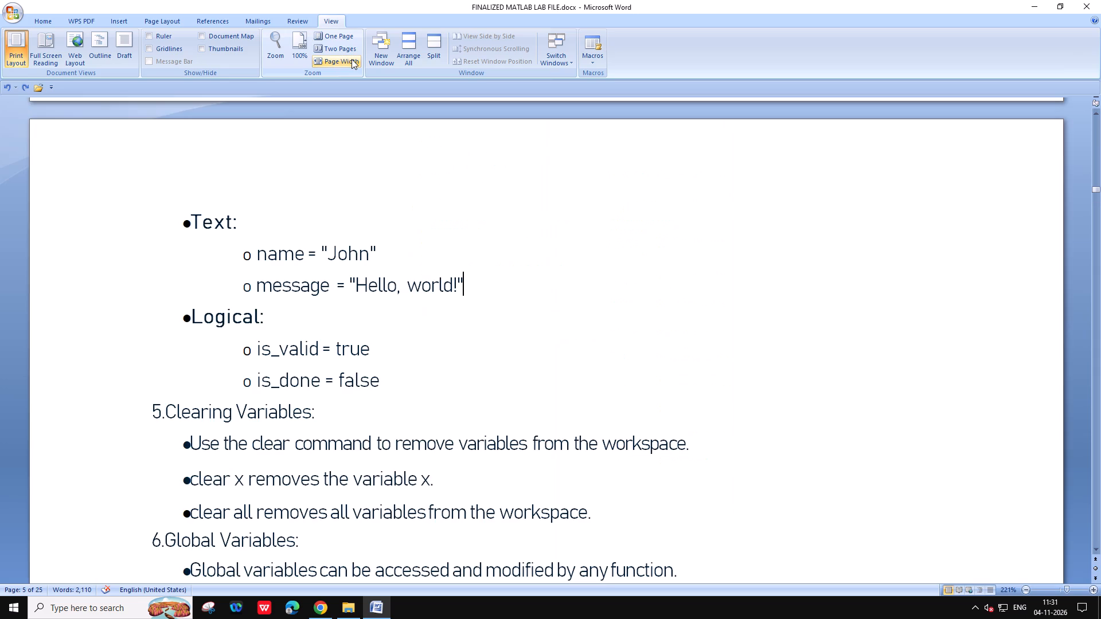
pyautogui.click(352, 59)
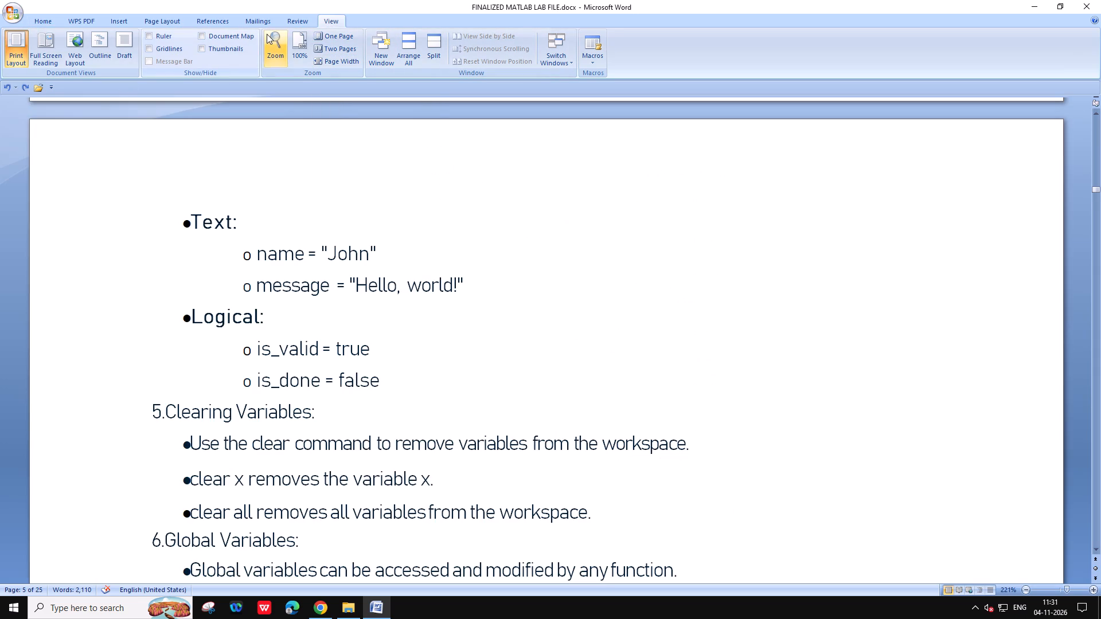
pyautogui.click(329, 34)
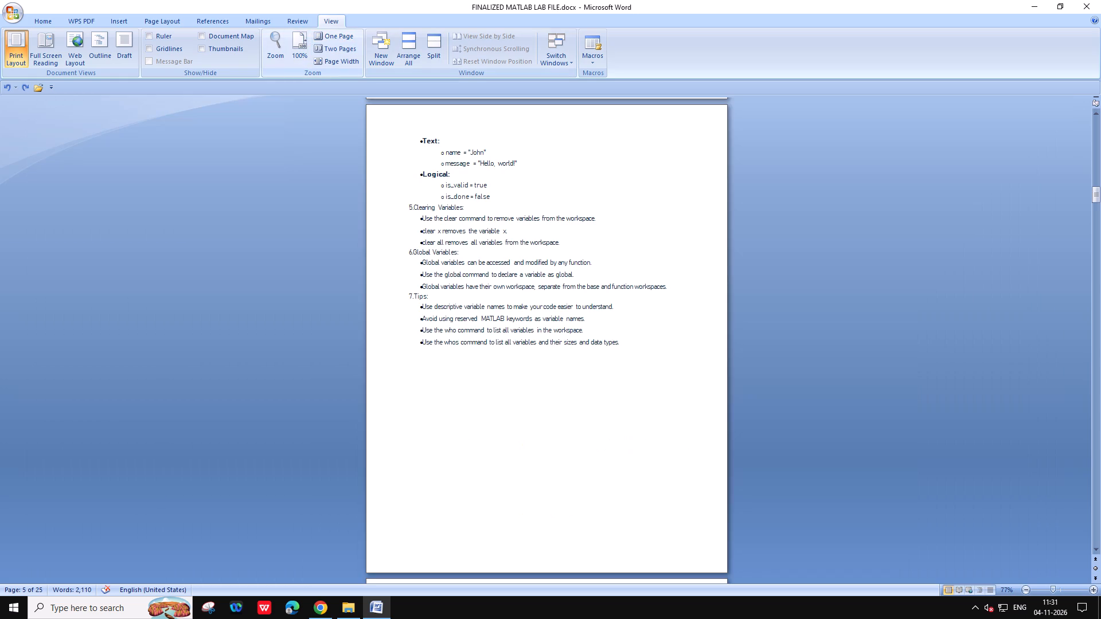
# Enlarge the view of page 5 to 120% zoom.
pyautogui.scroll(3, 485, 234)
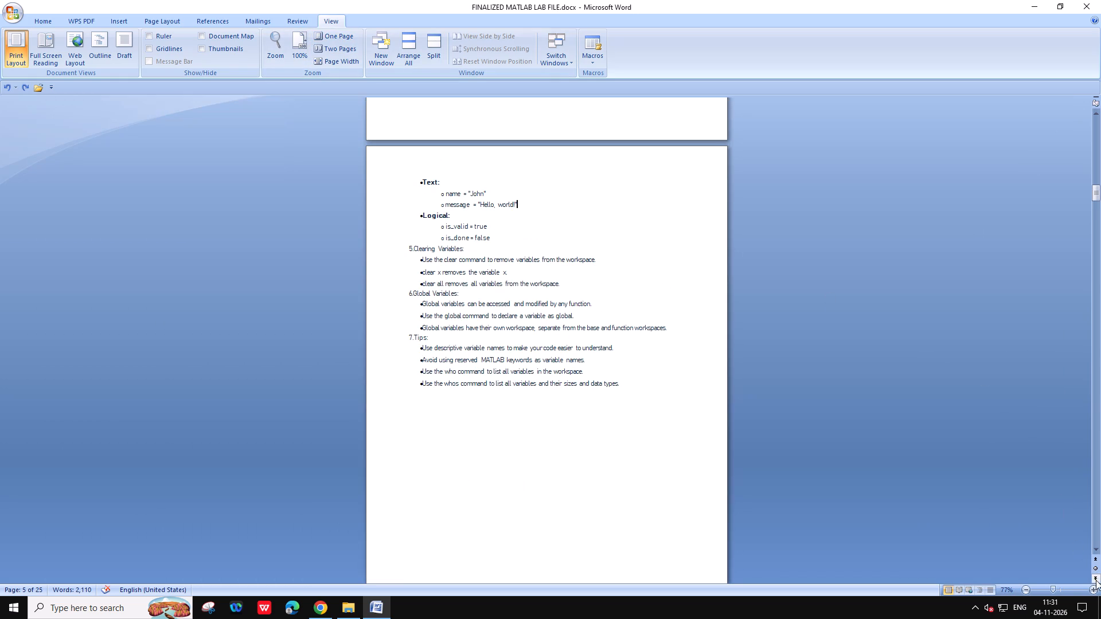
pyautogui.click(1098, 589)
pyautogui.click(1098, 589)
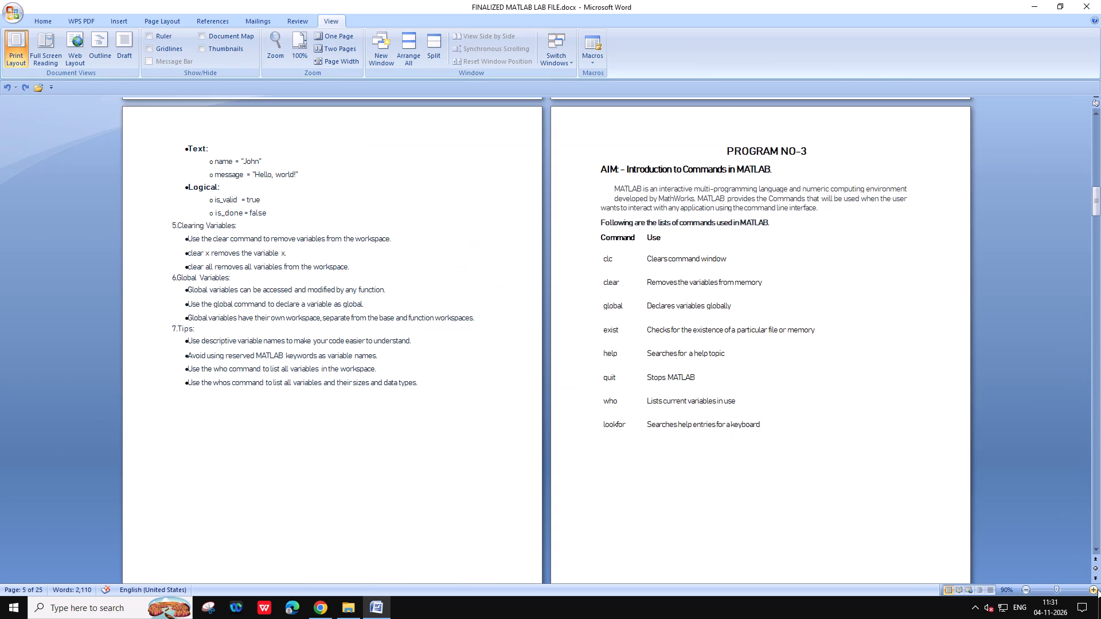
pyautogui.click(1098, 589)
pyautogui.click(1098, 589)
pyautogui.click(1098, 589)
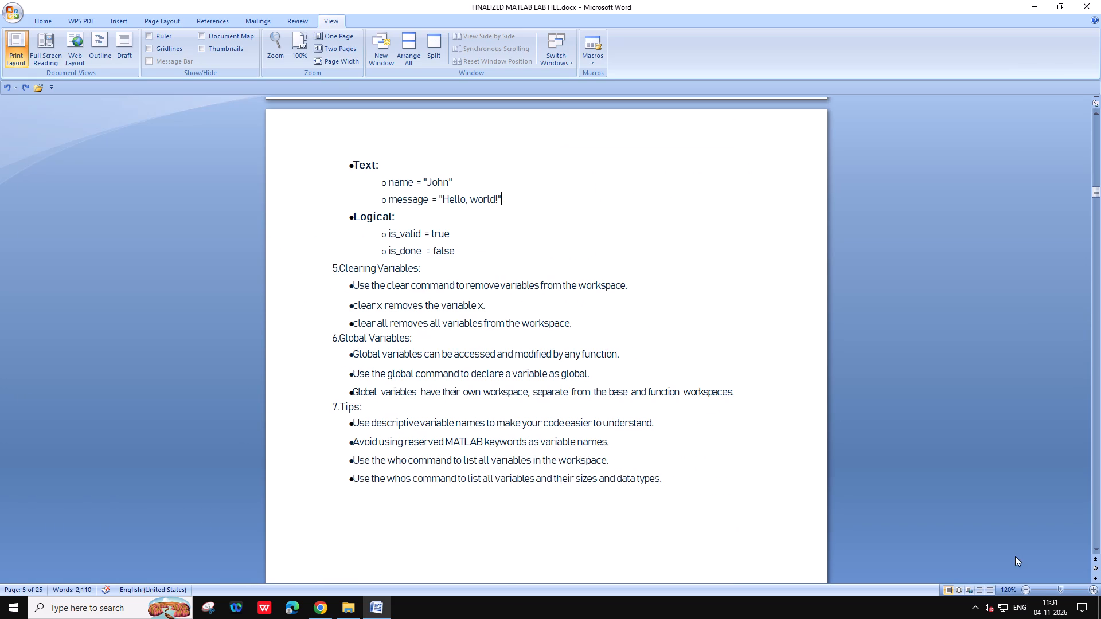
# Replace the student's name under Submitted By on the cover page with Jai.
pyautogui.scroll(4, 636, 391)
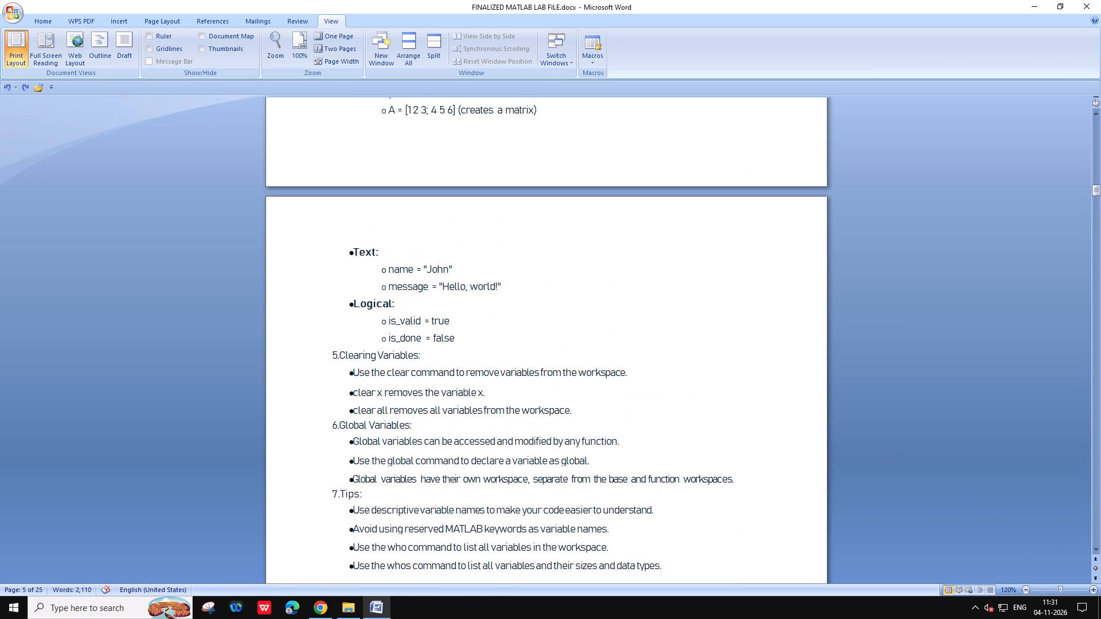
pyautogui.scroll(16, 636, 391)
pyautogui.scroll(10, 636, 391)
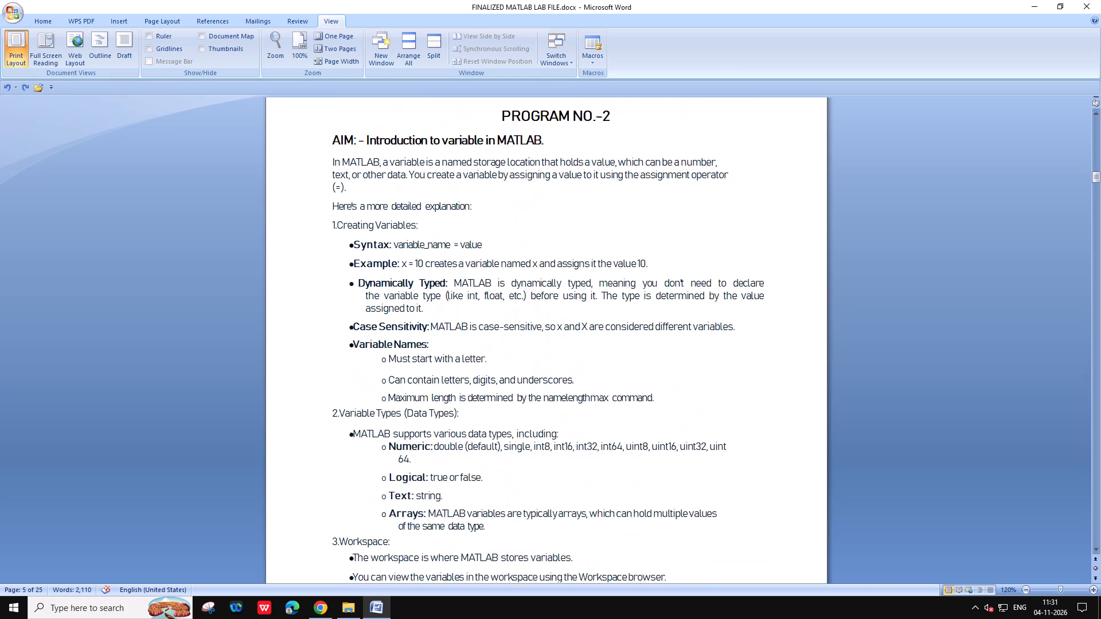
pyautogui.scroll(11, 636, 391)
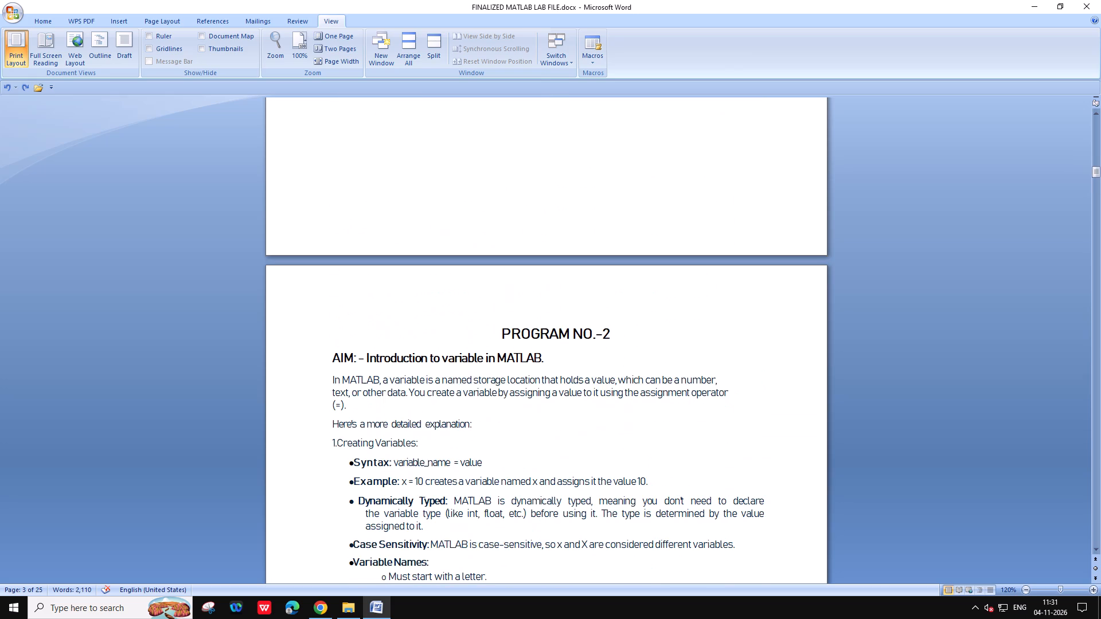
pyautogui.scroll(17, 636, 391)
pyautogui.scroll(10, 636, 391)
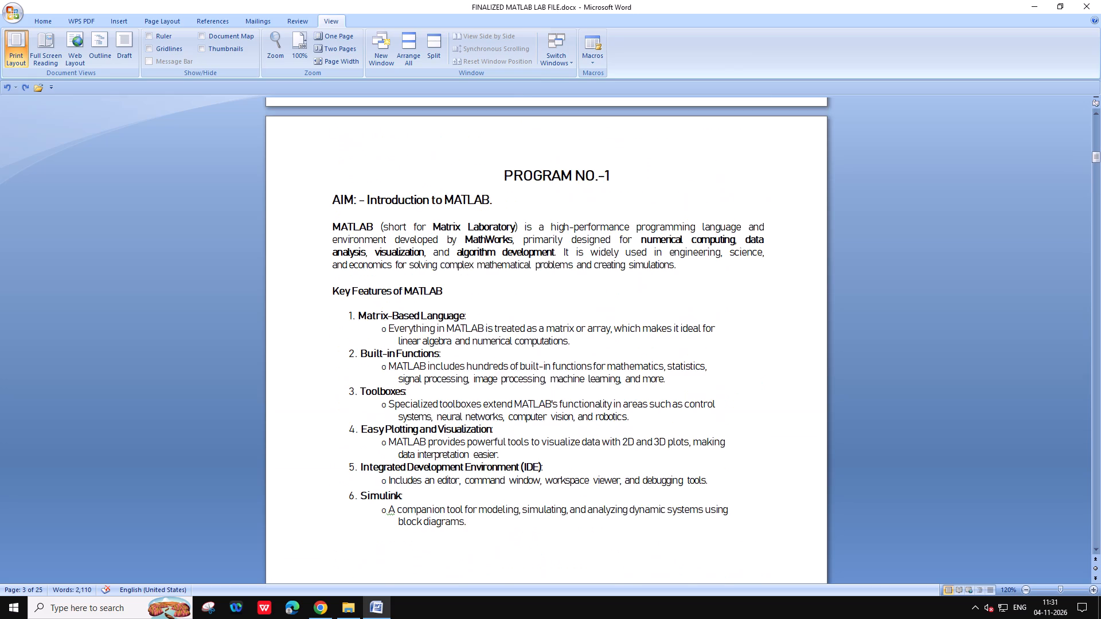
pyautogui.scroll(4, 636, 391)
pyautogui.moveTo(1094, 150); pyautogui.dragTo(1093, 98)
pyautogui.scroll(-4, 706, 321)
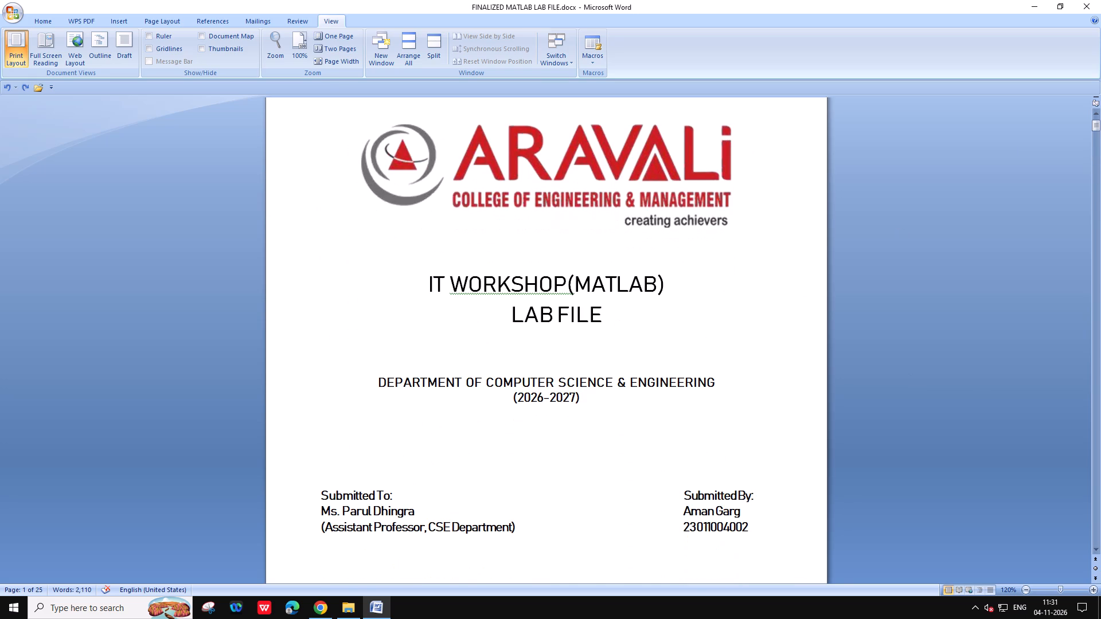
pyautogui.scroll(-7, 706, 321)
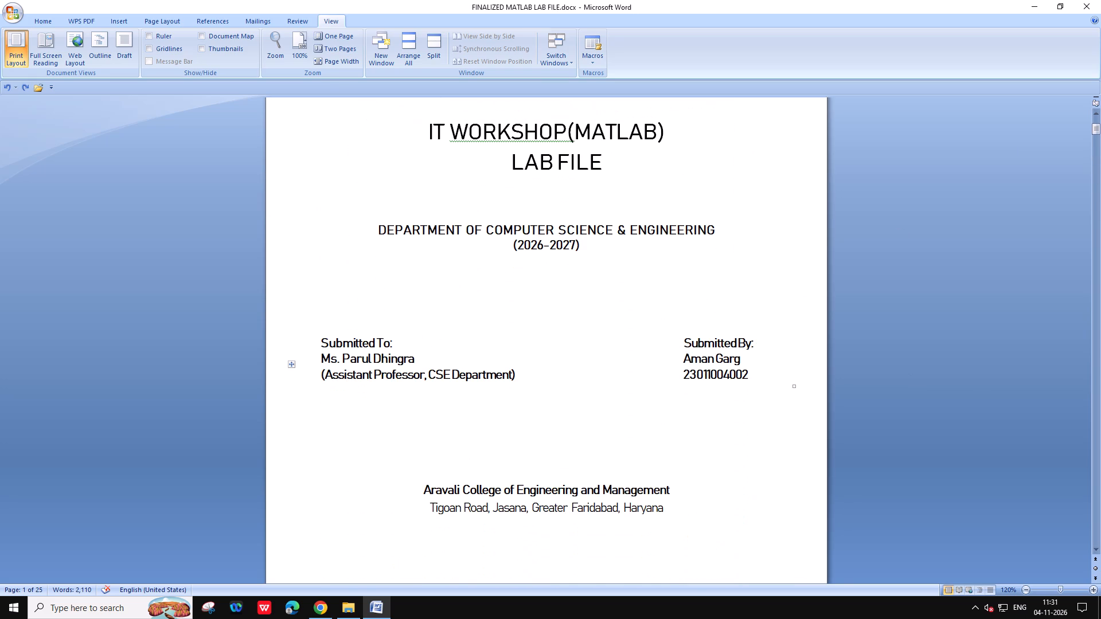
pyautogui.click(745, 358)
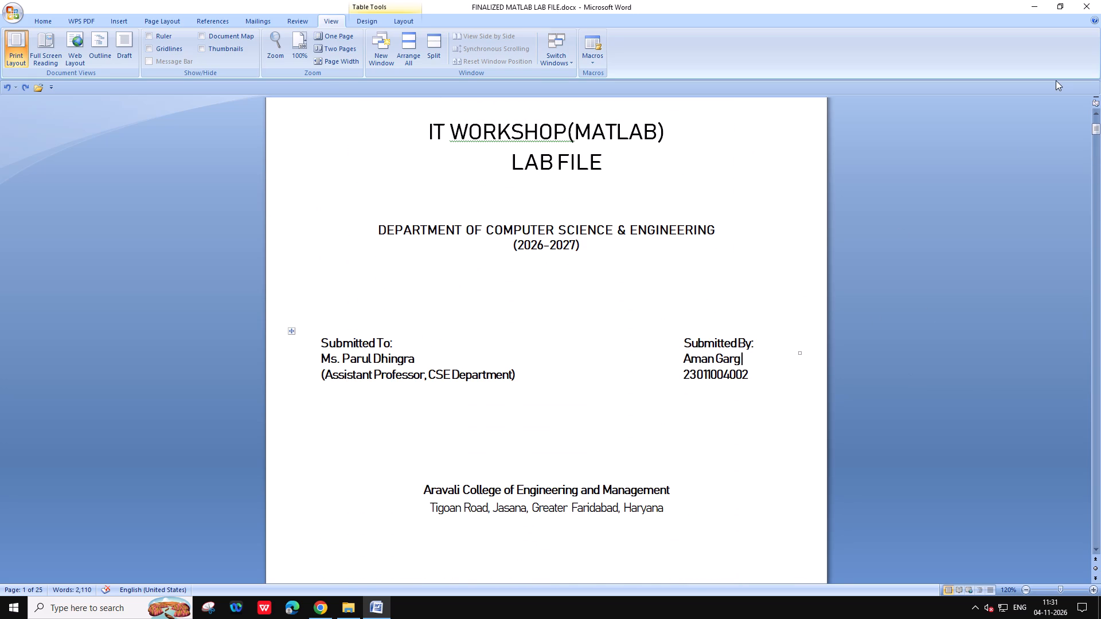
pyautogui.press('BackSpace')
pyautogui.press('BackSpace')
pyautogui.press('BackSpace')
pyautogui.press('BackSpace')
pyautogui.press('BackSpace')
pyautogui.press('BackSpace')
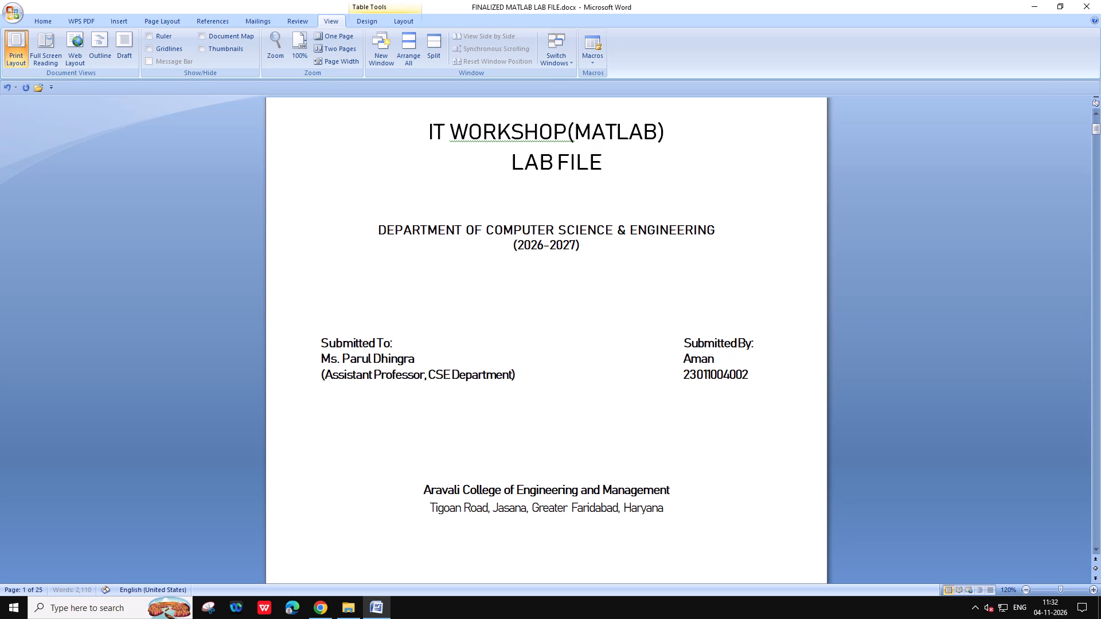
pyautogui.press('BackSpace')
pyautogui.press('BackSpace')
pyautogui.press('BackSpace')
pyautogui.press('BackSpace')
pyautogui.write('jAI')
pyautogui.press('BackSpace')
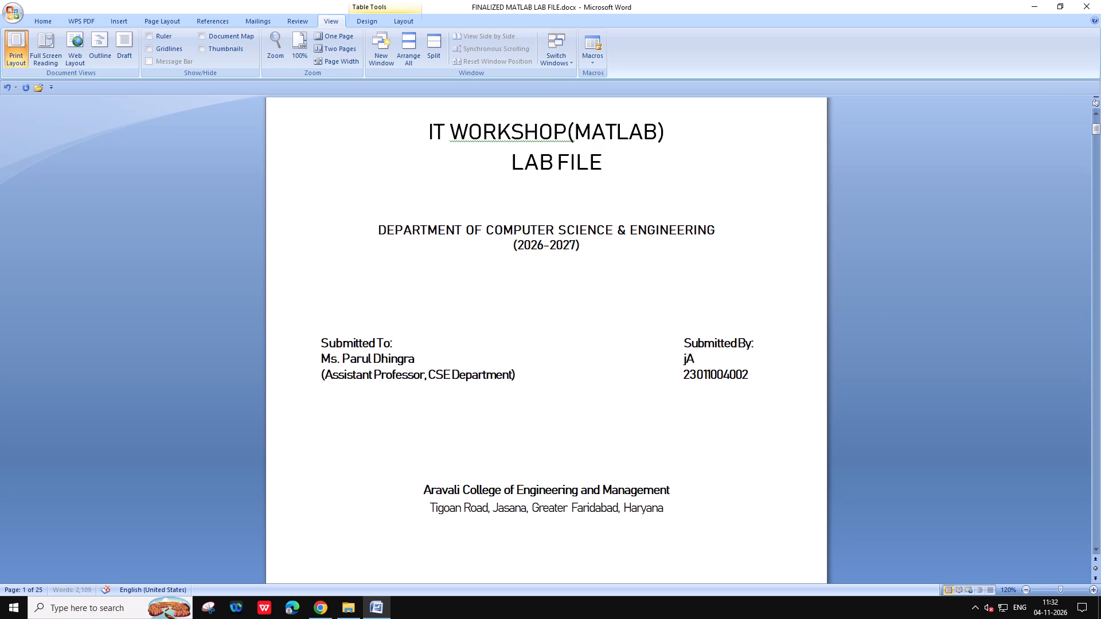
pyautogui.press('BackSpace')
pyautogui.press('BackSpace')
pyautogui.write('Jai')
# Update the roll number under Submitted By on the cover page to the new student's number.
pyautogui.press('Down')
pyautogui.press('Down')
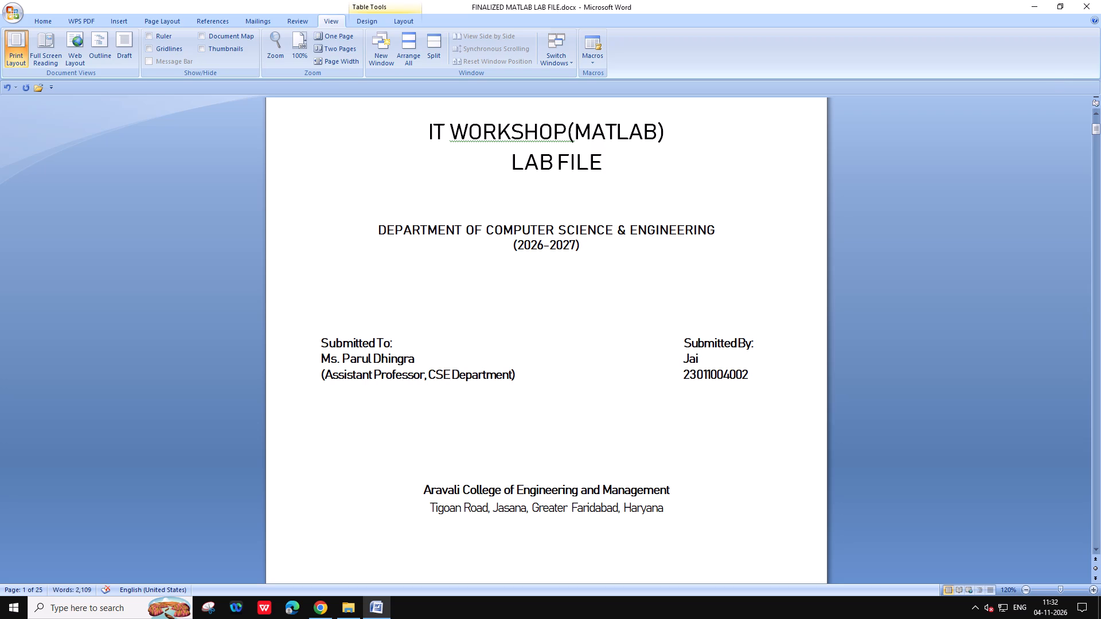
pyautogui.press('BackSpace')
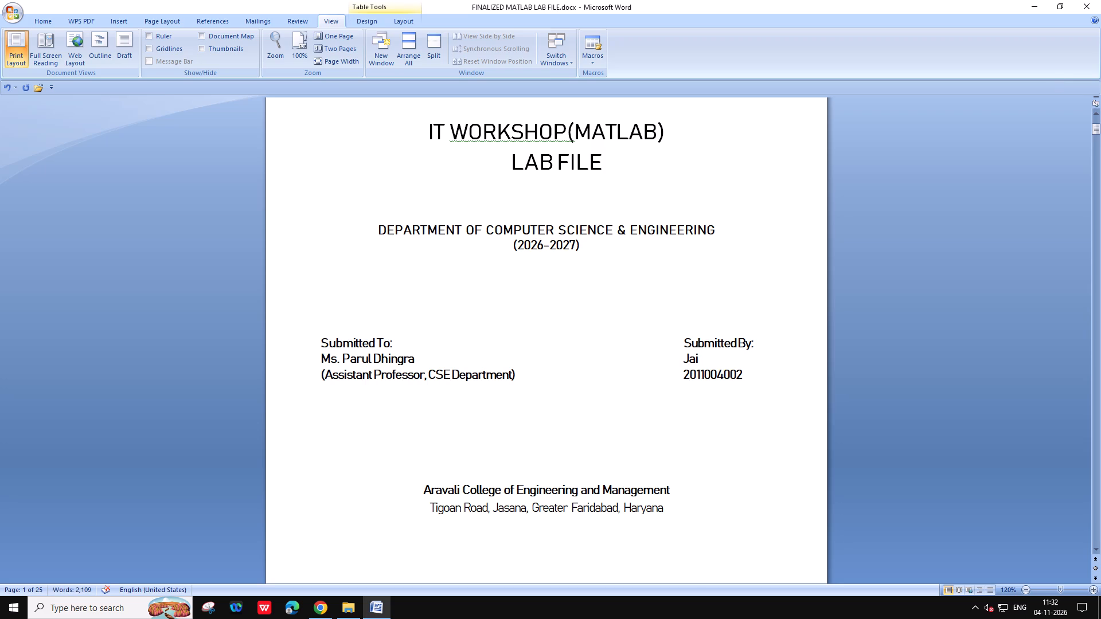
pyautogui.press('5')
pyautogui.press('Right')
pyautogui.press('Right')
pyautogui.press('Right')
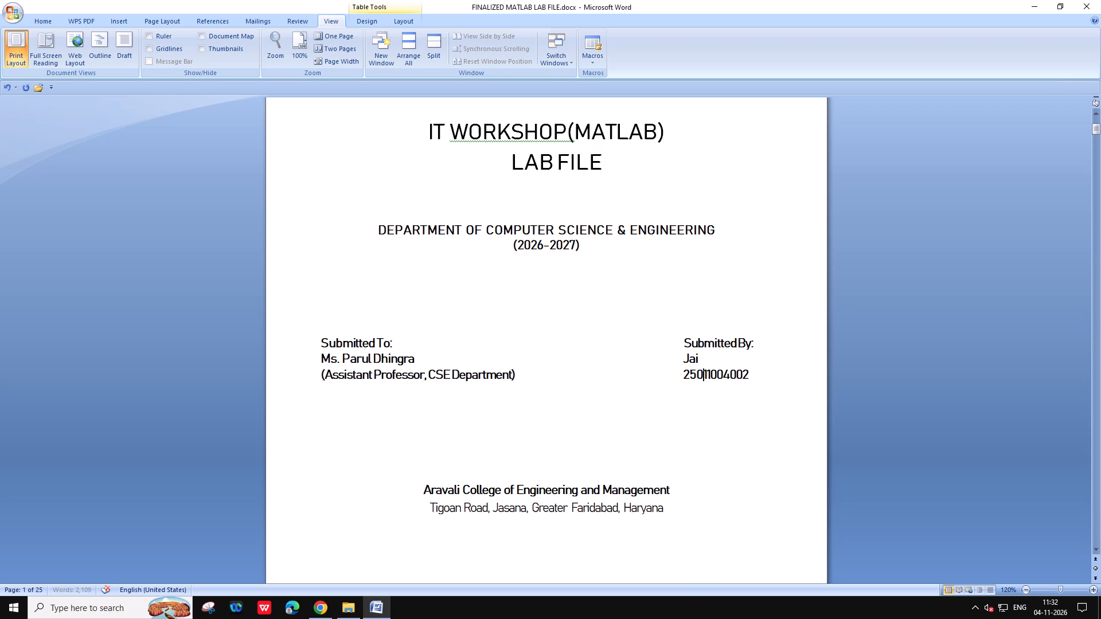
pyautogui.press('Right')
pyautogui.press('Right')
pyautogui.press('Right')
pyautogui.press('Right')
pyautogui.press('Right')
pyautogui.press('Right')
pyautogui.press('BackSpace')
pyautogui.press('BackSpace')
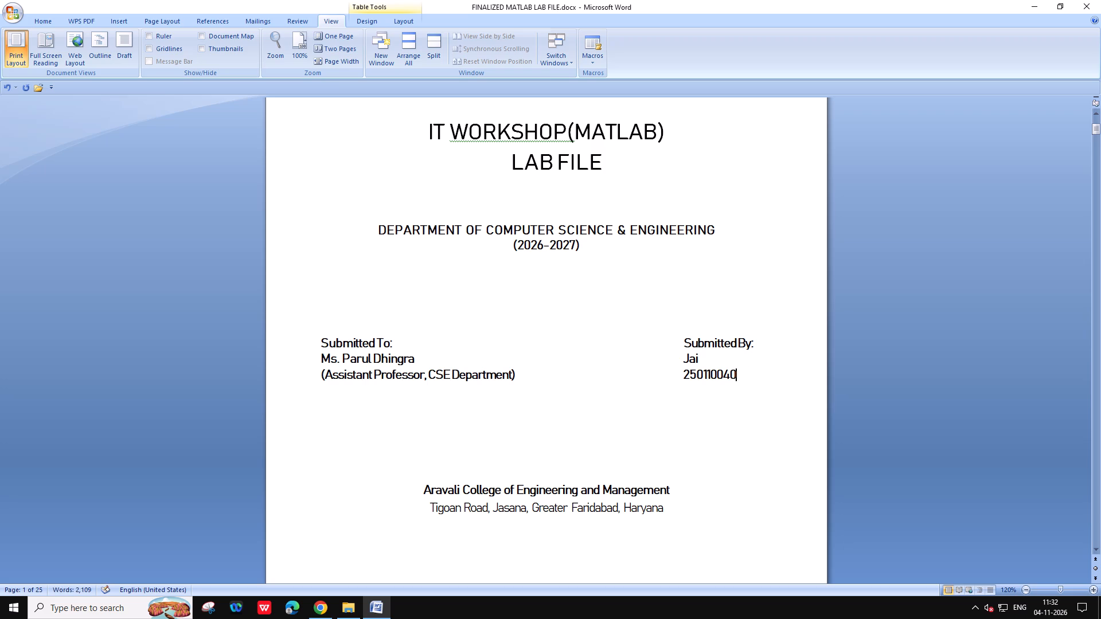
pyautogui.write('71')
# Change the teacher's title under Submitted To on the cover page to Mr.
pyautogui.click(334, 361)
pyautogui.press('BackSpace')
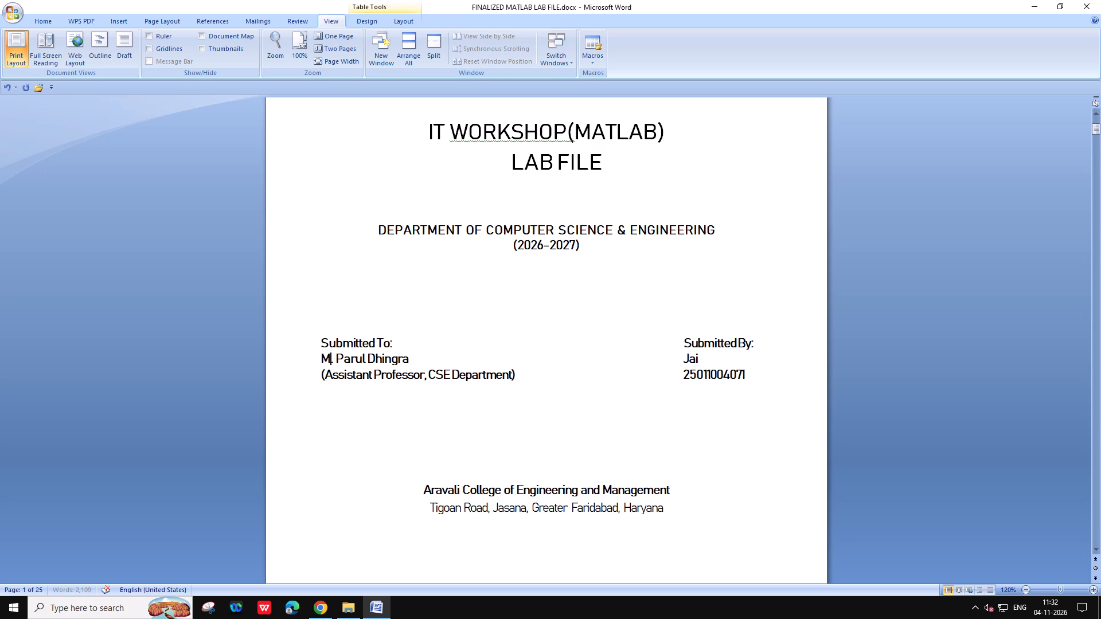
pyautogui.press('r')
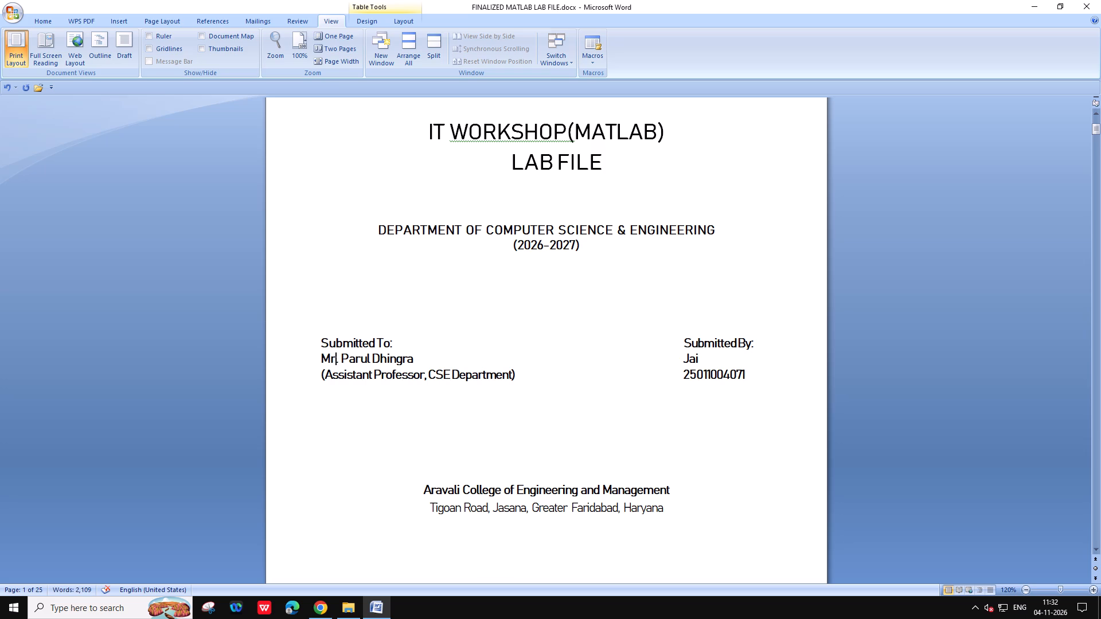
# Replace the teacher's name after the title under Submitted To with the new teacher's name.
pyautogui.press('Right')
pyautogui.press('Right')
pyautogui.press('Right')
pyautogui.press('Right')
pyautogui.press('Right')
pyautogui.press('Right')
pyautogui.press('Right')
pyautogui.press('Right')
pyautogui.press('Right')
pyautogui.press('Right')
pyautogui.press('Right')
pyautogui.press('Right')
pyautogui.press('Right')
pyautogui.press('Right')
pyautogui.press('Right')
pyautogui.press('BackSpace')
pyautogui.press('BackSpace')
pyautogui.press('BackSpace')
pyautogui.press('BackSpace')
pyautogui.press('BackSpace')
pyautogui.press('BackSpace')
pyautogui.press('BackSpace')
pyautogui.press('BackSpace')
pyautogui.press('BackSpace')
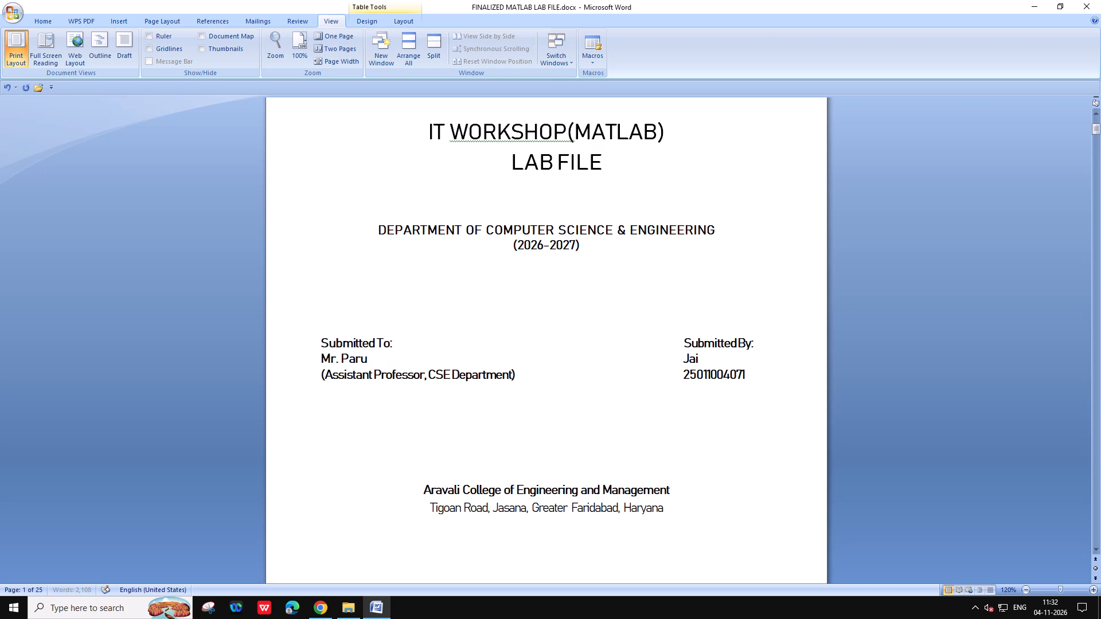
pyautogui.press('BackSpace')
pyautogui.press('BackSpace')
pyautogui.press('BackSpace')
pyautogui.press('BackSpace')
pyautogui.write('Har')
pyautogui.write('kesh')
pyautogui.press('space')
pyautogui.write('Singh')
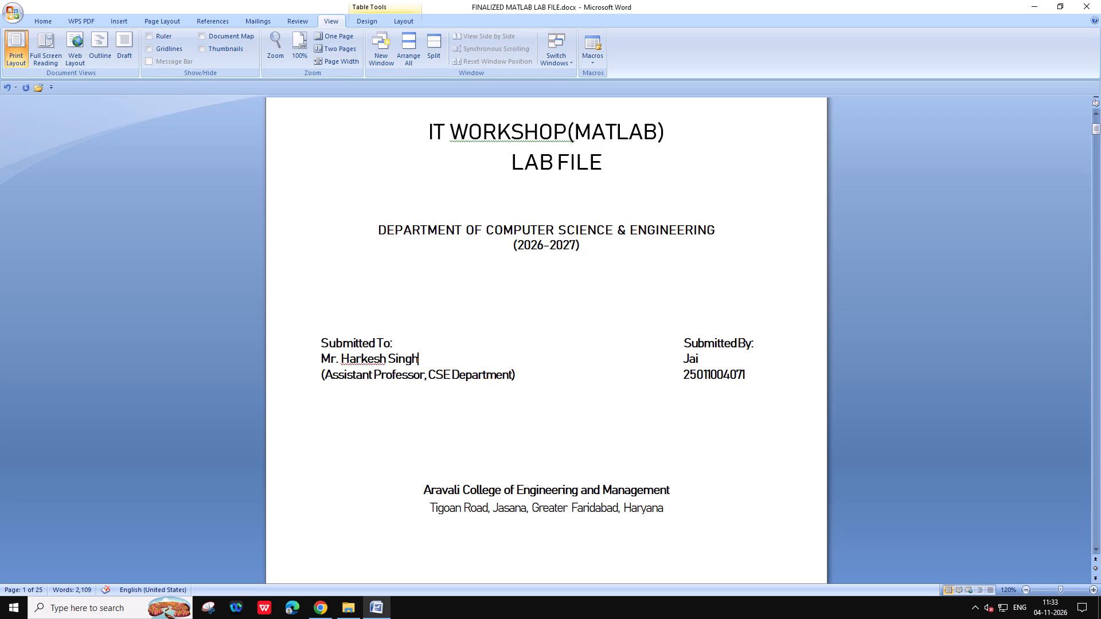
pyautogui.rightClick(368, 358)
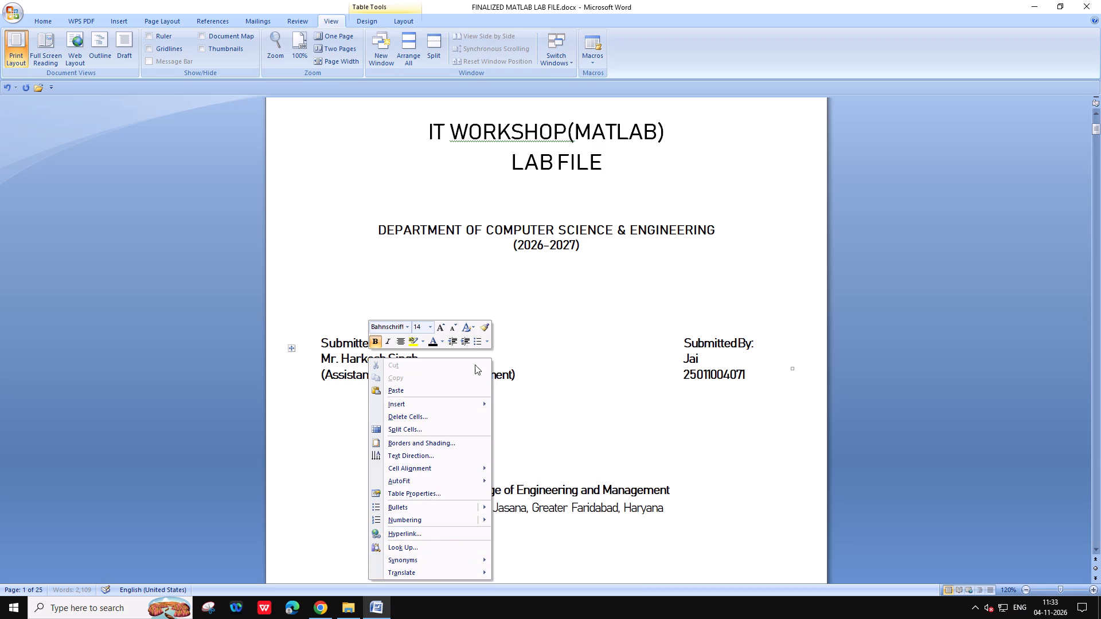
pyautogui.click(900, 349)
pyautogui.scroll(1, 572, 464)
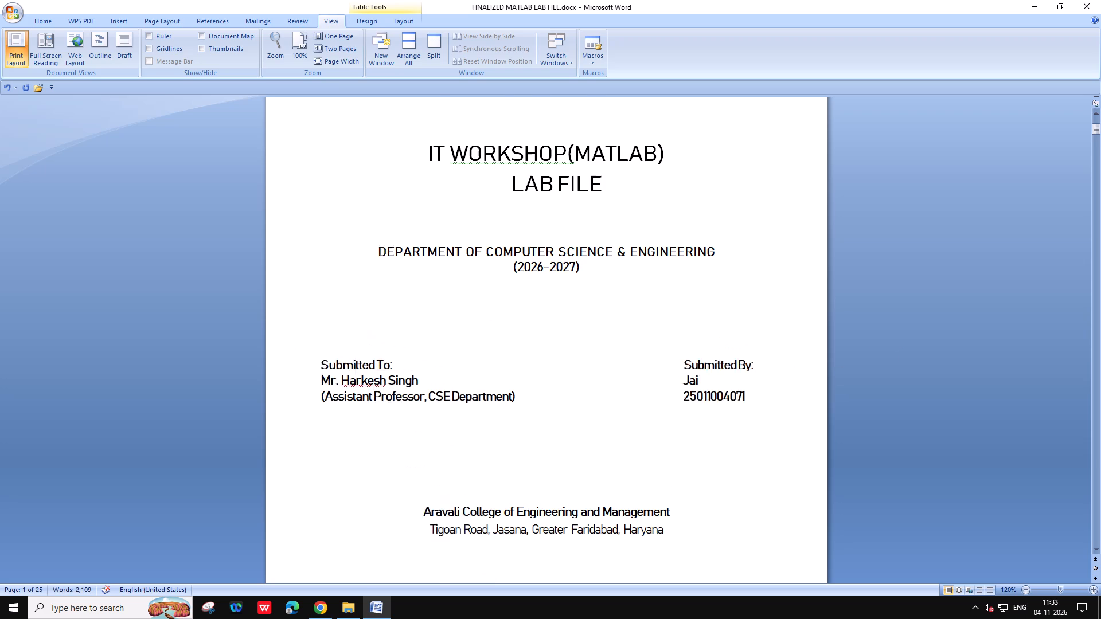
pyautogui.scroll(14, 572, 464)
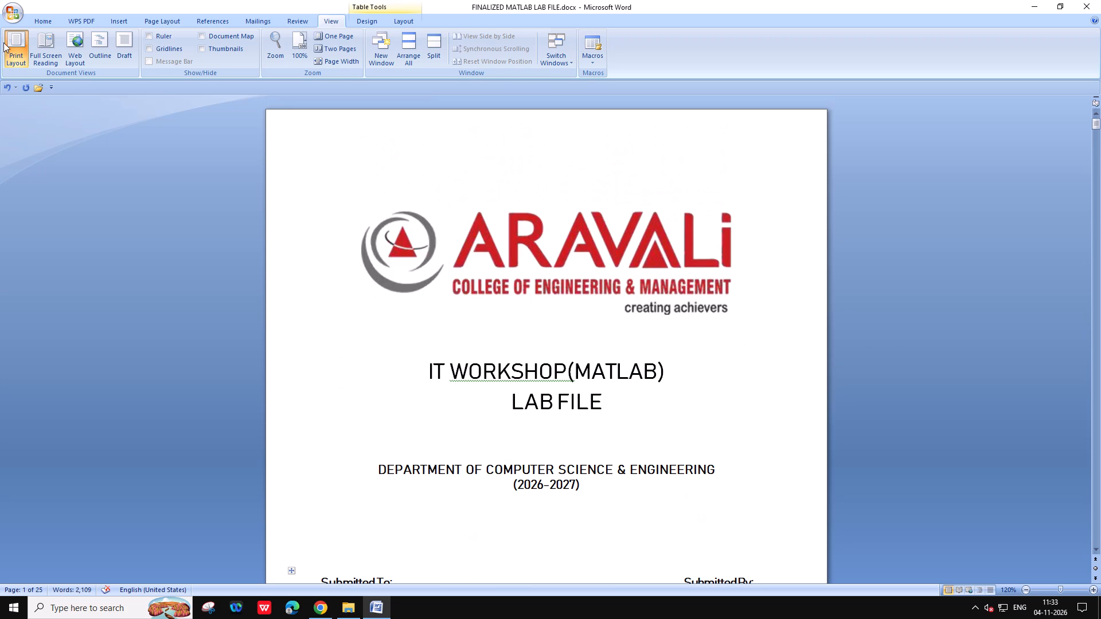
# Save the document under its existing name.
pyautogui.click(26, 16)
pyautogui.click(11, 3)
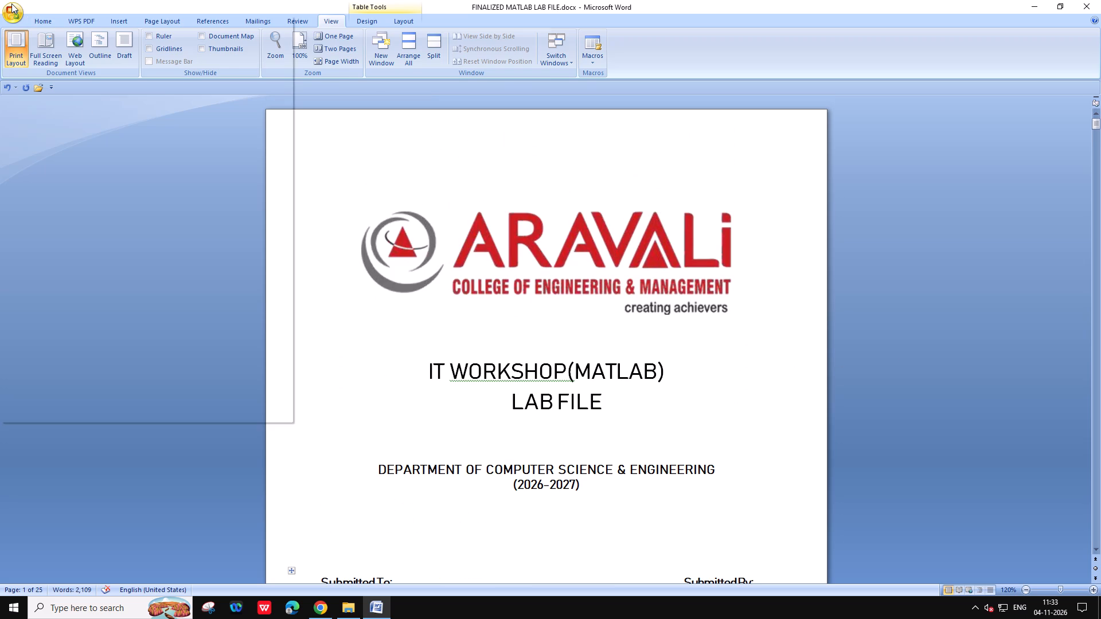
pyautogui.click(41, 91)
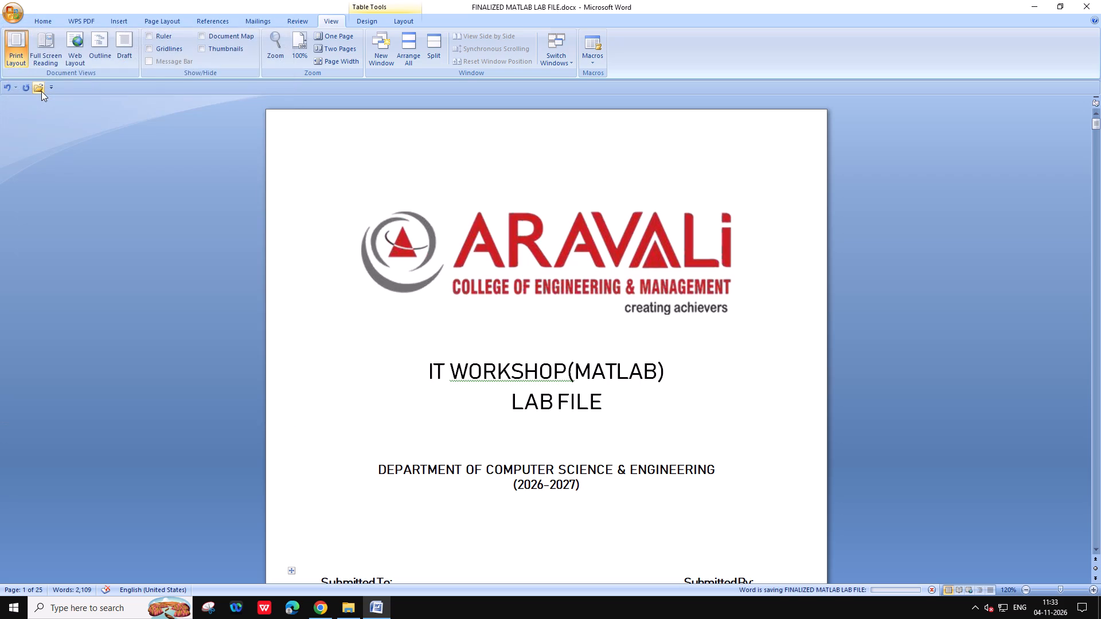
# Open Save As for the document and shorten the file name to MATLAB LAB FILE by removing the word FINALIZED.
pyautogui.click(13, 17)
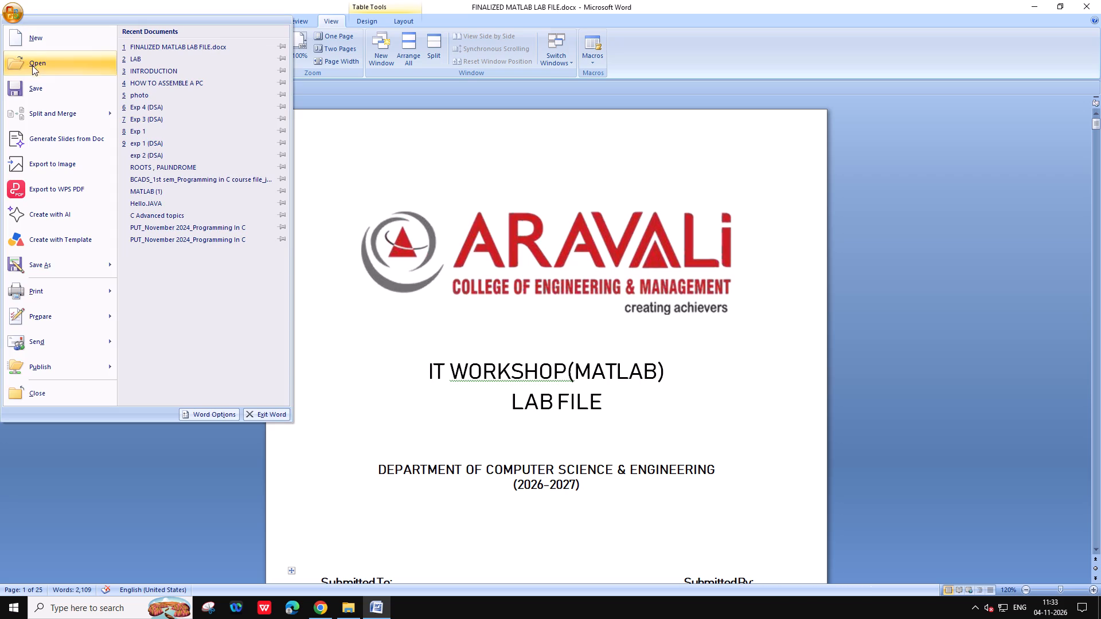
pyautogui.click(80, 271)
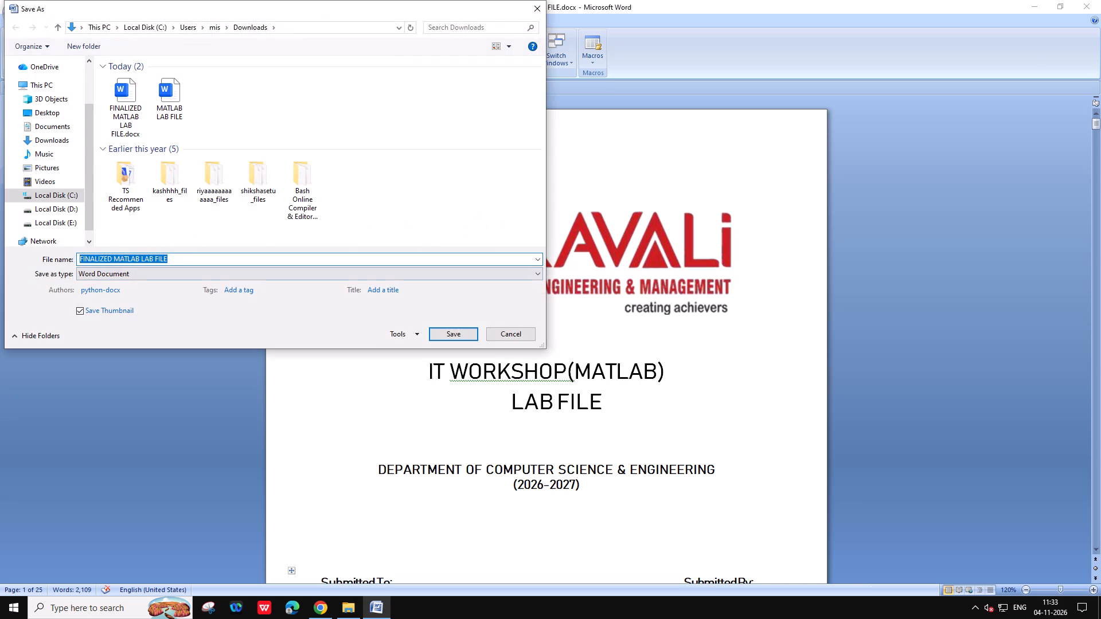
pyautogui.click(173, 258)
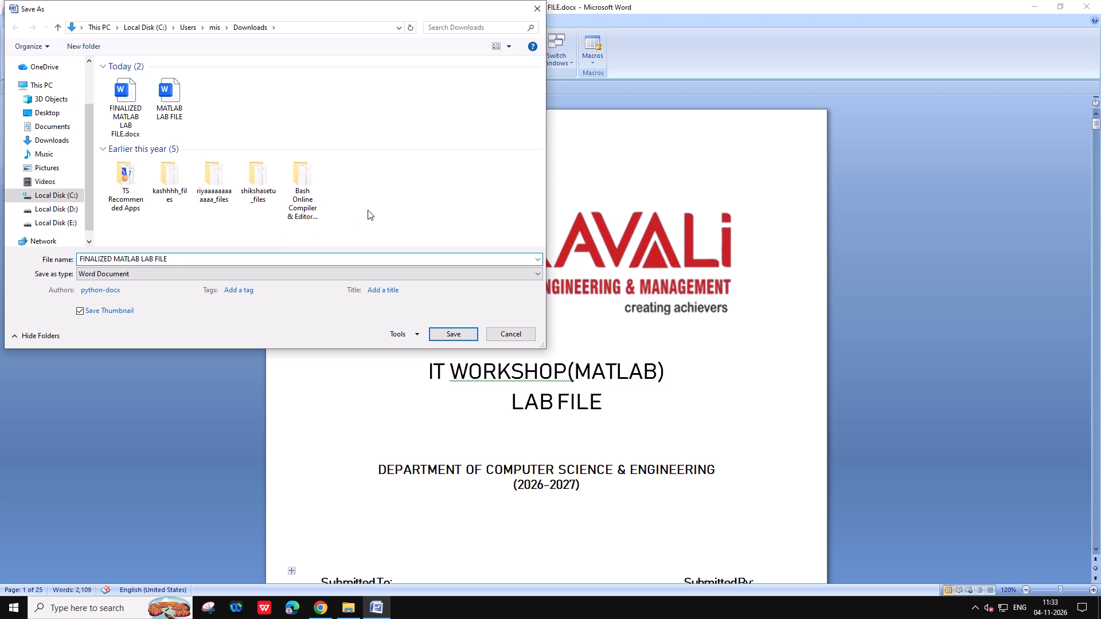
pyautogui.press('Left')
pyautogui.press('Left')
pyautogui.press('Left')
pyautogui.press('Left')
pyautogui.press('Left')
pyautogui.press('Left')
pyautogui.press('Left')
pyautogui.press('Left')
pyautogui.press('Left')
pyautogui.press('Left')
pyautogui.press('Left')
pyautogui.press('Left')
pyautogui.press('Left')
pyautogui.press('Left')
pyautogui.press('Left')
pyautogui.press('BackSpace')
pyautogui.press('BackSpace')
pyautogui.press('BackSpace')
pyautogui.press('BackSpace')
pyautogui.press('BackSpace')
pyautogui.press('BackSpace')
pyautogui.press('BackSpace')
pyautogui.press('BackSpace')
pyautogui.press('BackSpace')
pyautogui.press('BackSpace')
pyautogui.press('BackSpace')
pyautogui.press('BackSpace')
pyautogui.press('BackSpace')
pyautogui.press('BackSpace')
pyautogui.press('BackSpace')
pyautogui.press('BackSpace')
pyautogui.press('BackSpace')
pyautogui.press('BackSpace')
pyautogui.press('BackSpace')
pyautogui.press('BackSpace')
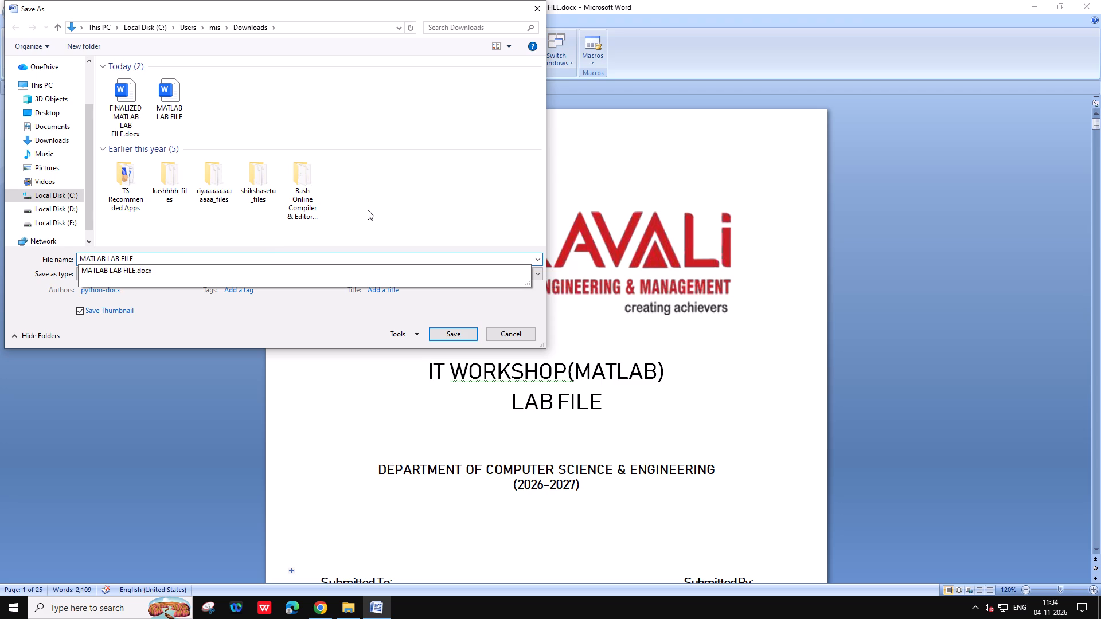
# Change LAB to Lab in the file name being saved.
pyautogui.click(120, 260)
pyautogui.press('Left')
pyautogui.press('BackSpace')
pyautogui.press('BackSpace')
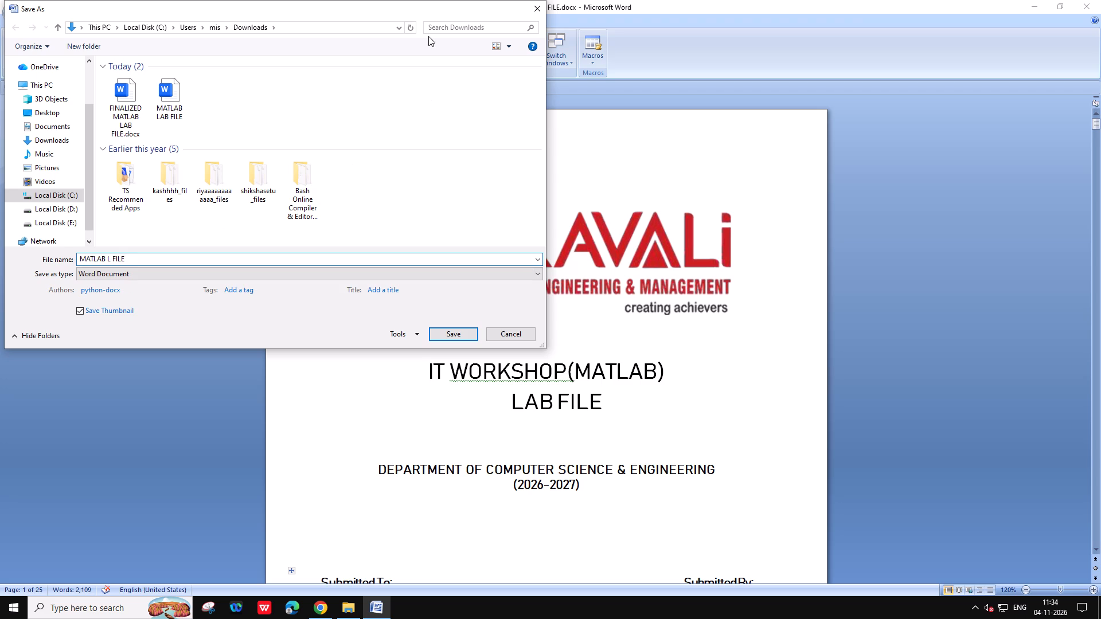
pyautogui.hotkey('shift', 'a')
pyautogui.press('BackSpace')
pyautogui.press('a')
pyautogui.press('b')
# Change MATLAB to Matlab in the file name and add an extra space after it.
pyautogui.press('Left')
pyautogui.press('Left')
pyautogui.press('Left')
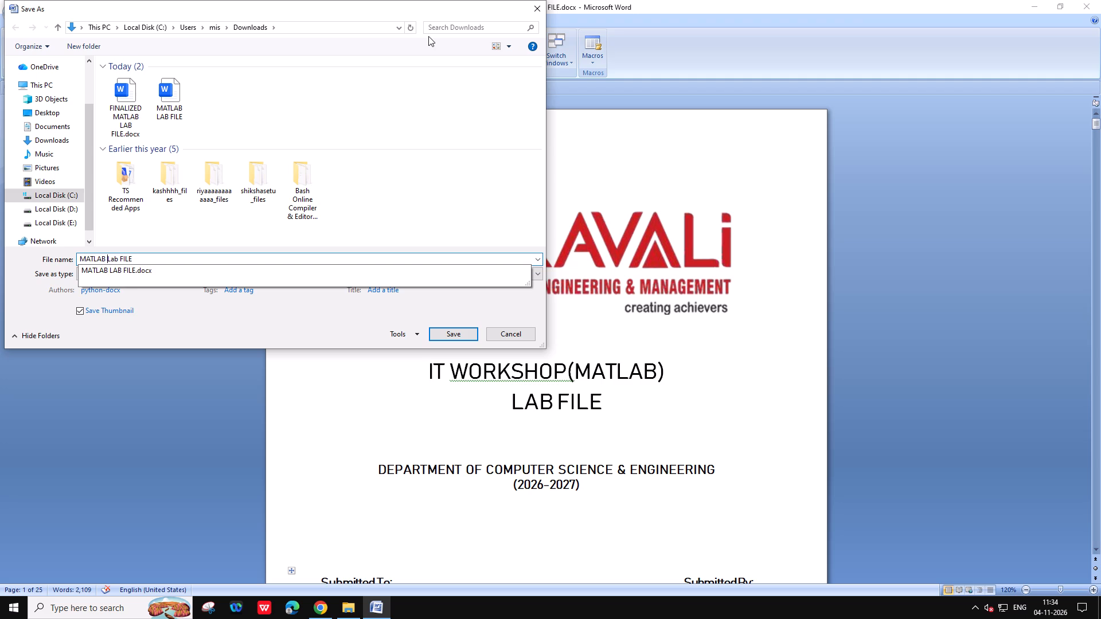
pyautogui.press('Left')
pyautogui.press('BackSpace')
pyautogui.press('BackSpace')
pyautogui.press('BackSpace')
pyautogui.press('BackSpace')
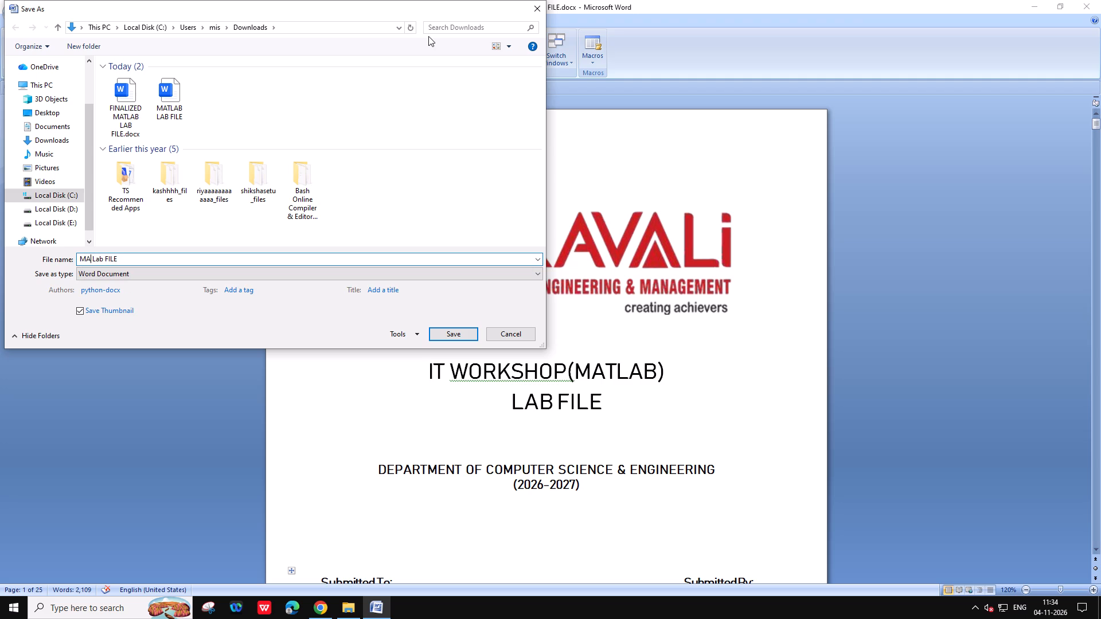
pyautogui.press('BackSpace')
pyautogui.write('atlab')
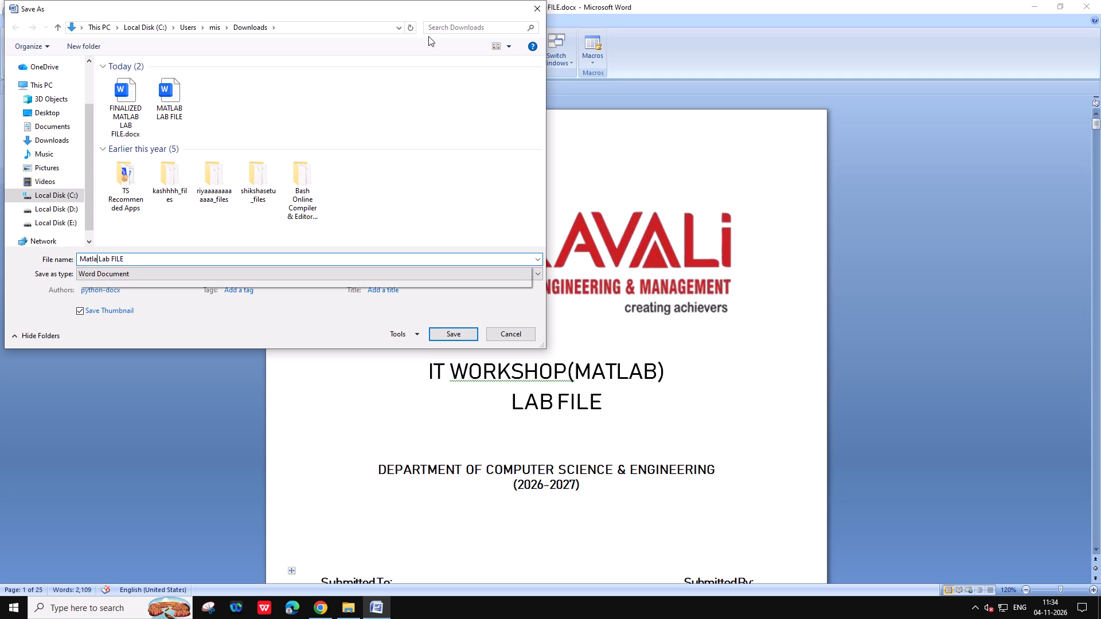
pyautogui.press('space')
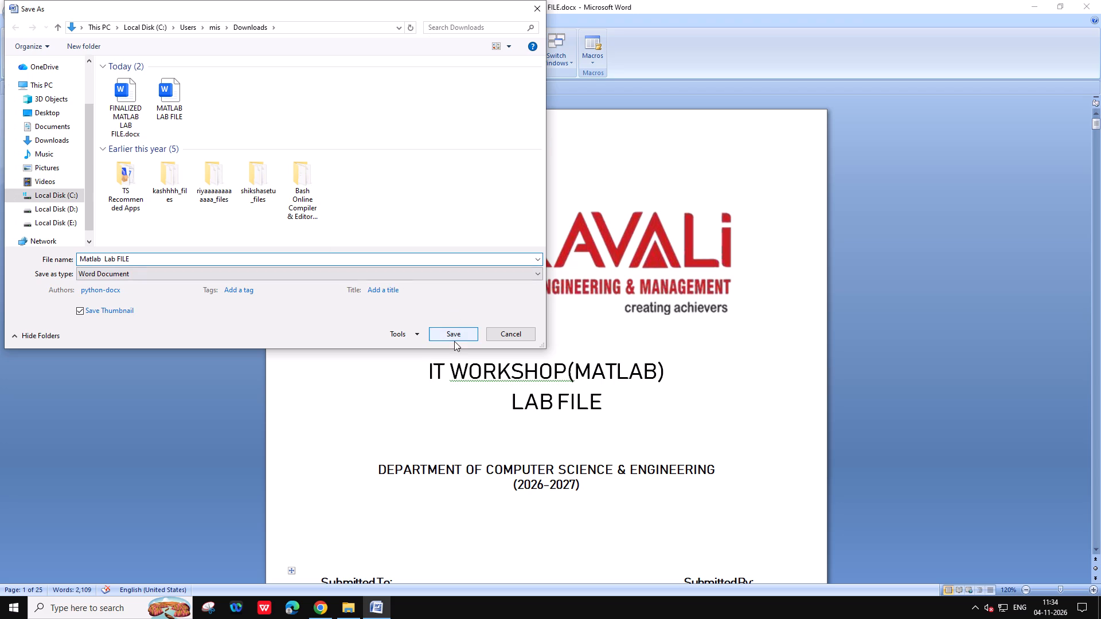
# Save the document as the Word file "Matlab Lab FILE" in the Downloads folder, and minimize its window to reach the desktop.
pyautogui.click(440, 335)
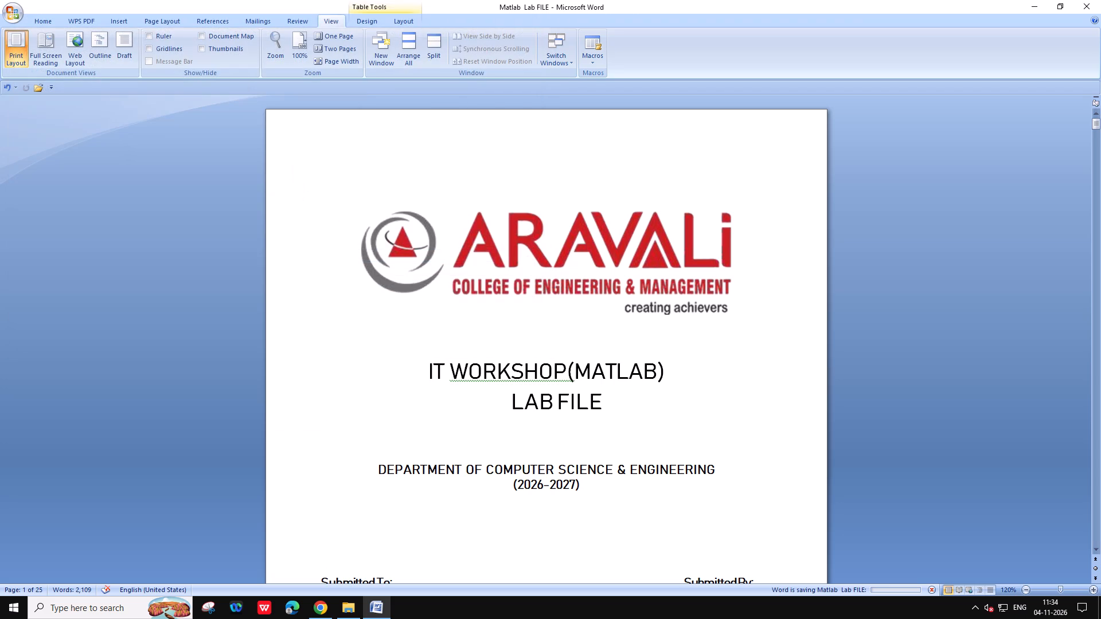
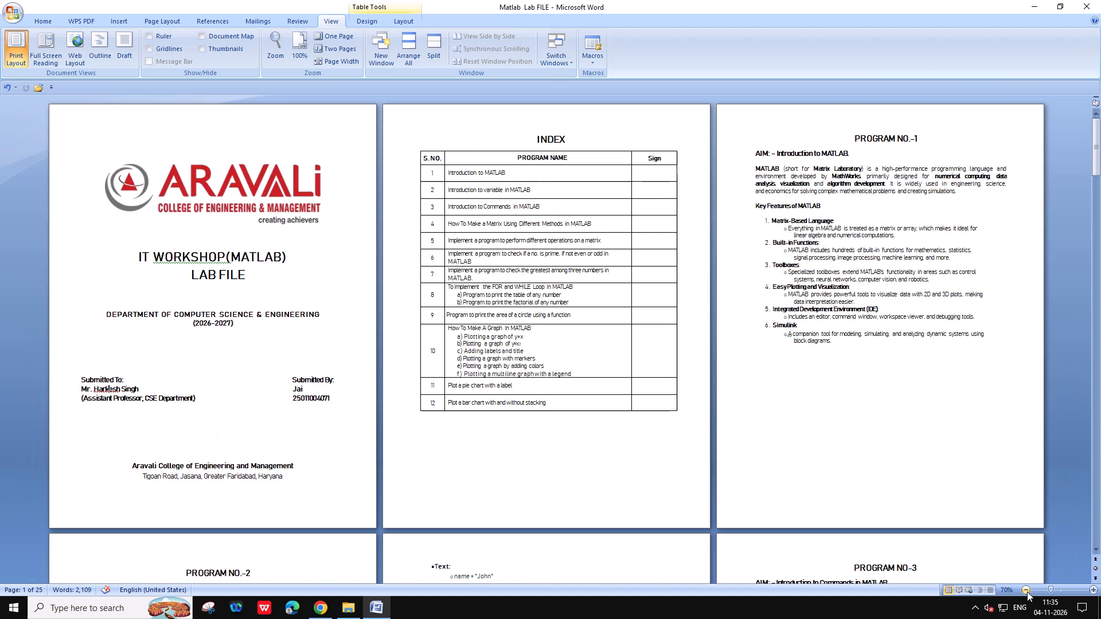
# Review the saved lab file's layout and content from the cover page and index through the first program pages.
pyautogui.click(1092, 593)
pyautogui.scroll(-13, 502, 322)
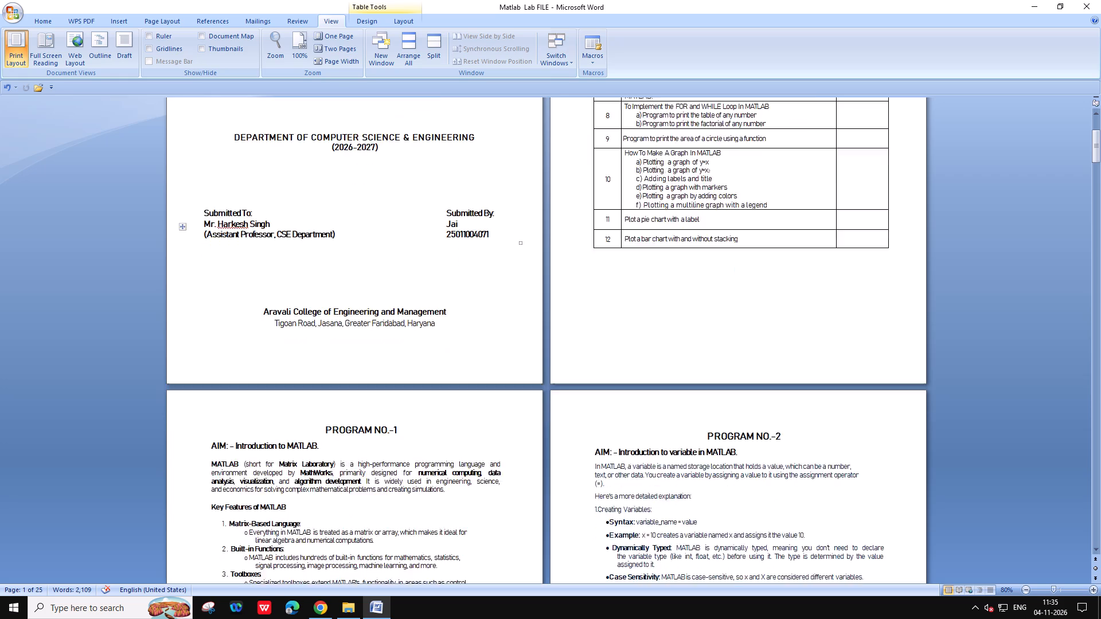
pyautogui.scroll(-14, 498, 285)
pyautogui.scroll(1, 498, 285)
pyautogui.scroll(-20, 498, 285)
pyautogui.scroll(2, 498, 285)
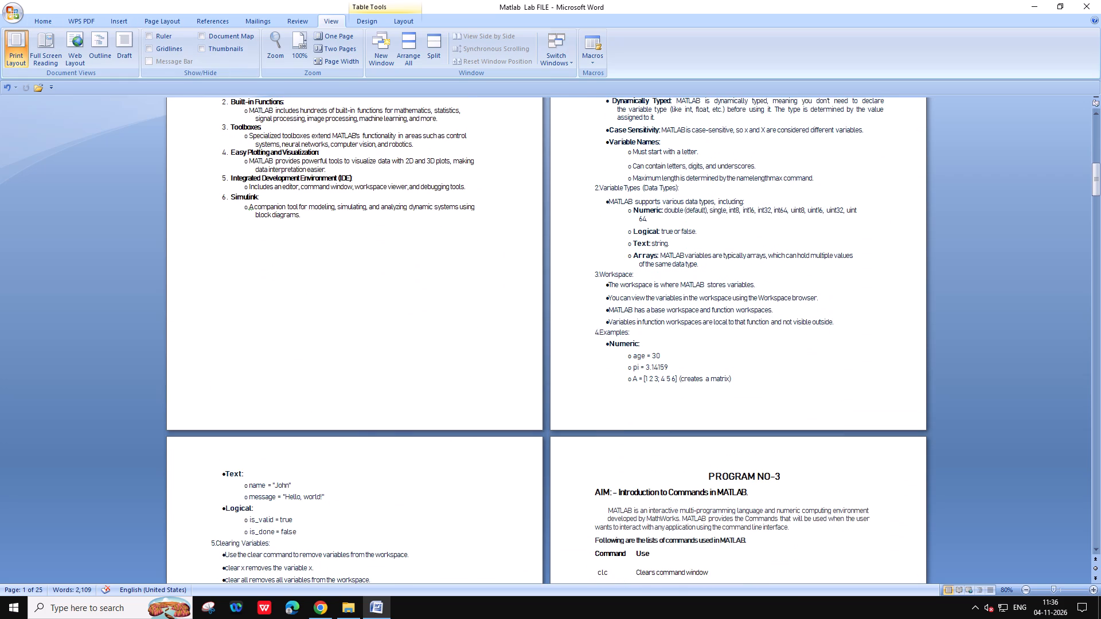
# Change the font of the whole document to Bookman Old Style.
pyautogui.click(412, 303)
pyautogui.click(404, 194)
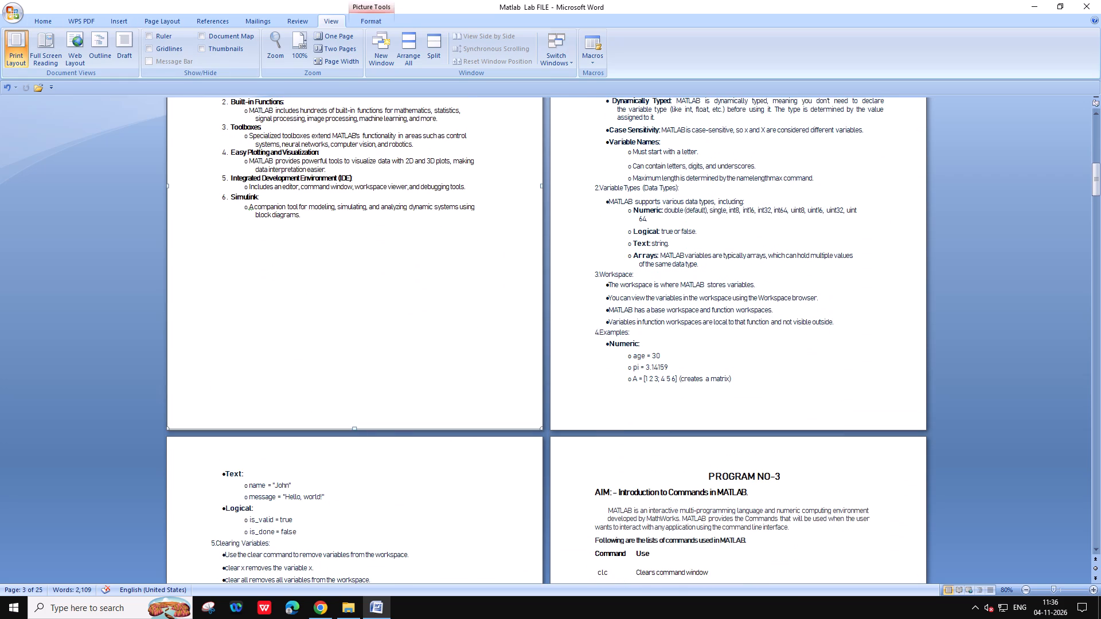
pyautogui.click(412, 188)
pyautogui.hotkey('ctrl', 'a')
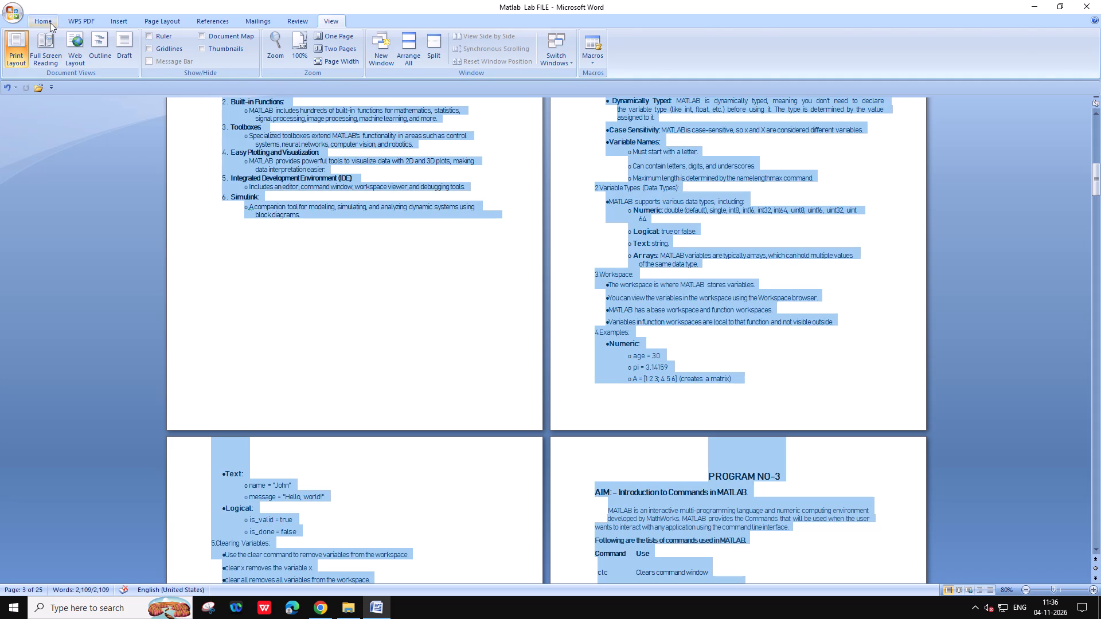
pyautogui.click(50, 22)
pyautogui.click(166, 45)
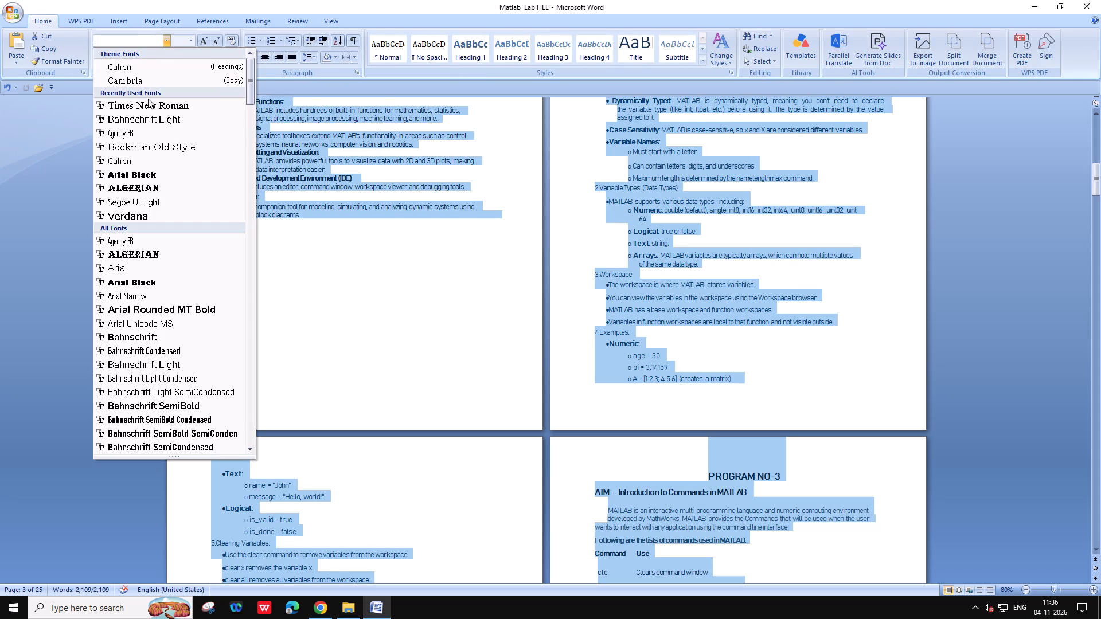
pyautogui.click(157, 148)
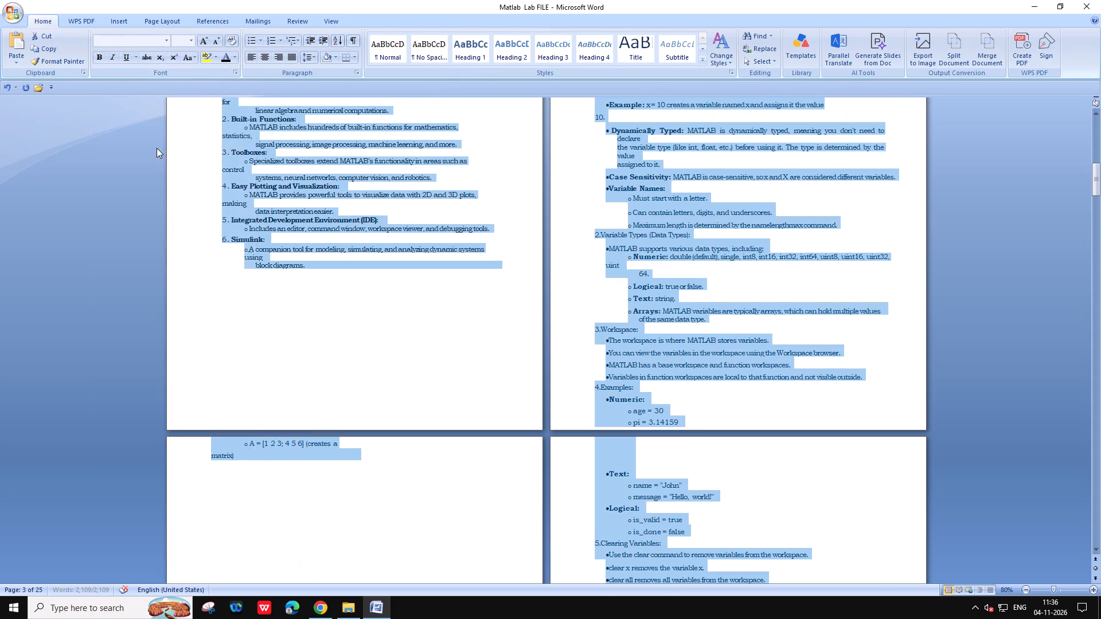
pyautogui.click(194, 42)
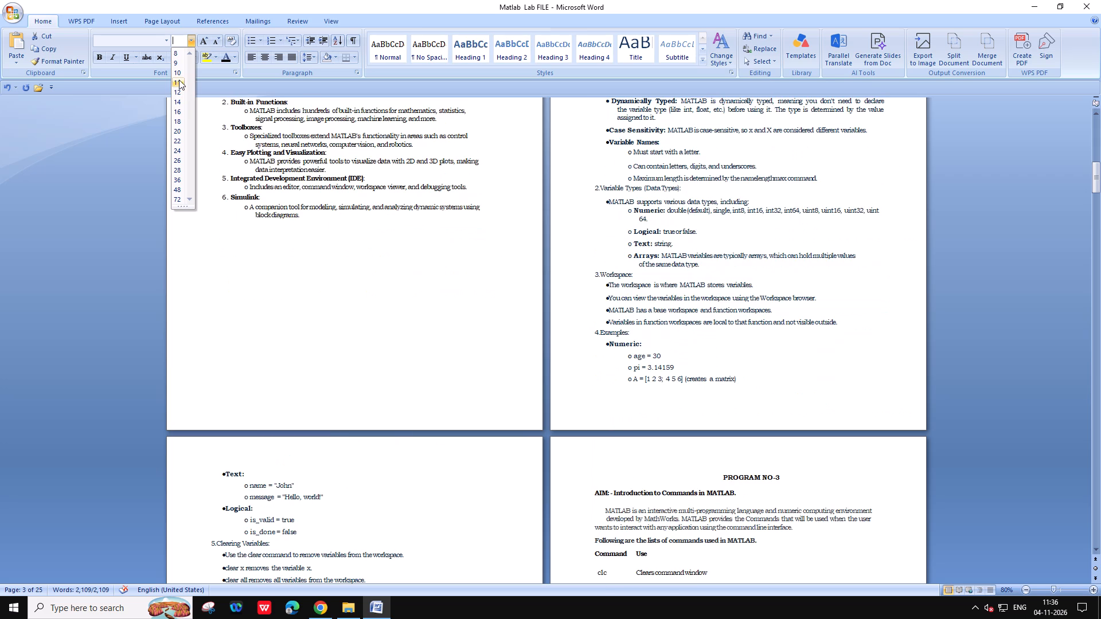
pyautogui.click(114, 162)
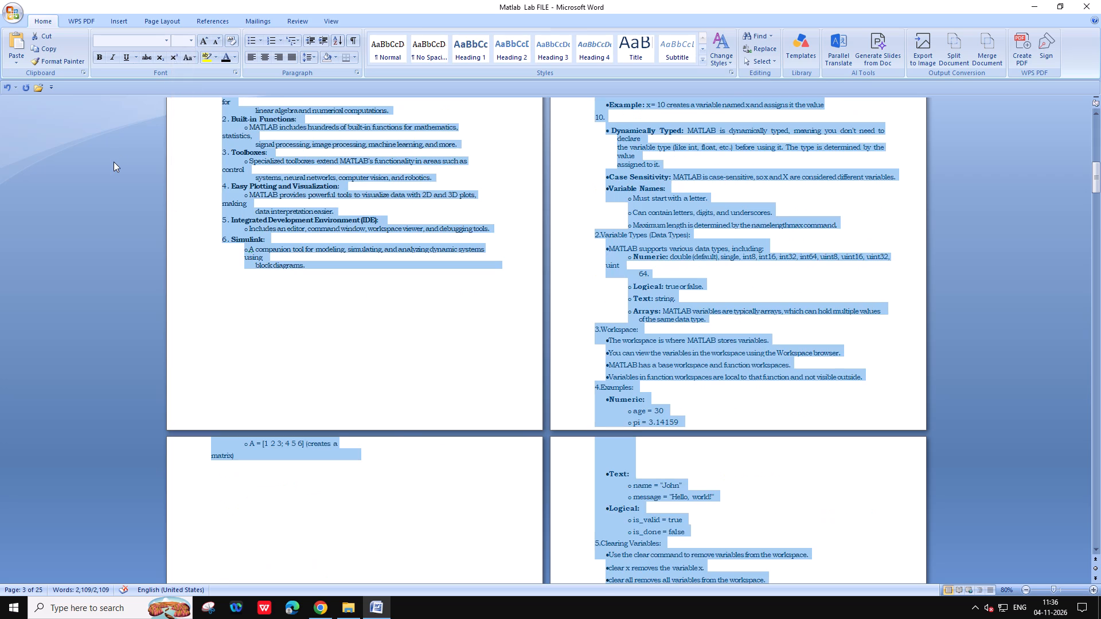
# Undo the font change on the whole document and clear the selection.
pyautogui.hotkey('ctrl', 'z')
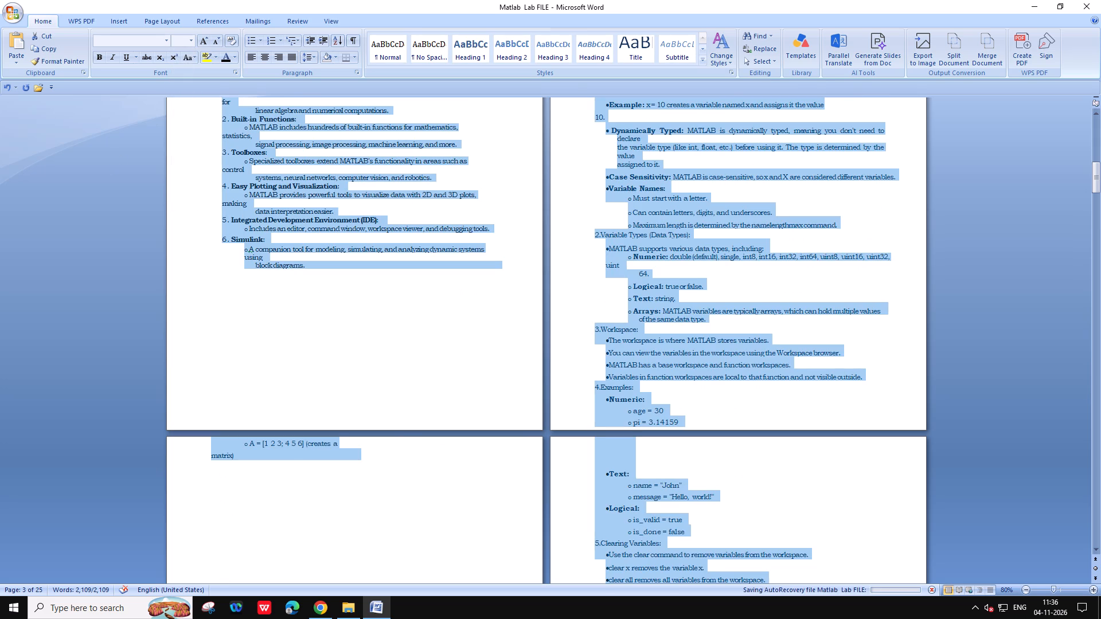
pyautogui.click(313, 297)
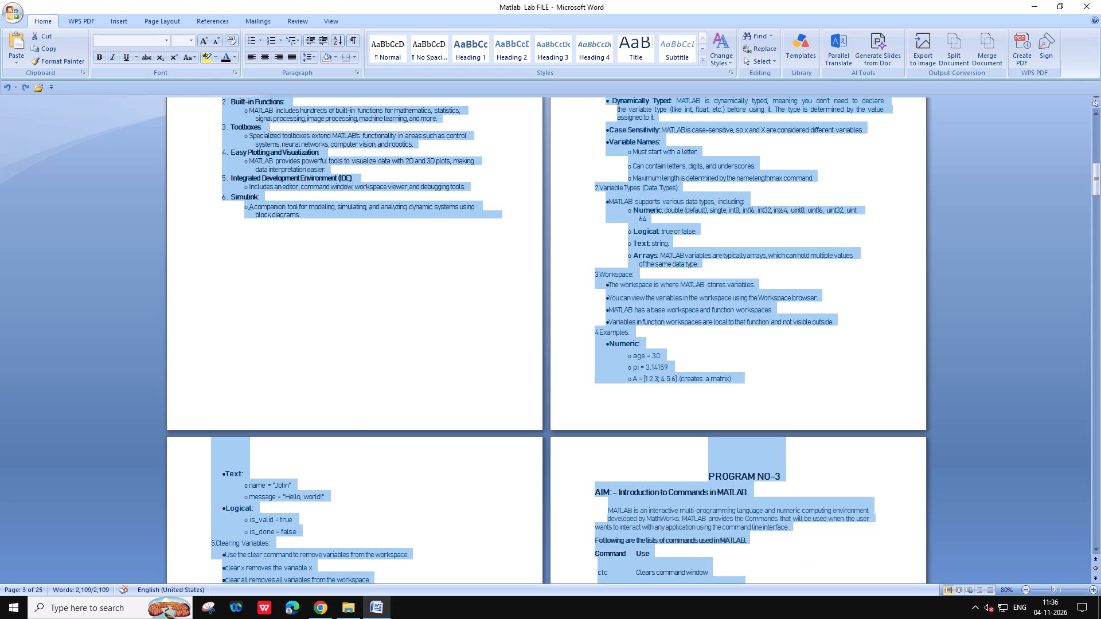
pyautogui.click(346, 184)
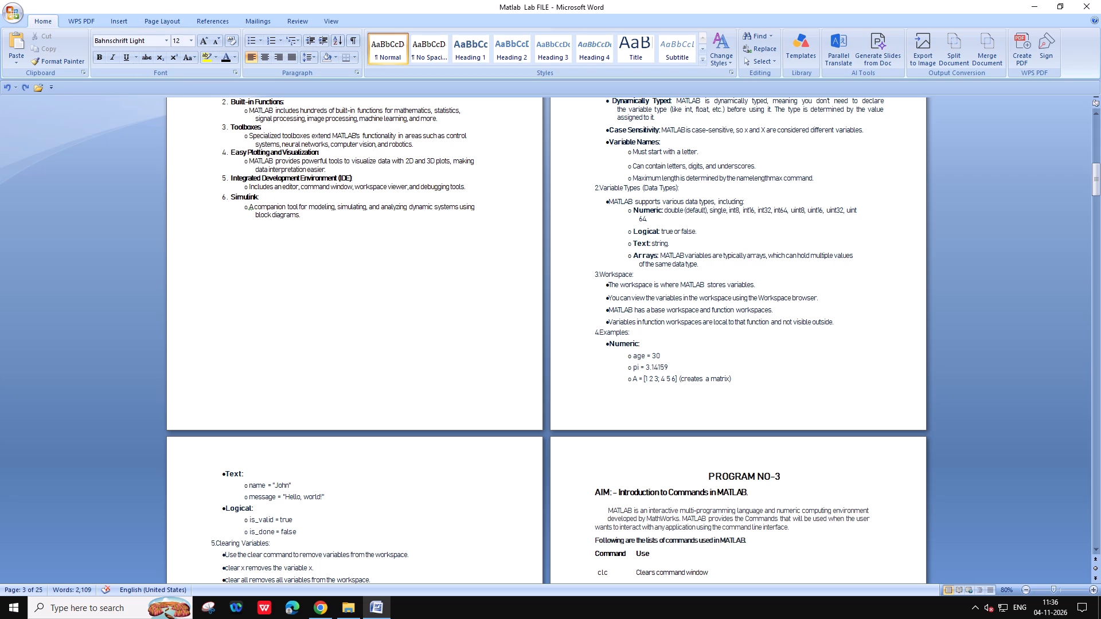
# Apply the Bookman Old Style font to the entire document.
pyautogui.hotkey('ctrl', 'a')
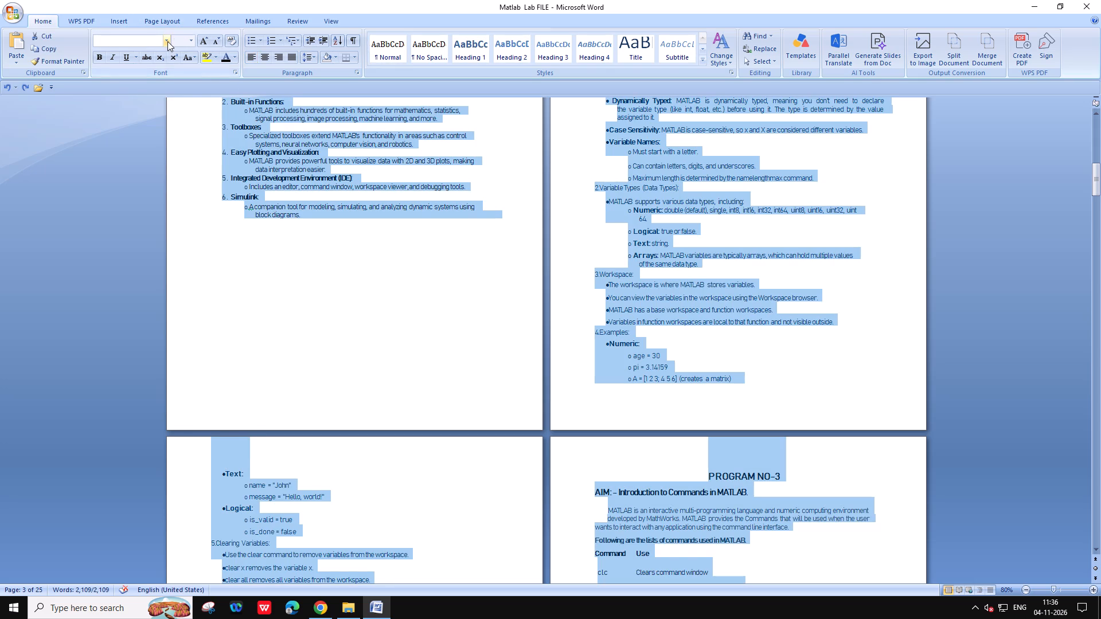
pyautogui.click(167, 41)
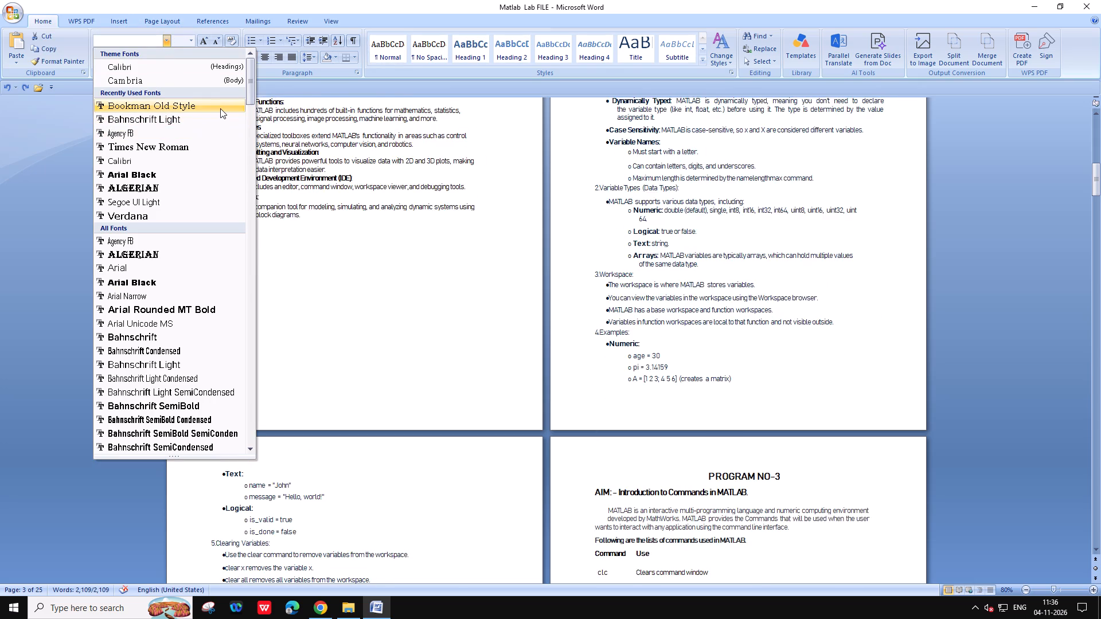
pyautogui.click(220, 108)
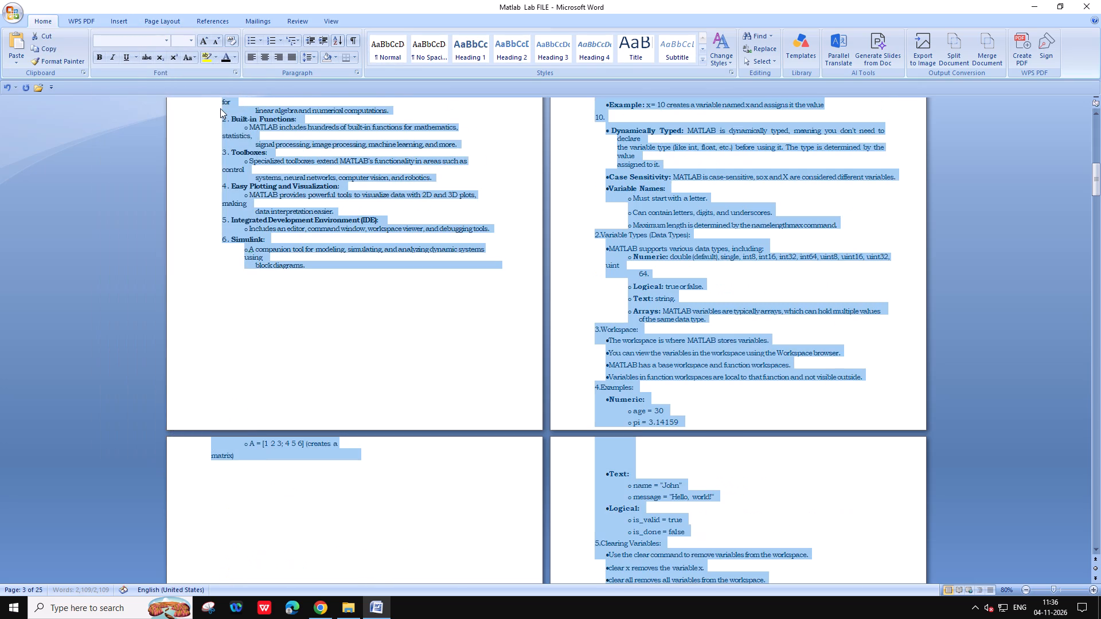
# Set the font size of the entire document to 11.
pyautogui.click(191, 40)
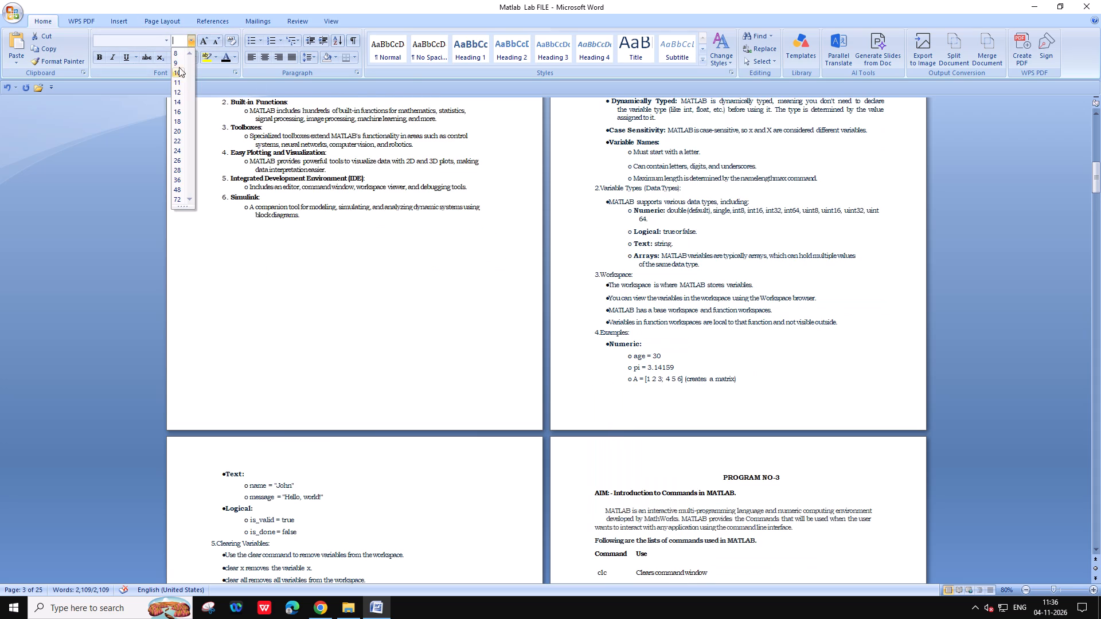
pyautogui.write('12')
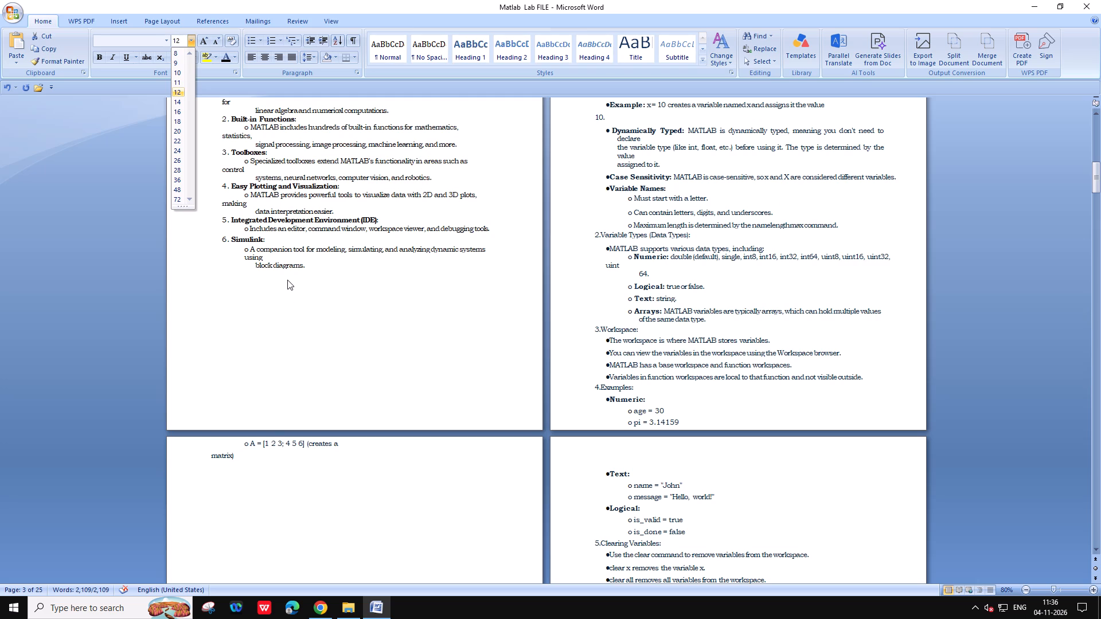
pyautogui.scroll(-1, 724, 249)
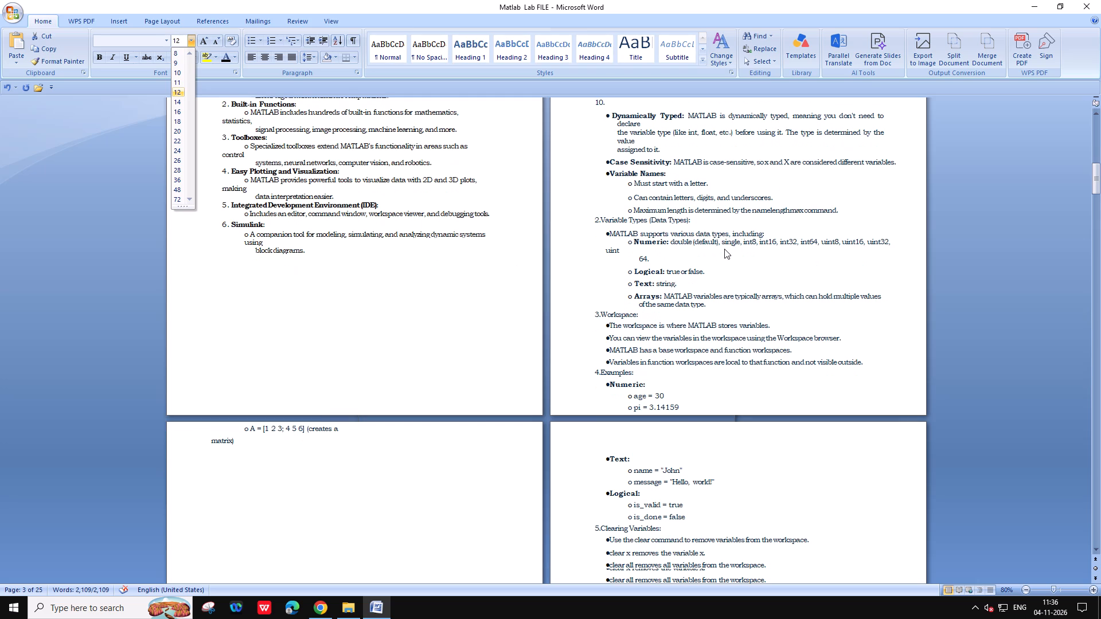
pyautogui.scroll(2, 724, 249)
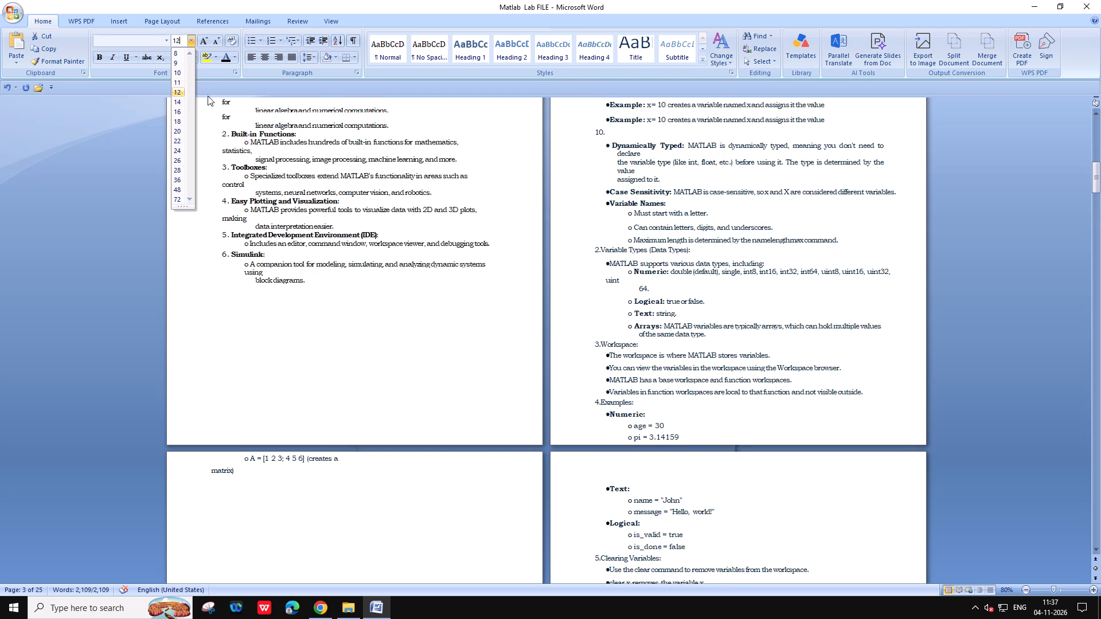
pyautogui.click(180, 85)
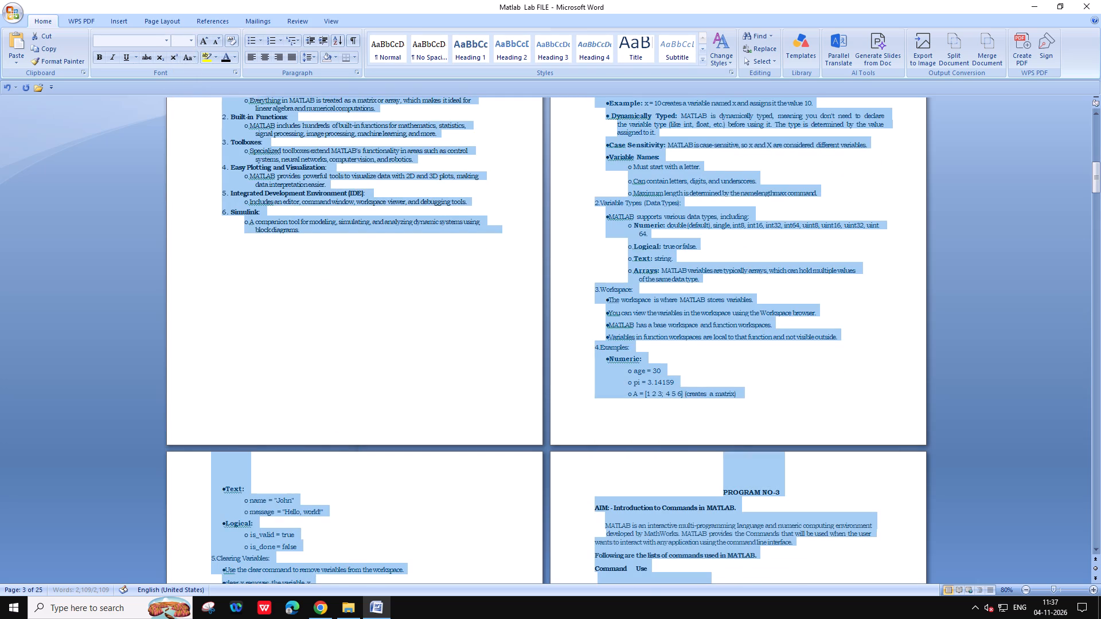
# Check how the program pages, cover page and index look at the uniform font size.
pyautogui.click(447, 318)
pyautogui.scroll(5, 881, 352)
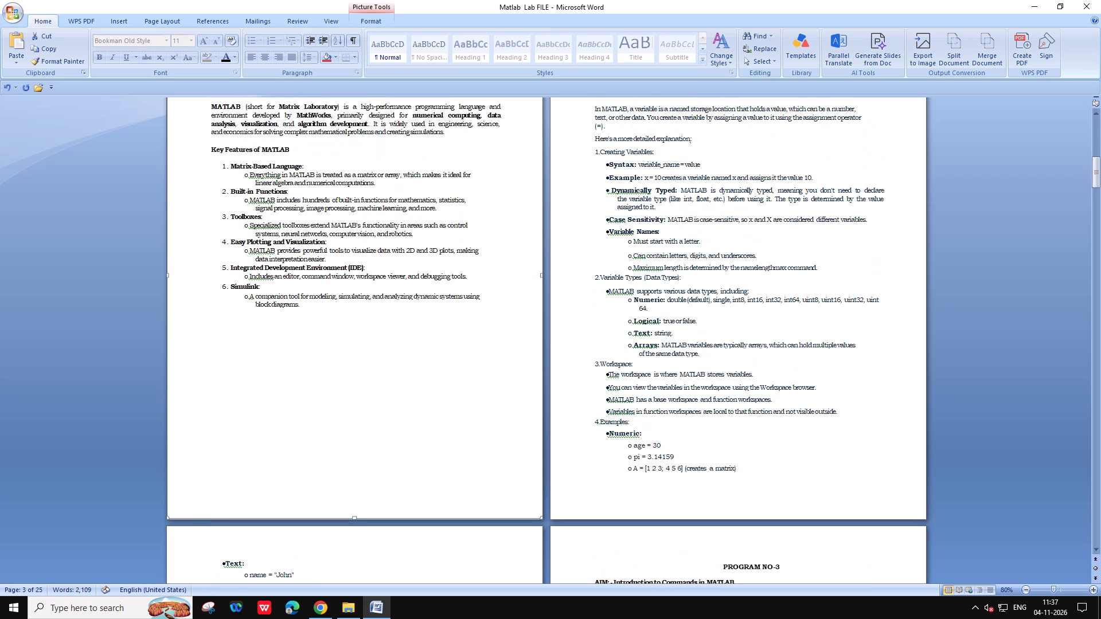
pyautogui.scroll(20, 881, 352)
pyautogui.scroll(14, 881, 352)
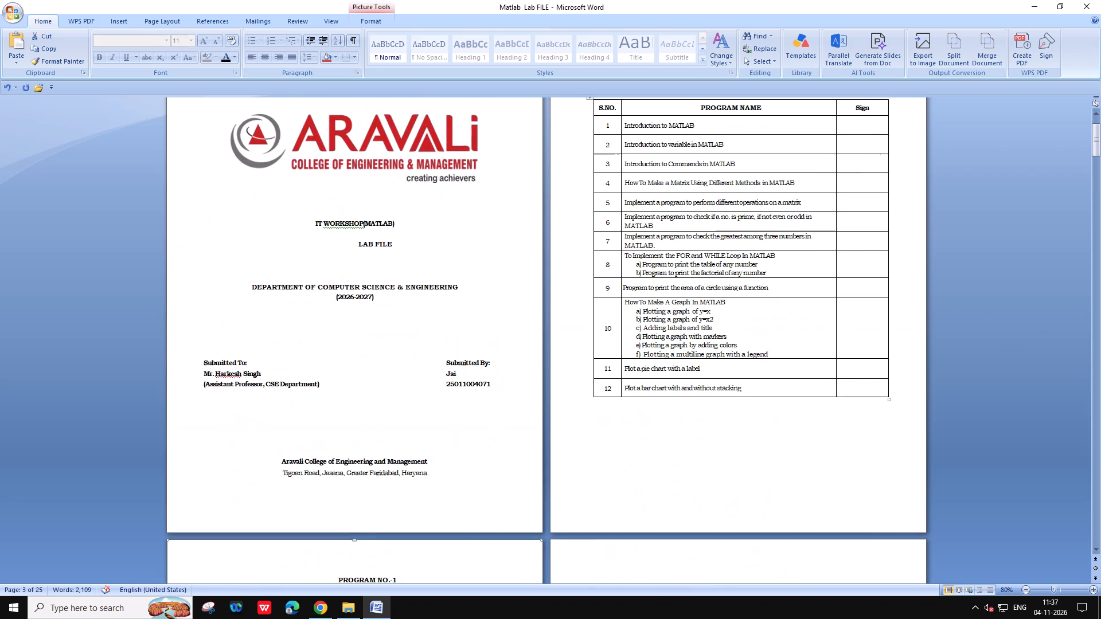
pyautogui.scroll(5, 881, 352)
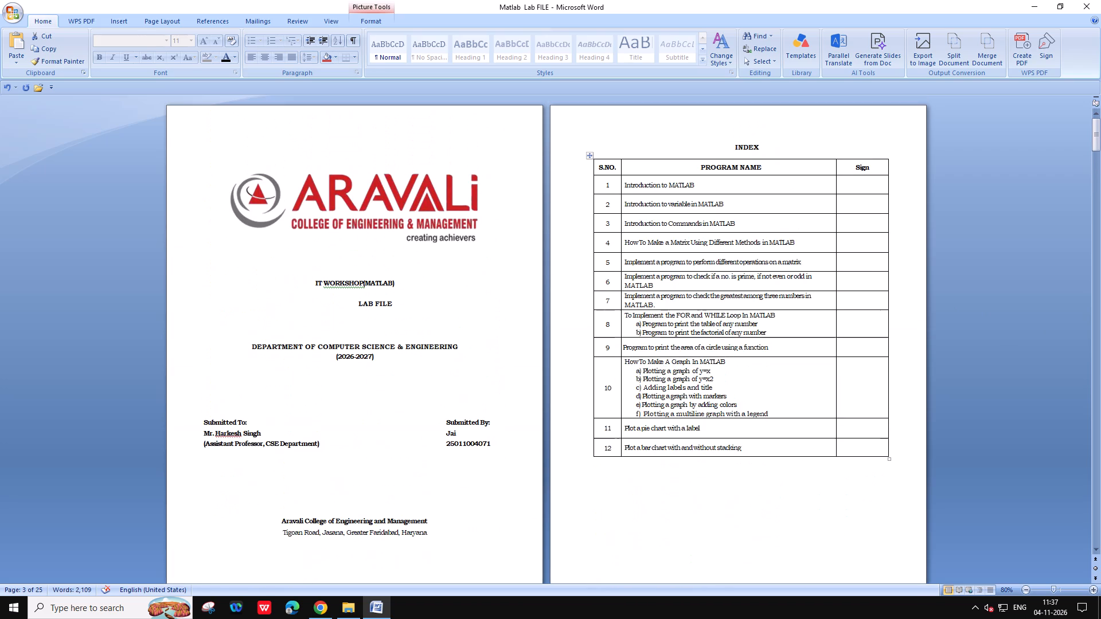
pyautogui.scroll(-1, 881, 352)
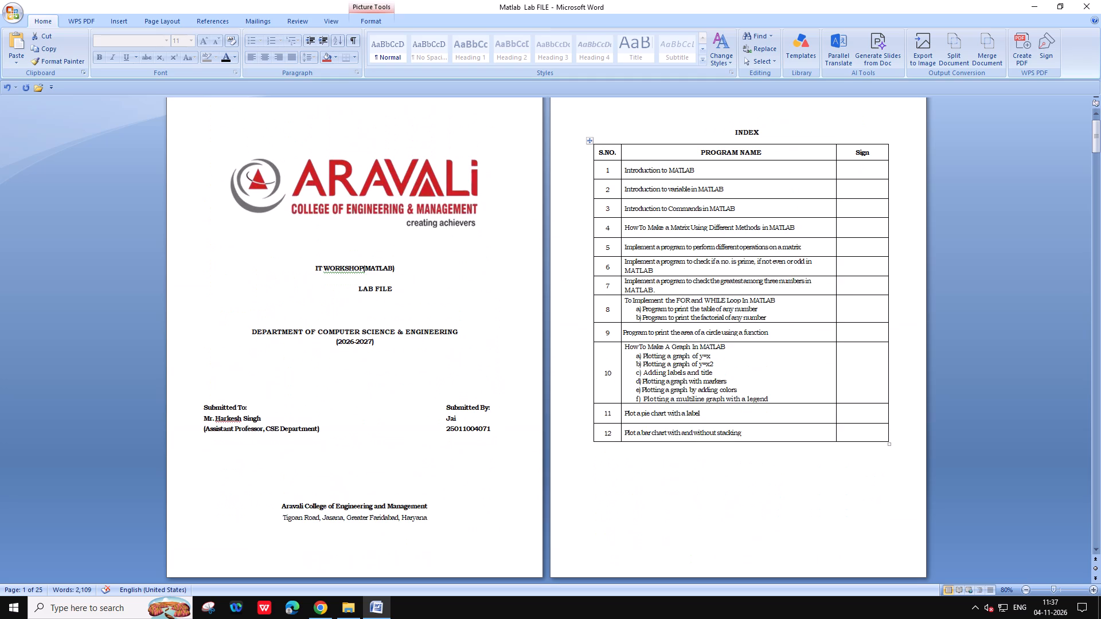
pyautogui.scroll(-1, 881, 352)
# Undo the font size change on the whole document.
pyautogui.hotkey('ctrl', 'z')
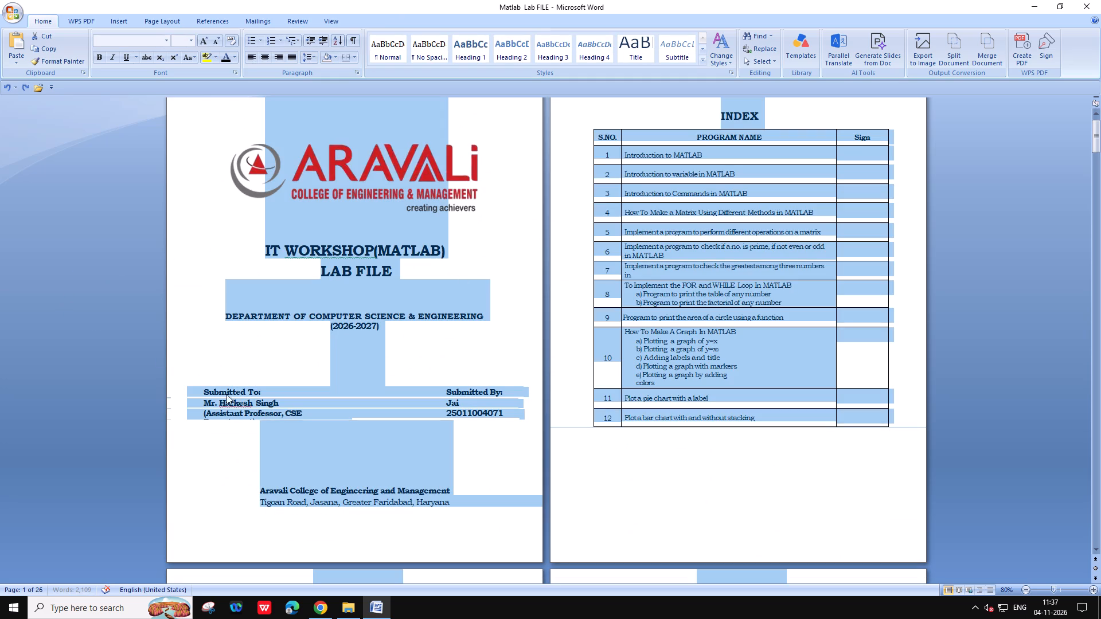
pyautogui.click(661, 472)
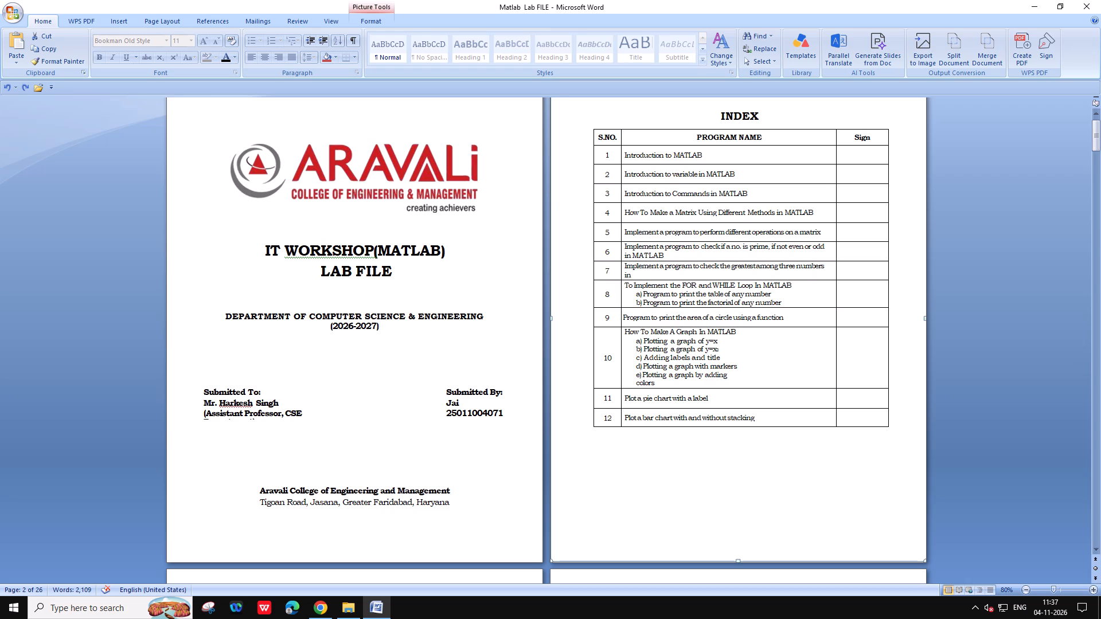
# Format the INDEX heading and table in Bookman Old Style at size 14.
pyautogui.moveTo(561, 108); pyautogui.dragTo(768, 477)
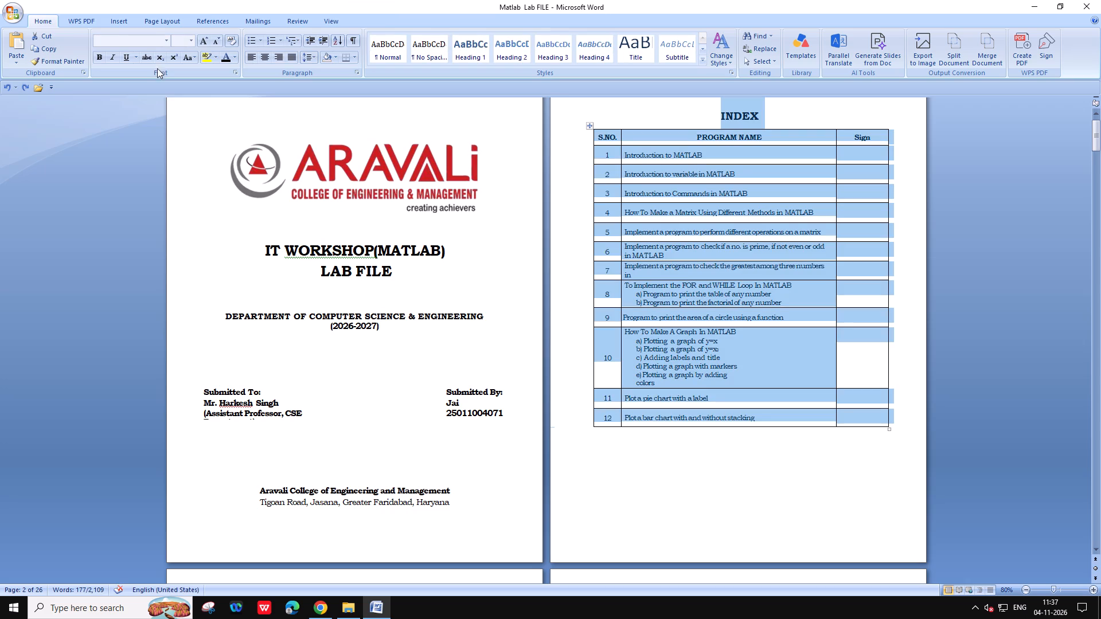
pyautogui.click(167, 44)
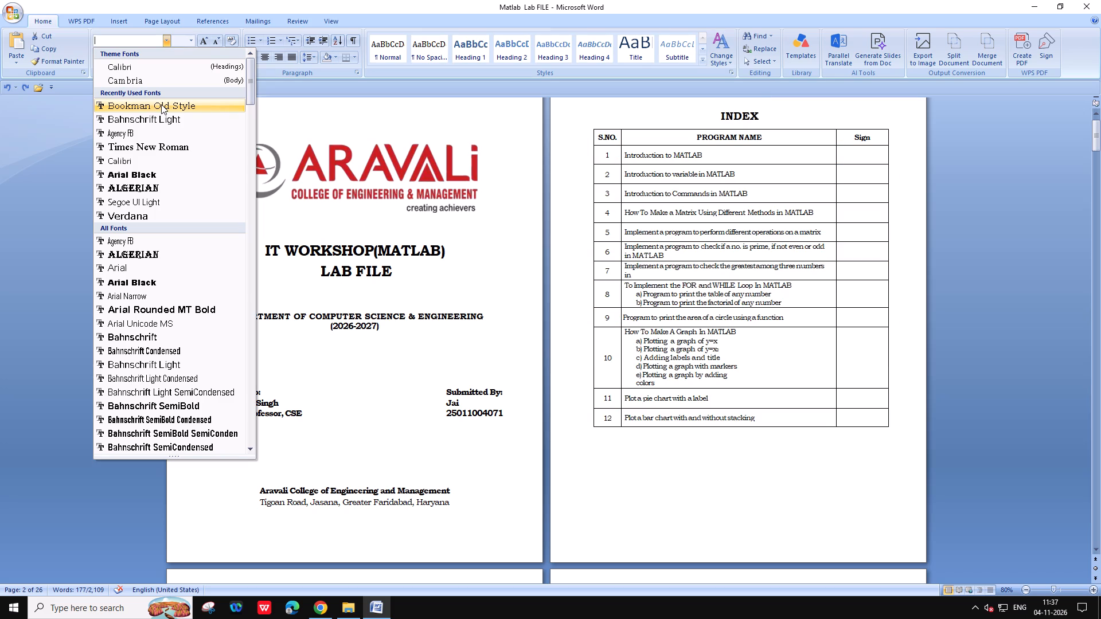
pyautogui.click(161, 104)
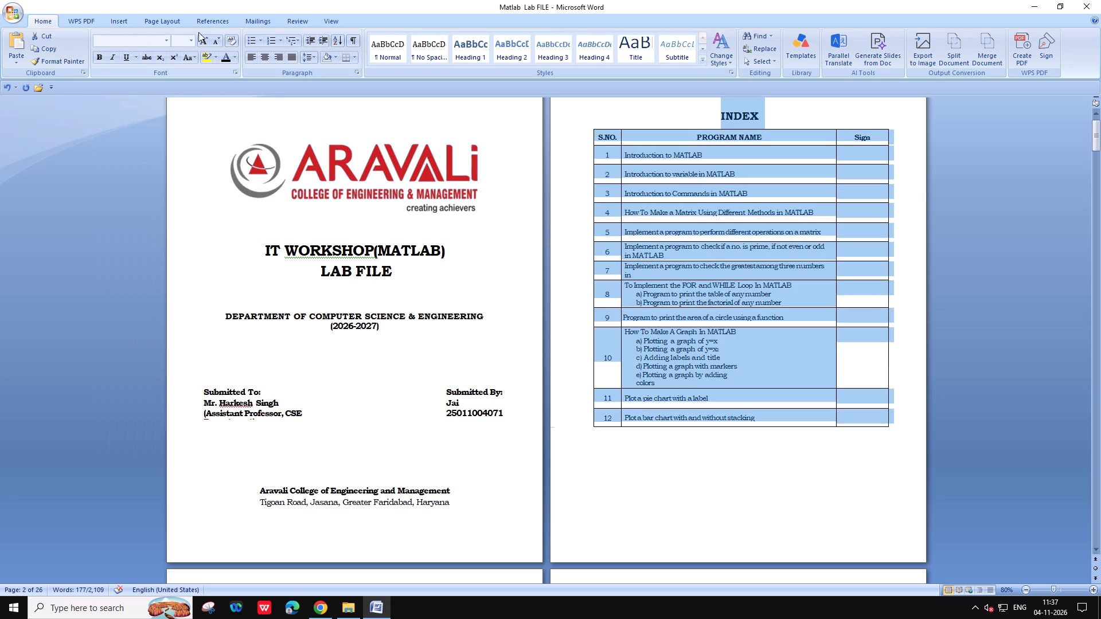
pyautogui.click(192, 37)
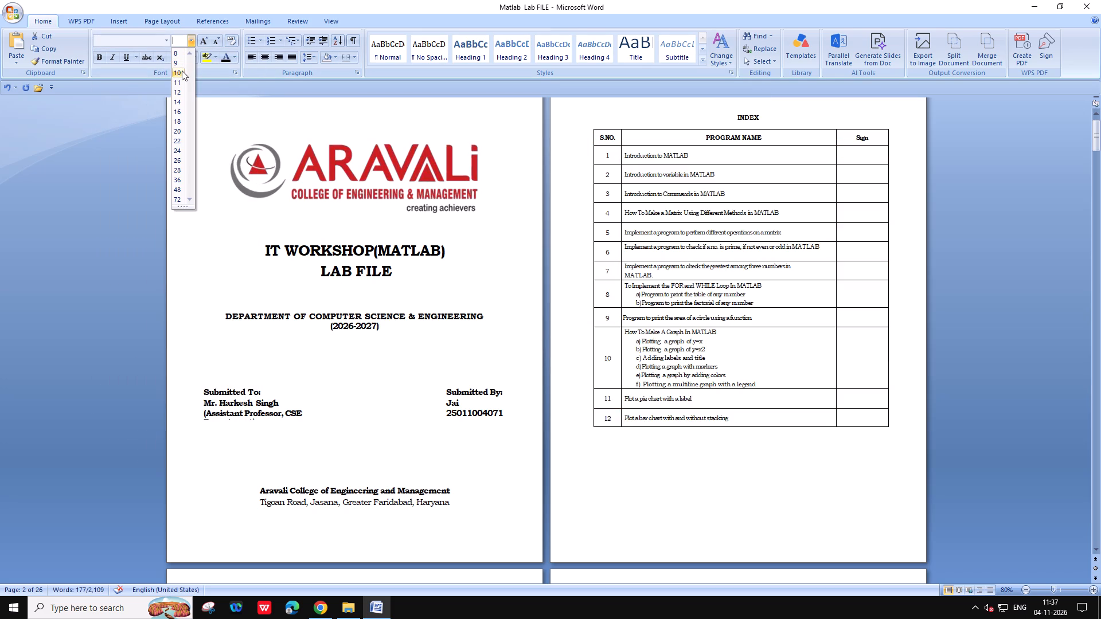
pyautogui.click(177, 103)
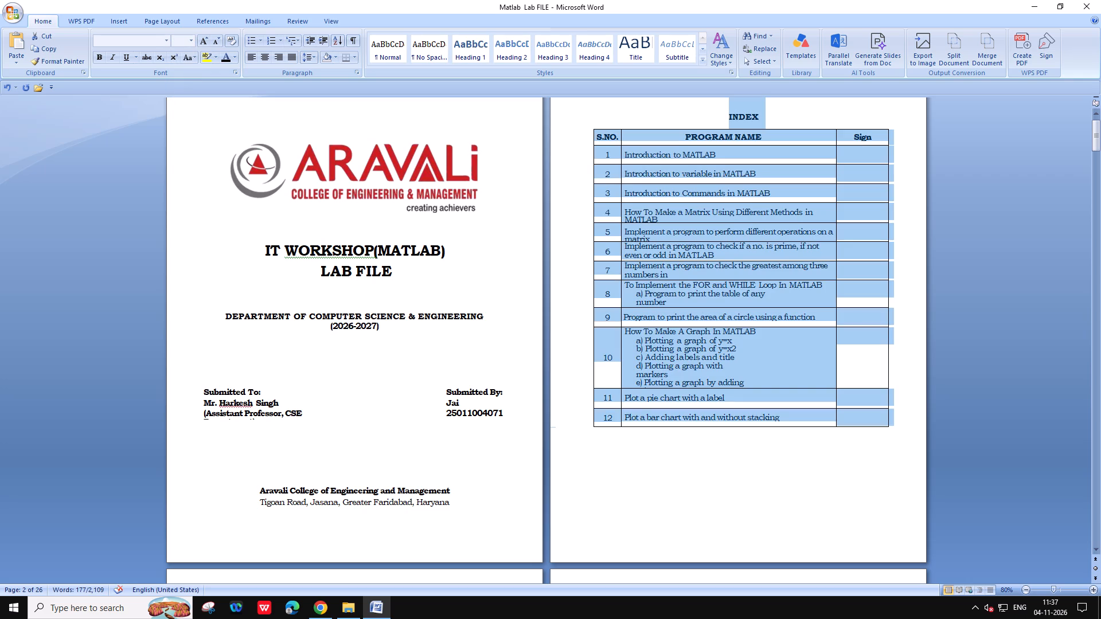
pyautogui.click(736, 446)
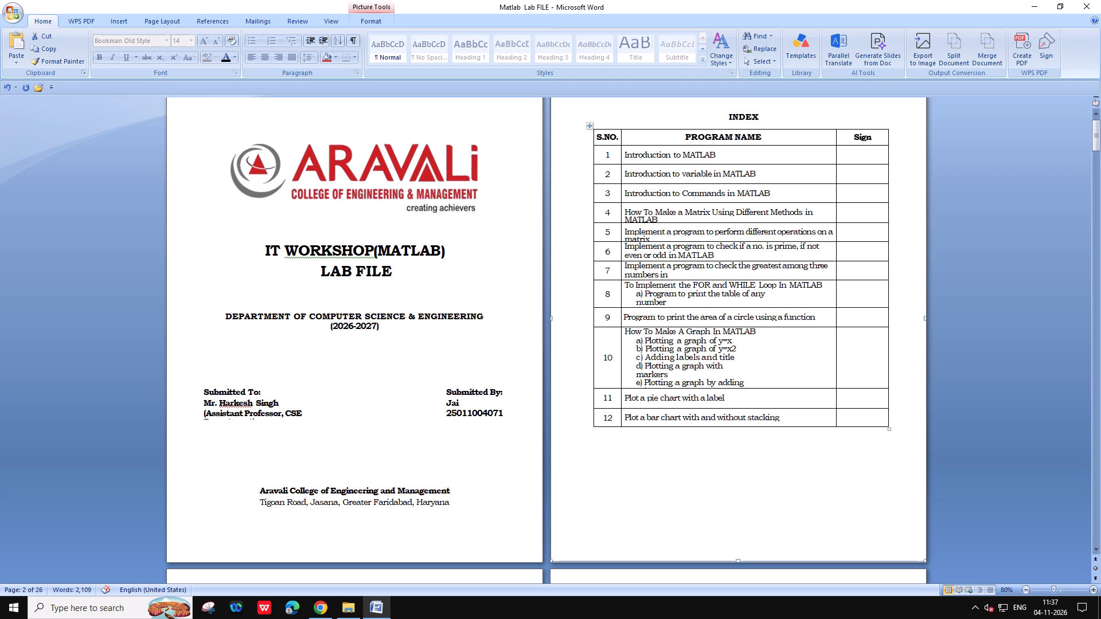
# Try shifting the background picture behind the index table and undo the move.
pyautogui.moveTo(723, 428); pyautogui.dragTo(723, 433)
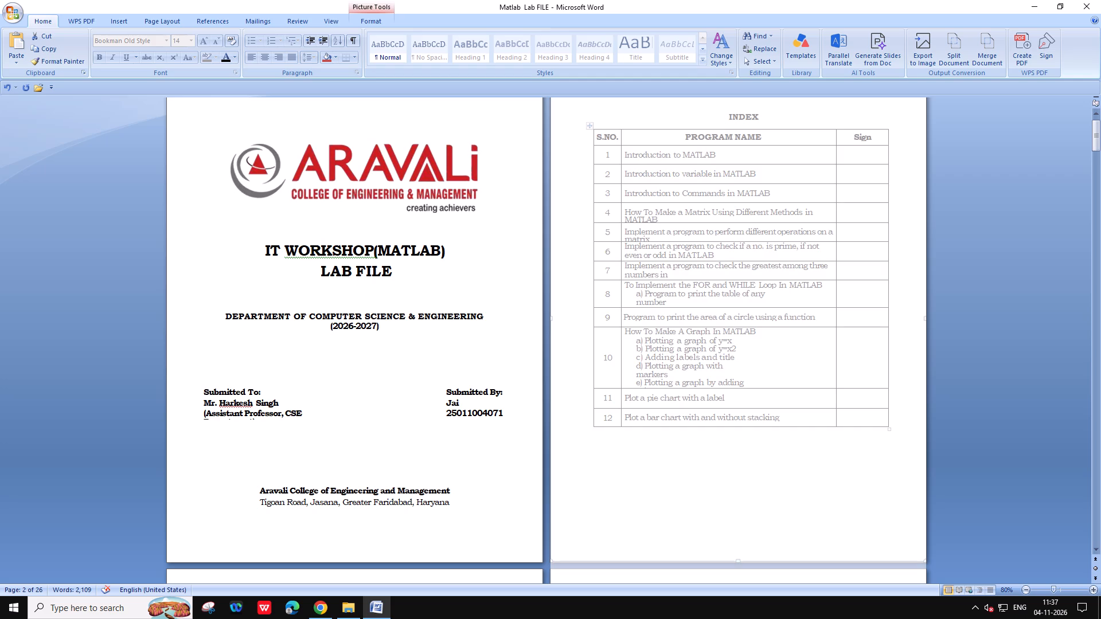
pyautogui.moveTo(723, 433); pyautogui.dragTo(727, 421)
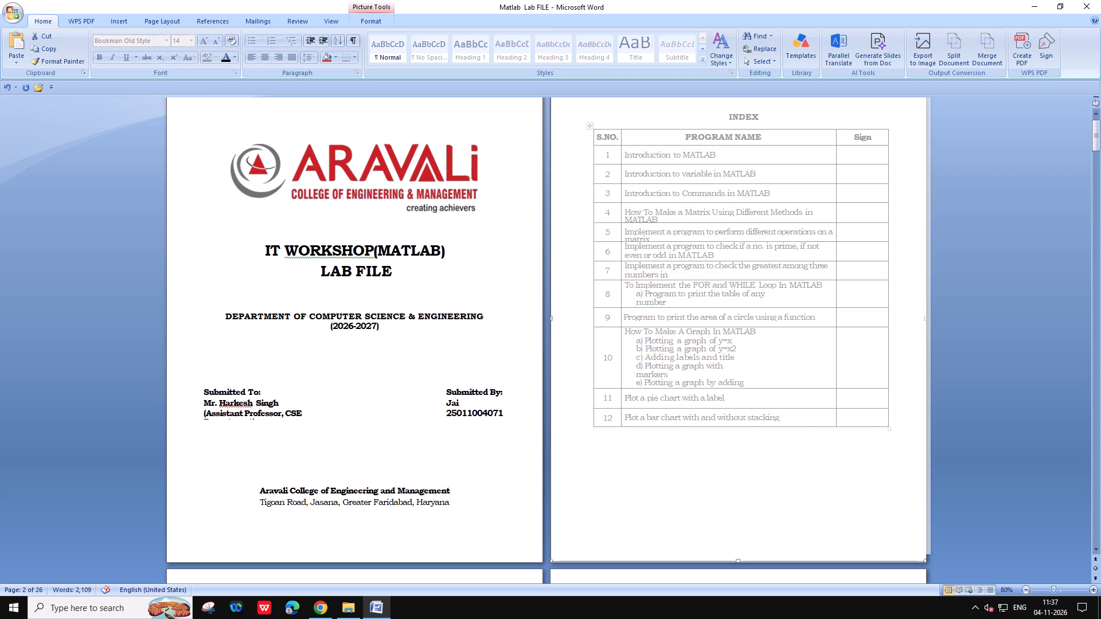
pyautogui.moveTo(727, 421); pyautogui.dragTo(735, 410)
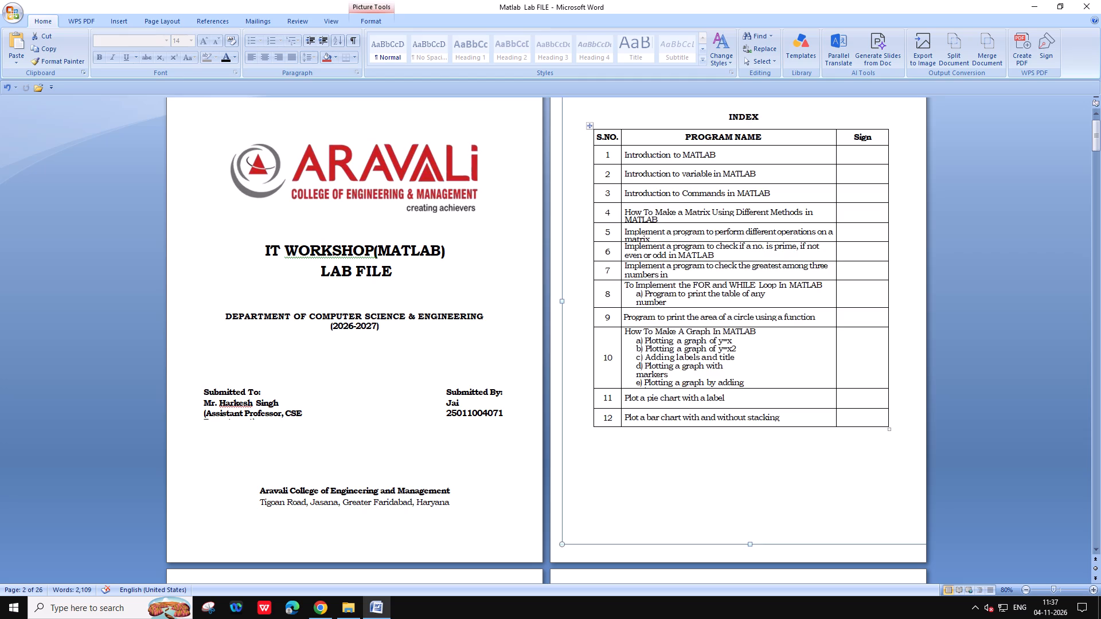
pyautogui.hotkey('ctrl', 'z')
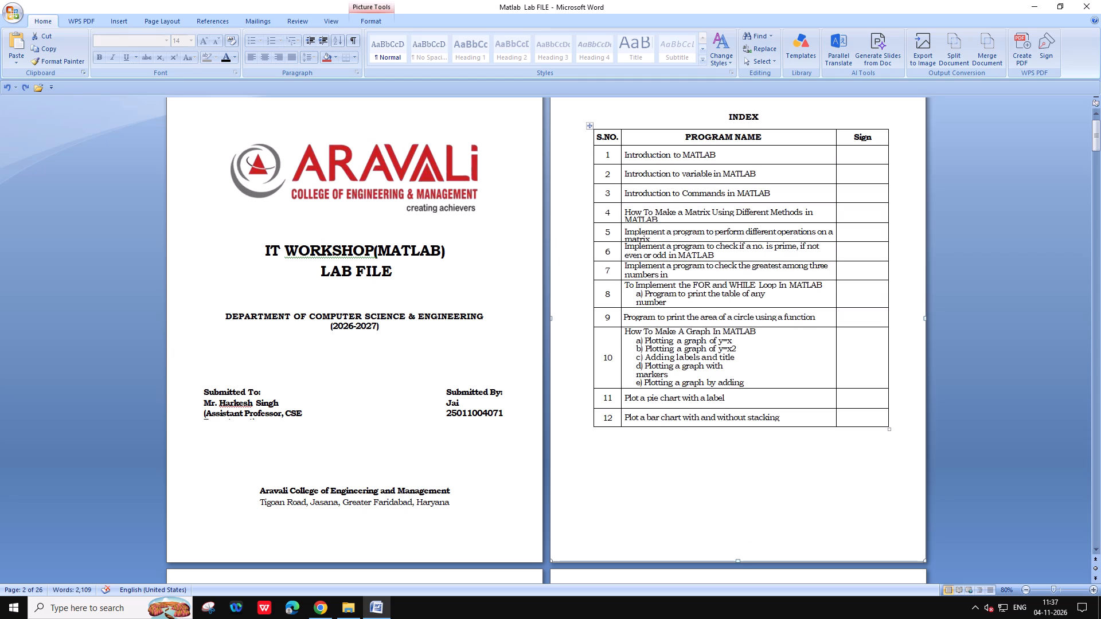
# Look through the index, Program 1 and Program 2 pages to examine how their text breaks across pages.
pyautogui.scroll(-12, 686, 481)
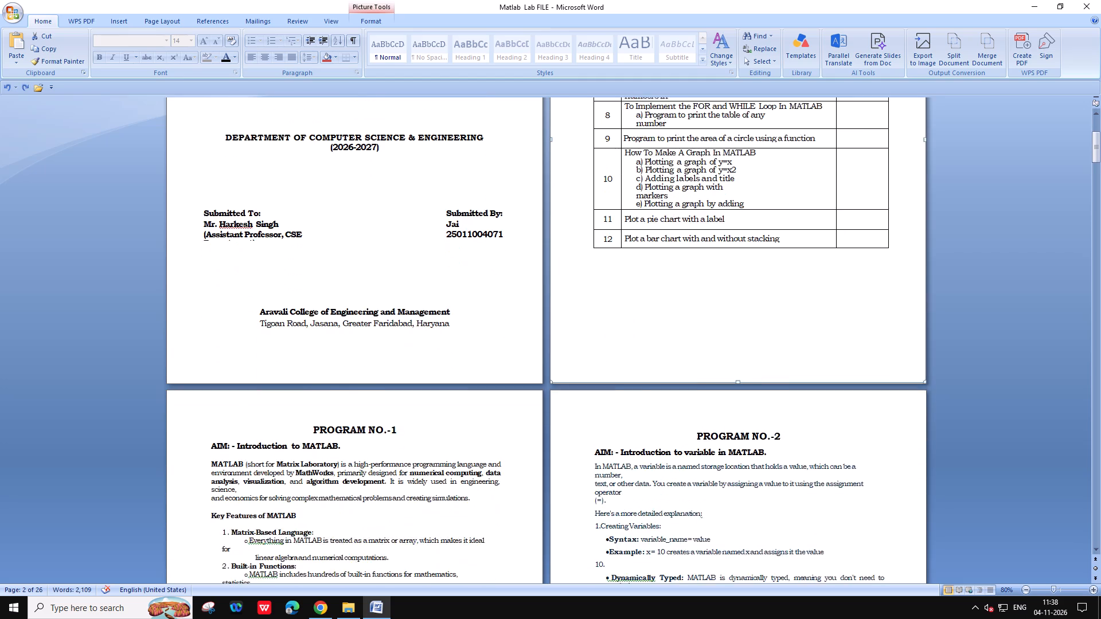
pyautogui.scroll(-14, 686, 481)
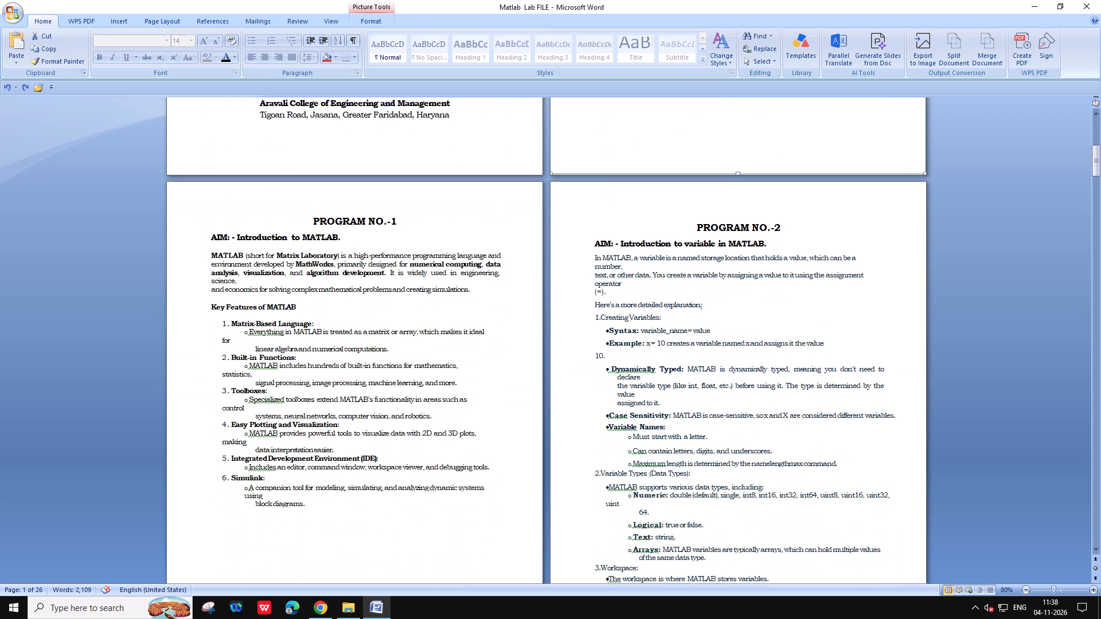
pyautogui.scroll(-14, 686, 481)
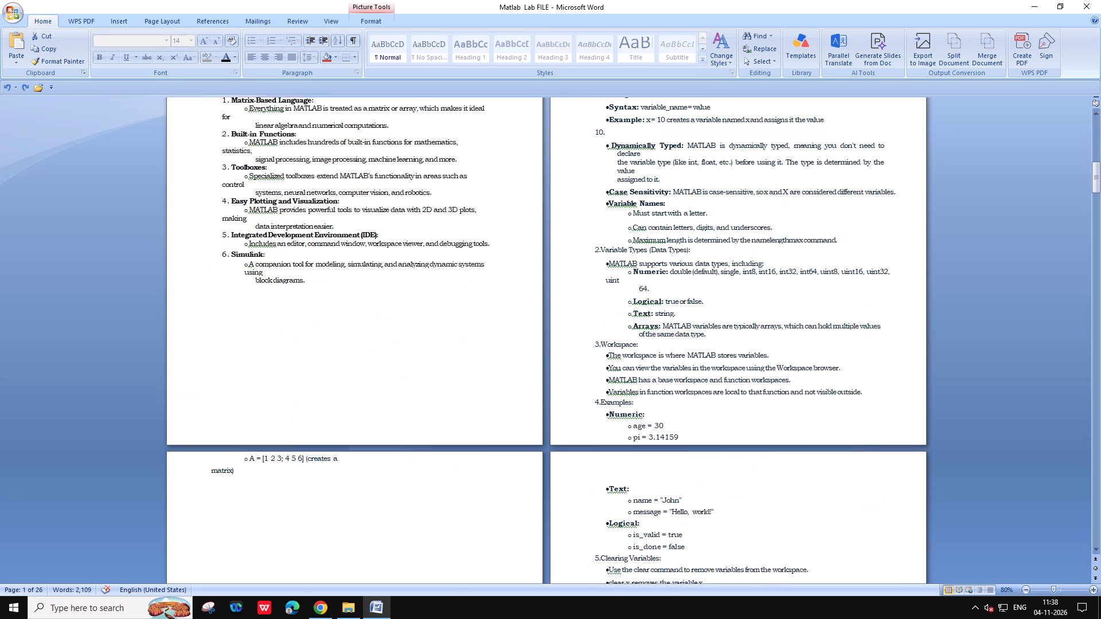
pyautogui.scroll(-4, 686, 481)
pyautogui.scroll(4, 685, 481)
pyautogui.scroll(-2, 685, 481)
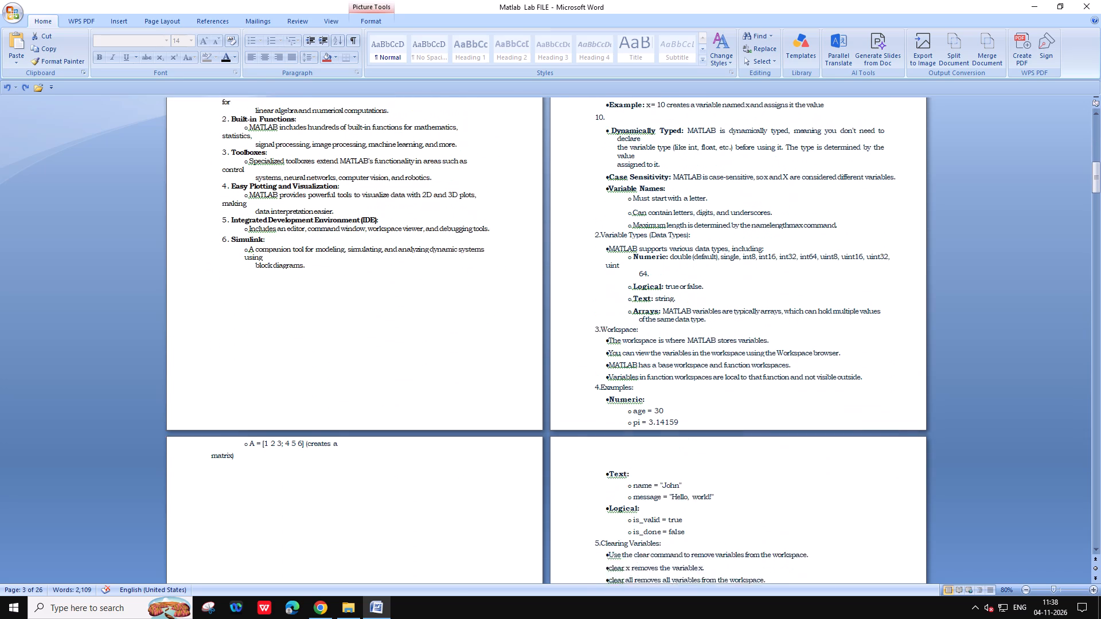
pyautogui.scroll(-1, 685, 481)
pyautogui.scroll(15, 685, 481)
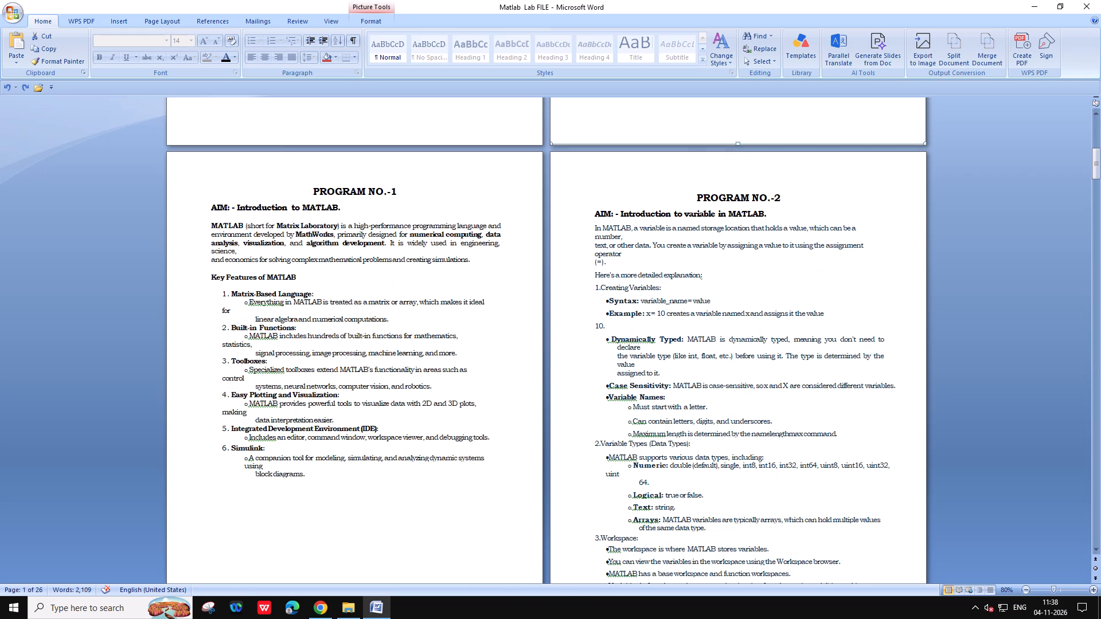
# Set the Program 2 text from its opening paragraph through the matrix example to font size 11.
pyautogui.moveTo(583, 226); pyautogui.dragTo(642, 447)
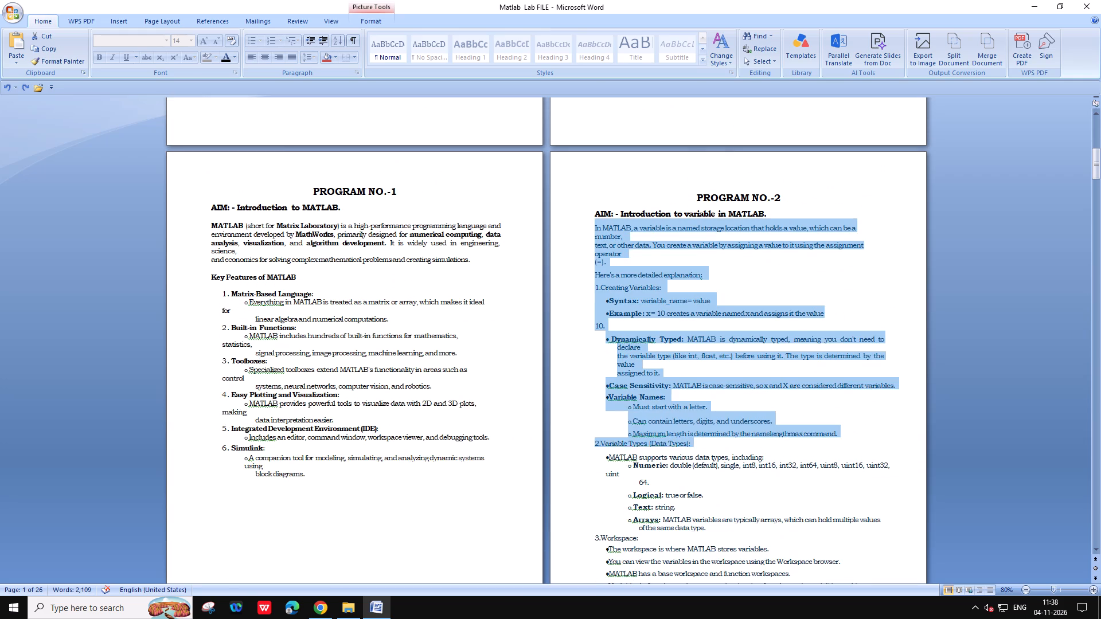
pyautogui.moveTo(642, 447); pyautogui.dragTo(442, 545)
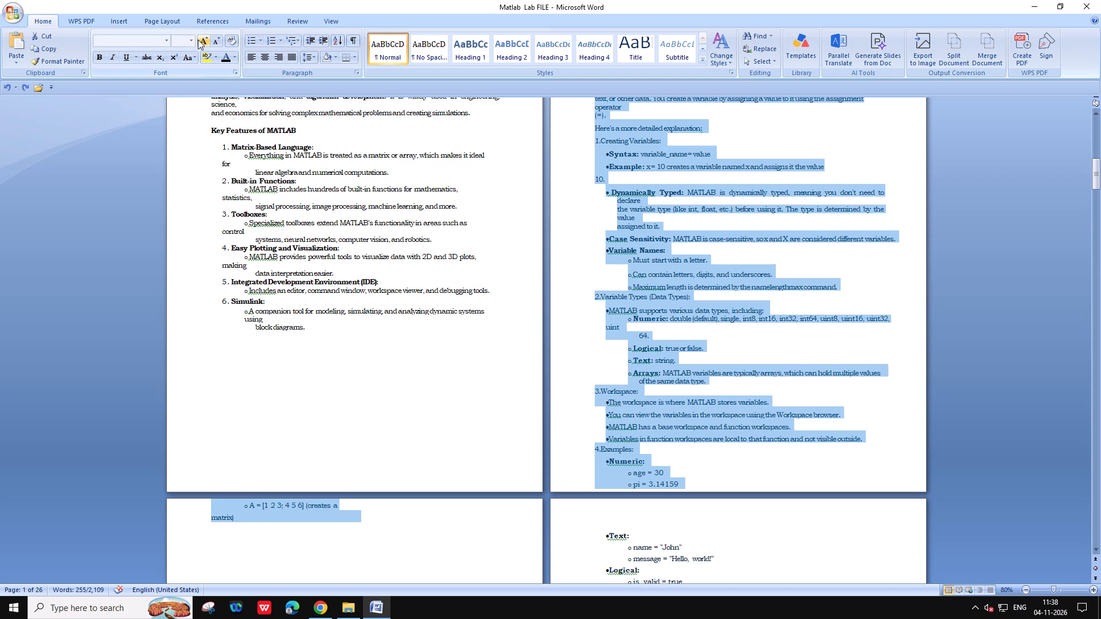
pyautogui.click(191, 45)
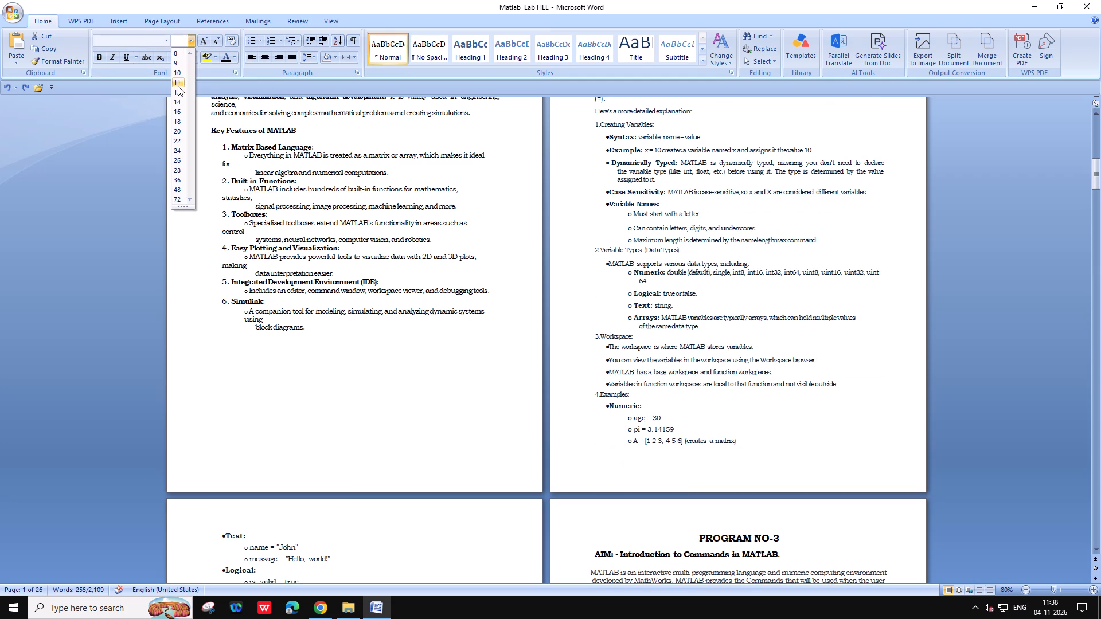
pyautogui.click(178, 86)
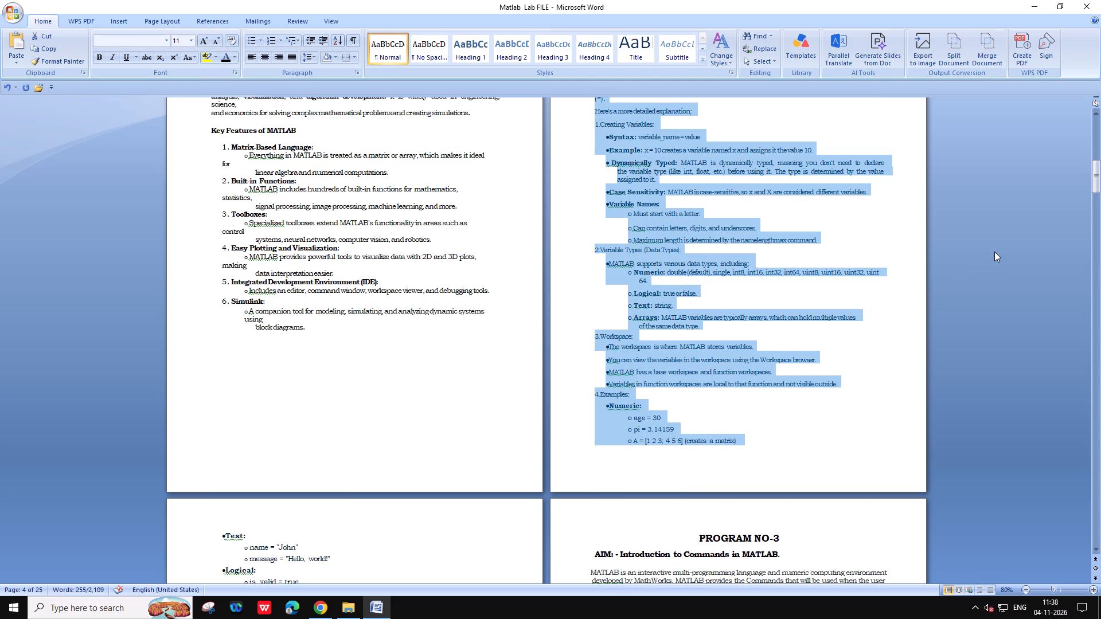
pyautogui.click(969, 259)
# Check how the Program 2 and Program 3 pages flow with the smaller text.
pyautogui.scroll(-3, 606, 395)
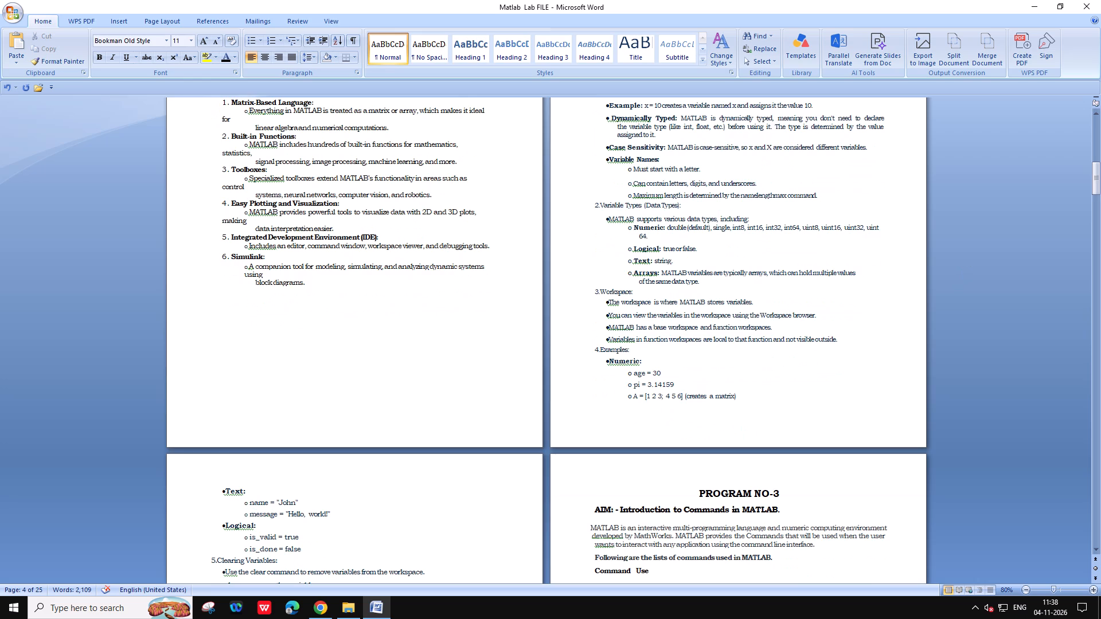
pyautogui.scroll(-19, 595, 356)
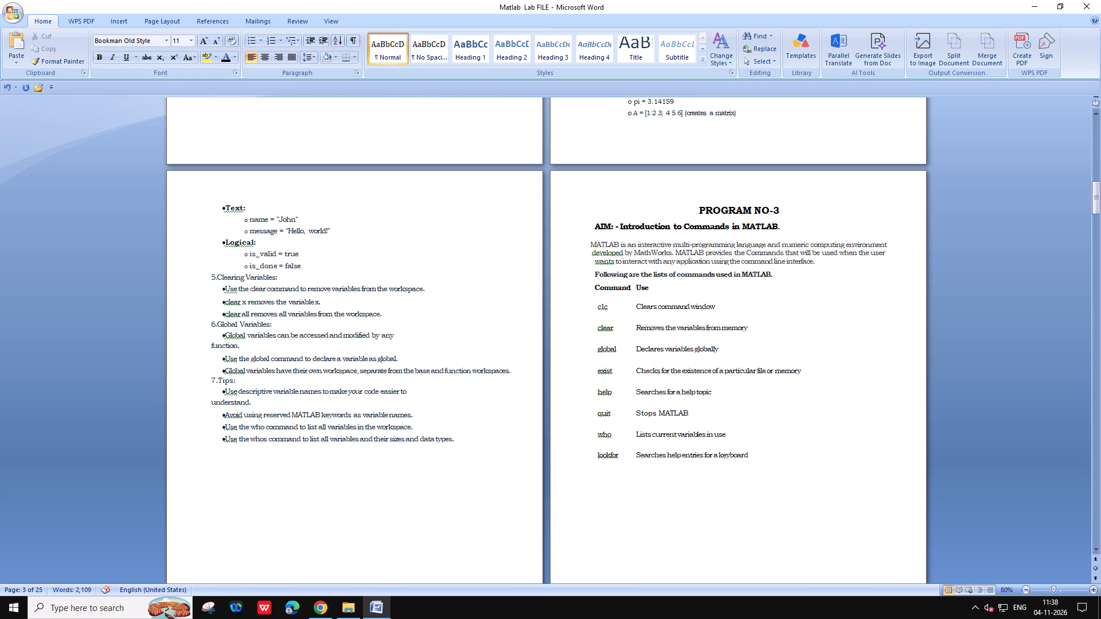
pyautogui.scroll(-12, 595, 356)
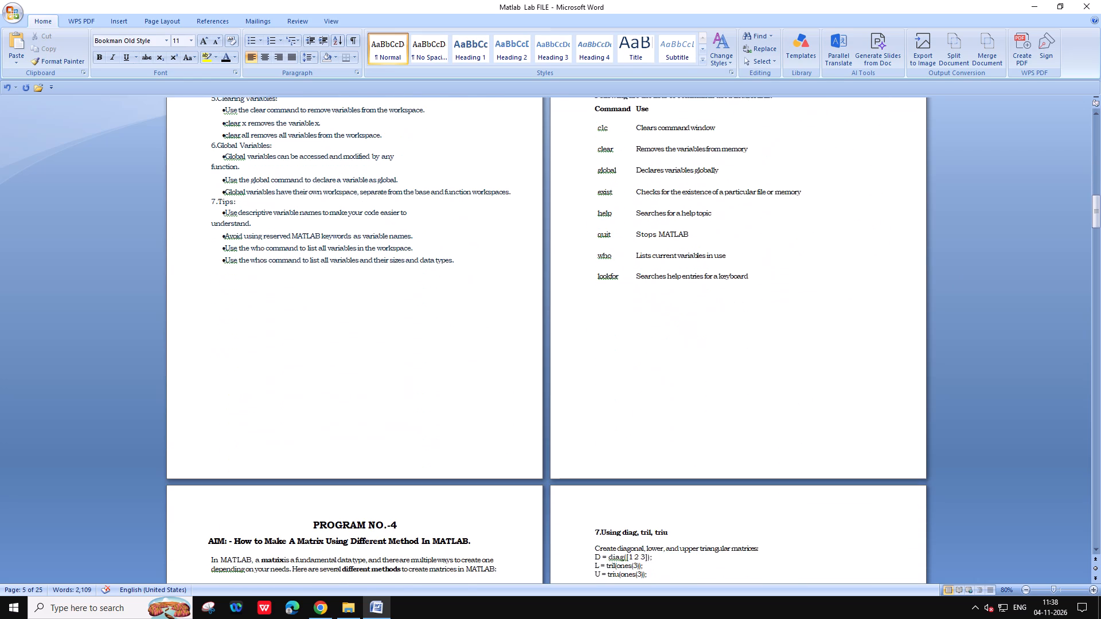
pyautogui.scroll(16, 595, 356)
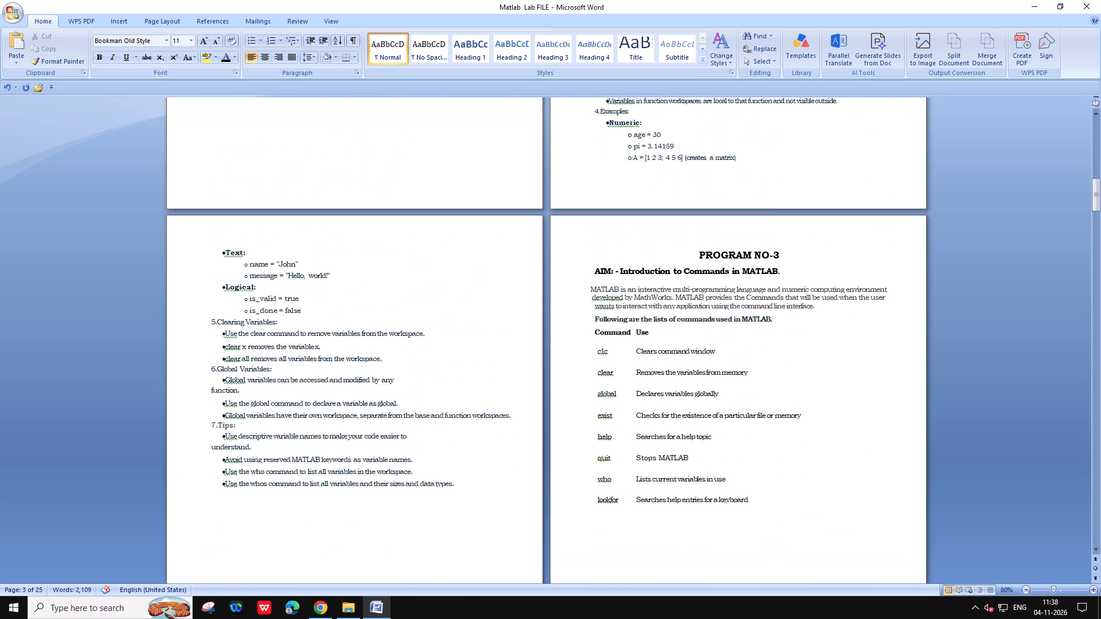
pyautogui.scroll(14, 595, 356)
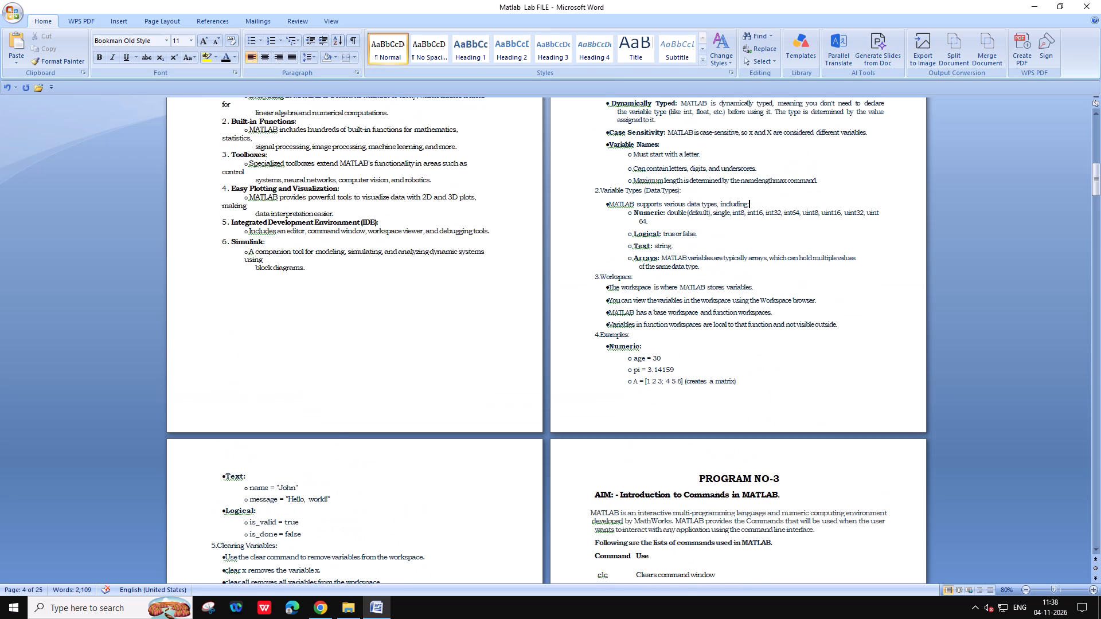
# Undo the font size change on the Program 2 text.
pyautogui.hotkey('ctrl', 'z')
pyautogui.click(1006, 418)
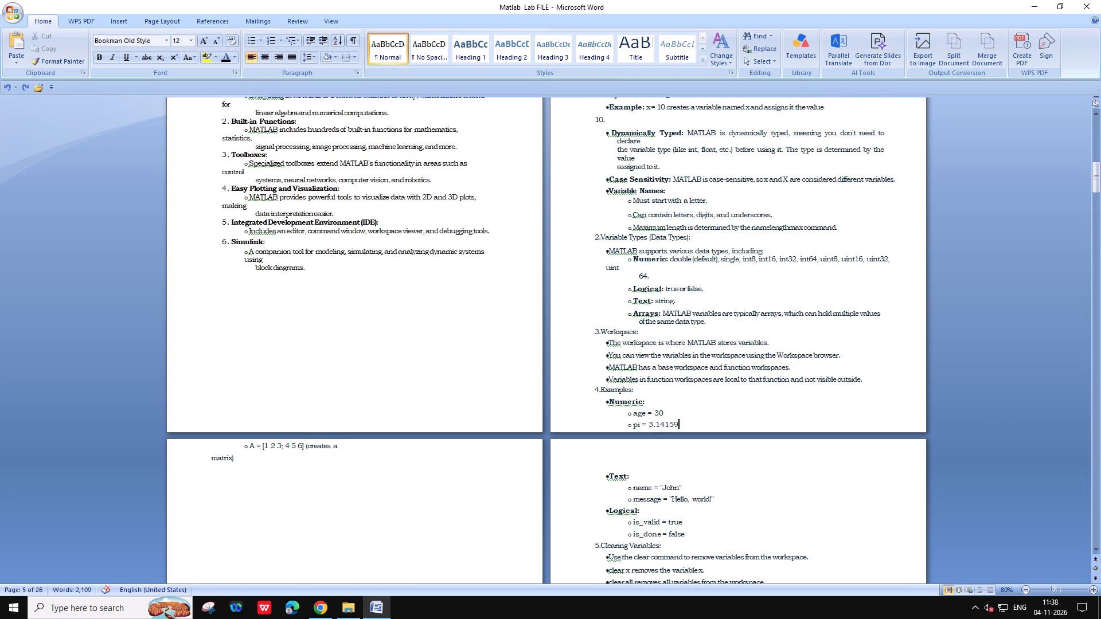
# Copy the Program 2 section from the Text bullet through Tips and paste it on a new line below the matrix example on the preceding page.
pyautogui.moveTo(602, 477); pyautogui.dragTo(604, 482)
pyautogui.moveTo(604, 482); pyautogui.dragTo(868, 414)
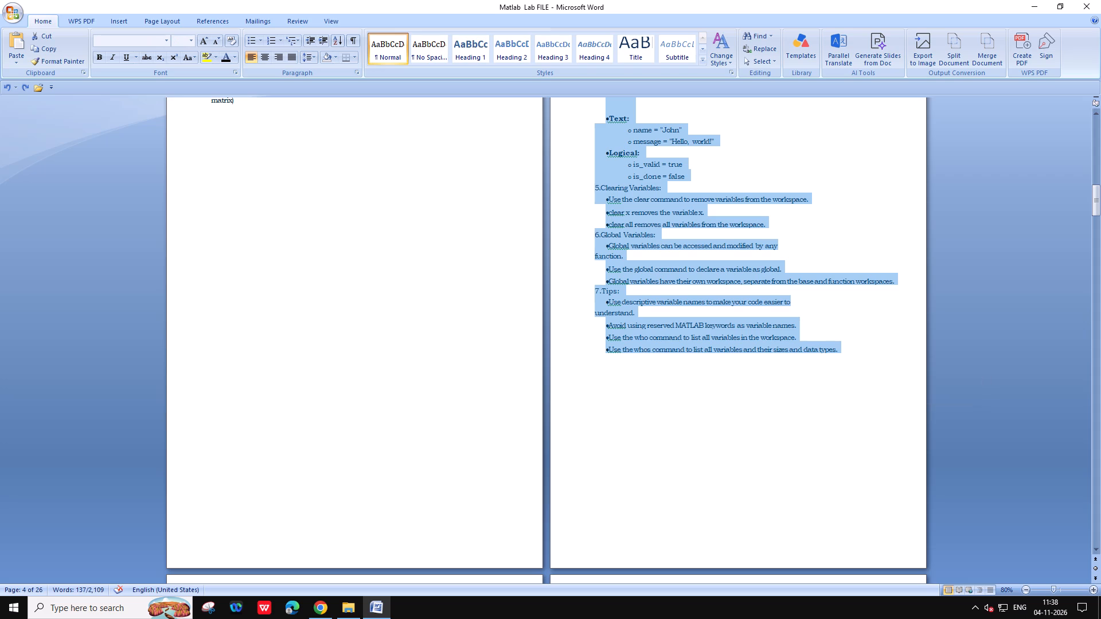
pyautogui.hotkey('ctrl', 'c')
pyautogui.scroll(4, 329, 202)
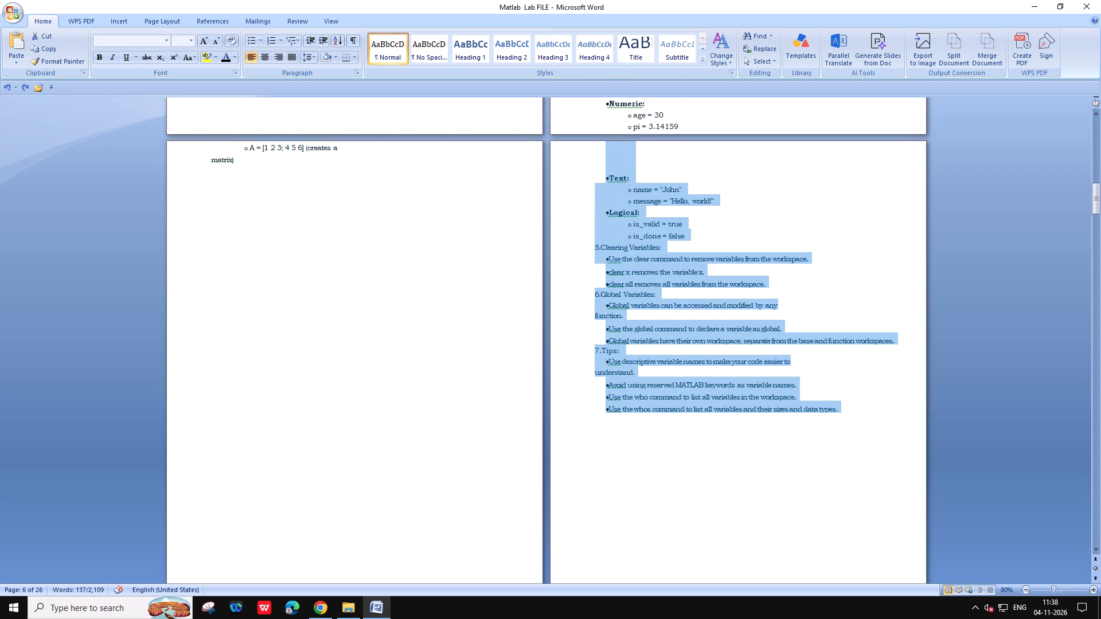
pyautogui.click(253, 163)
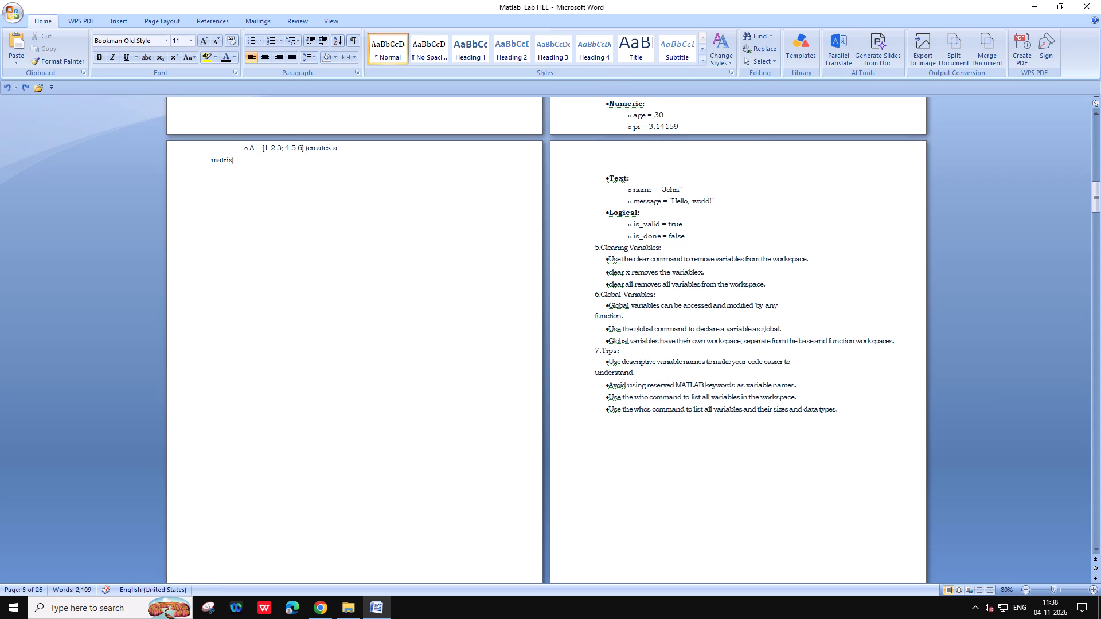
pyautogui.hotkey('shift', 'Return')
pyautogui.hotkey('ctrl', 'v')
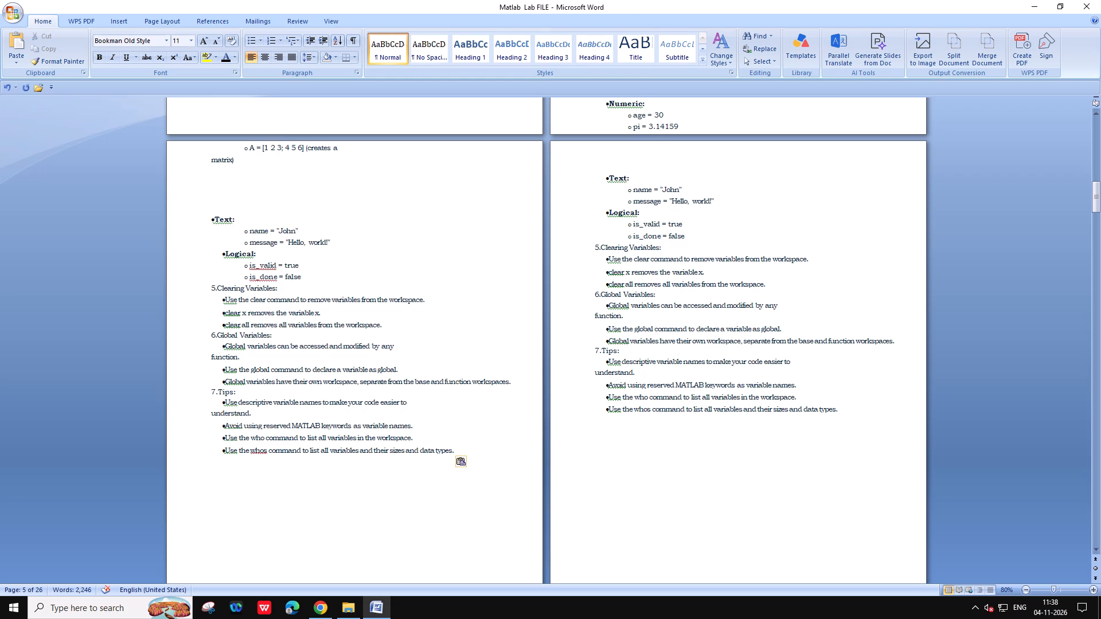
# Replace the is_valid and is_done lines in the pasted section with a copy of those lines from the original section.
pyautogui.click(750, 219)
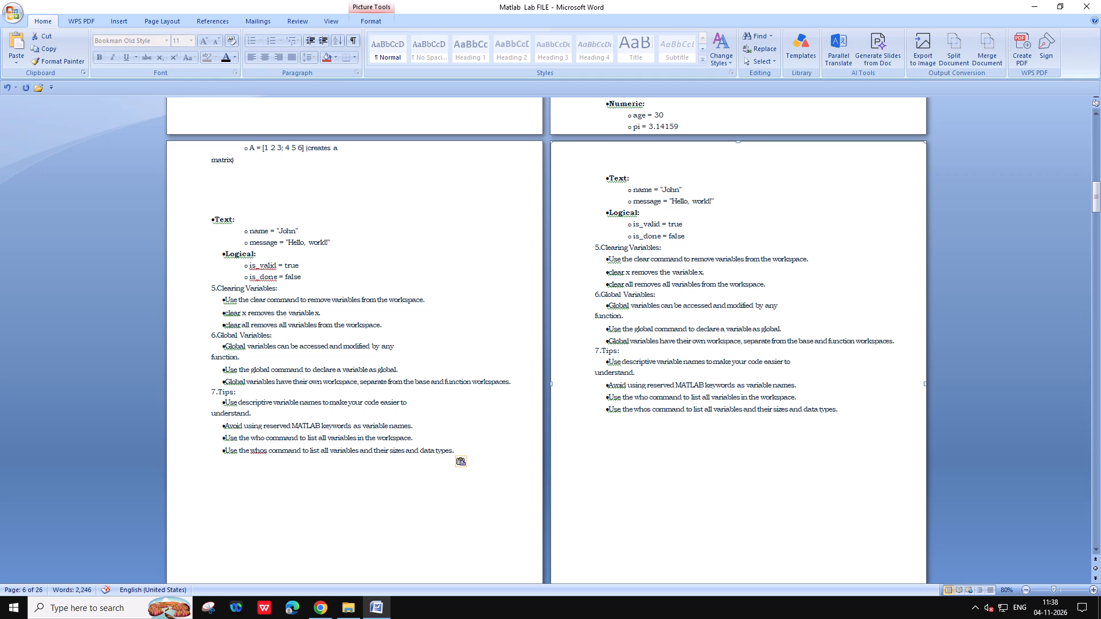
pyautogui.click(267, 263)
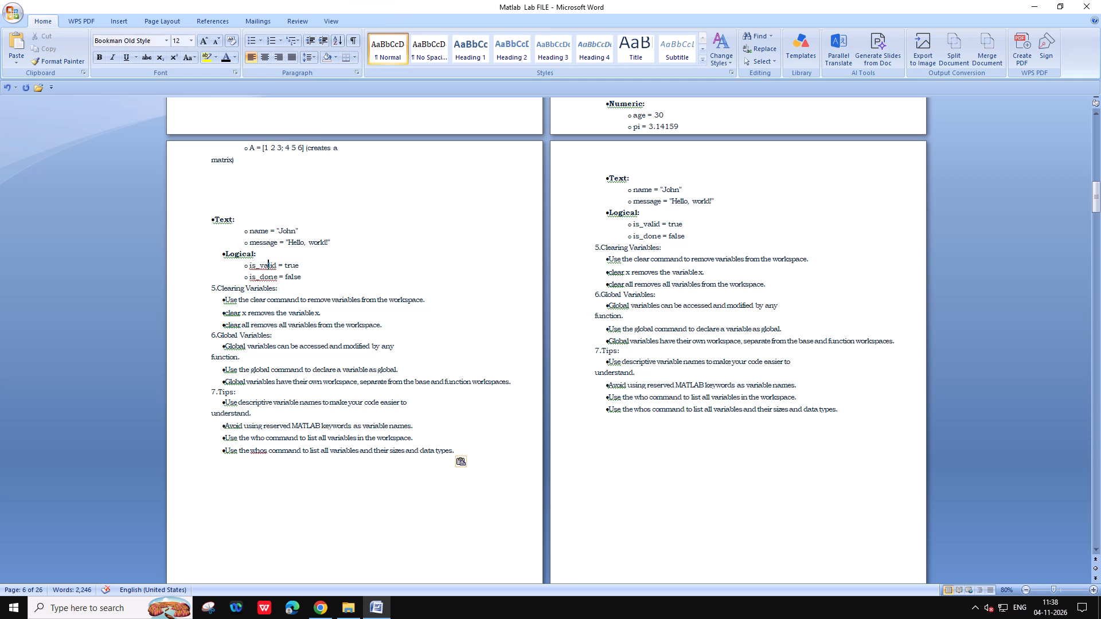
pyautogui.click(654, 224)
pyautogui.moveTo(626, 228); pyautogui.dragTo(654, 223)
pyautogui.moveTo(654, 223); pyautogui.dragTo(682, 239)
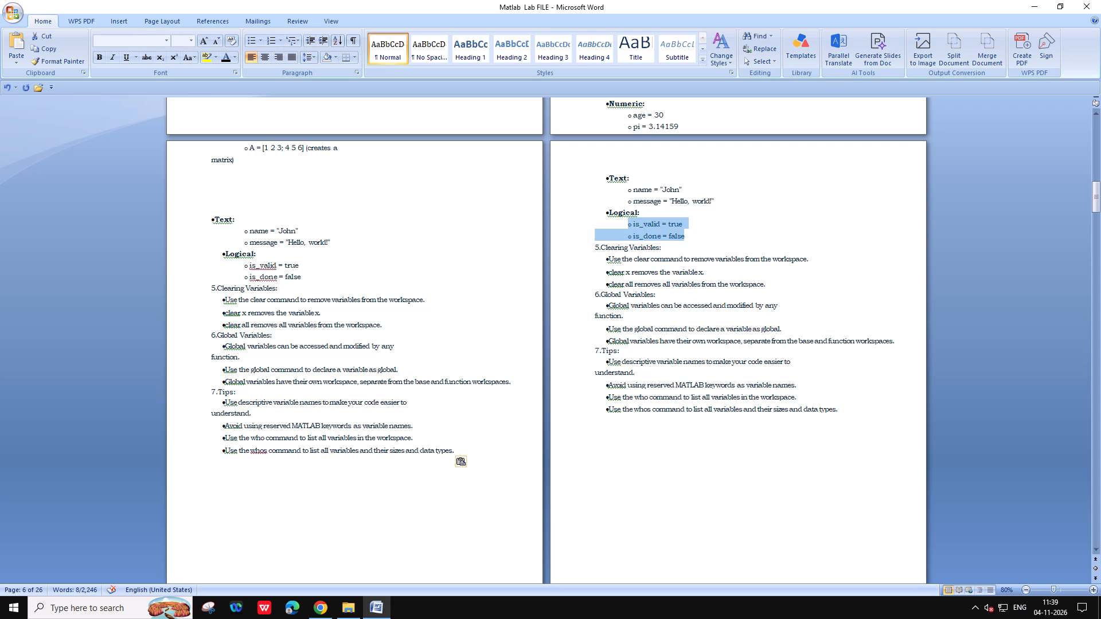
pyautogui.press('c')
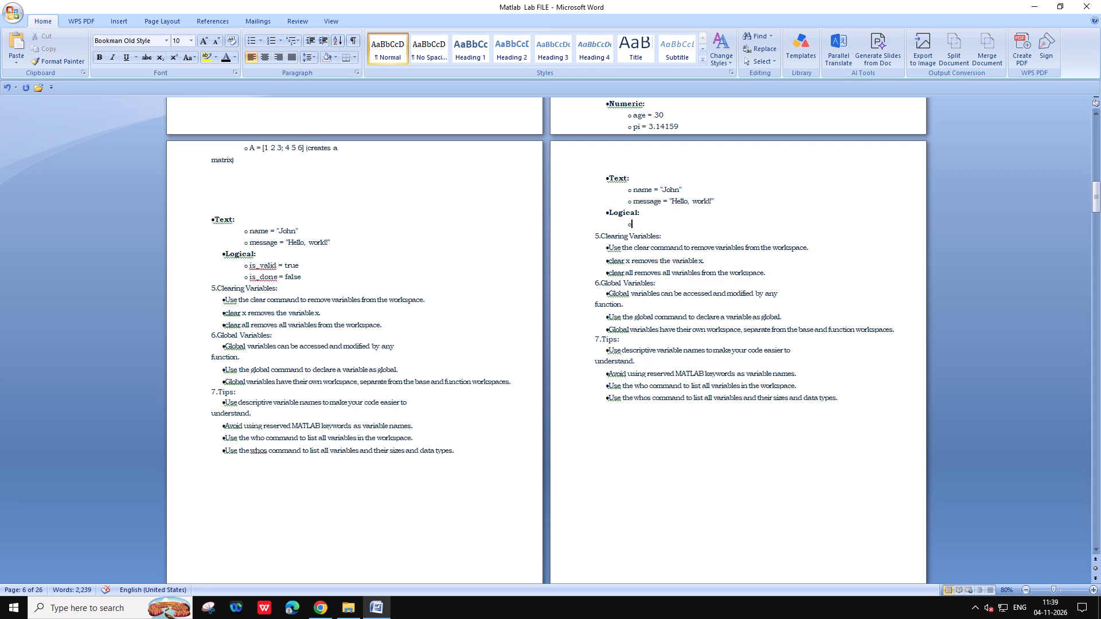
pyautogui.hotkey('ctrl', 'z')
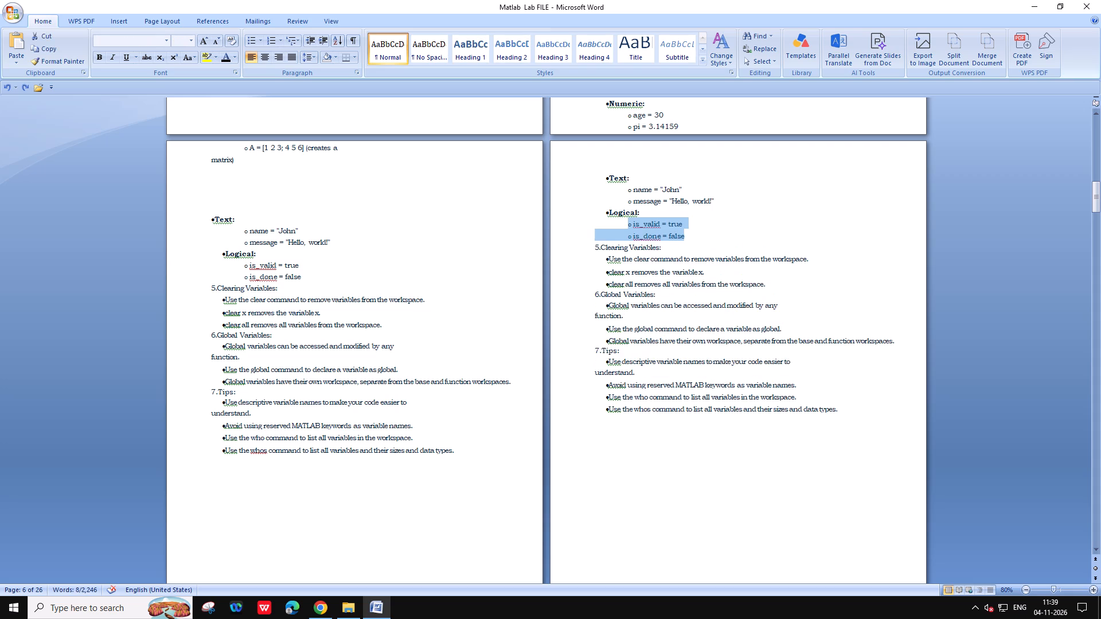
pyautogui.hotkey('ctrl', 'c')
pyautogui.moveTo(243, 268); pyautogui.dragTo(296, 279)
pyautogui.hotkey('ctrl', 'v')
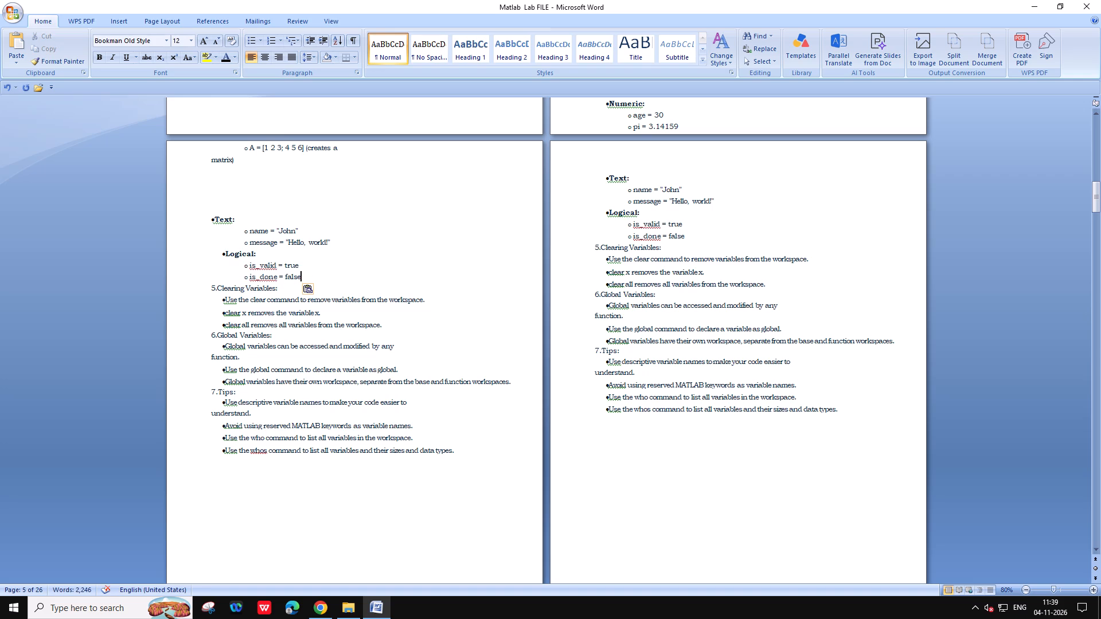
# Delete the original Text-through-Tips section and its page ahead of Program 3.
pyautogui.moveTo(588, 167); pyautogui.dragTo(936, 562)
pyautogui.press('Delete')
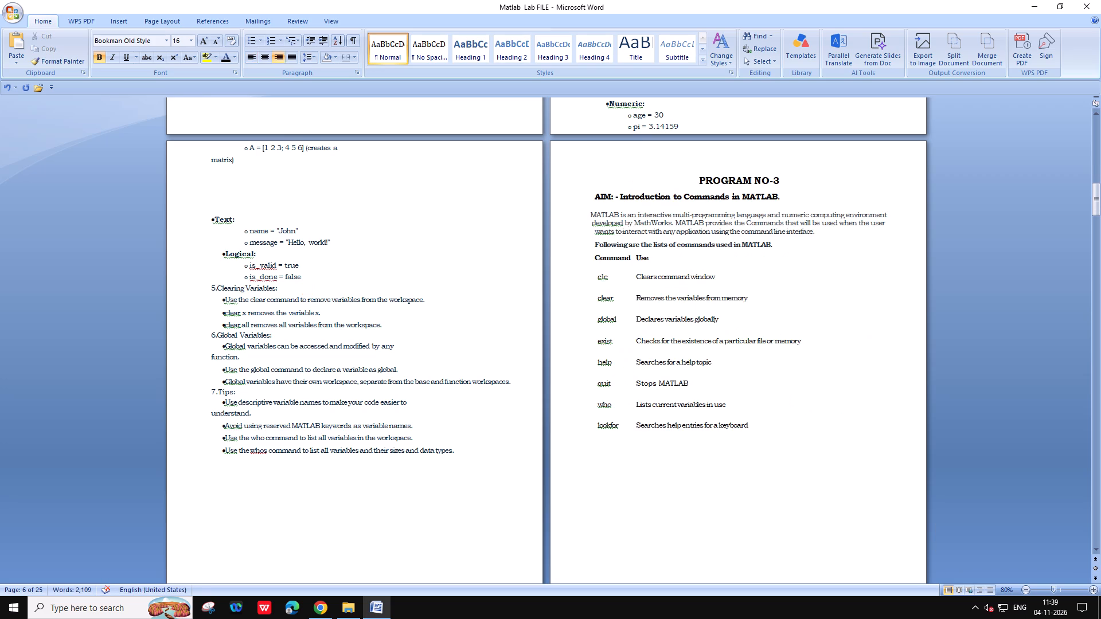
# Remove the blank gap between the matrix example and the pasted Text bullet.
pyautogui.click(214, 198)
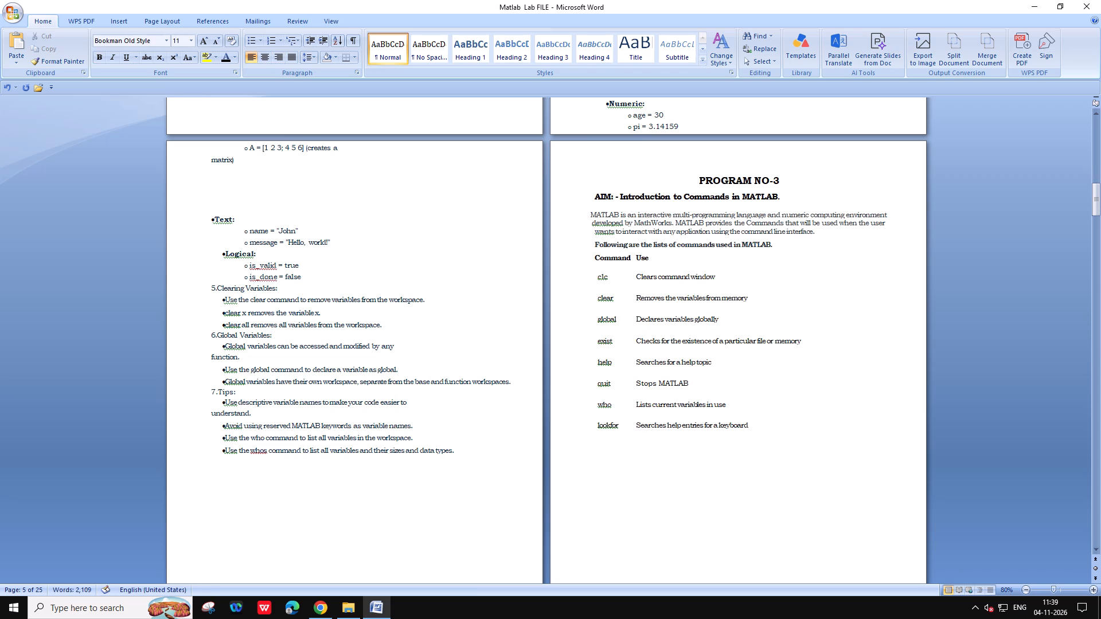
pyautogui.press('BackSpace')
pyautogui.press('BackSpace')
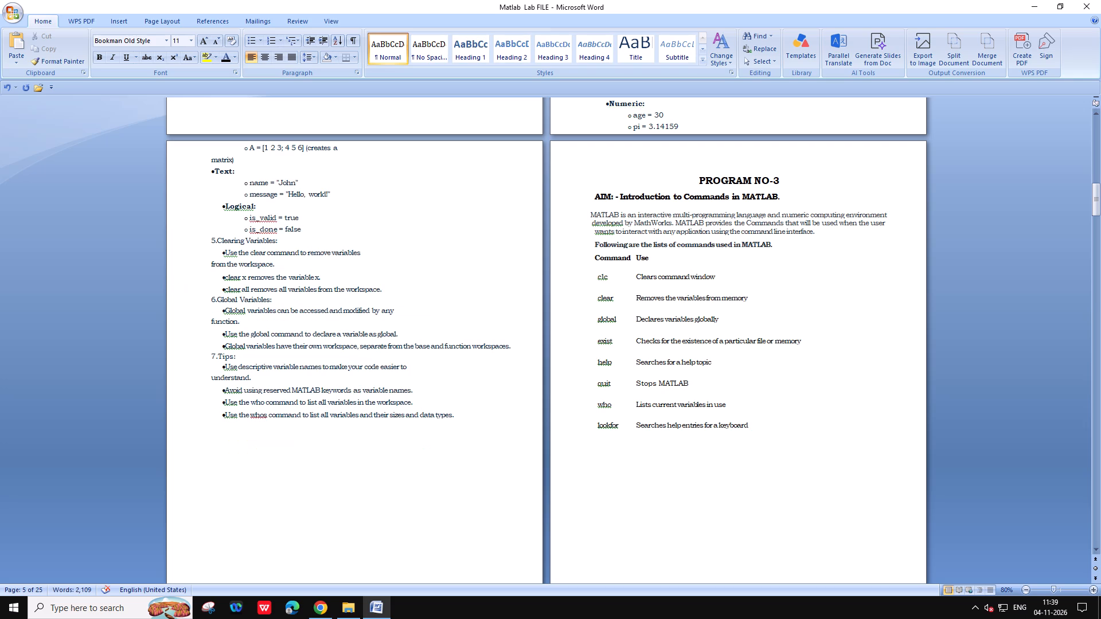
# Check the layout of the Program 1, 2 and 3 pages with the Program 2 text merged.
pyautogui.scroll(-1, 443, 399)
pyautogui.scroll(8, 698, 342)
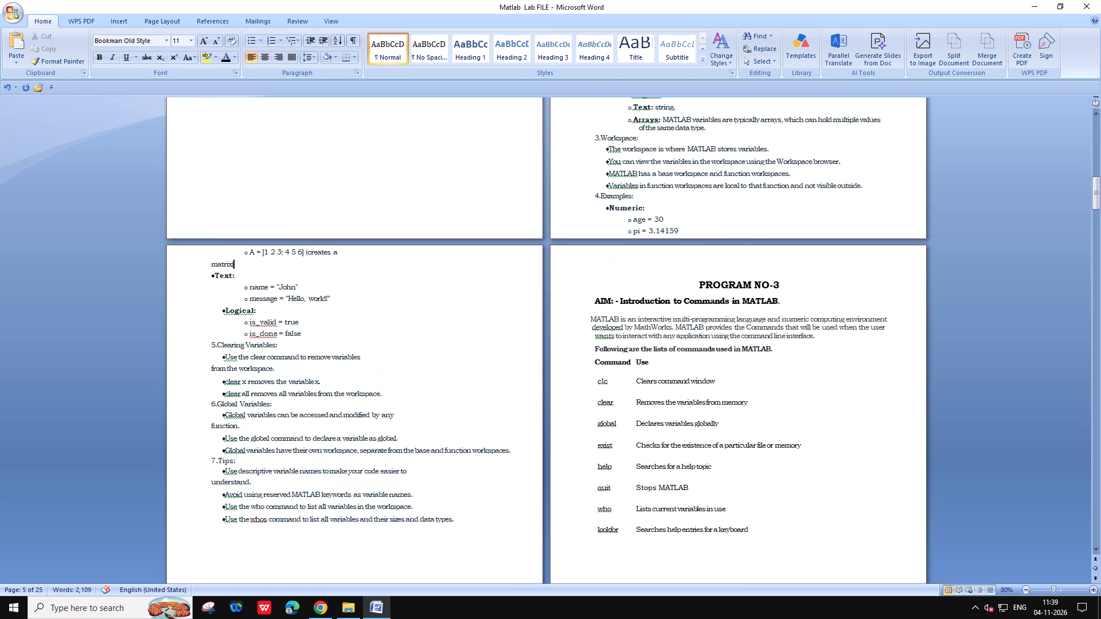
pyautogui.scroll(20, 698, 342)
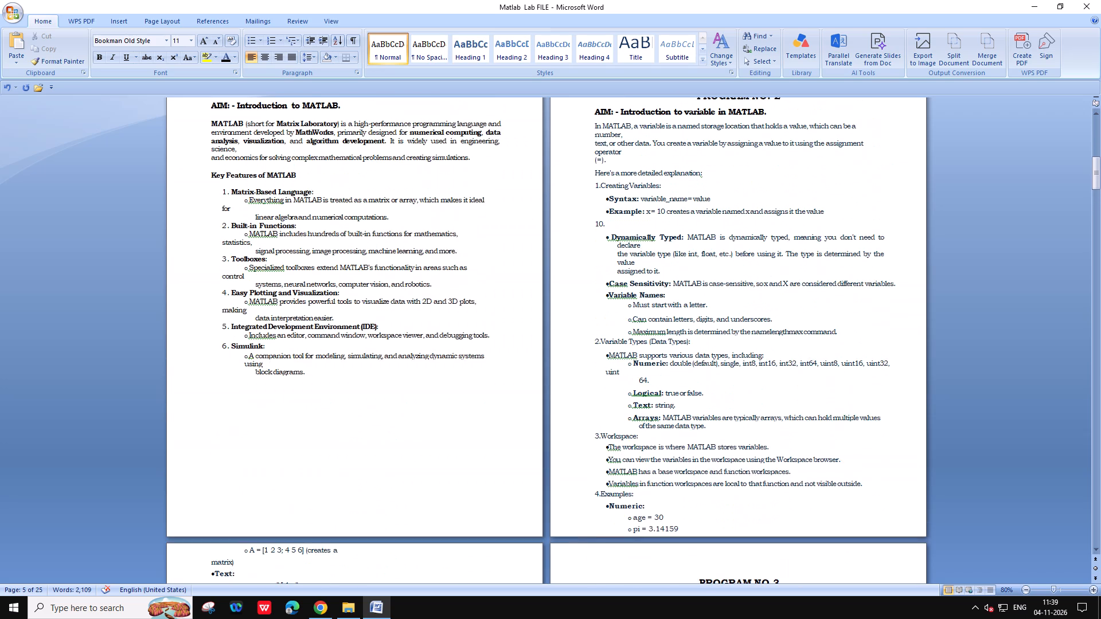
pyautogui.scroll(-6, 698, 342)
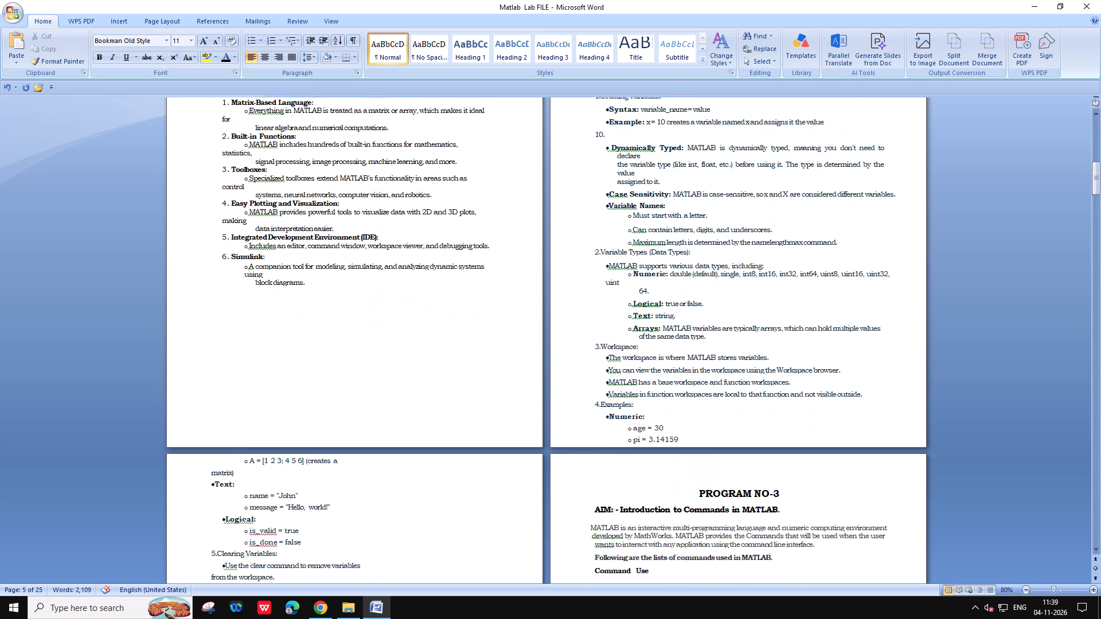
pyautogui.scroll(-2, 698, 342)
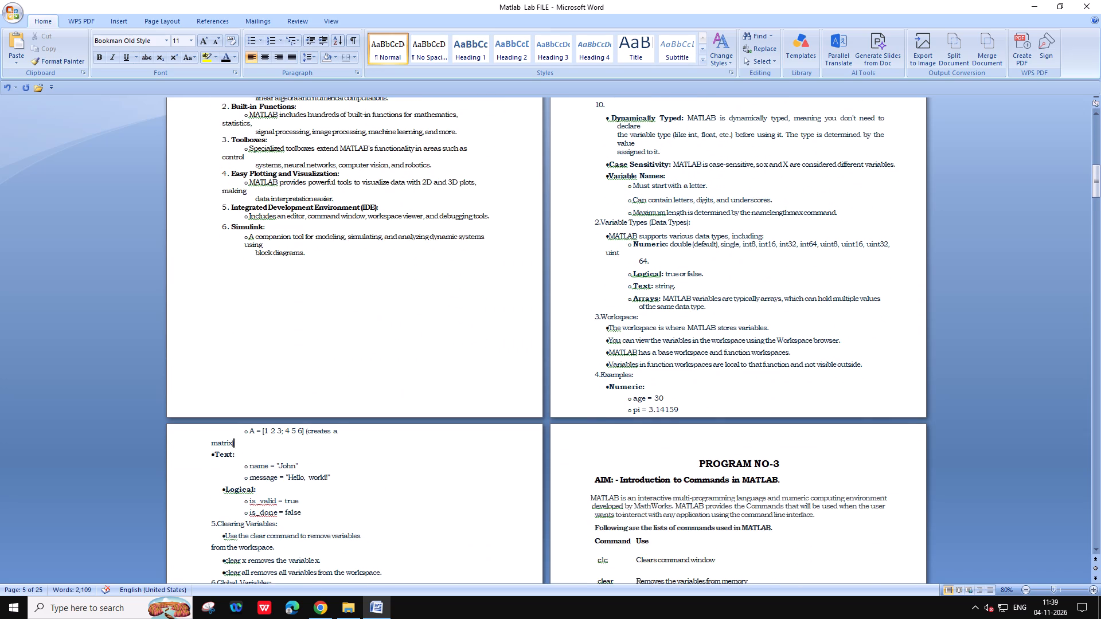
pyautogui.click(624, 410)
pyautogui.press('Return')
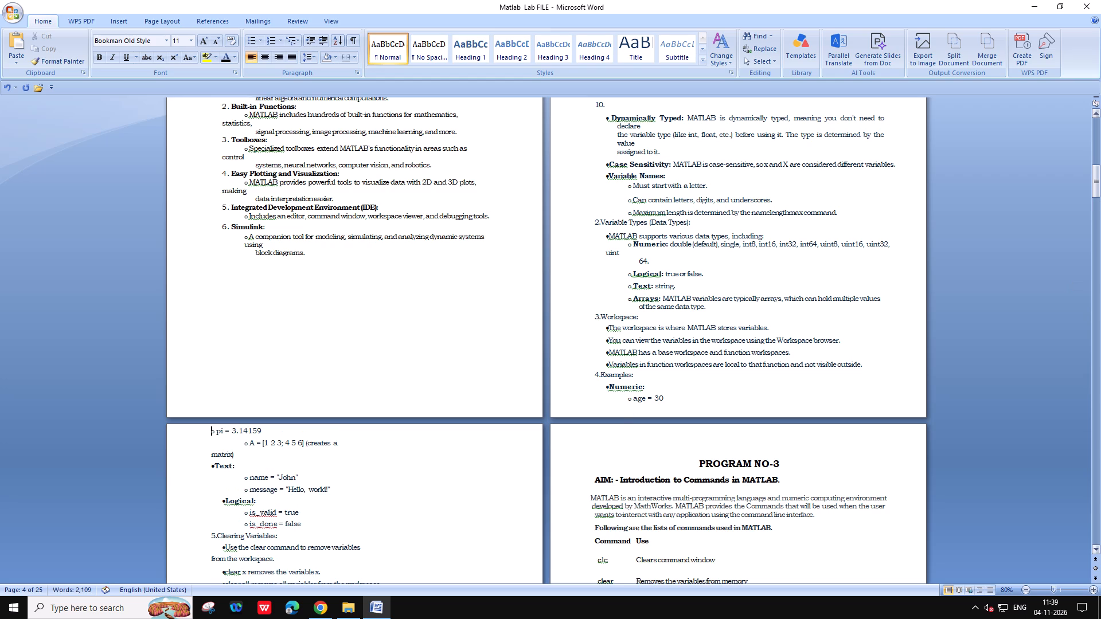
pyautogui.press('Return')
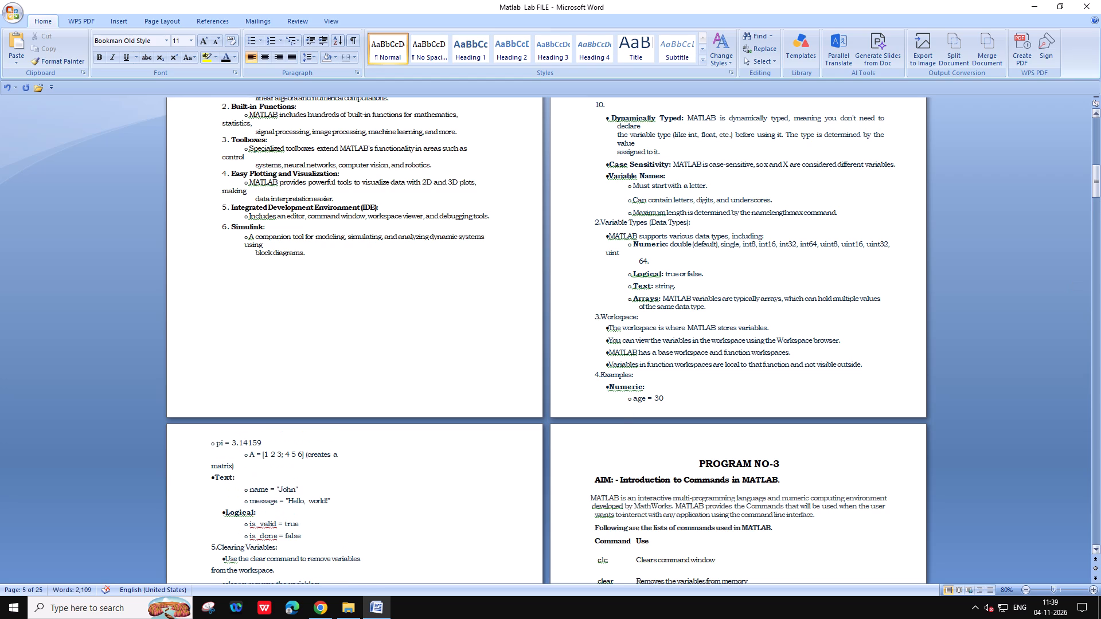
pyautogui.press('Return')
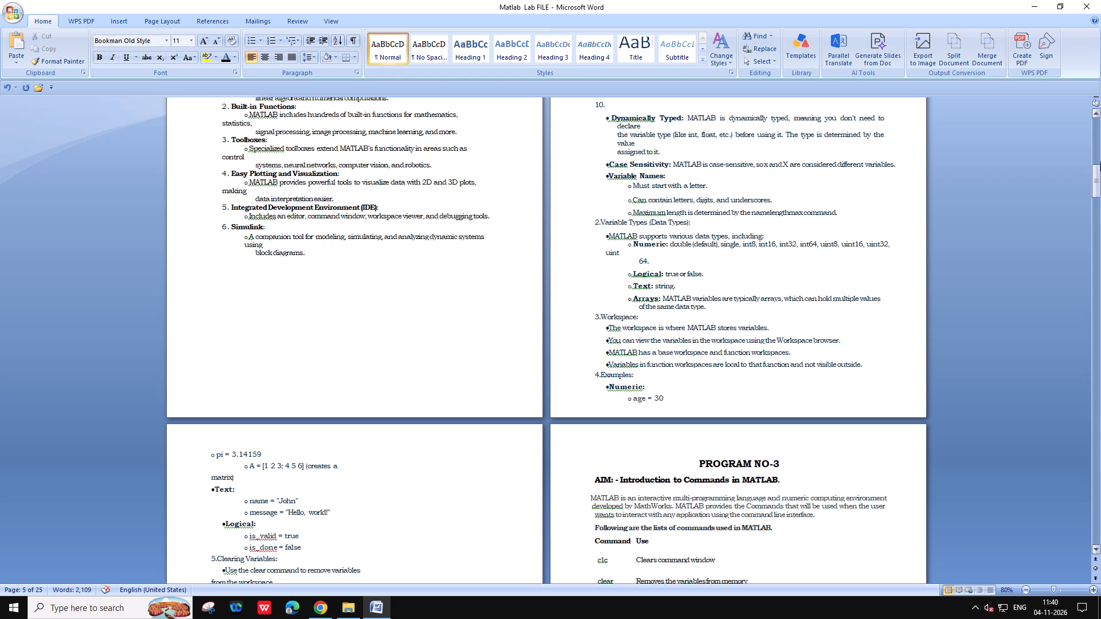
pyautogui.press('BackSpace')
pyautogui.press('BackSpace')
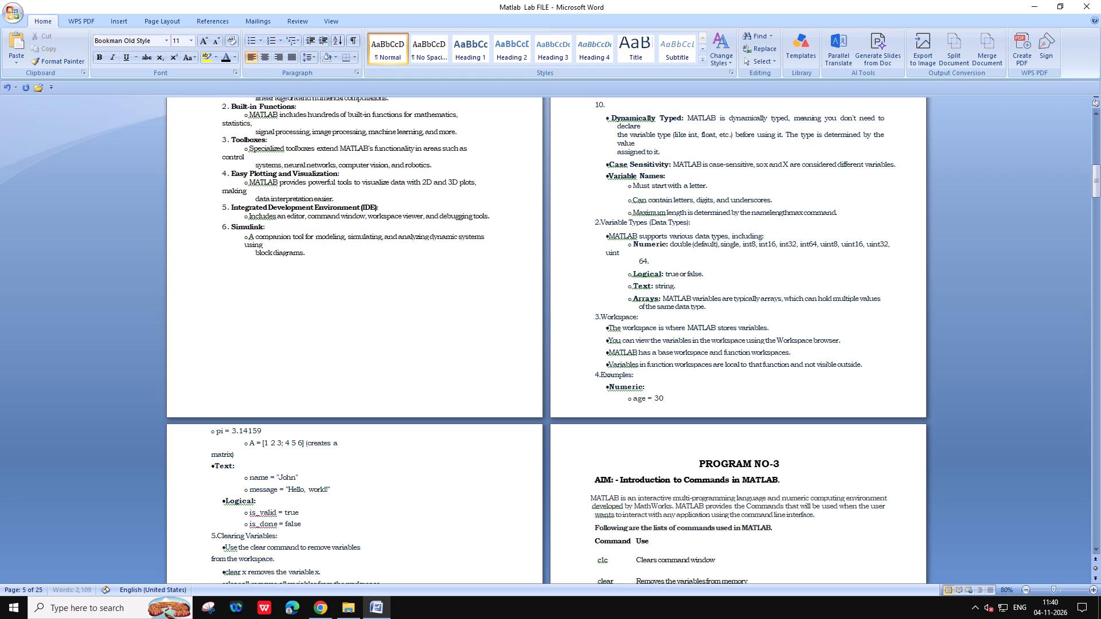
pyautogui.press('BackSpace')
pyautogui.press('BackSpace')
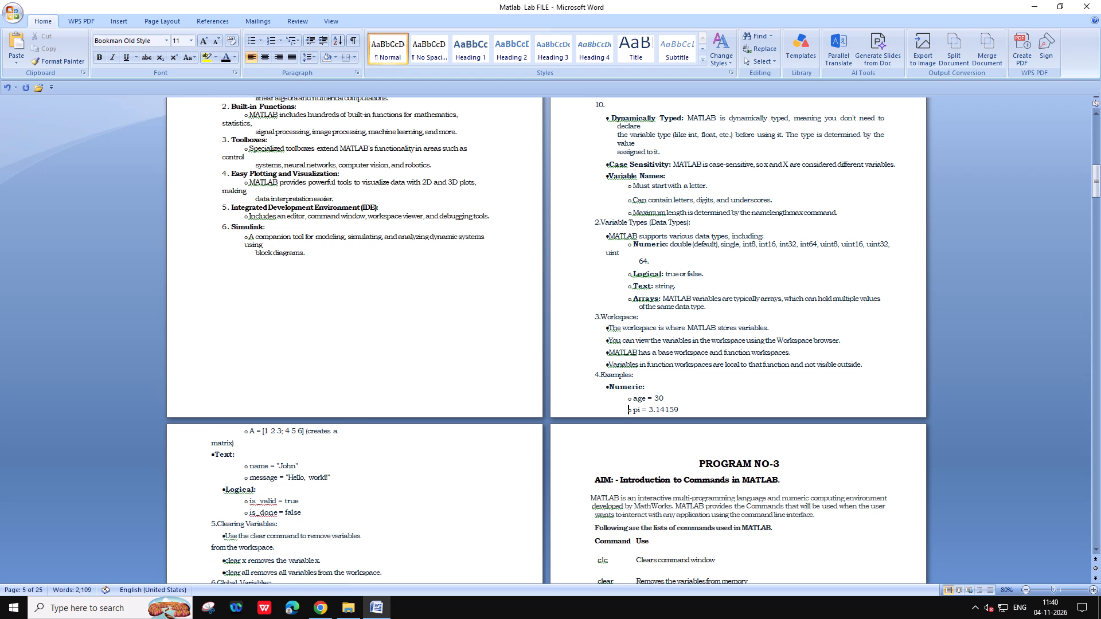
# Insert seven blank lines before the 4.Examples heading in Program 2 to move that section onto the next page.
pyautogui.click(594, 371)
pyautogui.press('Return')
pyautogui.press('Return')
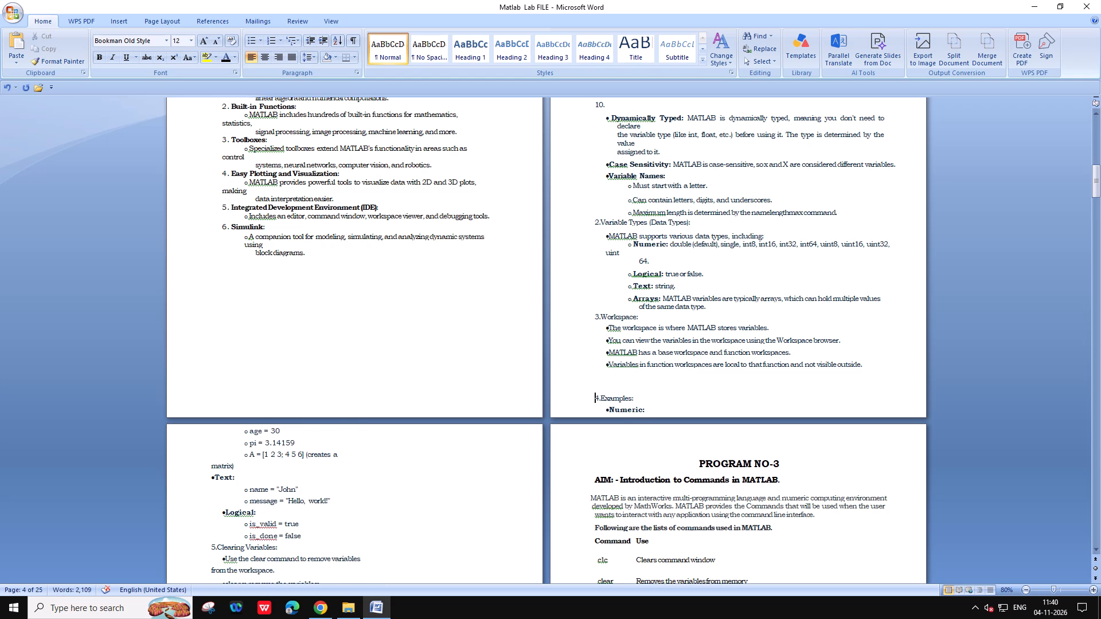
pyautogui.press('Return')
pyautogui.press('Return')
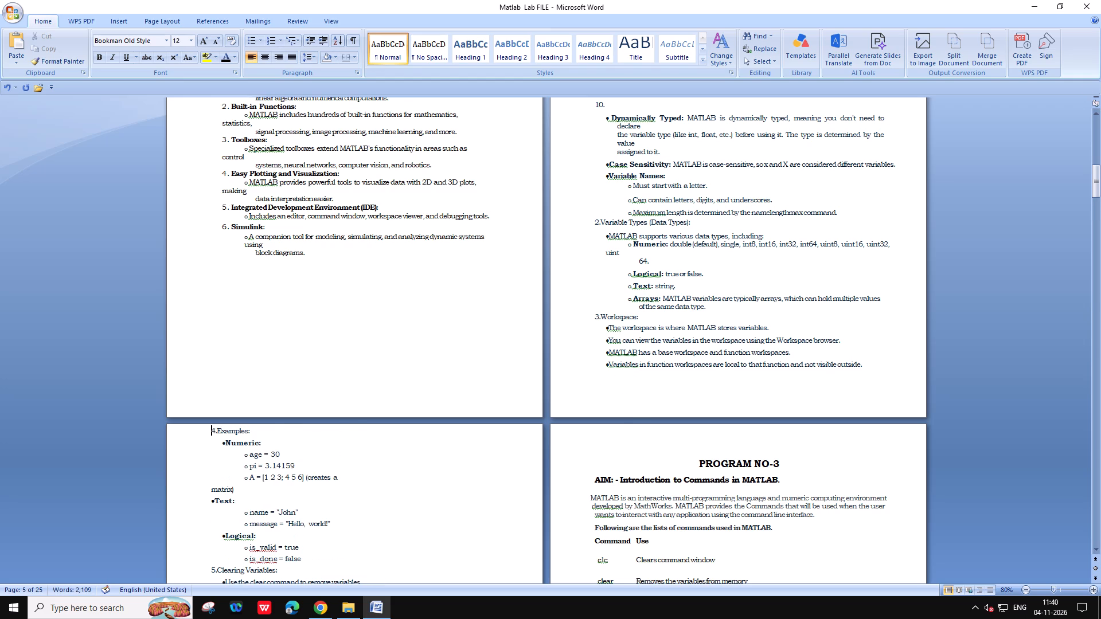
pyautogui.press('Return')
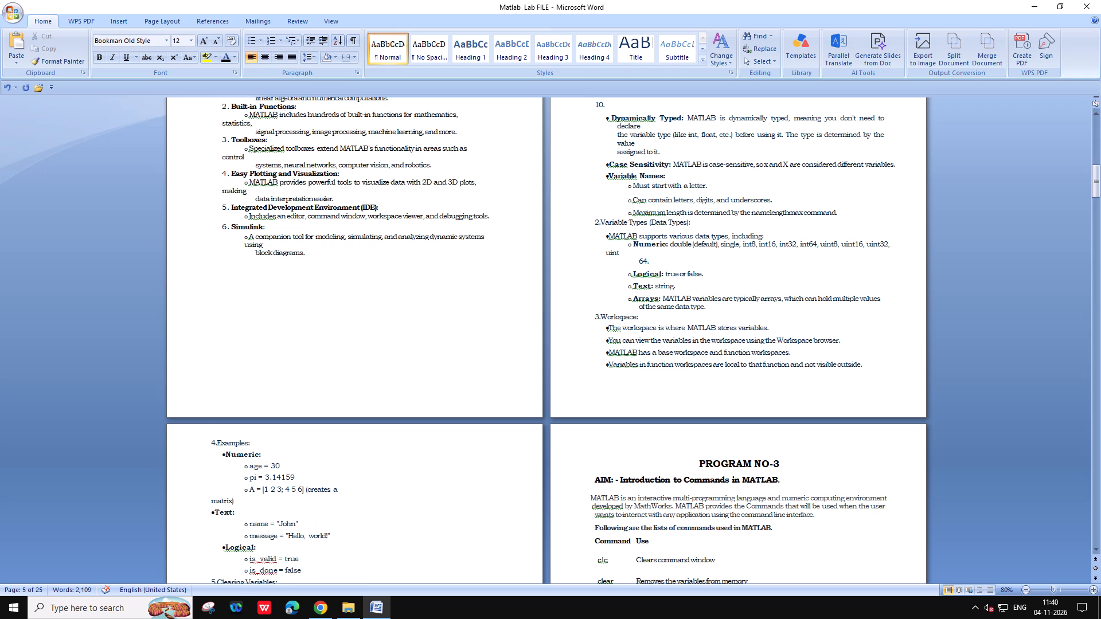
pyautogui.press('Return')
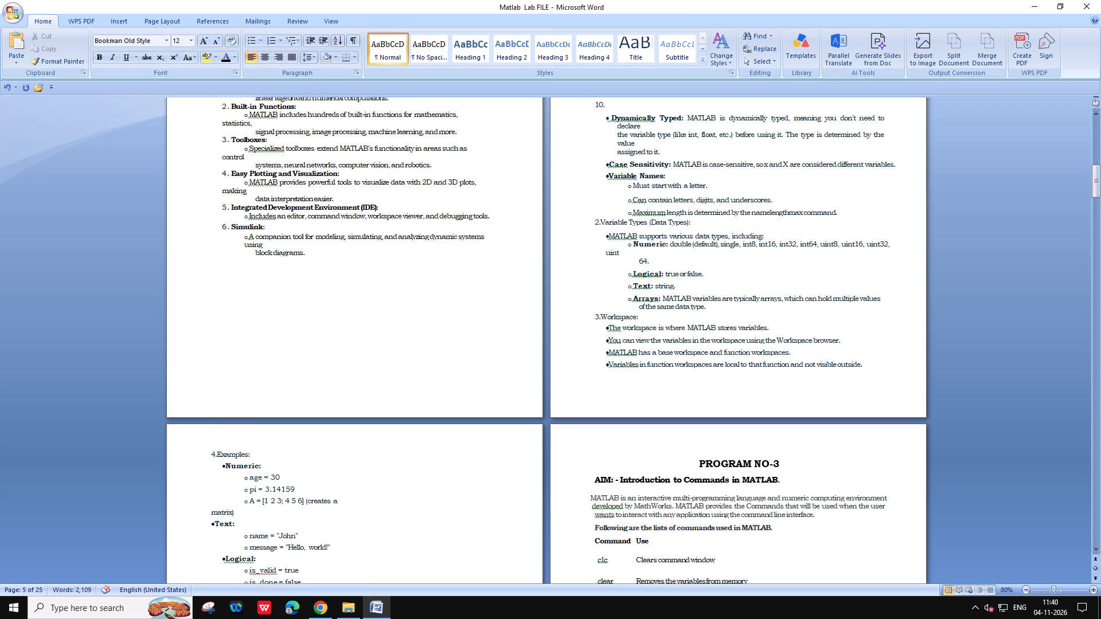
pyautogui.press('Return')
# Check the page layout from the moved Examples section through the stacked bar chart at the end of Program 12.
pyautogui.scroll(-4, 1047, 46)
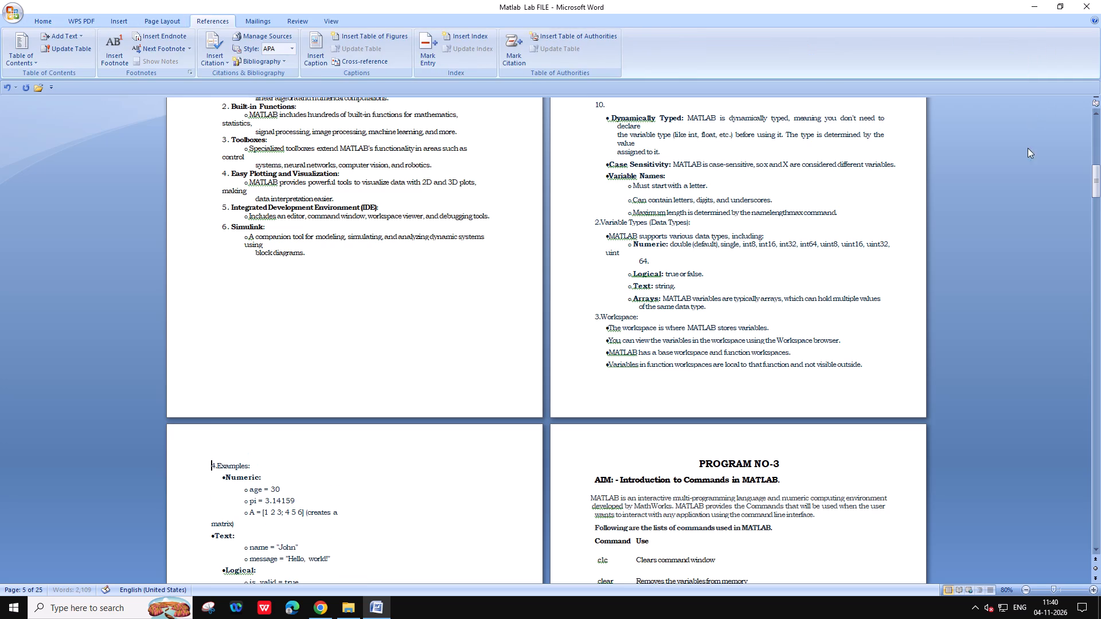
pyautogui.scroll(-5, 436, 497)
pyautogui.scroll(-4, 435, 421)
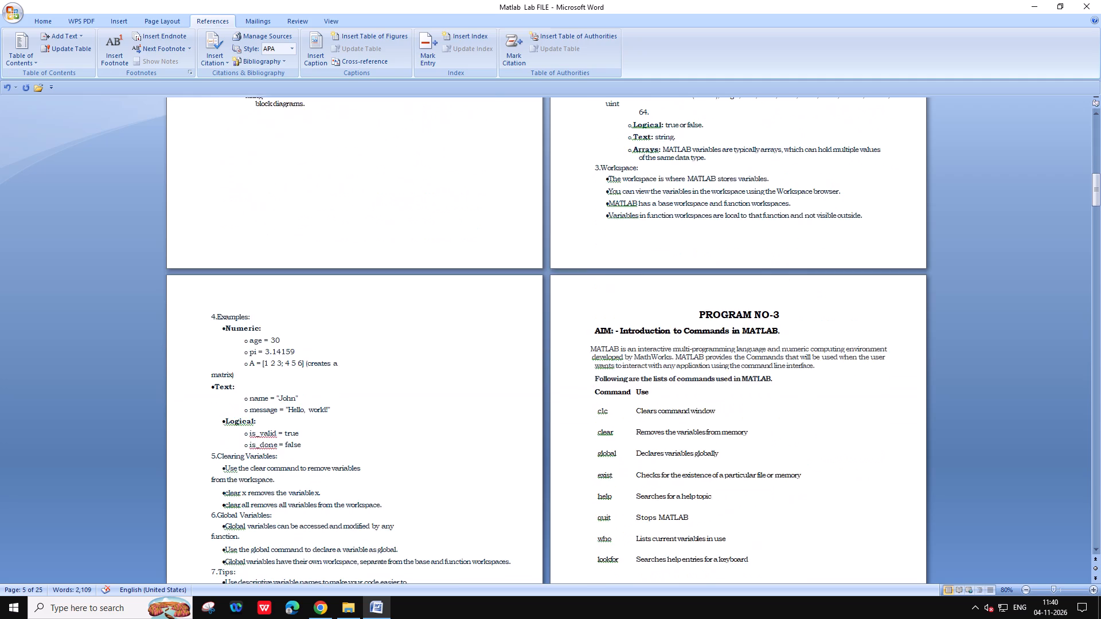
pyautogui.scroll(-13, 435, 421)
pyautogui.scroll(-6, 382, 285)
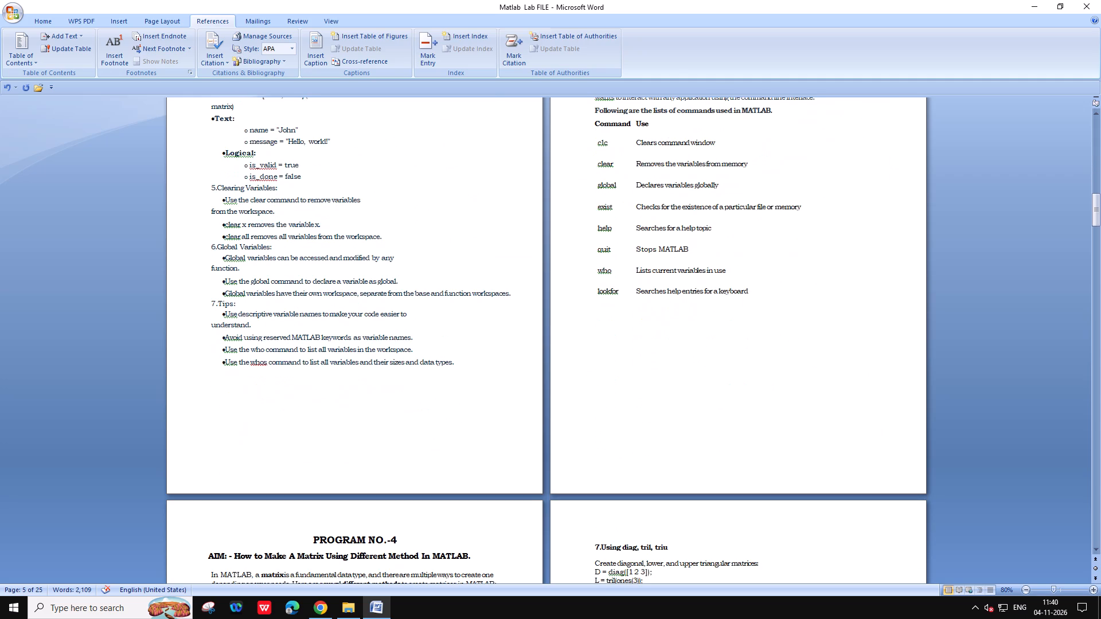
pyautogui.scroll(-3, 395, 268)
pyautogui.scroll(-6, 663, 279)
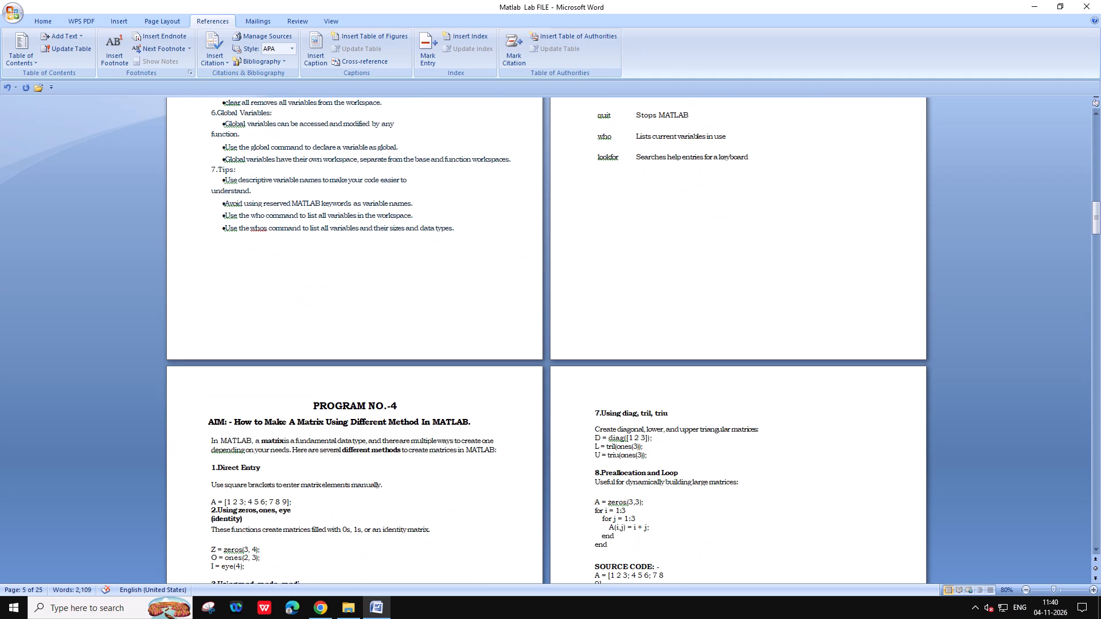
pyautogui.scroll(-2, 643, 279)
pyautogui.scroll(16, 635, 272)
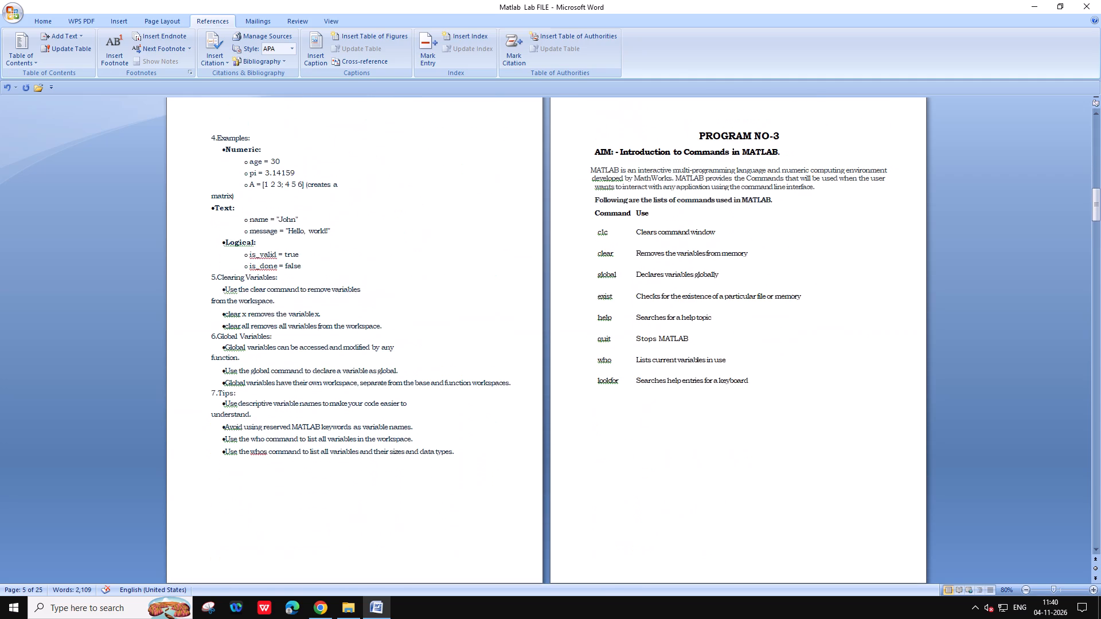
pyautogui.scroll(2, 635, 271)
pyautogui.scroll(-20, 635, 271)
pyautogui.scroll(-1, 635, 271)
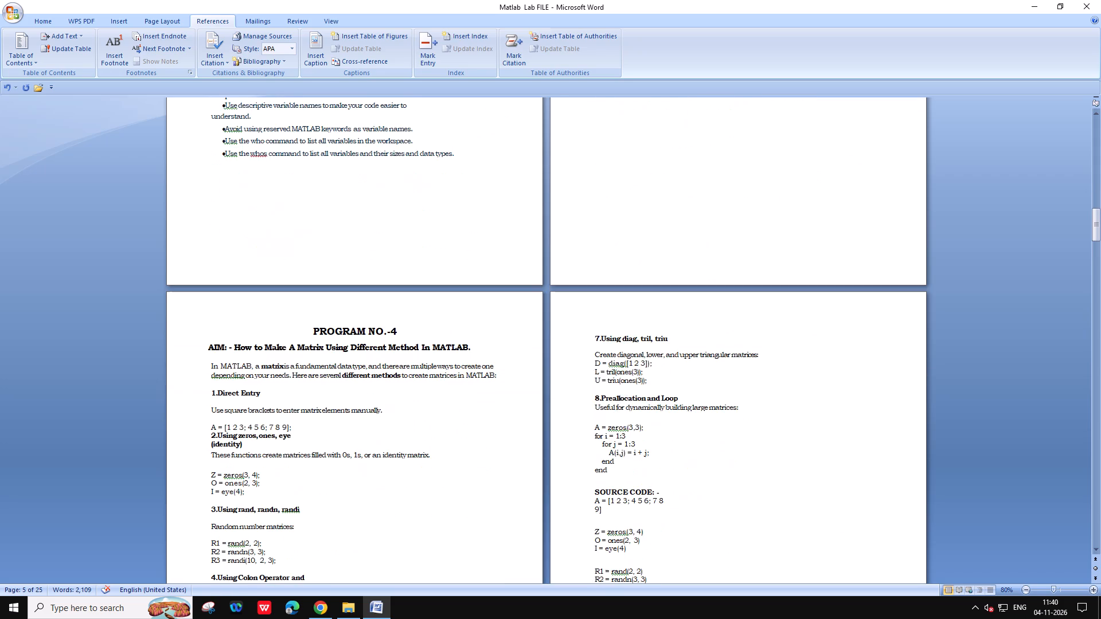
pyautogui.scroll(-20, 635, 271)
pyautogui.scroll(-9, 635, 271)
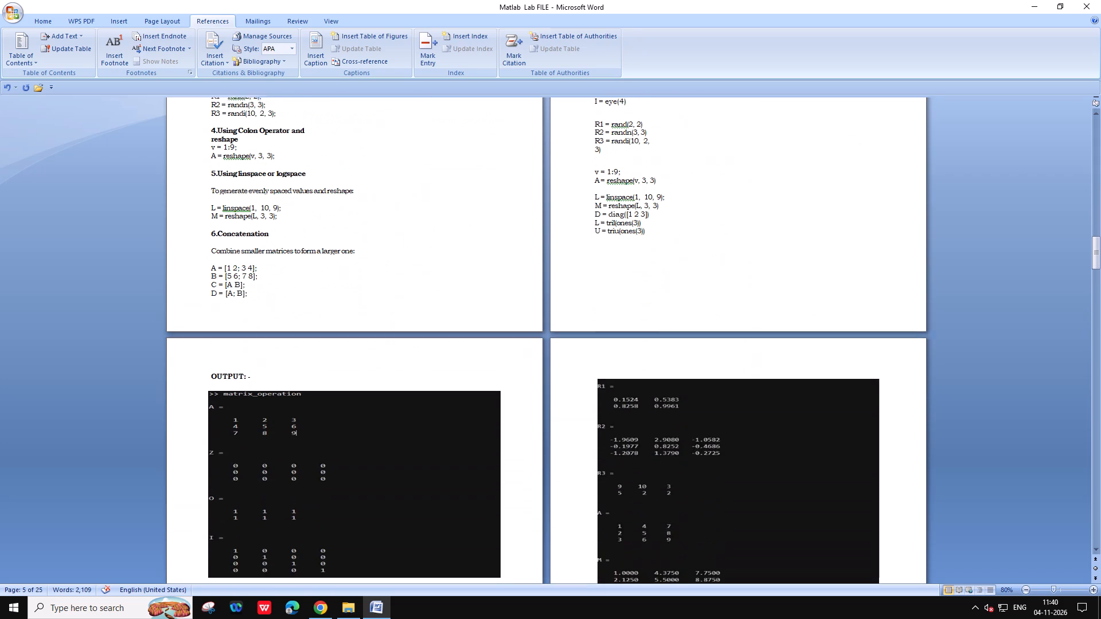
pyautogui.scroll(-9, 635, 271)
pyautogui.scroll(-13, 635, 271)
pyautogui.scroll(-11, 635, 271)
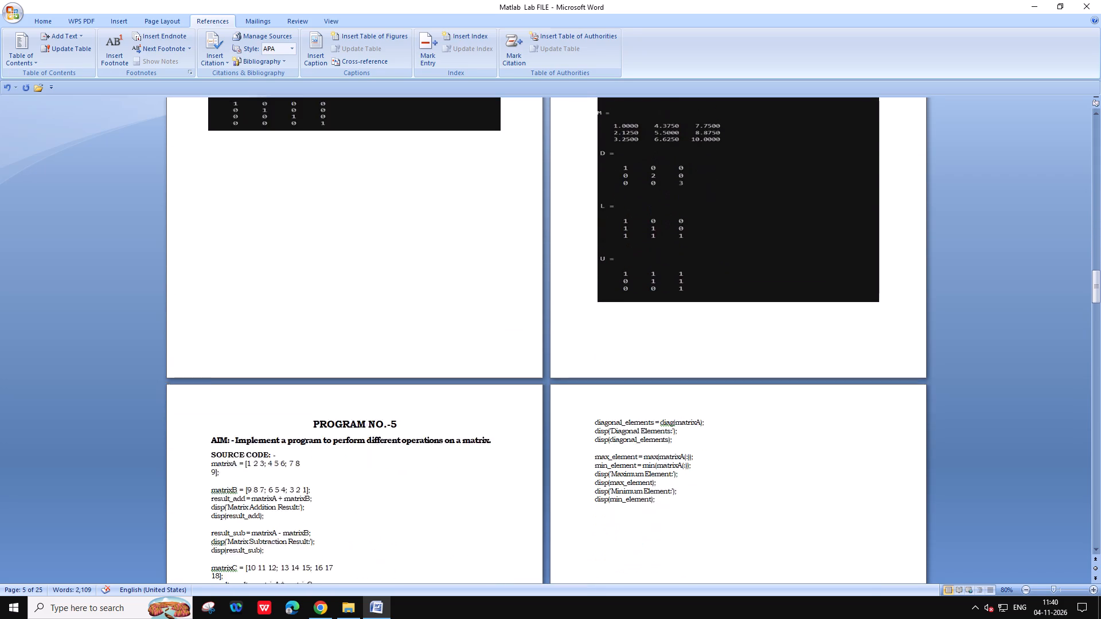
pyautogui.scroll(-9, 635, 271)
pyautogui.scroll(-20, 635, 271)
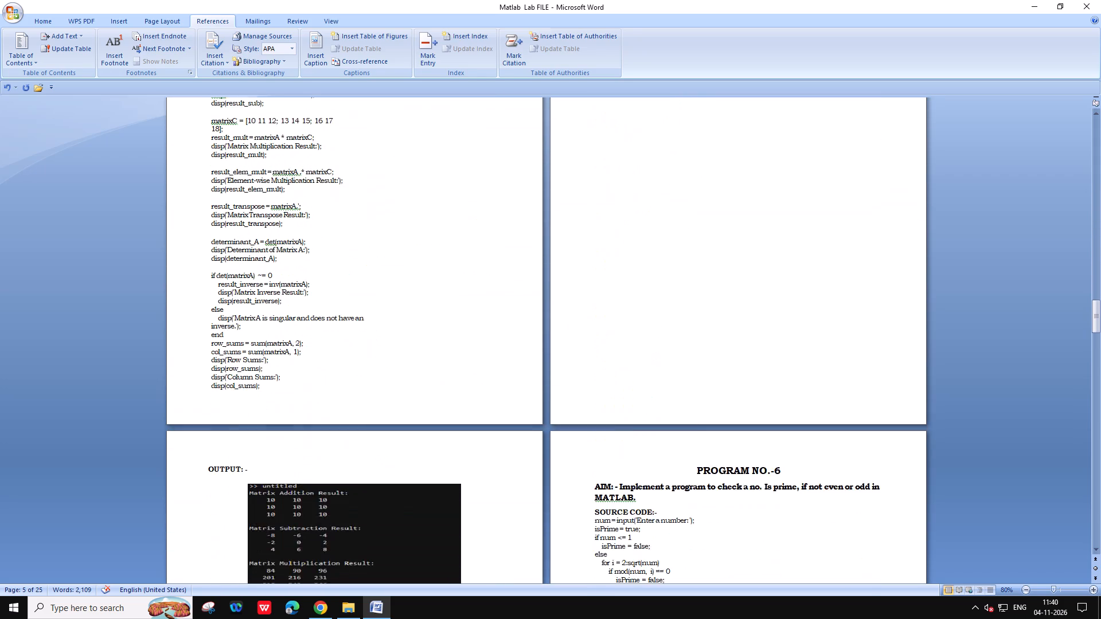
pyautogui.scroll(-17, 635, 271)
pyautogui.scroll(-11, 627, 269)
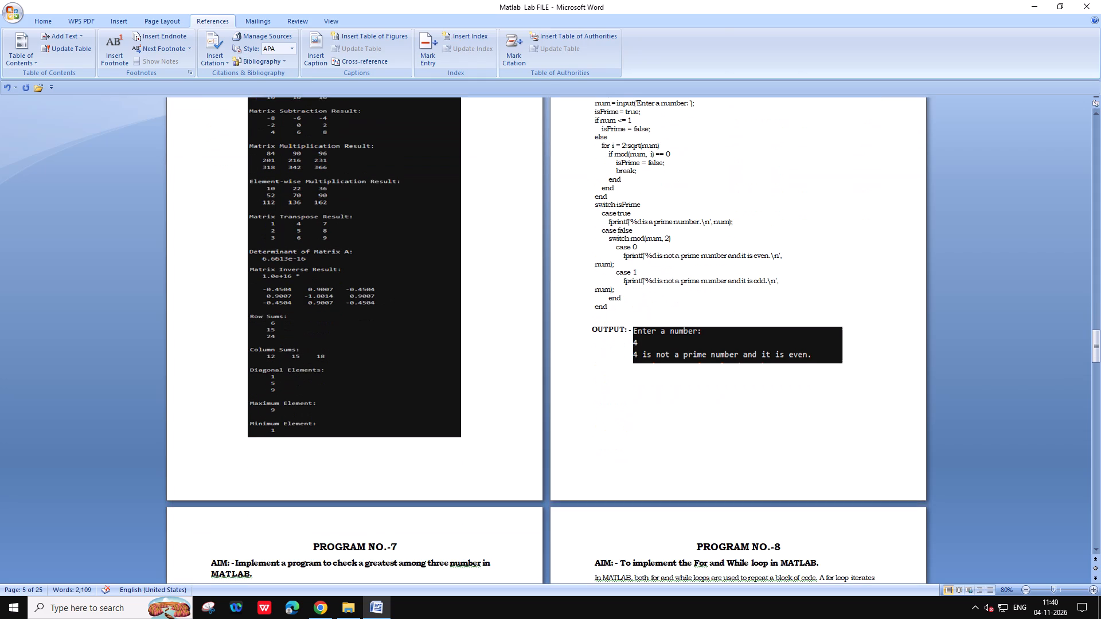
pyautogui.scroll(-11, 624, 270)
pyautogui.scroll(-12, 624, 270)
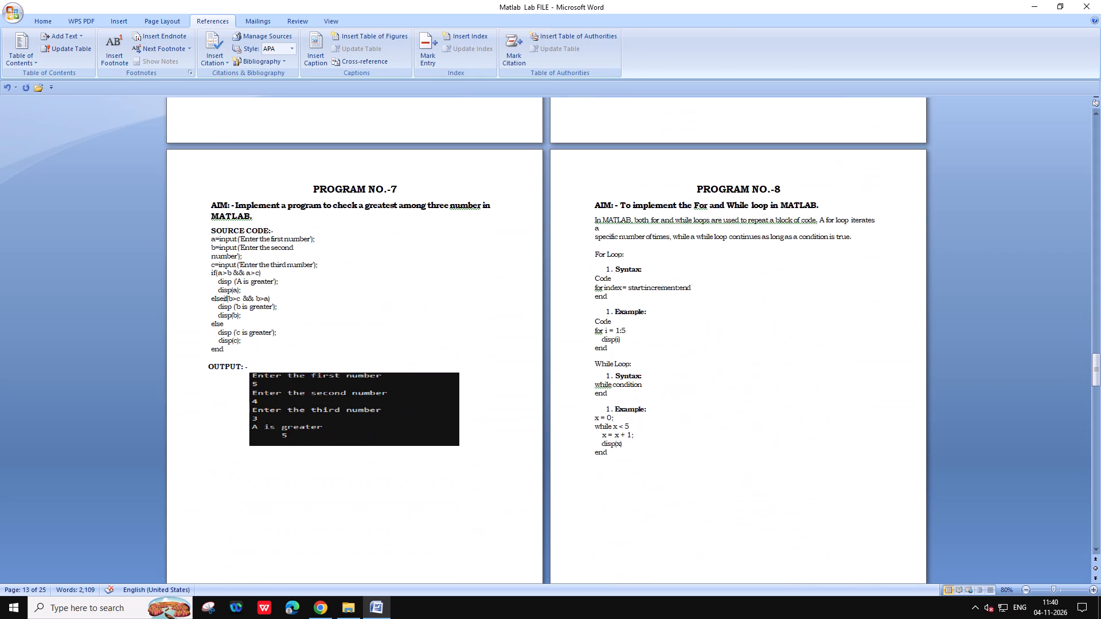
pyautogui.scroll(-19, 624, 270)
pyautogui.scroll(-20, 624, 270)
pyautogui.scroll(-11, 624, 270)
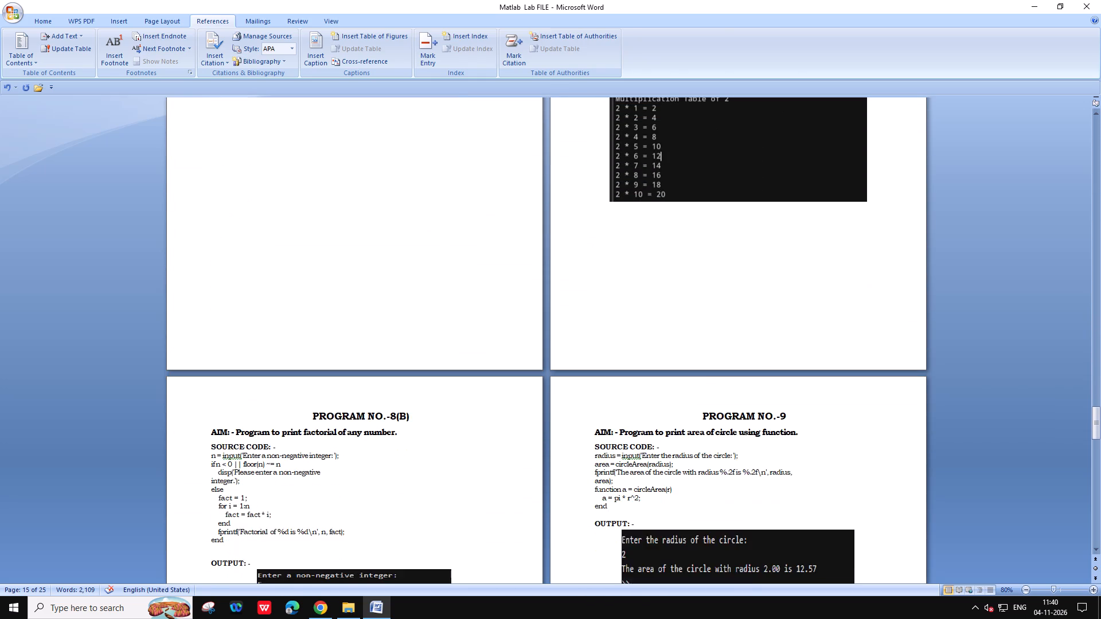
pyautogui.scroll(-14, 624, 270)
pyautogui.scroll(-18, 624, 270)
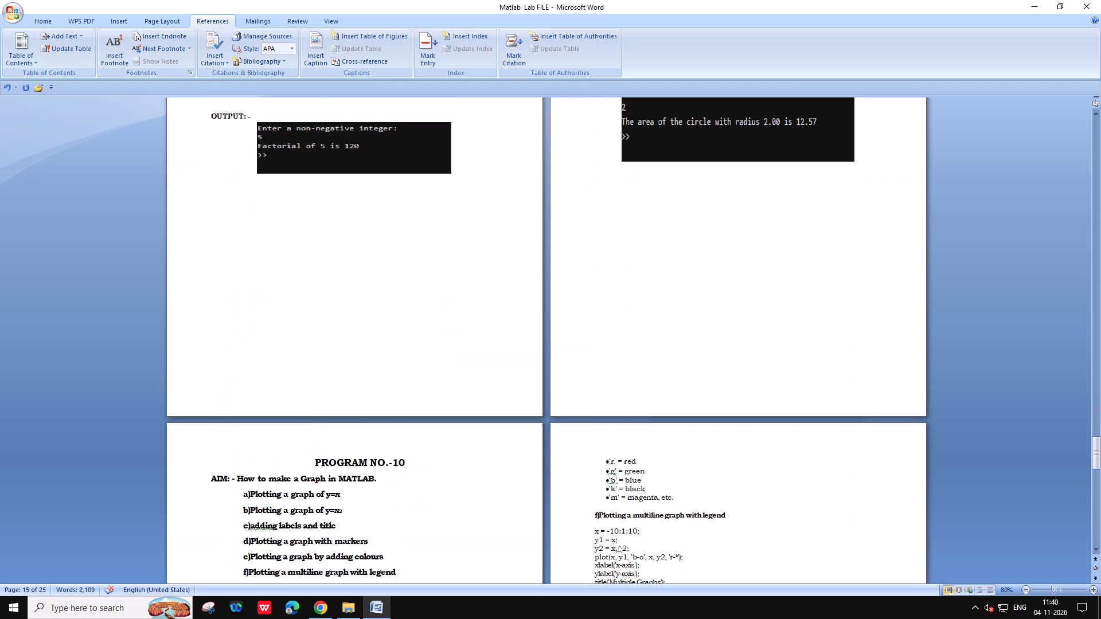
pyautogui.scroll(-10, 624, 270)
pyautogui.scroll(1, 624, 270)
pyautogui.scroll(-20, 624, 270)
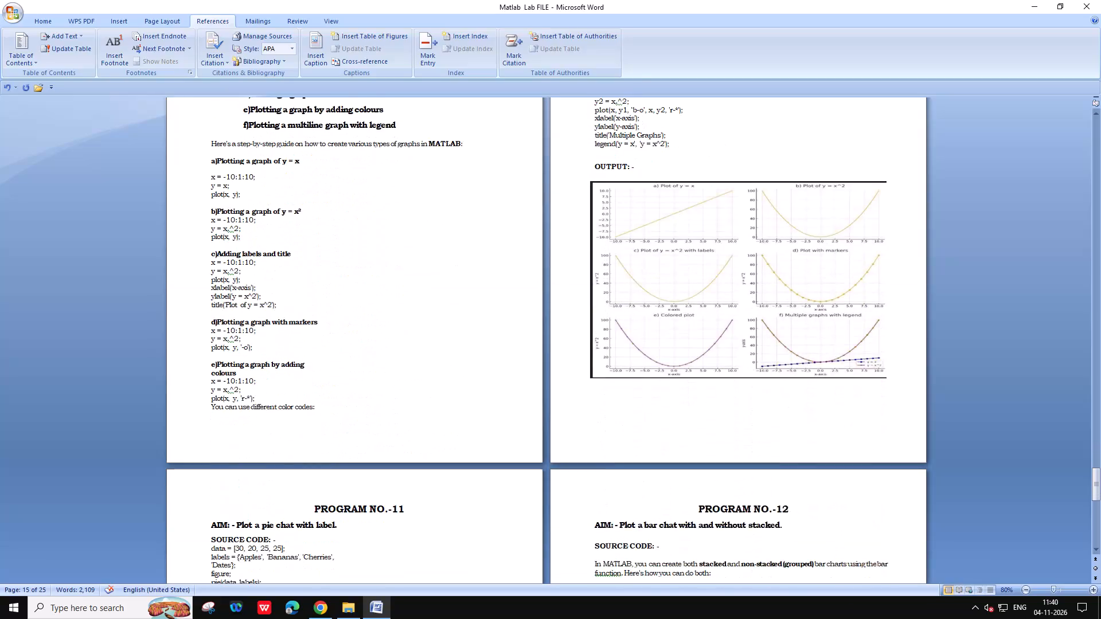
pyautogui.scroll(-18, 624, 270)
pyautogui.scroll(-19, 624, 270)
pyautogui.scroll(-7, 624, 270)
pyautogui.scroll(-16, 624, 270)
pyautogui.scroll(4, 618, 273)
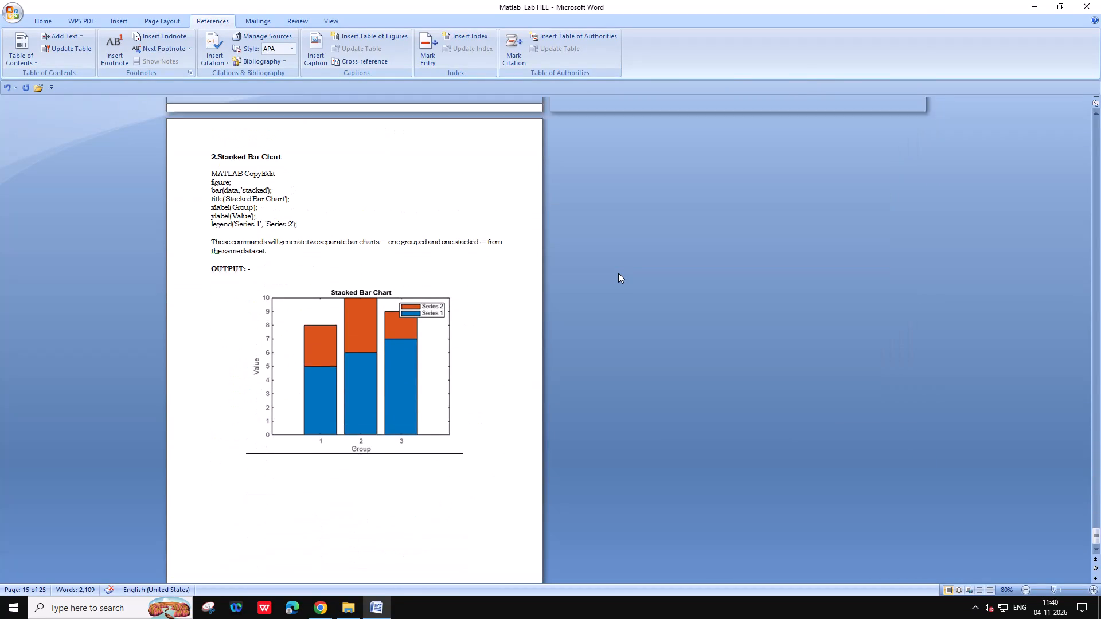
pyautogui.scroll(8, 618, 273)
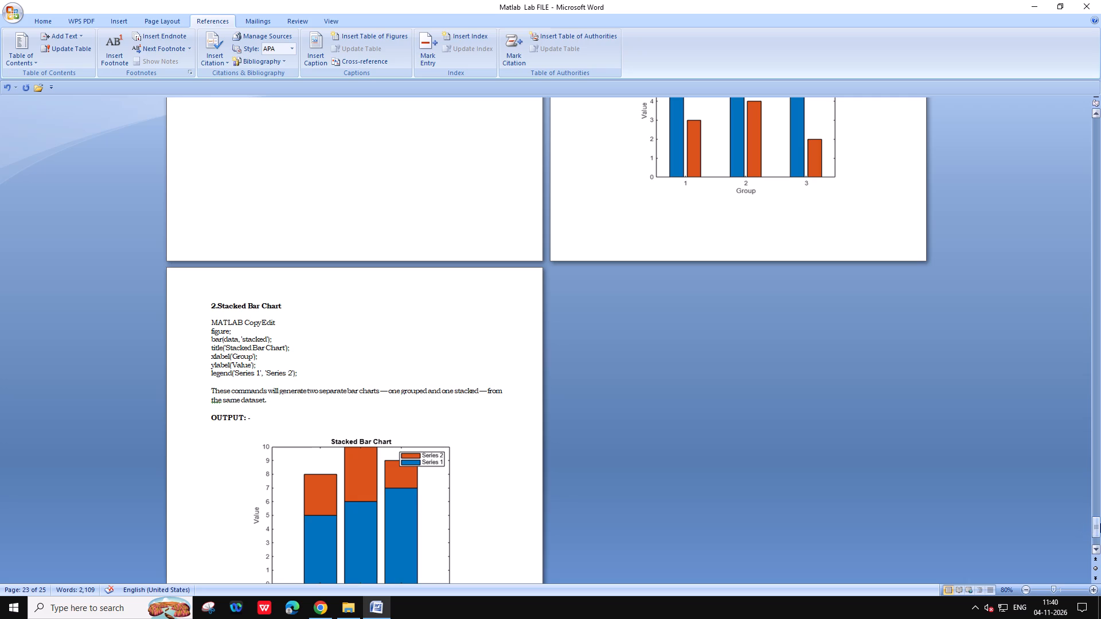
# Set the font size to 14 for all text from the PROGRAM NO.-1 heading through the final OUTPUT heading of the stacked bar chart.
pyautogui.moveTo(1096, 523); pyautogui.dragTo(1100, 94)
pyautogui.scroll(-9, 400, 393)
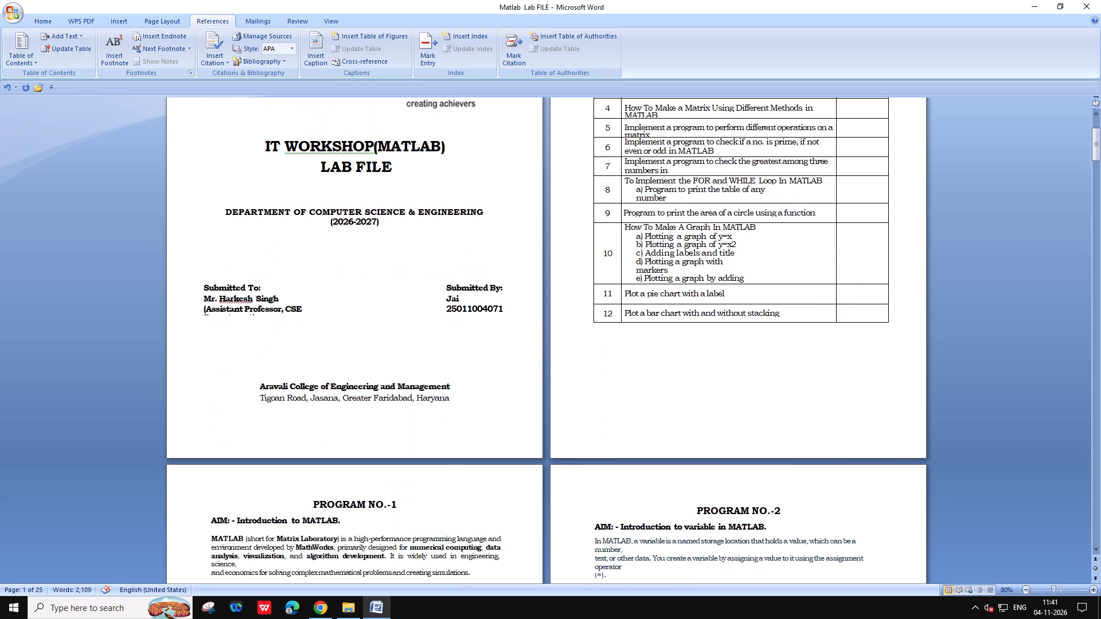
pyautogui.scroll(-7, 336, 425)
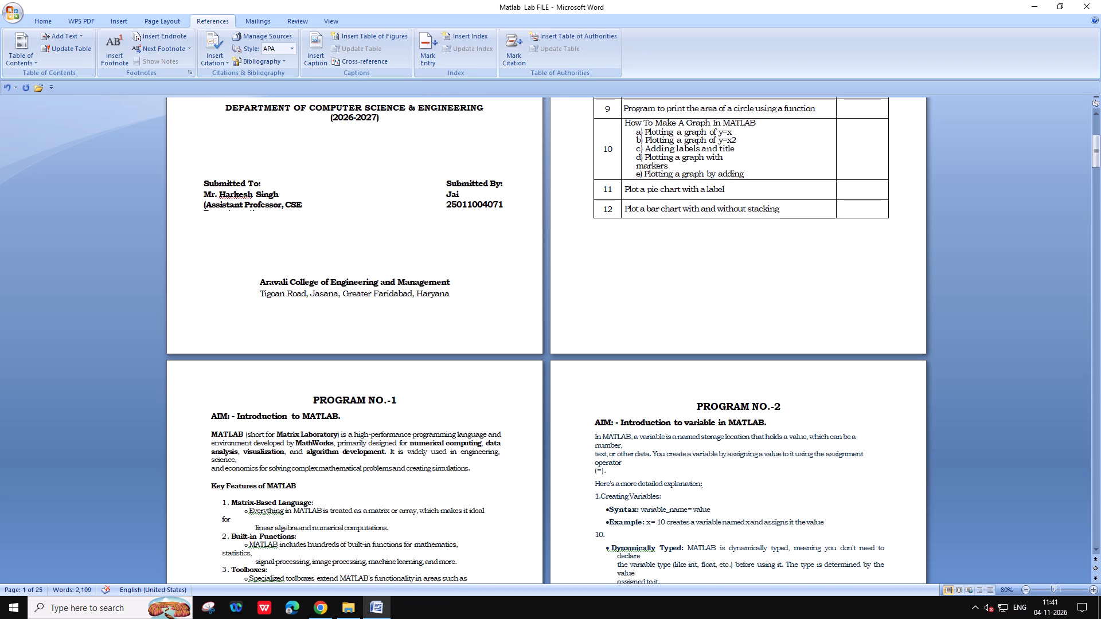
pyautogui.moveTo(196, 386); pyautogui.dragTo(1100, 618)
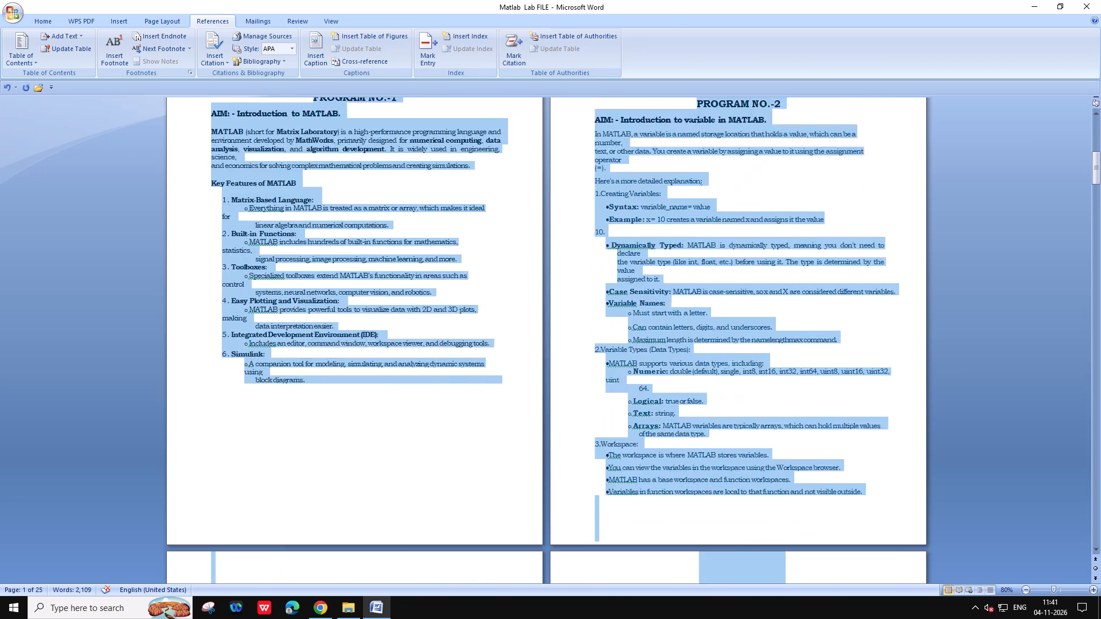
pyautogui.moveTo(1100, 618); pyautogui.dragTo(1008, 618)
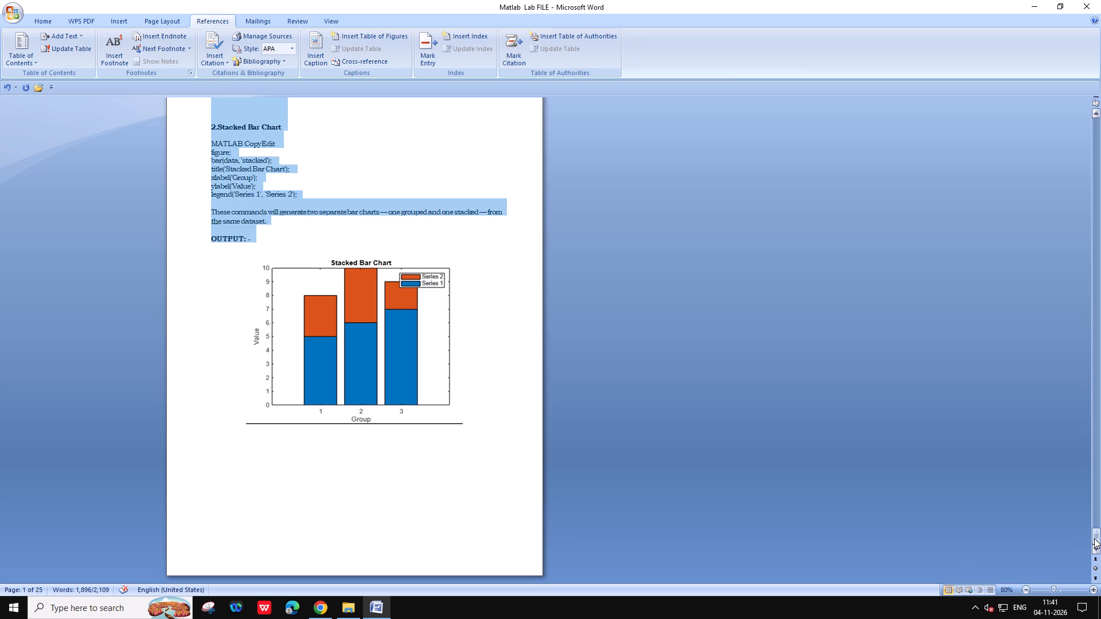
pyautogui.moveTo(1094, 538); pyautogui.dragTo(1100, 166)
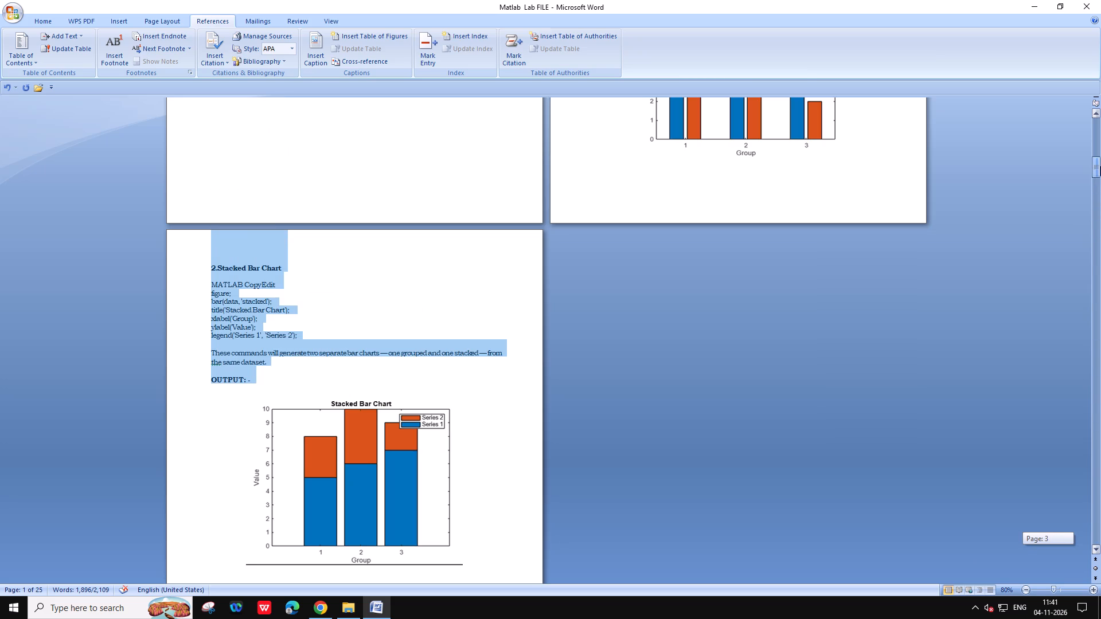
pyautogui.moveTo(1100, 166); pyautogui.dragTo(1100, 138)
pyautogui.scroll(-5, 711, 278)
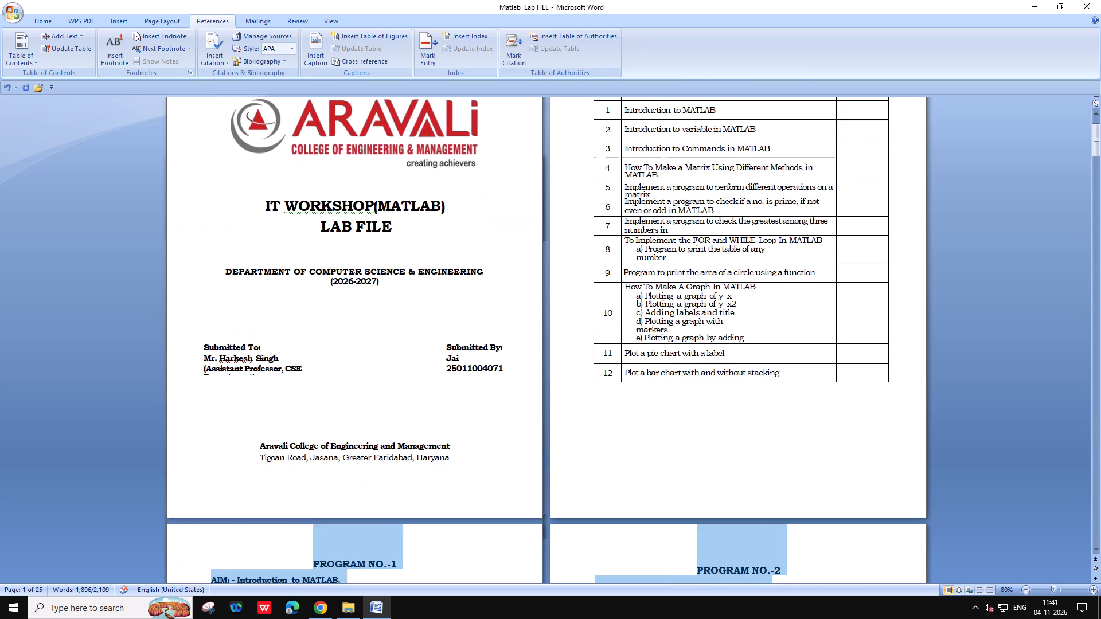
pyautogui.scroll(-20, 711, 278)
pyautogui.scroll(-12, 711, 278)
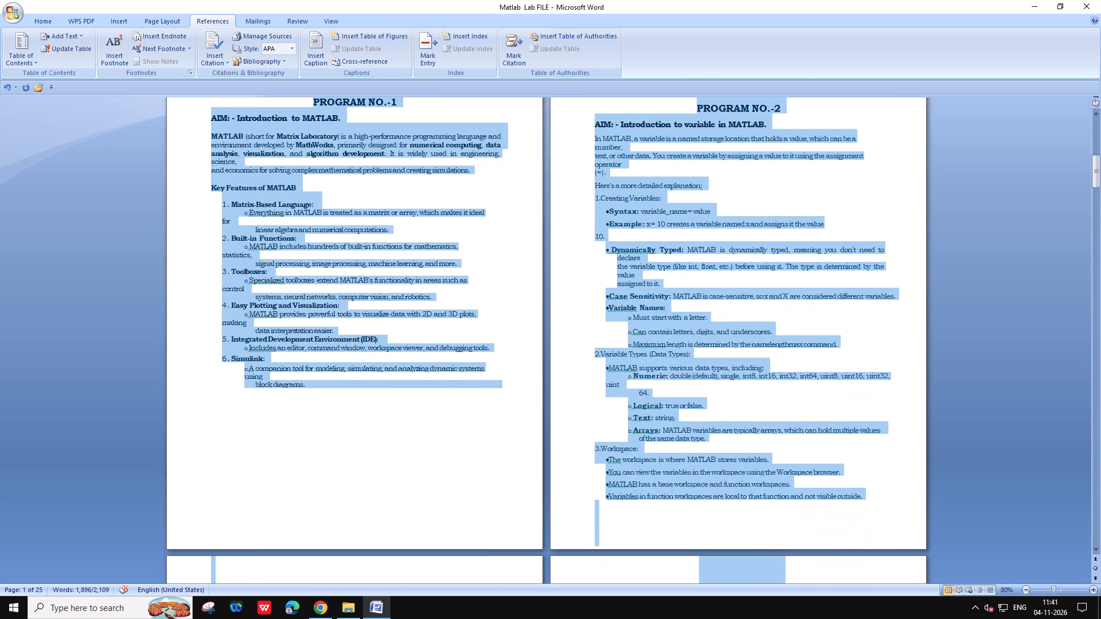
pyautogui.scroll(-13, 728, 280)
pyautogui.scroll(-16, 728, 280)
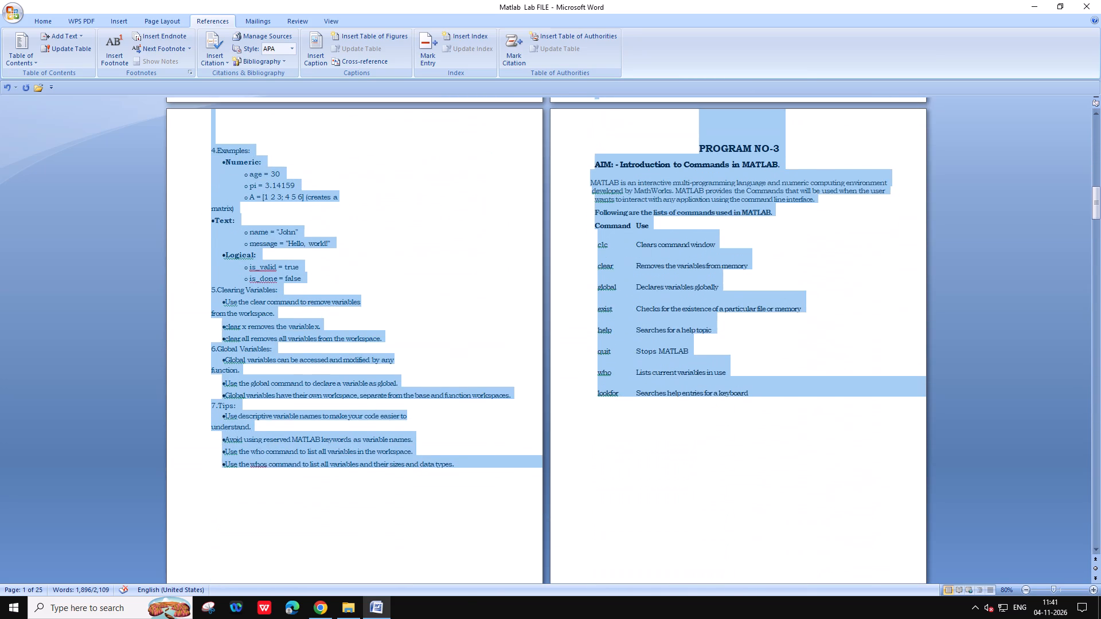
pyautogui.click(46, 23)
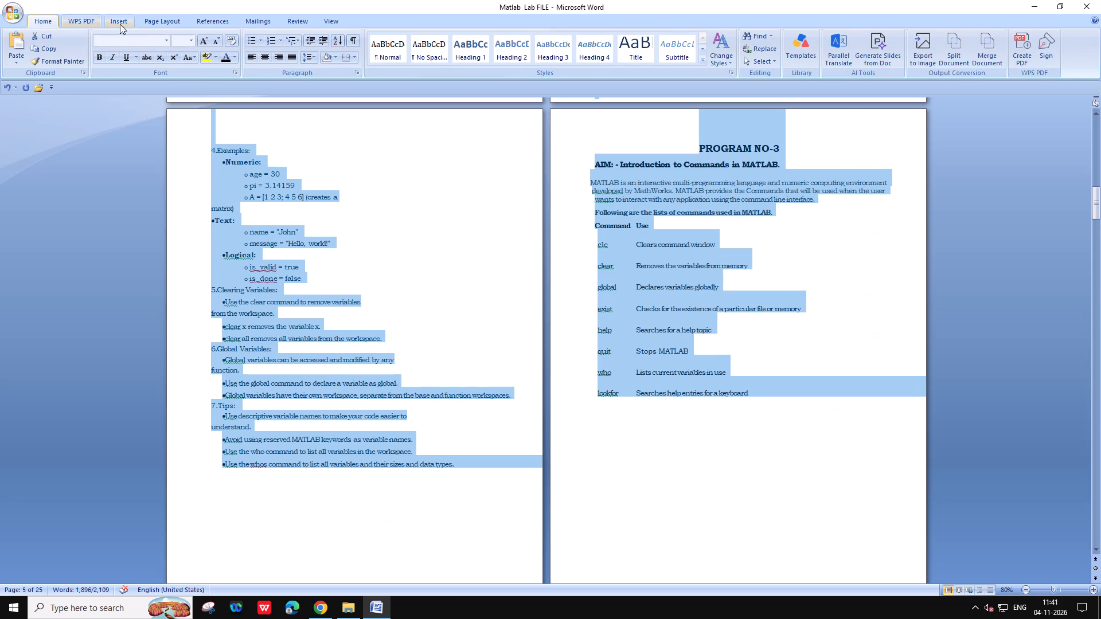
pyautogui.click(194, 42)
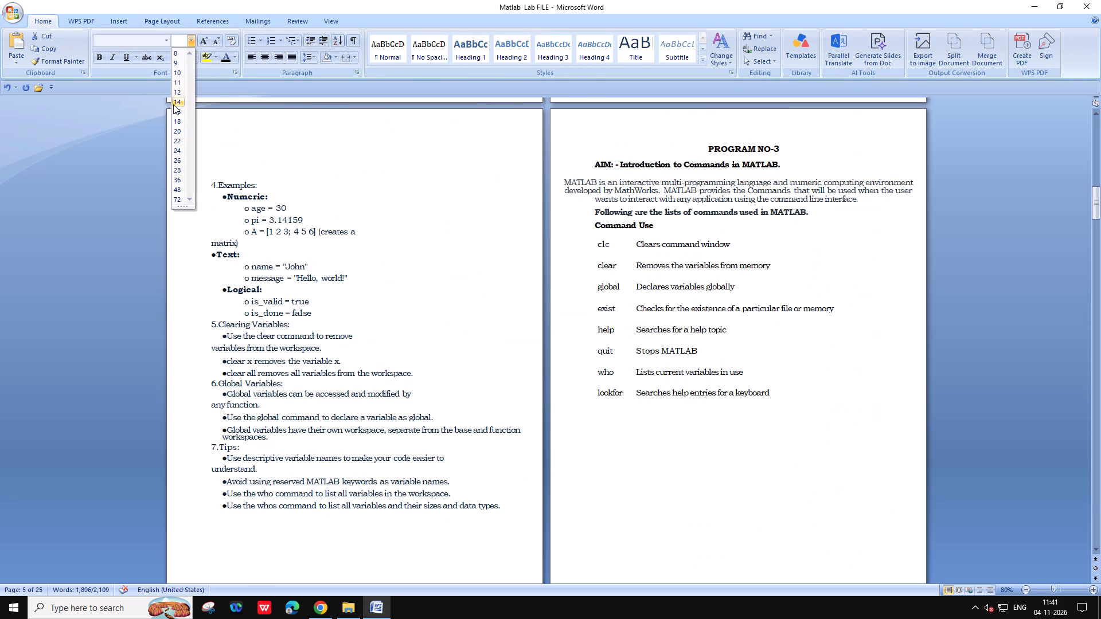
pyautogui.press('1')
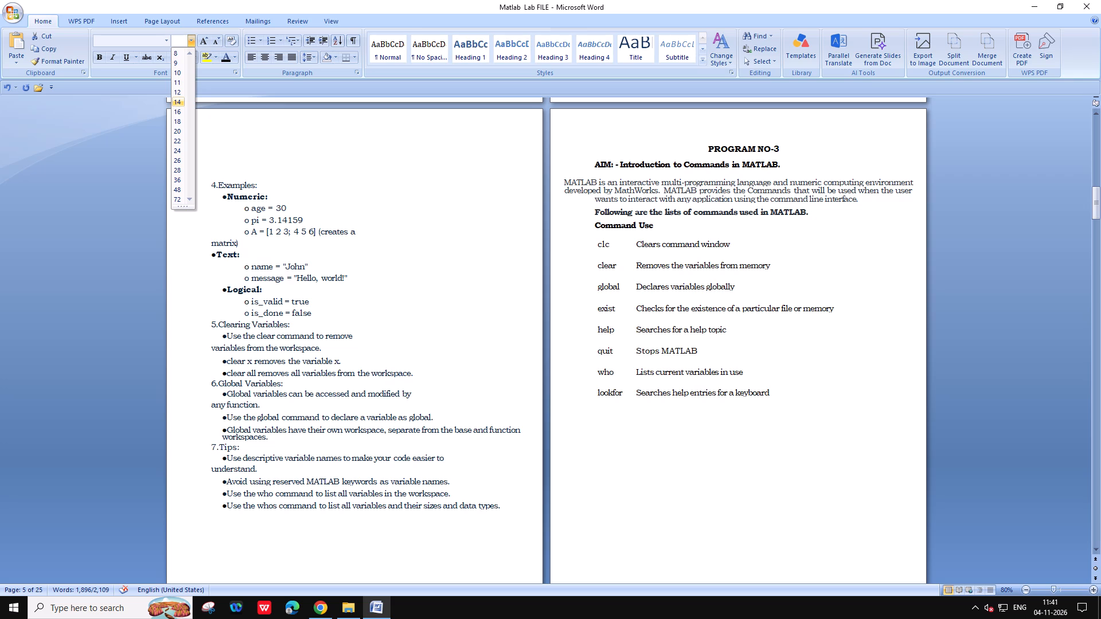
pyautogui.press('5')
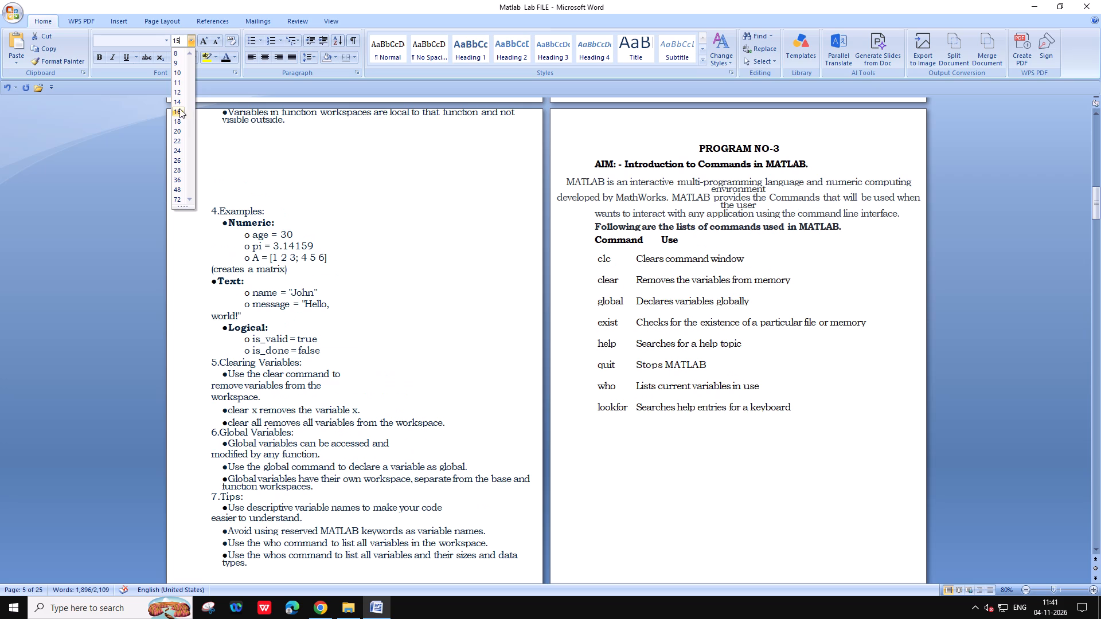
pyautogui.click(178, 101)
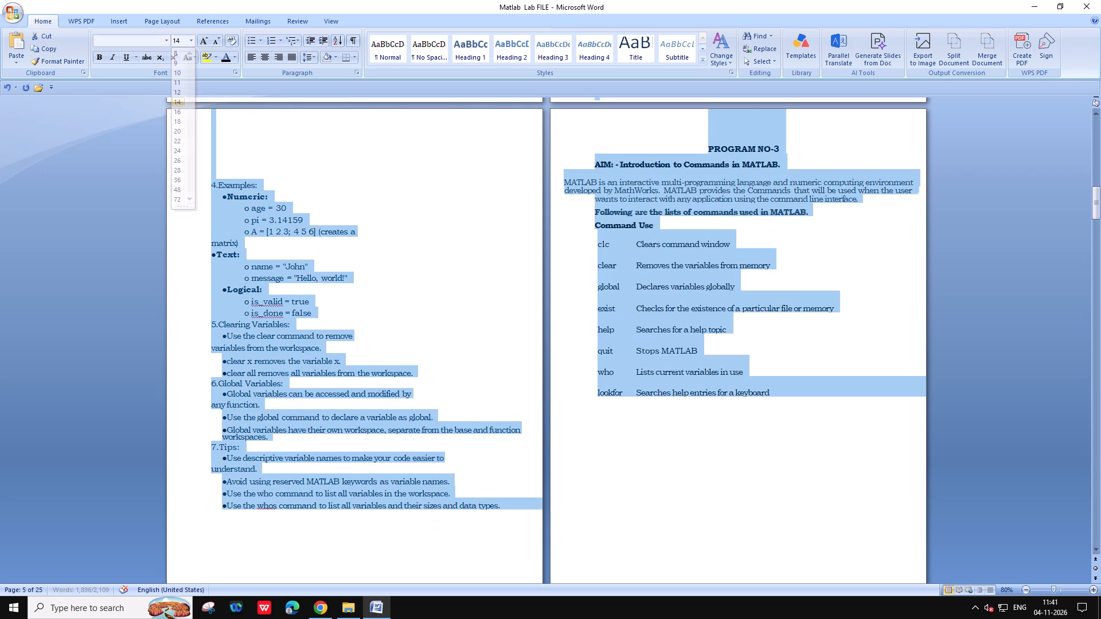
# Check the cover, index and Program 1 to 3 pages for layout shifts at the new font size.
pyautogui.scroll(7, 748, 457)
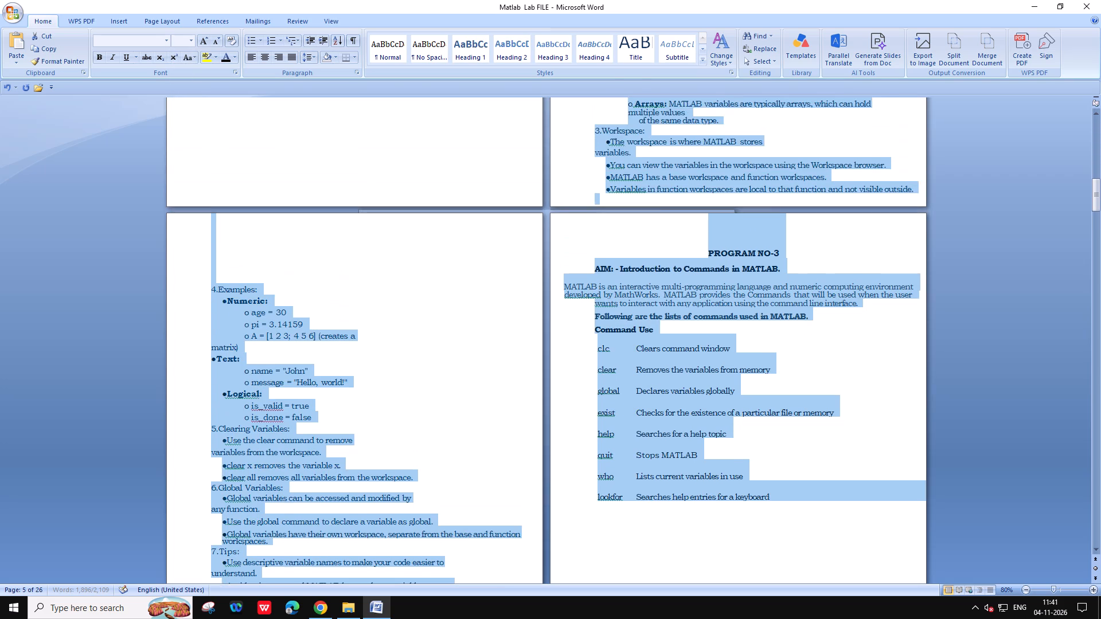
pyautogui.scroll(20, 748, 457)
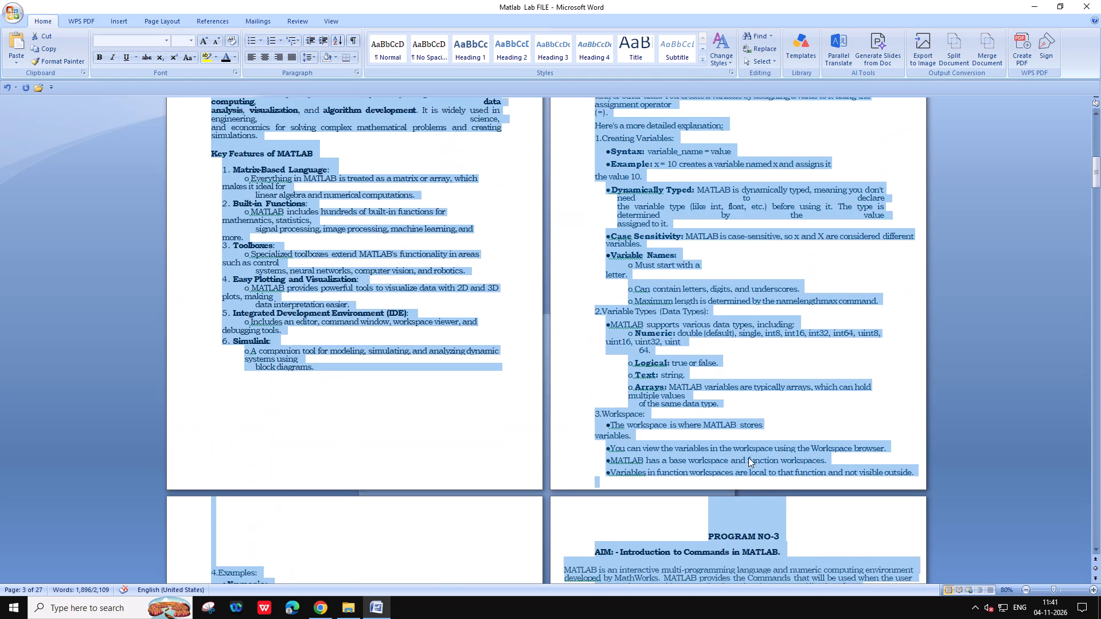
pyautogui.scroll(14, 748, 457)
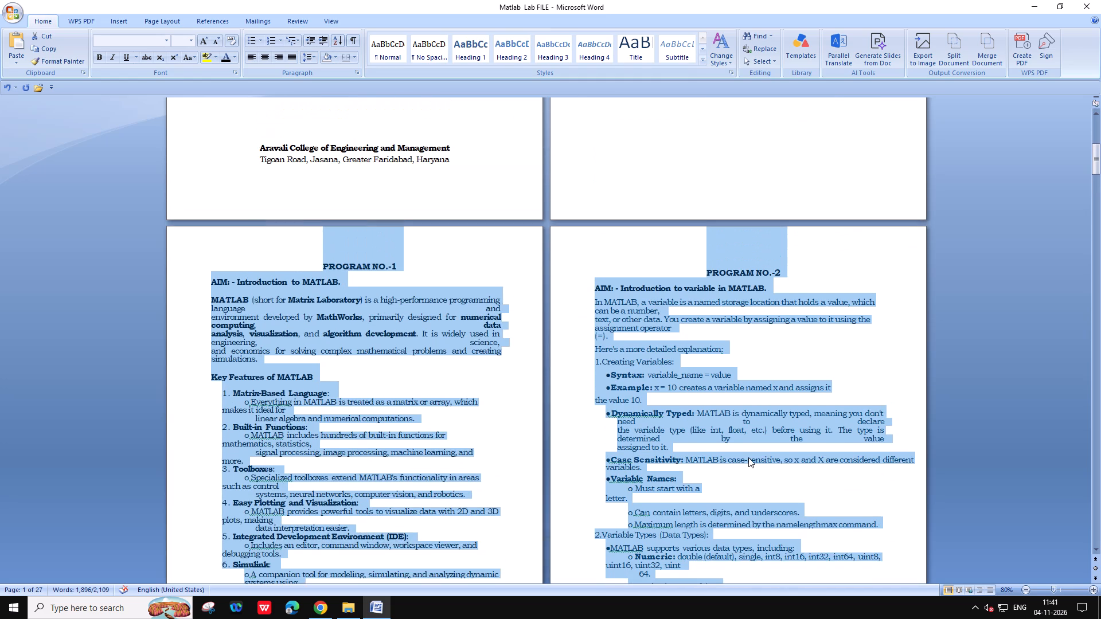
pyautogui.scroll(13, 748, 457)
pyautogui.scroll(8, 743, 394)
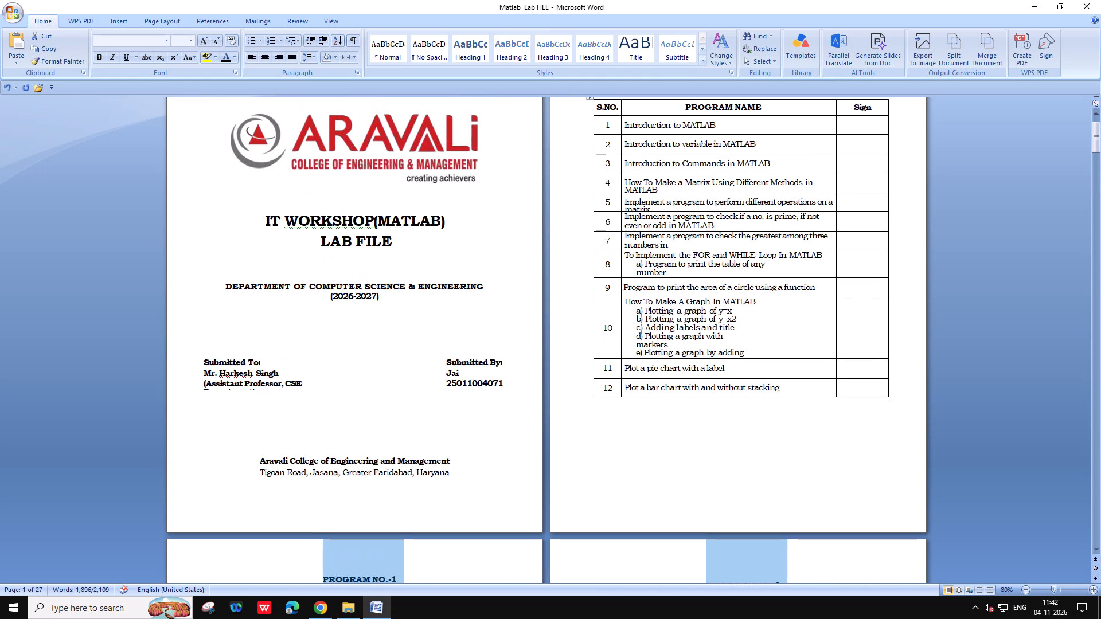
pyautogui.scroll(5, 741, 303)
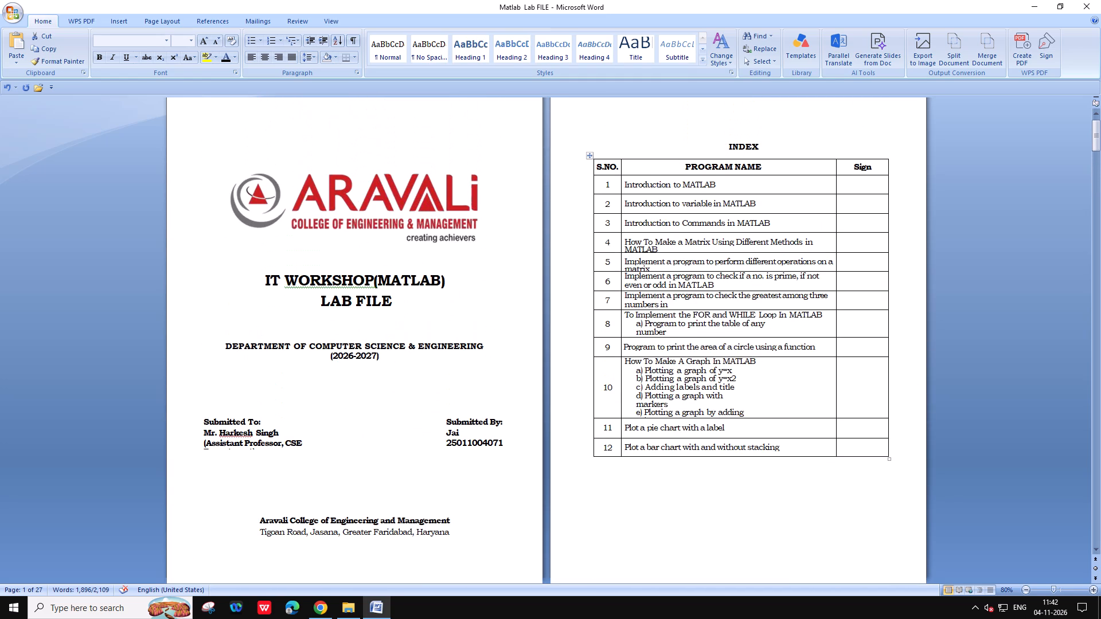
pyautogui.scroll(-8, 748, 297)
pyautogui.scroll(-20, 752, 299)
pyautogui.scroll(-9, 752, 299)
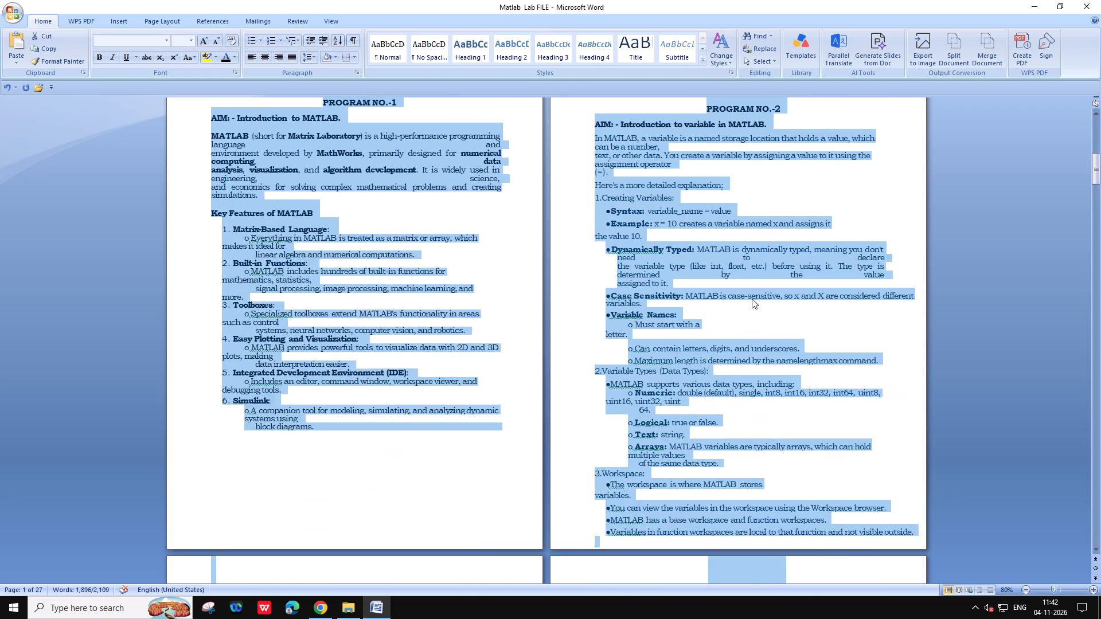
pyautogui.scroll(-11, 752, 299)
pyautogui.scroll(1, 752, 299)
pyautogui.scroll(-20, 752, 299)
pyautogui.scroll(-13, 752, 299)
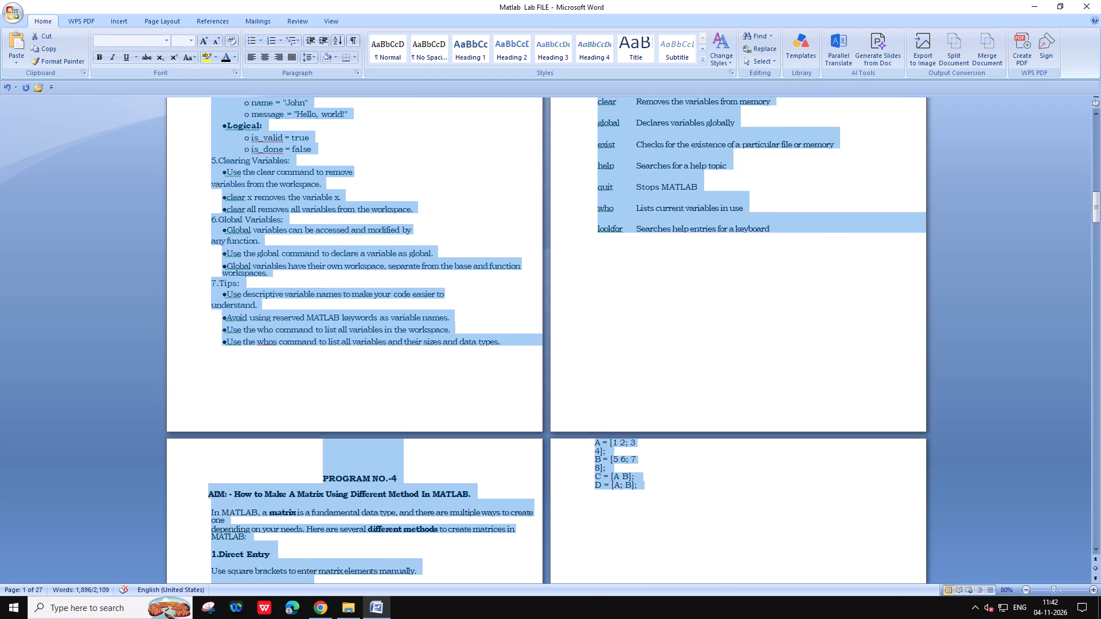
# Examine how the Program 4 matrix methods, source code and output split across pages.
pyautogui.scroll(-19, 752, 299)
pyautogui.scroll(-4, 752, 299)
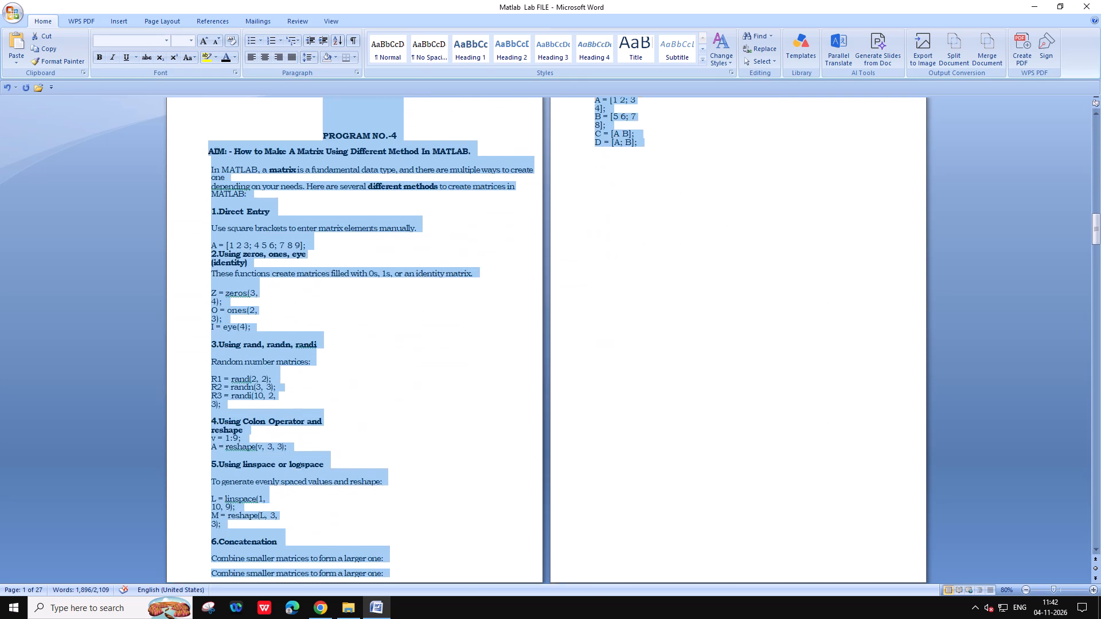
pyautogui.scroll(-16, 752, 299)
pyautogui.scroll(4, 752, 299)
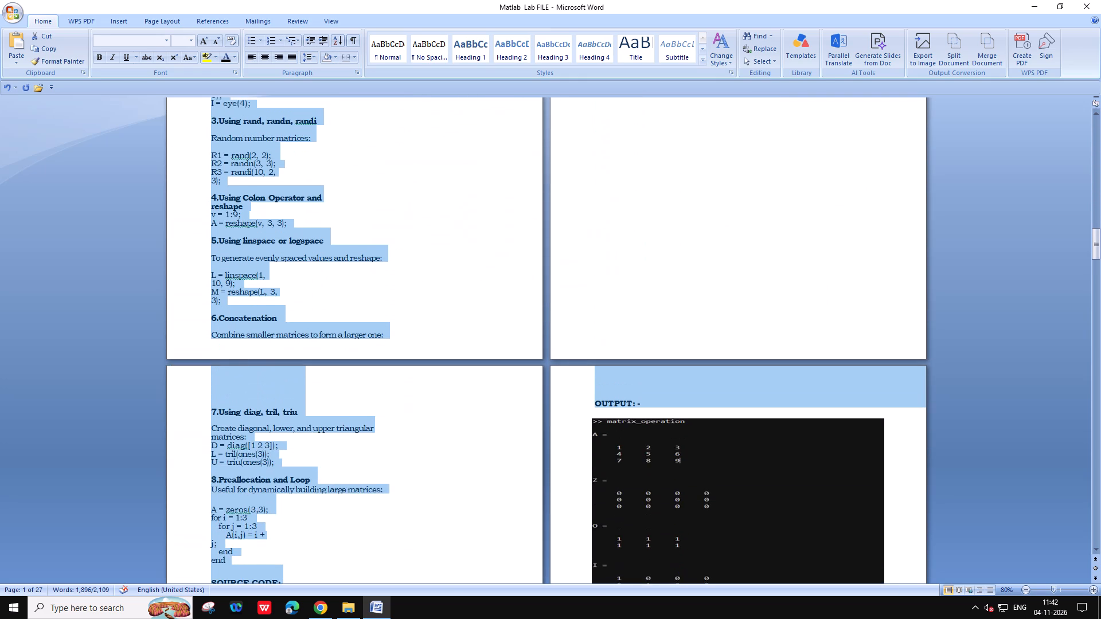
pyautogui.scroll(-18, 752, 299)
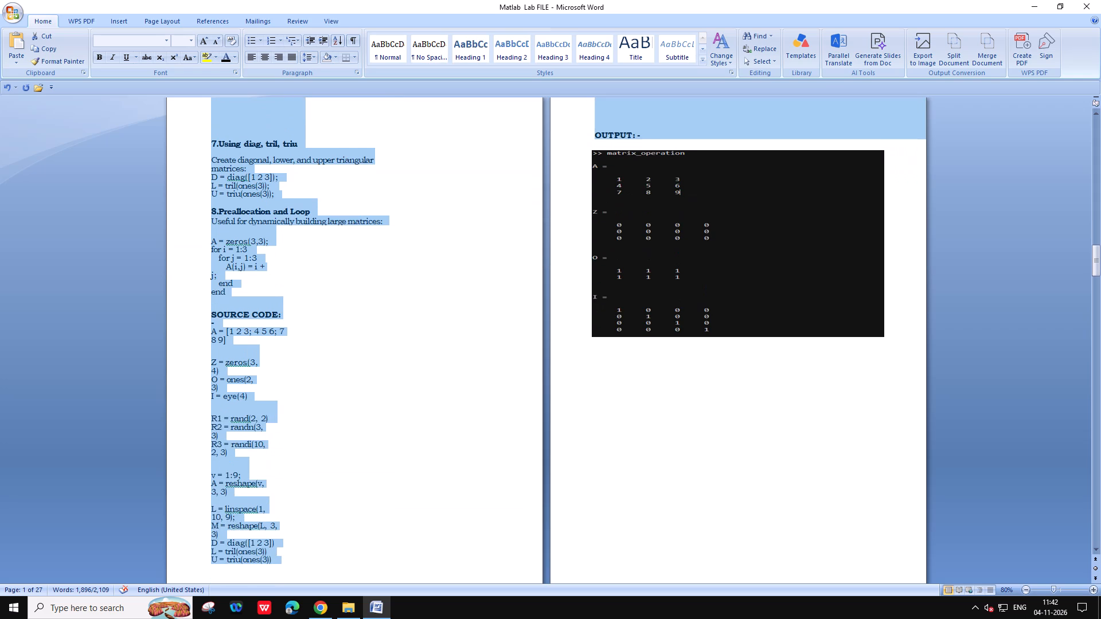
pyautogui.scroll(-1, 721, 299)
pyautogui.scroll(20, 721, 299)
pyautogui.scroll(5, 721, 299)
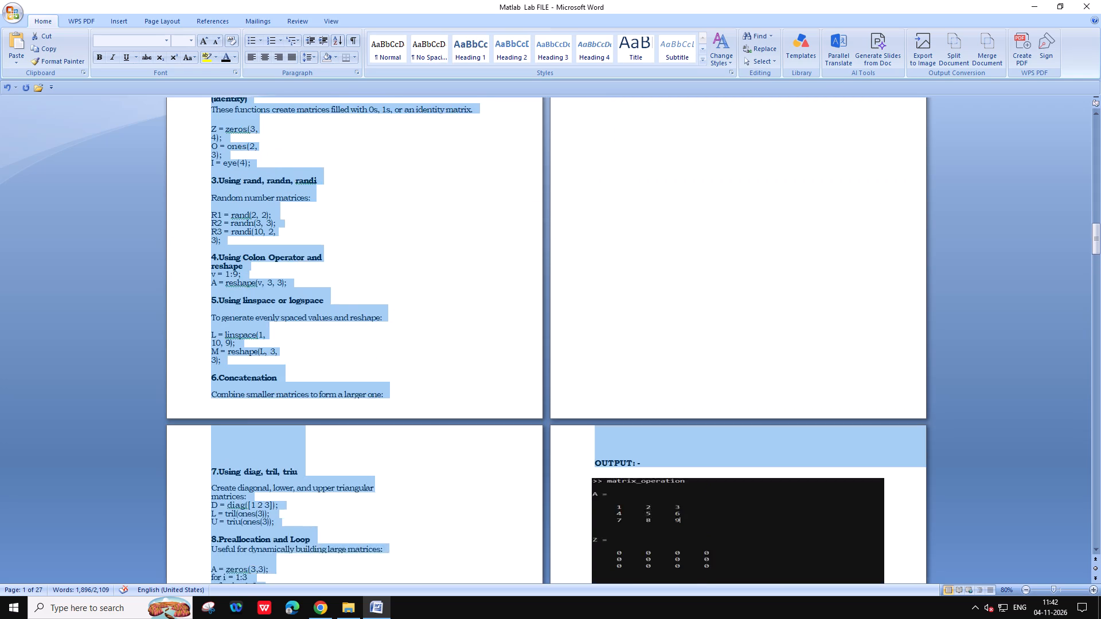
pyautogui.scroll(15, 721, 299)
pyautogui.scroll(-16, 720, 299)
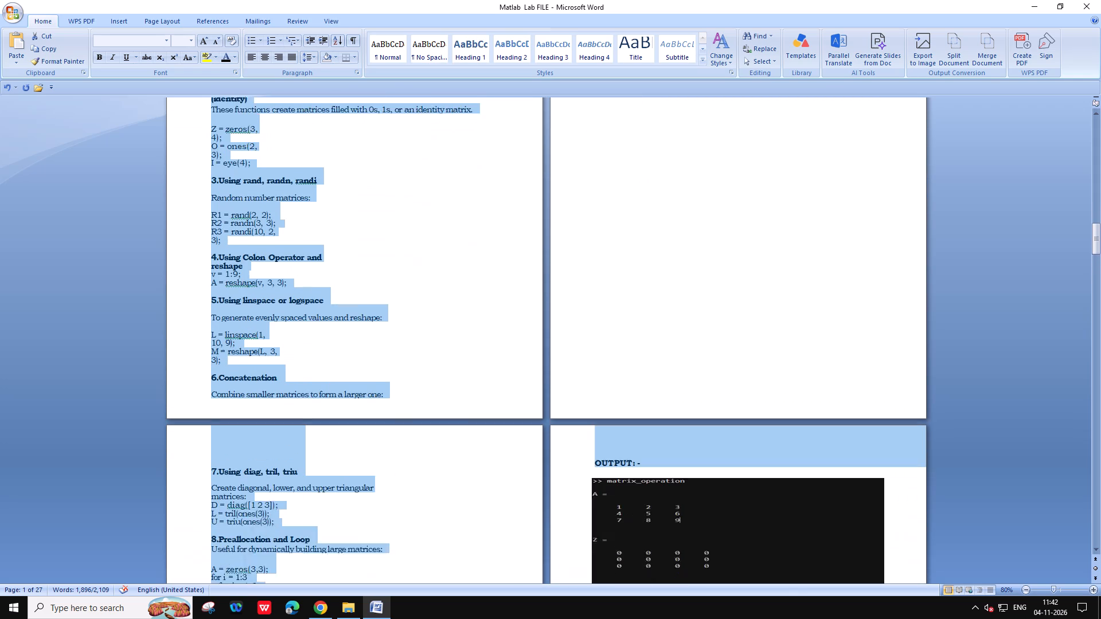
pyautogui.scroll(-20, 719, 299)
pyautogui.scroll(-16, 719, 299)
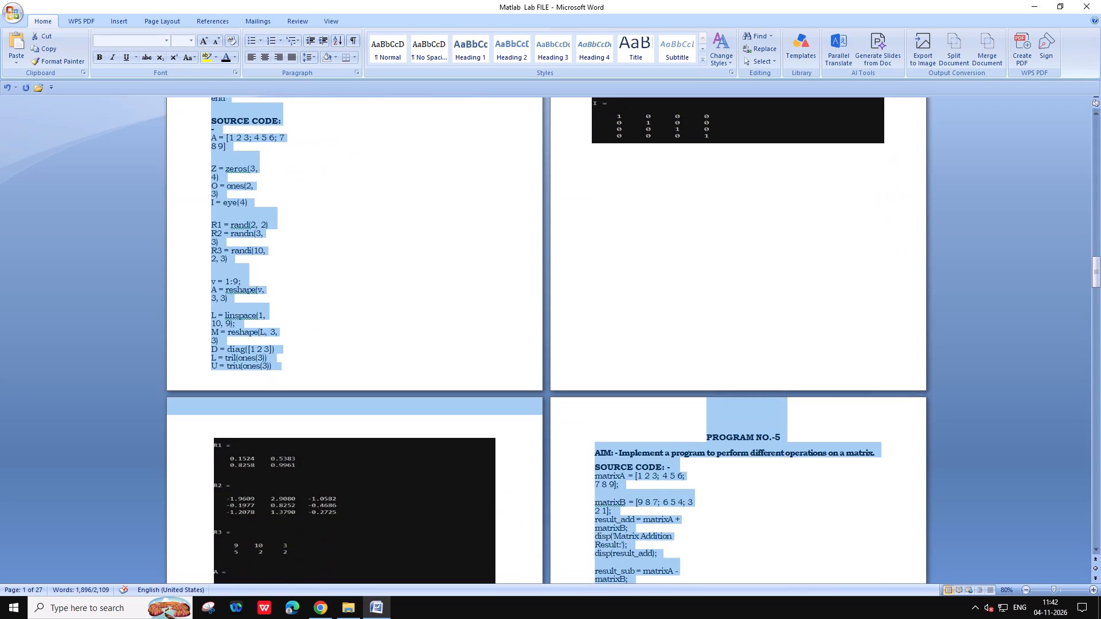
# Check how the end of Program 4, the Program 5 matrix operations code and Program 6 are laid out across pages.
pyautogui.scroll(-10, 717, 299)
pyautogui.scroll(-20, 717, 299)
pyautogui.scroll(-6, 717, 299)
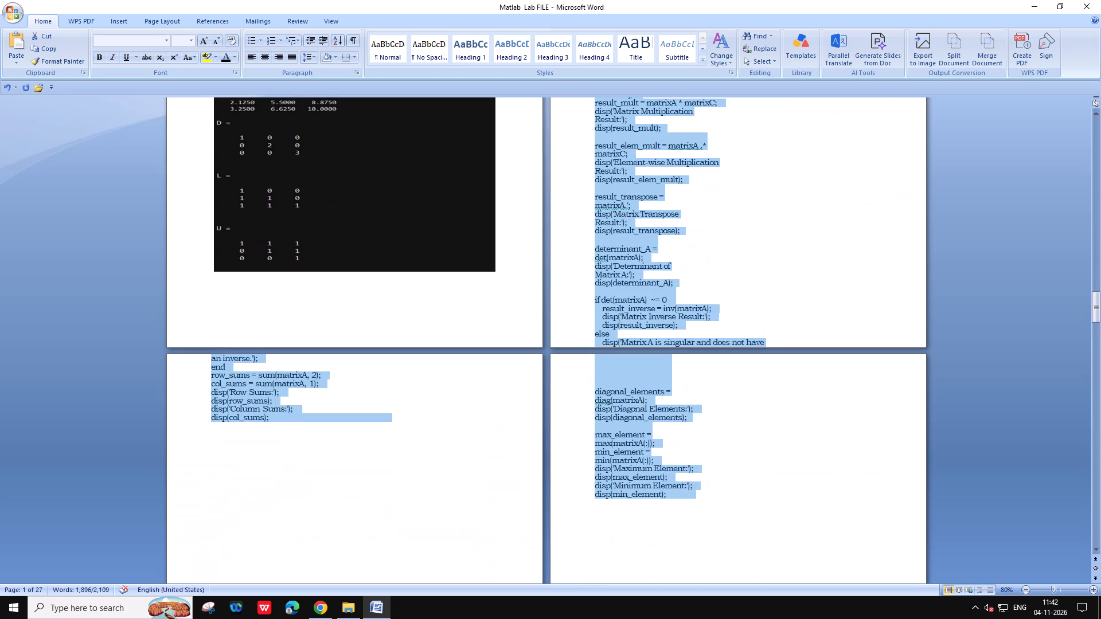
pyautogui.scroll(-7, 721, 299)
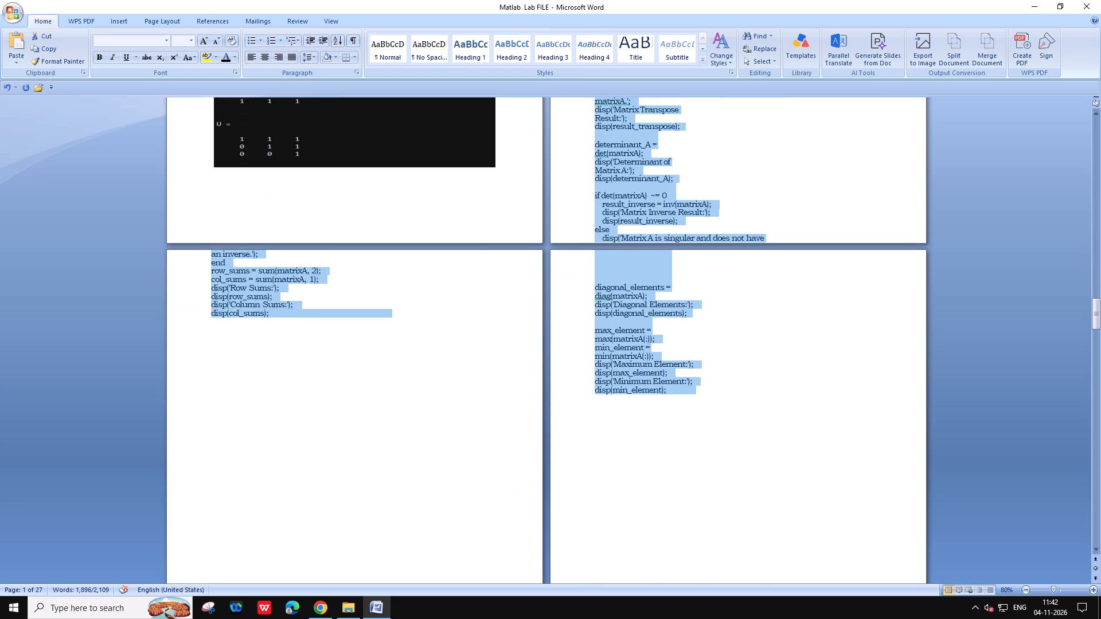
pyautogui.scroll(-17, 721, 299)
pyautogui.scroll(-9, 721, 299)
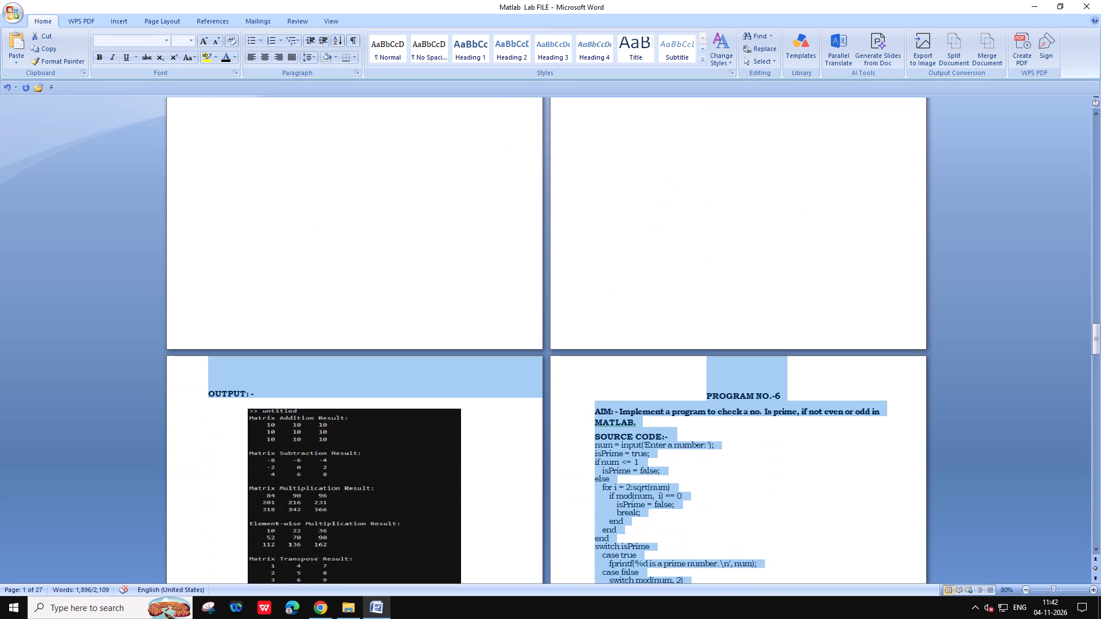
pyautogui.scroll(-18, 721, 299)
pyautogui.scroll(-9, 721, 299)
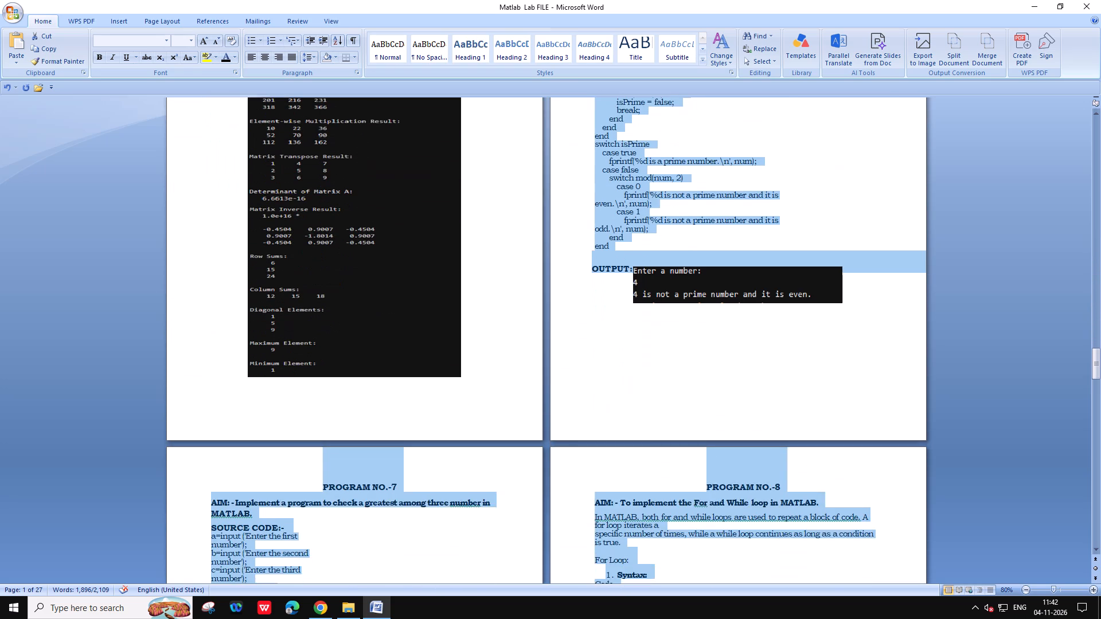
# Check the page layout of Programs 7, 8, 8(A), 8(B) and 9, including their output screenshots.
pyautogui.scroll(-16, 721, 299)
pyautogui.scroll(-6, 721, 299)
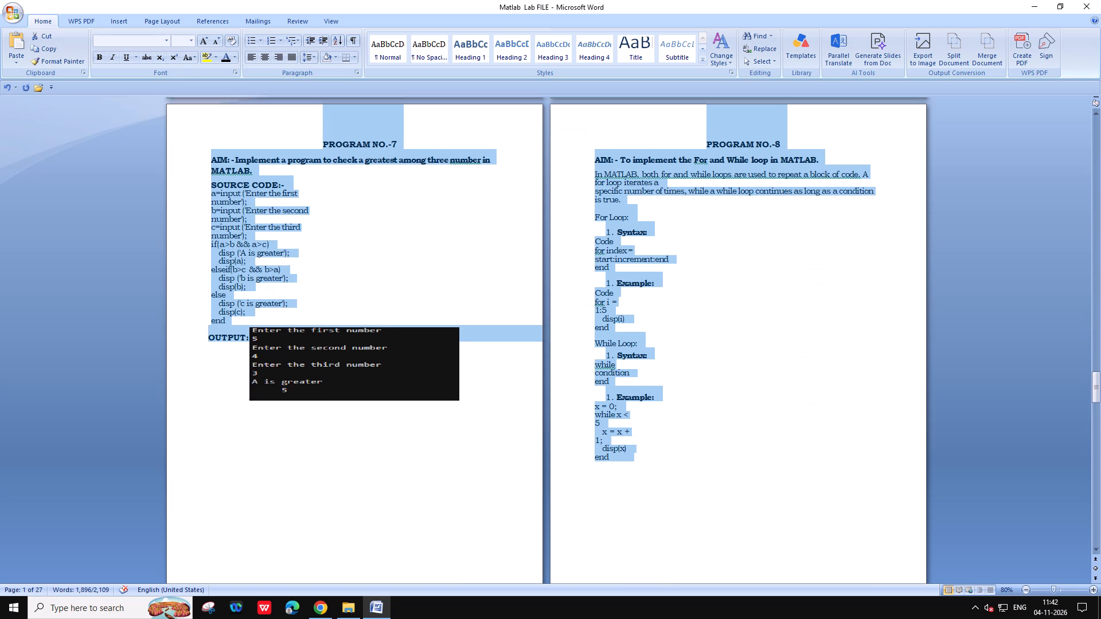
pyautogui.scroll(-4, 721, 299)
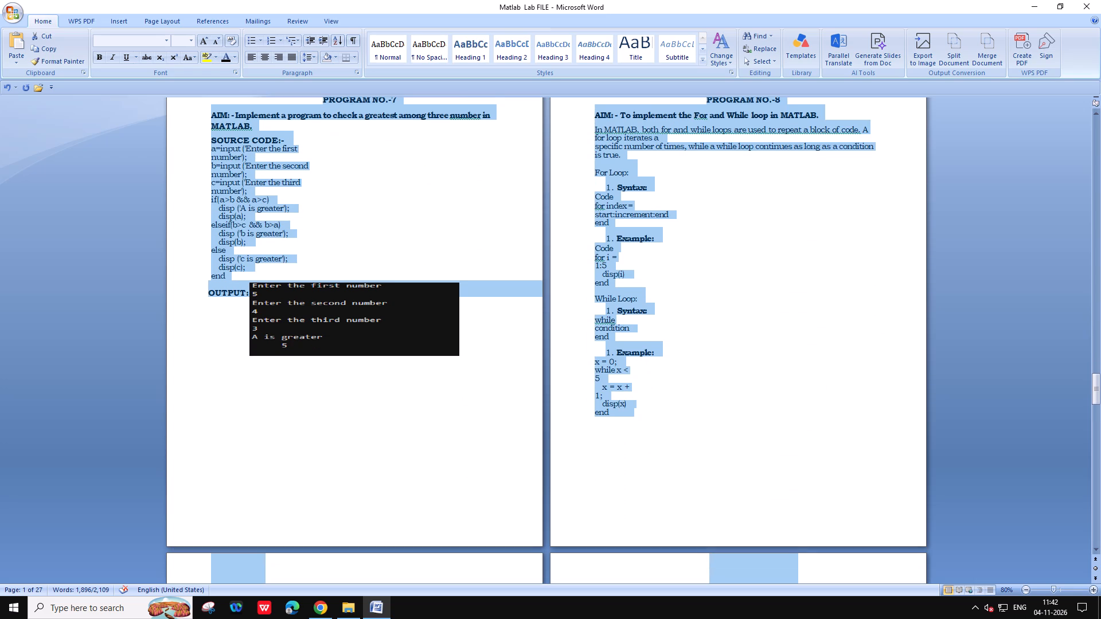
pyautogui.scroll(-14, 721, 299)
pyautogui.scroll(-15, 721, 299)
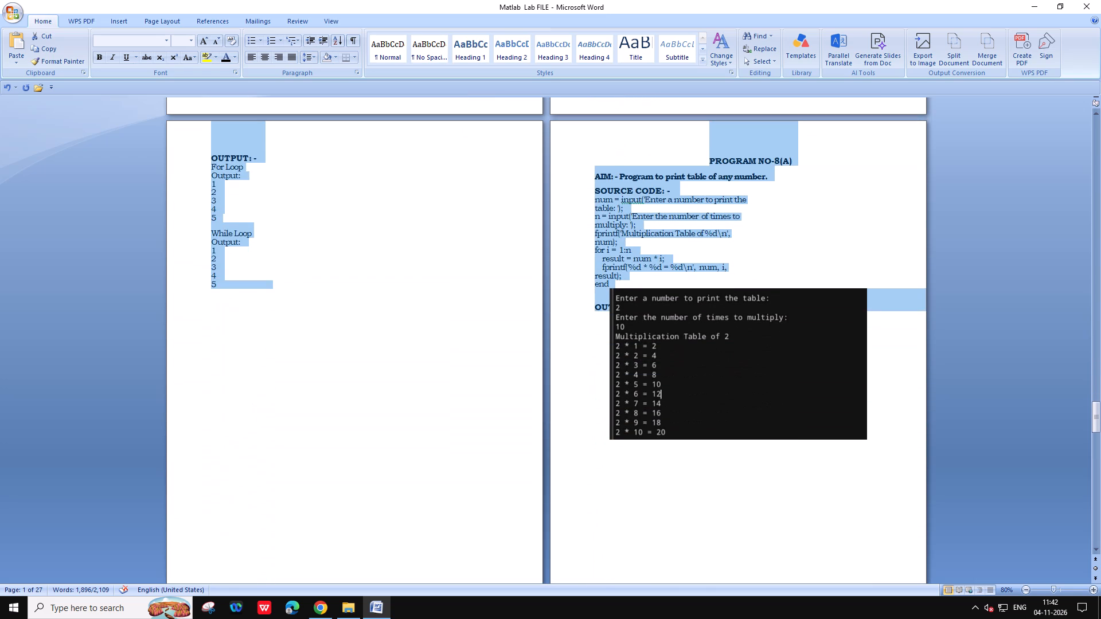
pyautogui.scroll(-17, 721, 299)
pyautogui.scroll(-7, 721, 299)
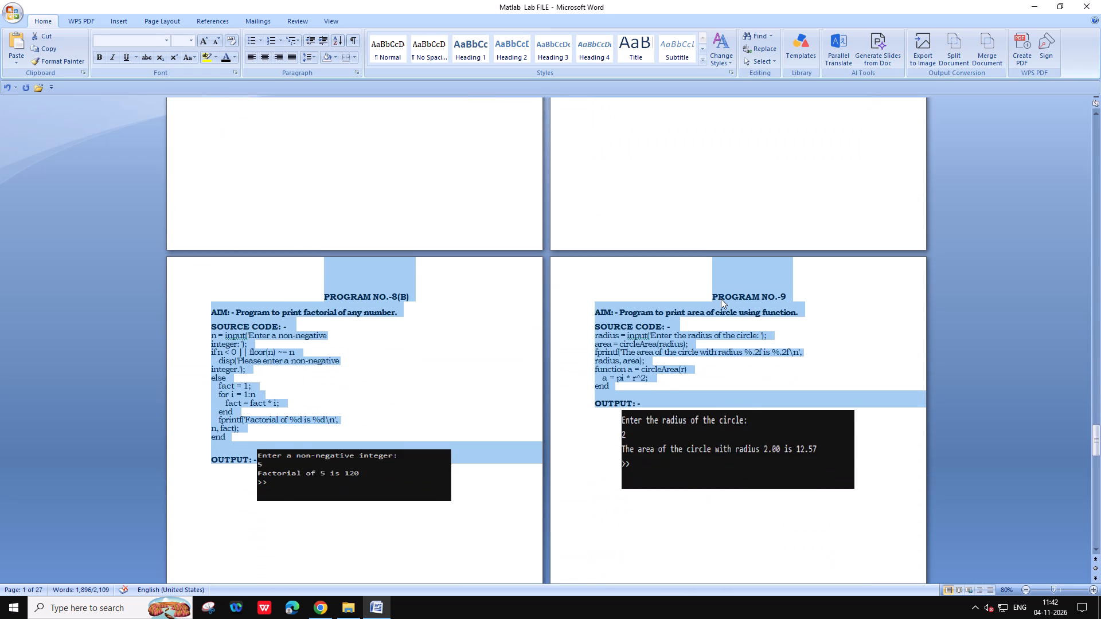
pyautogui.scroll(-20, 721, 299)
pyautogui.scroll(6, 721, 299)
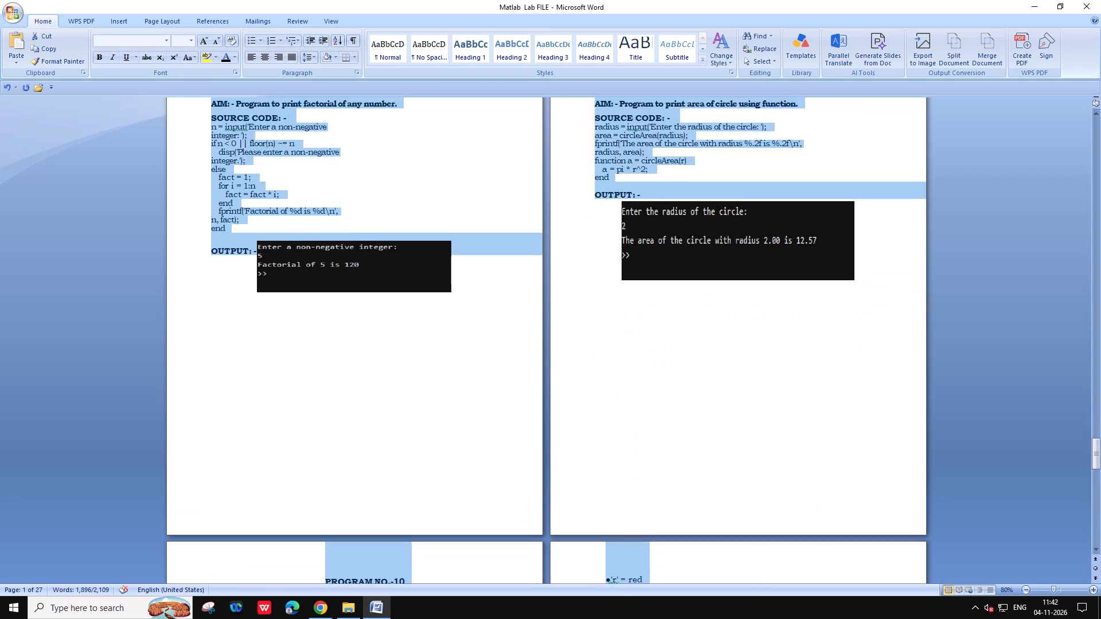
pyautogui.scroll(7, 721, 299)
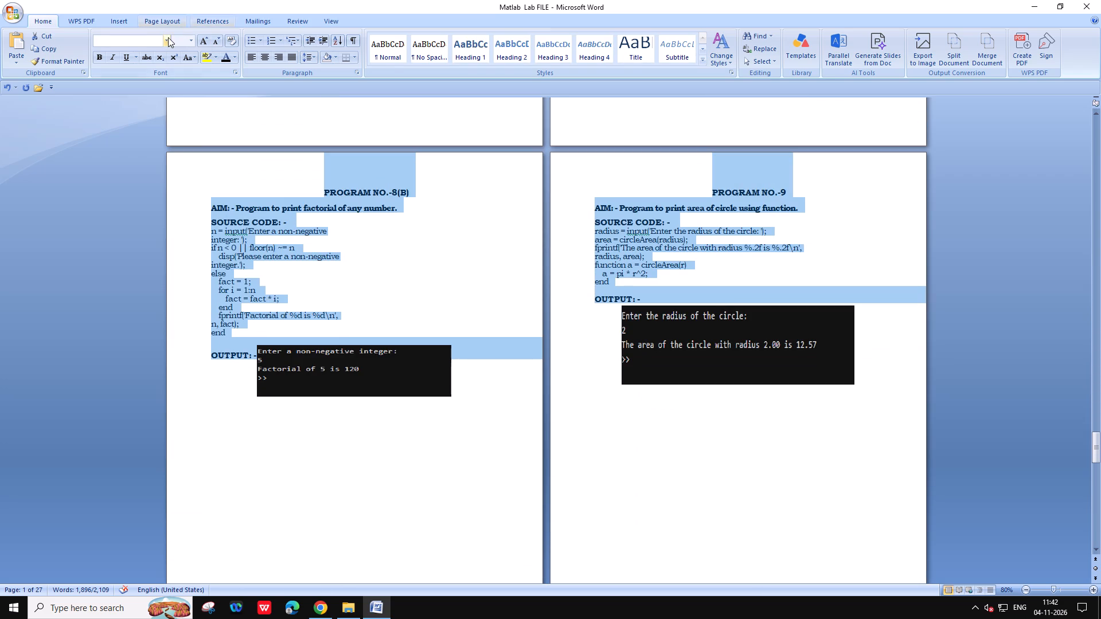
# Apply font size 14 again to all the selected program text and clear the selection.
pyautogui.click(193, 38)
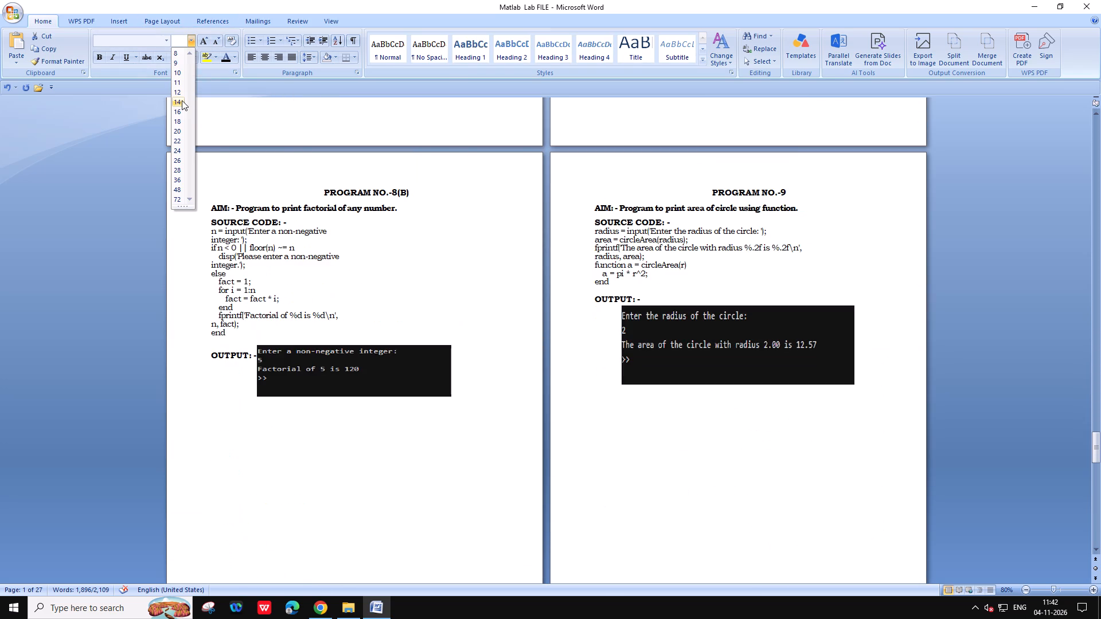
pyautogui.click(182, 100)
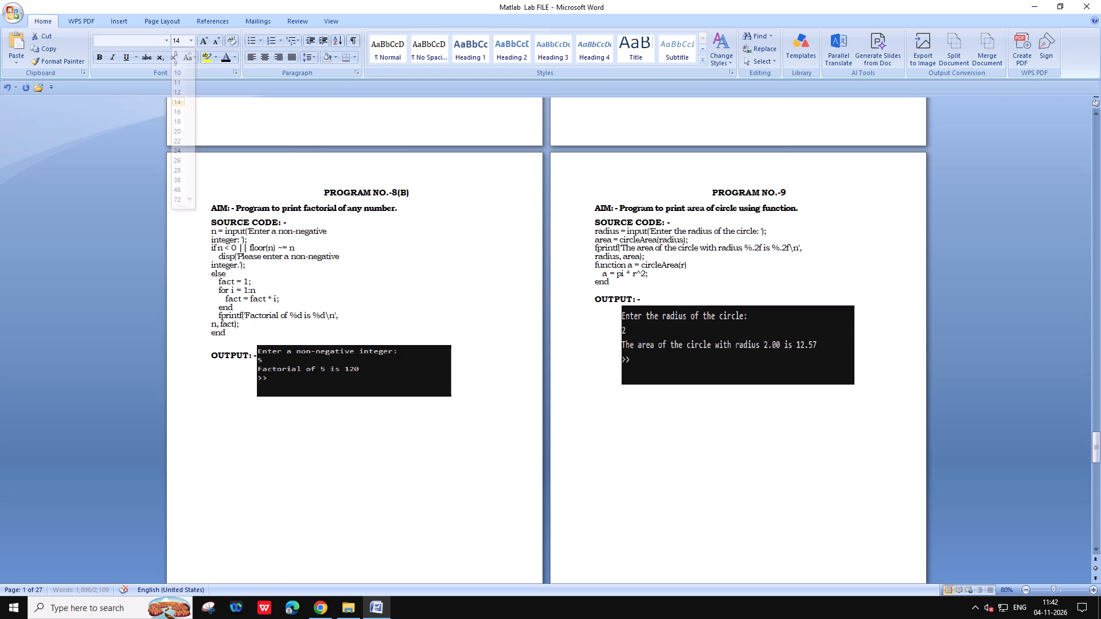
pyautogui.scroll(10, 681, 254)
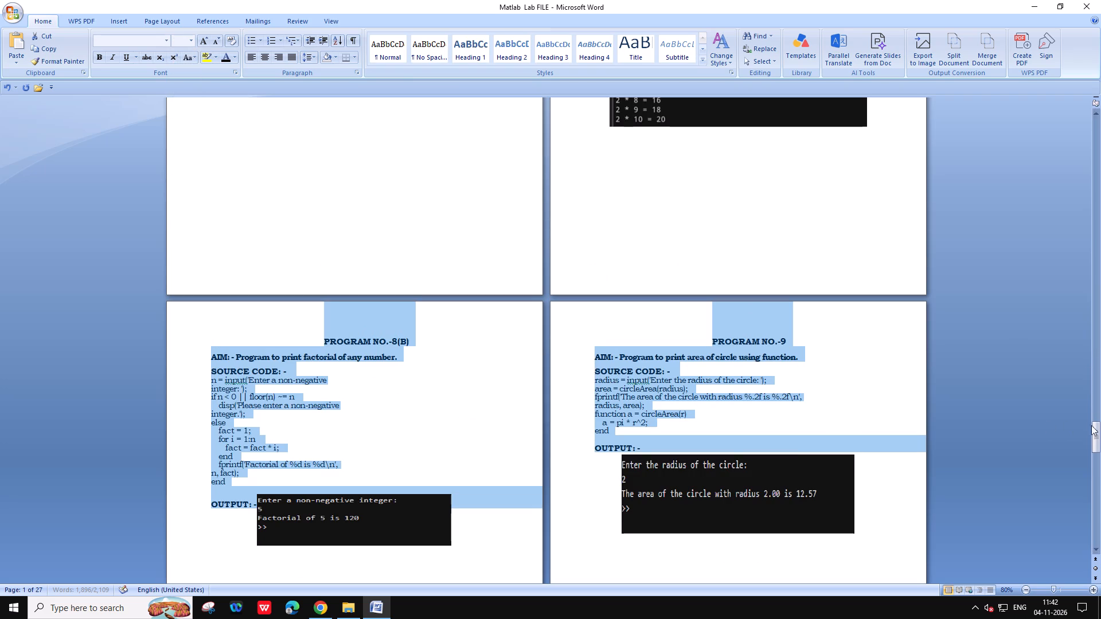
pyautogui.moveTo(1091, 440); pyautogui.dragTo(1089, 397)
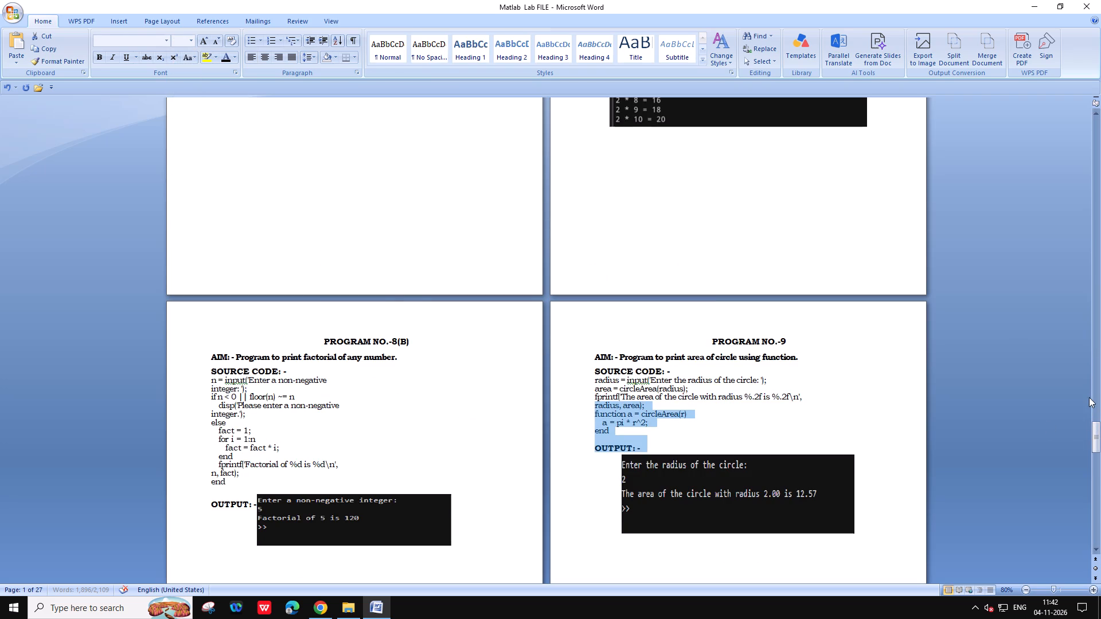
pyautogui.click(981, 358)
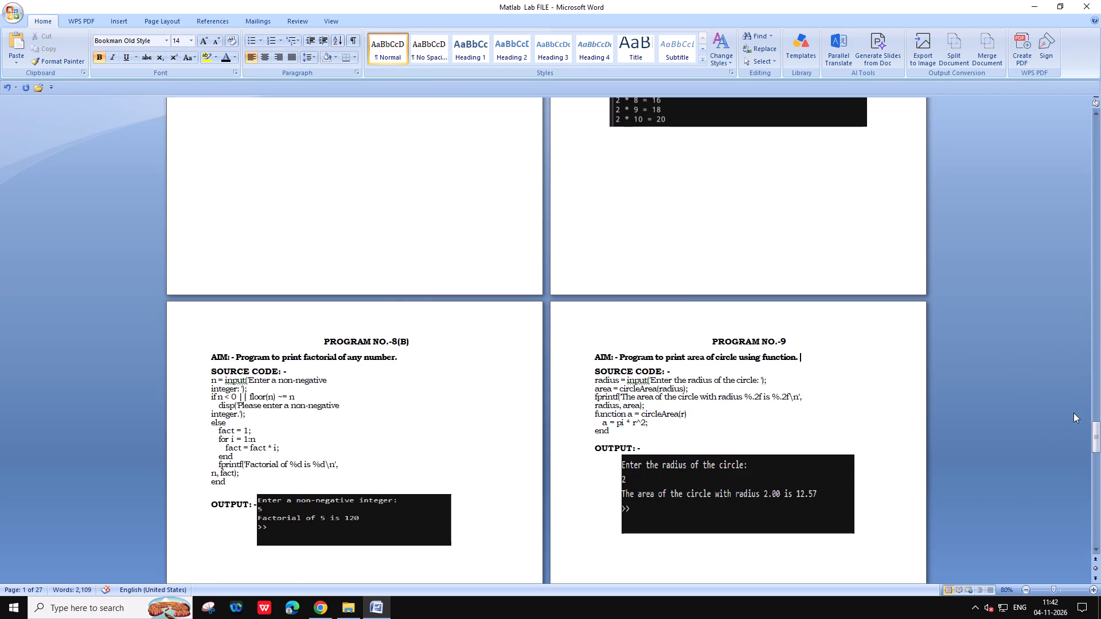
# Review the pages from the cover and index through the Program 4 matrix methods and output for gaps and split content.
pyautogui.moveTo(1100, 434); pyautogui.dragTo(1100, 134)
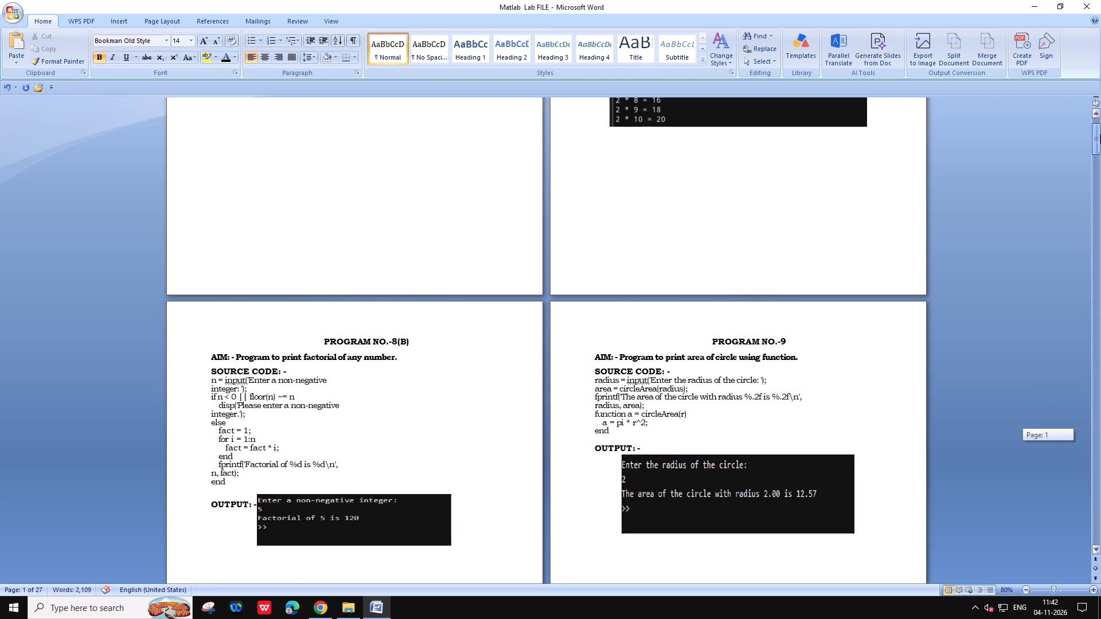
pyautogui.moveTo(1100, 134); pyautogui.dragTo(1100, 133)
pyautogui.scroll(-10, 659, 313)
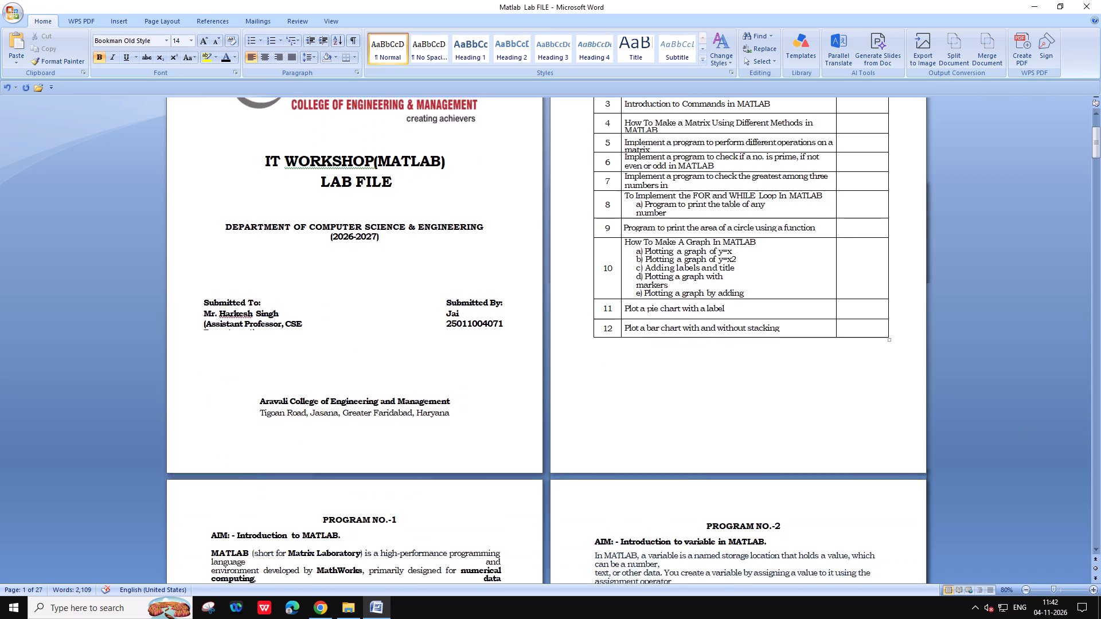
pyautogui.scroll(-18, 640, 277)
pyautogui.scroll(-15, 640, 277)
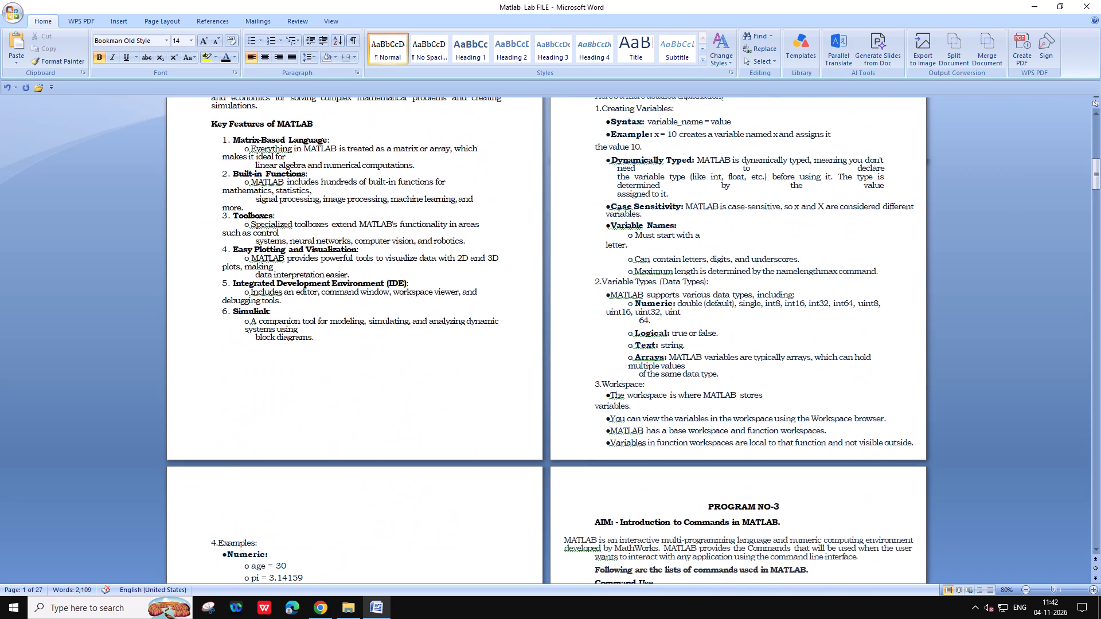
pyautogui.scroll(-12, 640, 277)
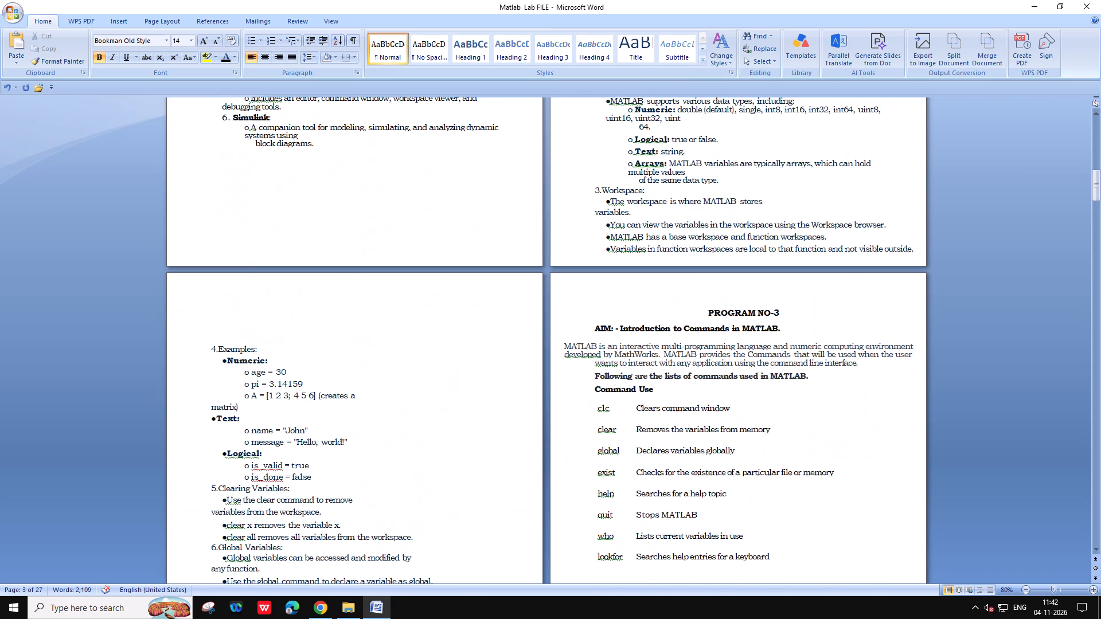
pyautogui.scroll(-15, 640, 277)
pyautogui.scroll(-15, 640, 277)
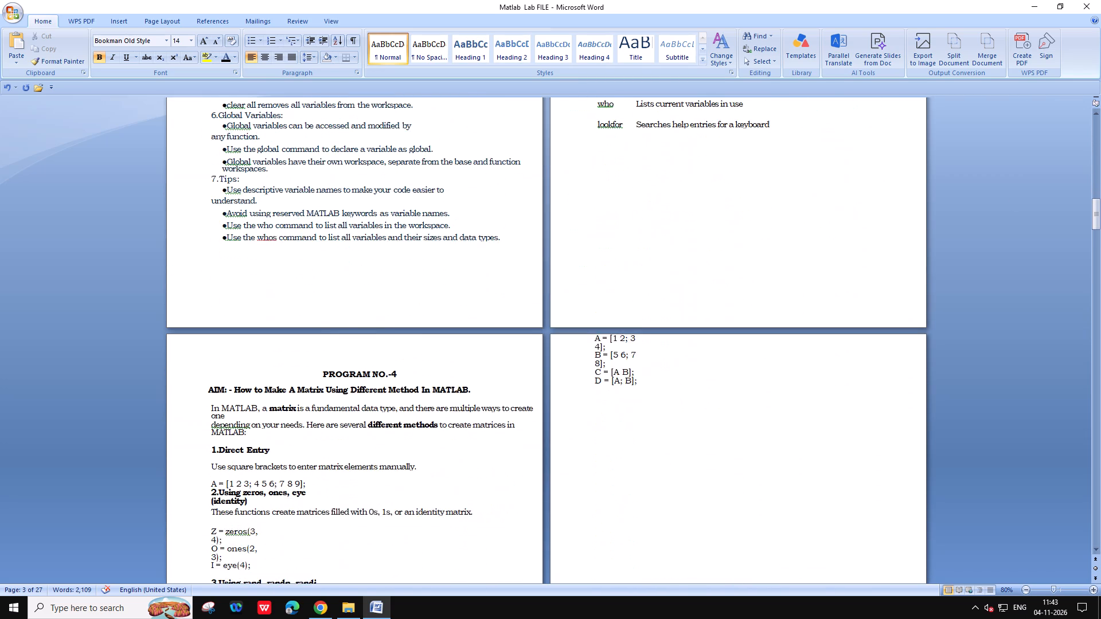
pyautogui.scroll(-14, 640, 277)
pyautogui.scroll(1, 640, 277)
pyautogui.scroll(-16, 640, 277)
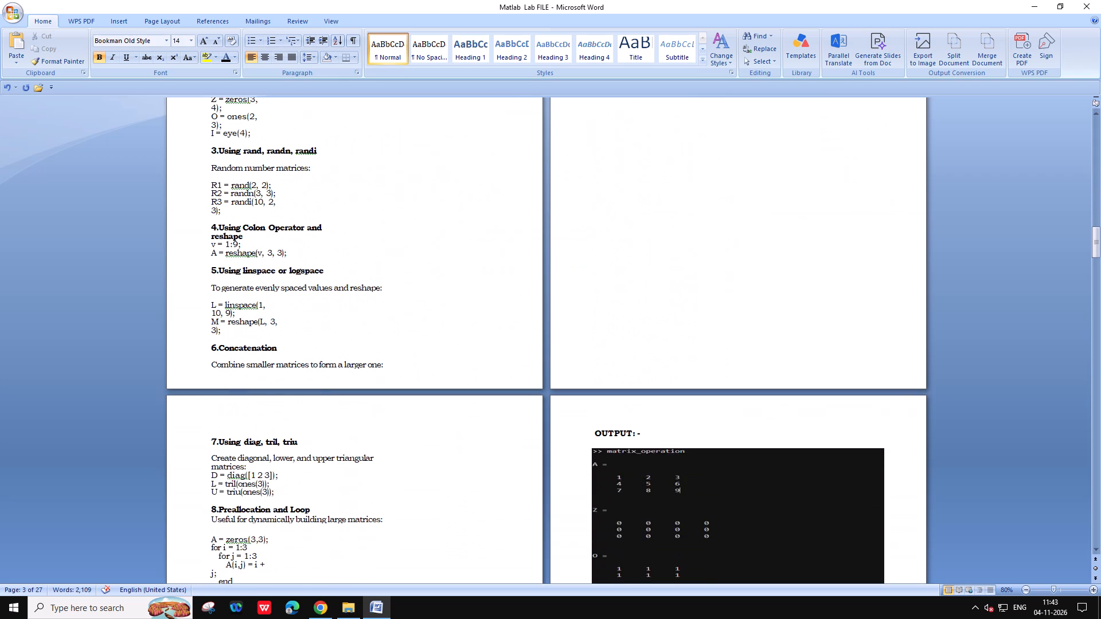
pyautogui.scroll(-9, 640, 277)
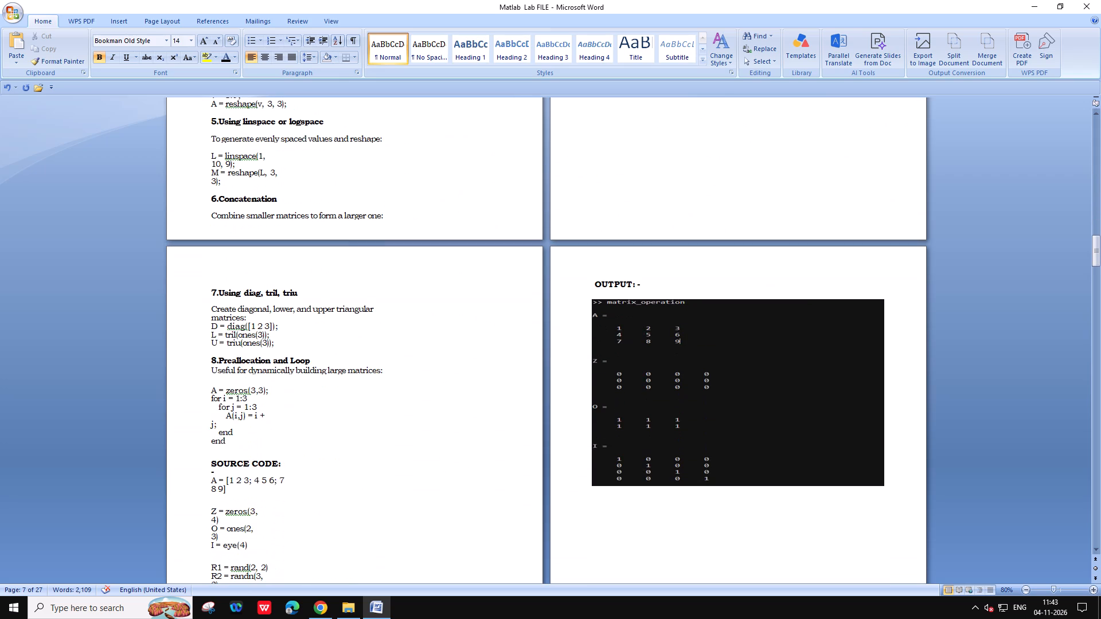
# Copy Program 4's text from "7.Using diag, tril, triu" through the end of its source code and paste it below the concatenation code.
pyautogui.moveTo(206, 290); pyautogui.dragTo(315, 584)
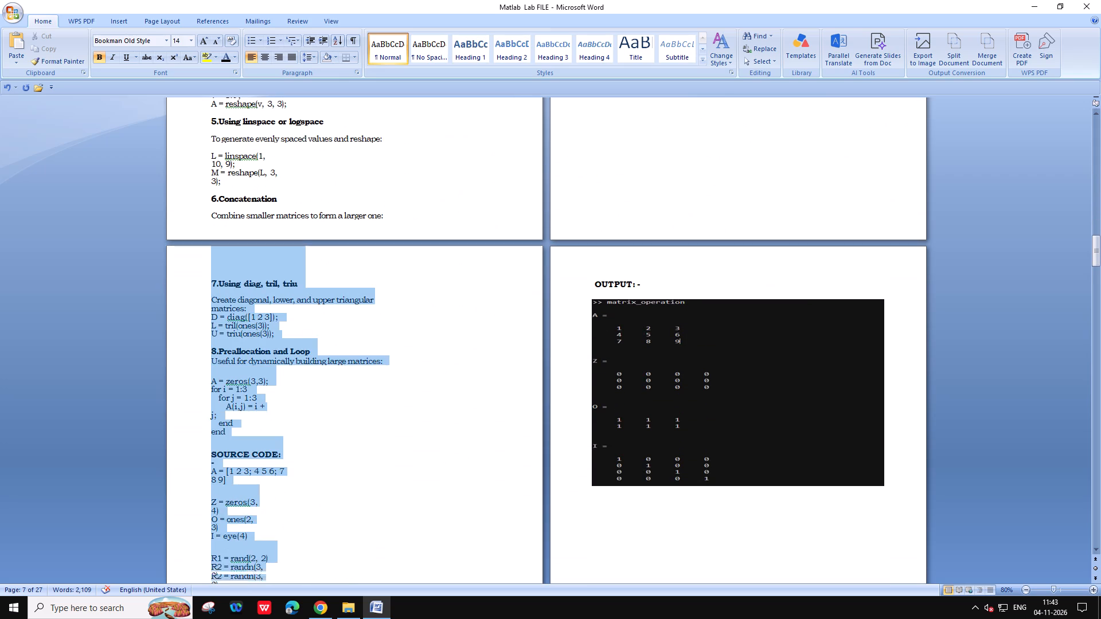
pyautogui.moveTo(315, 584); pyautogui.dragTo(352, 571)
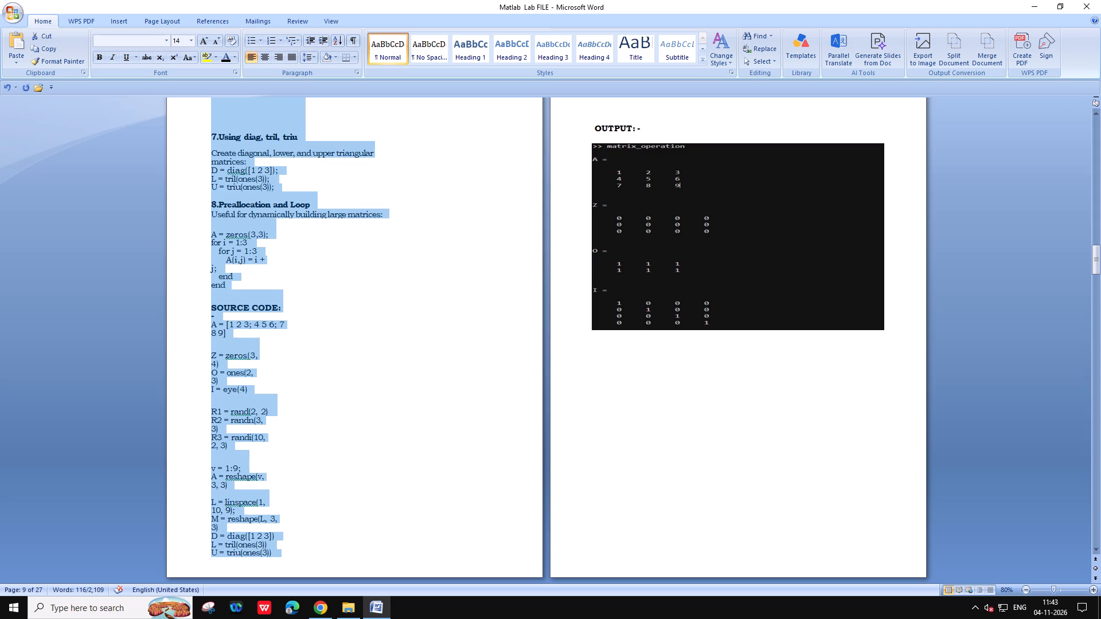
pyautogui.hotkey('ctrl', 'c')
pyautogui.hotkey('ctrl', 'c')
pyautogui.scroll(5, 592, 248)
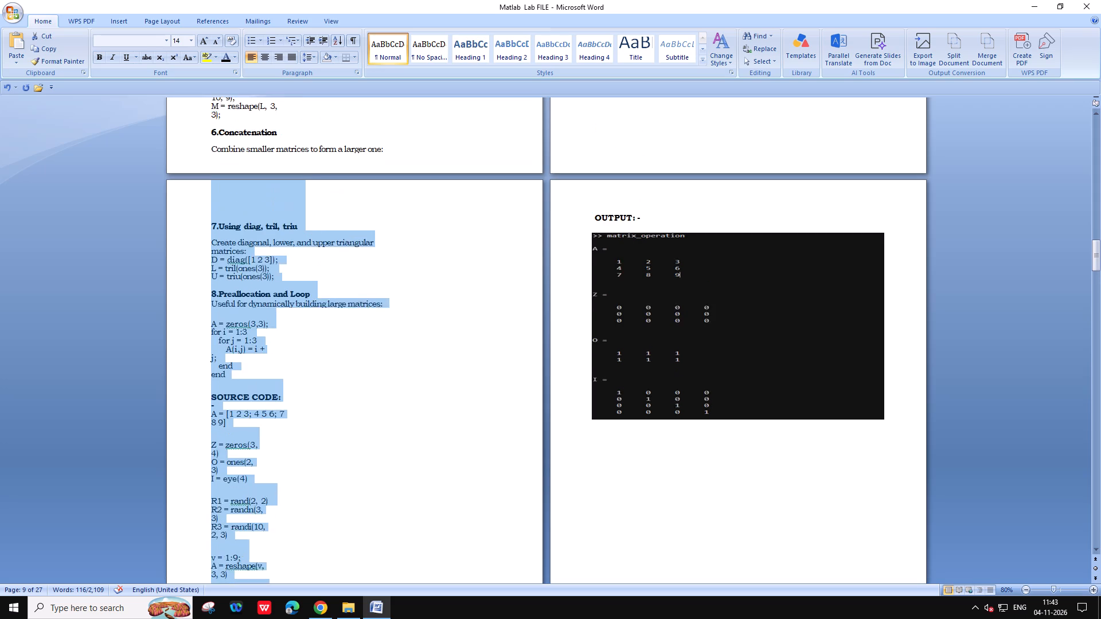
pyautogui.scroll(6, 605, 144)
pyautogui.scroll(-1, 606, 138)
pyautogui.scroll(20, 606, 138)
pyautogui.scroll(3, 606, 138)
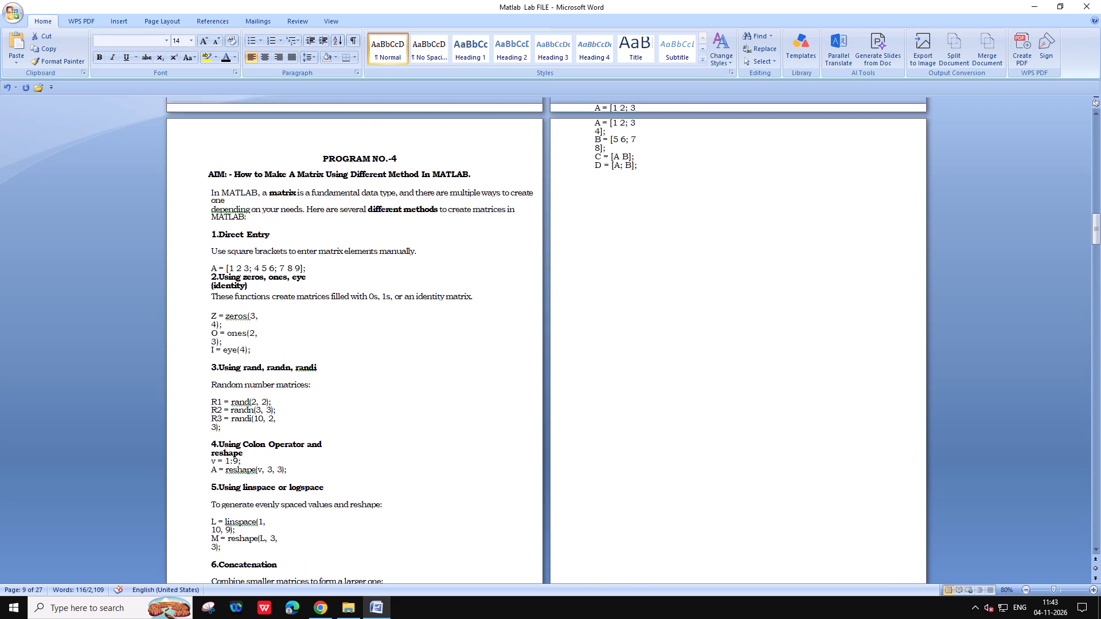
pyautogui.scroll(5, 606, 136)
pyautogui.click(657, 213)
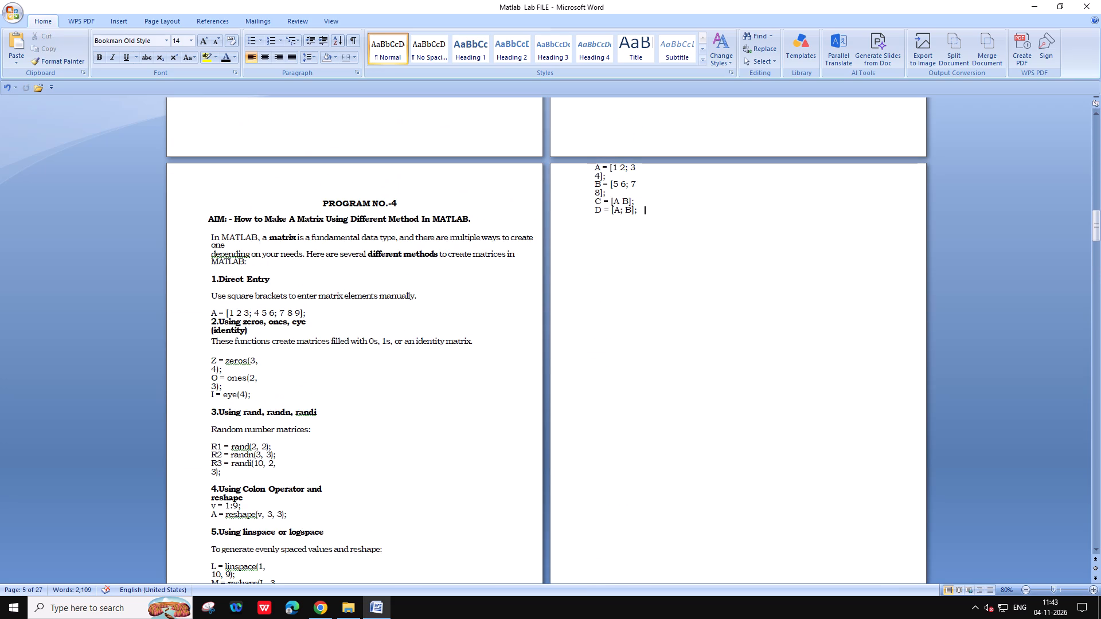
pyautogui.press('Return')
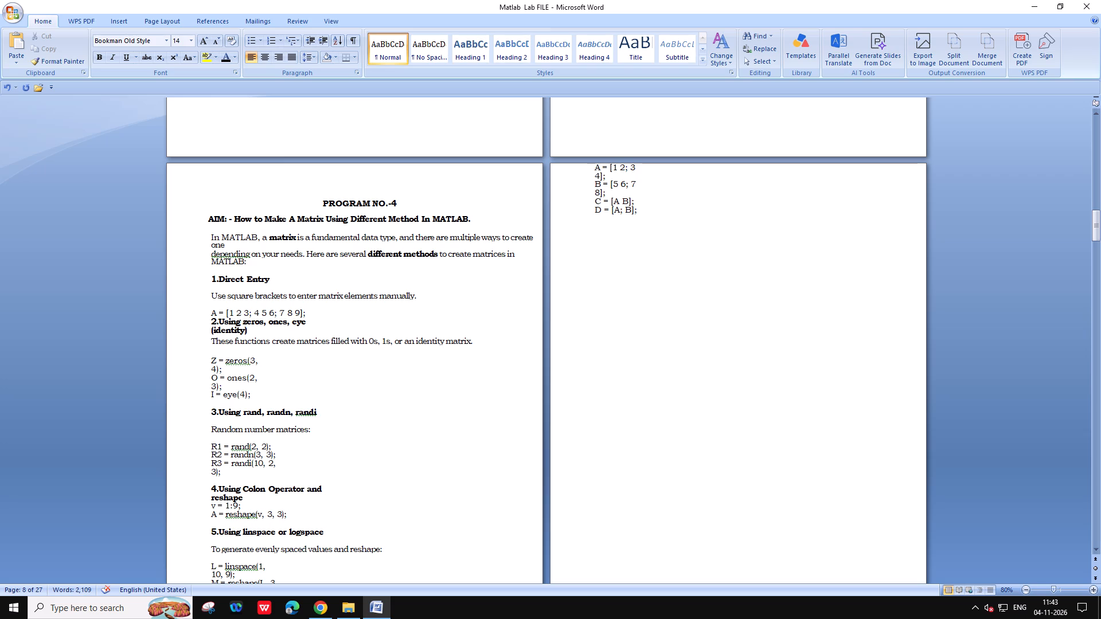
pyautogui.press('Return')
pyautogui.hotkey('ctrl', 'v')
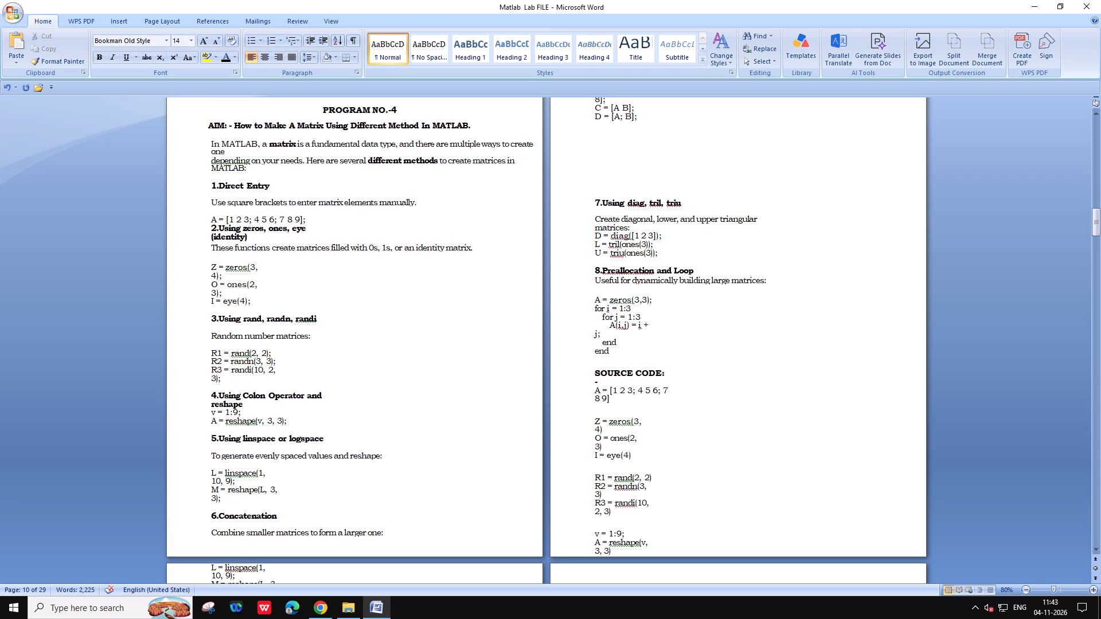
# Replace the large gap above the pasted "7.Using diag, tril, triu" heading with two line breaks after the concatenation code.
pyautogui.click(610, 178)
pyautogui.click(588, 170)
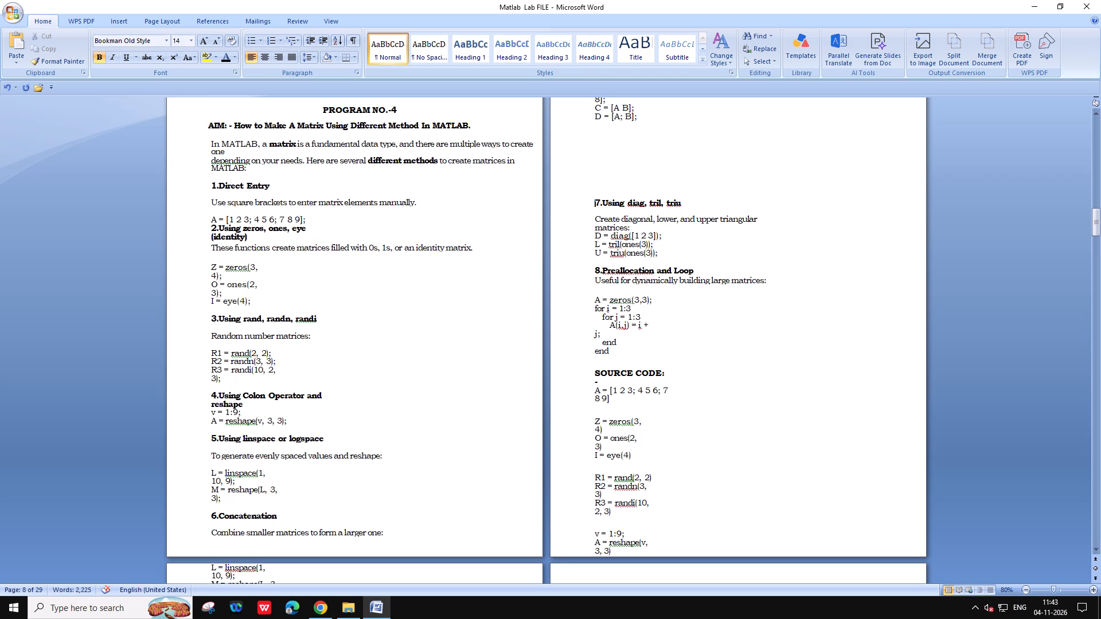
pyautogui.press('BackSpace')
pyautogui.press('BackSpace')
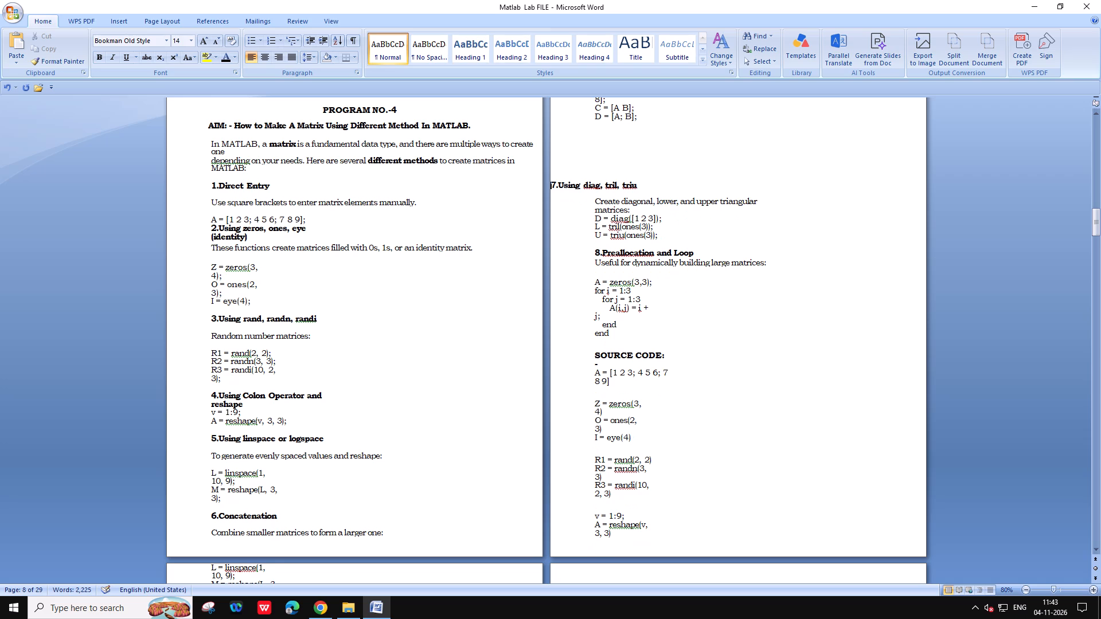
pyautogui.press('BackSpace')
pyautogui.press('BackSpace')
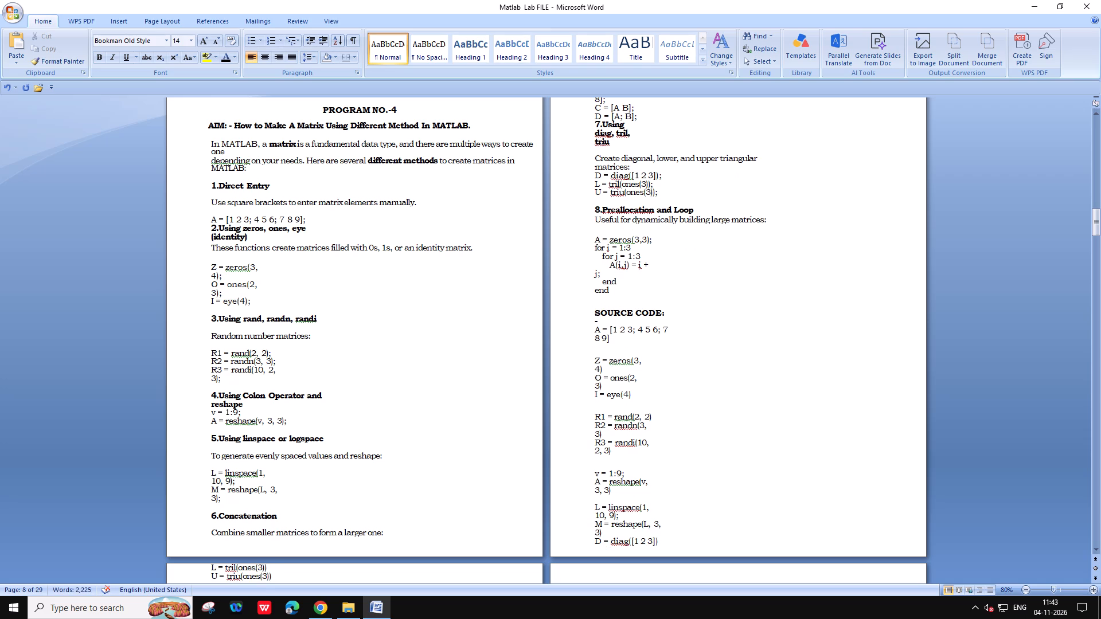
pyautogui.press('Return')
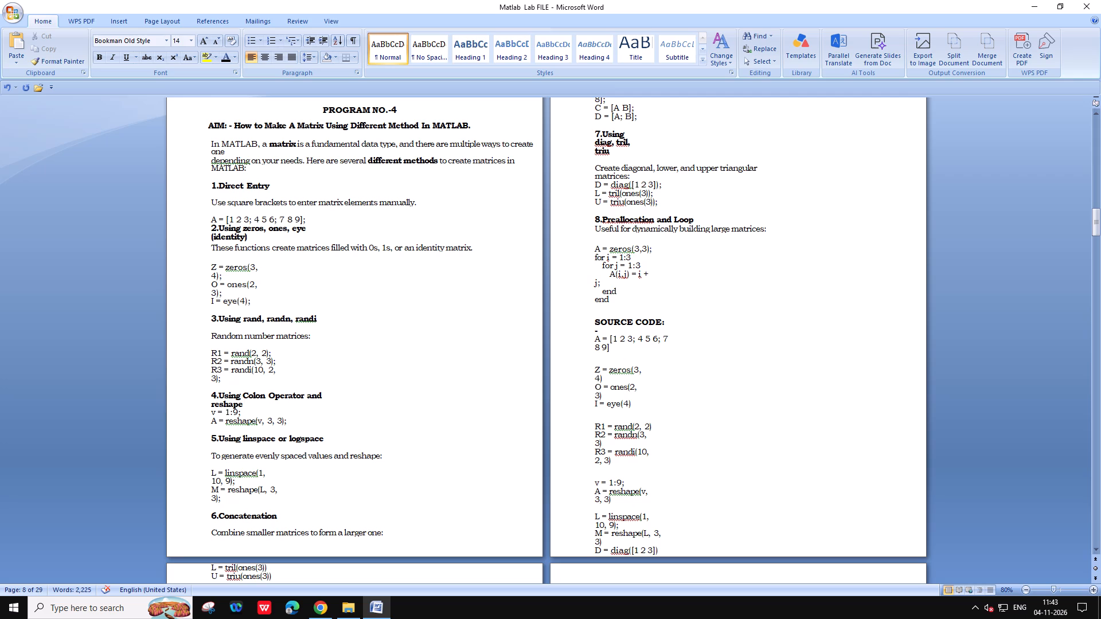
pyautogui.press('Return')
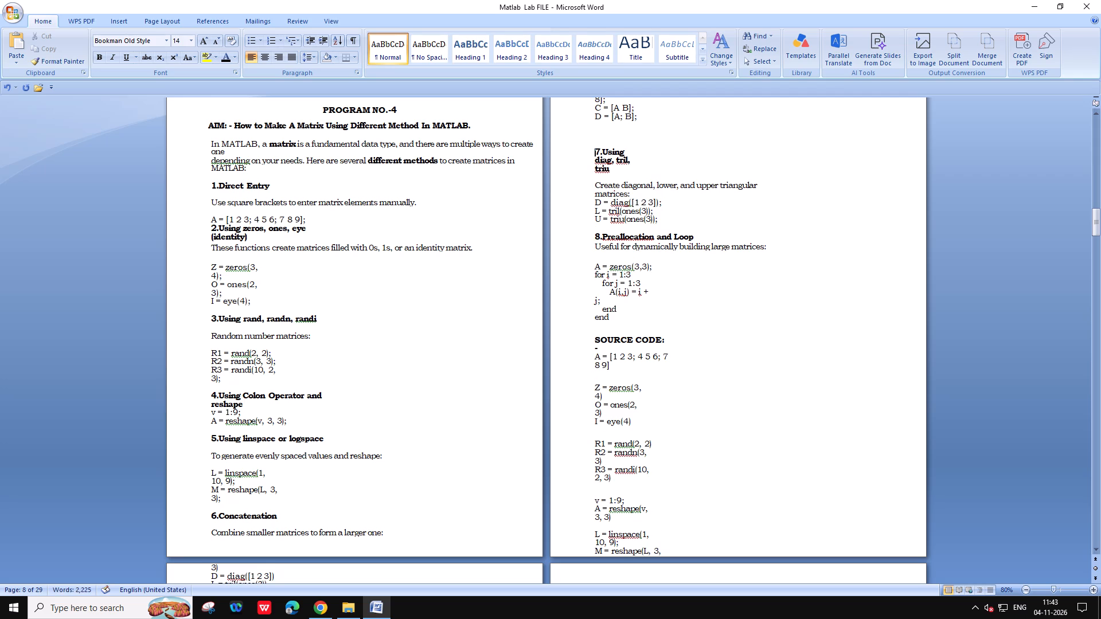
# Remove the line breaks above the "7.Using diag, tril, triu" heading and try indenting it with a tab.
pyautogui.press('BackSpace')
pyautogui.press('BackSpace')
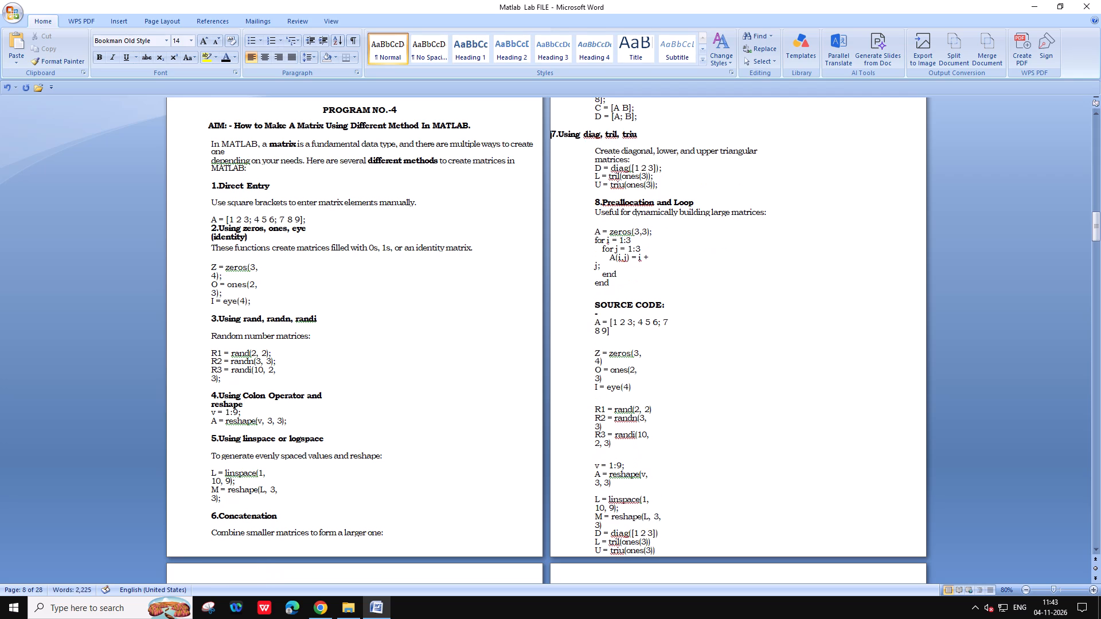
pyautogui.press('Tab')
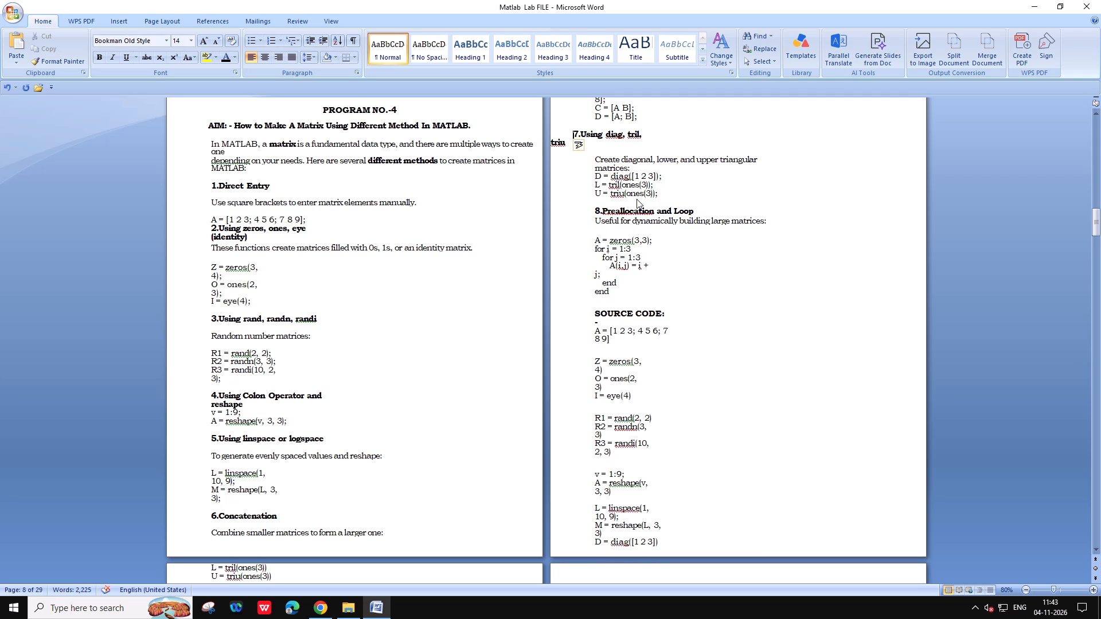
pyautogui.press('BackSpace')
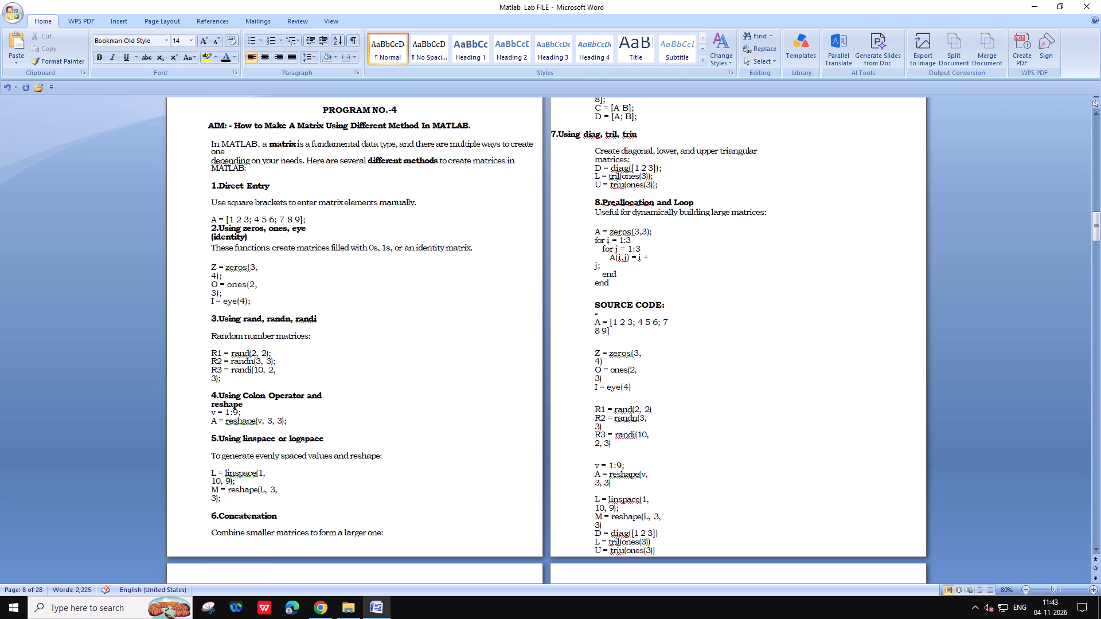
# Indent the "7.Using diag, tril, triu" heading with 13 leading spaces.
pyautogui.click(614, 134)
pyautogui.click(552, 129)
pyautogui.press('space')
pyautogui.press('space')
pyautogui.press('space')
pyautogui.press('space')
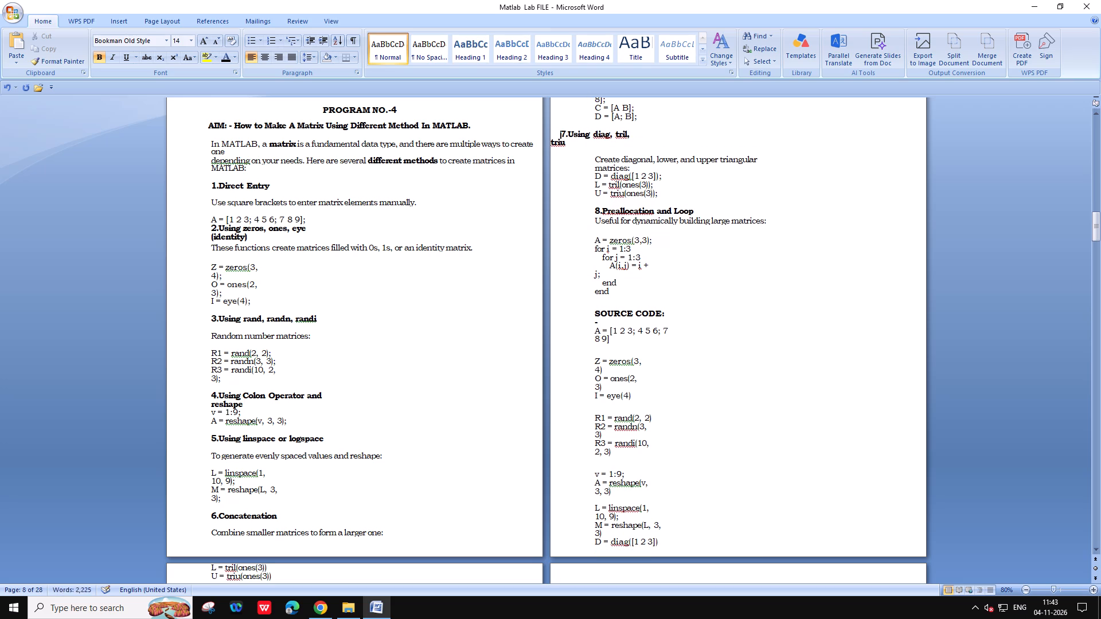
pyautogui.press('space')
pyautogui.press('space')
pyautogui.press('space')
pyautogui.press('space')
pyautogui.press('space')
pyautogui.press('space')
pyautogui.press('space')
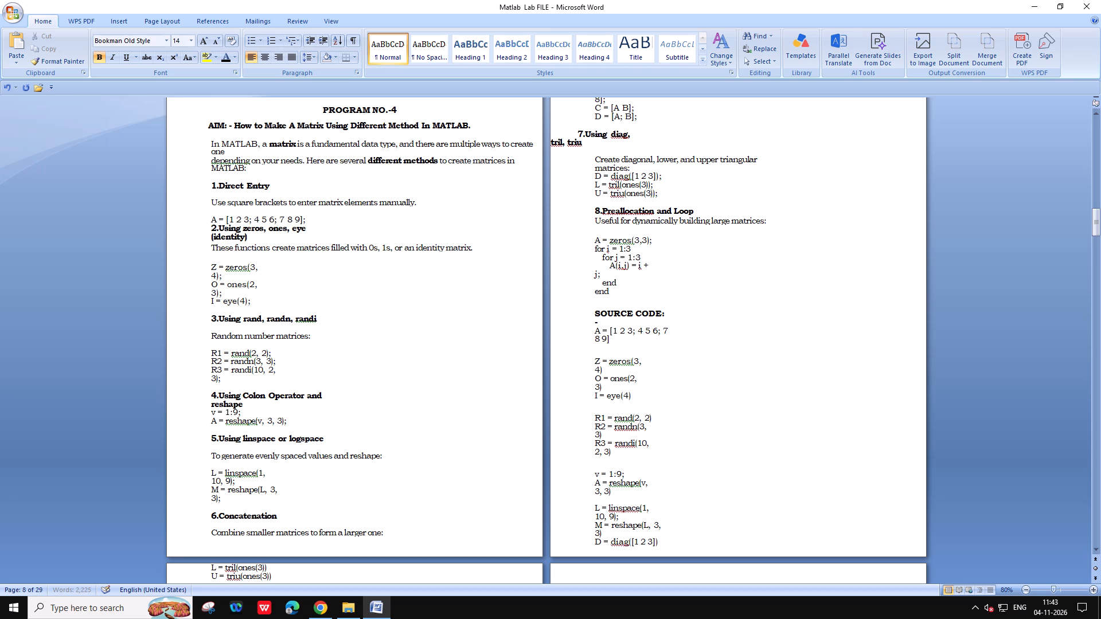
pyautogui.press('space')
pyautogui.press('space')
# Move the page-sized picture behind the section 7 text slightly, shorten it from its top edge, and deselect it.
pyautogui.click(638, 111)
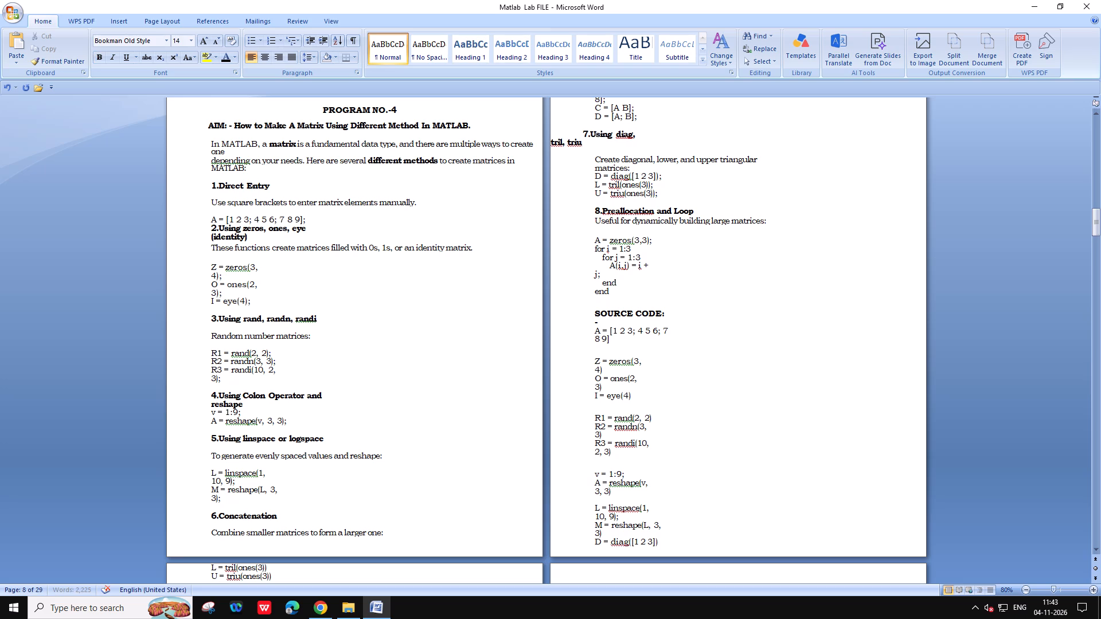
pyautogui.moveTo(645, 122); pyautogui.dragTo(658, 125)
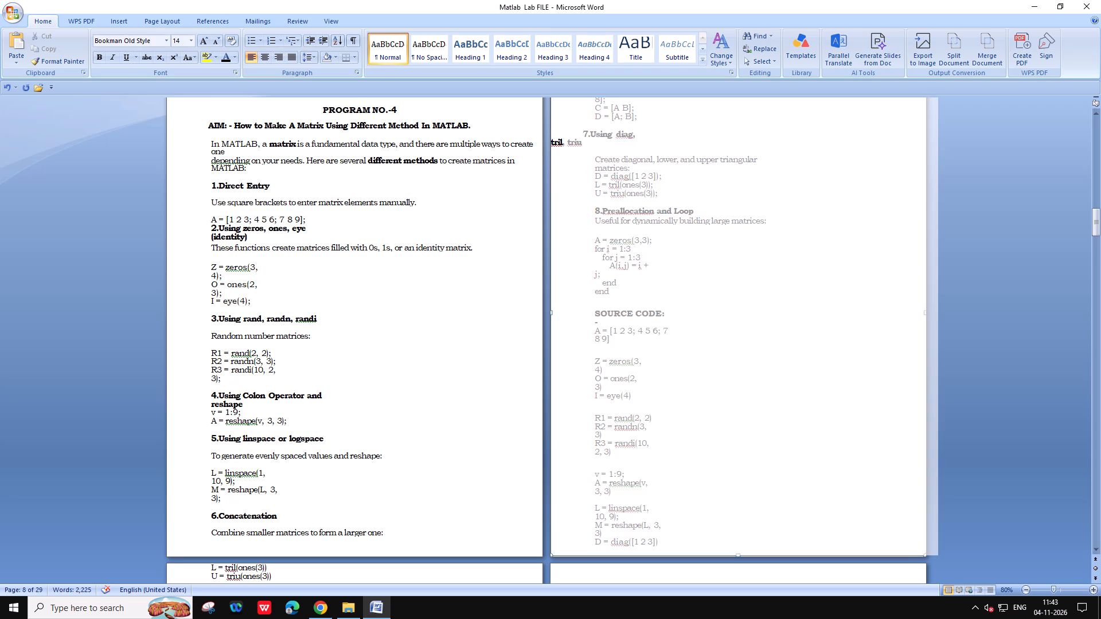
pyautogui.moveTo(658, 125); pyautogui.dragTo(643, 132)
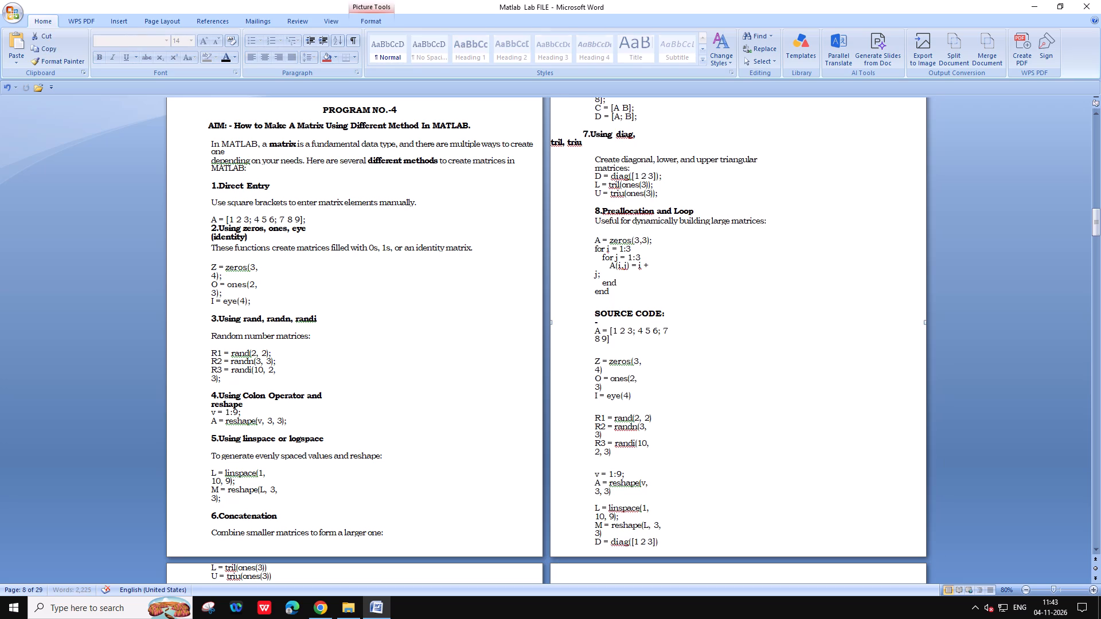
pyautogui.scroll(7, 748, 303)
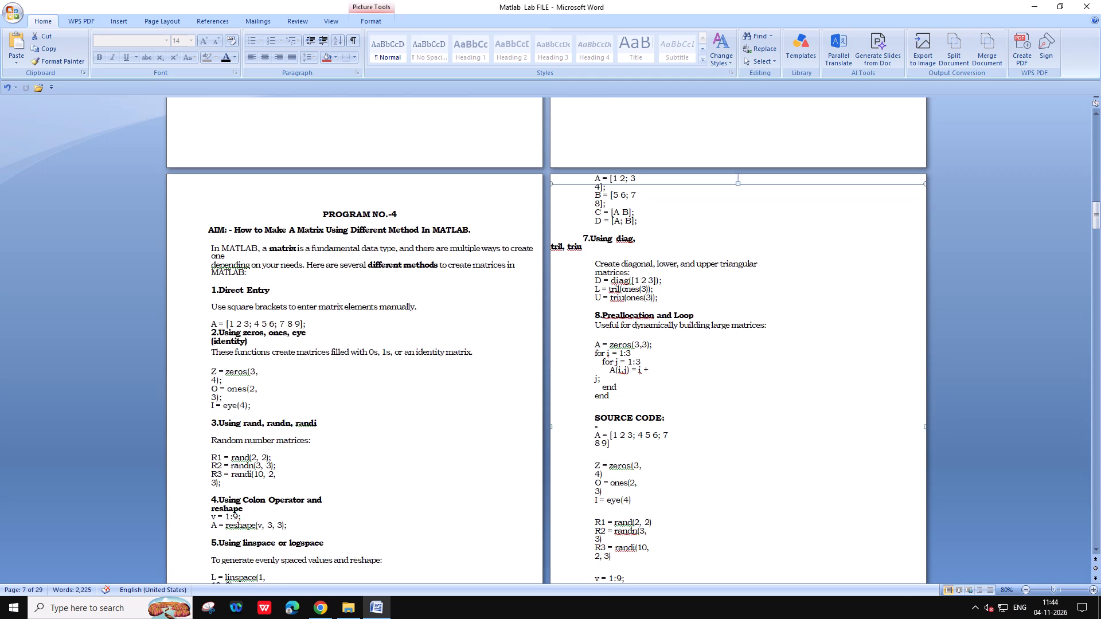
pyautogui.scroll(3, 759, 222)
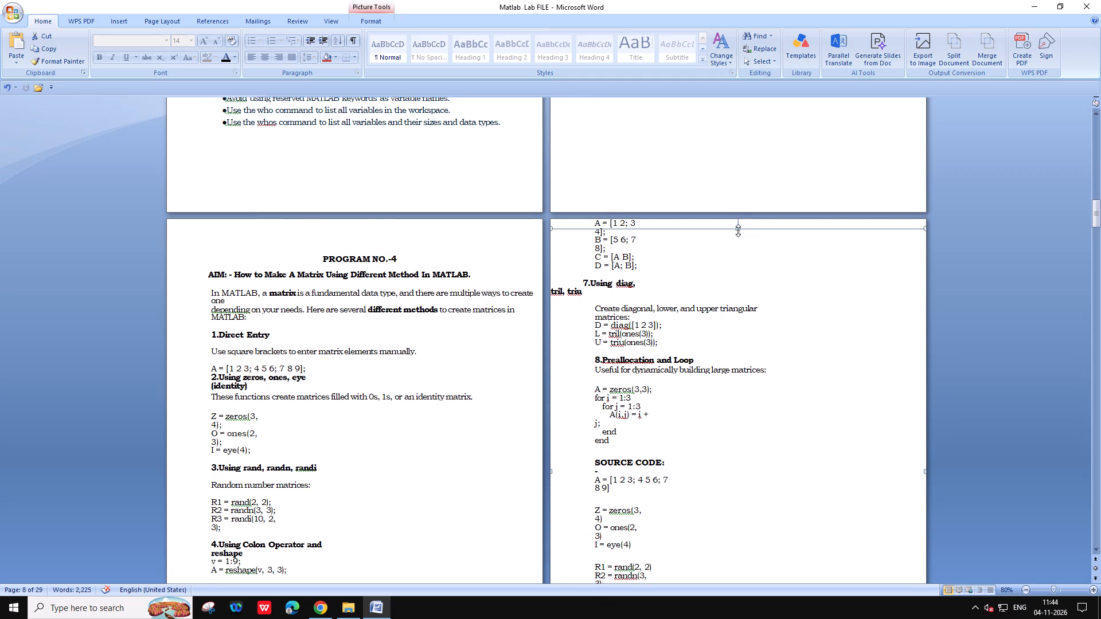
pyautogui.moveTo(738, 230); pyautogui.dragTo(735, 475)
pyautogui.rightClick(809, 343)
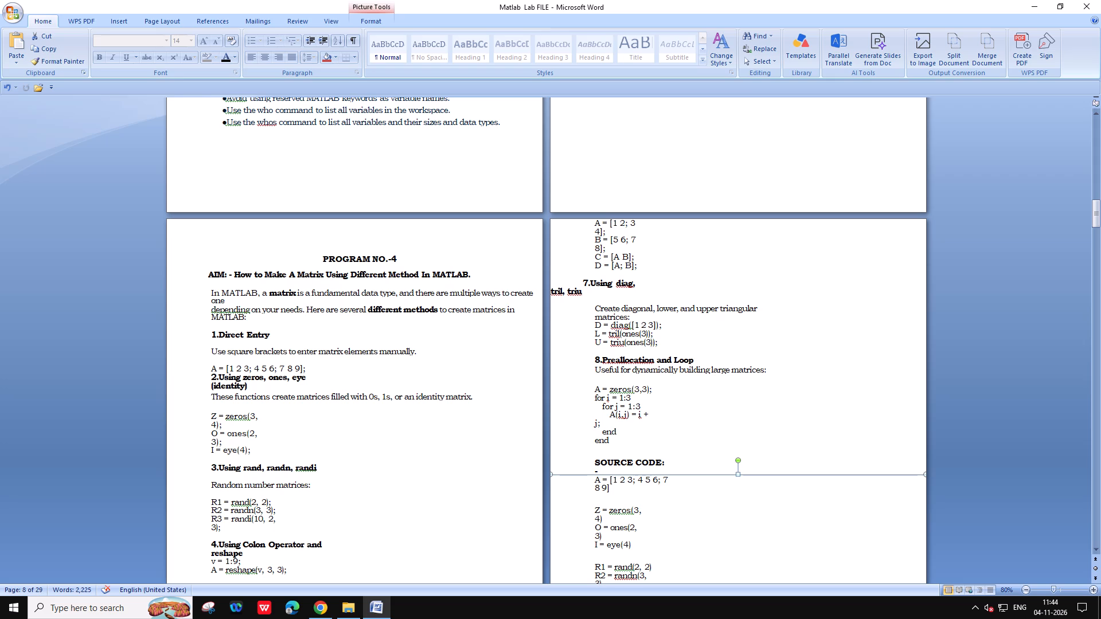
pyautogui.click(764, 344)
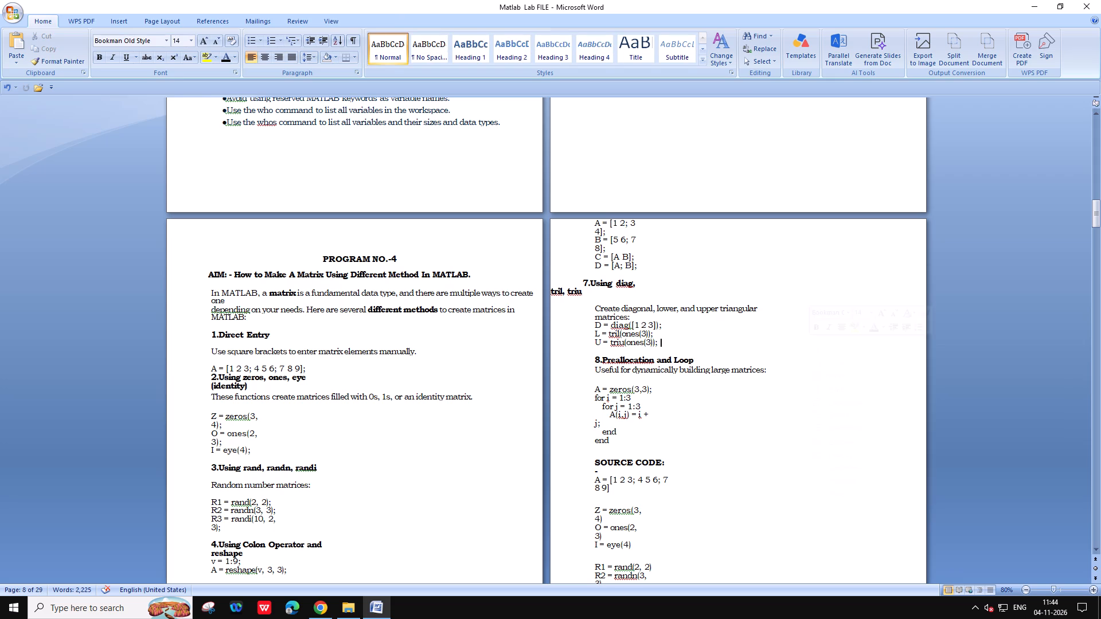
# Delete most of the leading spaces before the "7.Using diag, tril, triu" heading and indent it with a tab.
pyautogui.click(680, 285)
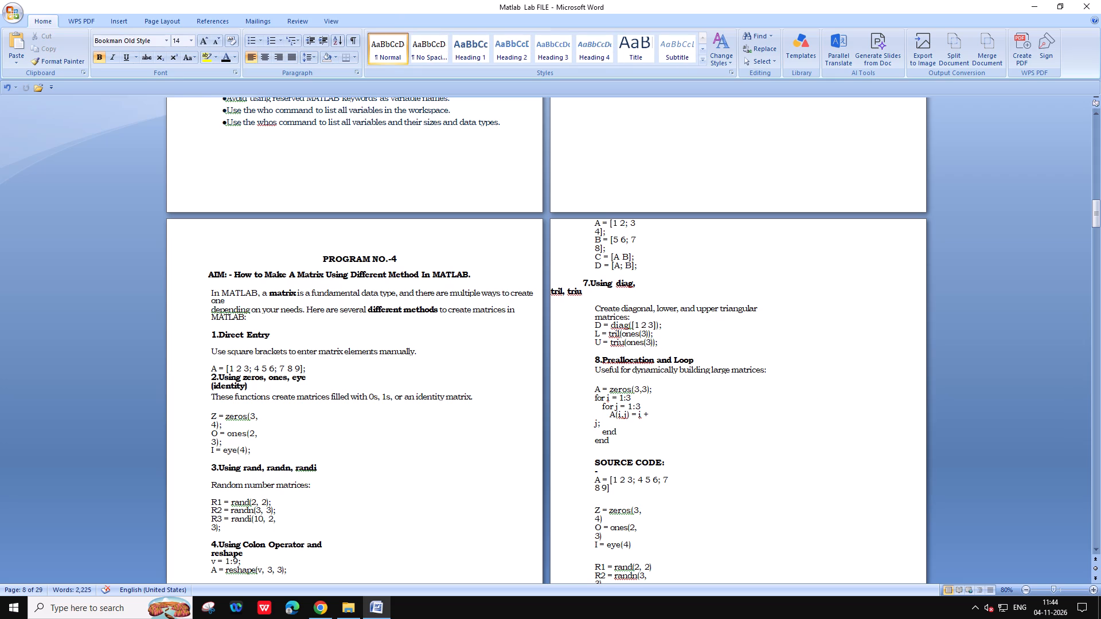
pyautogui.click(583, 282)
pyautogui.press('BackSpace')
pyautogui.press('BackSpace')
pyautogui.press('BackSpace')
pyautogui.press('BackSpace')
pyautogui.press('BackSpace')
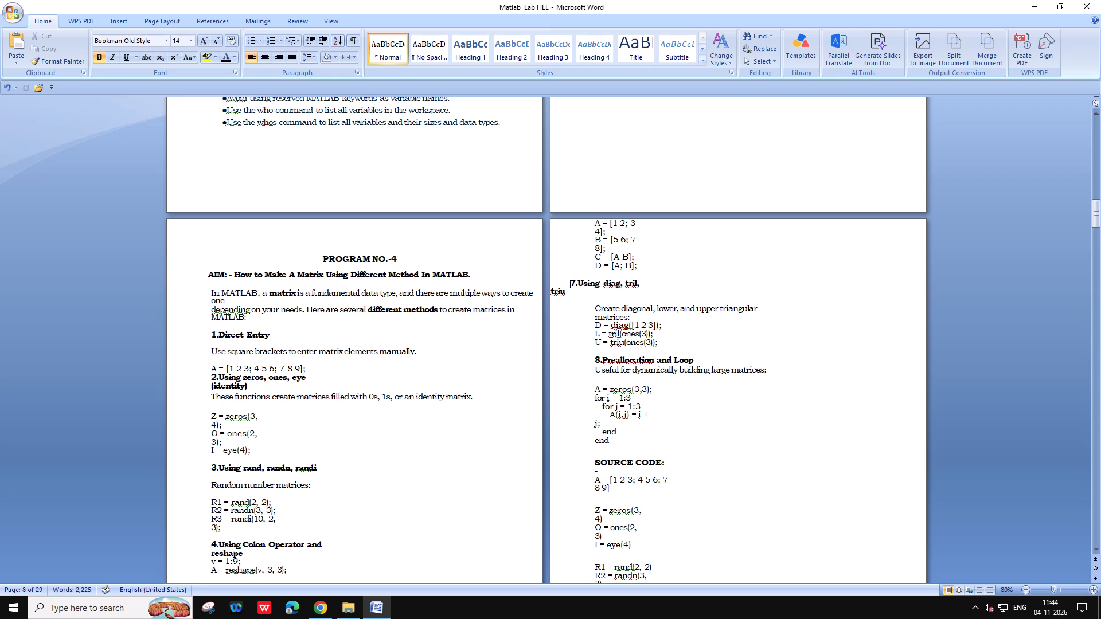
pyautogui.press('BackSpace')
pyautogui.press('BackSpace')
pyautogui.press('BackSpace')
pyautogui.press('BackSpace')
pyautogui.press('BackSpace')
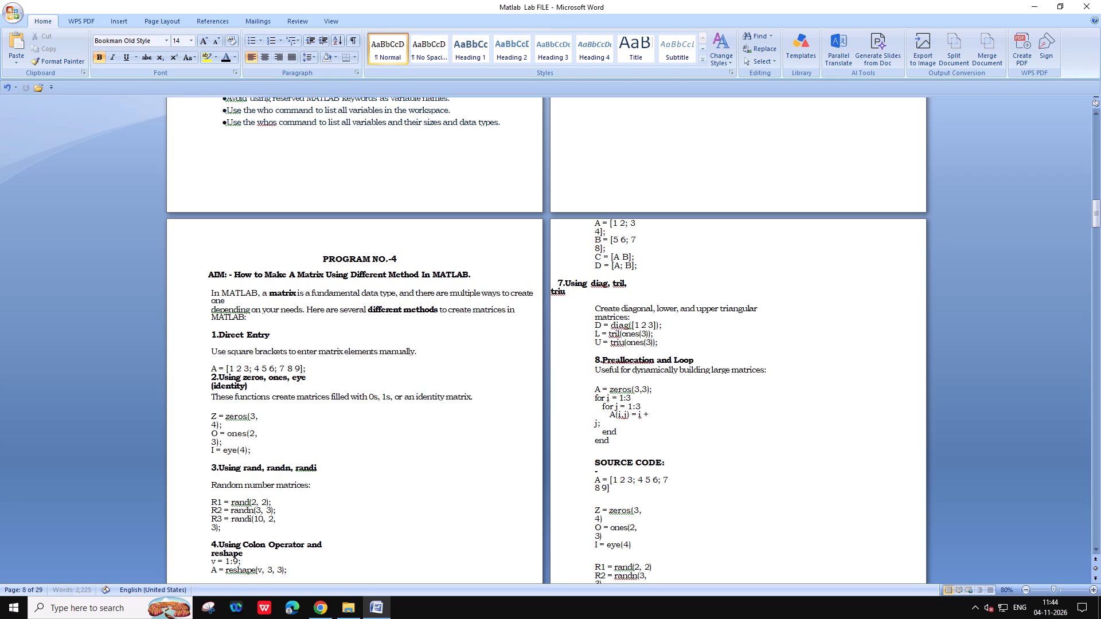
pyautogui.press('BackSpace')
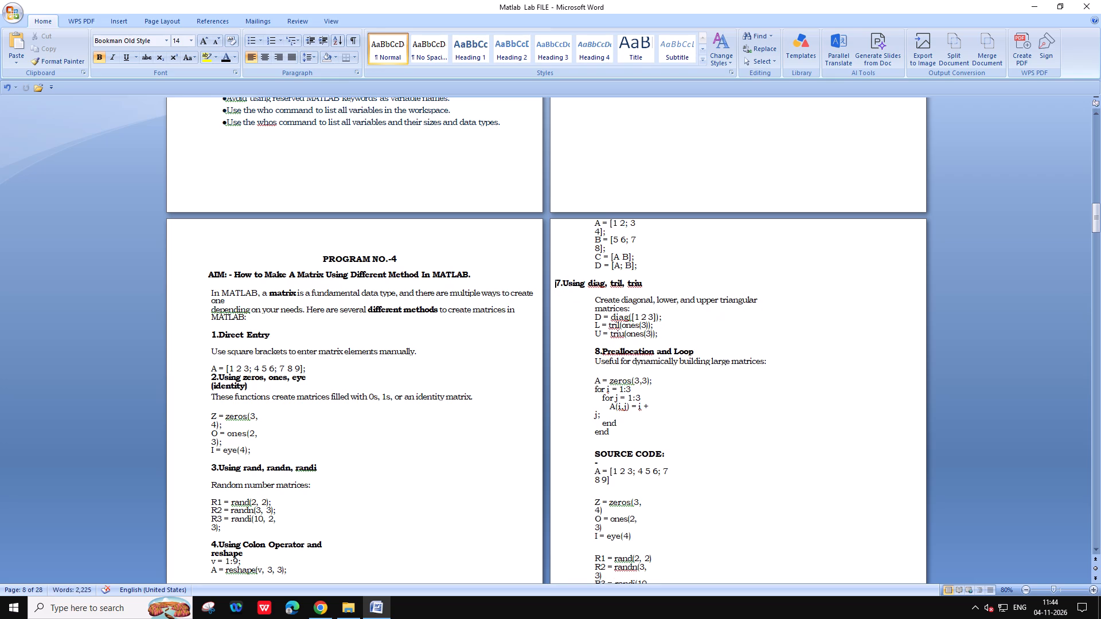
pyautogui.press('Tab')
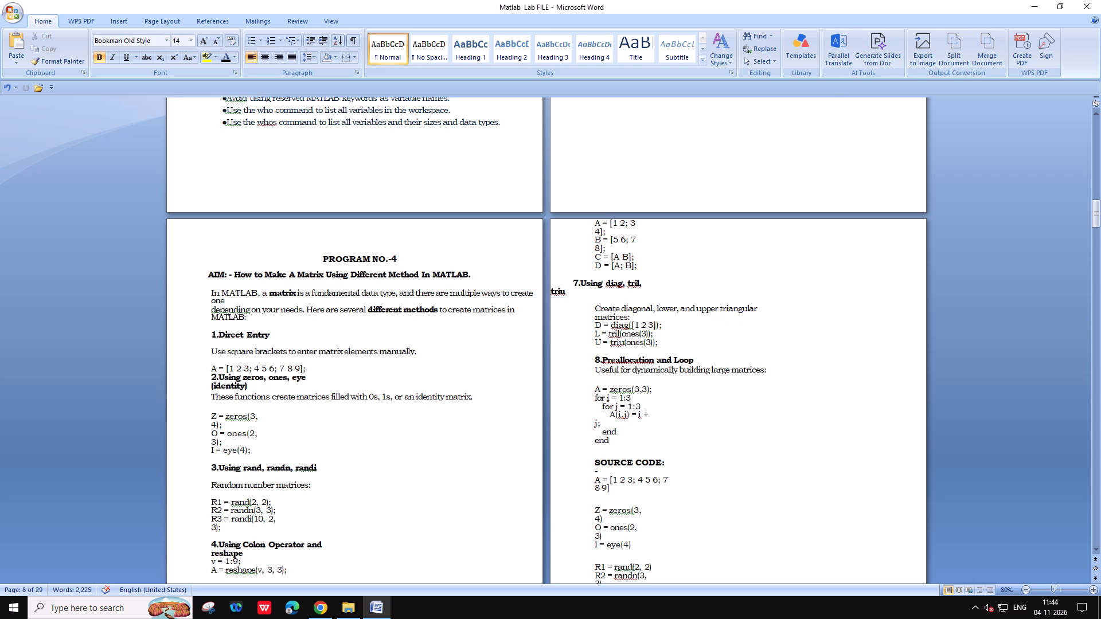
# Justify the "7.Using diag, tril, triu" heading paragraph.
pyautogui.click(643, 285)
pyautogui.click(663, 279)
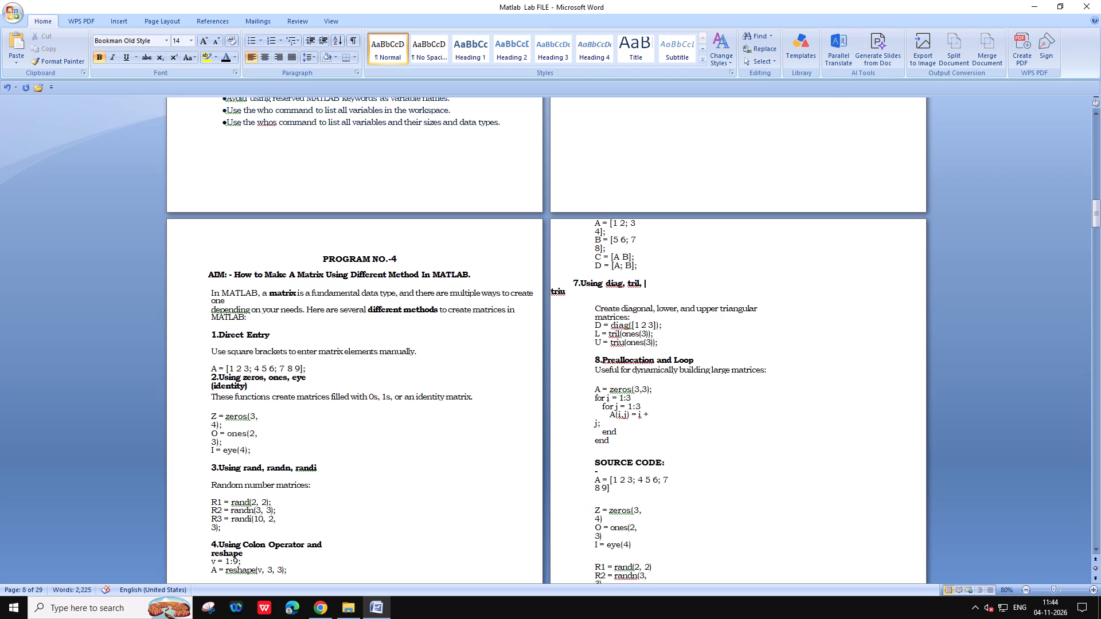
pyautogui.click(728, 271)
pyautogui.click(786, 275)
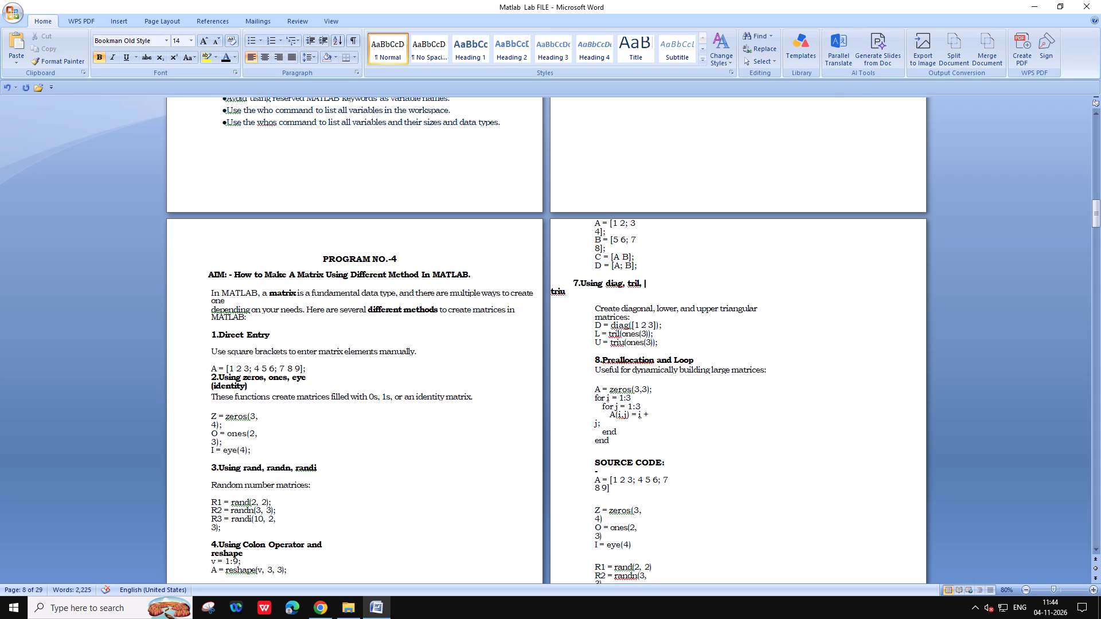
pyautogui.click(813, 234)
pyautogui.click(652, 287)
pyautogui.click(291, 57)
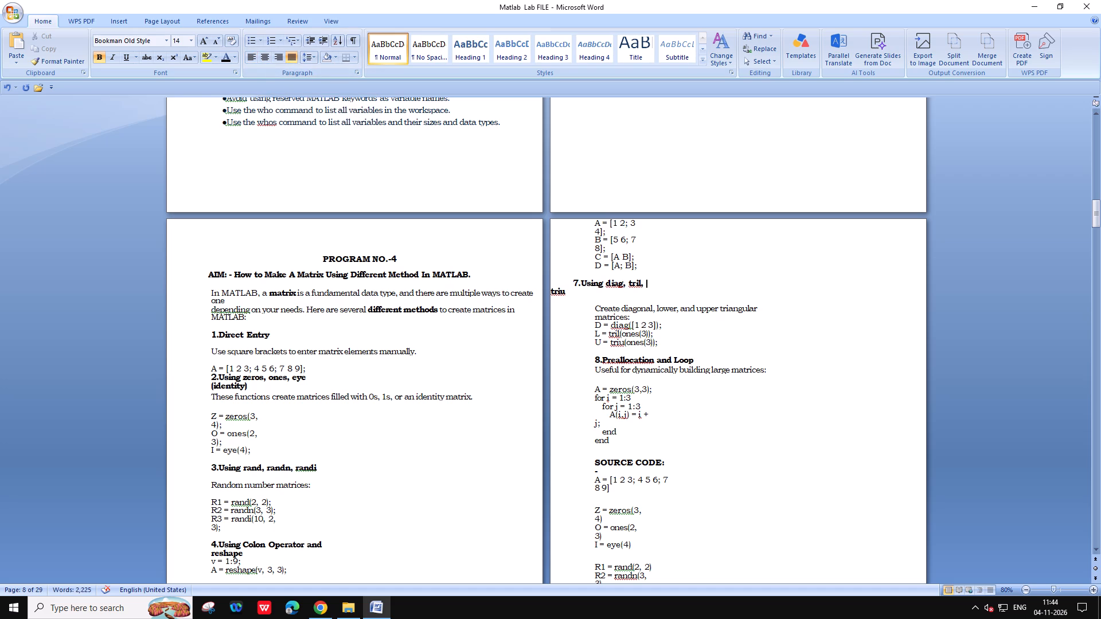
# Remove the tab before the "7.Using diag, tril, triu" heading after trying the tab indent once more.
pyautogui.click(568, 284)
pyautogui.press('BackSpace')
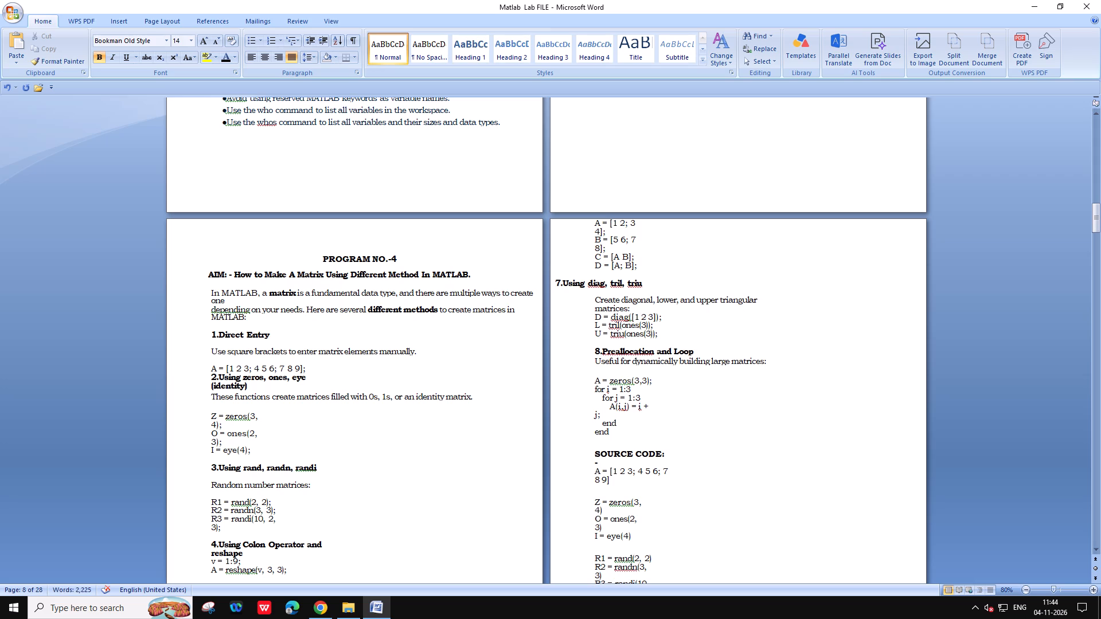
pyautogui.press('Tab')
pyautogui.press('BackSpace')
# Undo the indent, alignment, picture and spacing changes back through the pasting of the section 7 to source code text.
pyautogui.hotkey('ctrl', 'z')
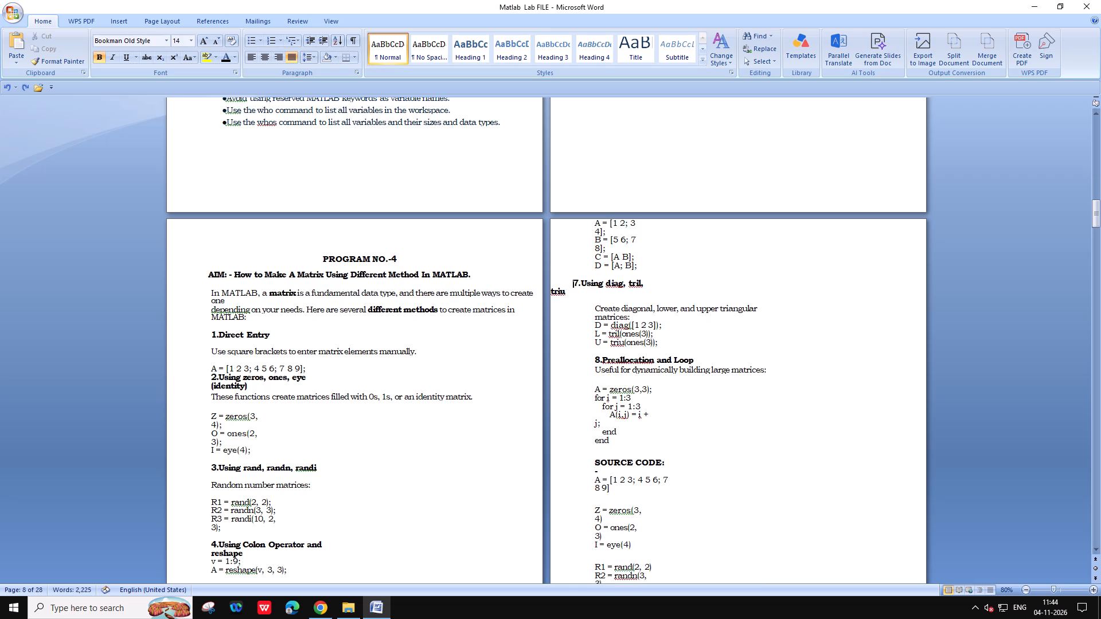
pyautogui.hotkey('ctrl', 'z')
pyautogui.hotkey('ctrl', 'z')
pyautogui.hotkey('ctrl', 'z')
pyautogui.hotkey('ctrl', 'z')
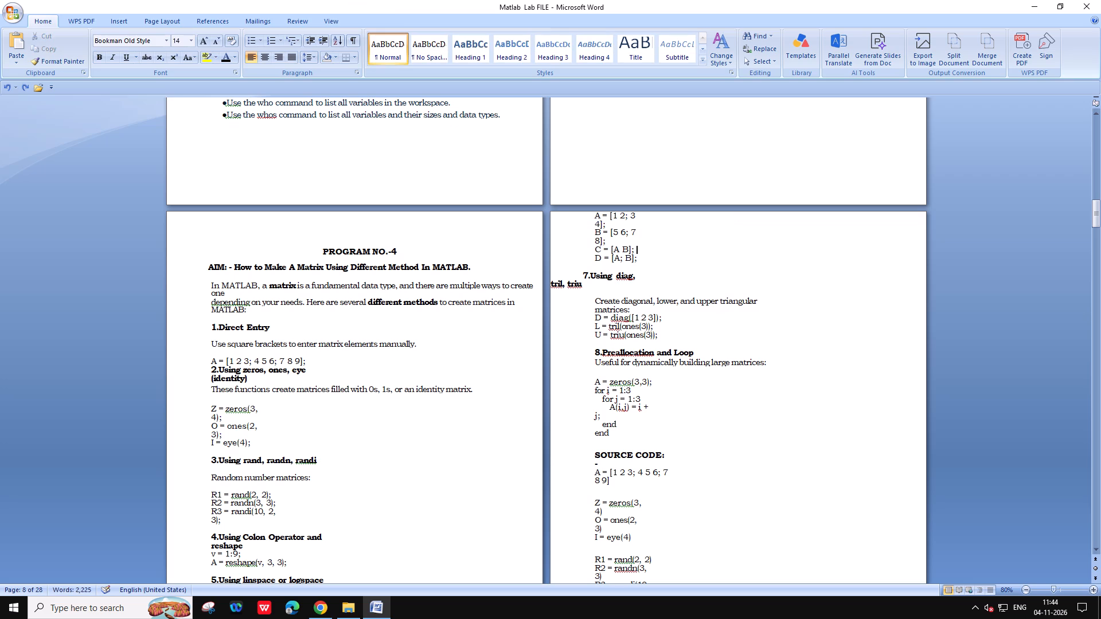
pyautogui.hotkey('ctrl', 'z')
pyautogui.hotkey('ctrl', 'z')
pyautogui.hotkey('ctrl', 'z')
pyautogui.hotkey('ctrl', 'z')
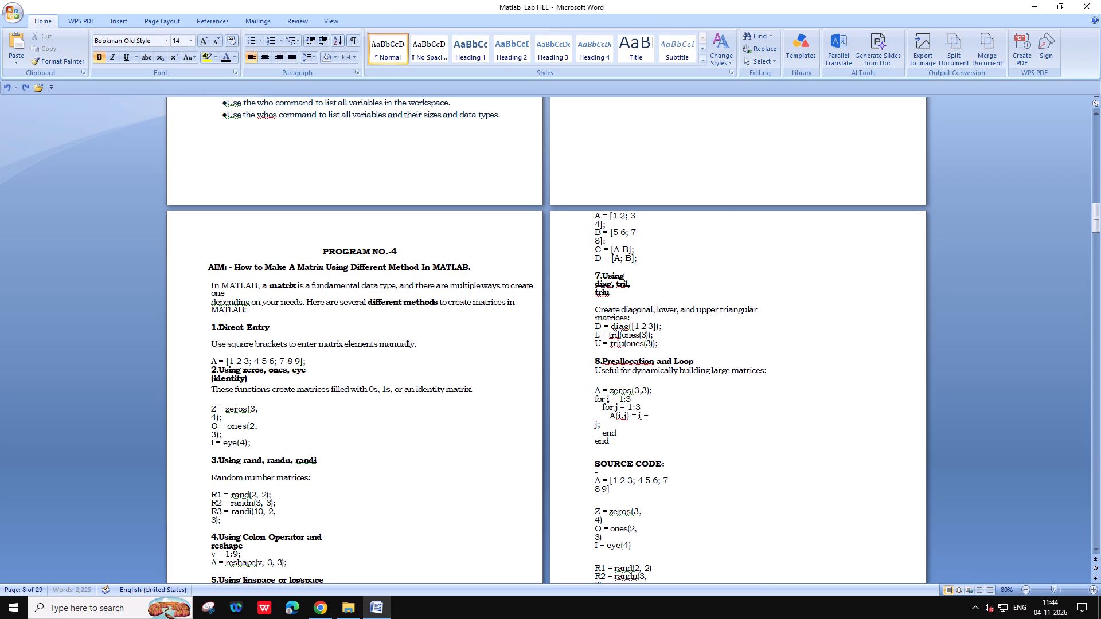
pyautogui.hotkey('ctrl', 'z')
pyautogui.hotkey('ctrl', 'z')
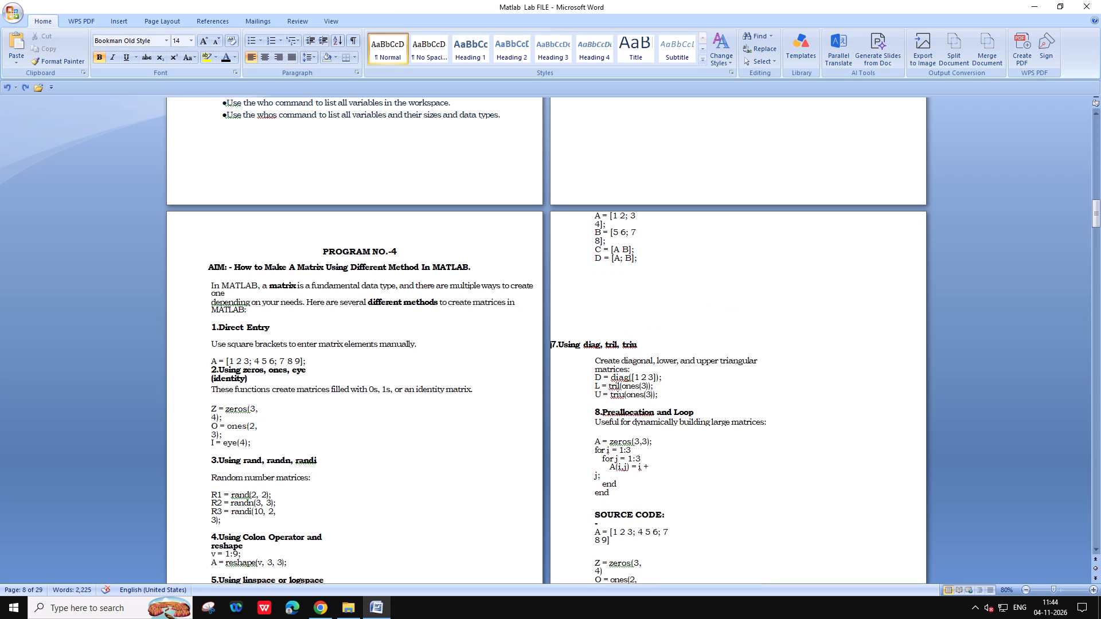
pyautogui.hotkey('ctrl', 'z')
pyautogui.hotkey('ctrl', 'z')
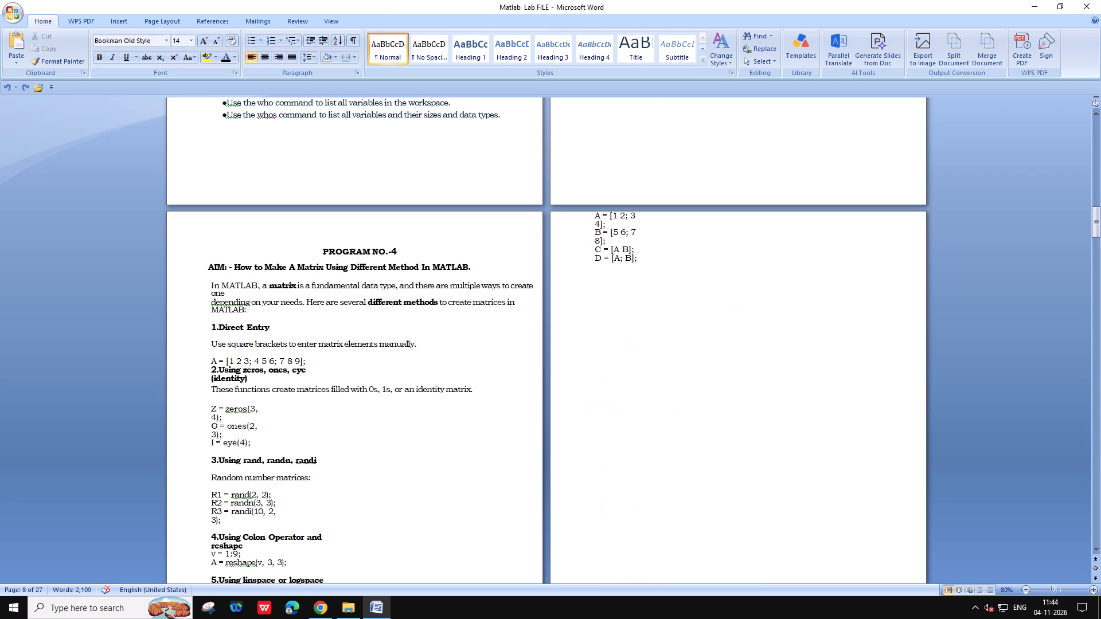
# Remove the line breaks after "D = [A; B];" and paste the copied section 7 to source code text there.
pyautogui.press('BackSpace')
pyautogui.press('BackSpace')
pyautogui.press('Return')
pyautogui.press('BackSpace')
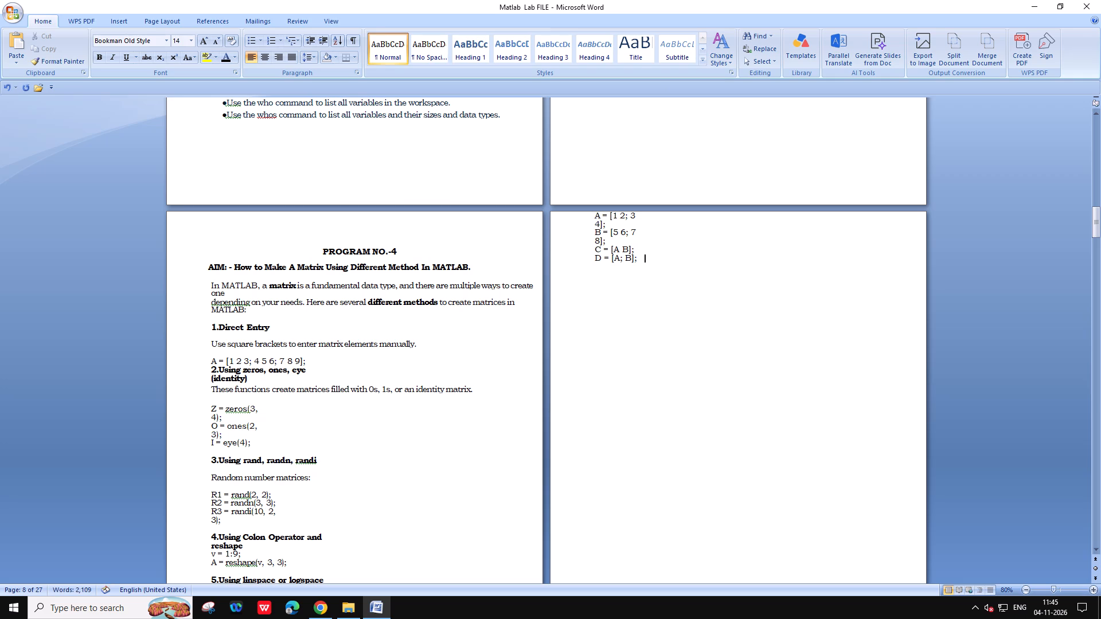
pyautogui.hotkey('ctrl', 'v')
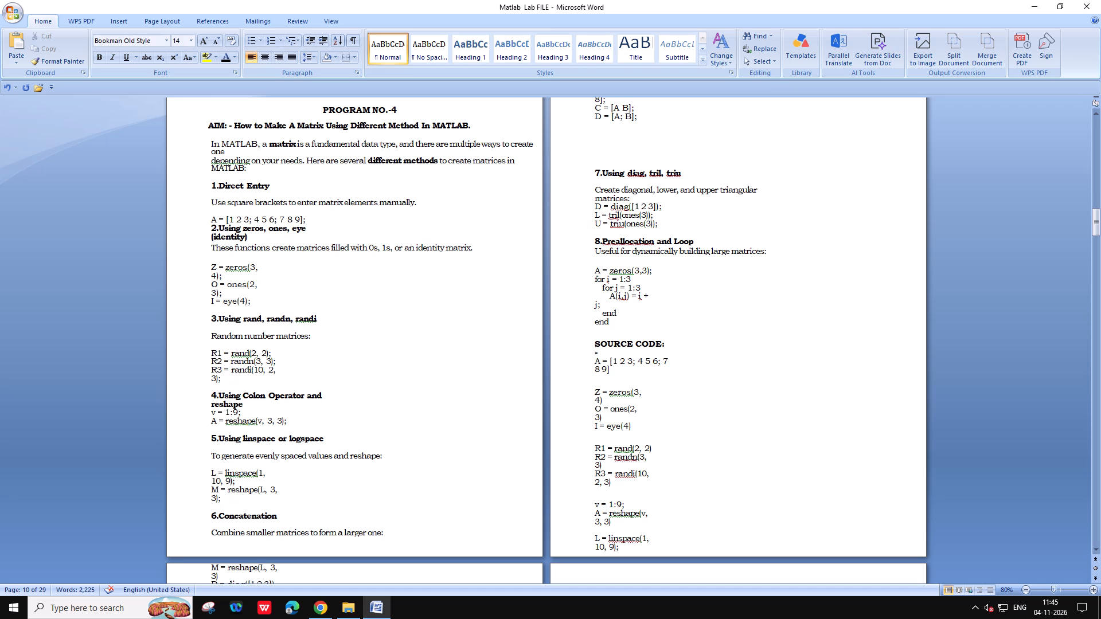
# Examine the Program 4 pages from the pasted source code through the repeated section 7 page and the OUTPUT page for leftover gaps.
pyautogui.scroll(-4, 699, 153)
pyautogui.scroll(-5, 803, 297)
pyautogui.scroll(-5, 621, 457)
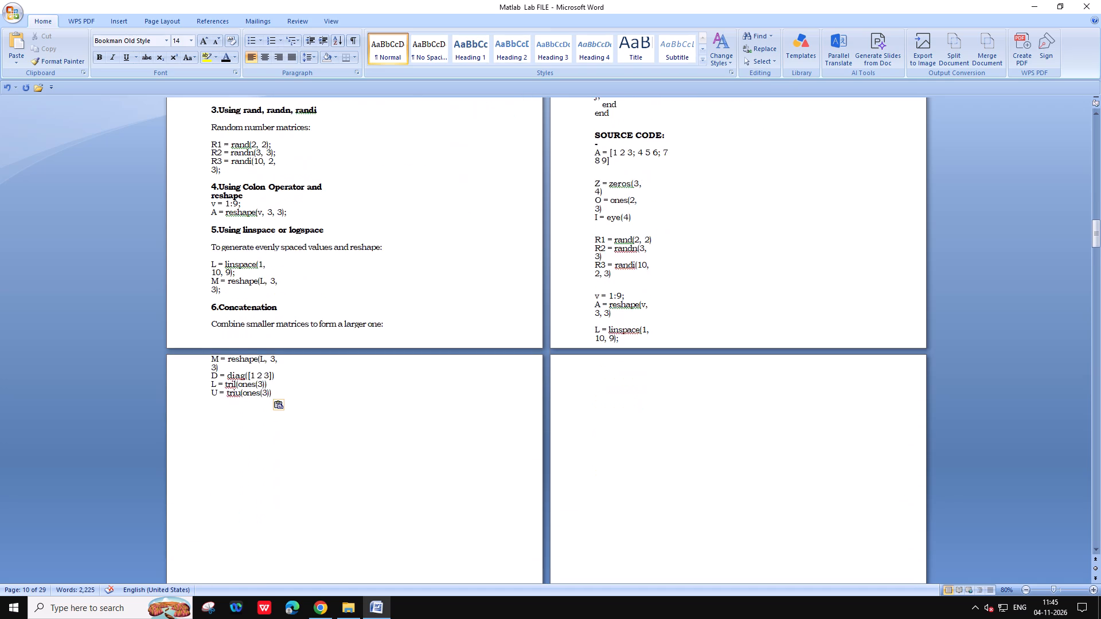
pyautogui.scroll(-18, 621, 457)
pyautogui.scroll(-11, 621, 457)
pyautogui.scroll(4, 590, 463)
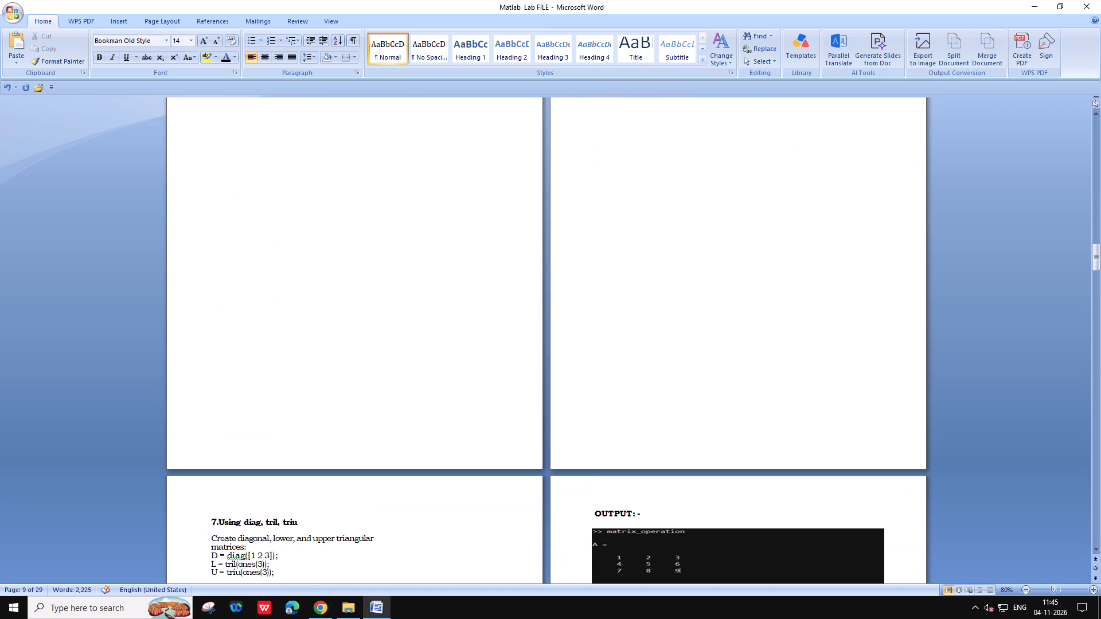
pyautogui.scroll(20, 590, 463)
pyautogui.scroll(2, 590, 463)
pyautogui.scroll(-11, 590, 463)
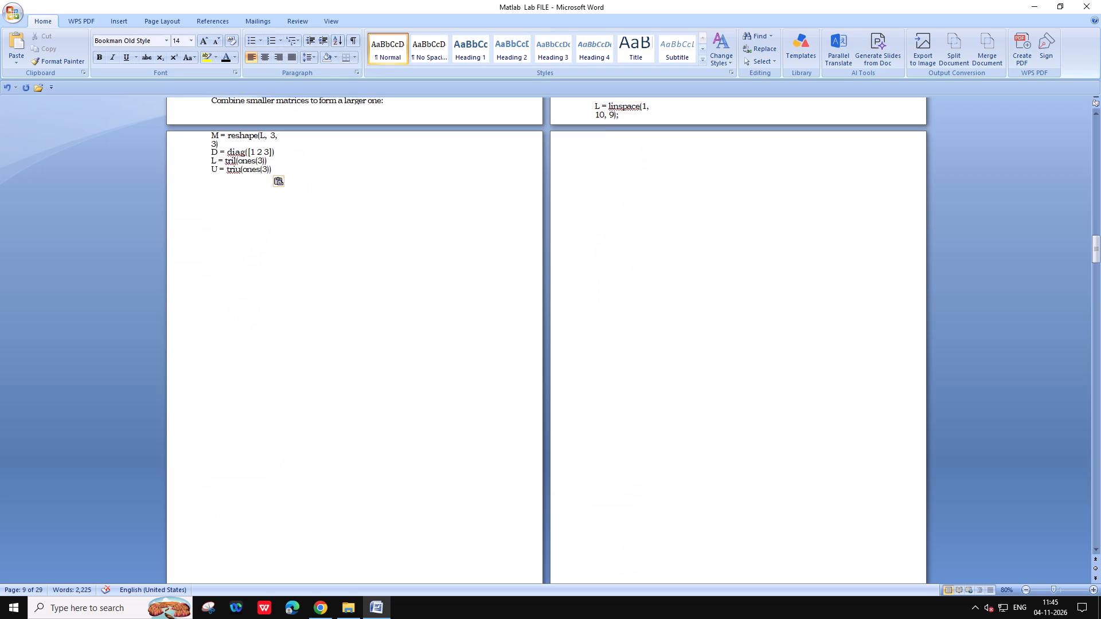
pyautogui.scroll(-14, 590, 463)
pyautogui.click(458, 460)
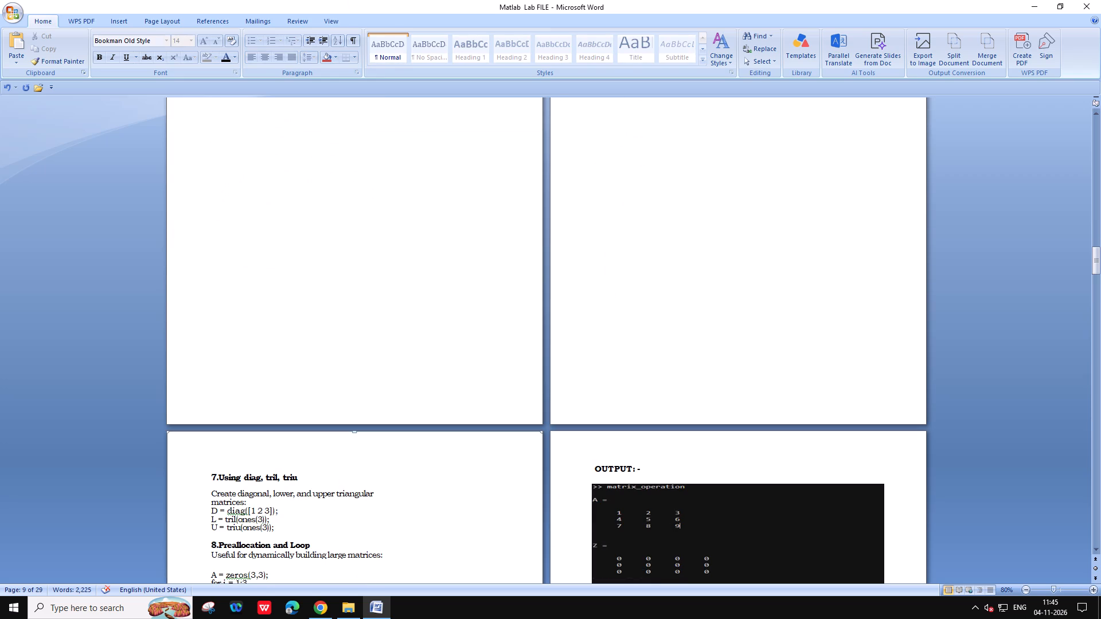
pyautogui.scroll(-18, 455, 449)
pyautogui.scroll(-3, 455, 449)
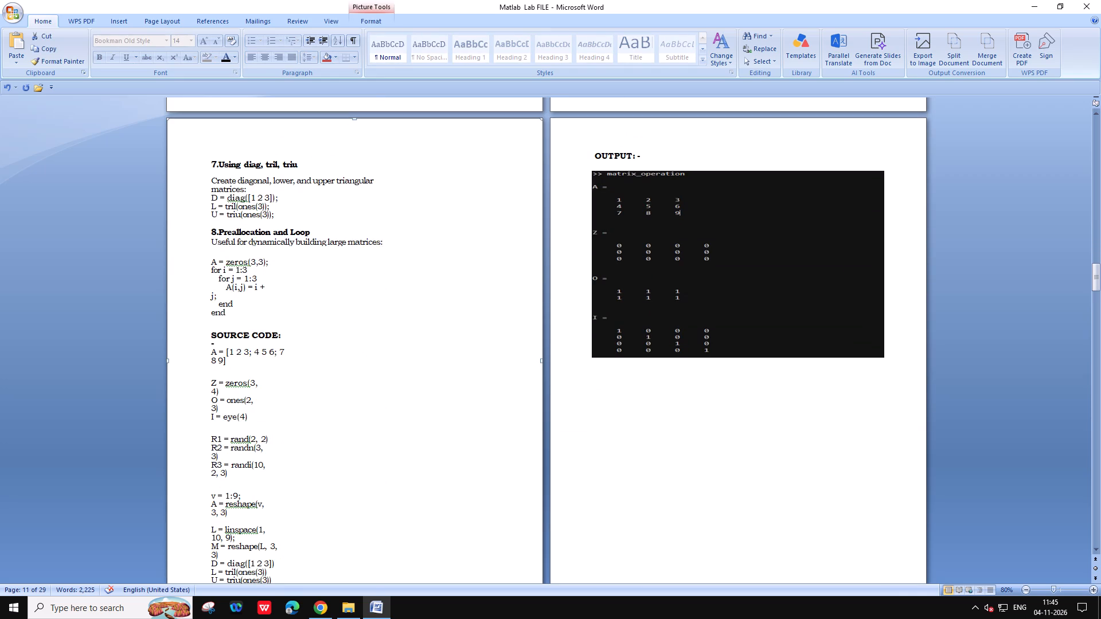
pyautogui.scroll(19, 580, 358)
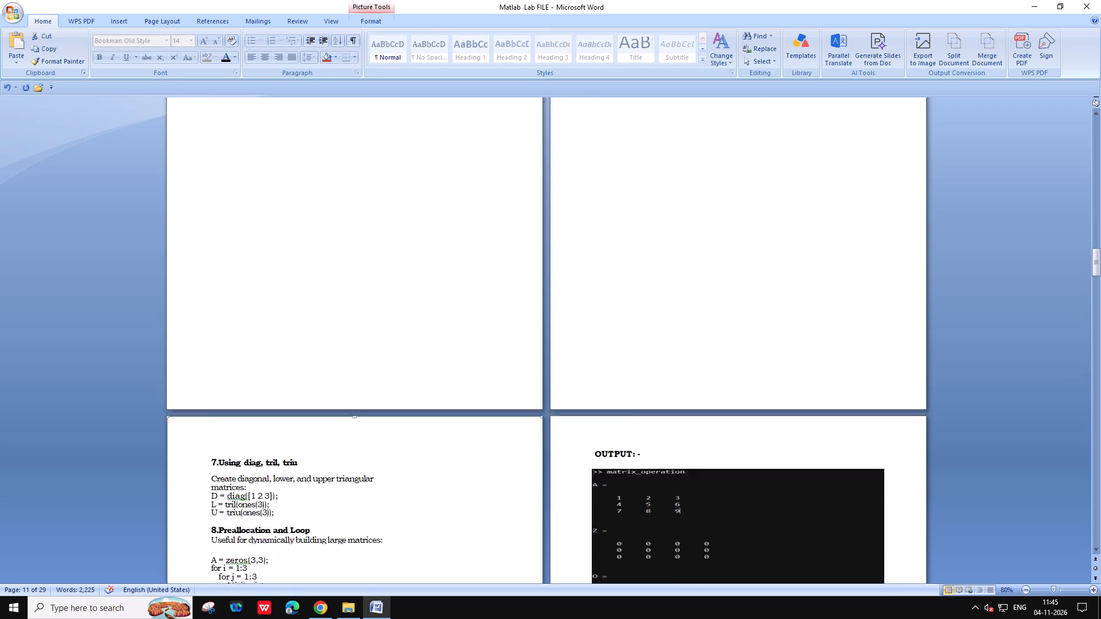
pyautogui.scroll(20, 577, 342)
pyautogui.scroll(9, 577, 342)
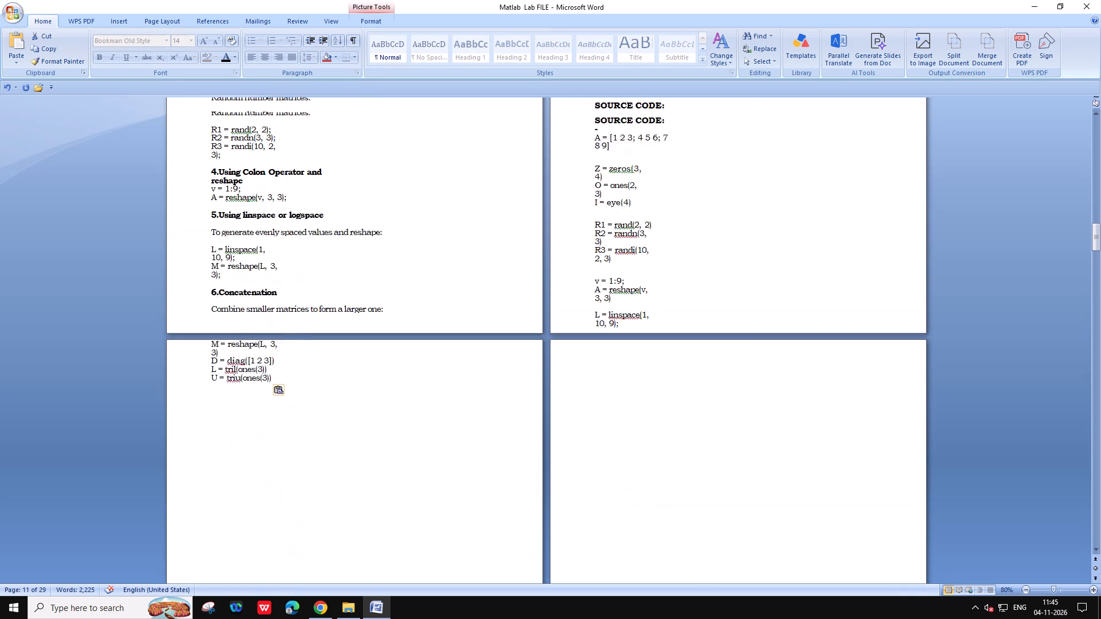
pyautogui.scroll(2, 574, 297)
pyautogui.scroll(9, 688, 261)
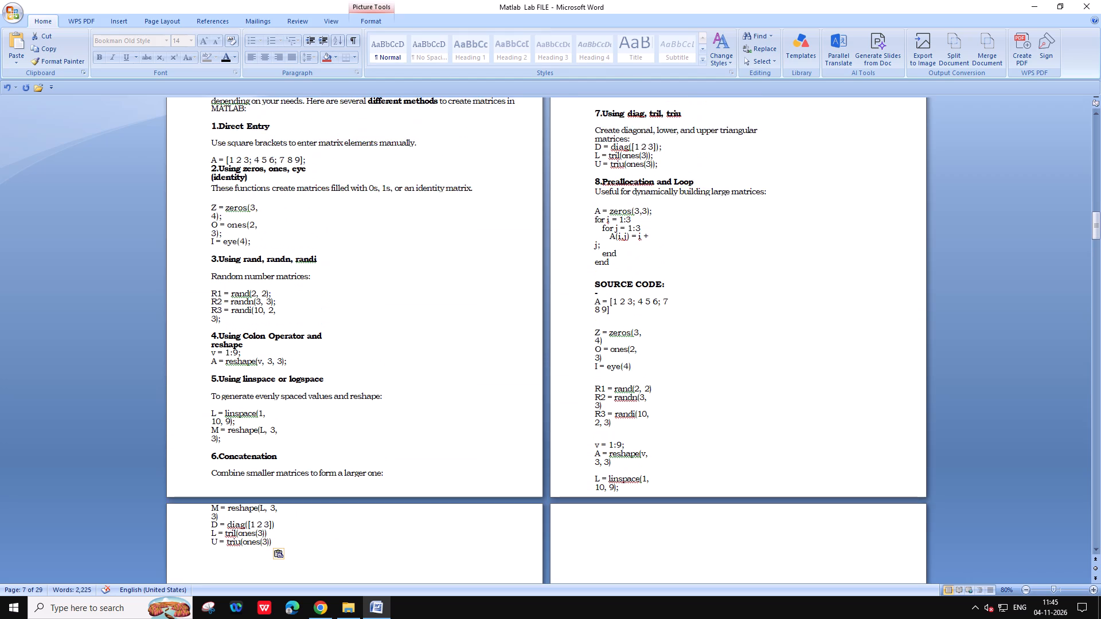
pyautogui.scroll(12, 695, 263)
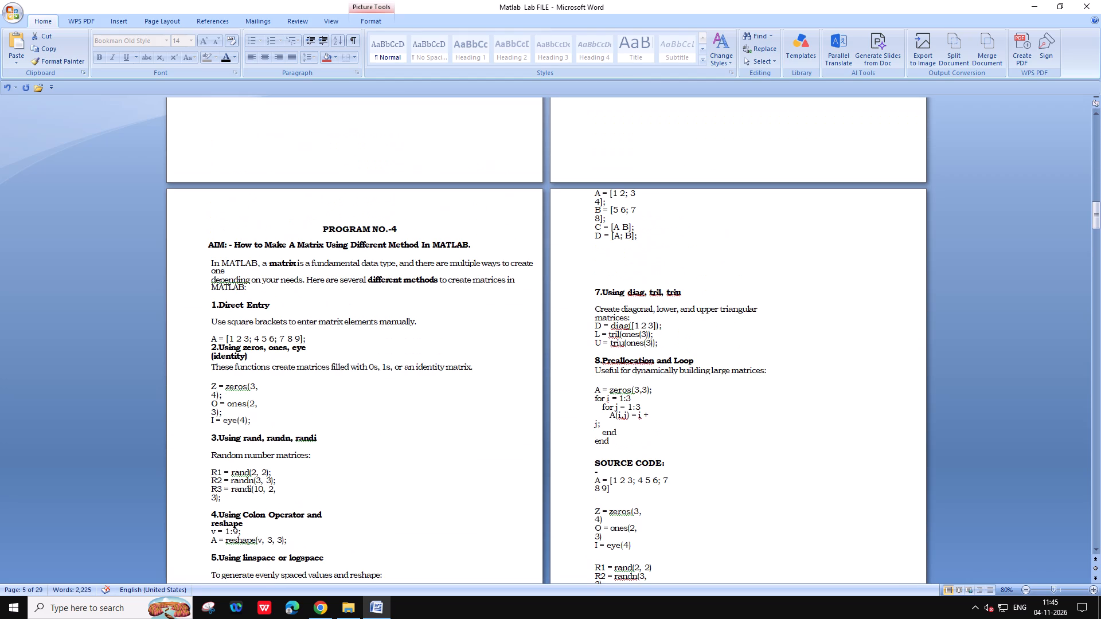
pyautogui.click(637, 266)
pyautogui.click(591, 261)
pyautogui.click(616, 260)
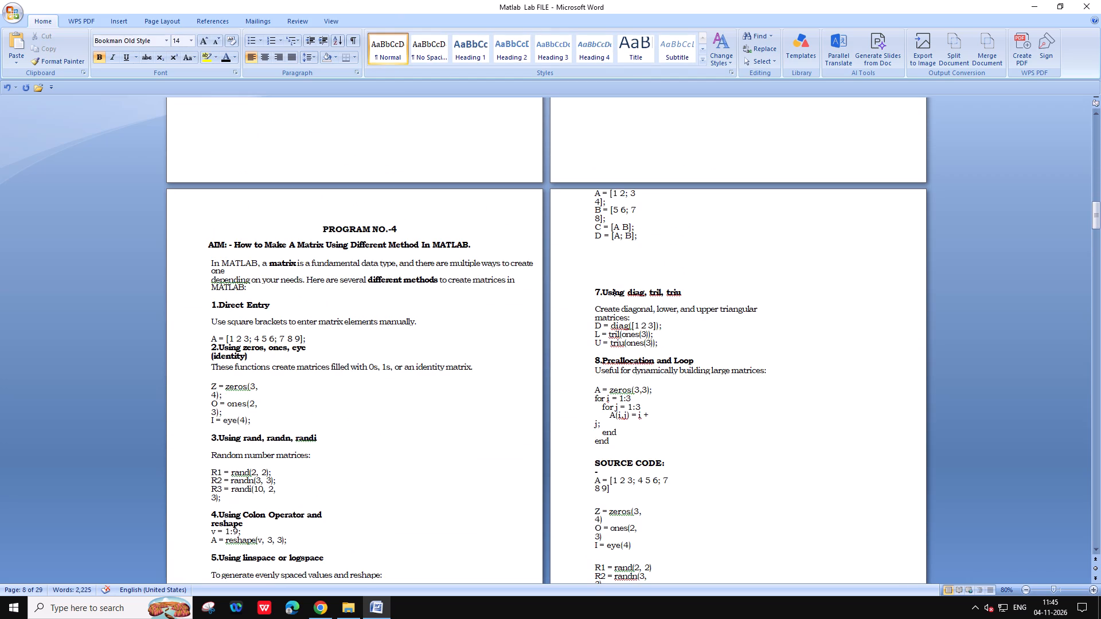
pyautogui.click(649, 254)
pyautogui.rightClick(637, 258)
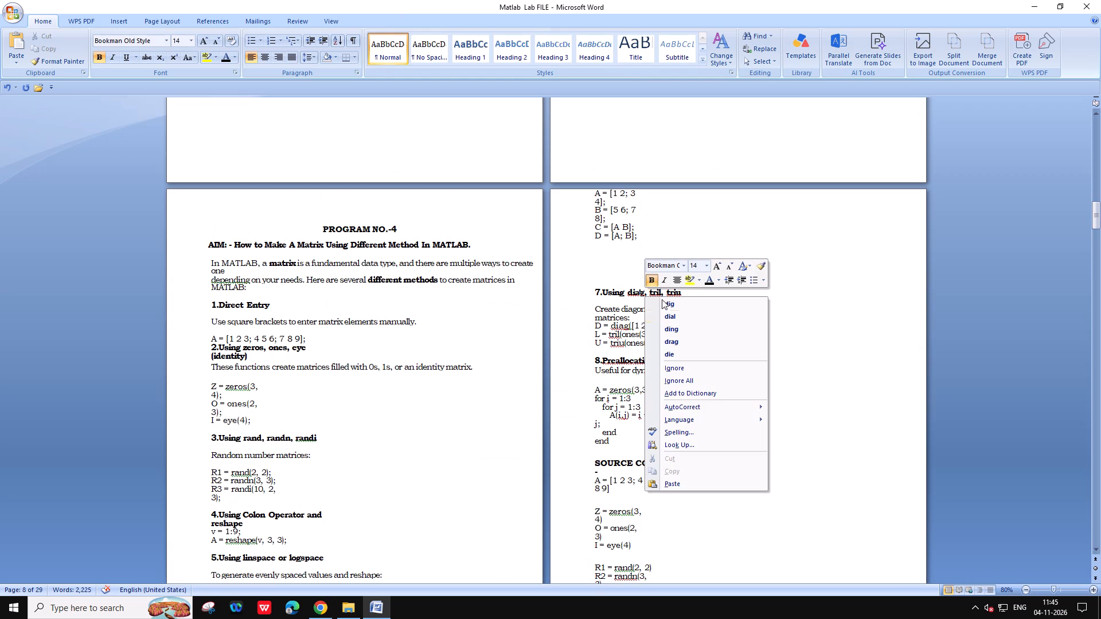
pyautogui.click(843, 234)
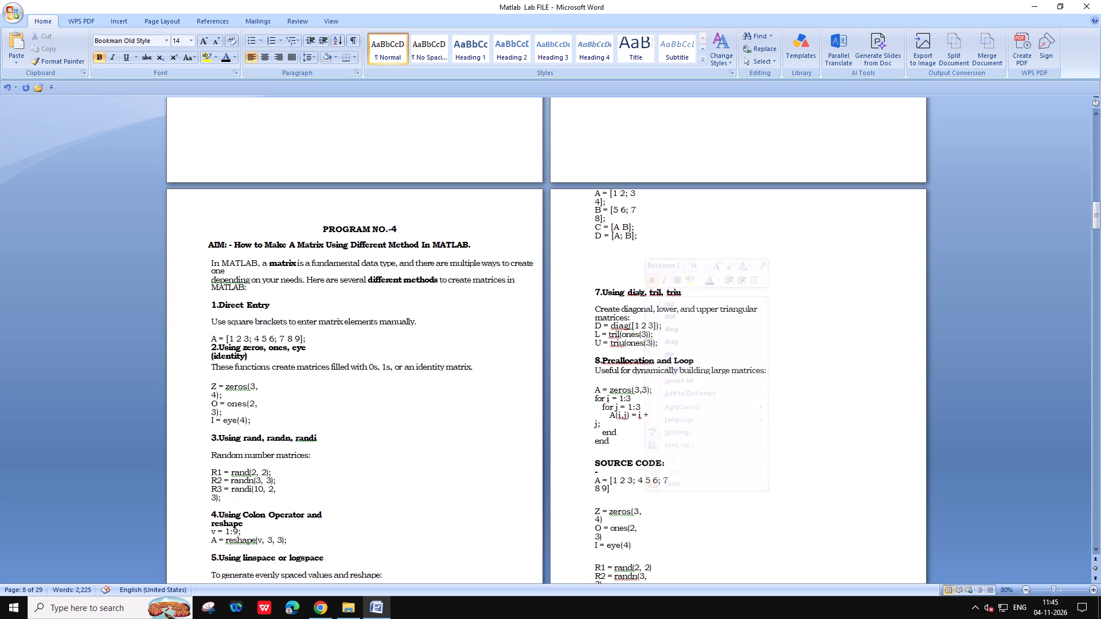
# Shrink the page-sized picture behind section 7 by lowering its top edge to just below the "U = triu(ones(3));" line.
pyautogui.click(668, 232)
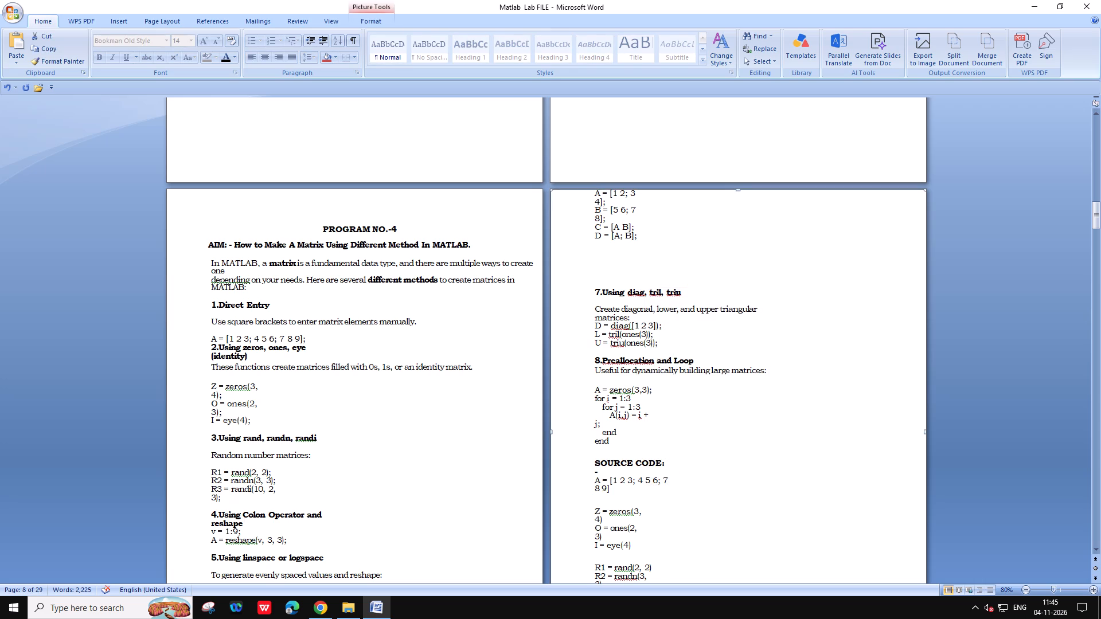
pyautogui.moveTo(739, 189); pyautogui.dragTo(736, 249)
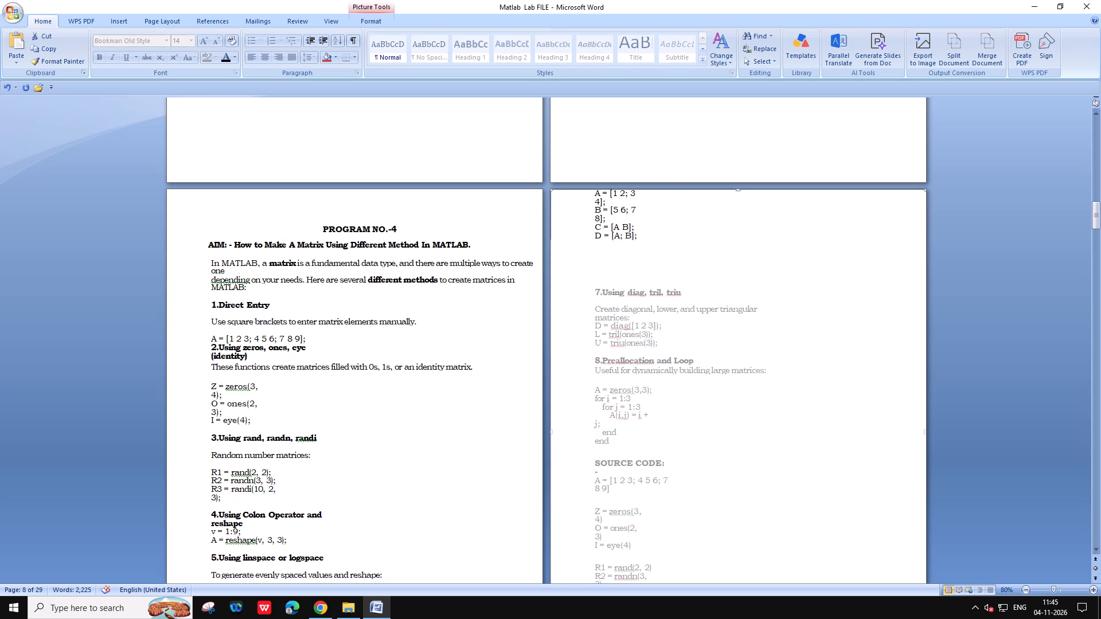
pyautogui.moveTo(736, 249); pyautogui.dragTo(729, 281)
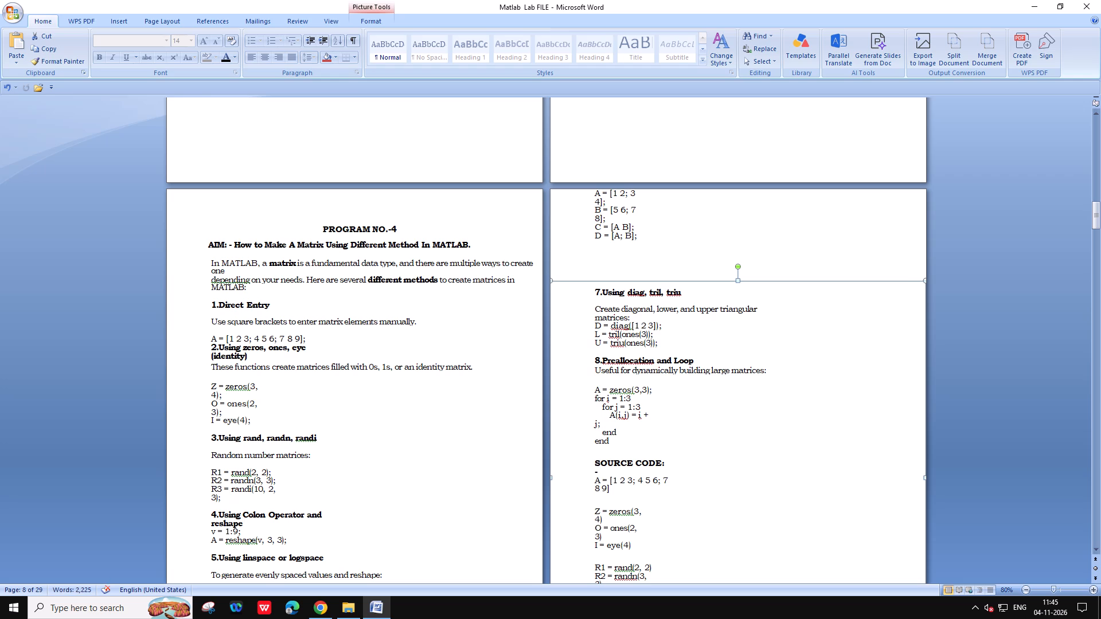
pyautogui.moveTo(738, 279); pyautogui.dragTo(738, 281)
pyautogui.moveTo(738, 281); pyautogui.dragTo(755, 406)
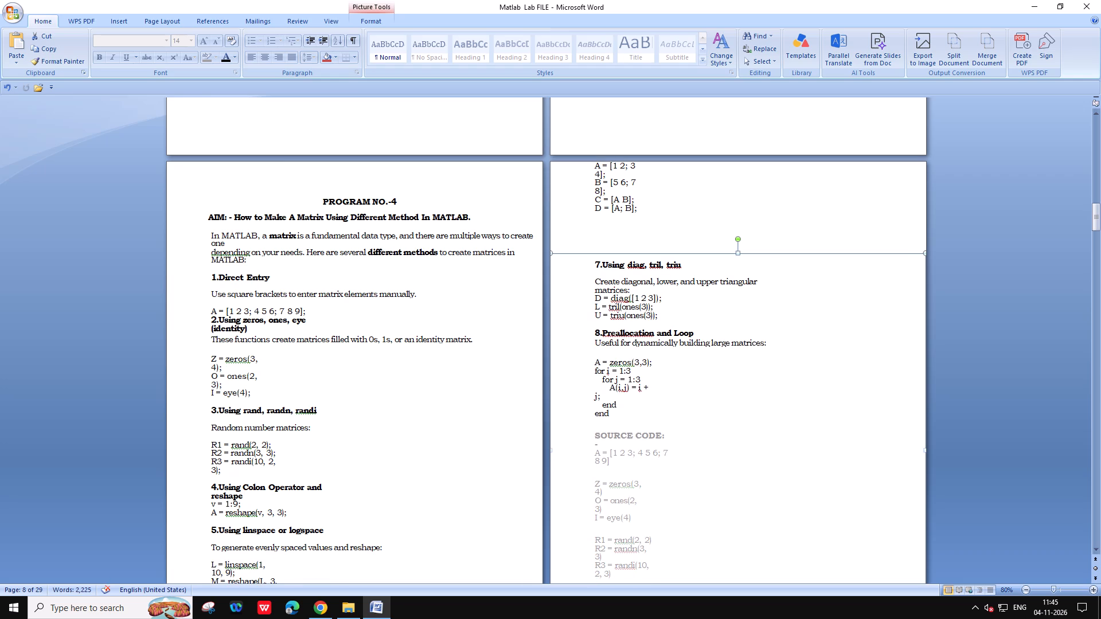
pyautogui.moveTo(755, 406); pyautogui.dragTo(806, 235)
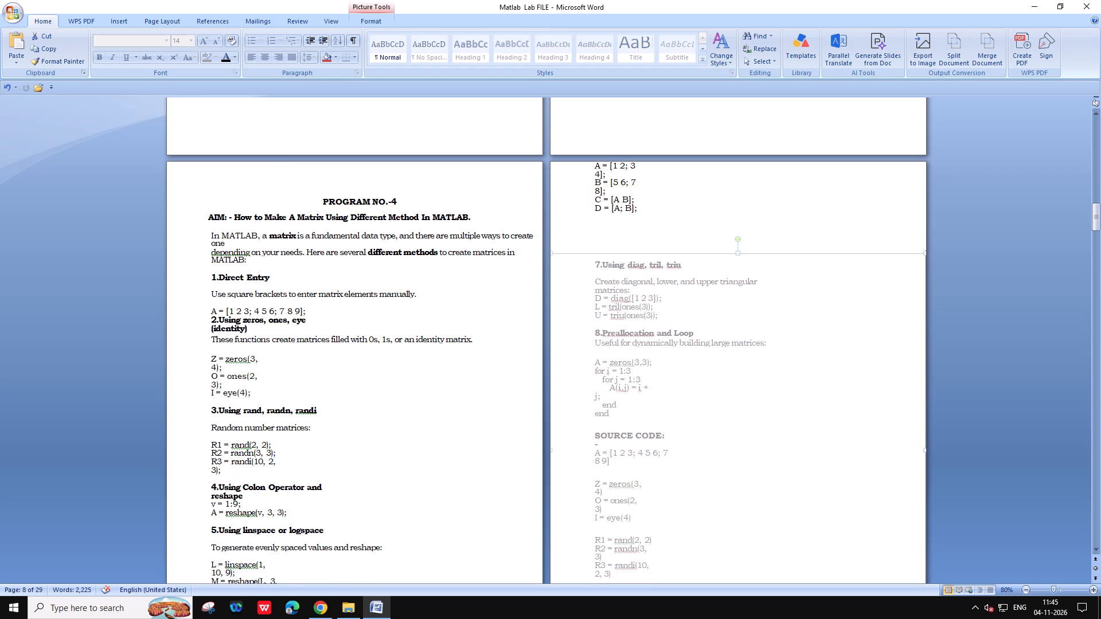
pyautogui.moveTo(806, 235); pyautogui.dragTo(795, 320)
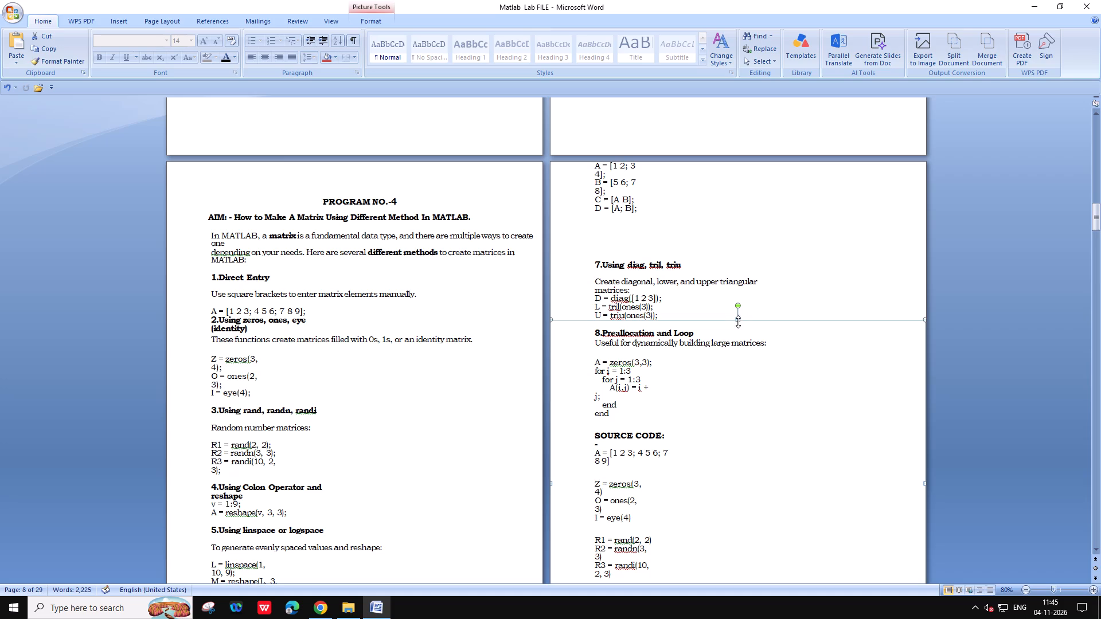
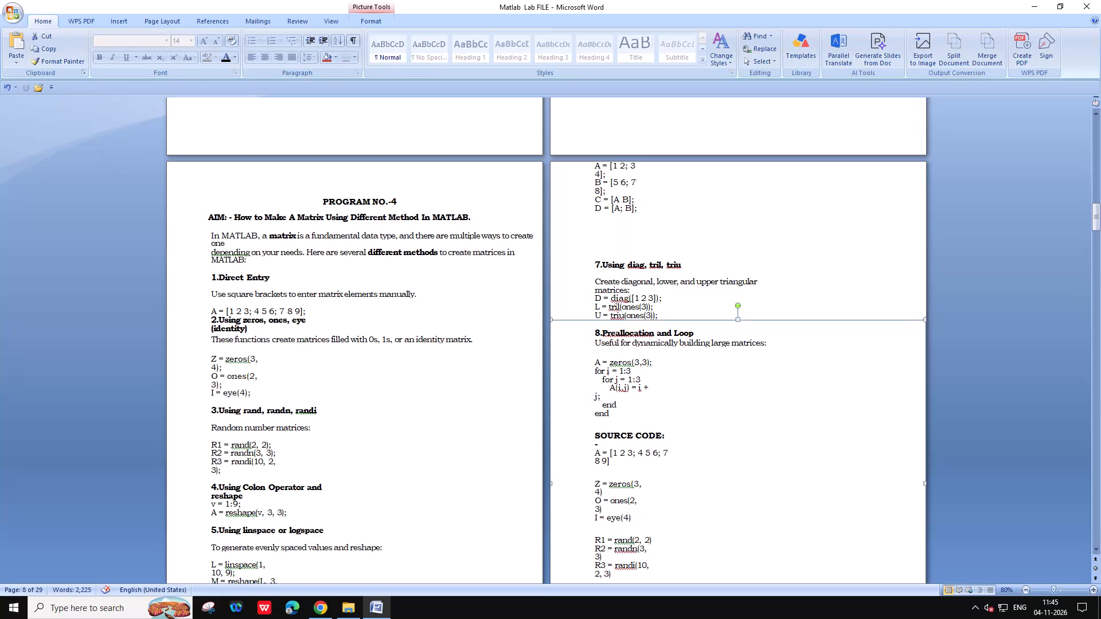
# Rotate the page-sized picture behind sections 7 and 8, and remove it from the page by cutting it.
pyautogui.moveTo(737, 305); pyautogui.dragTo(644, 340)
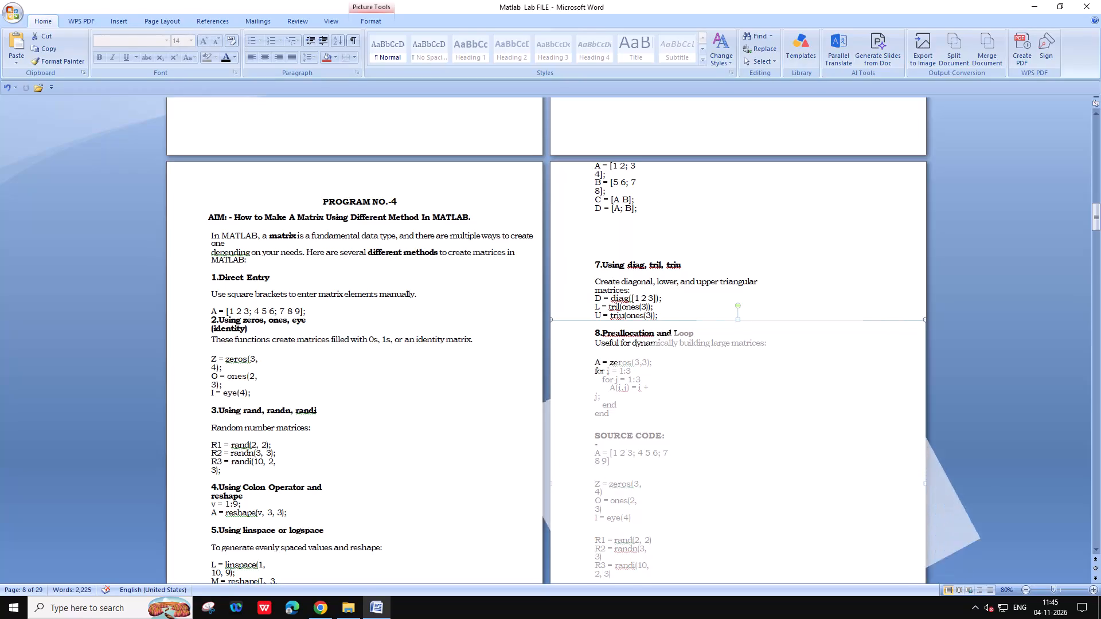
pyautogui.moveTo(644, 340); pyautogui.dragTo(811, 547)
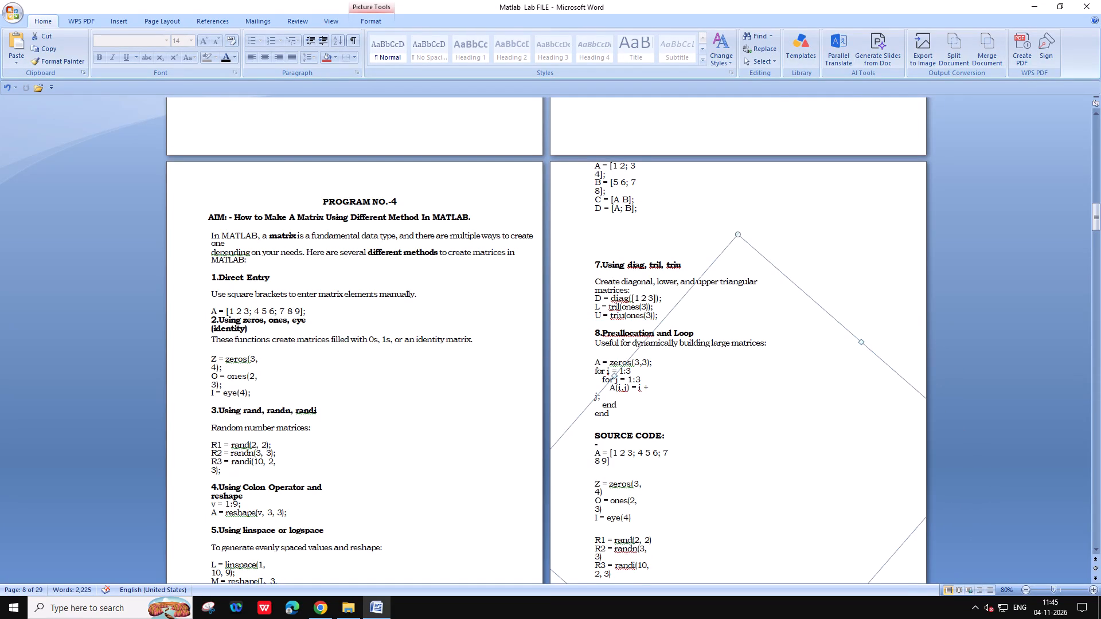
pyautogui.rightClick(758, 327)
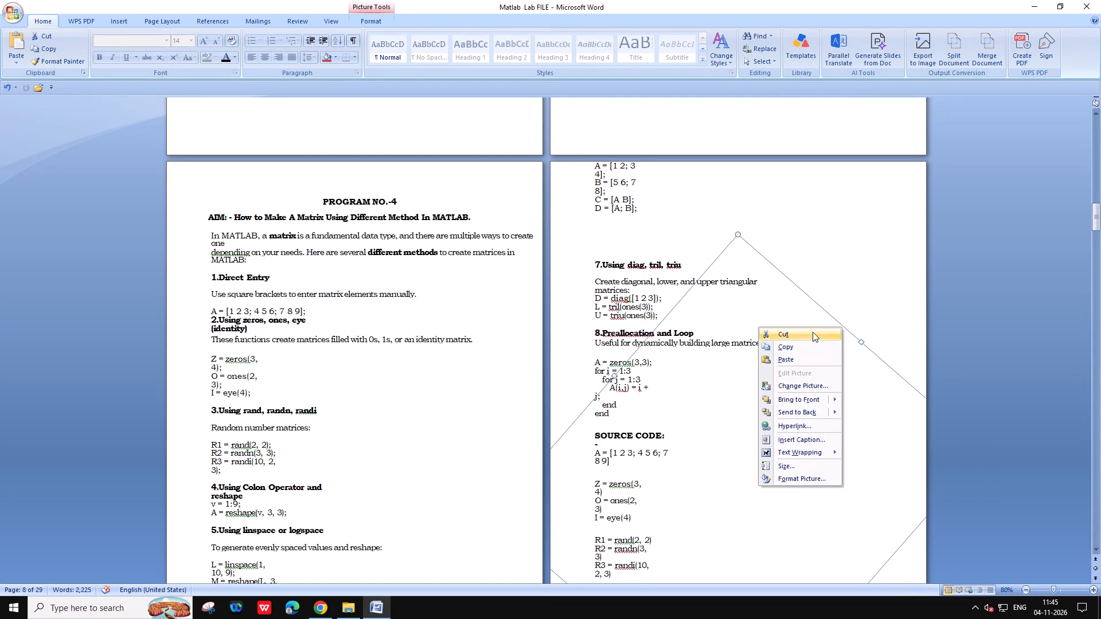
pyautogui.click(813, 332)
# Delete the "7.Using diag, tril, triu" heading and the gap below "D = [A; B];", leaving one empty line for a new heading.
pyautogui.scroll(1, 719, 308)
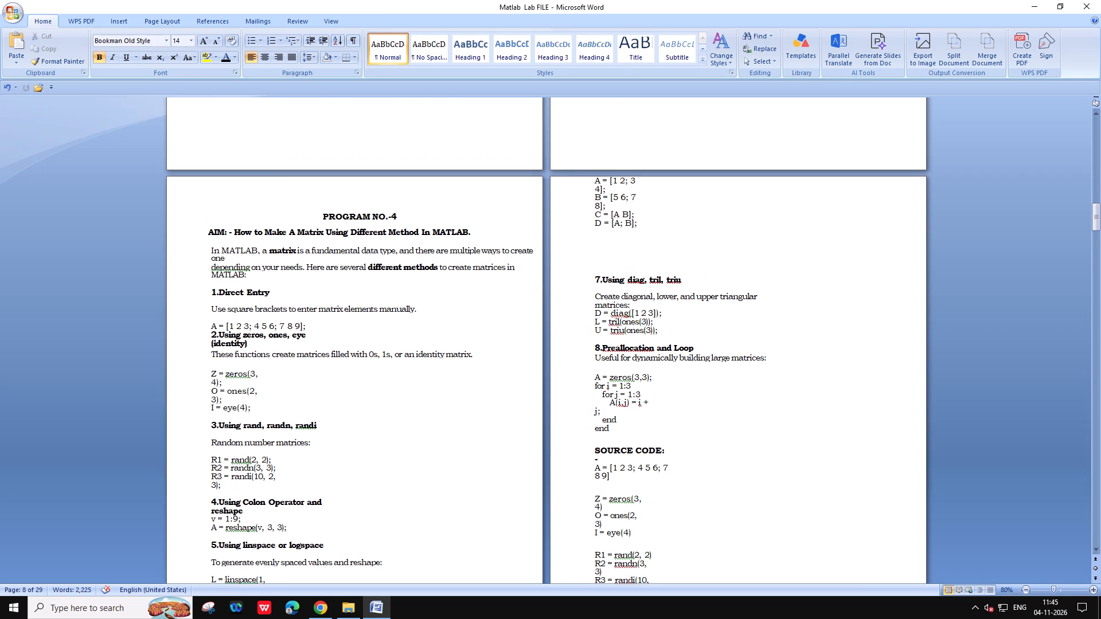
pyautogui.scroll(4, 719, 308)
pyautogui.click(659, 303)
pyautogui.click(685, 303)
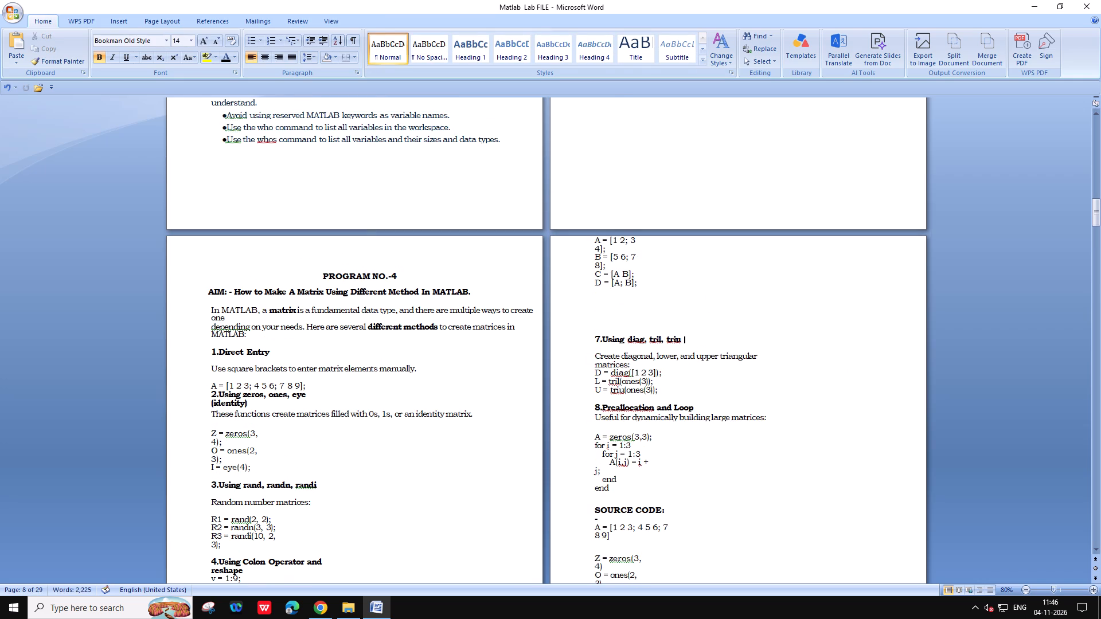
pyautogui.click(686, 302)
pyautogui.moveTo(680, 298); pyautogui.dragTo(609, 298)
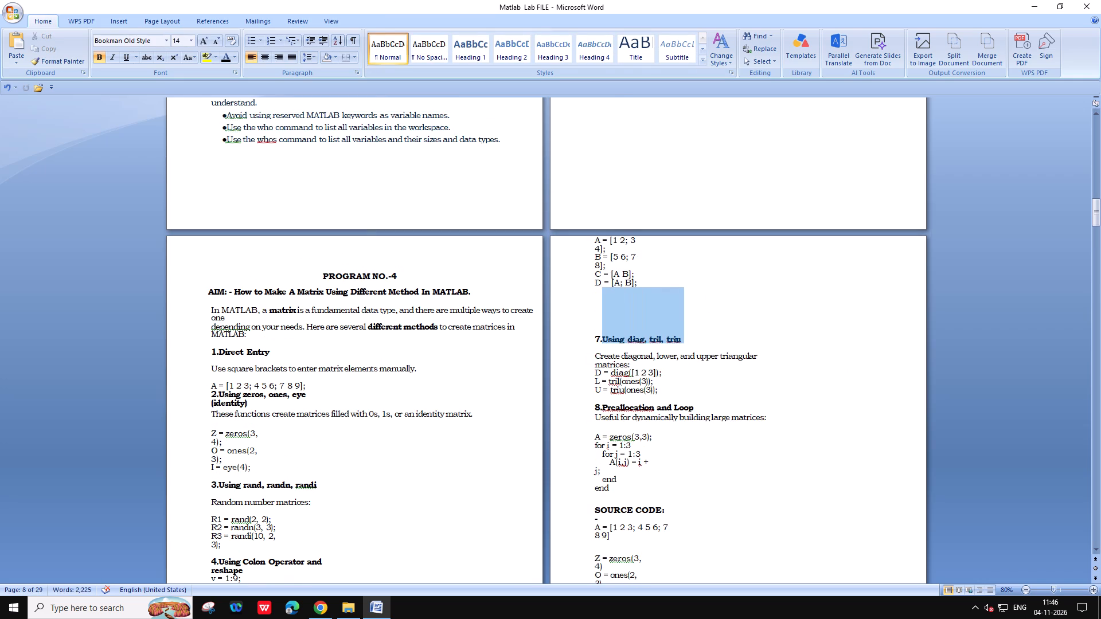
pyautogui.moveTo(609, 298); pyautogui.dragTo(591, 315)
pyautogui.moveTo(591, 315); pyautogui.dragTo(591, 328)
pyautogui.press('BackSpace')
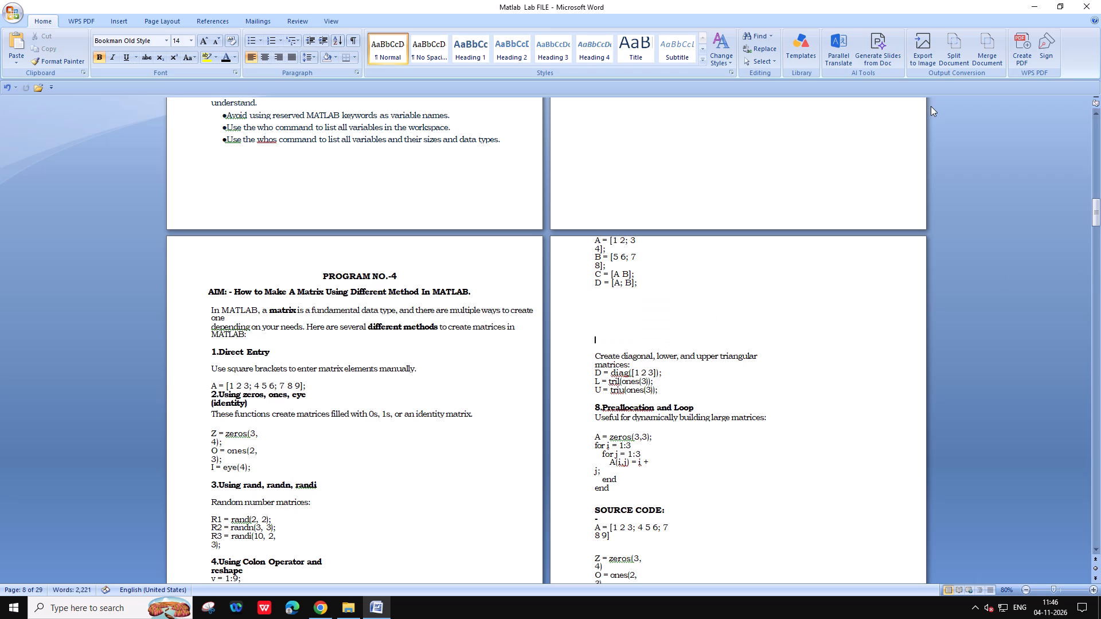
pyautogui.press('BackSpace')
pyautogui.press('BackSpace')
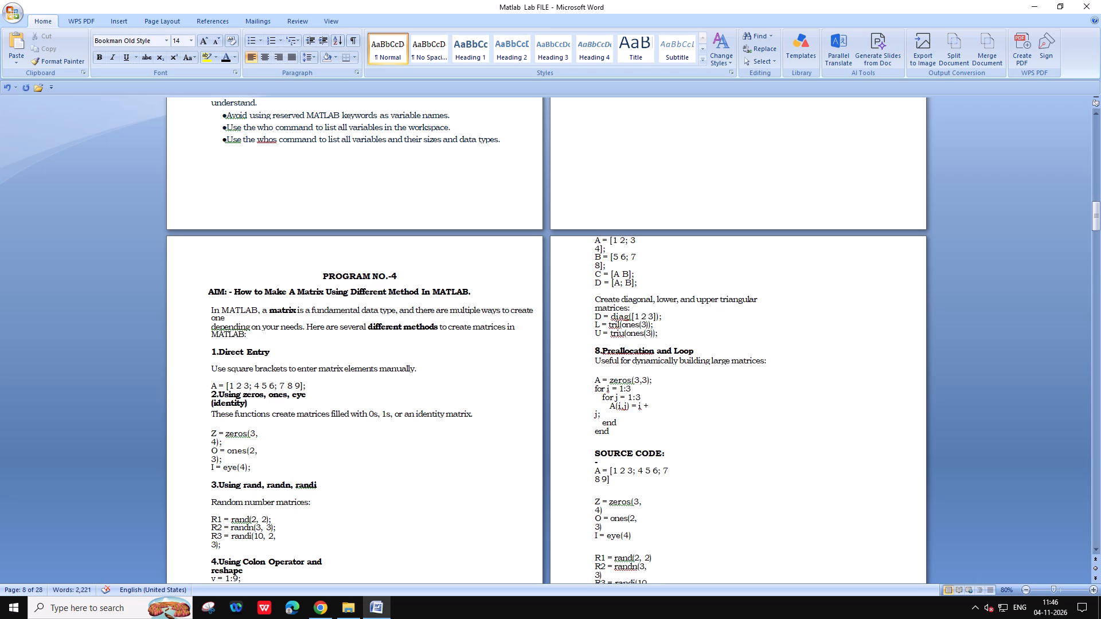
pyautogui.press('Return')
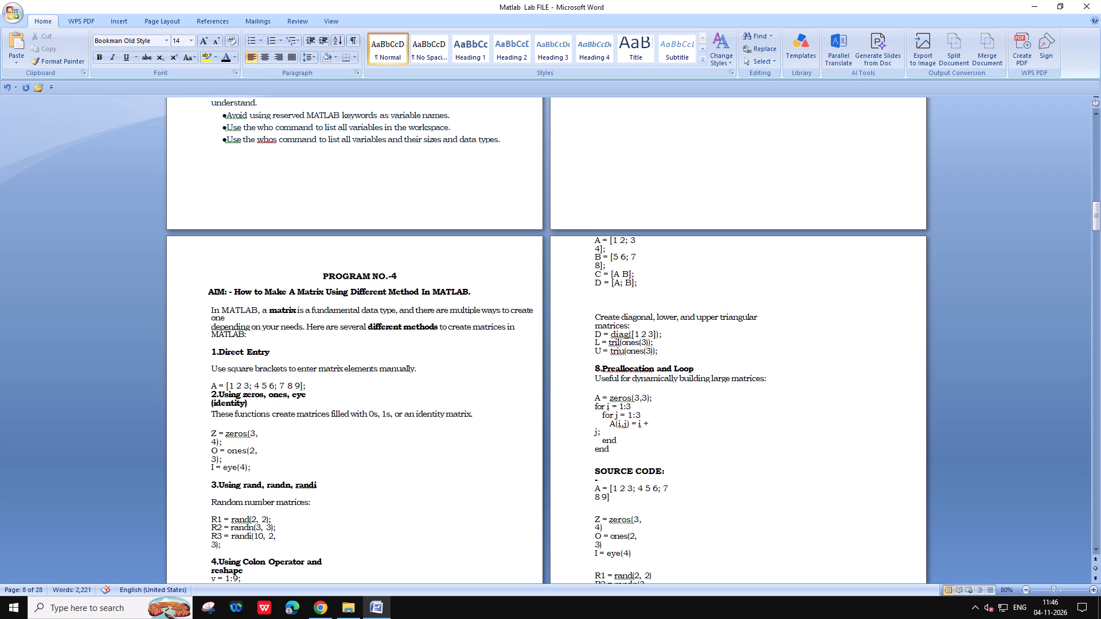
# Examine the wording and spacing of the section 7 heading on the repeated Program 4 page.
pyautogui.scroll(-20, 435, 365)
pyautogui.scroll(-2, 435, 365)
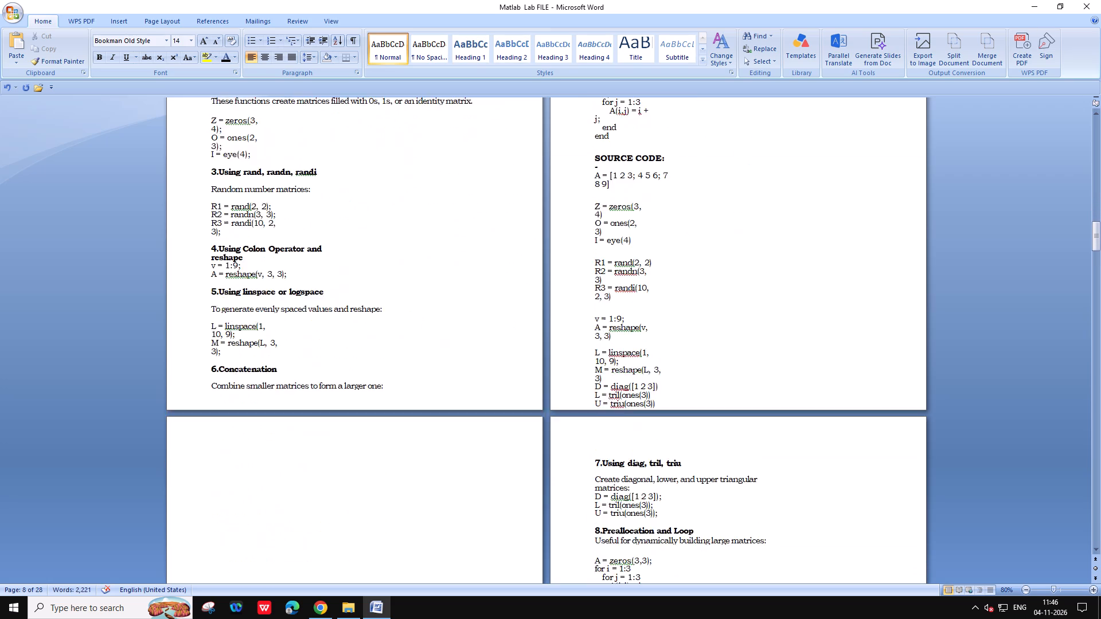
pyautogui.scroll(-6, 435, 371)
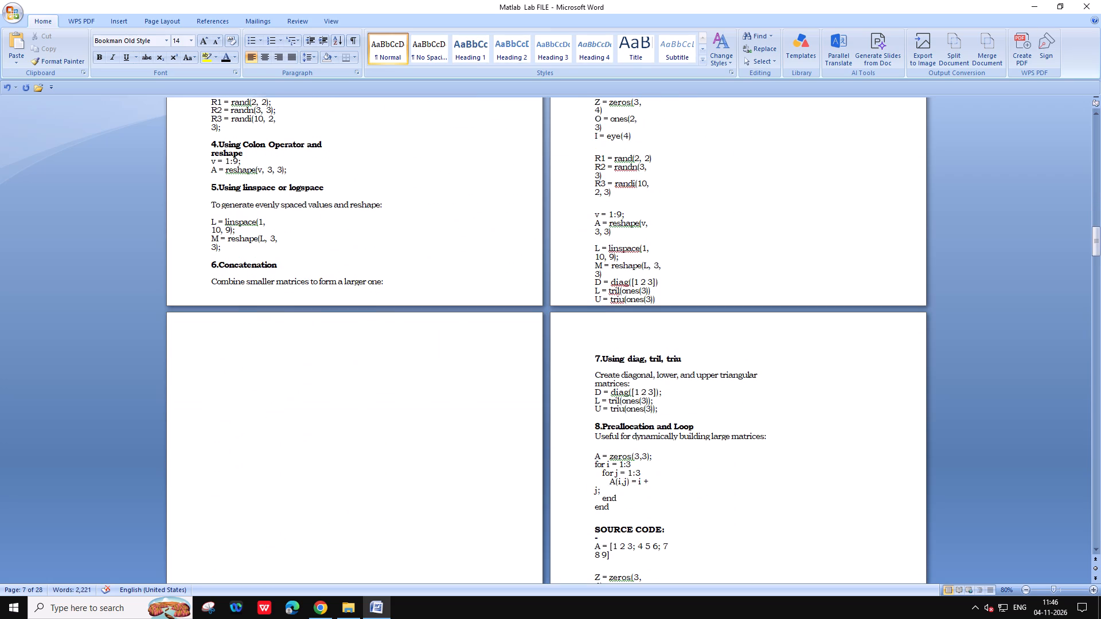
pyautogui.moveTo(595, 358); pyautogui.dragTo(609, 358)
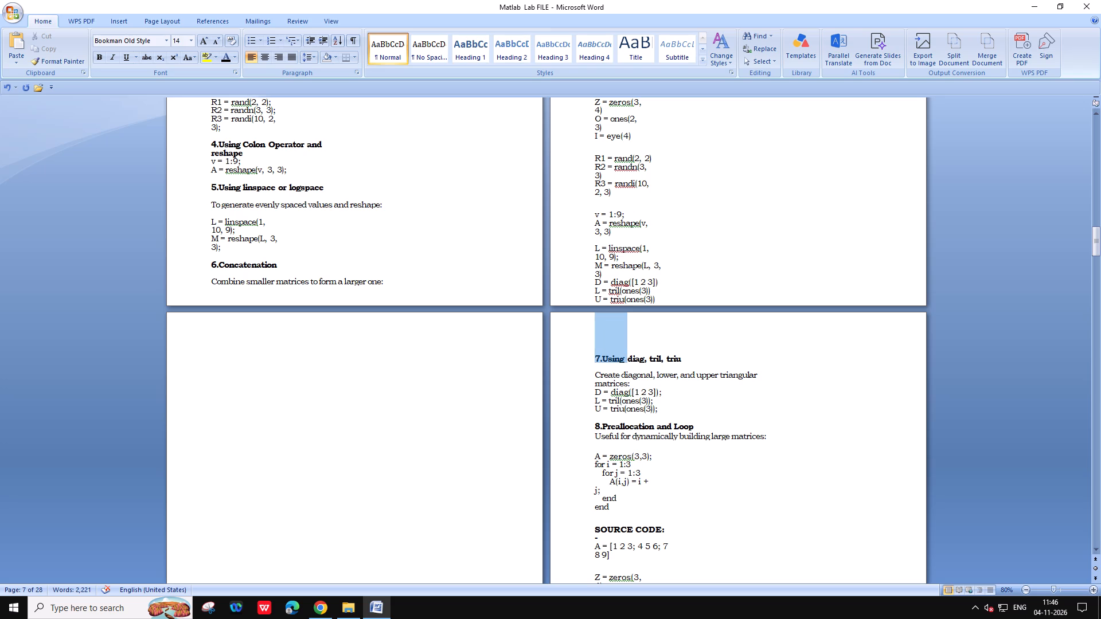
pyautogui.moveTo(609, 358); pyautogui.dragTo(594, 348)
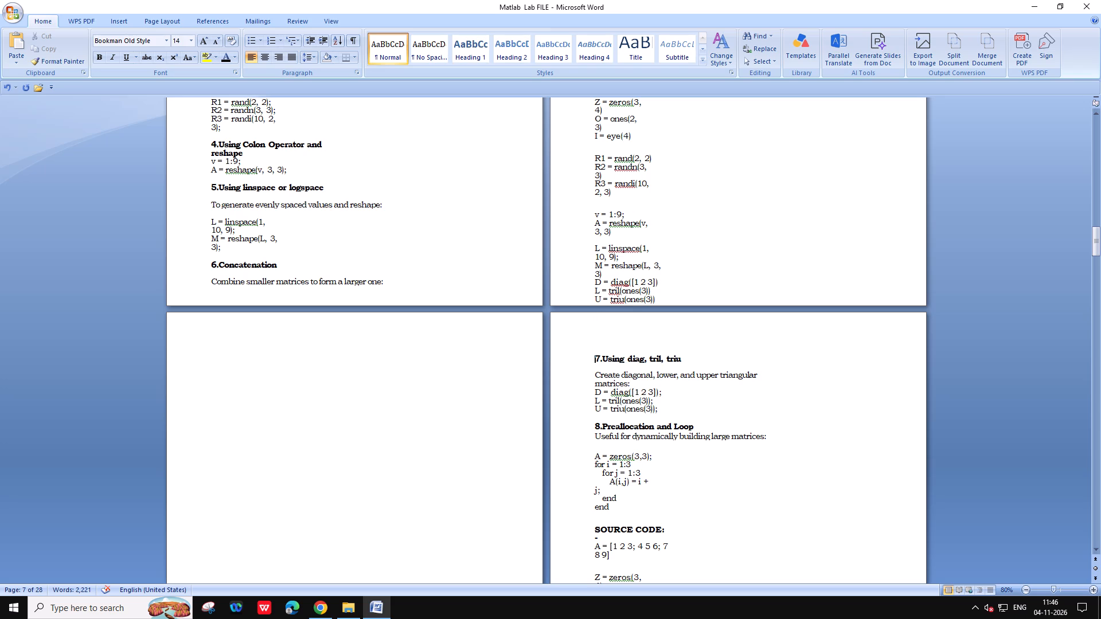
pyautogui.moveTo(594, 348); pyautogui.dragTo(591, 348)
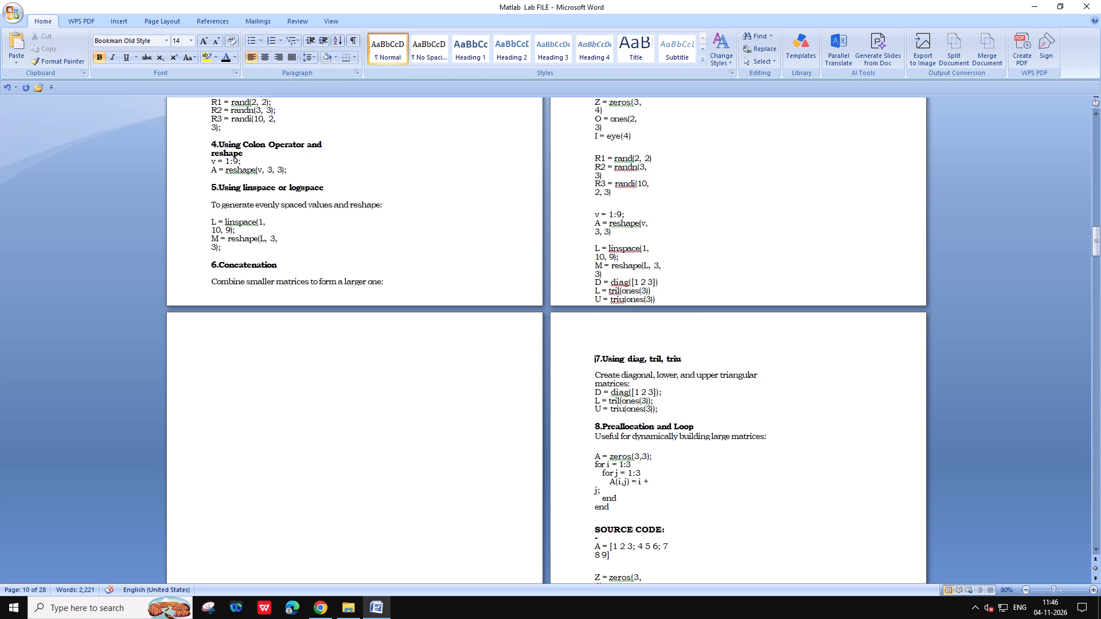
pyautogui.moveTo(682, 359); pyautogui.dragTo(696, 358)
pyautogui.moveTo(696, 358); pyautogui.dragTo(582, 358)
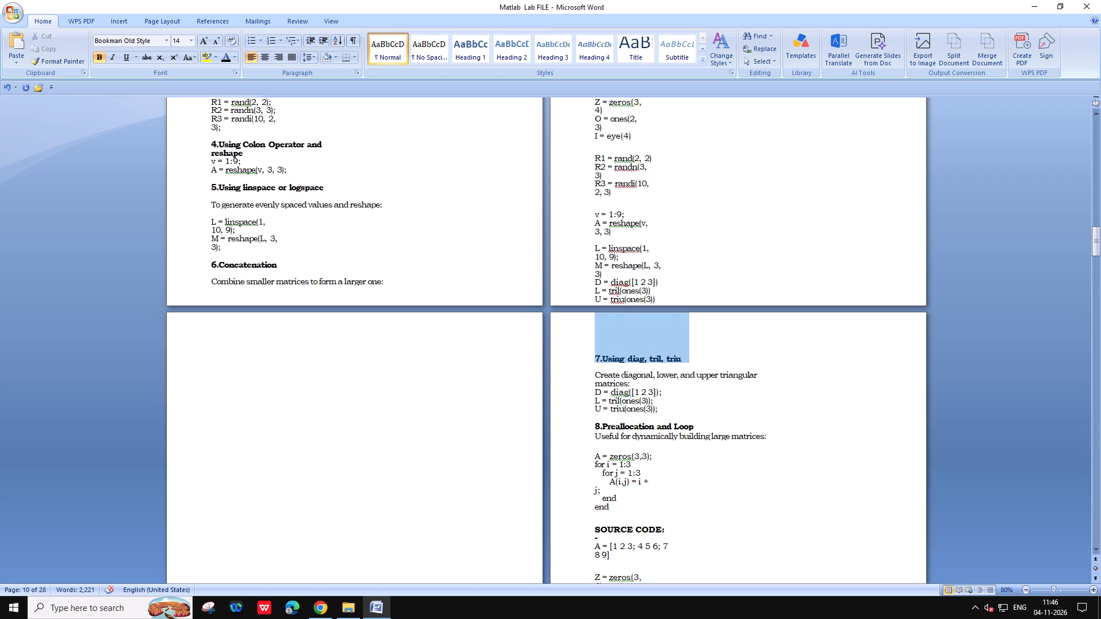
pyautogui.moveTo(582, 358); pyautogui.dragTo(746, 358)
# Enter "7.Using" in bold on the empty line above "Create diagonal, lower, and upper triangular matrices:".
pyautogui.scroll(1, 697, 356)
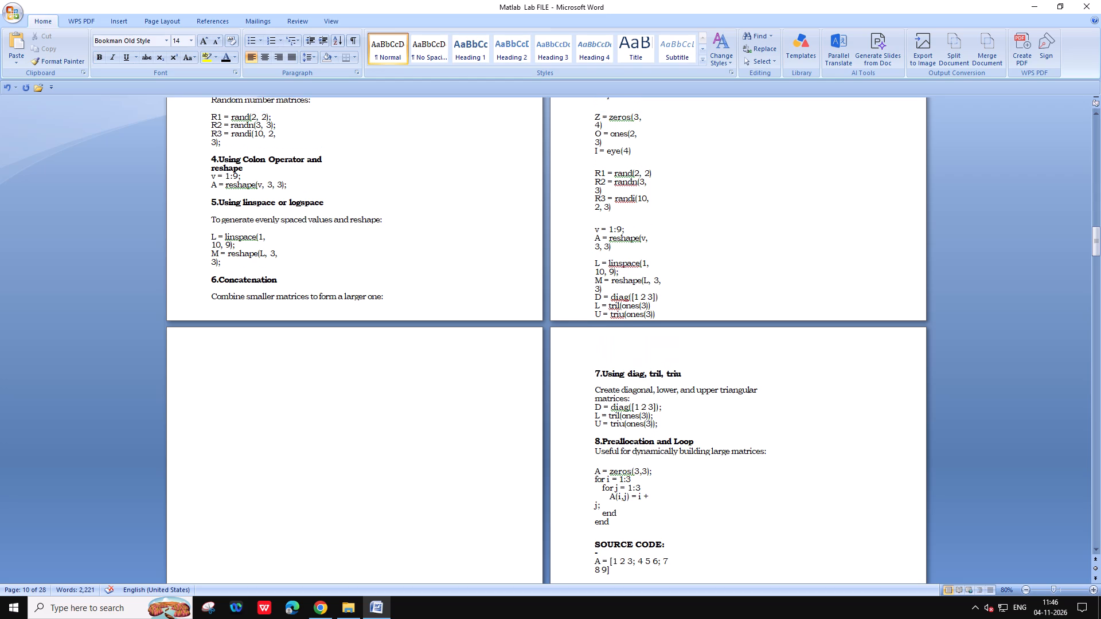
pyautogui.scroll(3, 697, 356)
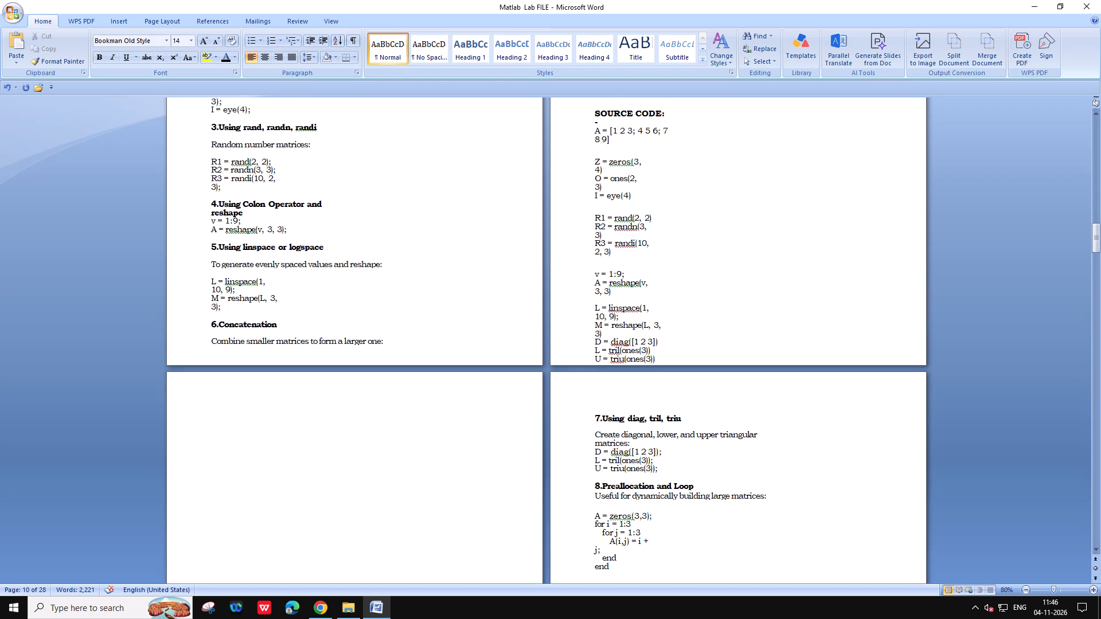
pyautogui.scroll(7, 711, 328)
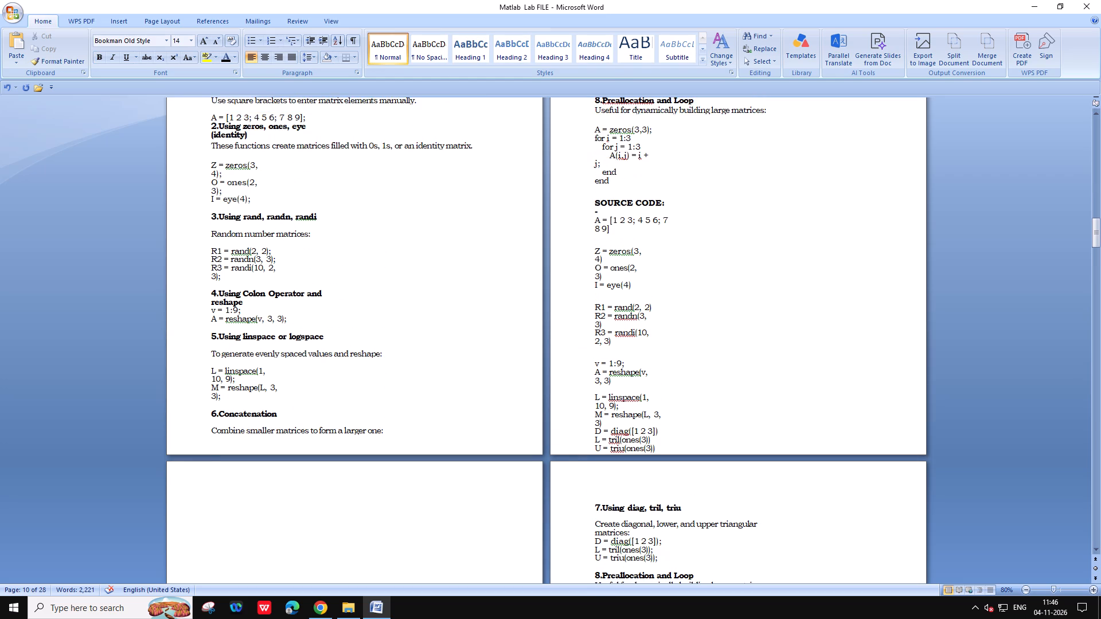
pyautogui.scroll(7, 711, 328)
pyautogui.scroll(-1, 710, 328)
pyautogui.scroll(1, 710, 328)
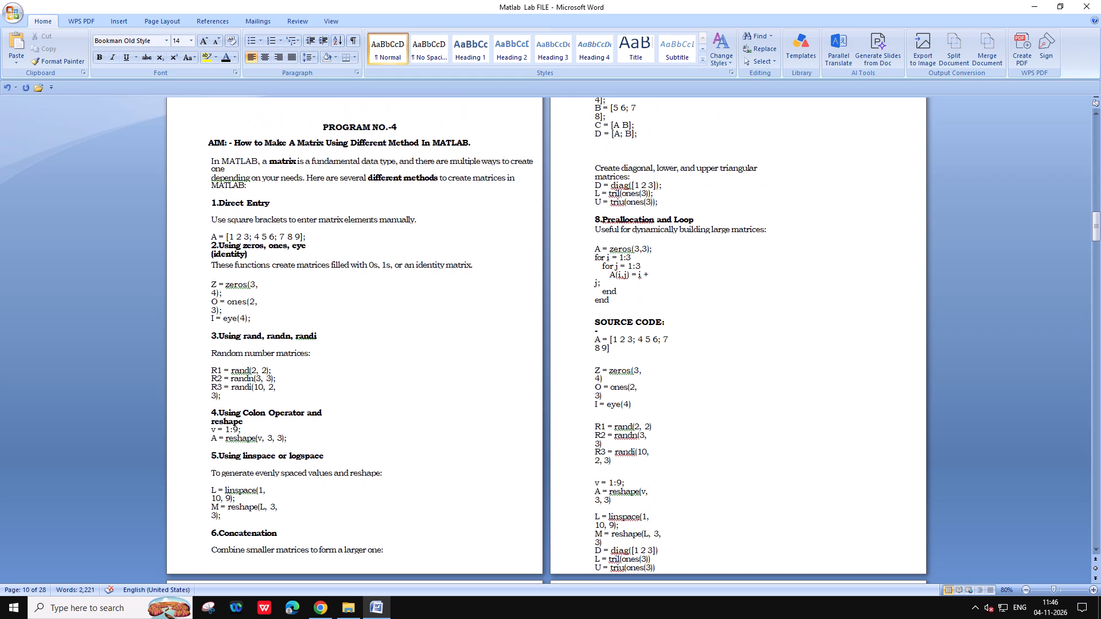
pyautogui.scroll(2, 710, 328)
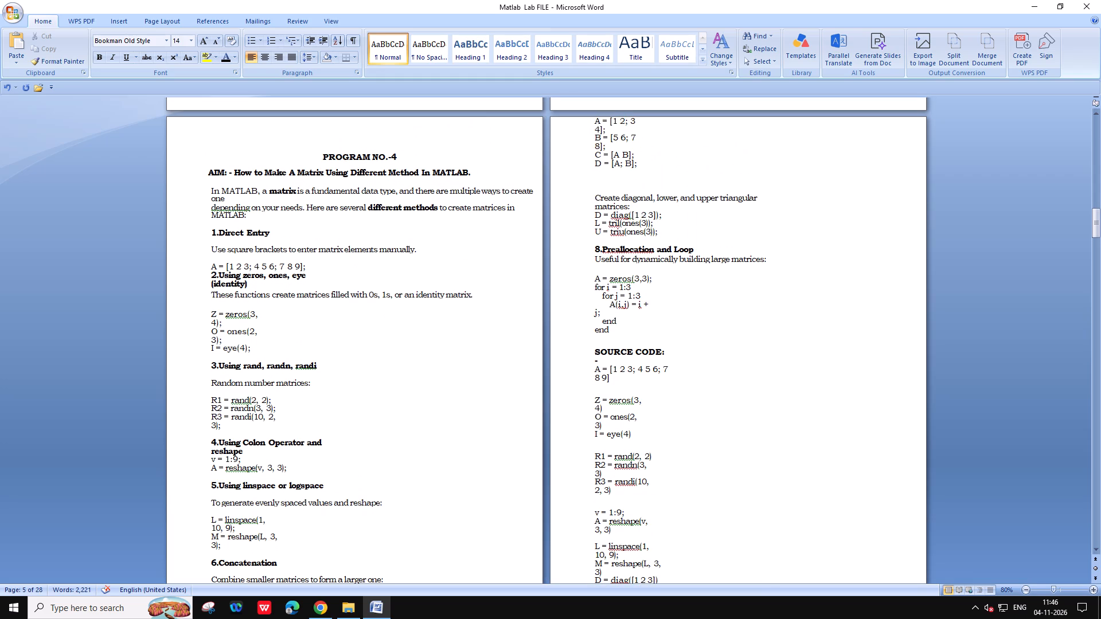
pyautogui.click(596, 183)
pyautogui.click(103, 59)
pyautogui.press('7')
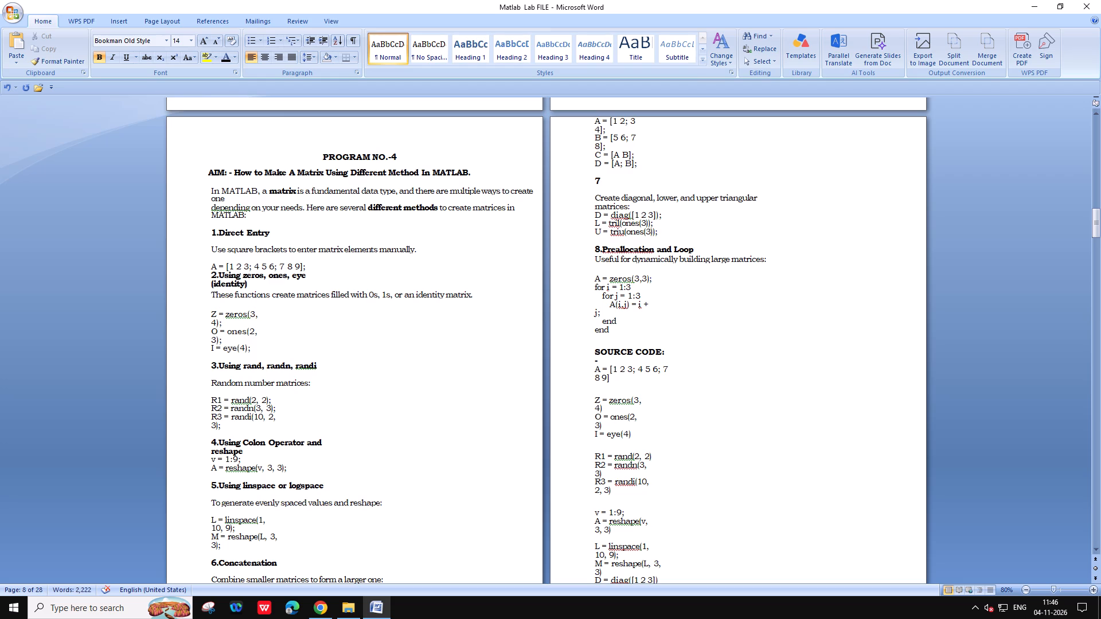
pyautogui.press('.')
pyautogui.write('usin')
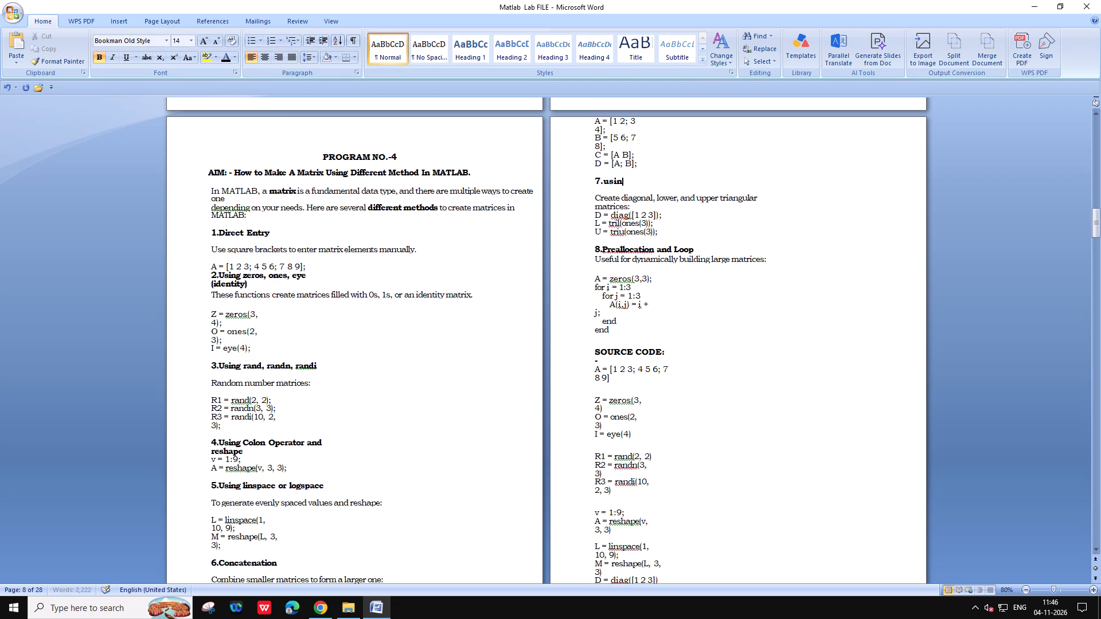
pyautogui.press('g')
pyautogui.press('Left')
pyautogui.press('Left')
pyautogui.press('Left')
pyautogui.press('Left')
pyautogui.press('BackSpace')
pyautogui.hotkey('shift', 'u')
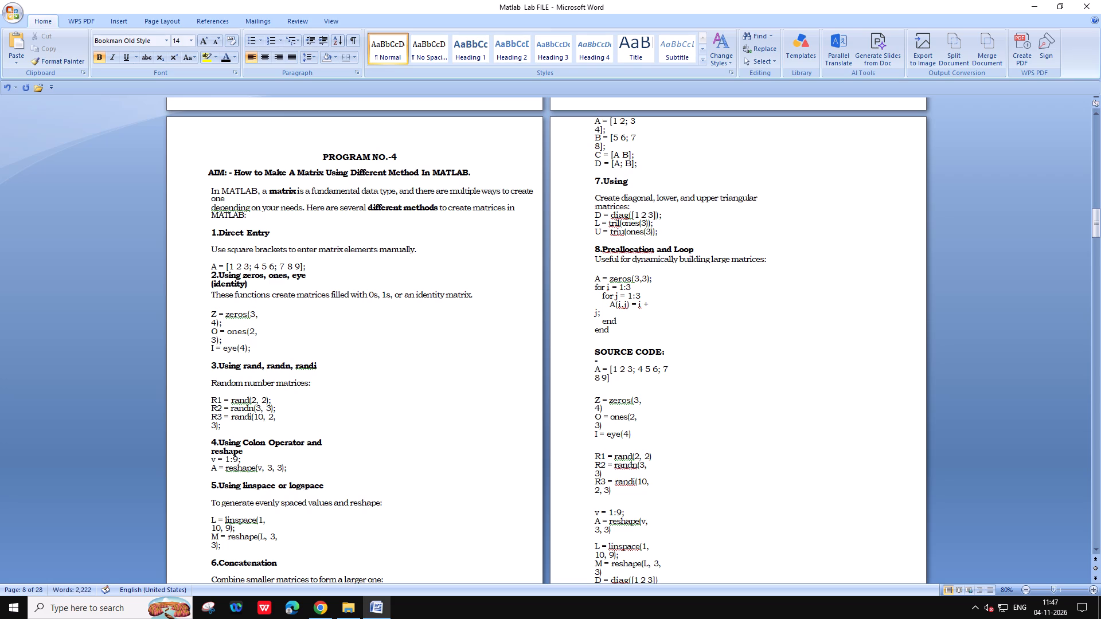
pyautogui.press('Right')
pyautogui.press('Right')
pyautogui.press('Right')
pyautogui.press('Right')
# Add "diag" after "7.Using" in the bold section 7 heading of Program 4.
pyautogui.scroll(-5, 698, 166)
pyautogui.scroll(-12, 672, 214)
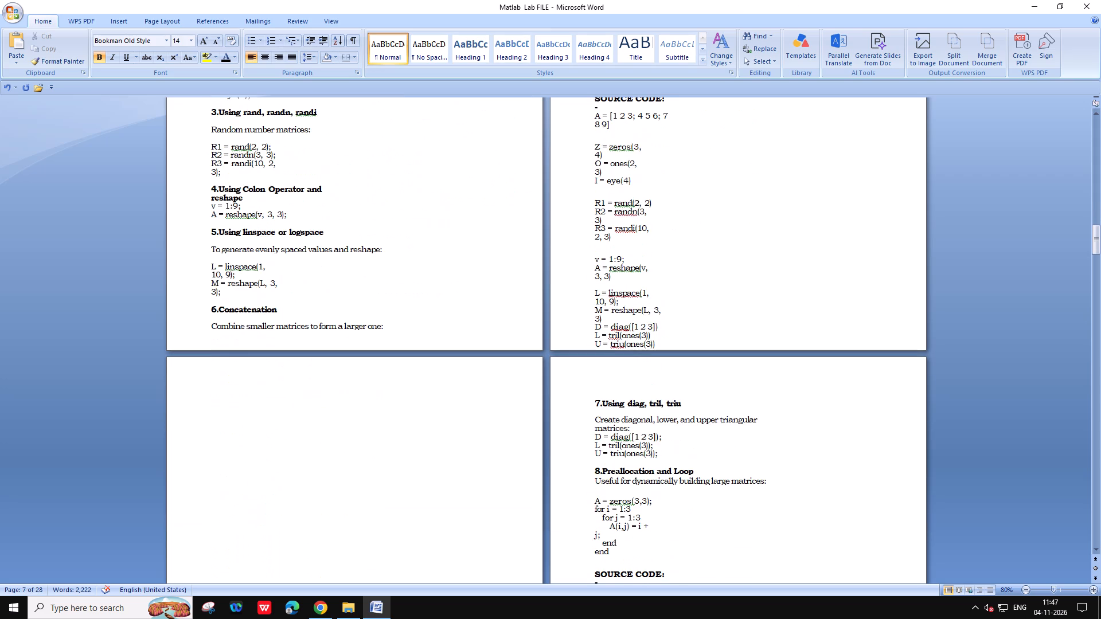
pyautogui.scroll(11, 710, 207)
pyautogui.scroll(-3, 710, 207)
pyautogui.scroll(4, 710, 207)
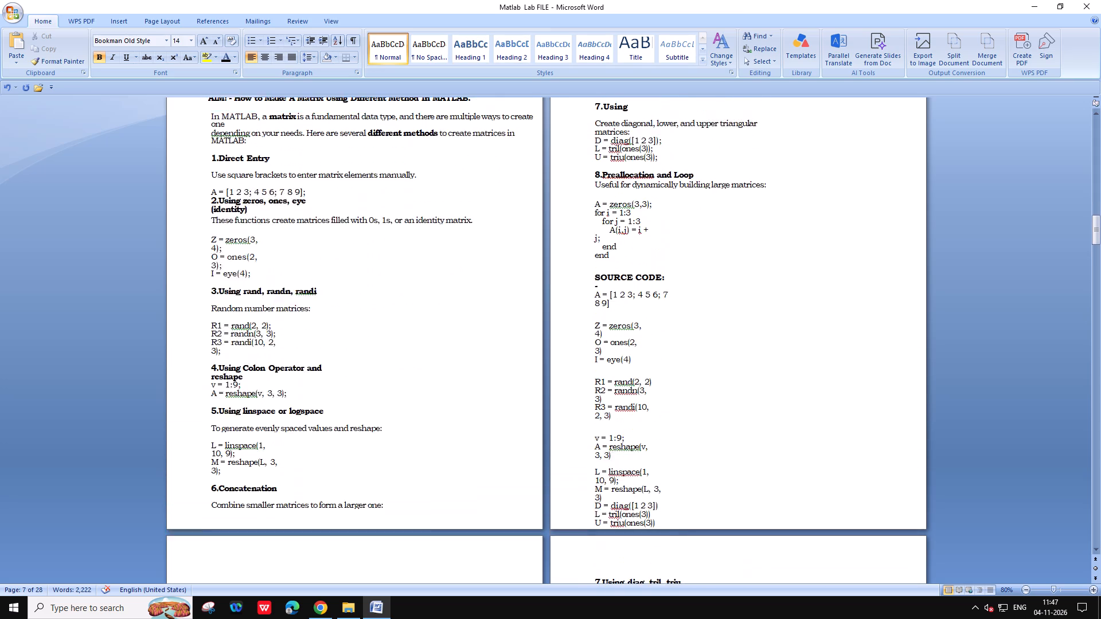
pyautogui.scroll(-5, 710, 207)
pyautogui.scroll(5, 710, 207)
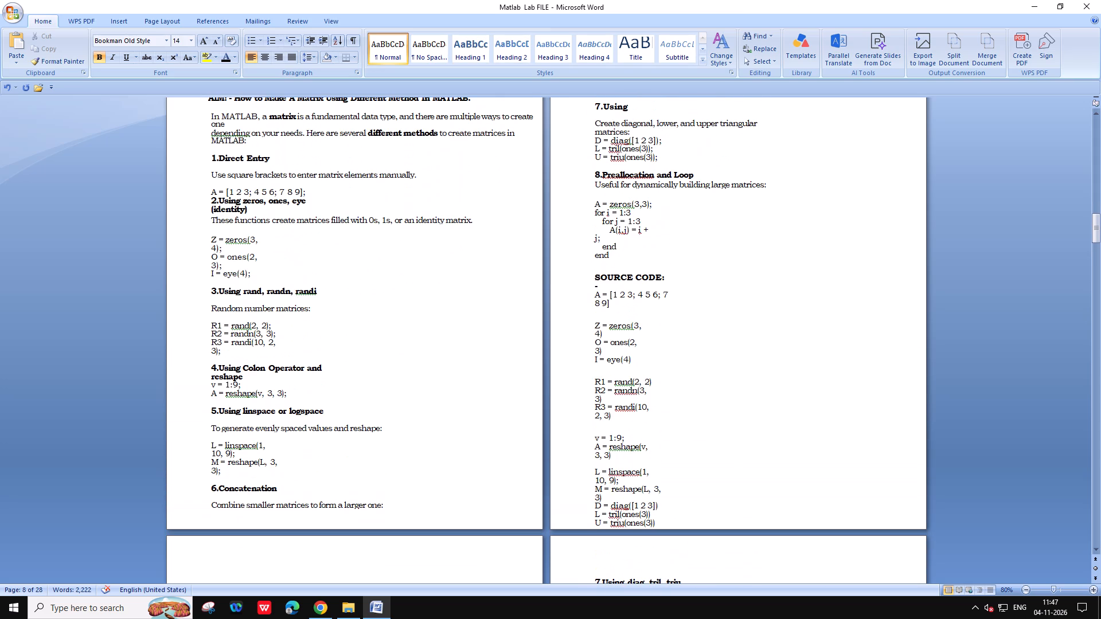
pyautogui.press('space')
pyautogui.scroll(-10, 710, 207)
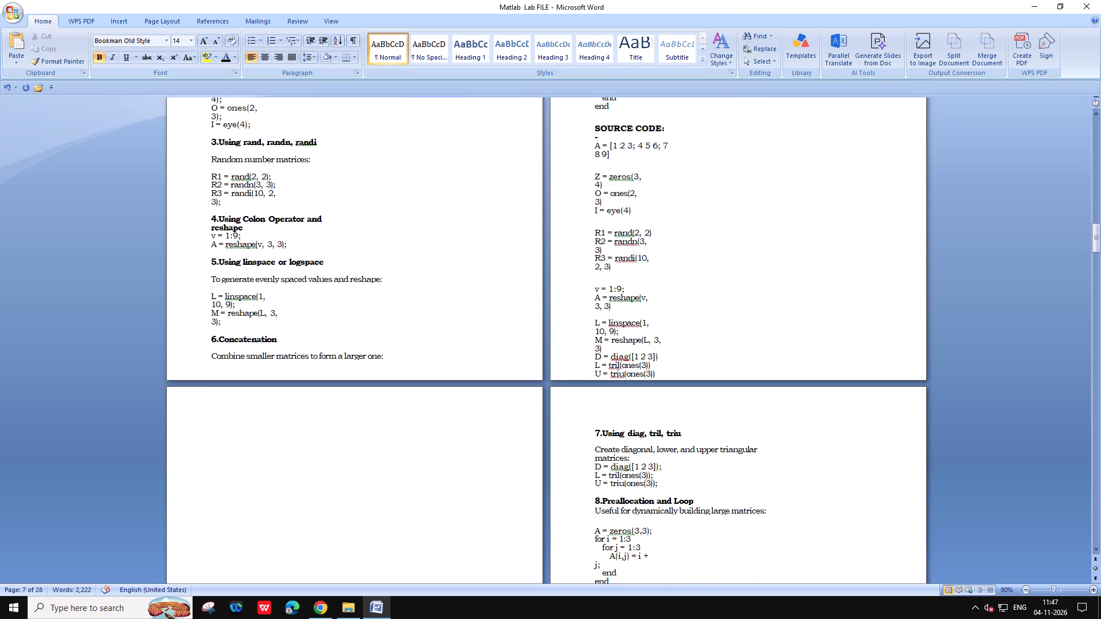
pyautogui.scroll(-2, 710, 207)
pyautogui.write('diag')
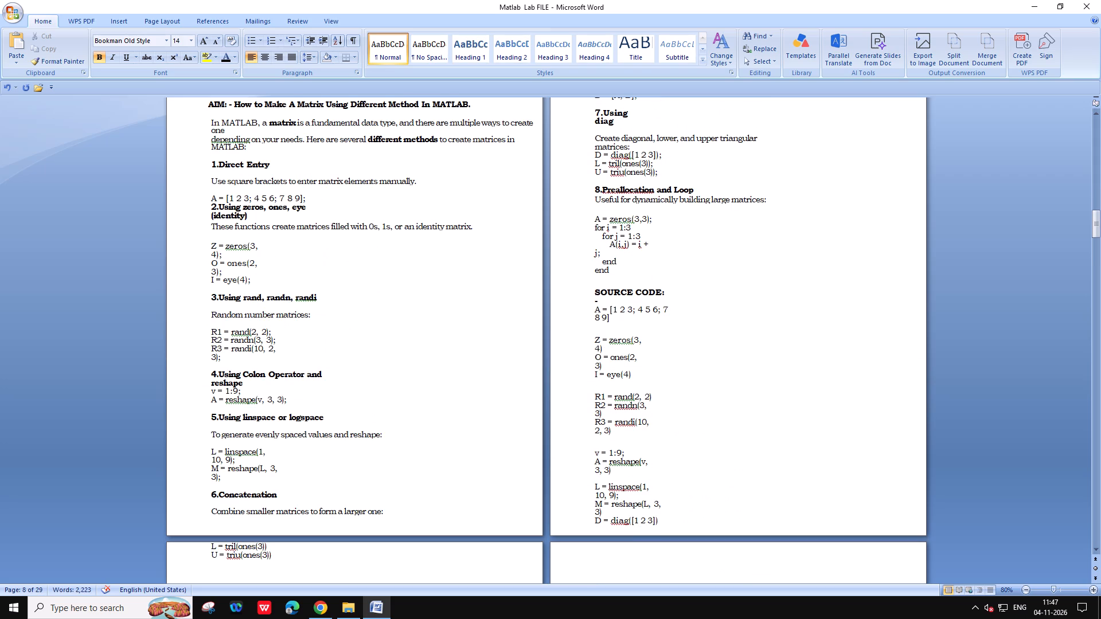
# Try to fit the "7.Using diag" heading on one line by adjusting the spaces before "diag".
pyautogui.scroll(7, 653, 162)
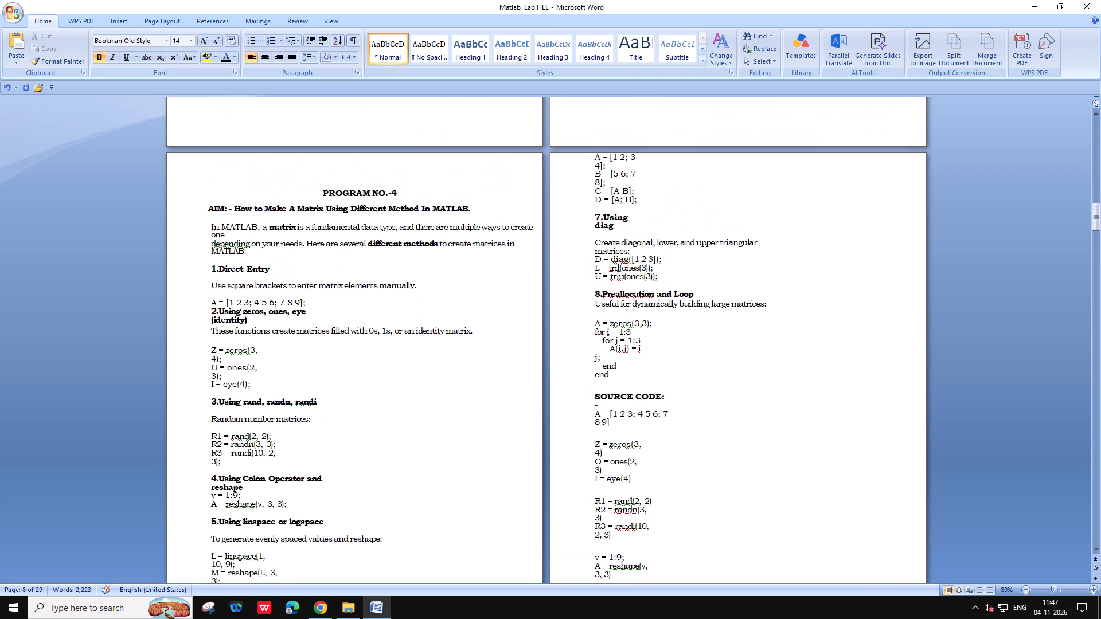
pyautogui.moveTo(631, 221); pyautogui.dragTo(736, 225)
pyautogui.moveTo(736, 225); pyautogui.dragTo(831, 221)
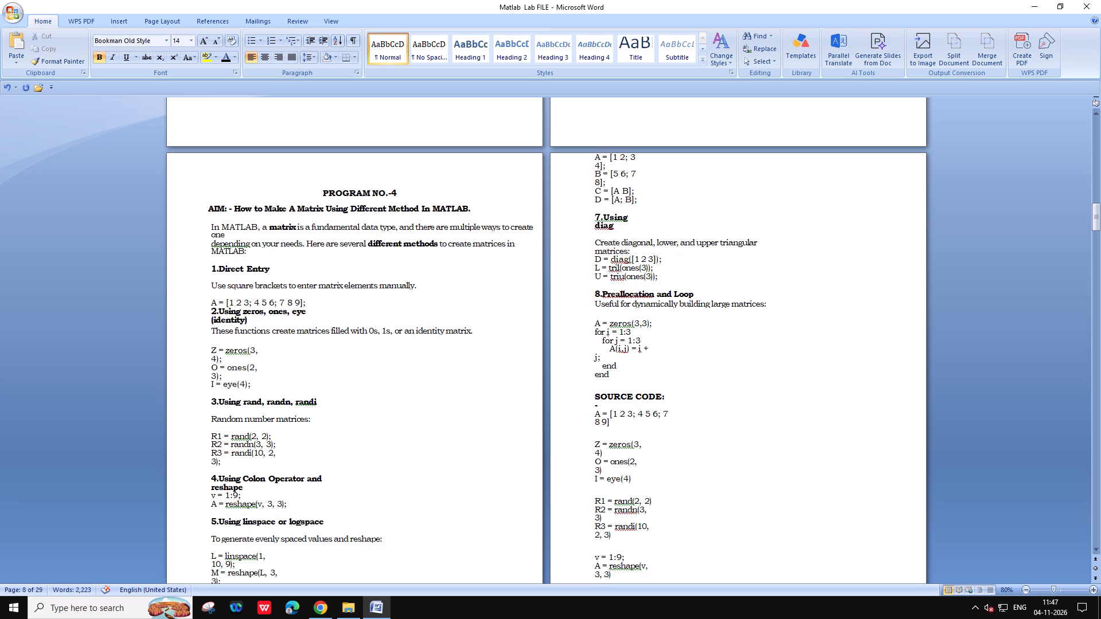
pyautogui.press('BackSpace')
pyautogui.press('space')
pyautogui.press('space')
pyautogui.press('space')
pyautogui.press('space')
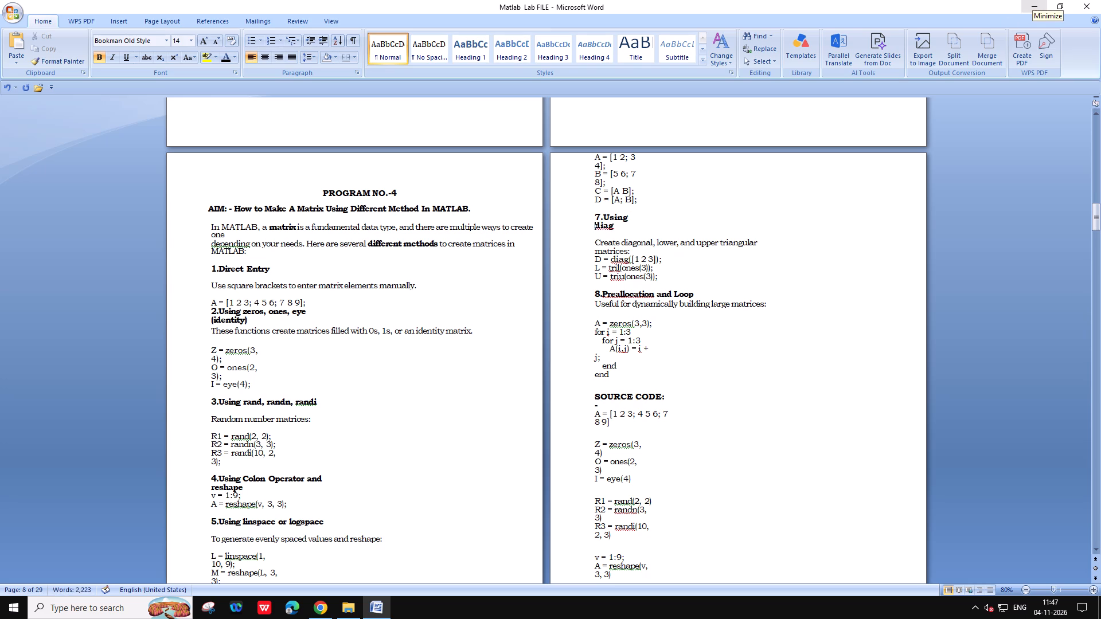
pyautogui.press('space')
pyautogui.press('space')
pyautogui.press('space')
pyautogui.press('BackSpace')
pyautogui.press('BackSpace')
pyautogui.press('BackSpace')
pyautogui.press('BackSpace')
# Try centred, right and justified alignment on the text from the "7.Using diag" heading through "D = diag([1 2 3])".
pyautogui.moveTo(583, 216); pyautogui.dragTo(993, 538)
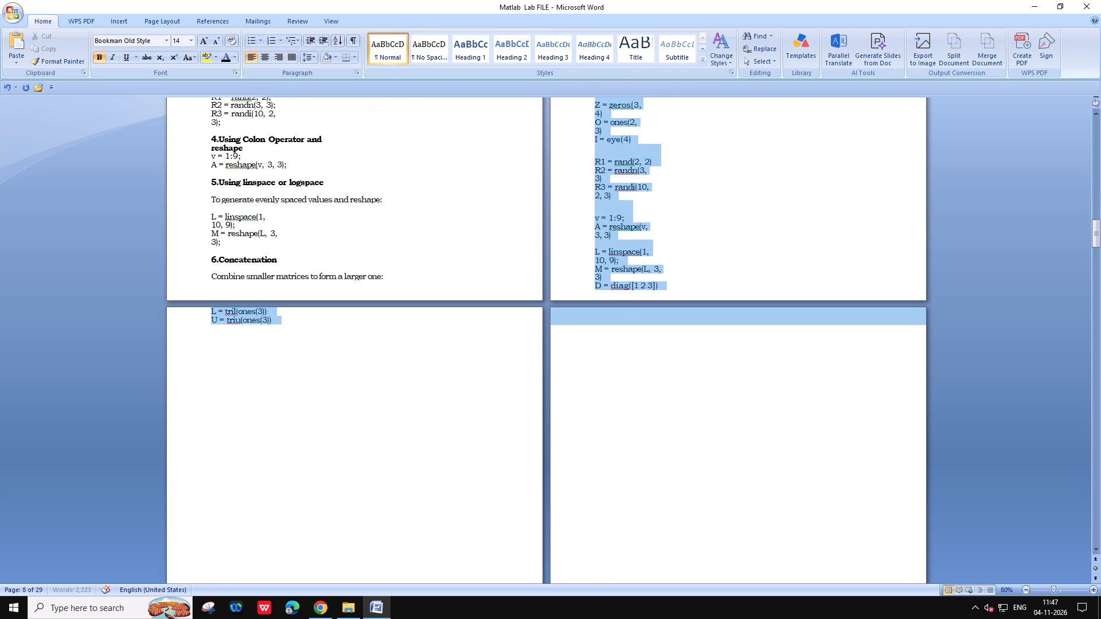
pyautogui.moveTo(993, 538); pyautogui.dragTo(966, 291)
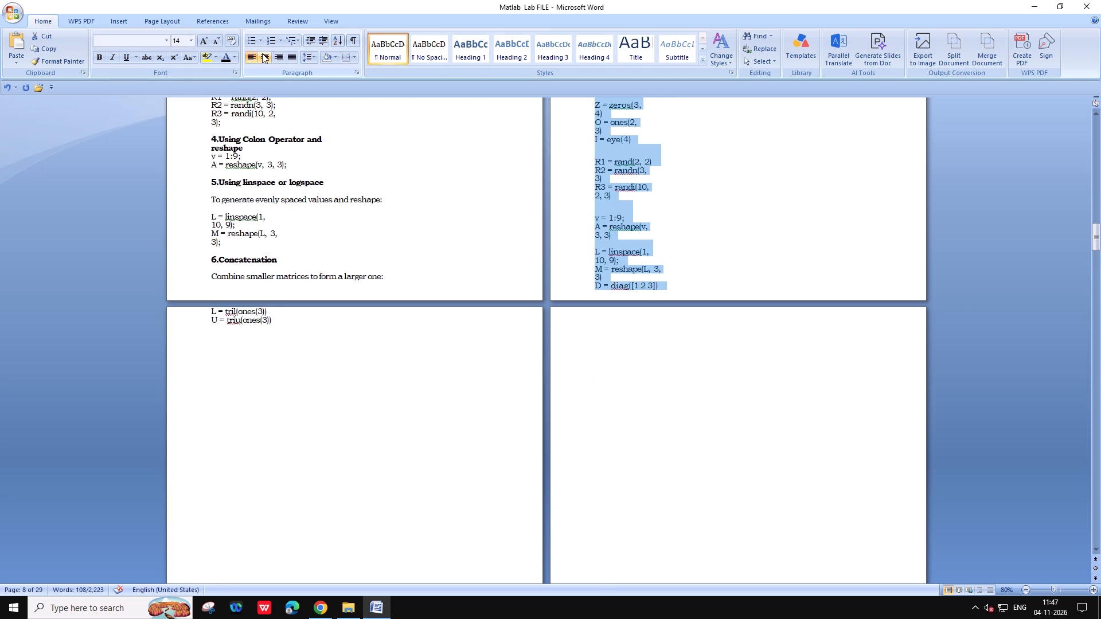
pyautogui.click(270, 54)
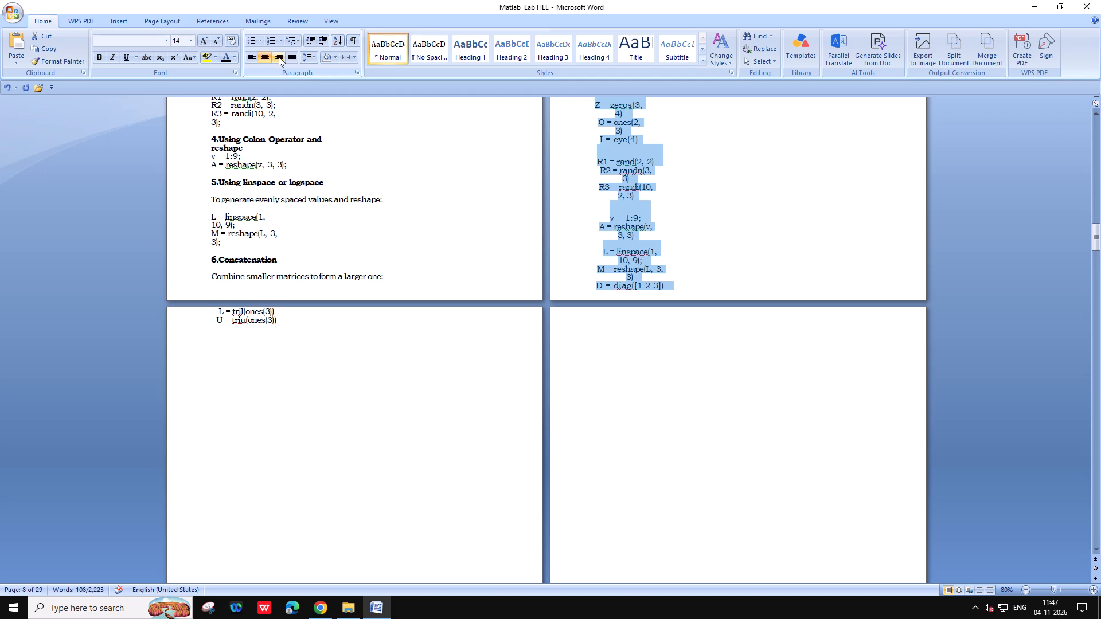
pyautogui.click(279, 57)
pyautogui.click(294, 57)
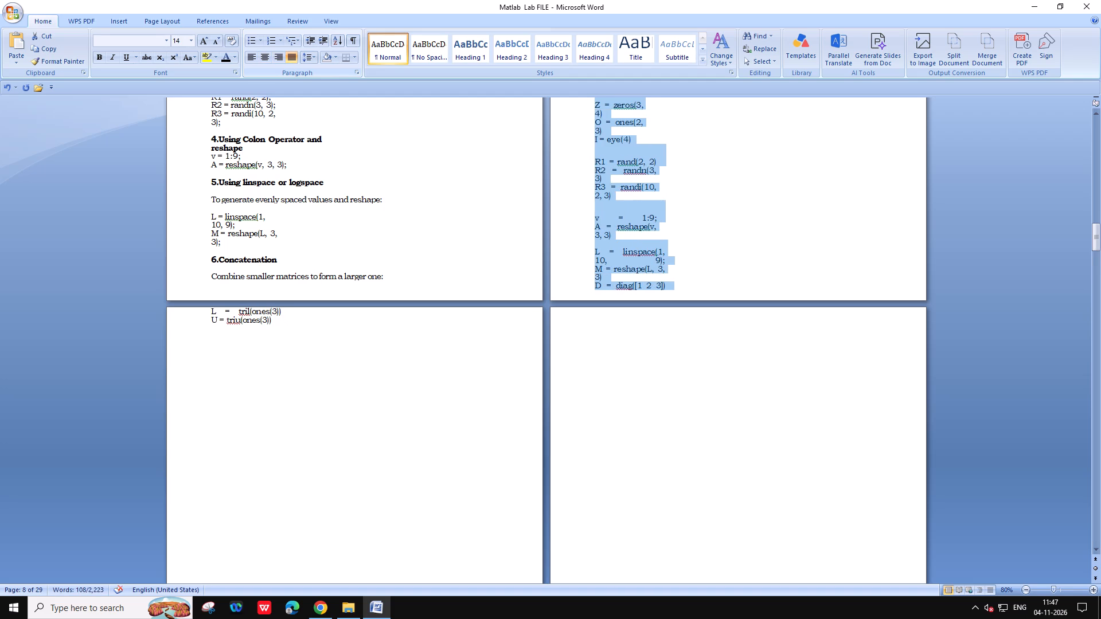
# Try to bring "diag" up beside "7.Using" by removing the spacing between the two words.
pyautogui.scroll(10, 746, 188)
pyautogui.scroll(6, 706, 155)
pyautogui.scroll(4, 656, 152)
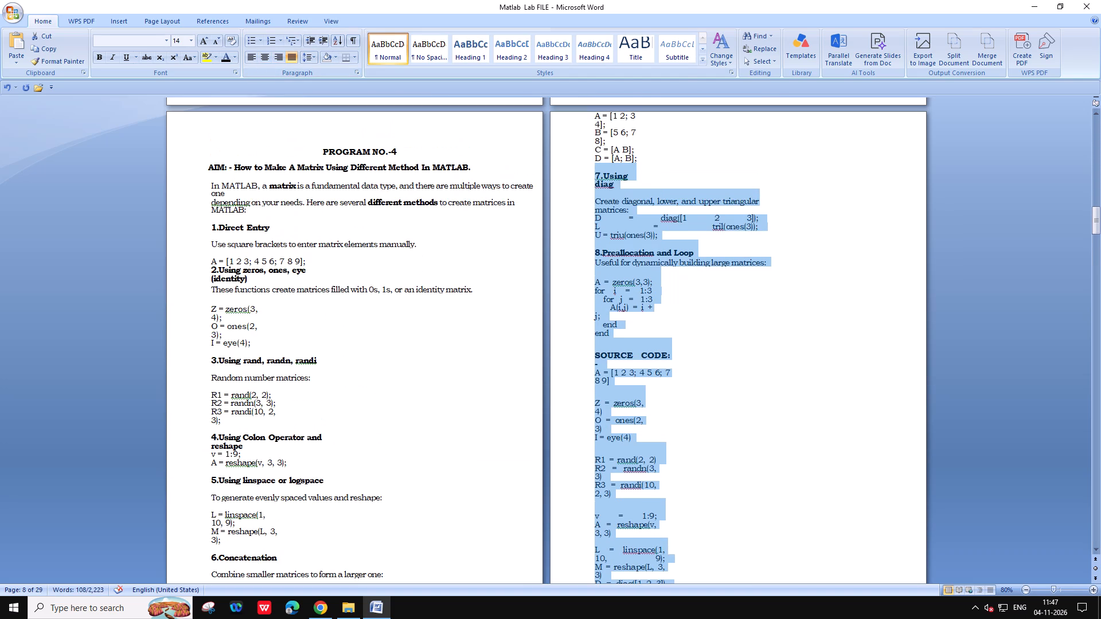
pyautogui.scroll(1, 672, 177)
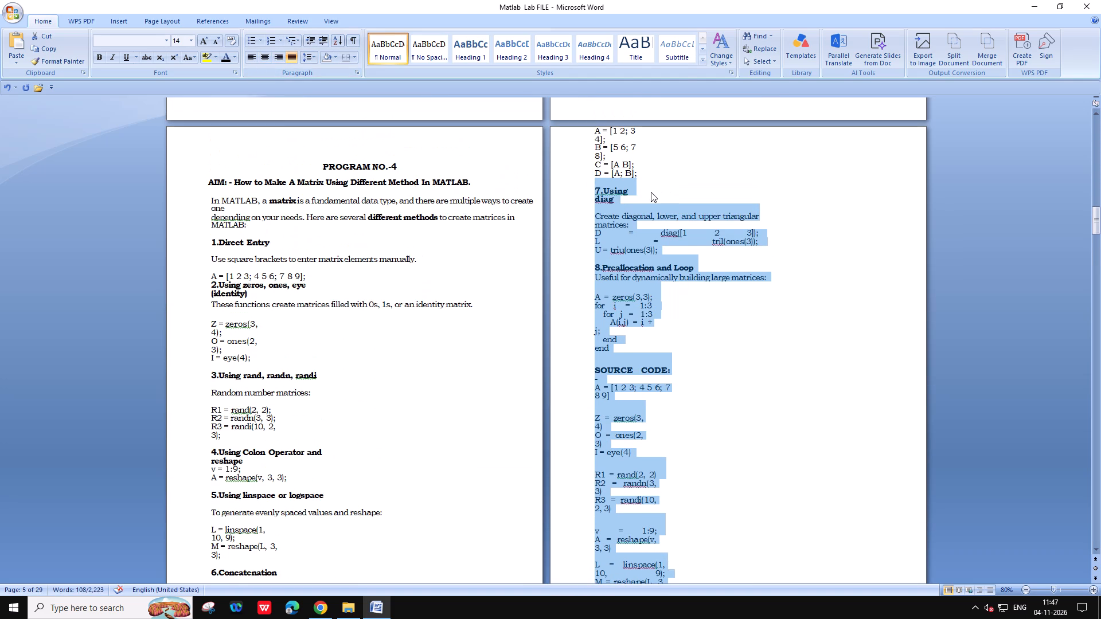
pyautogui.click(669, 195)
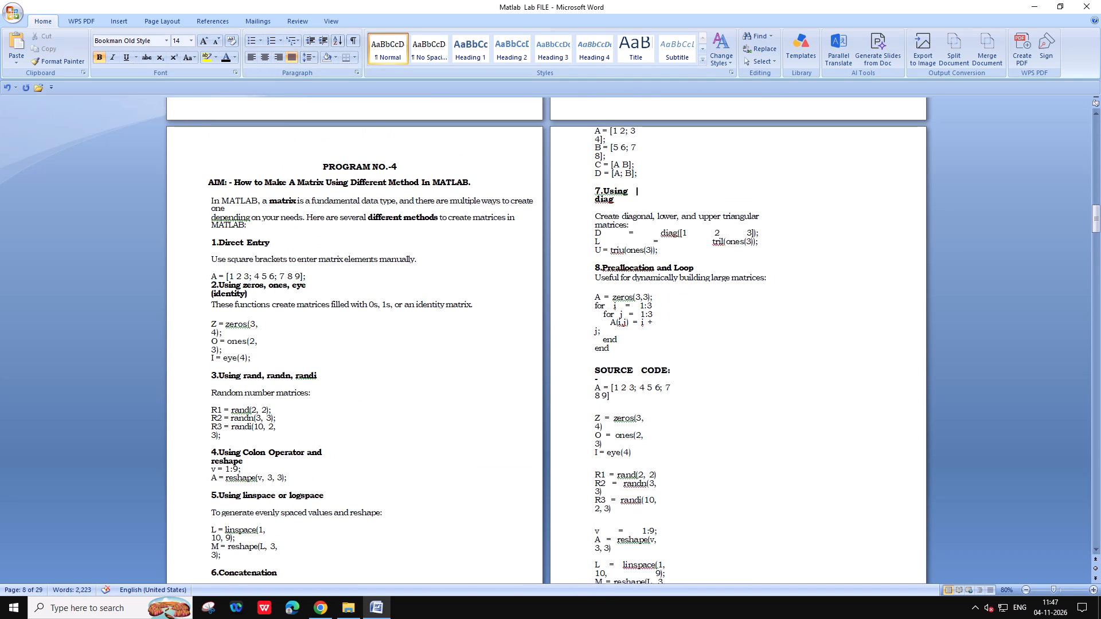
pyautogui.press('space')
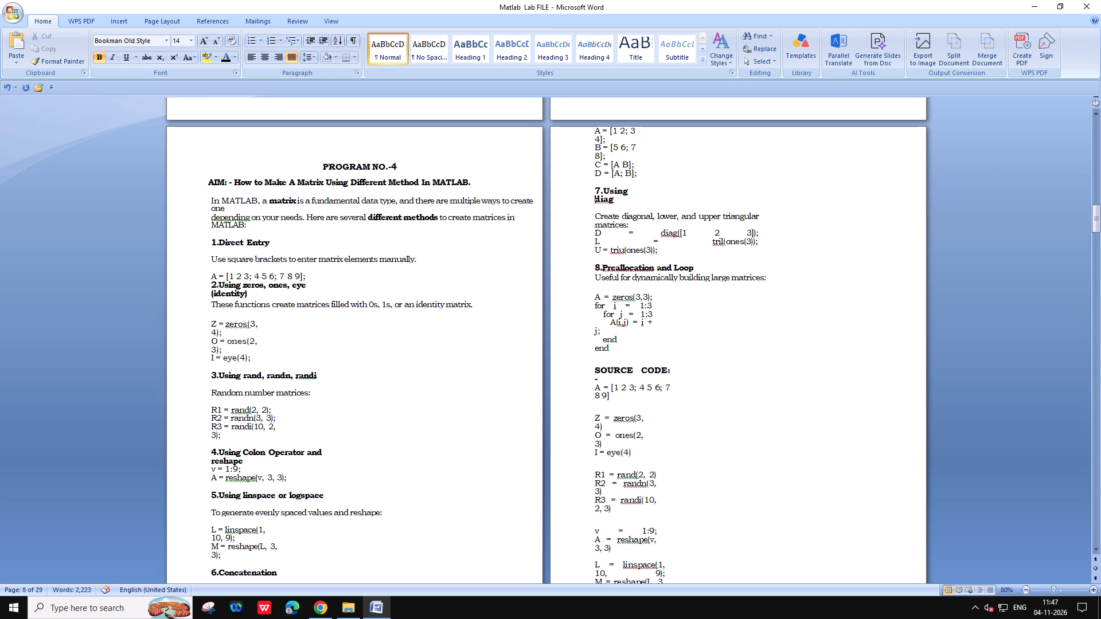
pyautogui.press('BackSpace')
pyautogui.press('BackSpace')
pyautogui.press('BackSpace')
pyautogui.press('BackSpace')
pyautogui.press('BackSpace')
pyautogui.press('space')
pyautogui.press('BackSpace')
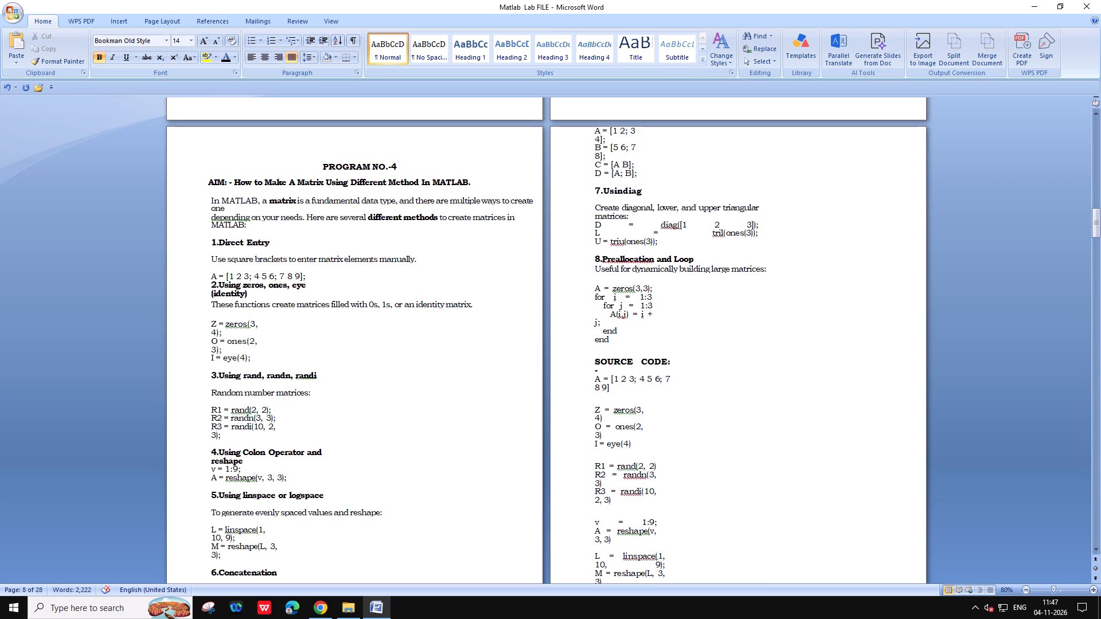
# Undo the alignment changes and the typing of the "7.Using diag" heading.
pyautogui.hotkey('ctrl', 'z')
pyautogui.hotkey('ctrl', 'z')
pyautogui.hotkey('ctrl', 'z')
pyautogui.hotkey('ctrl', 'z')
pyautogui.hotkey('ctrl', 'z')
pyautogui.hotkey('ctrl', 'z')
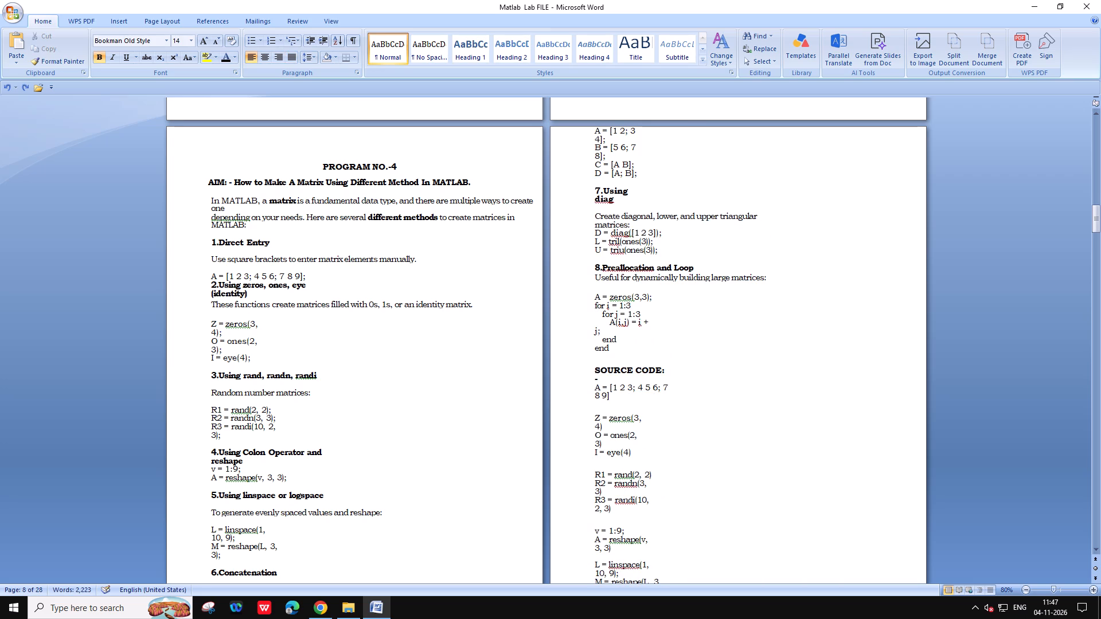
pyautogui.hotkey('ctrl', 'z')
pyautogui.hotkey('ctrl', 'z')
pyautogui.hotkey('ctrl', 'z')
pyautogui.hotkey('ctrl', 'z')
pyautogui.hotkey('ctrl', 'z')
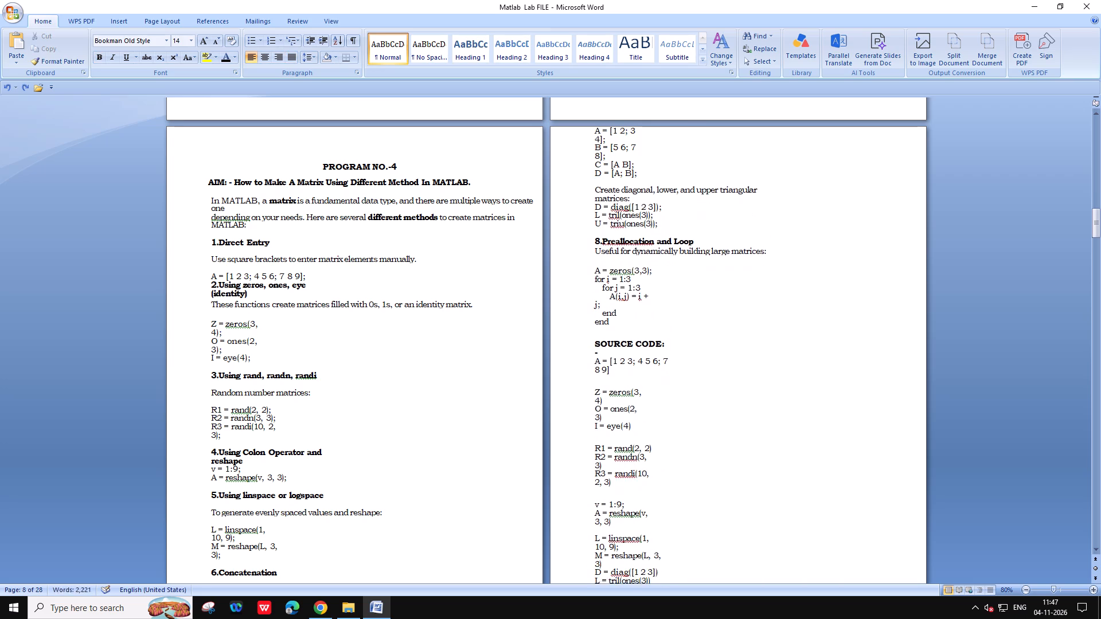
# Undo the picture removal, the section 7 heading deletion and the earlier Program 4 edits, back to before the 14-point resize.
pyautogui.hotkey('ctrl', 'z')
pyautogui.hotkey('ctrl', 'z')
pyautogui.hotkey('ctrl', 'z')
pyautogui.hotkey('ctrl', 'z')
pyautogui.hotkey('ctrl', 'z')
pyautogui.hotkey('ctrl', 'z')
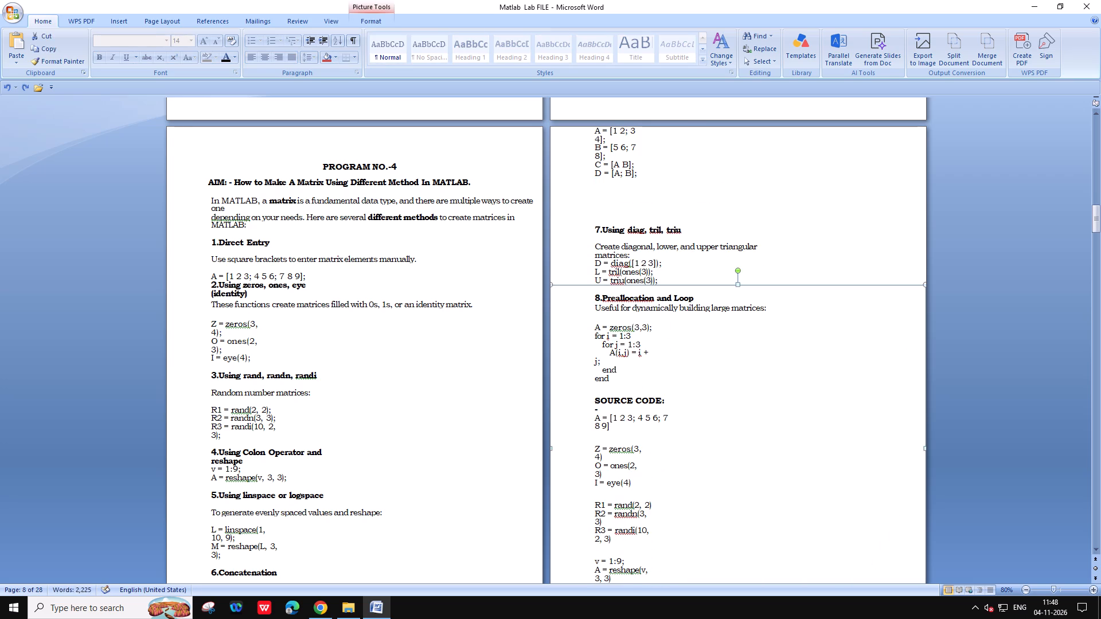
pyautogui.hotkey('ctrl', 'z')
pyautogui.hotkey('ctrl', 'z')
pyautogui.hotkey('ctrl', 'z')
pyautogui.hotkey('ctrl', 'z')
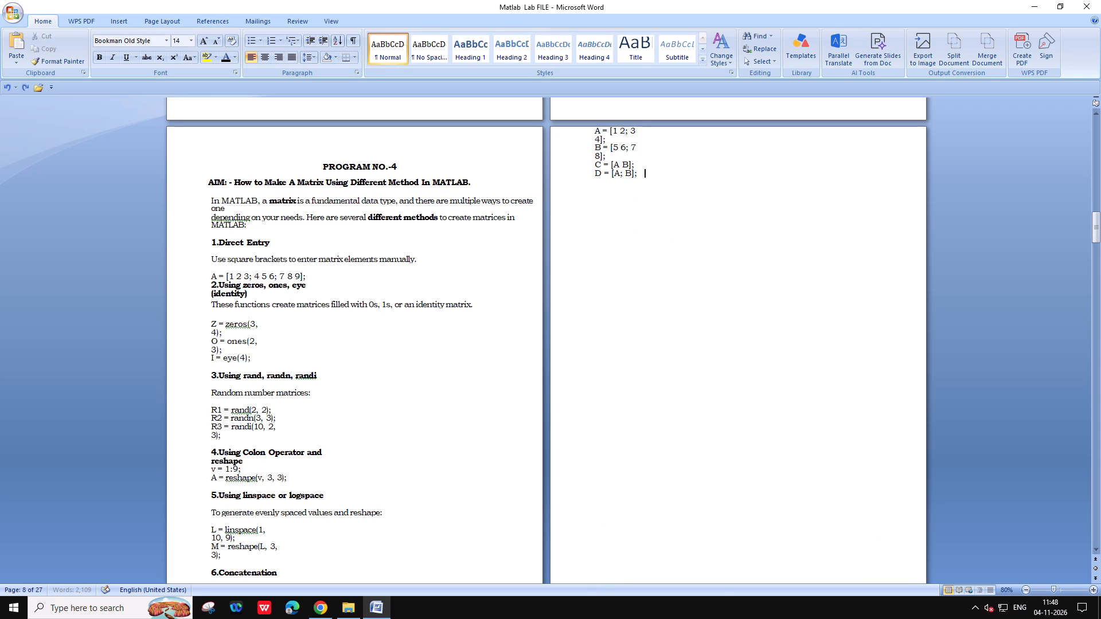
pyautogui.hotkey('ctrl', 'z')
pyautogui.hotkey('ctrl', 'z')
pyautogui.hotkey('ctrl', 'z')
pyautogui.hotkey('ctrl', 'z')
pyautogui.hotkey('ctrl', 'z')
pyautogui.hotkey('ctrl', 'z')
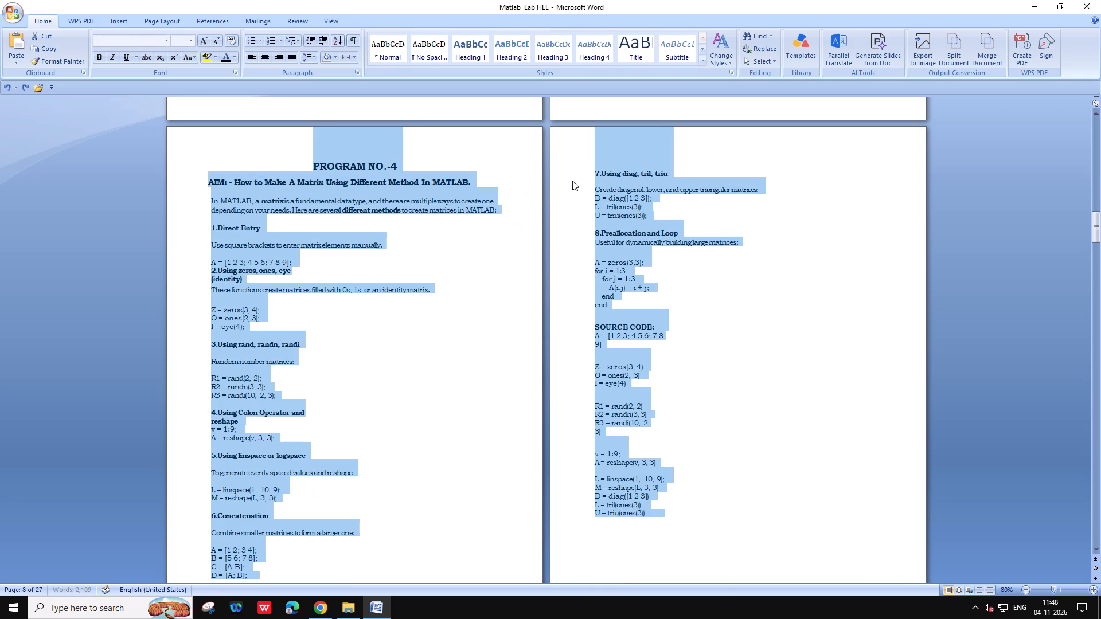
# Examine the layout and text size of the Program 4 pages, cover page, index table and Programs 1 and 2.
pyautogui.scroll(-4, 708, 224)
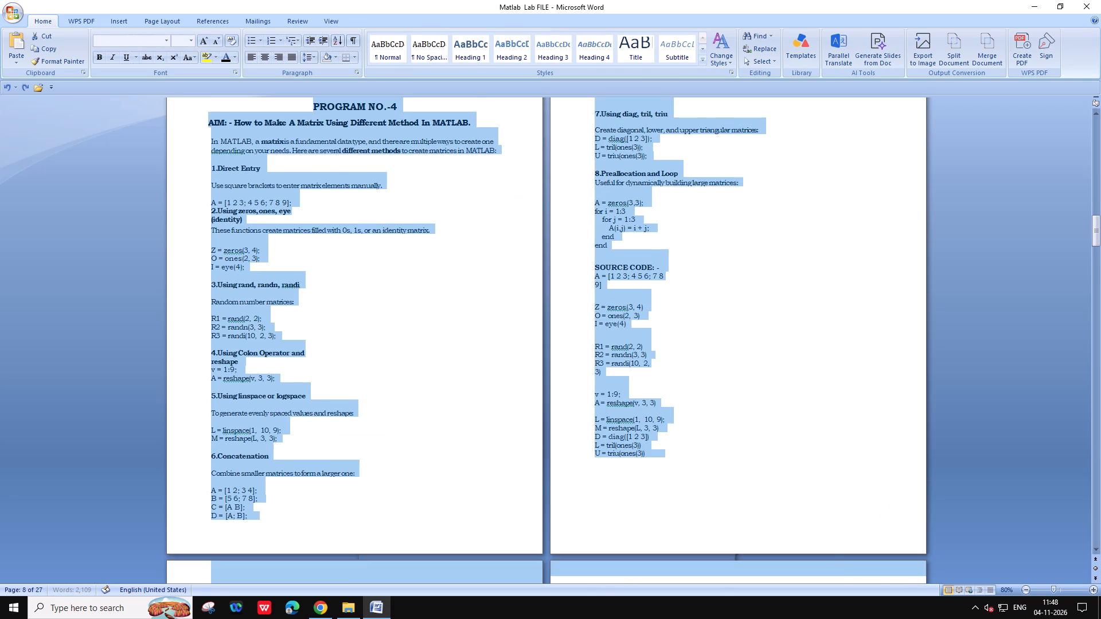
pyautogui.scroll(-11, 708, 224)
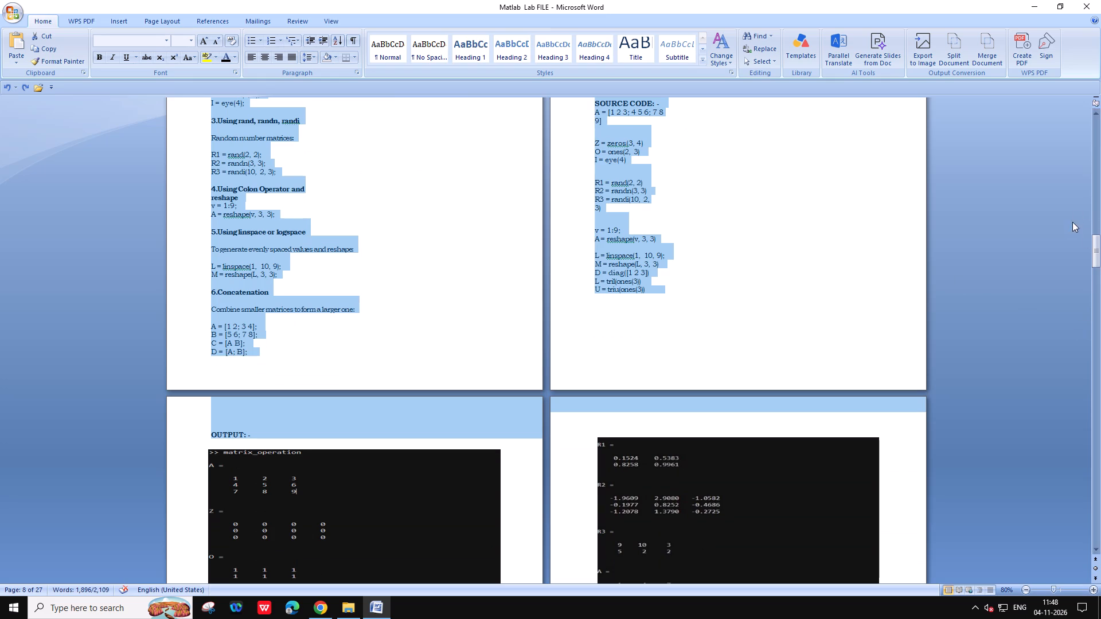
pyautogui.moveTo(1094, 245); pyautogui.dragTo(1100, 117)
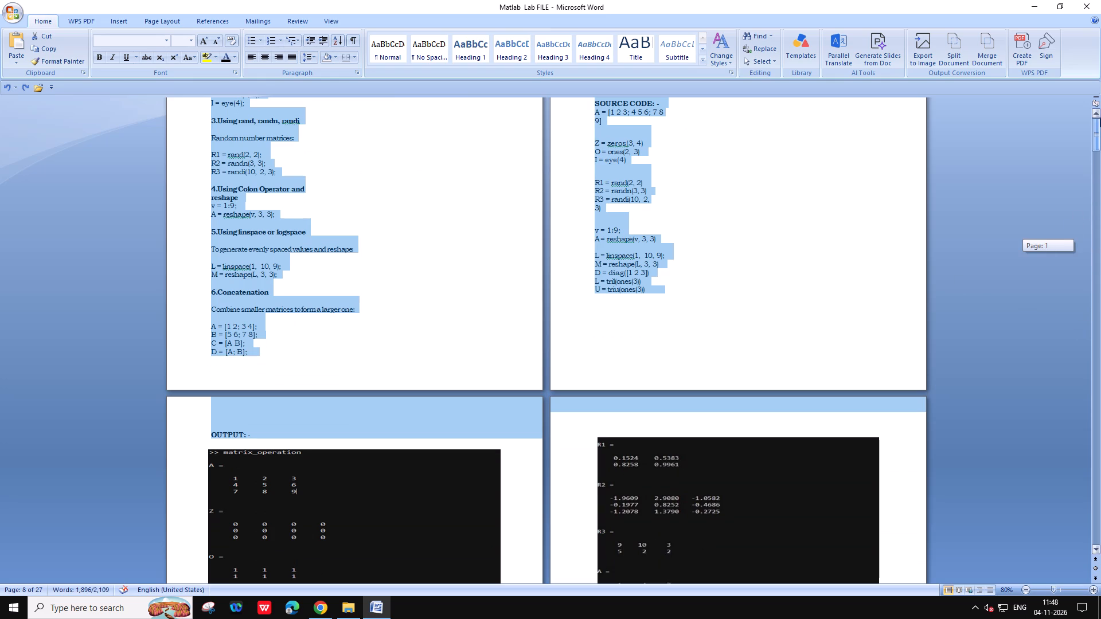
pyautogui.moveTo(1100, 117); pyautogui.dragTo(1100, 112)
pyautogui.scroll(-10, 702, 325)
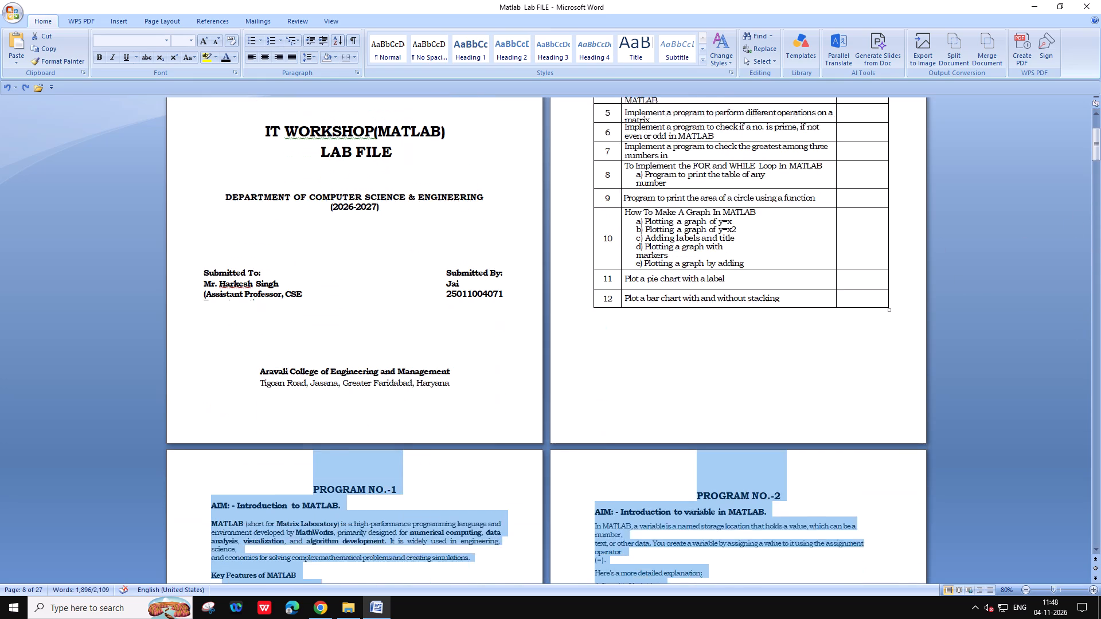
pyautogui.scroll(-19, 702, 325)
pyautogui.scroll(-5, 702, 325)
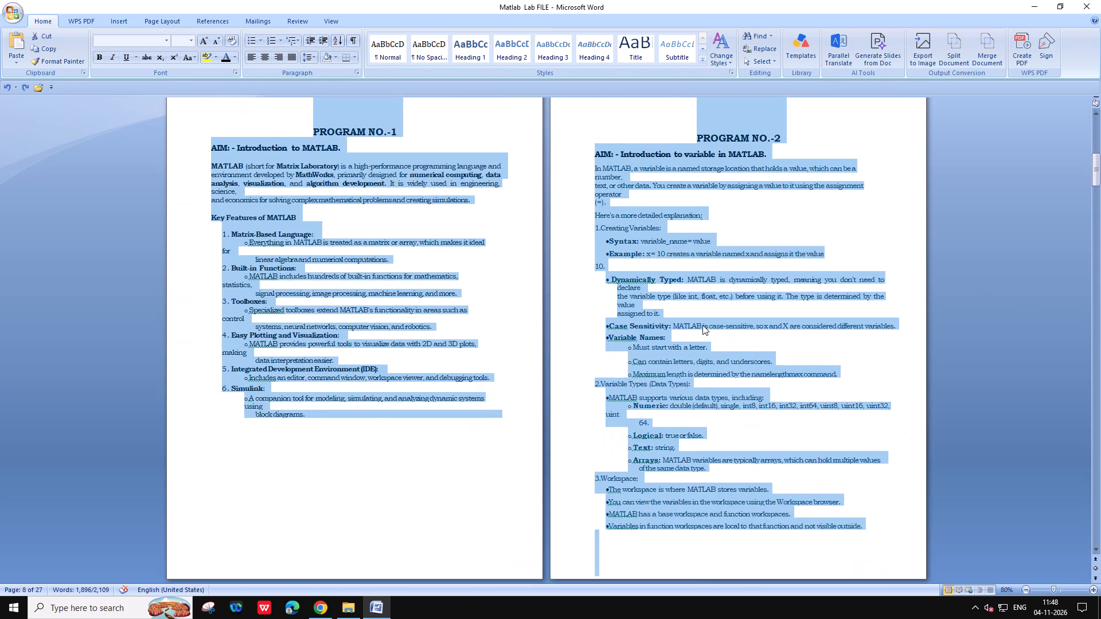
# Set the selected text from Program 1 onward to a font size of 12 points.
pyautogui.scroll(-19, 702, 325)
pyautogui.scroll(-6, 702, 325)
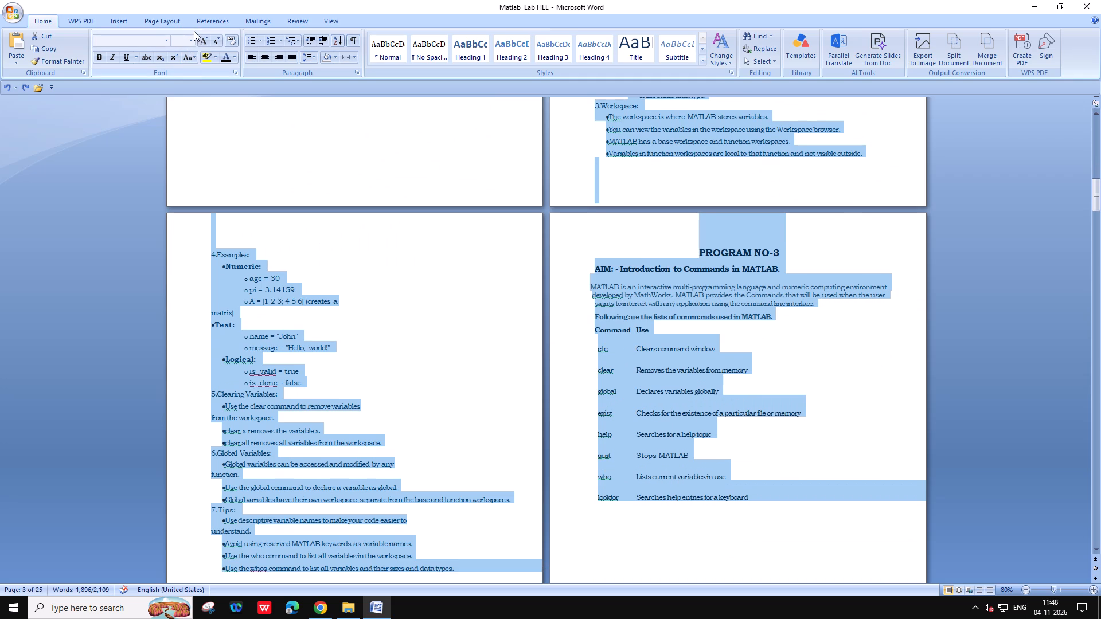
pyautogui.click(190, 42)
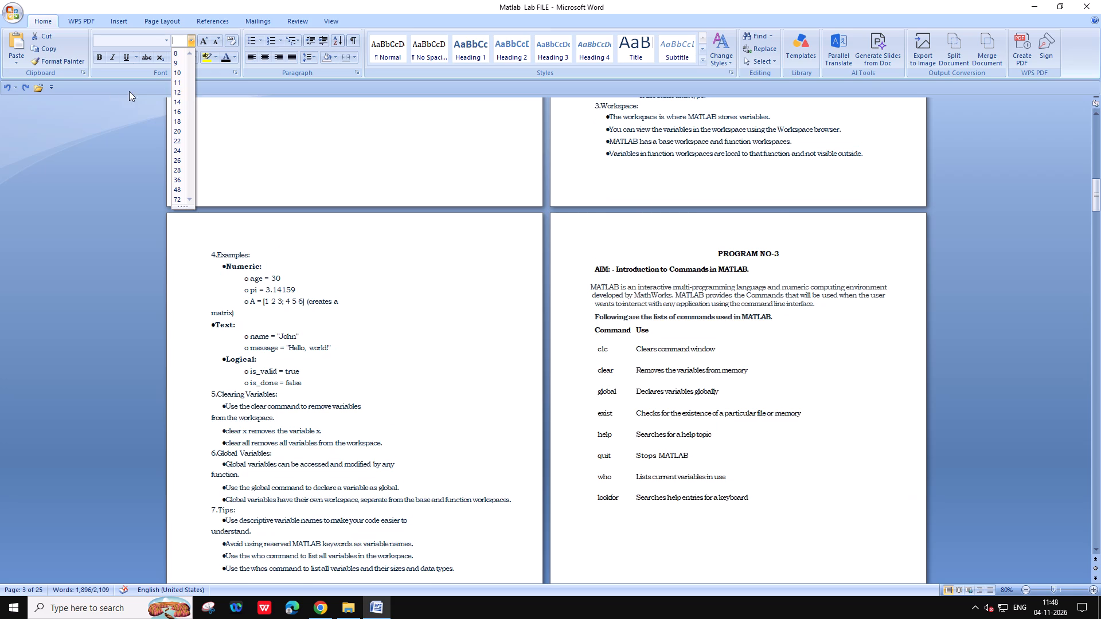
pyautogui.click(180, 91)
pyautogui.click(994, 269)
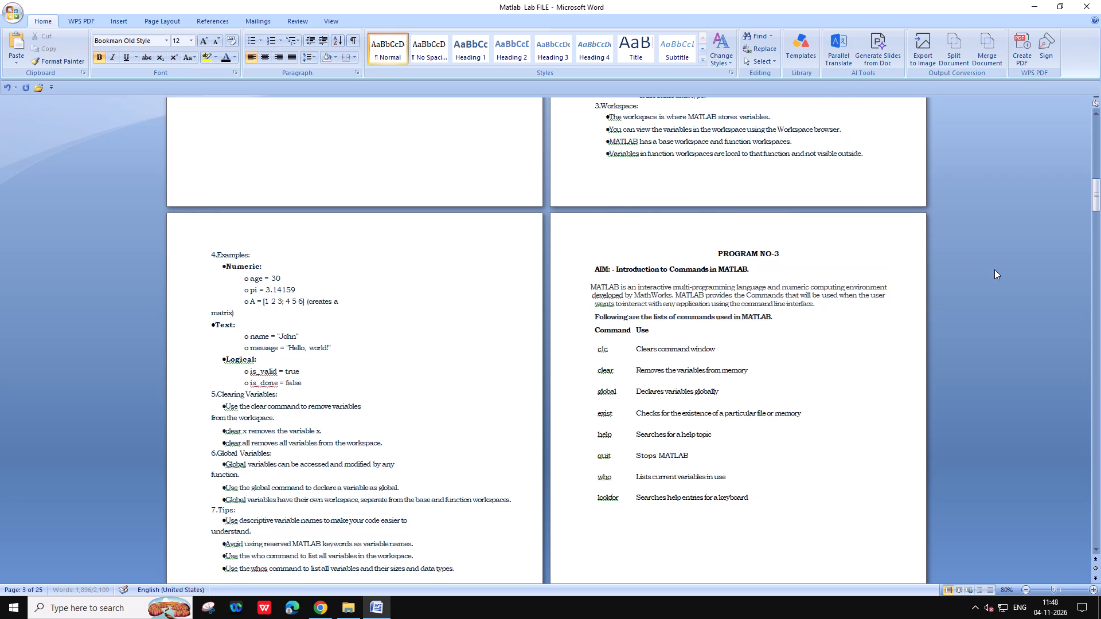
# Examine the layout of Programs 1 to 4, the index table and the cover page, and check the cover title's font size.
pyautogui.scroll(-14, 852, 402)
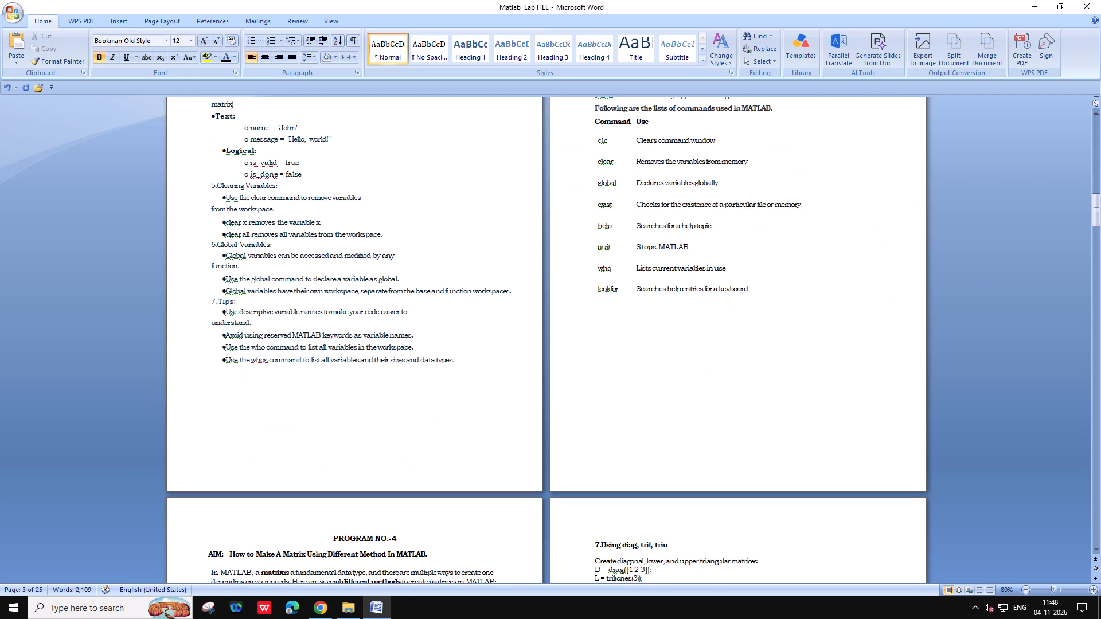
pyautogui.scroll(-19, 861, 309)
pyautogui.scroll(-10, 861, 309)
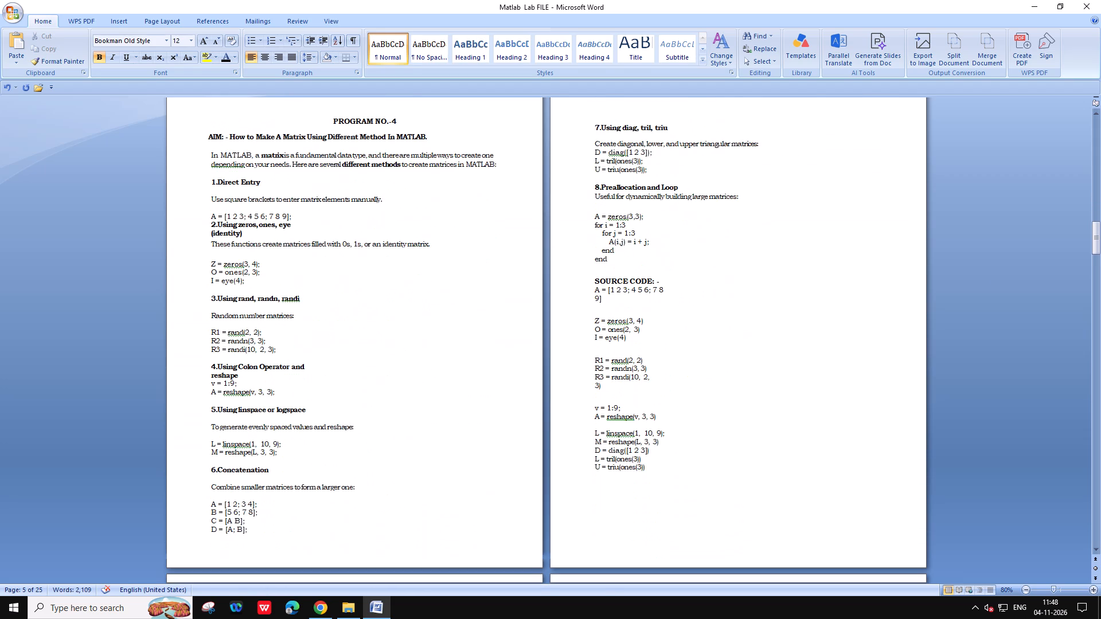
pyautogui.scroll(-8, 861, 309)
pyautogui.scroll(14, 861, 309)
pyautogui.scroll(8, 861, 309)
pyautogui.scroll(15, 861, 309)
pyautogui.scroll(7, 861, 309)
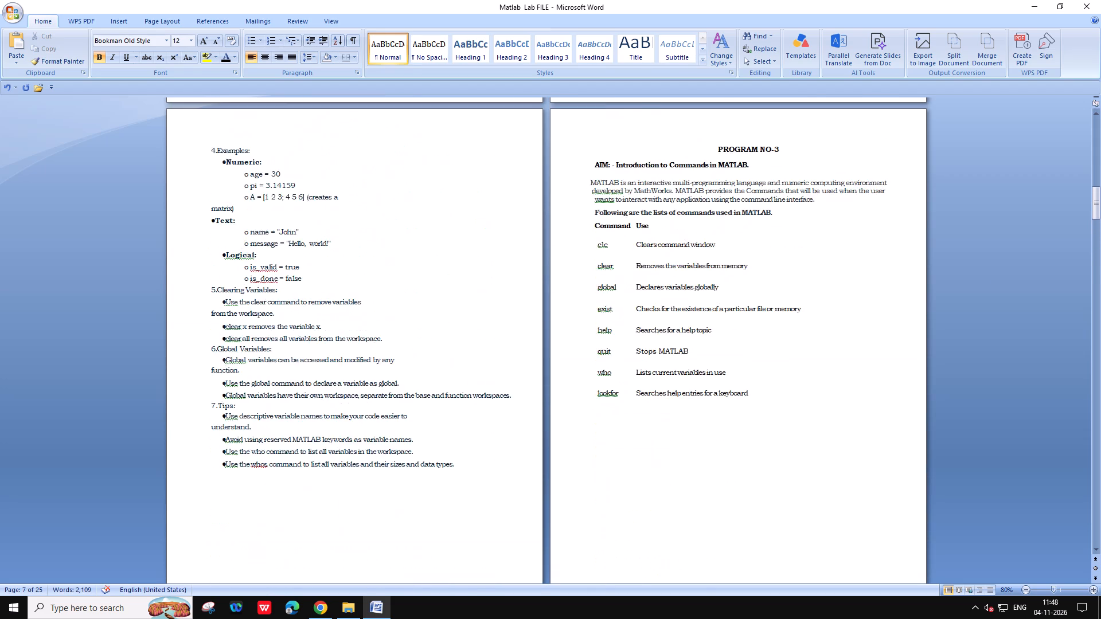
pyautogui.scroll(14, 861, 309)
pyautogui.scroll(8, 861, 309)
pyautogui.scroll(17, 861, 309)
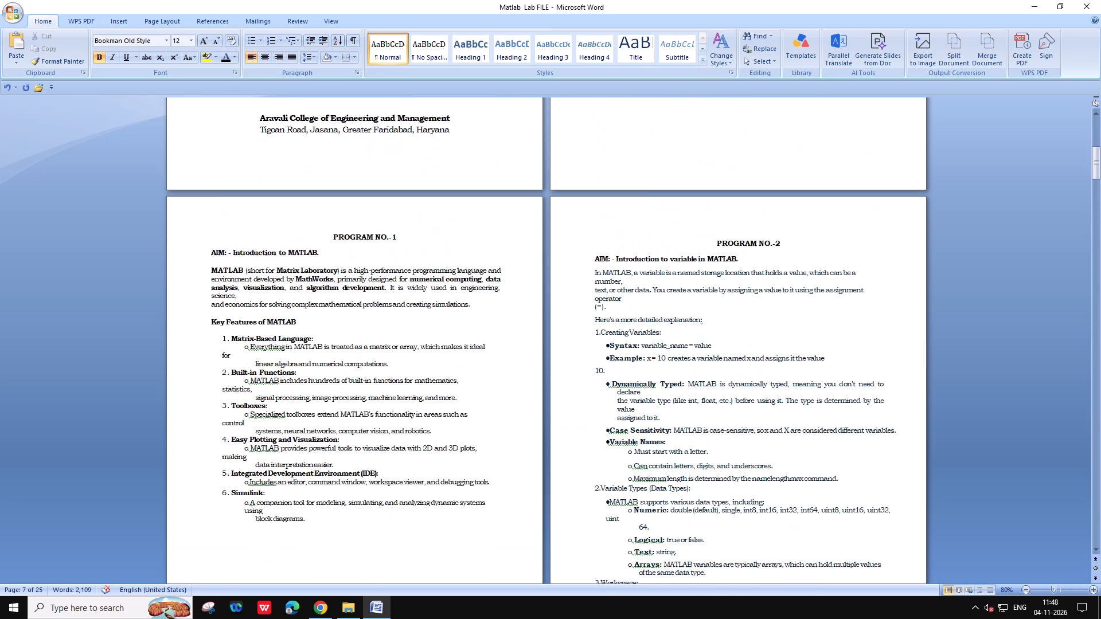
pyautogui.scroll(16, 861, 309)
pyautogui.scroll(13, 861, 309)
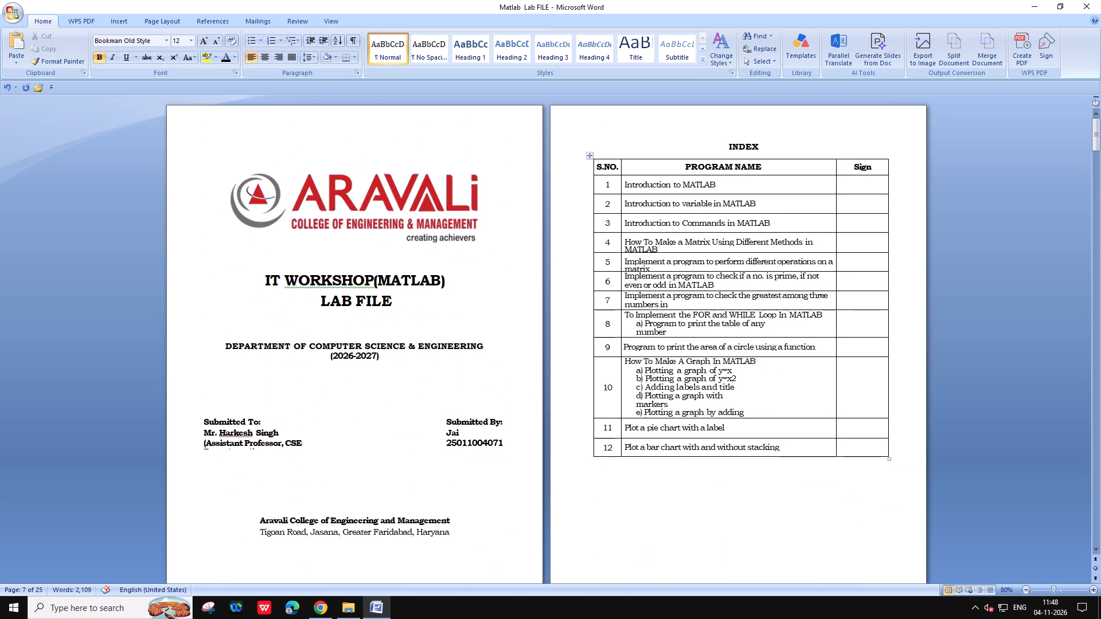
pyautogui.scroll(4, 634, 235)
pyautogui.moveTo(249, 286); pyautogui.dragTo(417, 326)
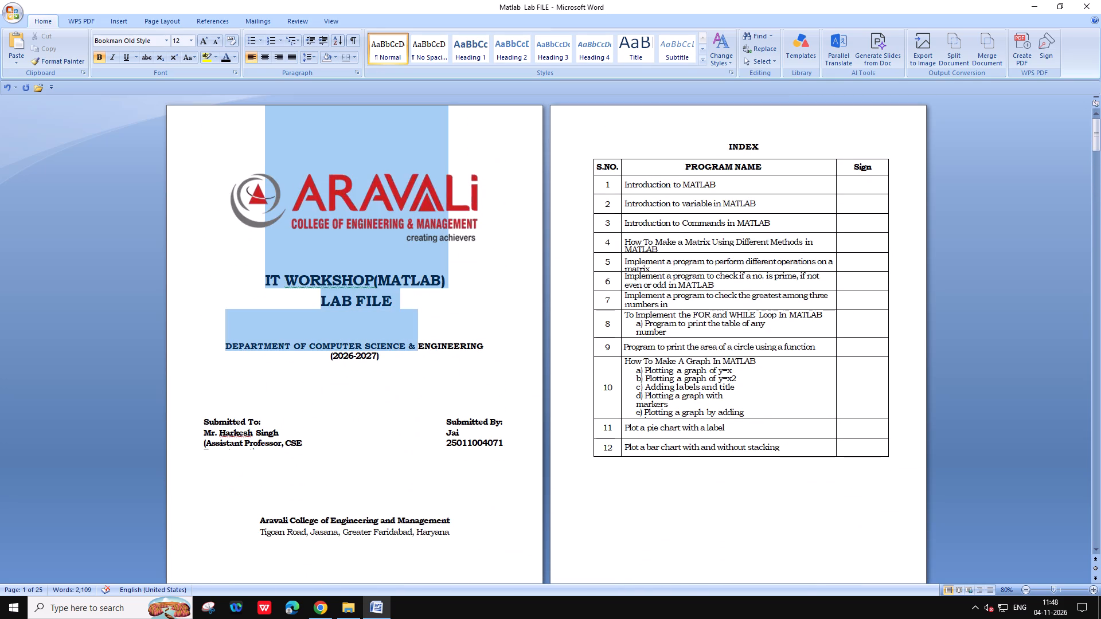
pyautogui.moveTo(417, 326); pyautogui.dragTo(436, 289)
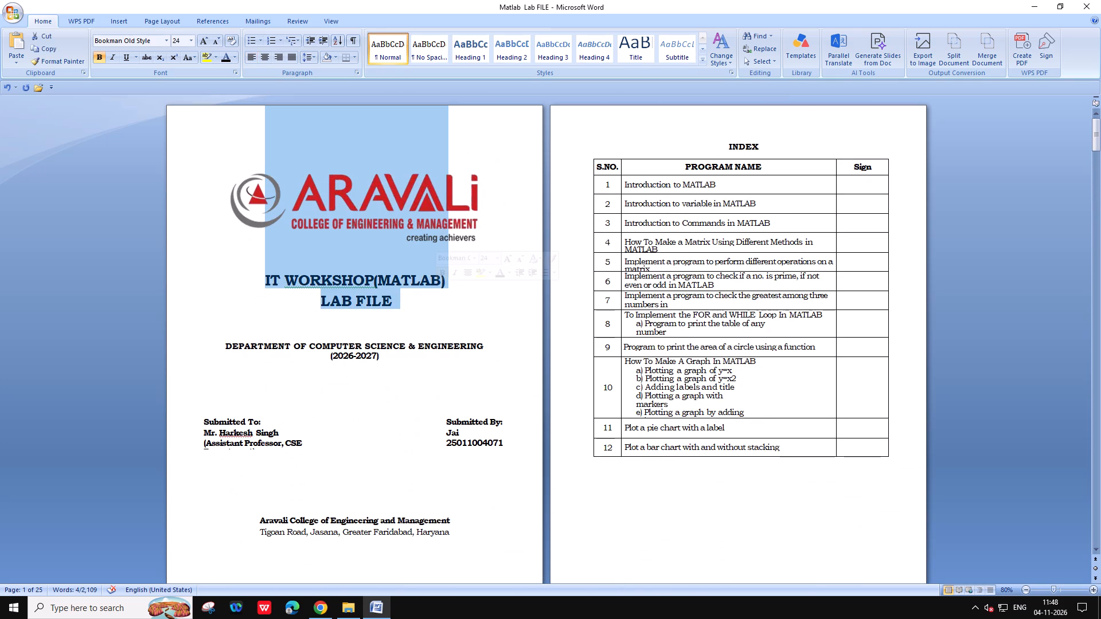
pyautogui.click(22, 379)
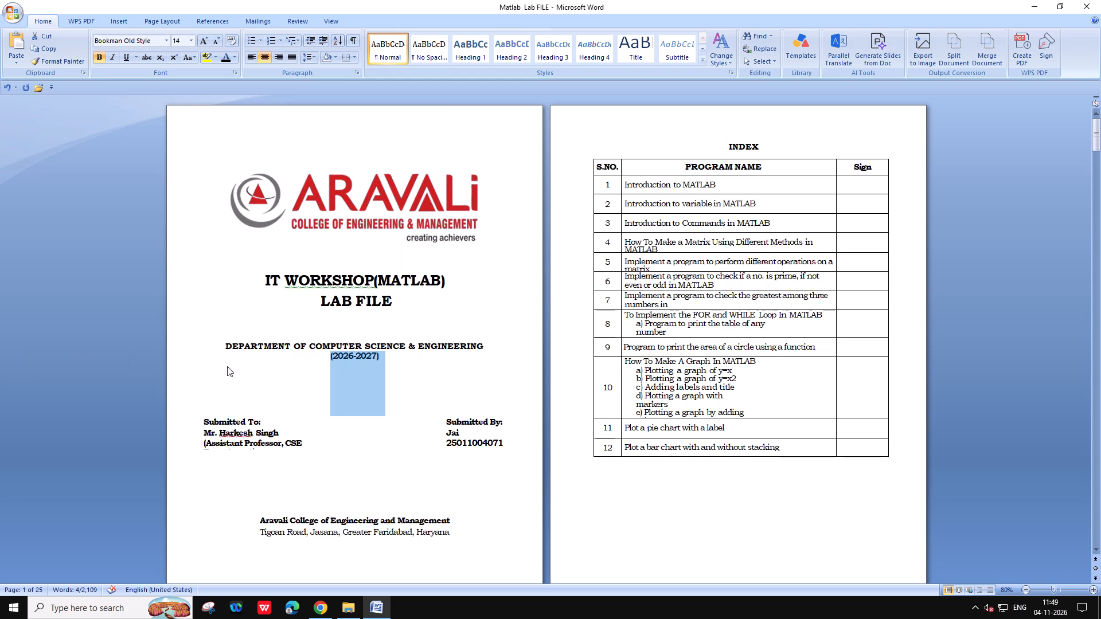
# Set the cover page's Department of Computer Science & Engineering and (2026-2027) lines to 16 points.
pyautogui.moveTo(216, 344); pyautogui.dragTo(386, 365)
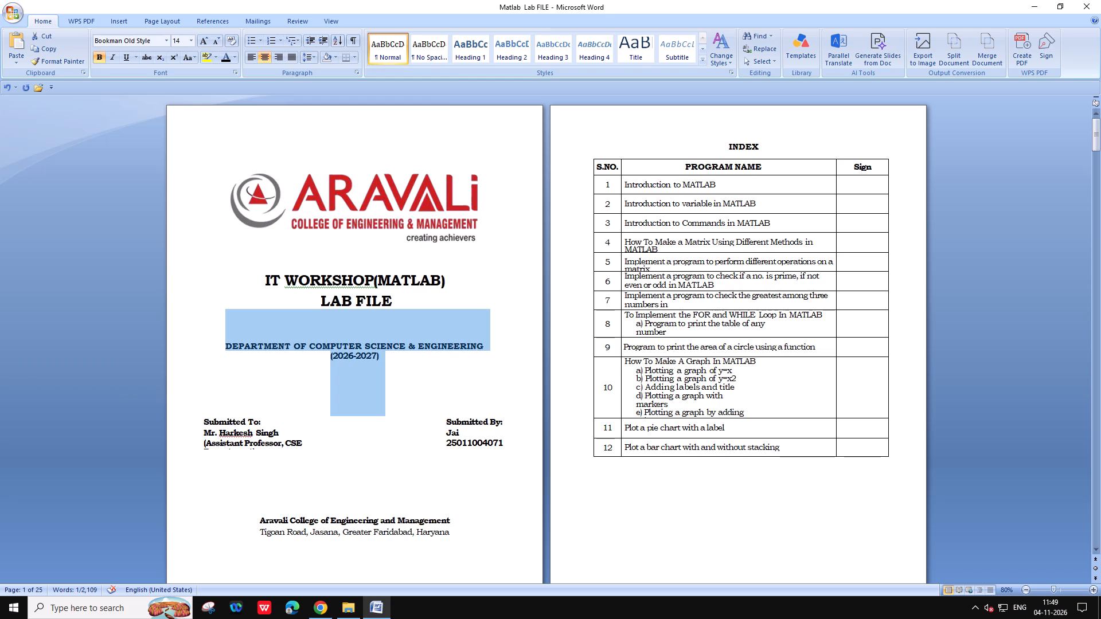
pyautogui.moveTo(386, 365); pyautogui.dragTo(428, 371)
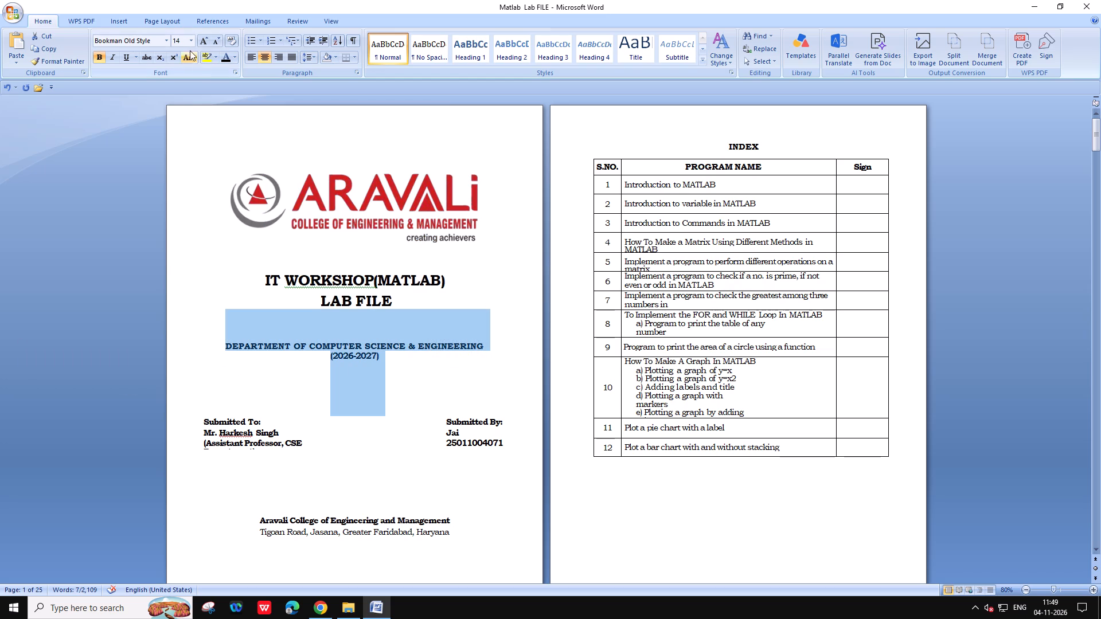
pyautogui.click(187, 40)
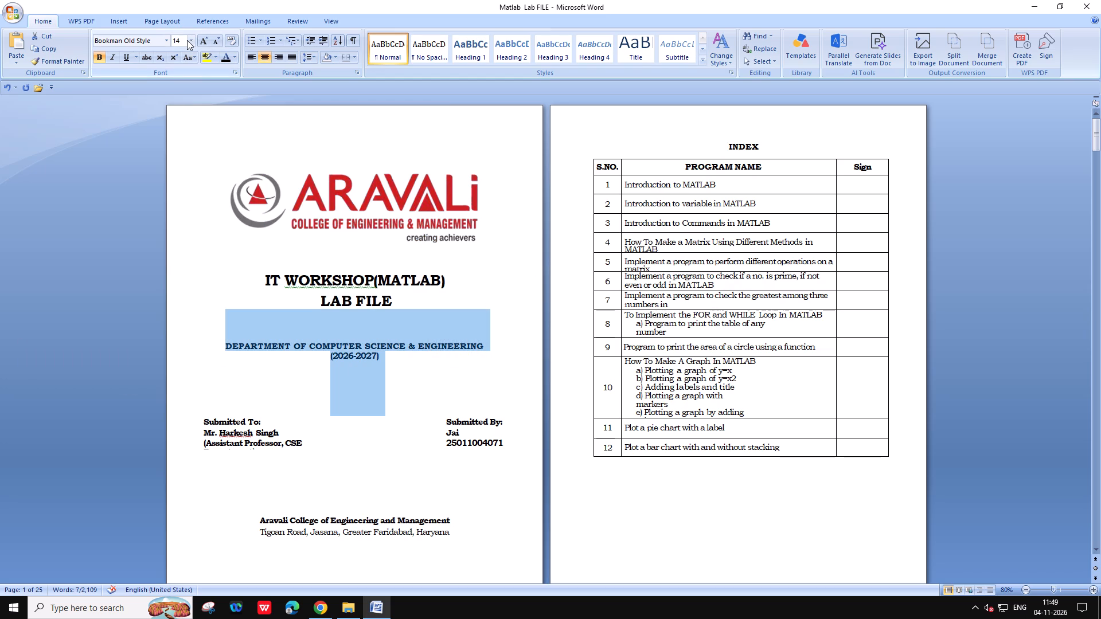
pyautogui.click(193, 41)
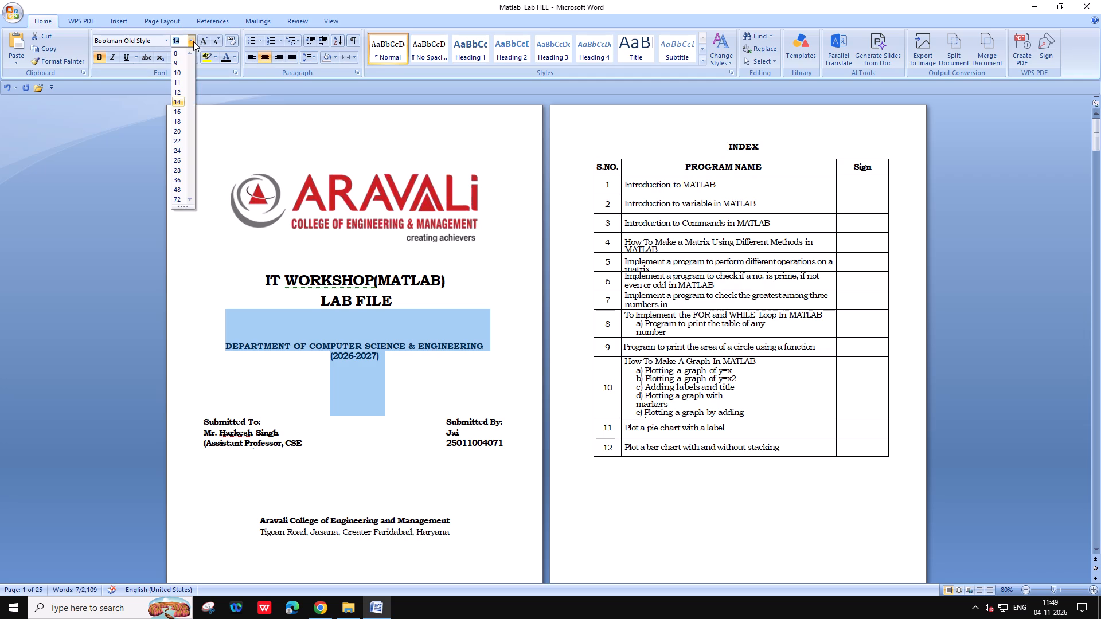
pyautogui.click(181, 113)
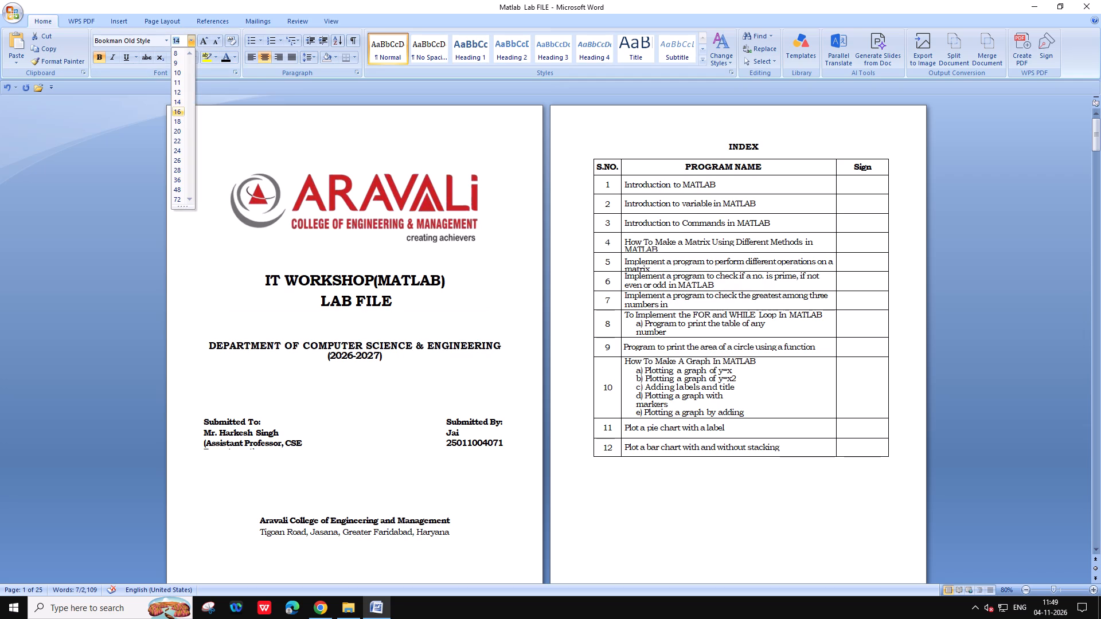
pyautogui.click(39, 295)
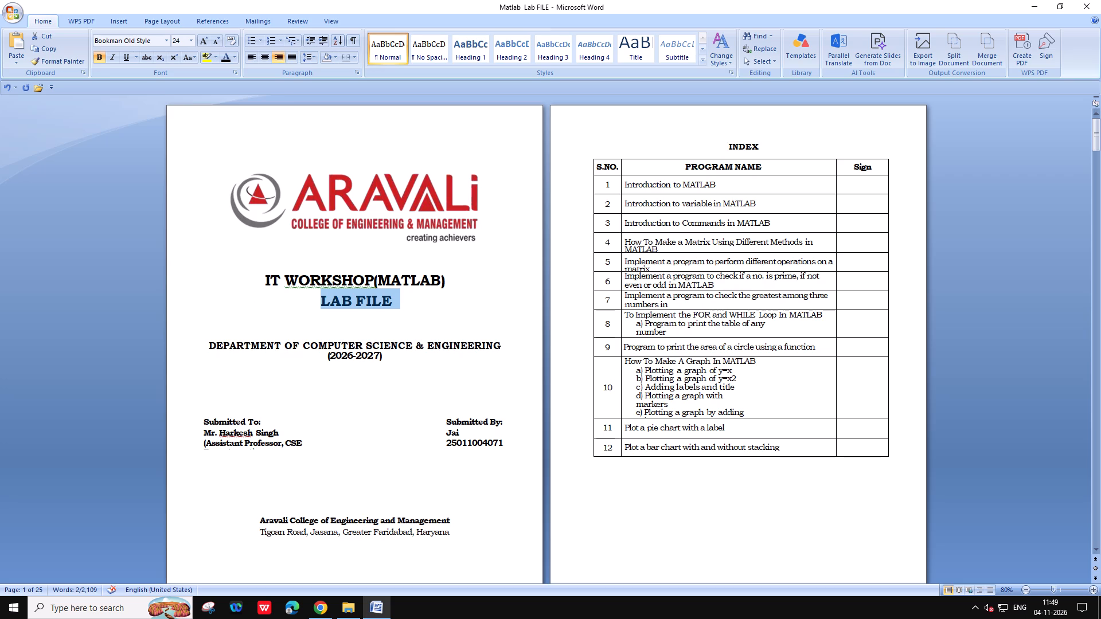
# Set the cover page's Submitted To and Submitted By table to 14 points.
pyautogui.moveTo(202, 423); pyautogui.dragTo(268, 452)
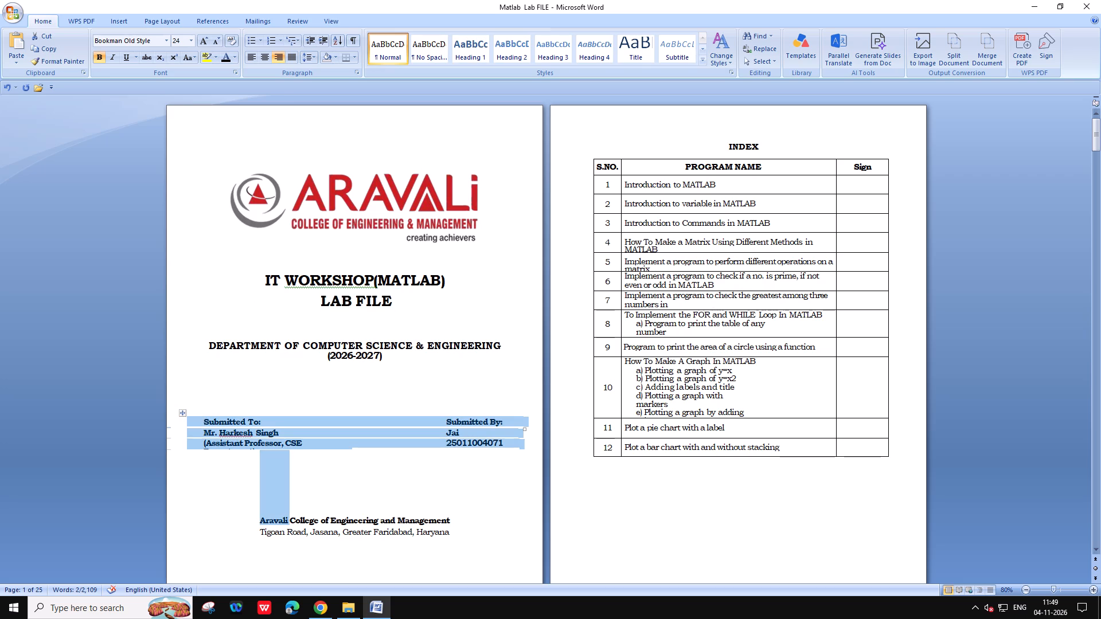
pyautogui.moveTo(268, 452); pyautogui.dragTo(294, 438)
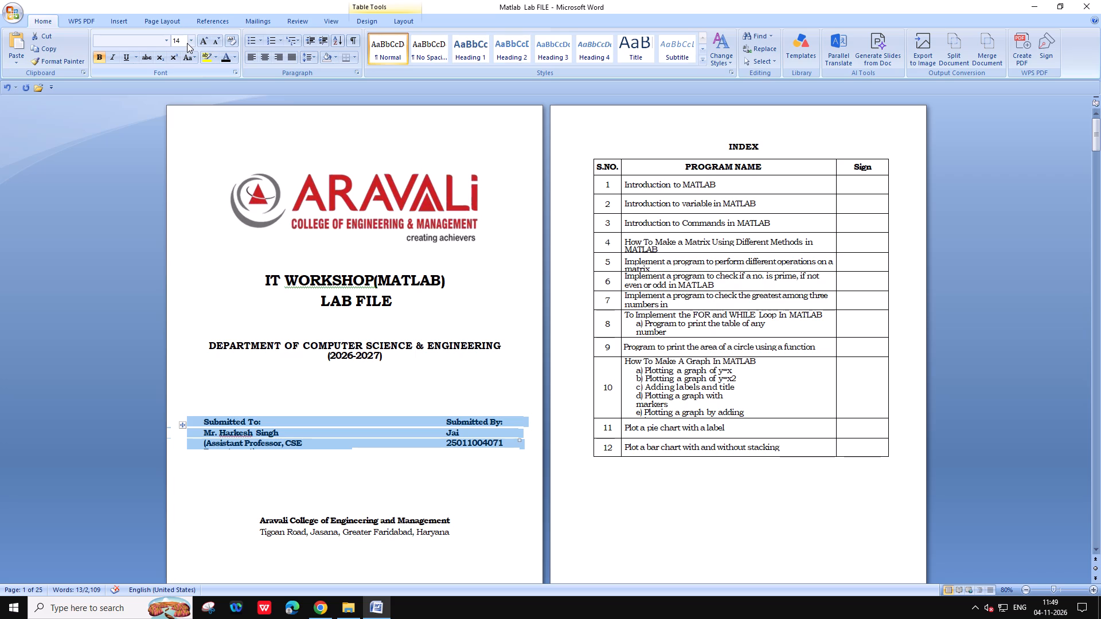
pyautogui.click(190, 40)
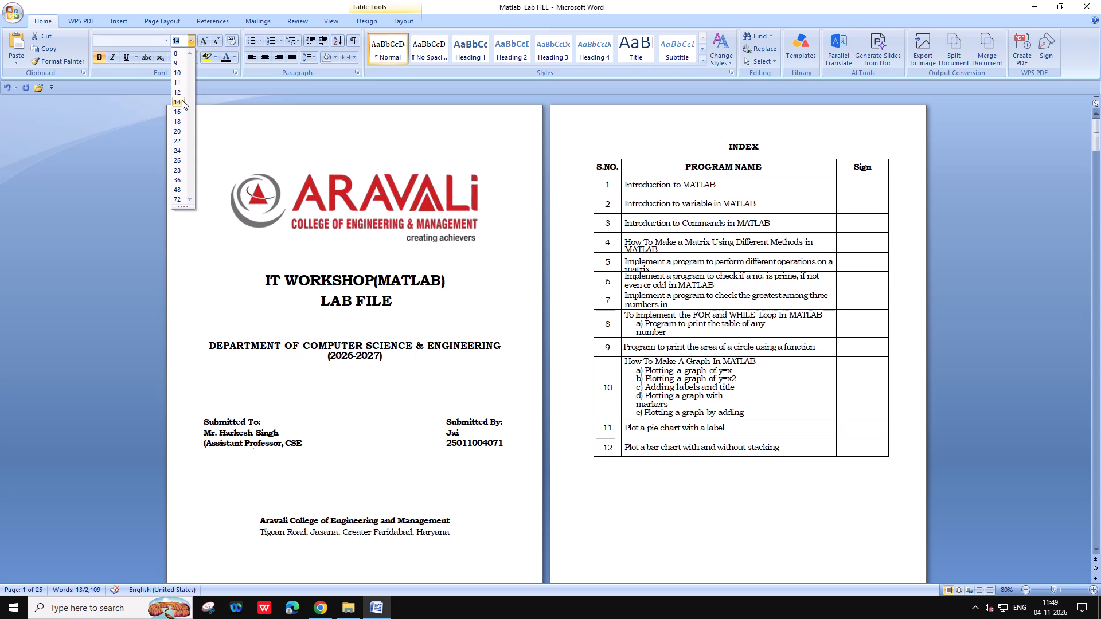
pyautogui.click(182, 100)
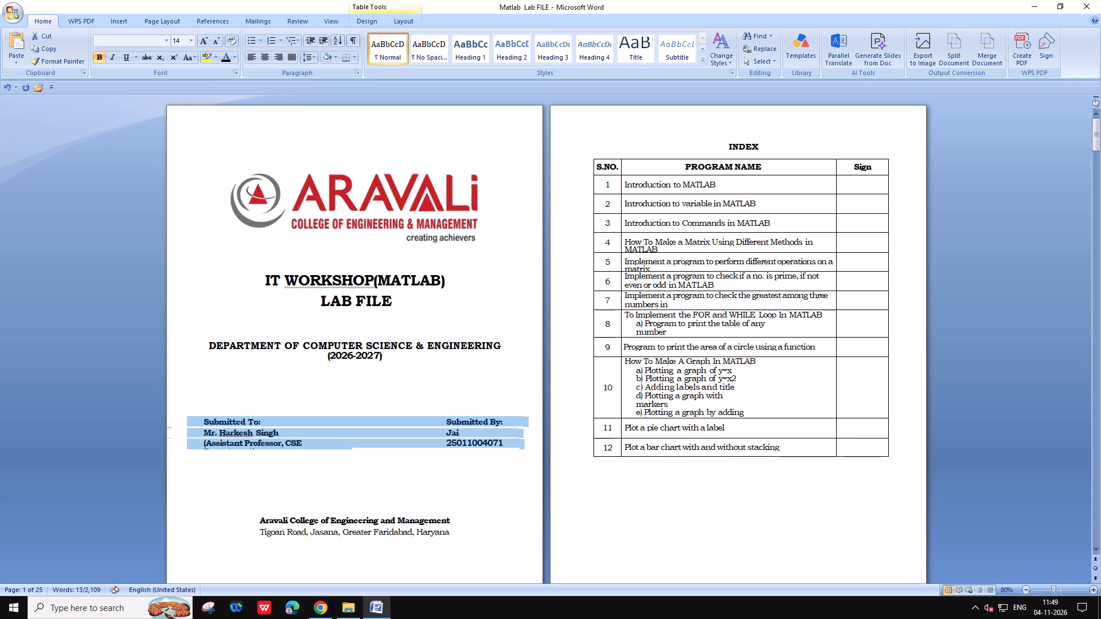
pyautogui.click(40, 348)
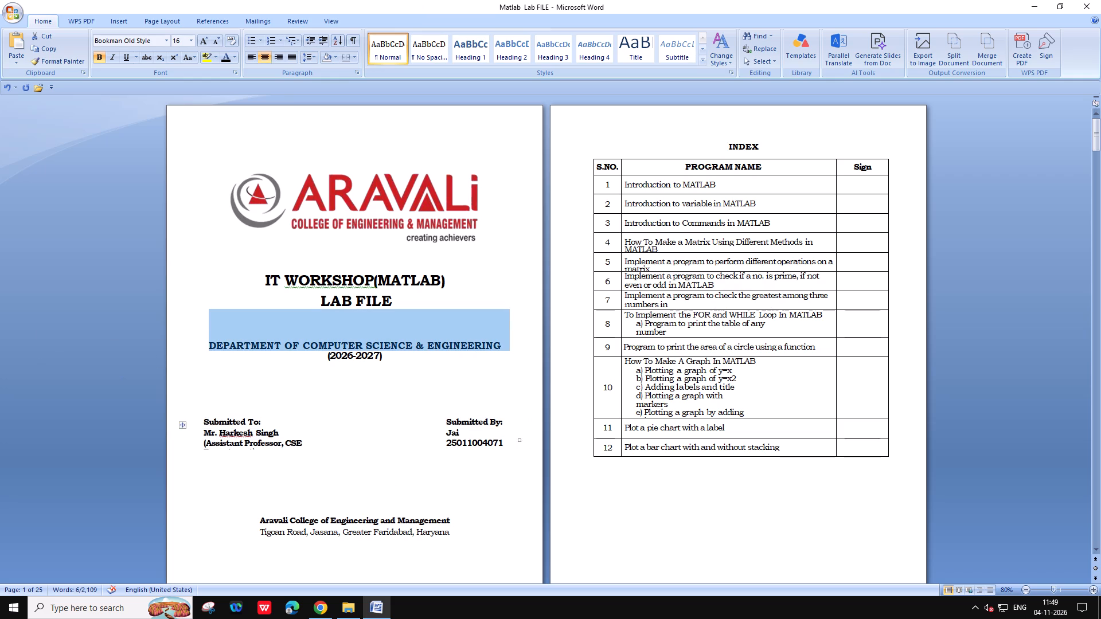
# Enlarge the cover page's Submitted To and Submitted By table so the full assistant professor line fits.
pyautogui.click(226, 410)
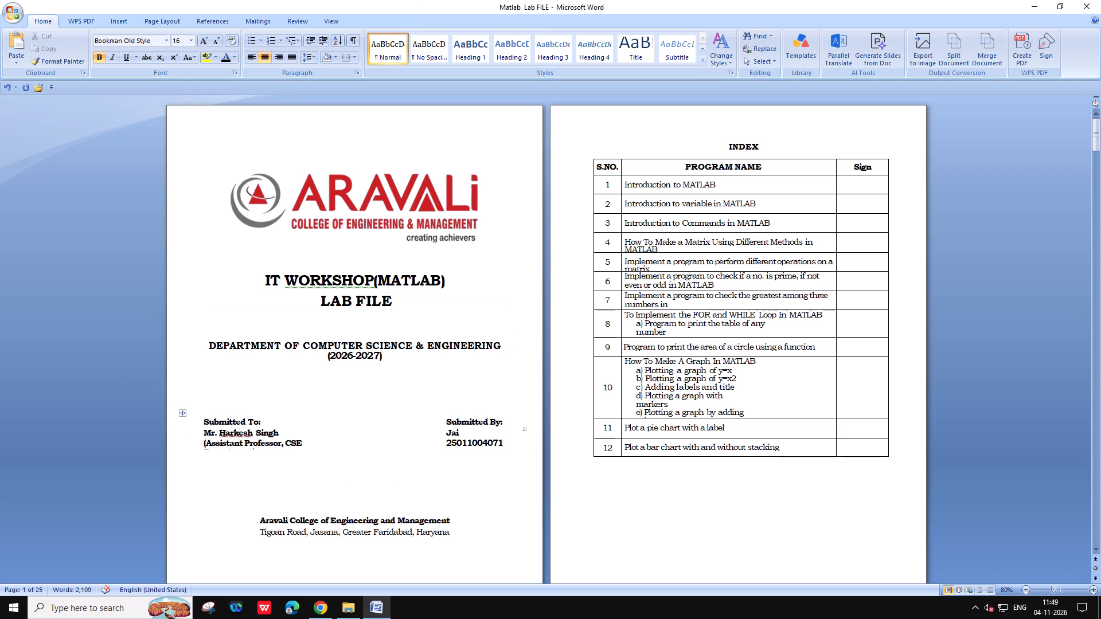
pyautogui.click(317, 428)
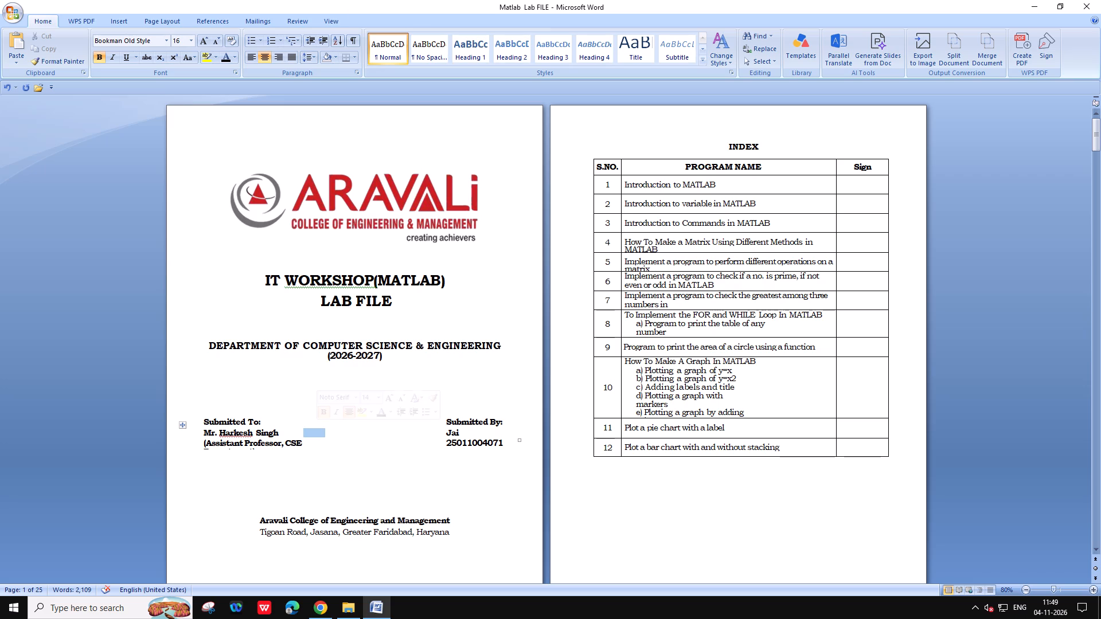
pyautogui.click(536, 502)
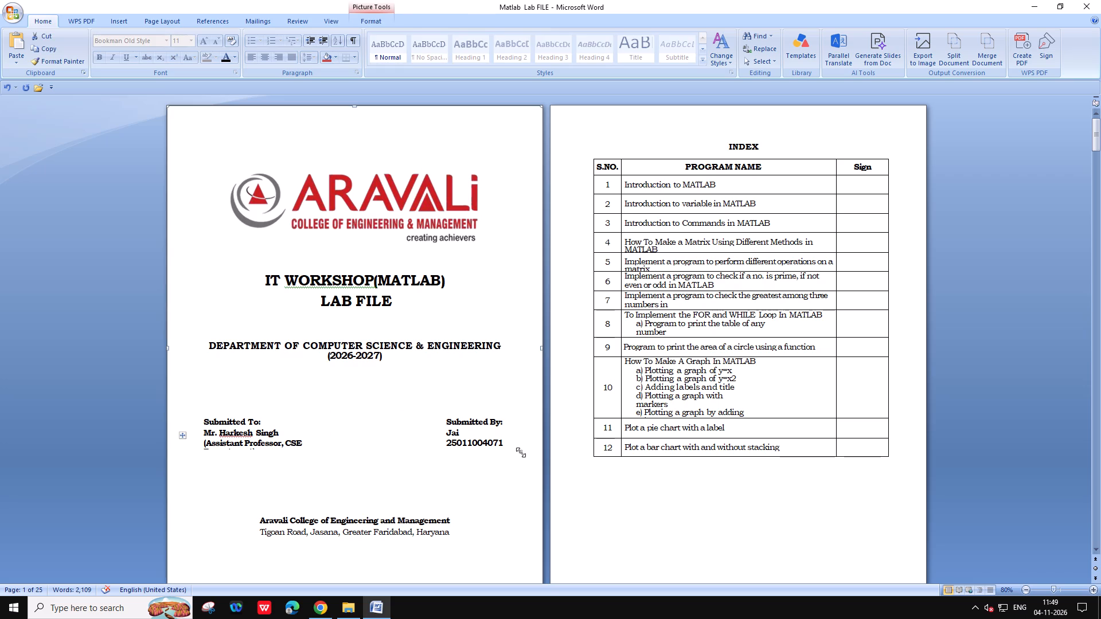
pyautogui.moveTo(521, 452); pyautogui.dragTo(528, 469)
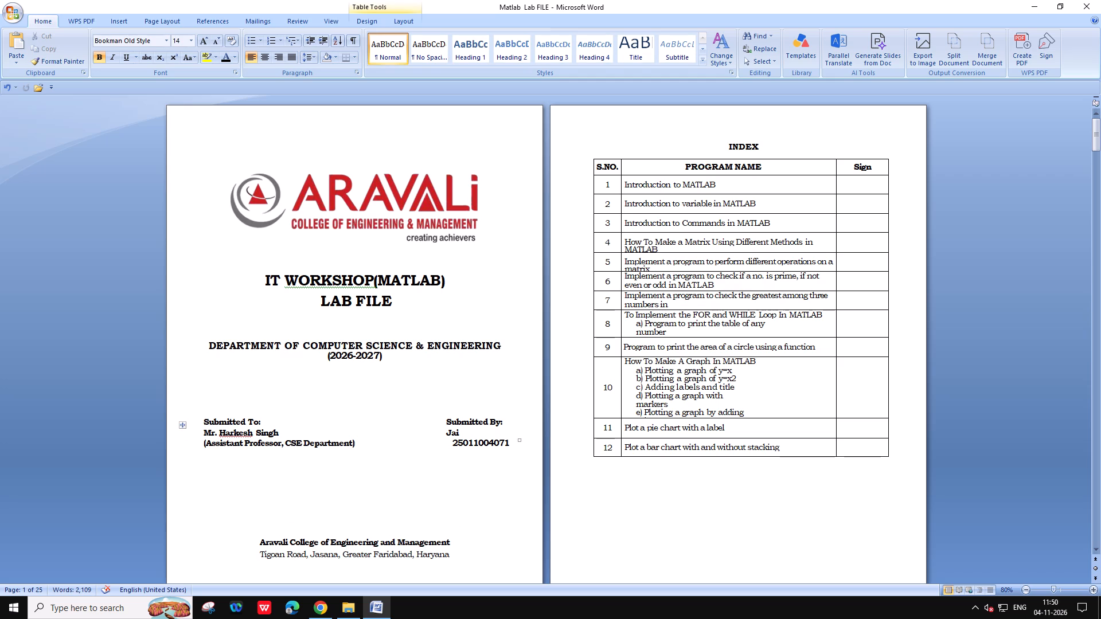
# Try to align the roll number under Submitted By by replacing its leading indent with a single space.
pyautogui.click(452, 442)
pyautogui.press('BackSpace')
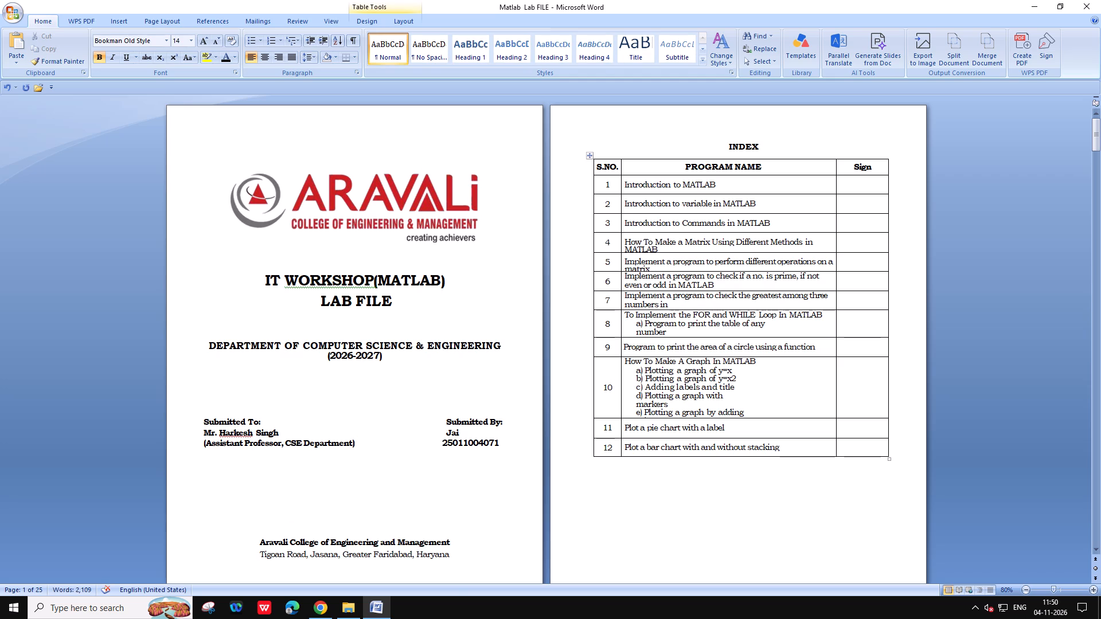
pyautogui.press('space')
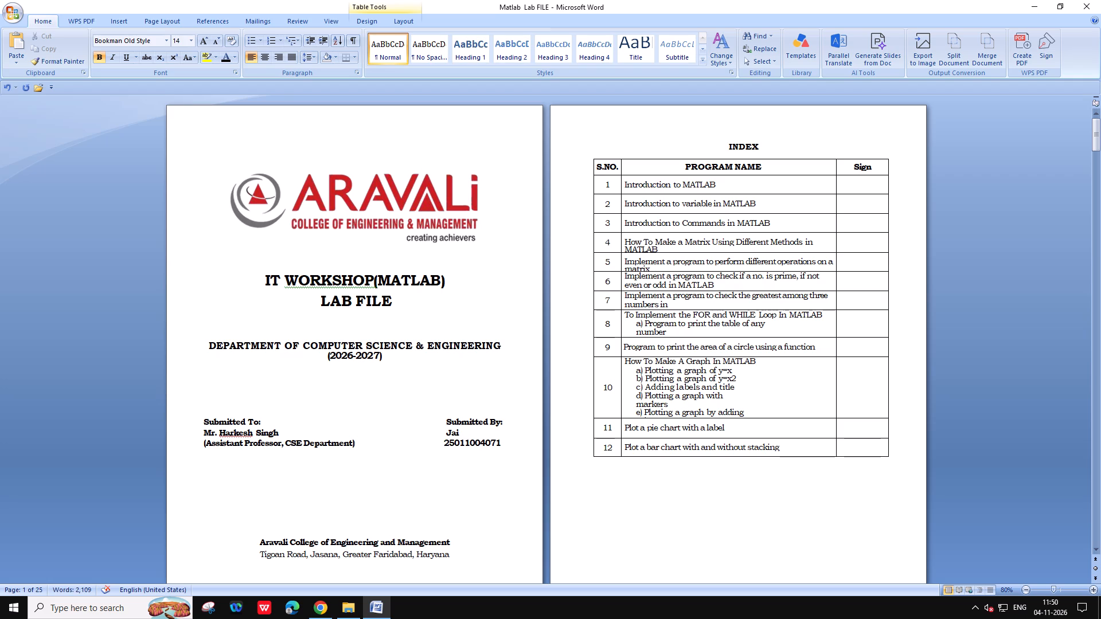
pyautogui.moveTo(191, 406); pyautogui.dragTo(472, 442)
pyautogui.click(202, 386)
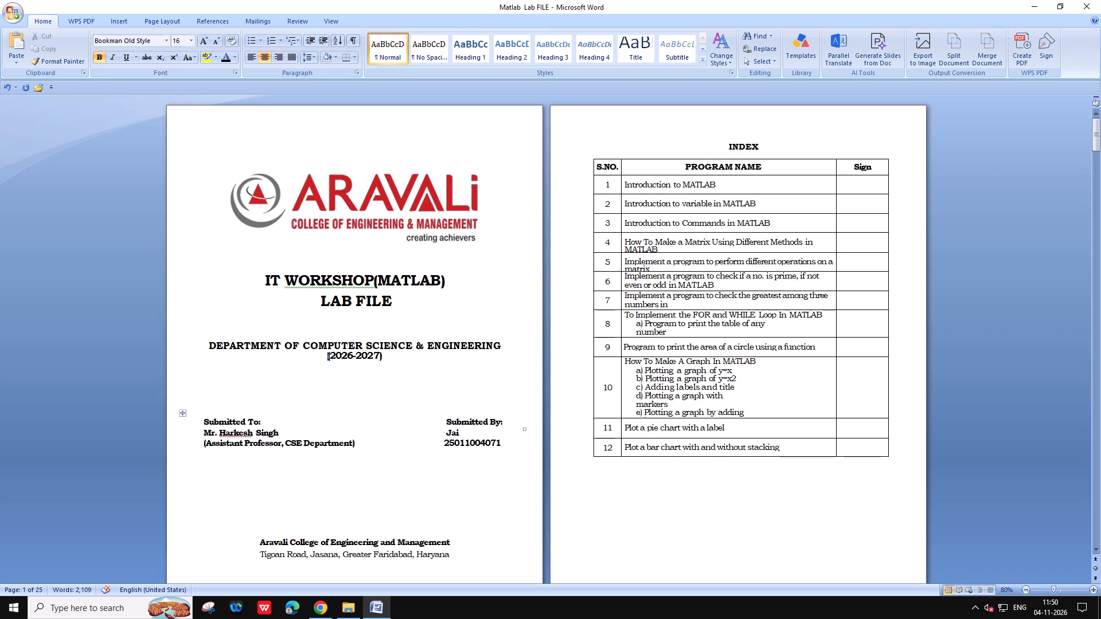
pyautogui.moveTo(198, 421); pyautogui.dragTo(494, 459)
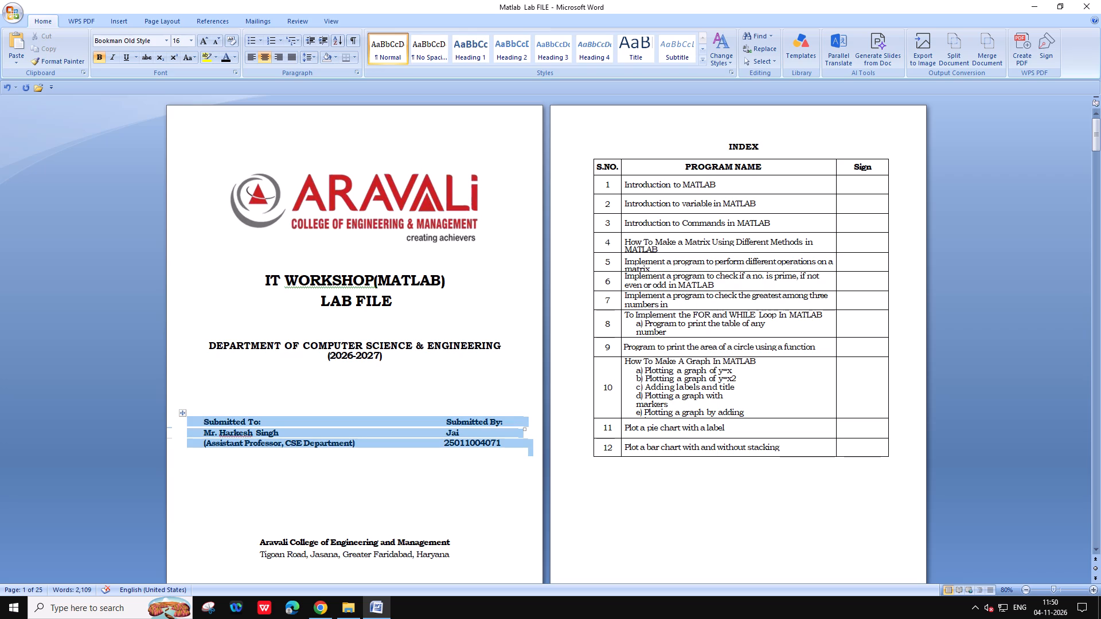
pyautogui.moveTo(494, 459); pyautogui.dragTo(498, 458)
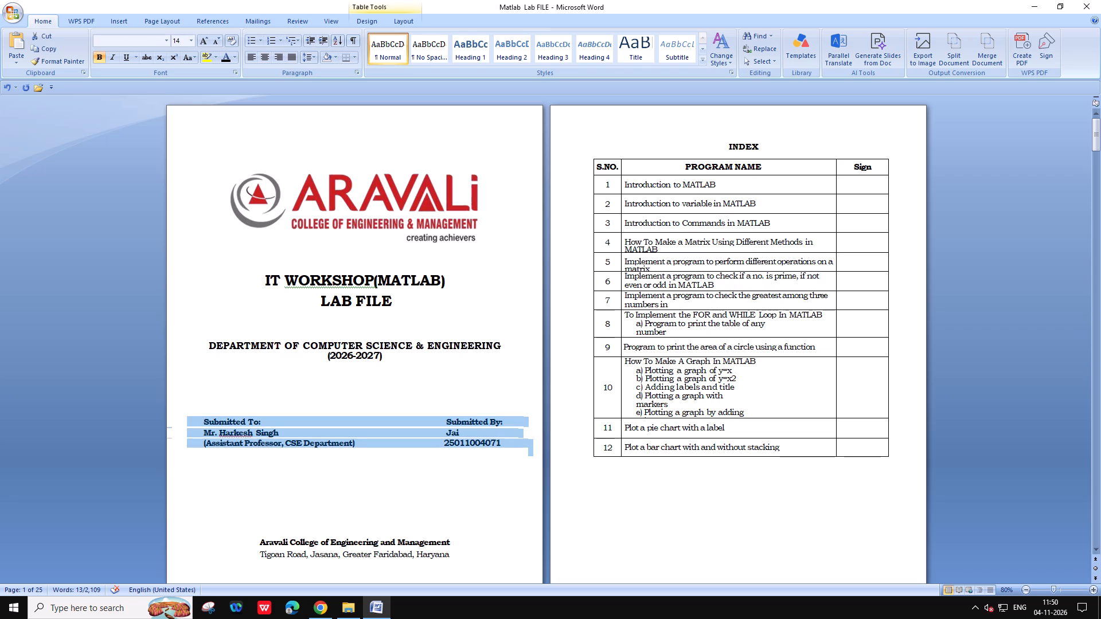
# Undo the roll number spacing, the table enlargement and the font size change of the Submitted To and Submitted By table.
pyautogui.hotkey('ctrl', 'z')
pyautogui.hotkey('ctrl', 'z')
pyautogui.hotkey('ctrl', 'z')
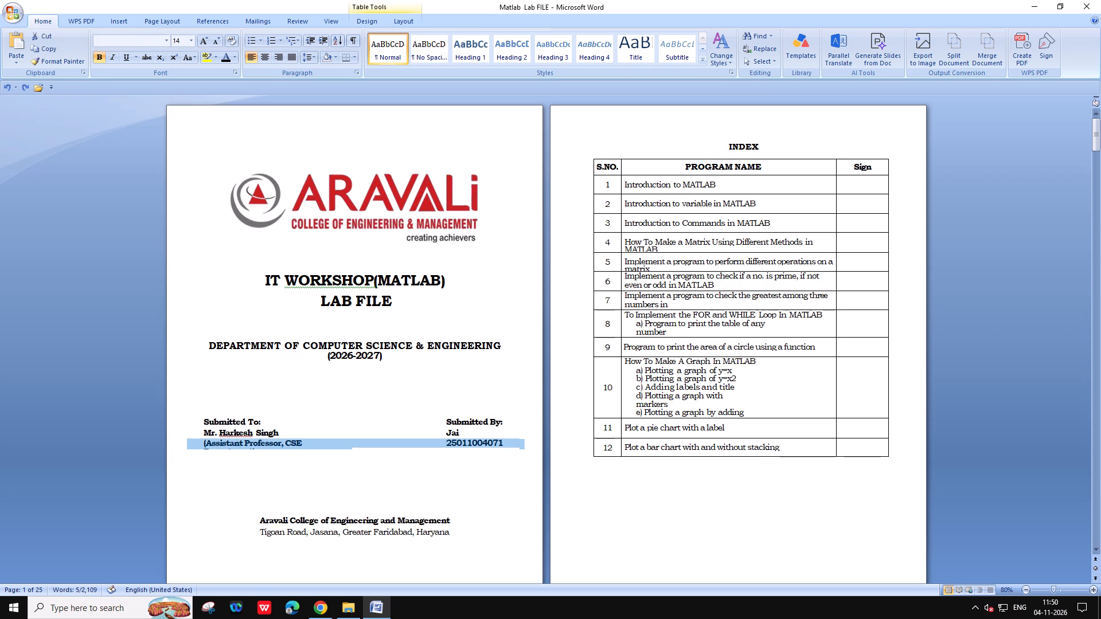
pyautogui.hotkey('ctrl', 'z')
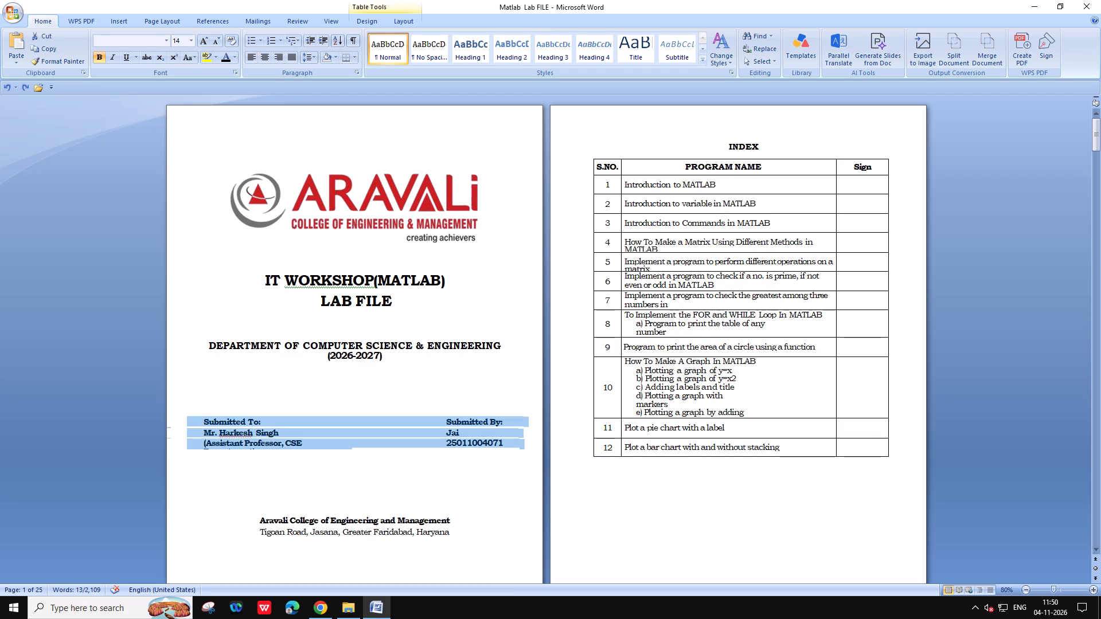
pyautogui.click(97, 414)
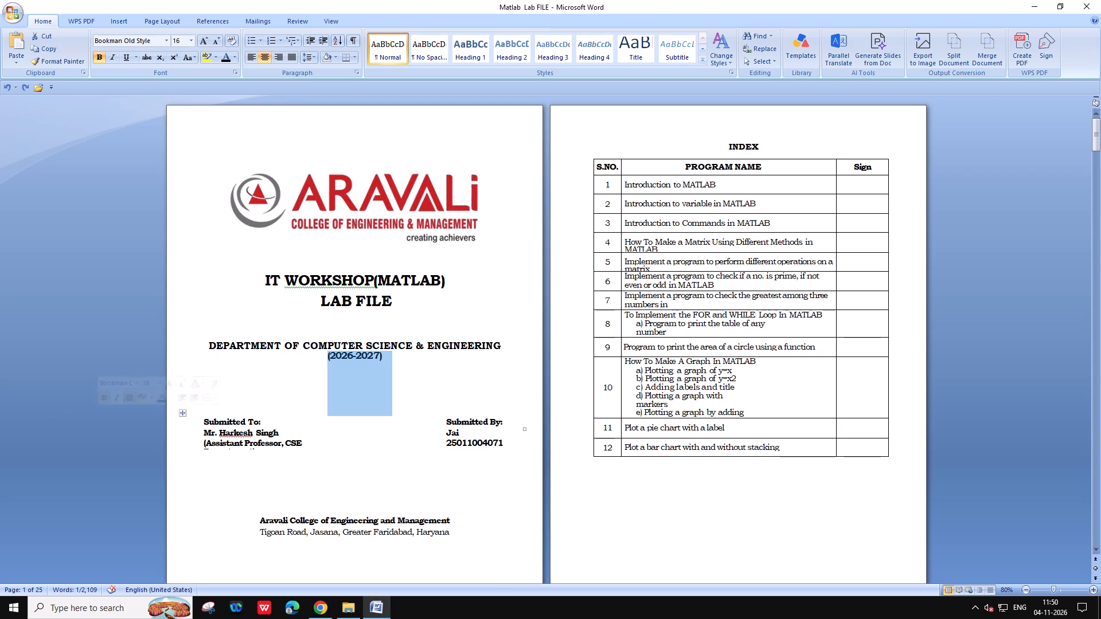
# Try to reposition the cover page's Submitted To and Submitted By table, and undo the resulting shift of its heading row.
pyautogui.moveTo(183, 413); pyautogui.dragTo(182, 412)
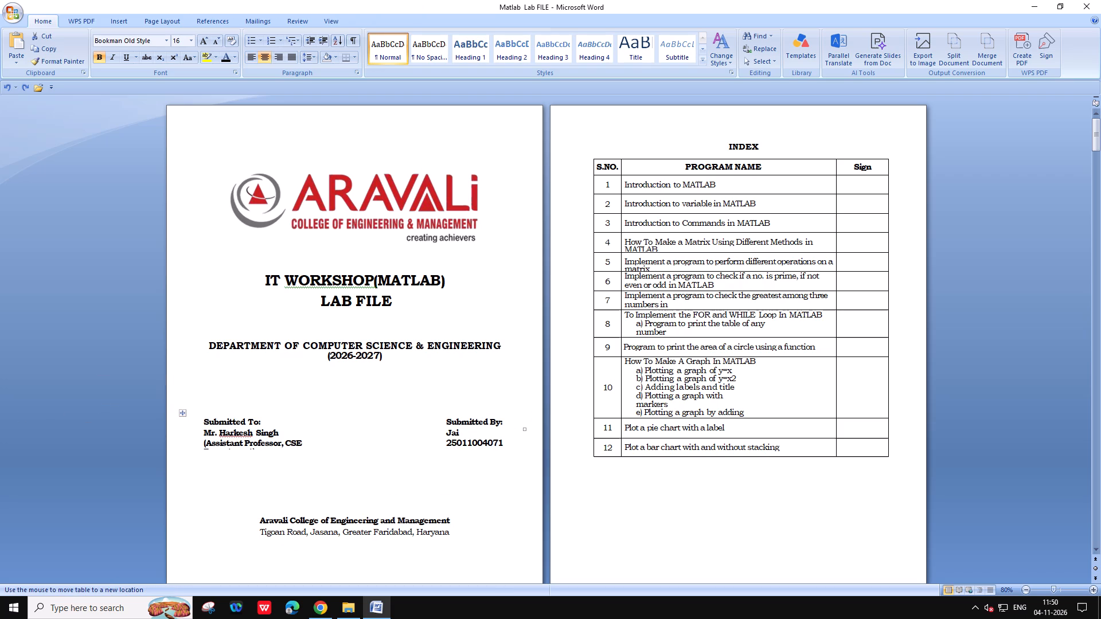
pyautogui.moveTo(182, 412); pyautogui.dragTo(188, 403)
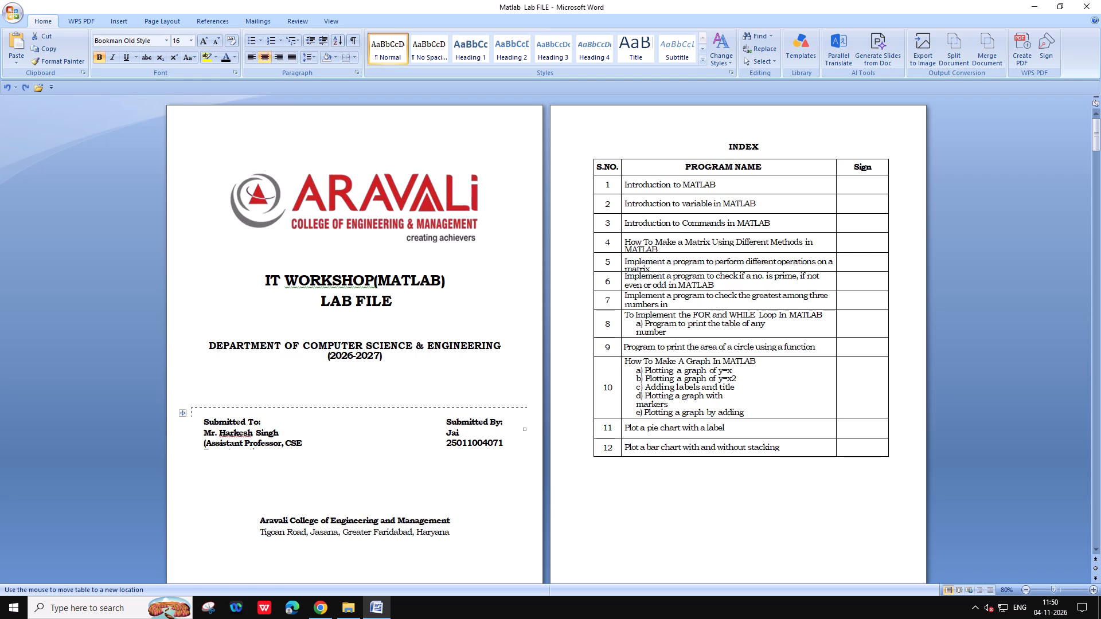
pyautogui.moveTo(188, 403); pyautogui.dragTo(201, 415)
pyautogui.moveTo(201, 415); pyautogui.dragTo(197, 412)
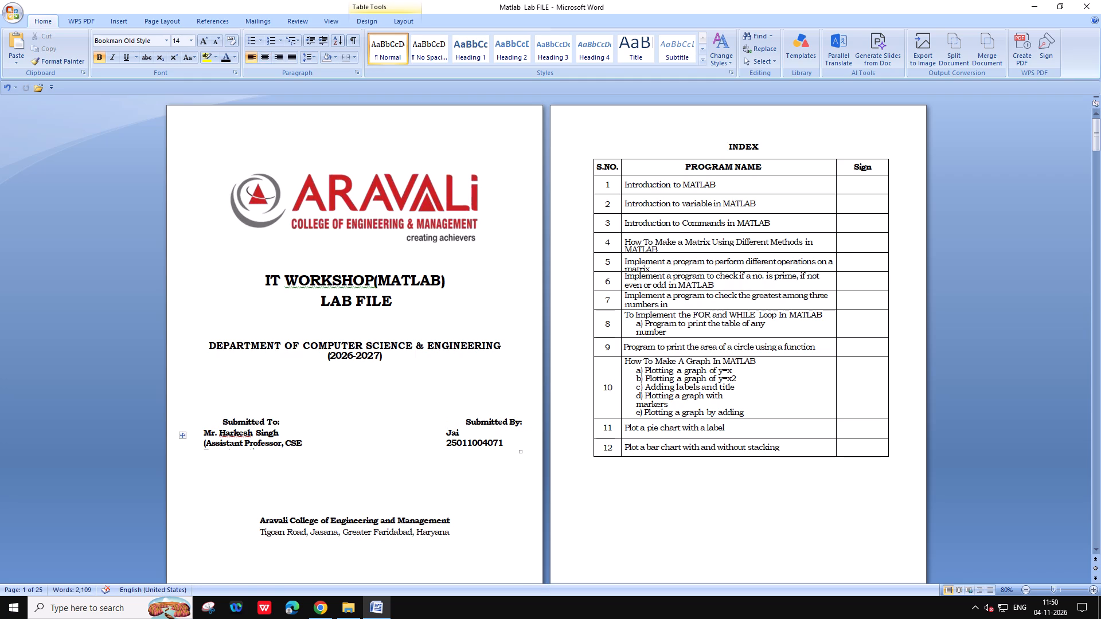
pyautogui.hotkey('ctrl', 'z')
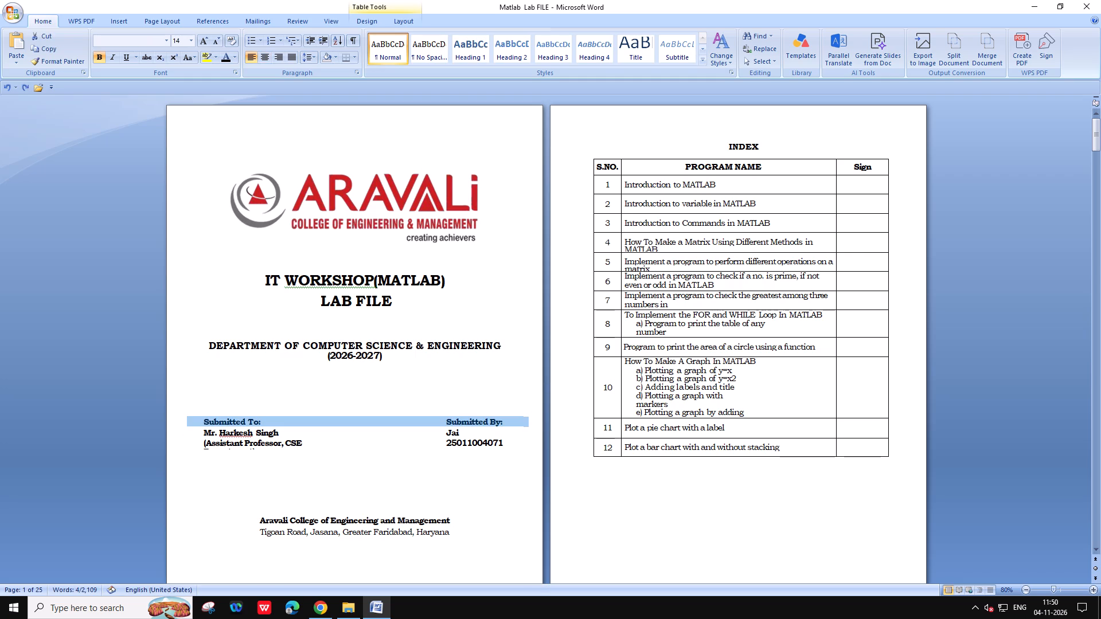
# Increase the height of the bottom row in the cover page's Submitted To and Submitted By table so the full assistant professor line fits.
pyautogui.click(311, 444)
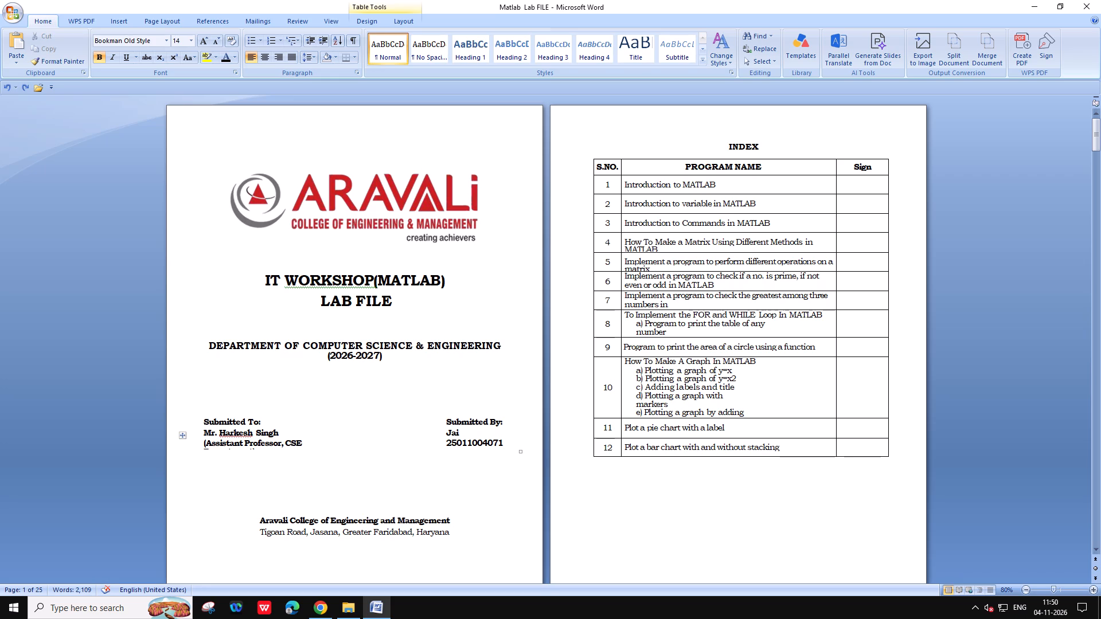
pyautogui.click(182, 435)
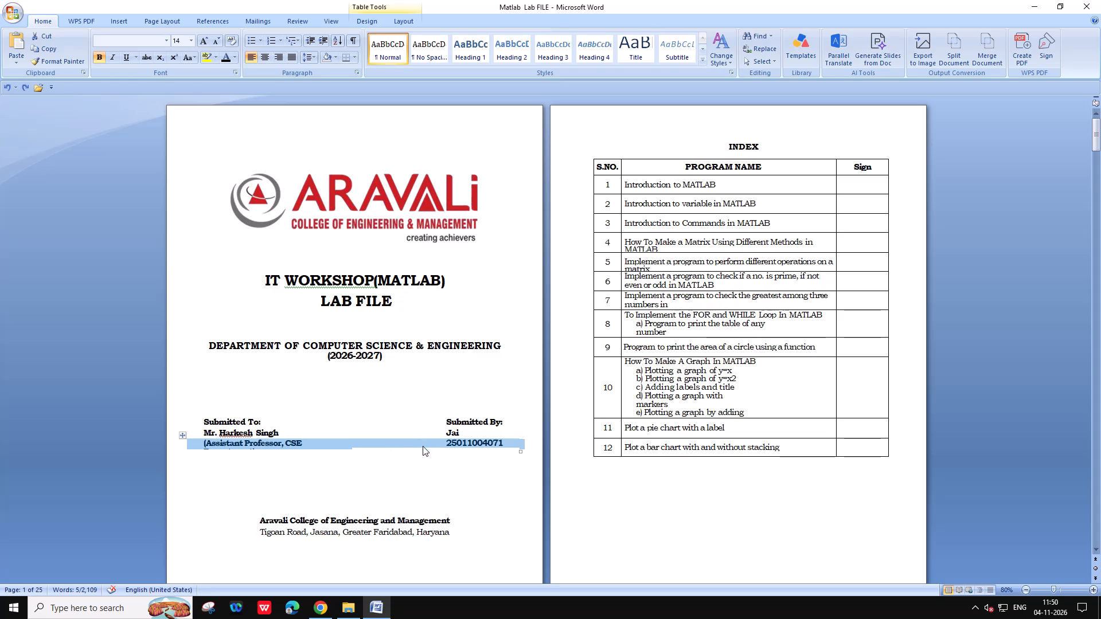
pyautogui.moveTo(423, 449); pyautogui.dragTo(423, 461)
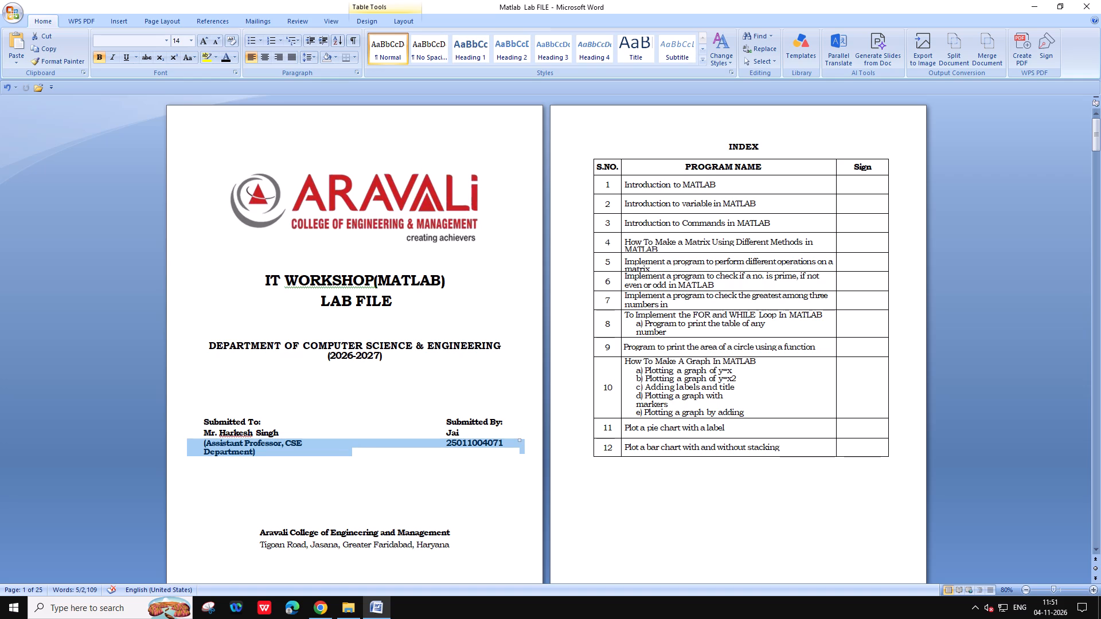
pyautogui.moveTo(369, 434); pyautogui.dragTo(395, 433)
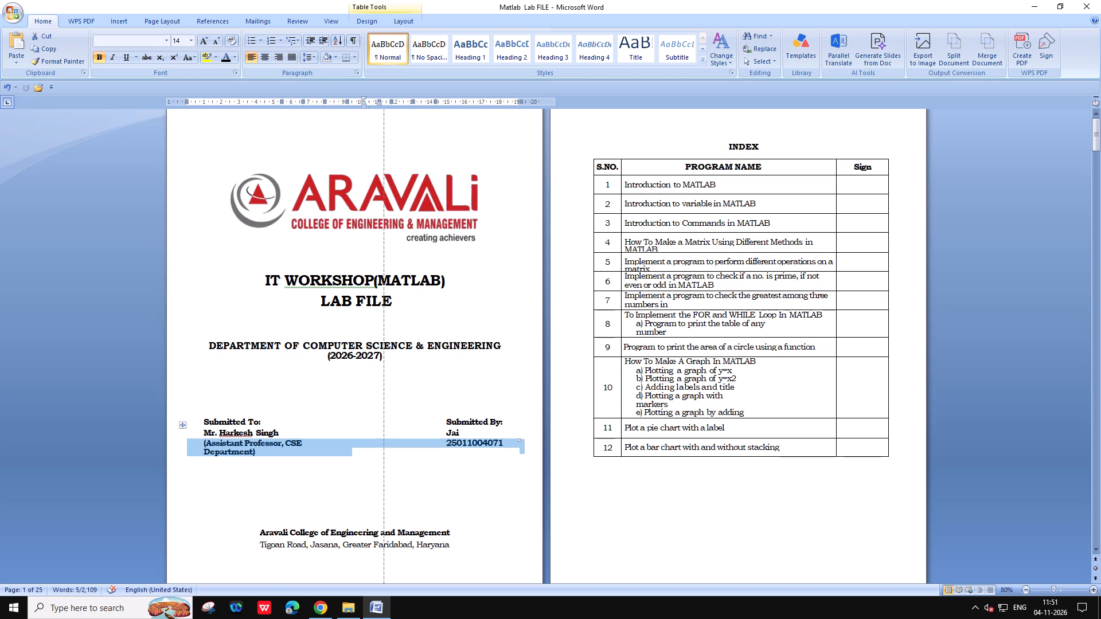
pyautogui.moveTo(395, 433); pyautogui.dragTo(417, 427)
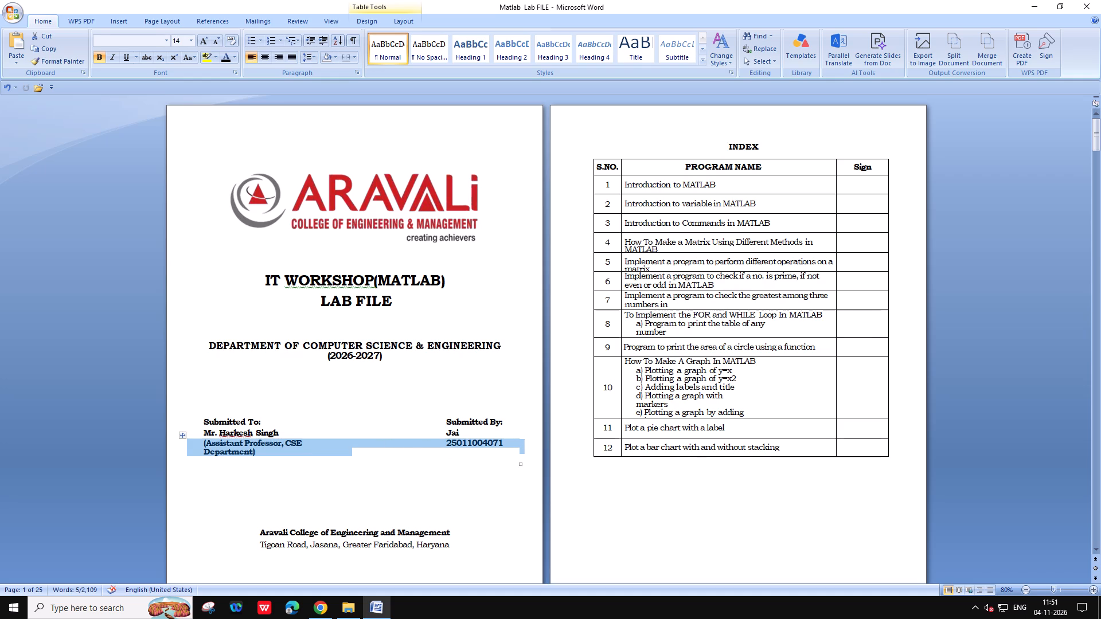
pyautogui.moveTo(386, 461); pyautogui.dragTo(386, 468)
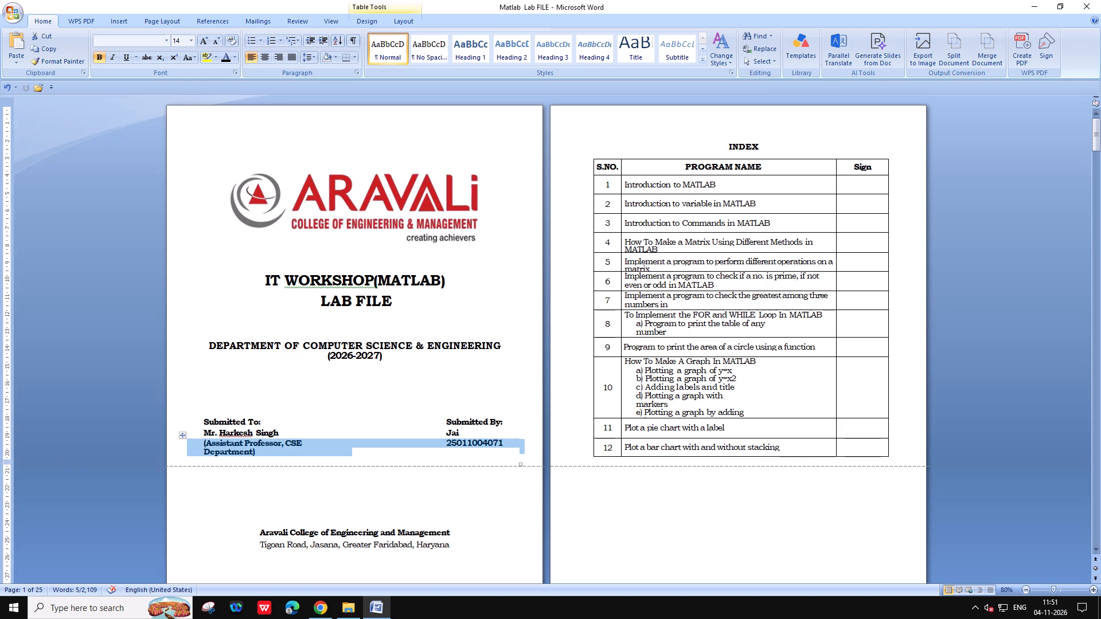
pyautogui.moveTo(386, 468); pyautogui.dragTo(385, 478)
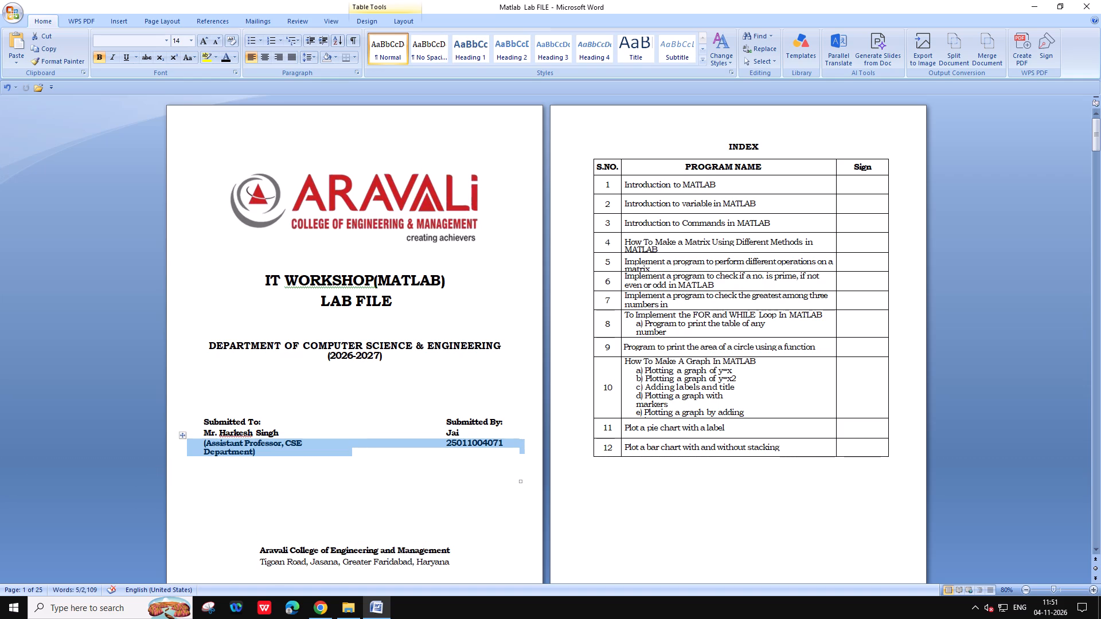
pyautogui.scroll(1, 397, 480)
pyautogui.click(84, 389)
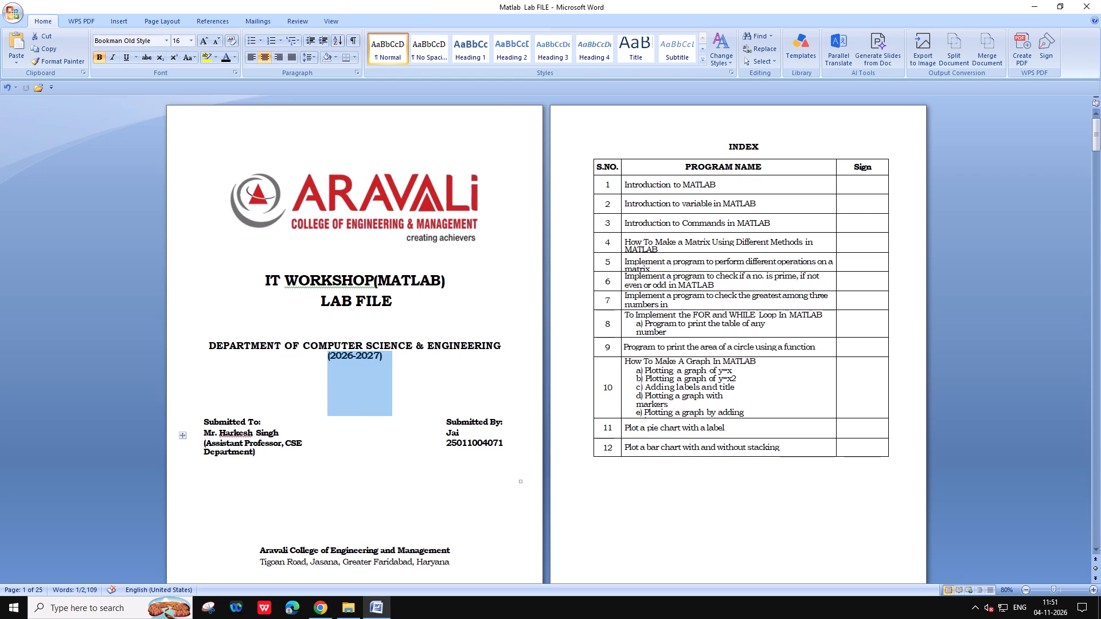
# Examine the lower half of the cover page and the whole index table at 120% zoom.
pyautogui.click(719, 504)
pyautogui.scroll(8, 385, 469)
pyautogui.scroll(3, 391, 374)
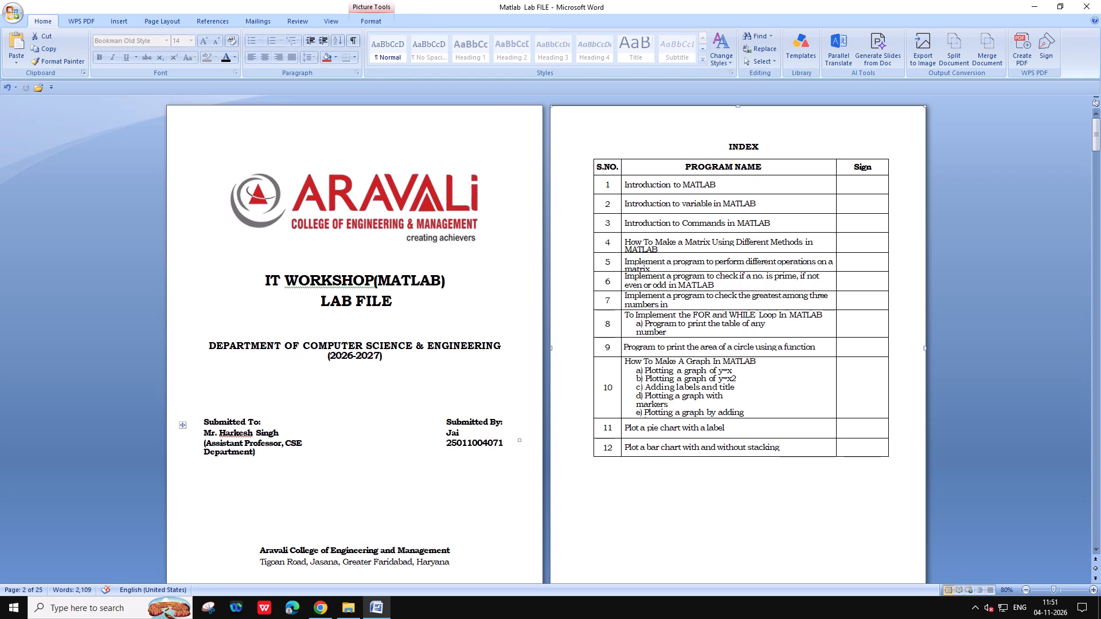
pyautogui.tripleClick(1100, 593)
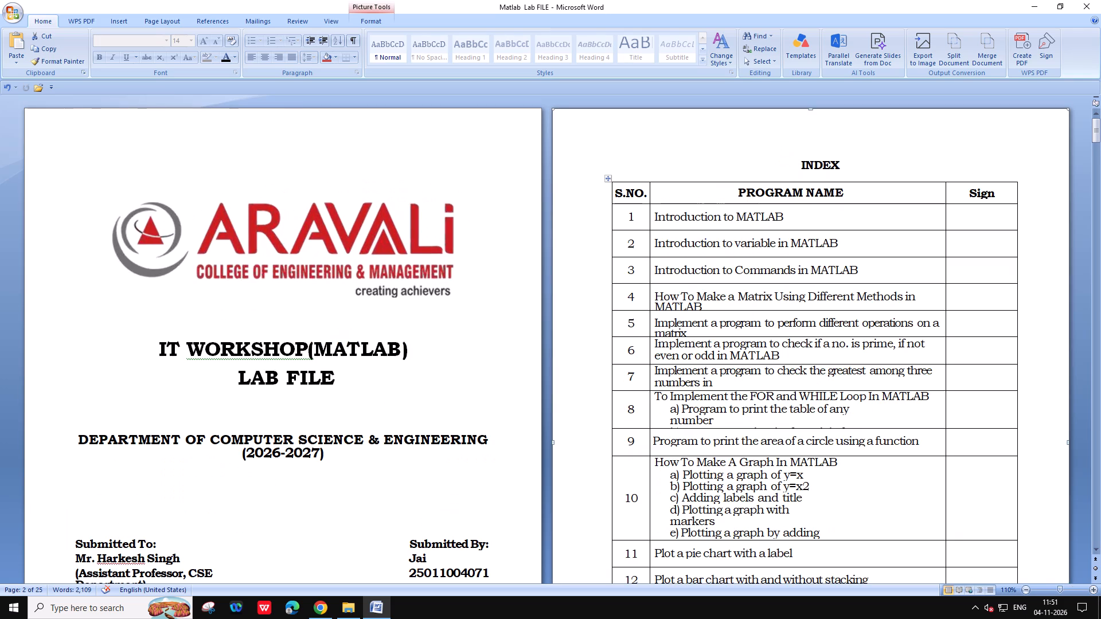
pyautogui.click(1091, 590)
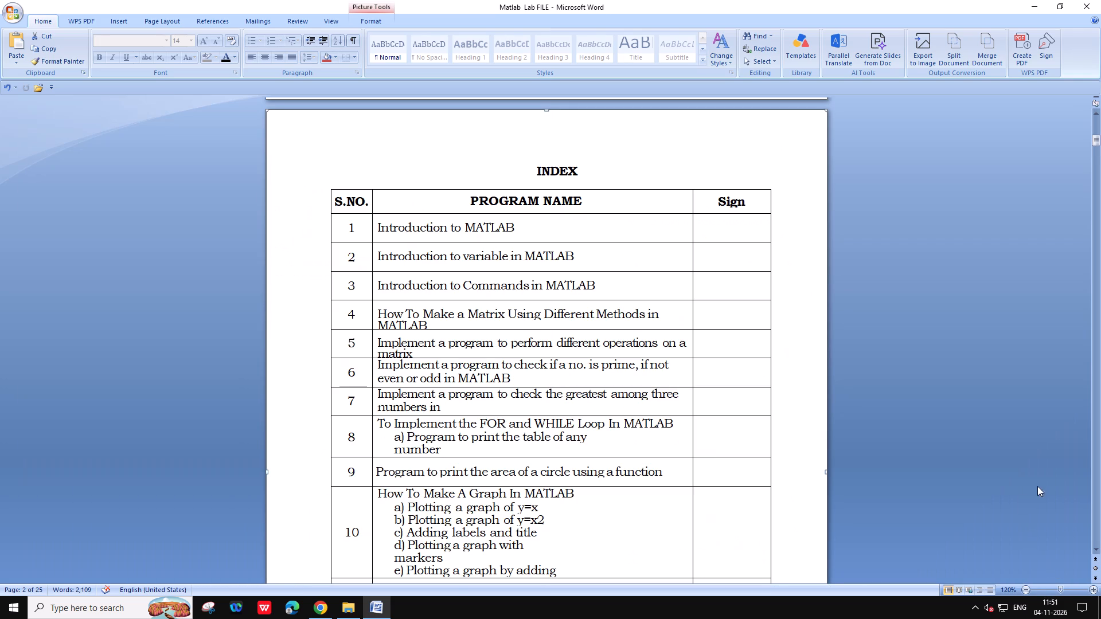
pyautogui.scroll(9, 906, 517)
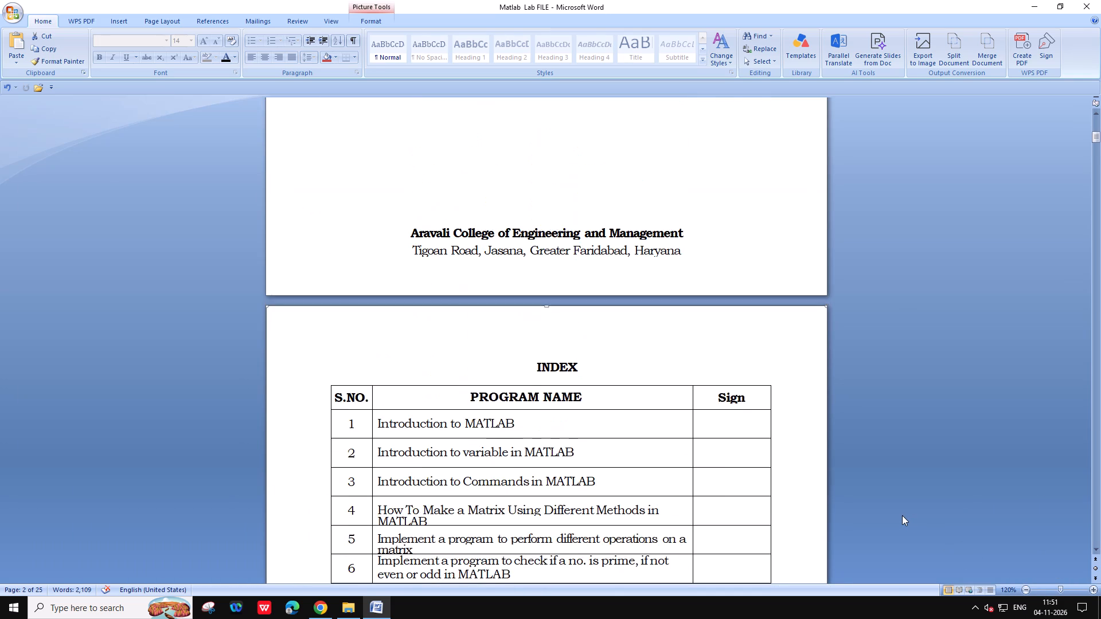
pyautogui.scroll(11, 902, 515)
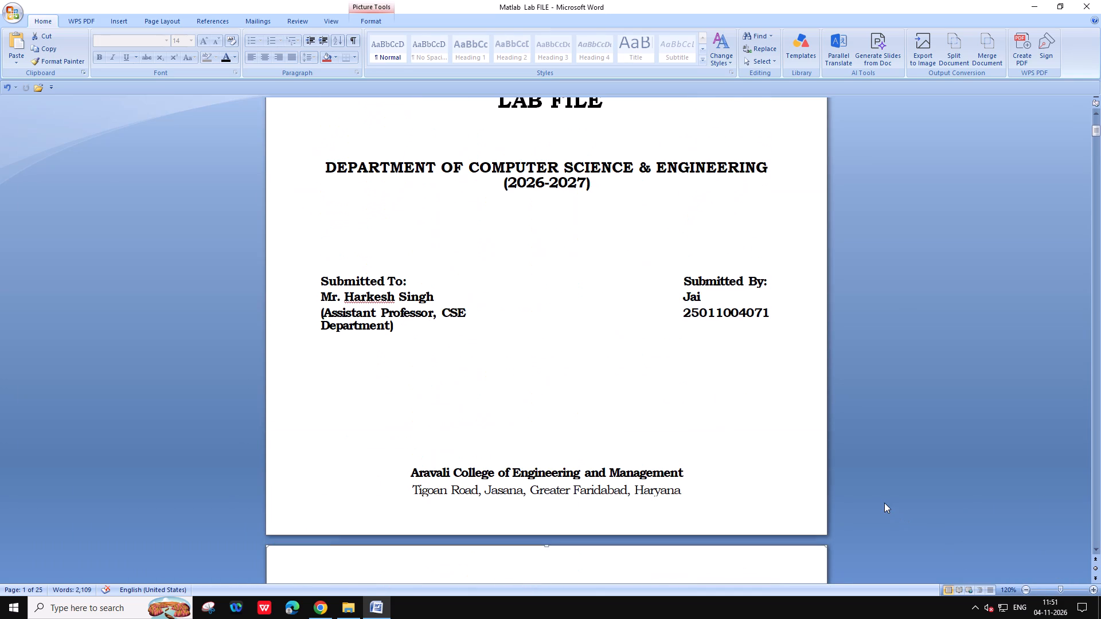
pyautogui.scroll(-16, 868, 497)
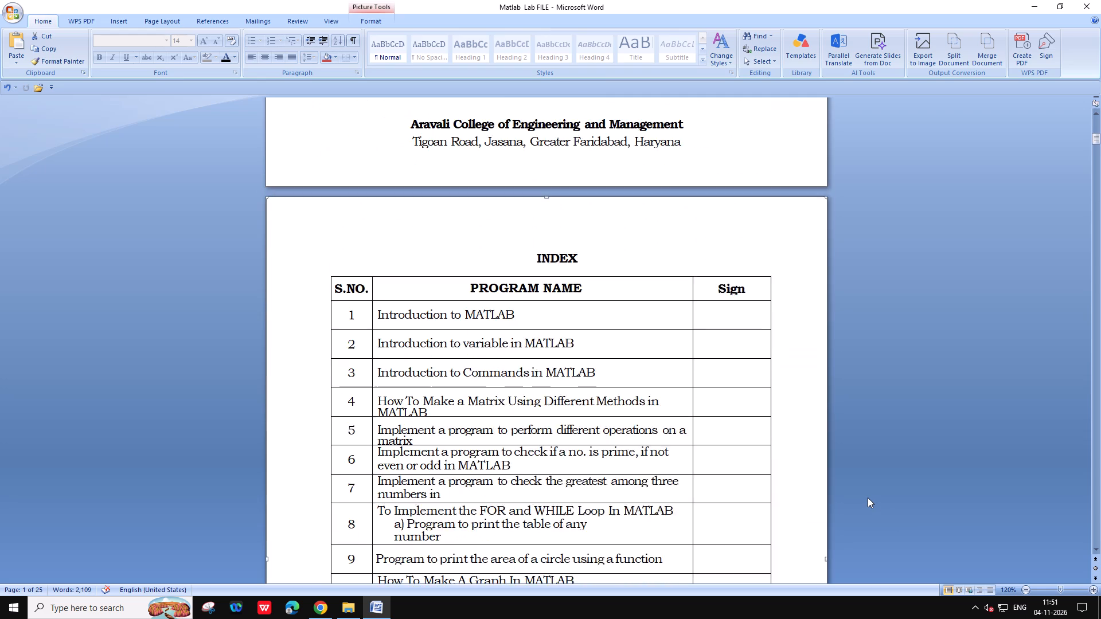
pyautogui.scroll(-5, 868, 497)
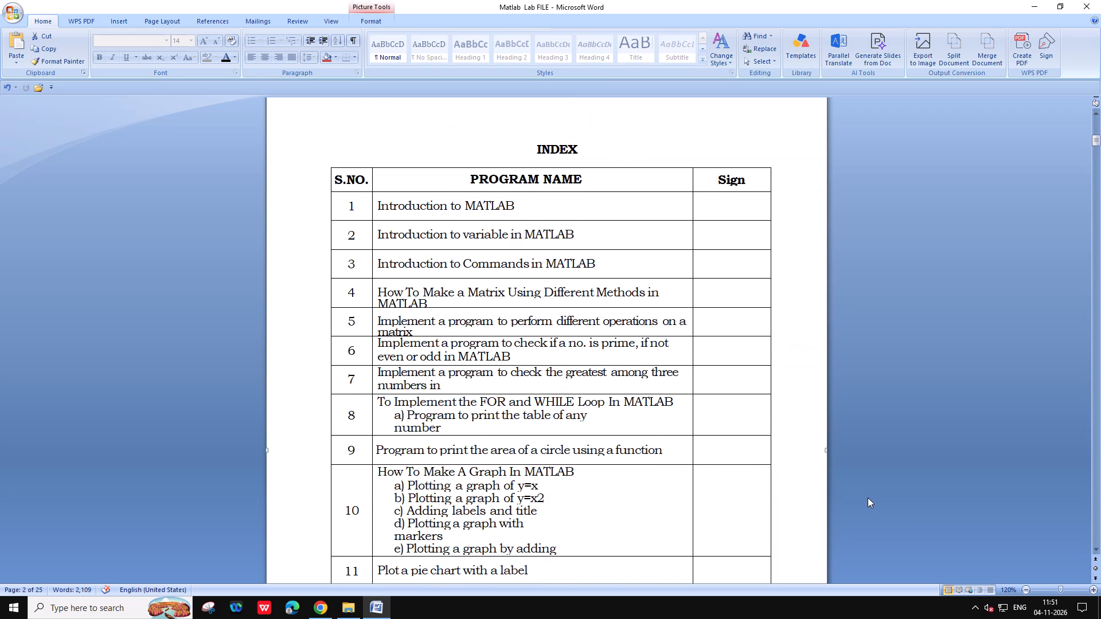
pyautogui.scroll(-2, 868, 497)
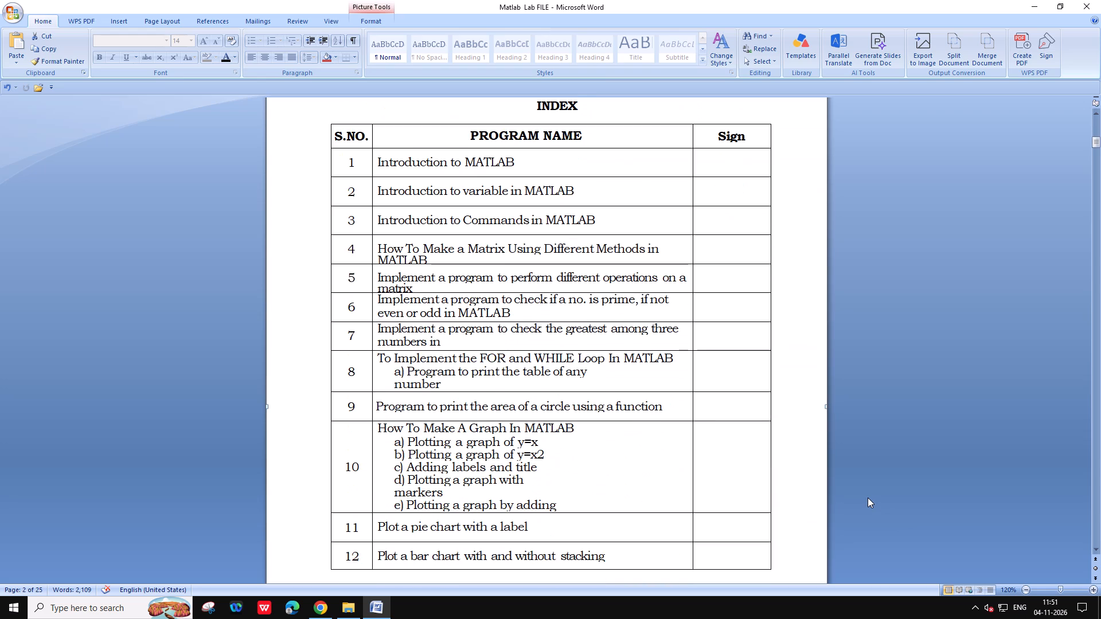
pyautogui.scroll(2, 632, 311)
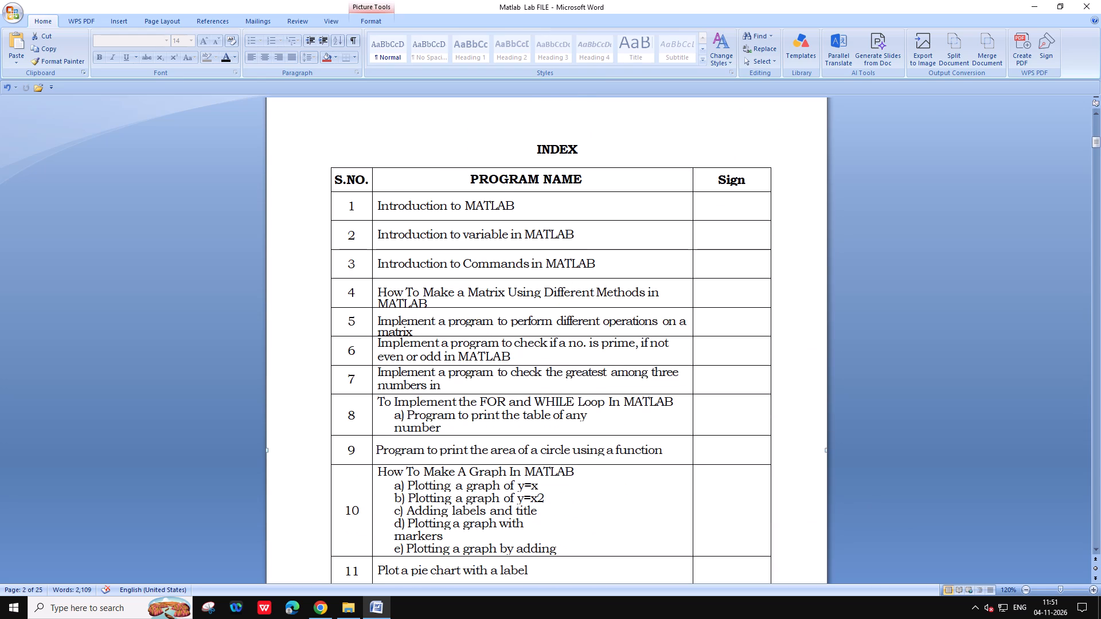
# Underline the INDEX heading above the program table.
pyautogui.moveTo(533, 152); pyautogui.dragTo(591, 130)
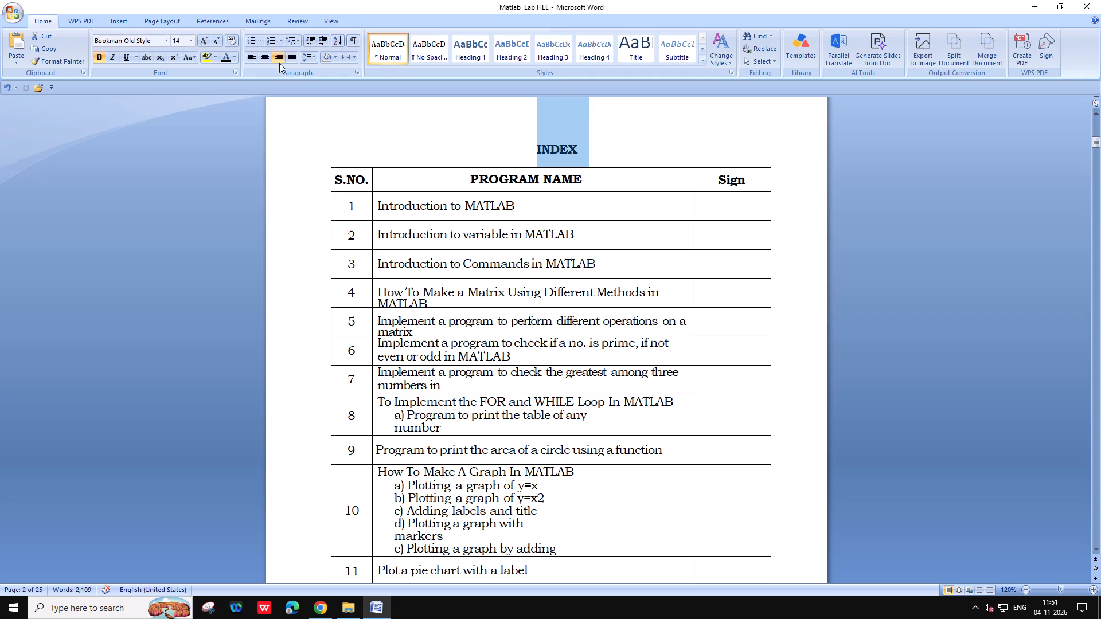
pyautogui.click(120, 57)
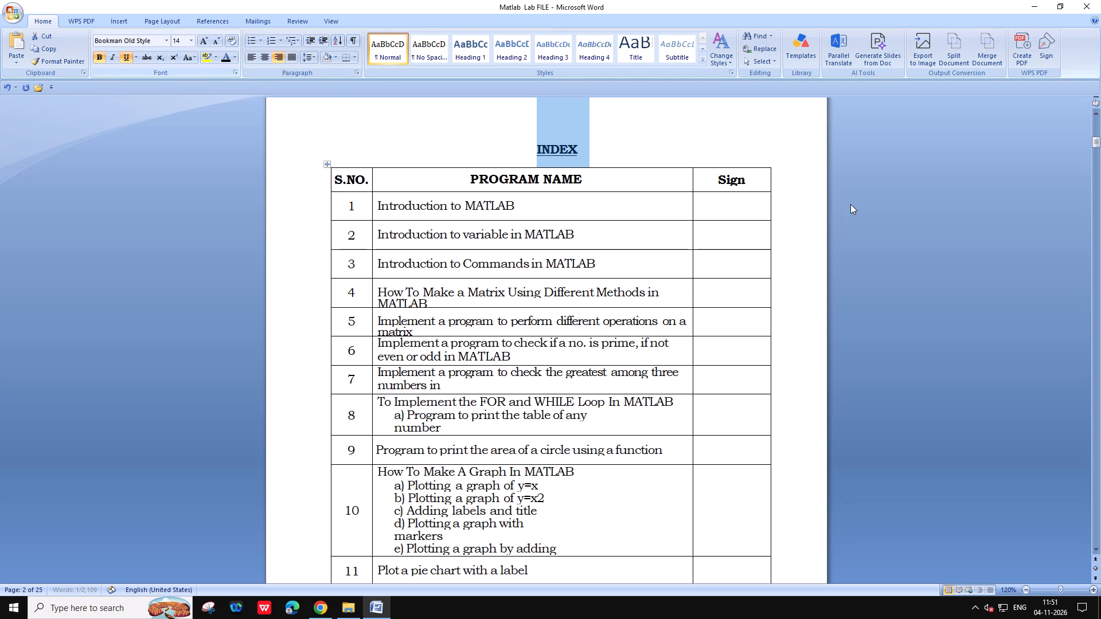
pyautogui.click(992, 209)
# Enlarge the index table downward to make its rows taller and give the wrapped program names more room.
pyautogui.scroll(-10, 688, 214)
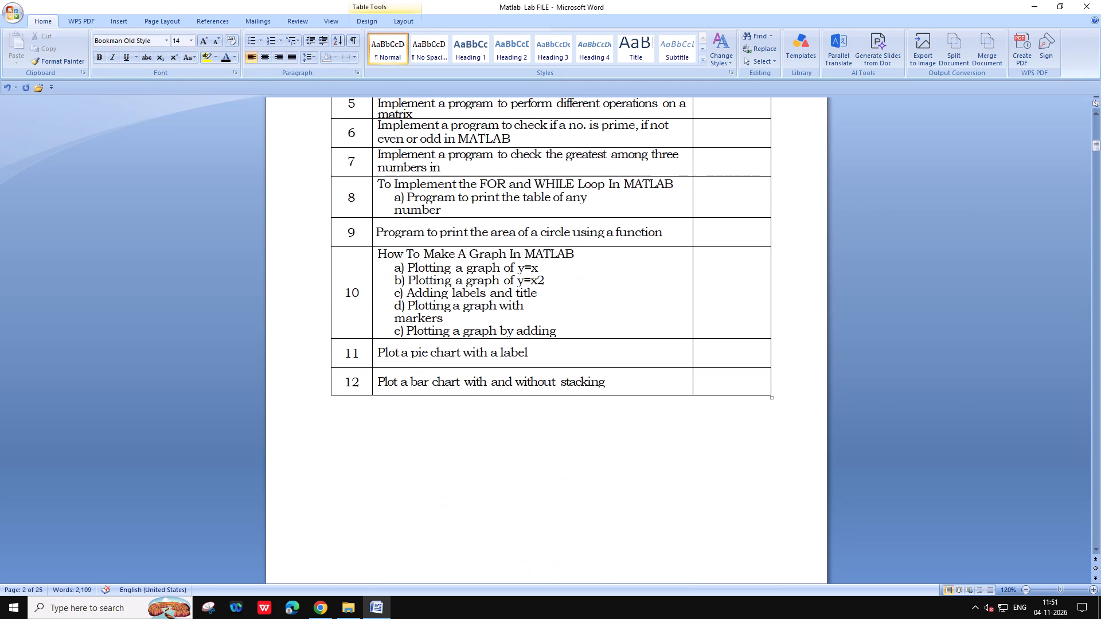
pyautogui.scroll(6, 556, 275)
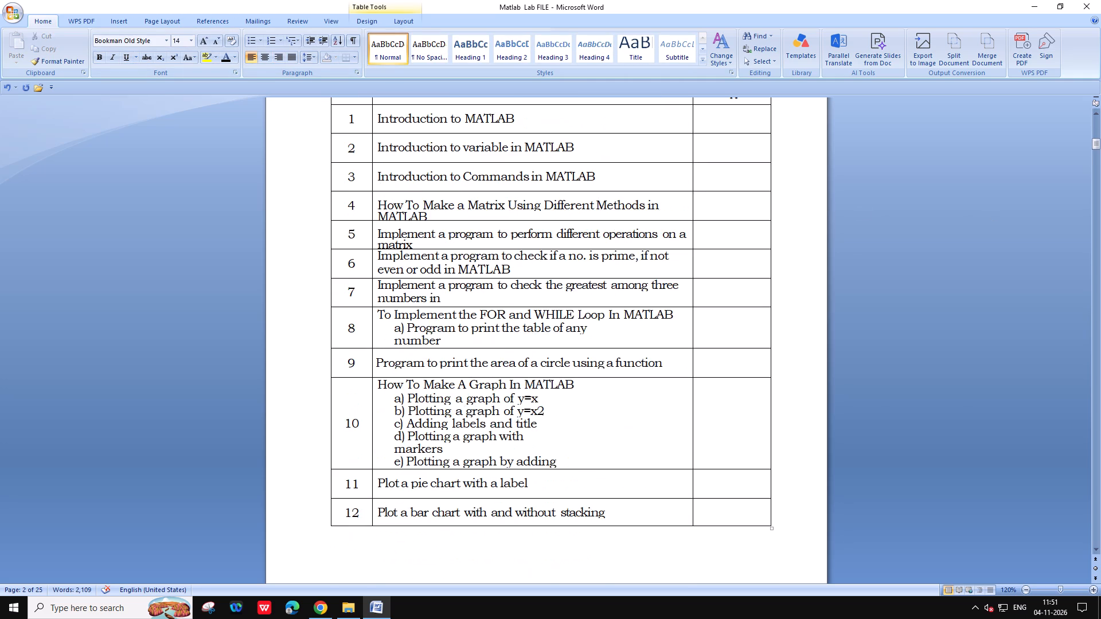
pyautogui.scroll(3, 556, 275)
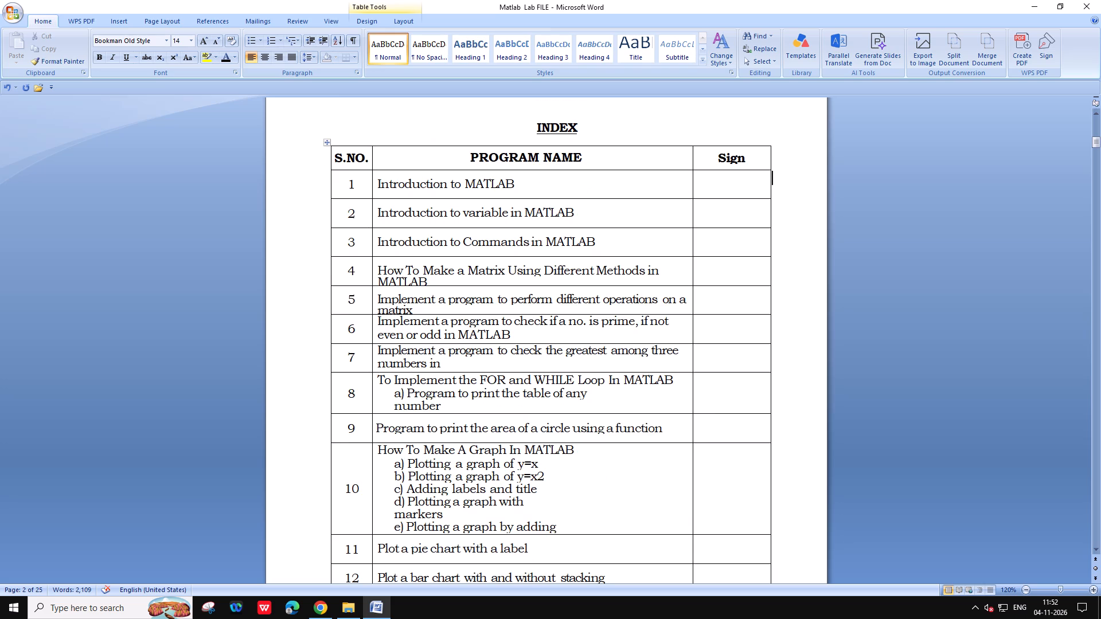
pyautogui.click(547, 283)
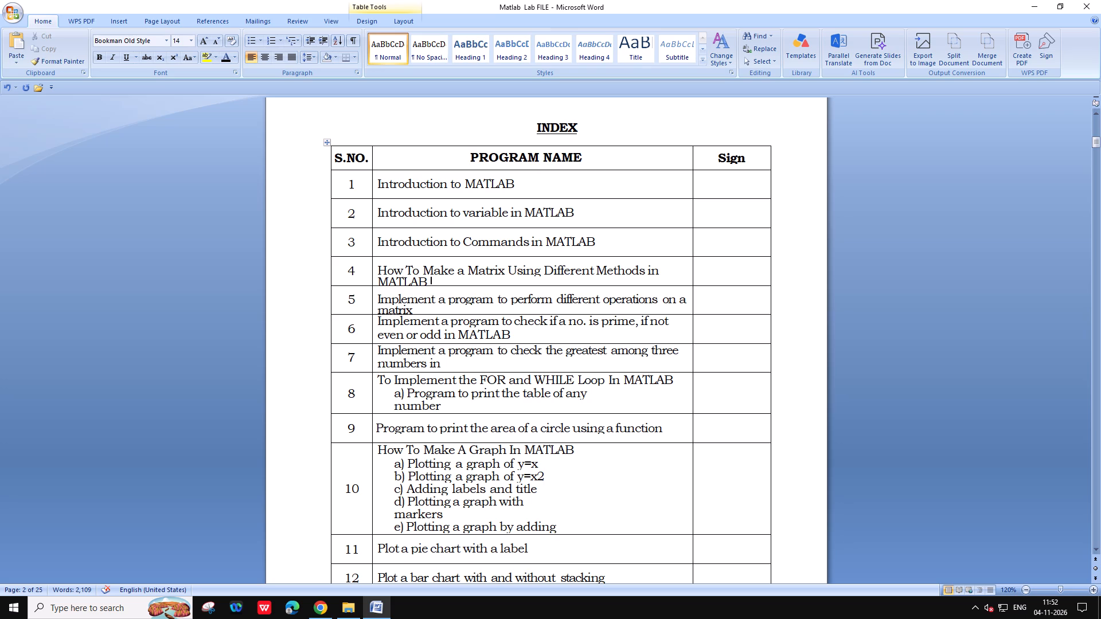
pyautogui.click(522, 286)
pyautogui.click(325, 142)
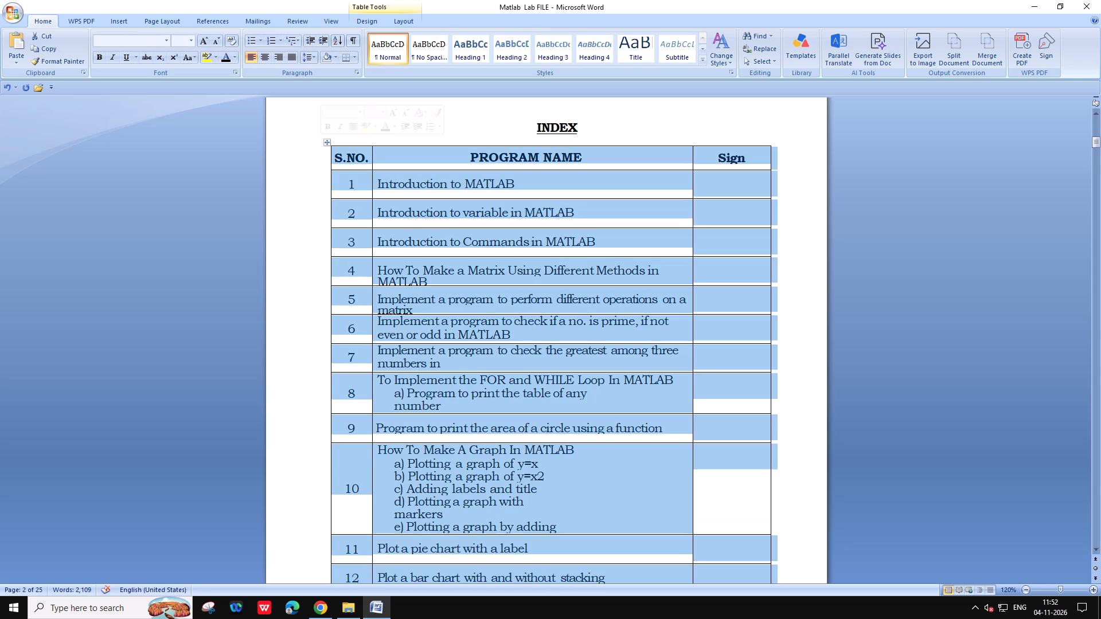
pyautogui.scroll(-9, 598, 405)
pyautogui.click(611, 435)
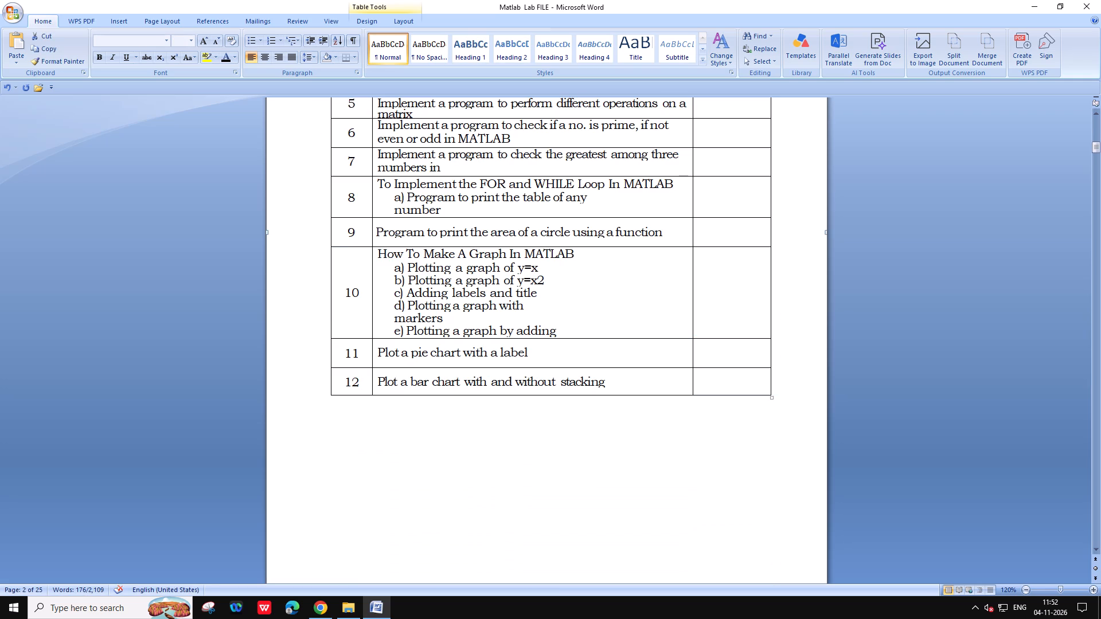
pyautogui.moveTo(774, 398); pyautogui.dragTo(770, 446)
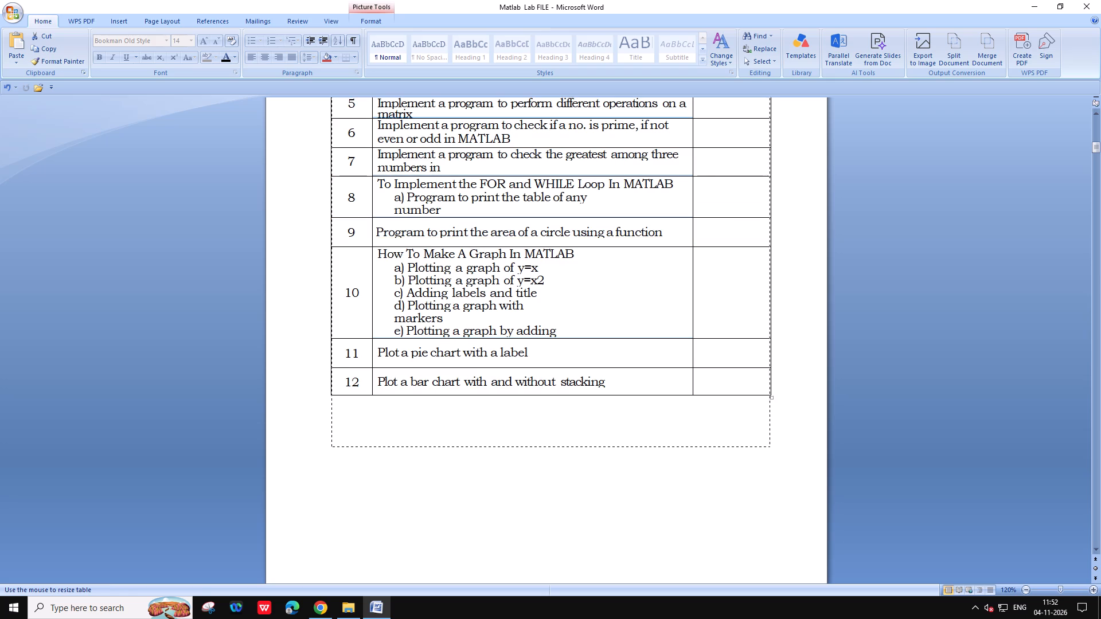
pyautogui.moveTo(770, 446); pyautogui.dragTo(770, 445)
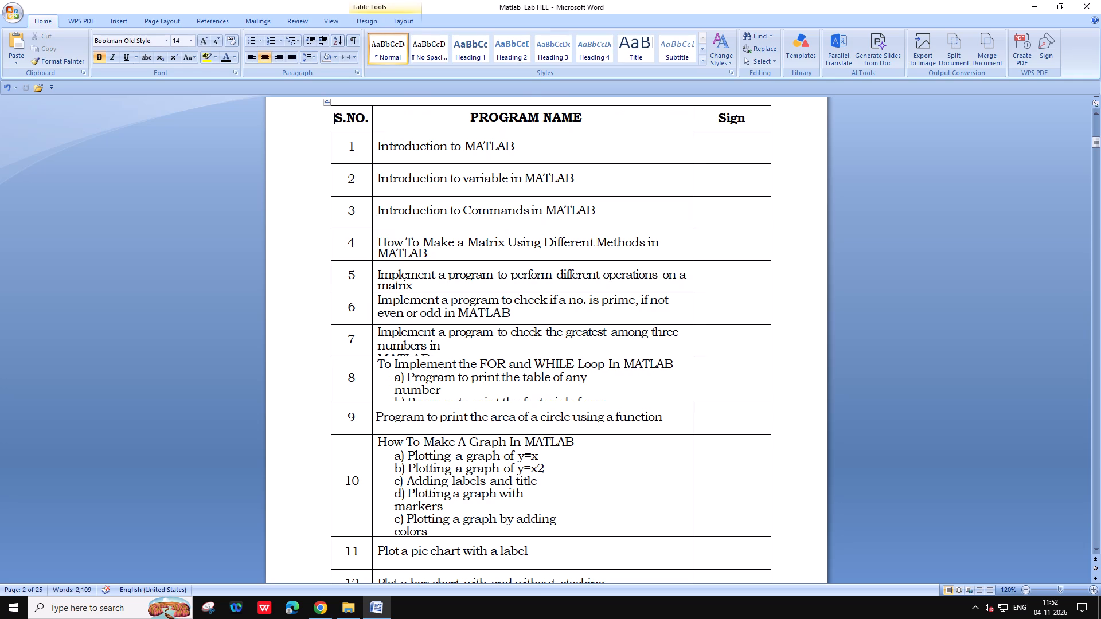
pyautogui.scroll(-6, 721, 343)
pyautogui.scroll(6, 721, 343)
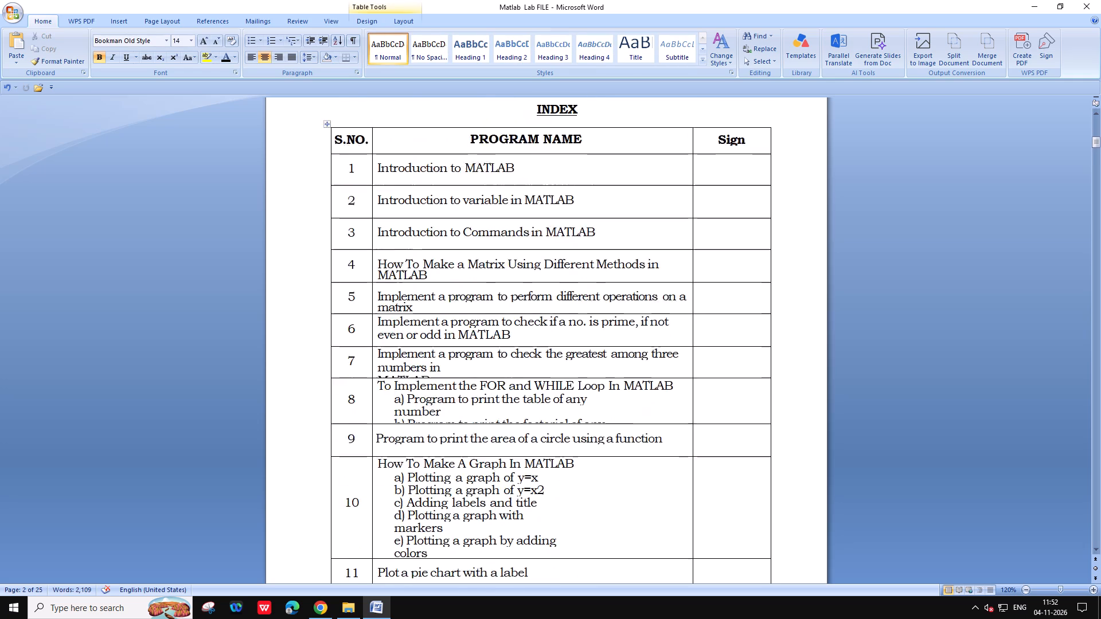
pyautogui.scroll(6, 721, 343)
pyautogui.scroll(5, 662, 293)
pyautogui.scroll(-14, 662, 293)
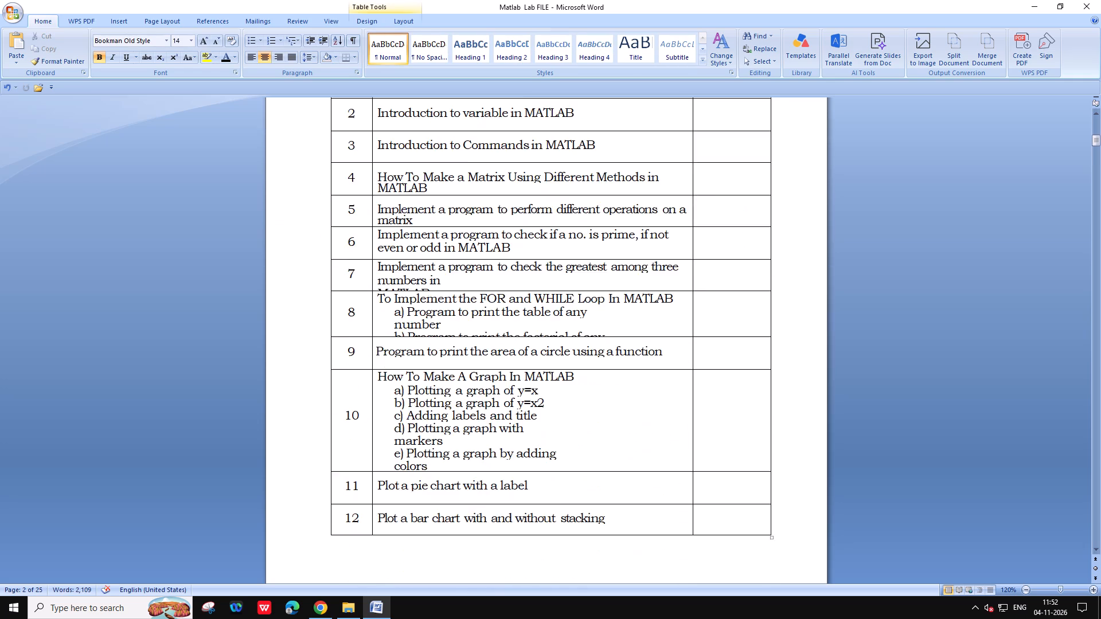
# Enlarge the whole index table further downward to give every row more height.
pyautogui.scroll(-6, 673, 293)
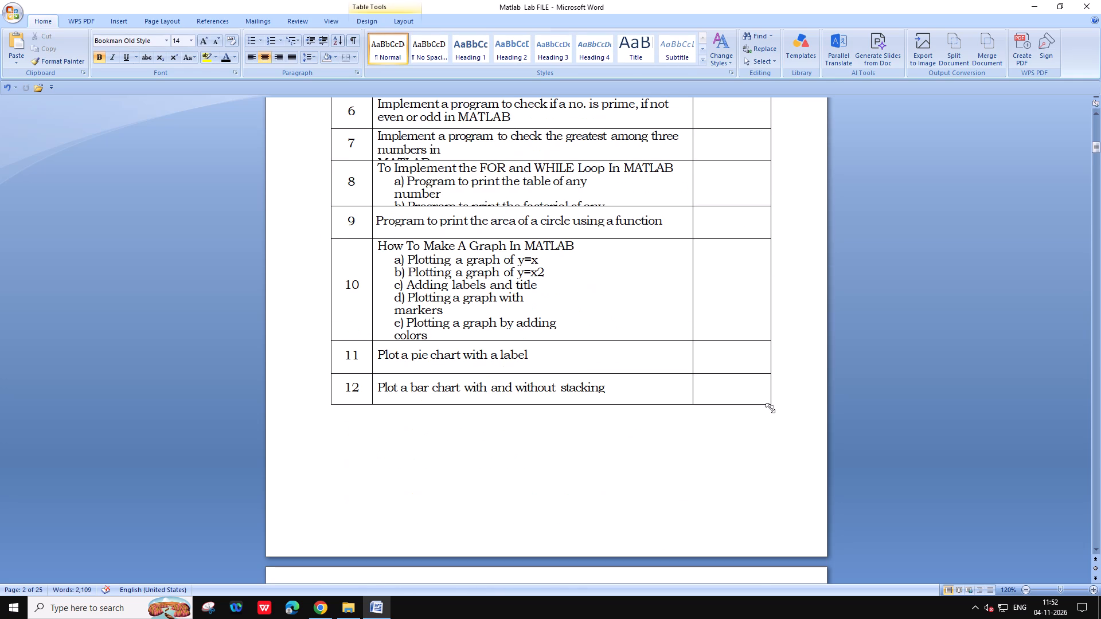
pyautogui.moveTo(770, 408); pyautogui.dragTo(766, 462)
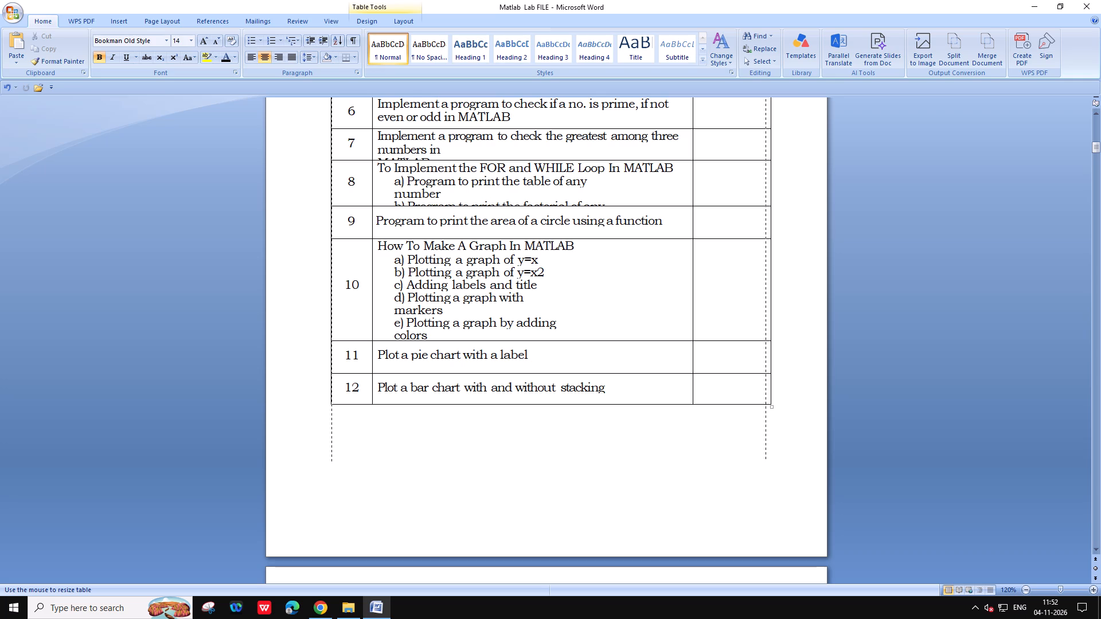
pyautogui.moveTo(766, 462); pyautogui.dragTo(771, 466)
# Increase the height of row 10 in the index table so its last item, f) Plotting a multiline graph with a legend, fits.
pyautogui.scroll(4, 673, 395)
pyautogui.scroll(6, 666, 343)
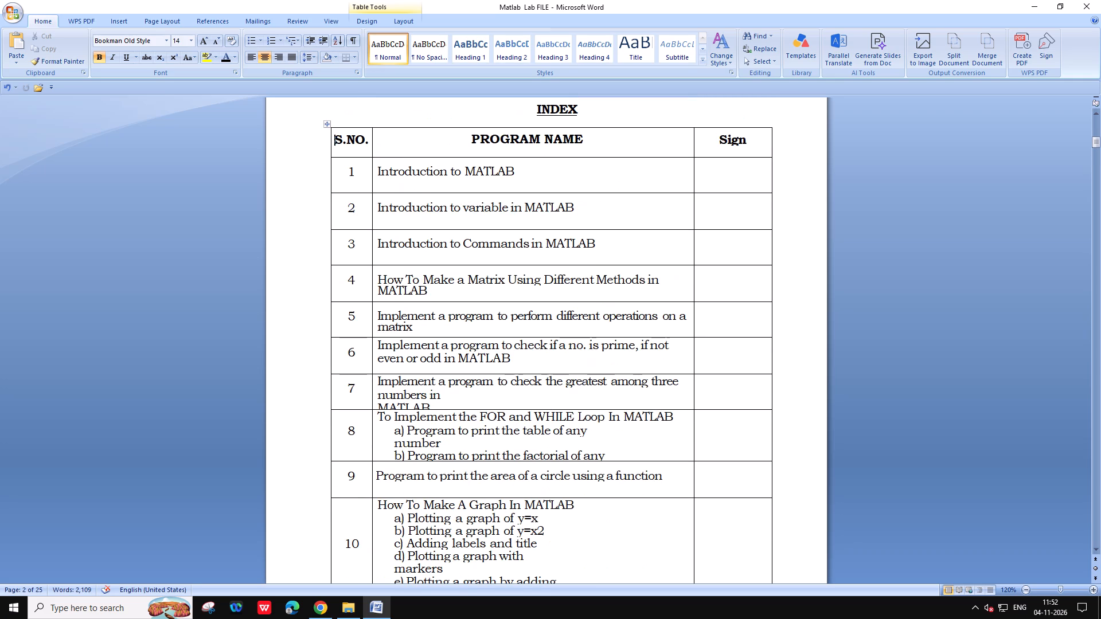
pyautogui.scroll(1, 493, 359)
pyautogui.scroll(-6, 493, 359)
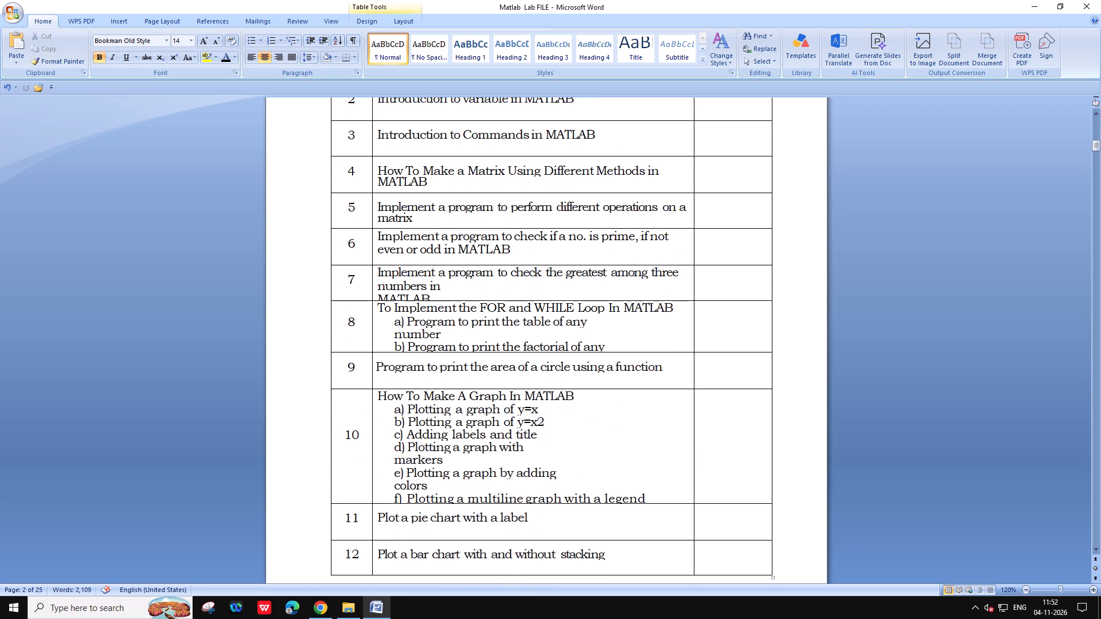
pyautogui.scroll(-8, 493, 359)
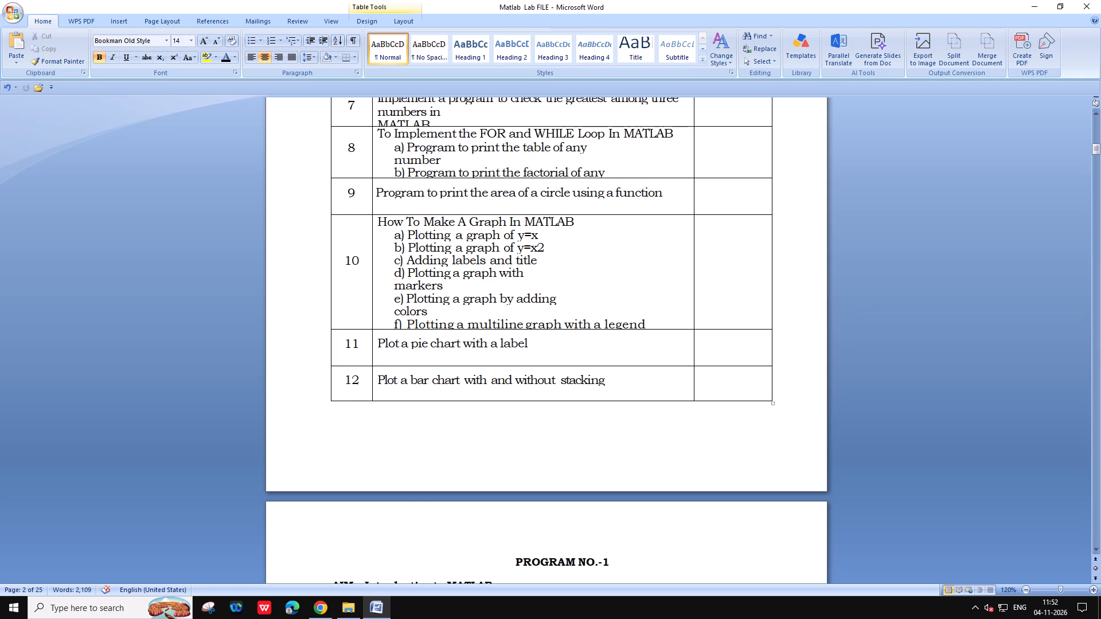
pyautogui.moveTo(620, 331); pyautogui.dragTo(636, 330)
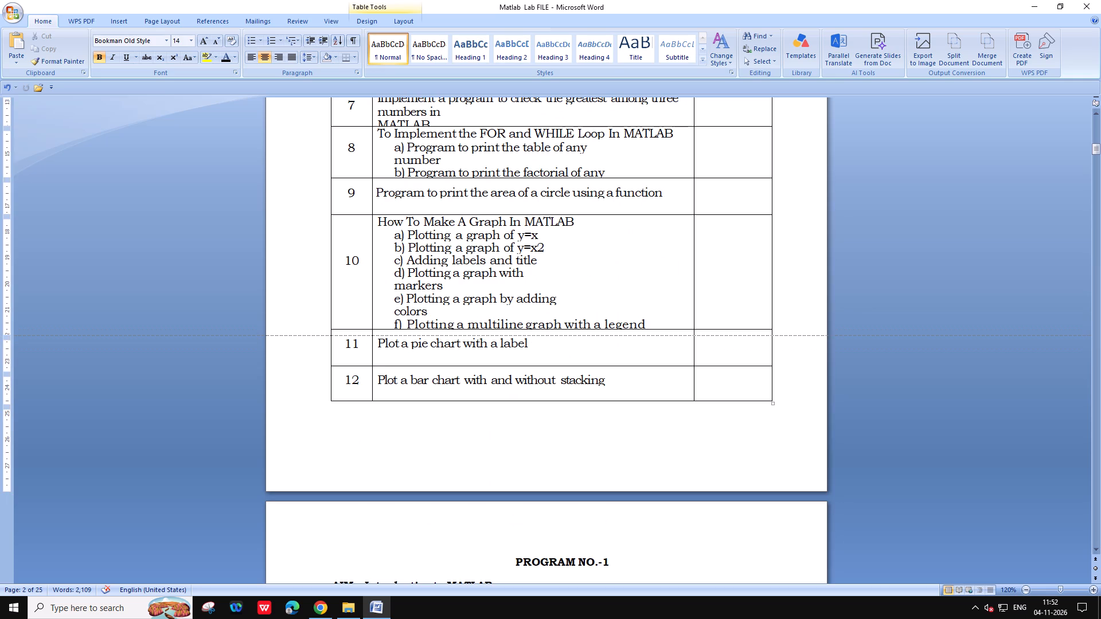
pyautogui.moveTo(636, 330); pyautogui.dragTo(634, 333)
pyautogui.scroll(-6, 542, 336)
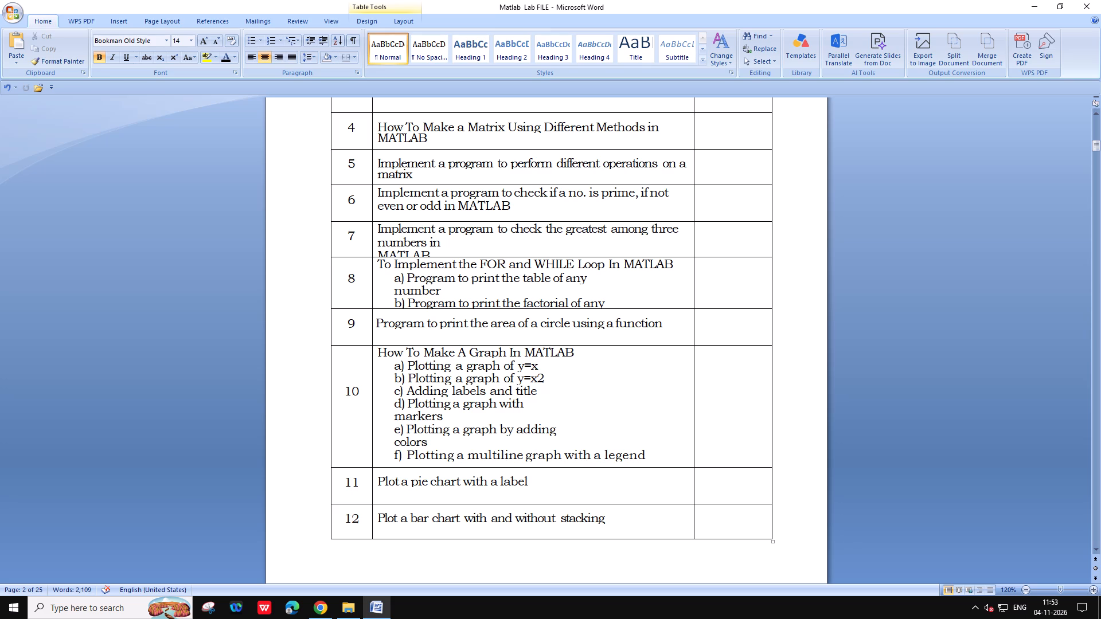
# Set the font size of all text in the index table to 14.
pyautogui.scroll(7, 420, 204)
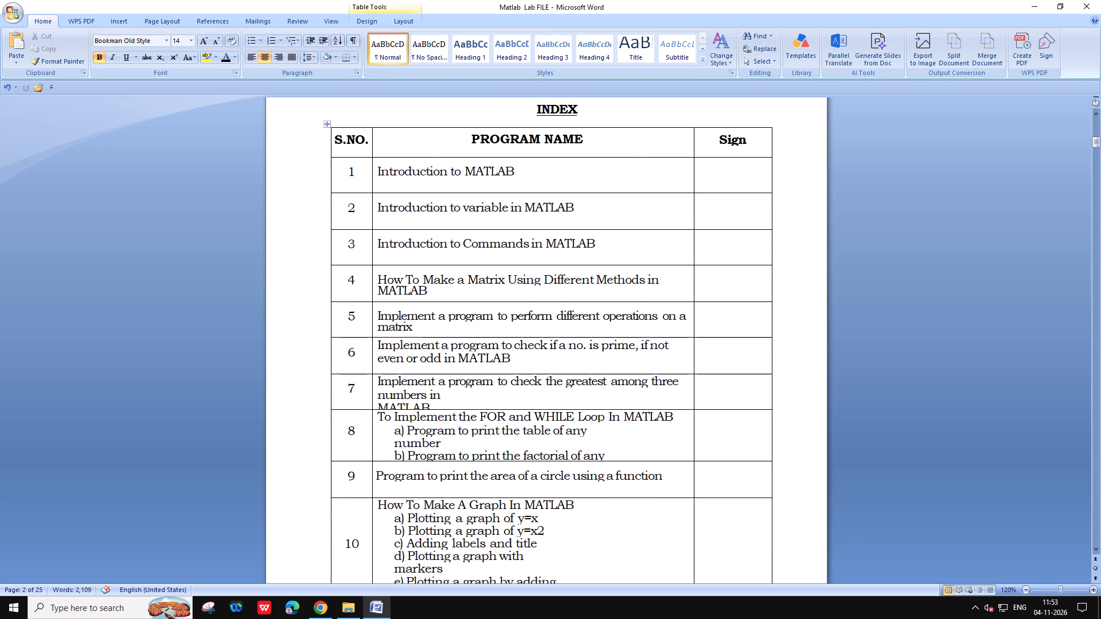
pyautogui.moveTo(303, 122); pyautogui.dragTo(732, 618)
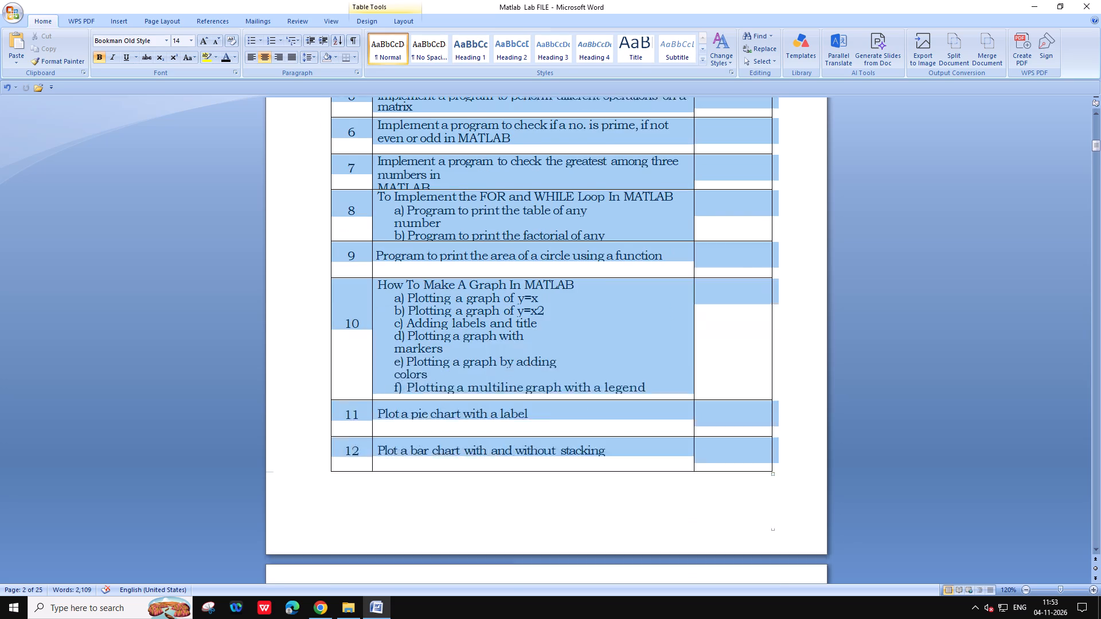
pyautogui.moveTo(732, 618); pyautogui.dragTo(715, 462)
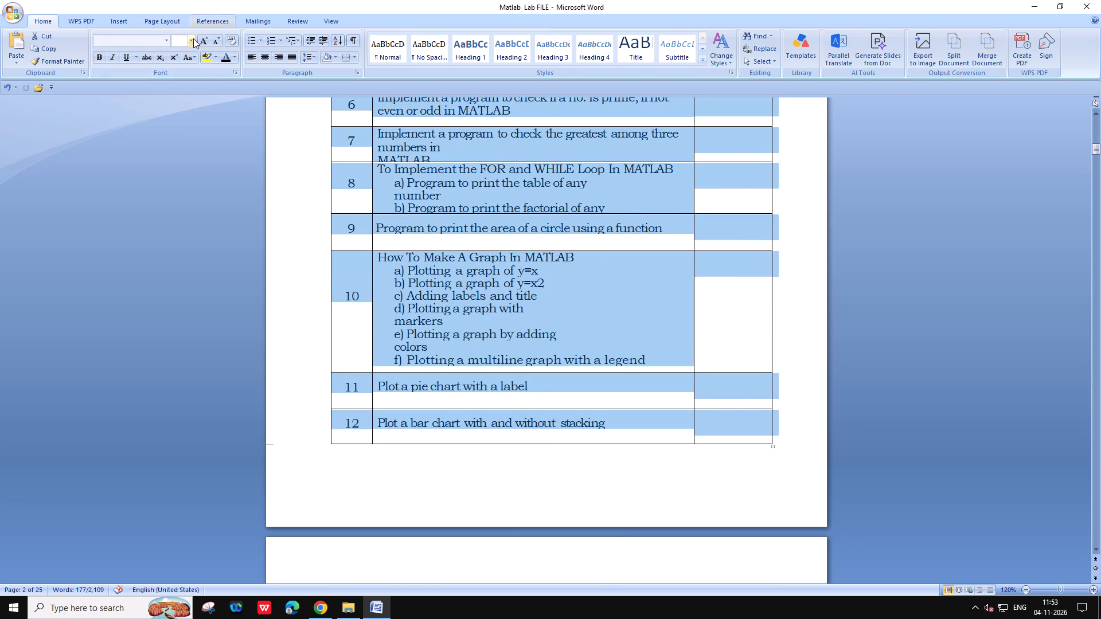
pyautogui.click(193, 38)
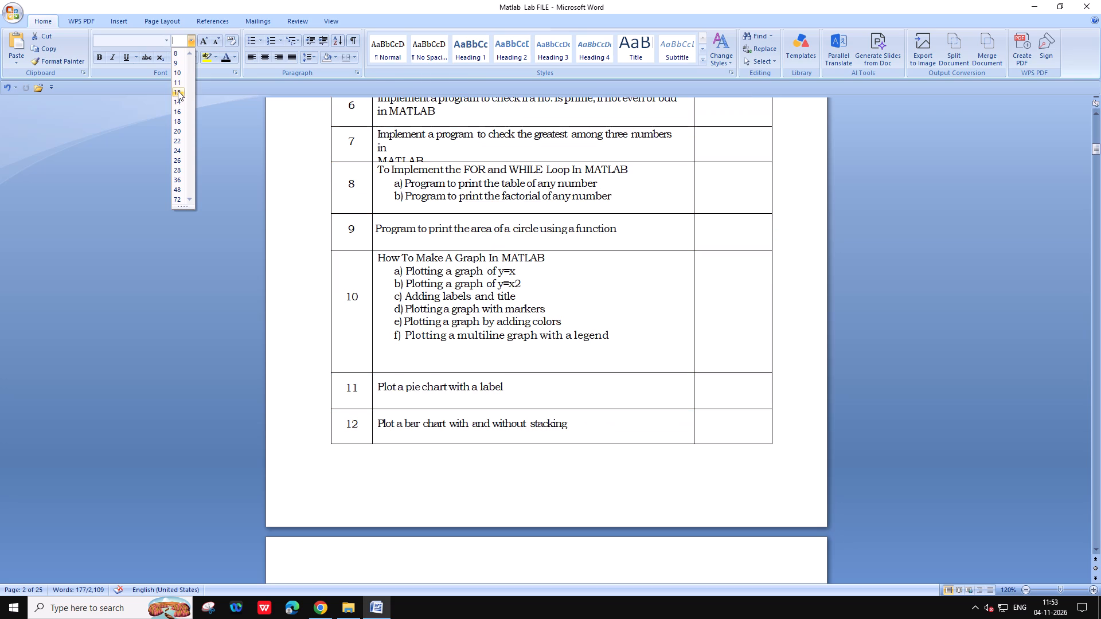
pyautogui.click(178, 102)
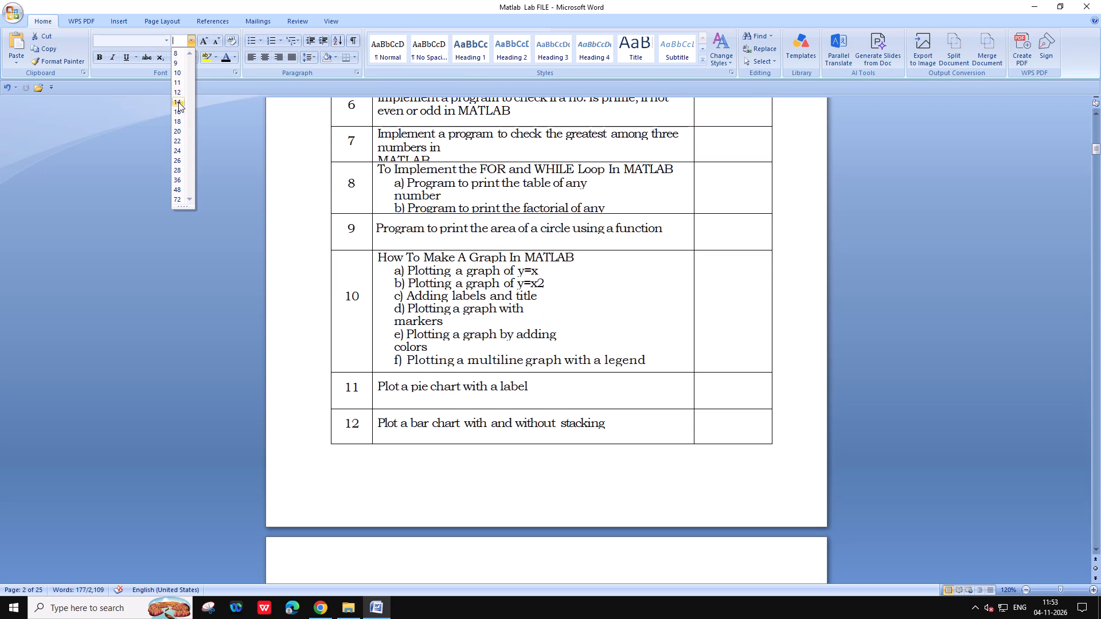
pyautogui.click(951, 367)
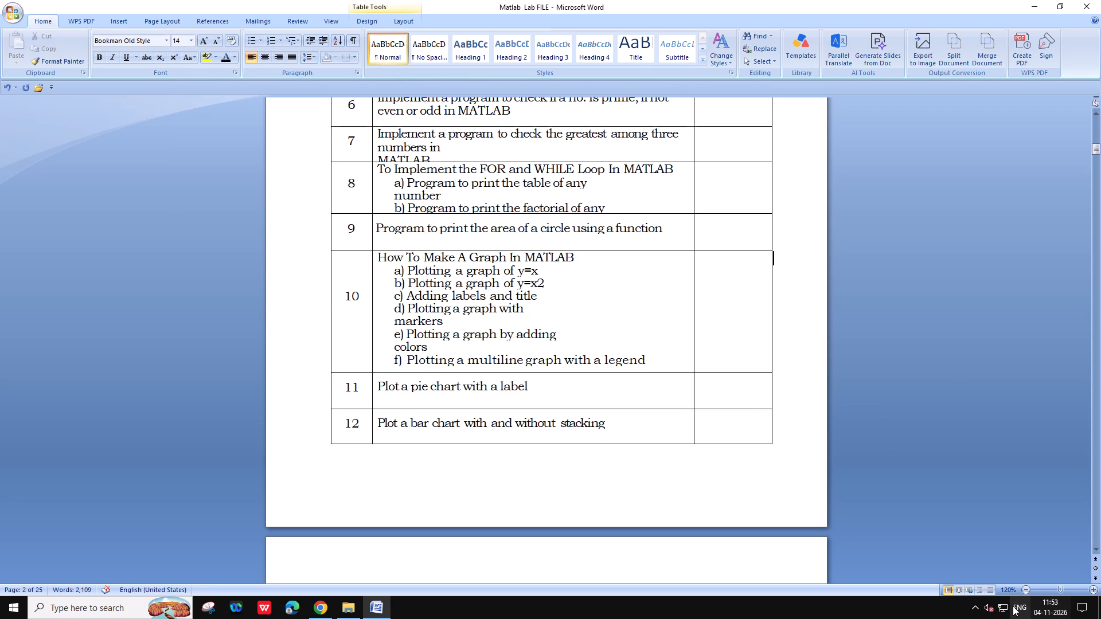
# Reduce the heights of rows 1, 2 and 3 in the index table to free space for the longer program names.
pyautogui.doubleClick(1023, 589)
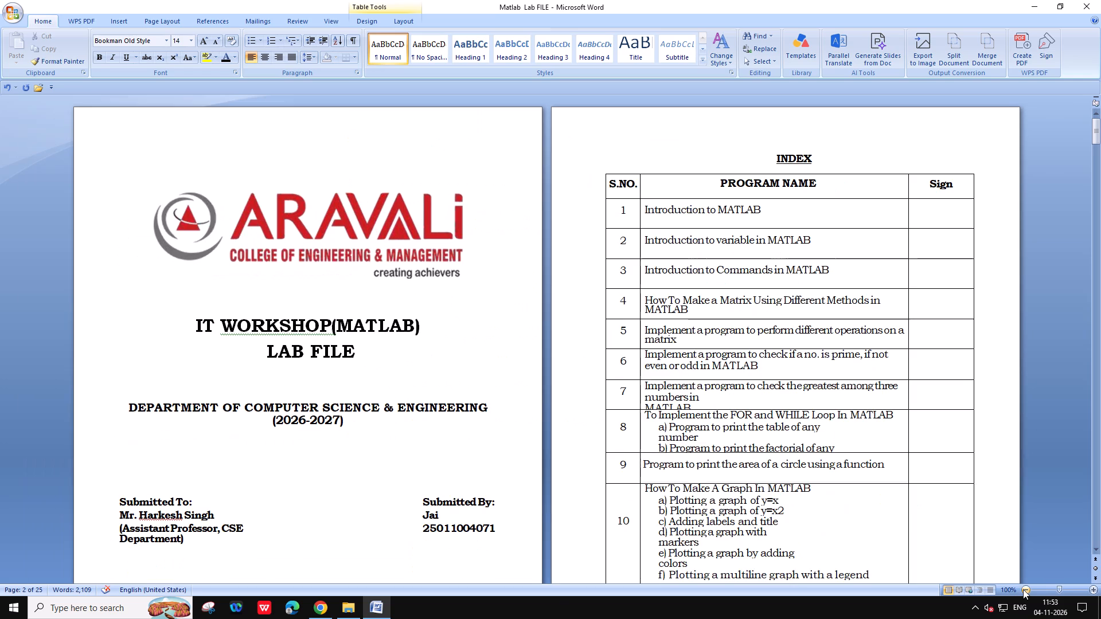
pyautogui.click(1023, 589)
pyautogui.click(1023, 589)
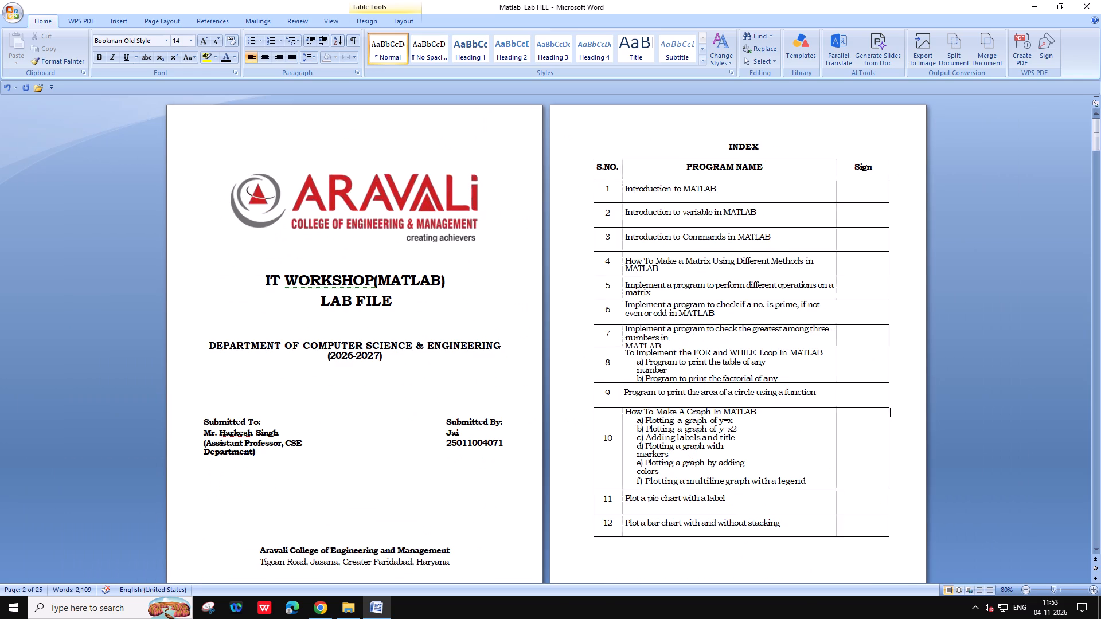
pyautogui.scroll(-4, 840, 396)
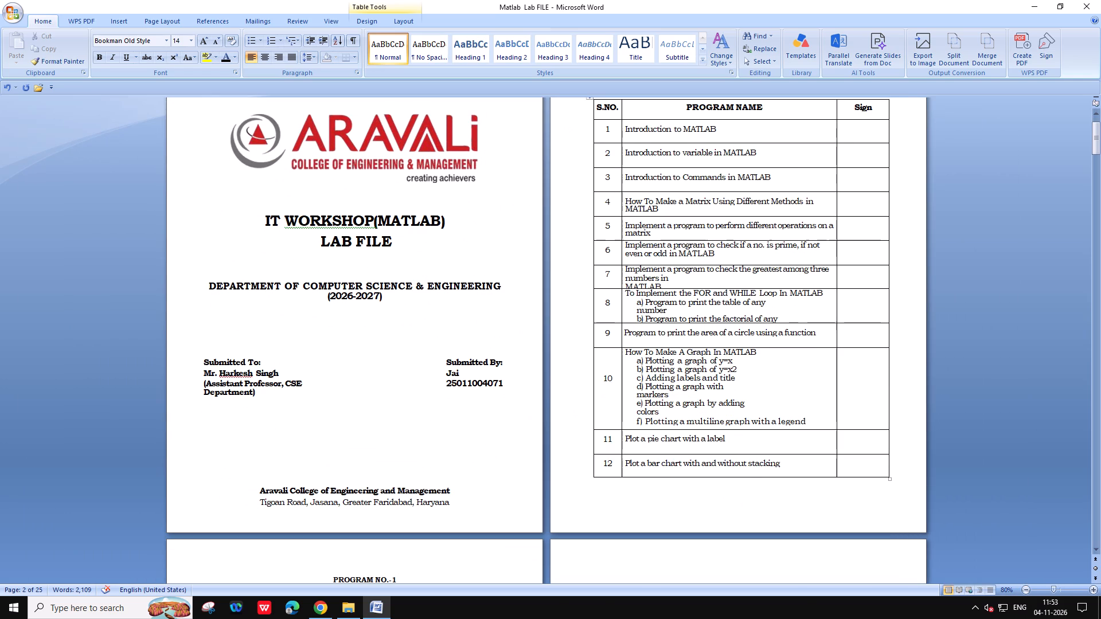
pyautogui.scroll(4, 716, 444)
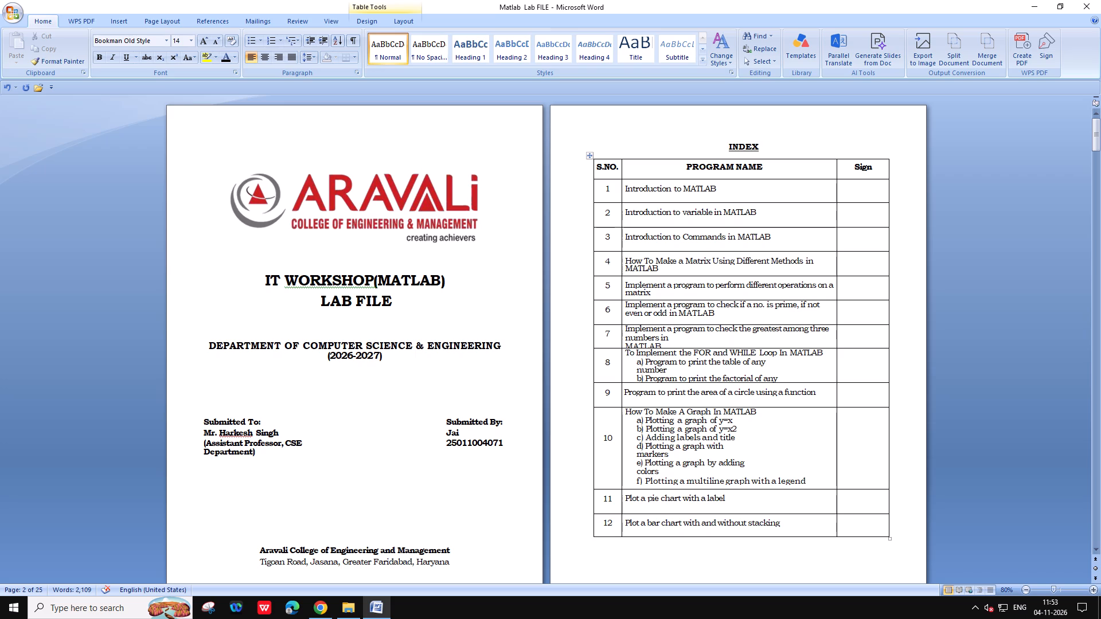
pyautogui.moveTo(726, 202); pyautogui.dragTo(721, 199)
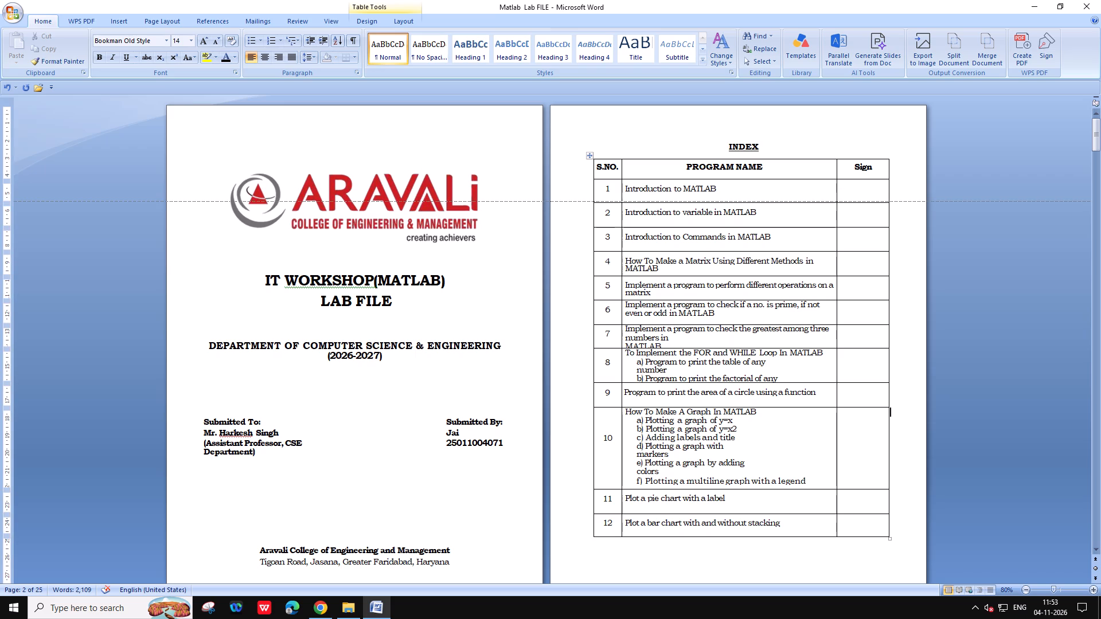
pyautogui.moveTo(721, 199); pyautogui.dragTo(725, 191)
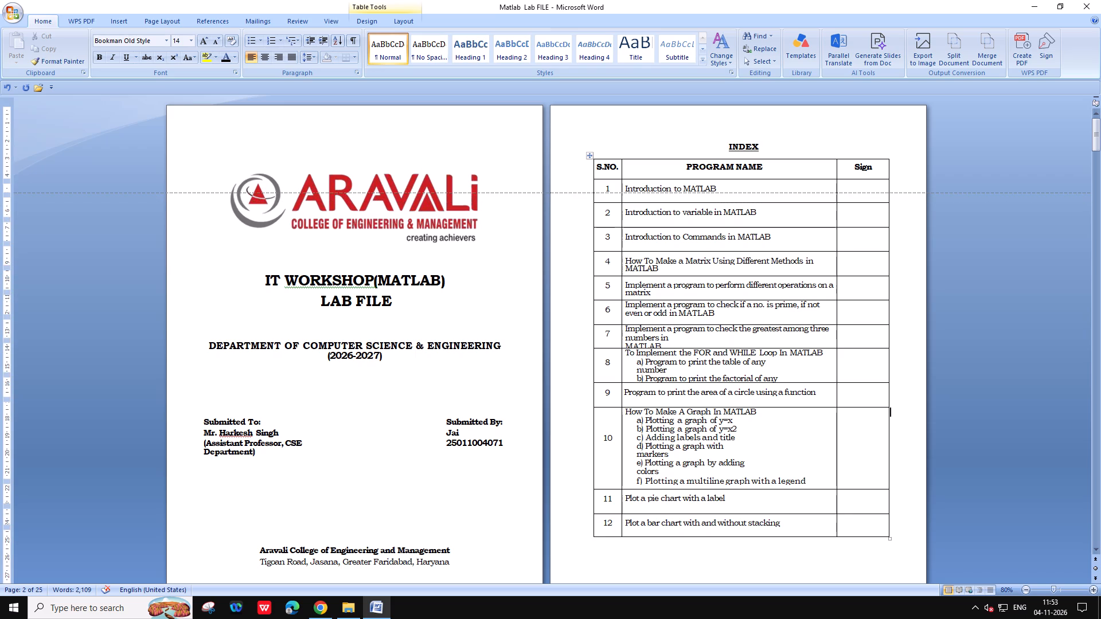
pyautogui.moveTo(725, 191); pyautogui.dragTo(703, 199)
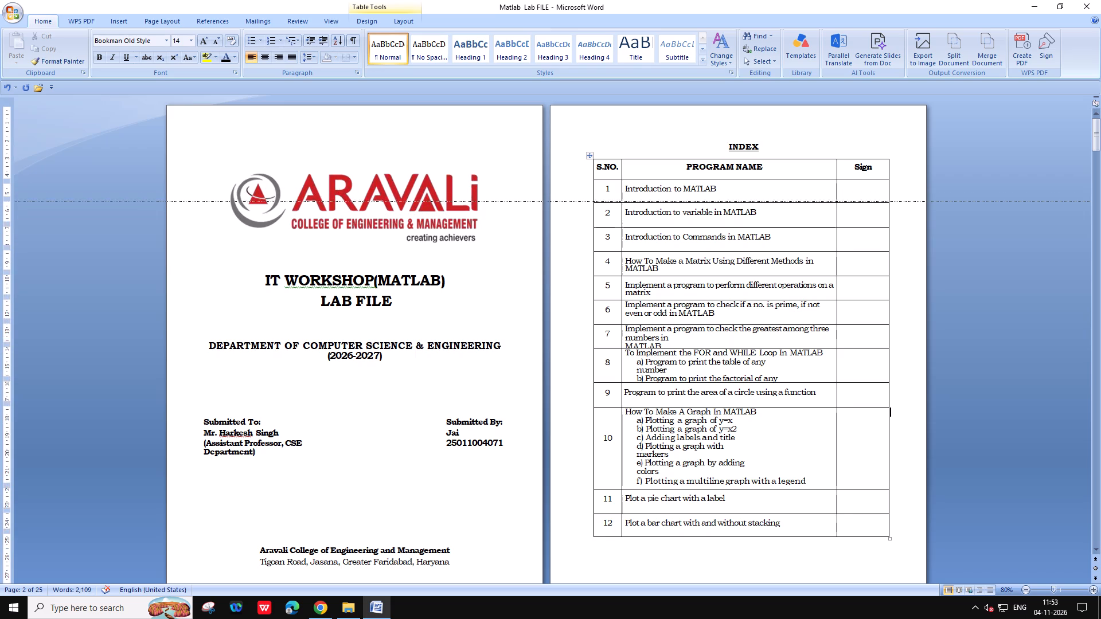
pyautogui.moveTo(703, 199); pyautogui.dragTo(703, 195)
pyautogui.moveTo(724, 223); pyautogui.dragTo(729, 220)
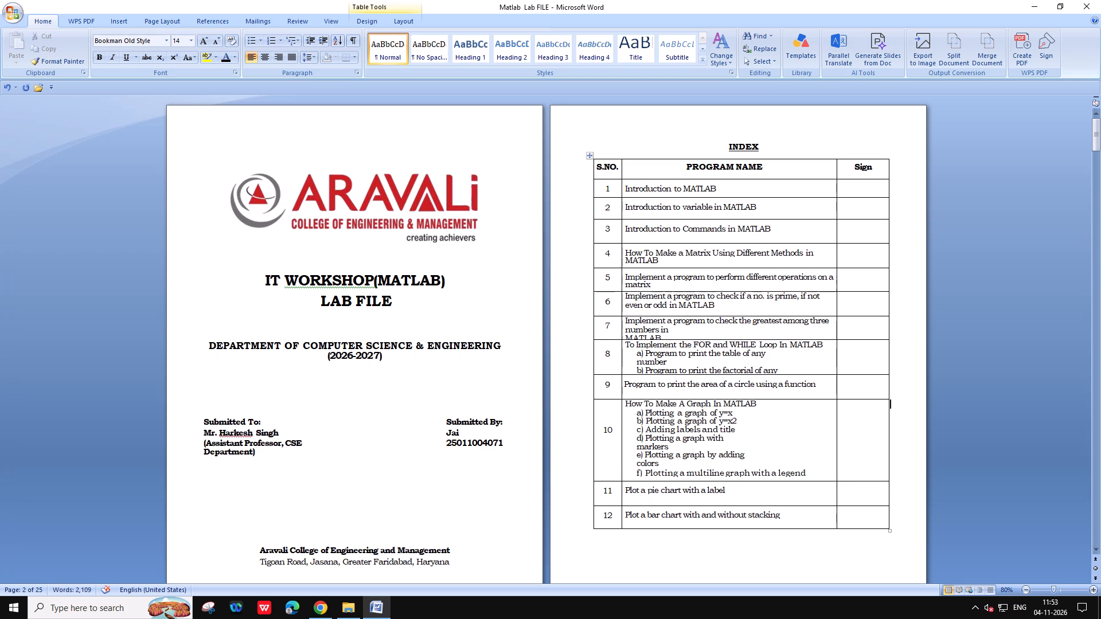
pyautogui.click(747, 220)
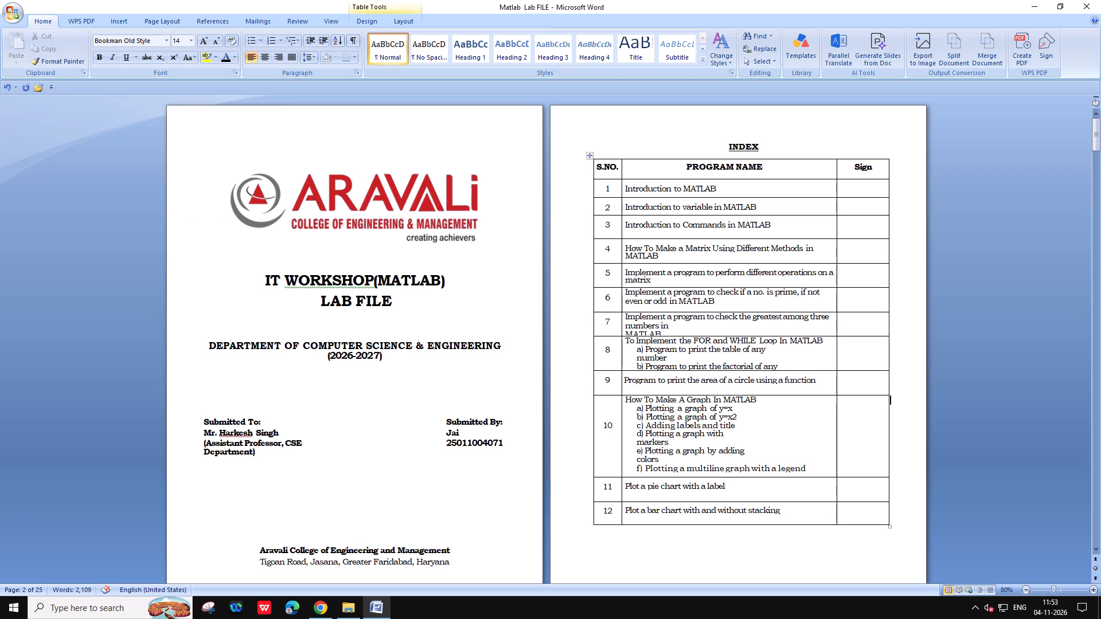
pyautogui.moveTo(767, 240); pyautogui.dragTo(776, 237)
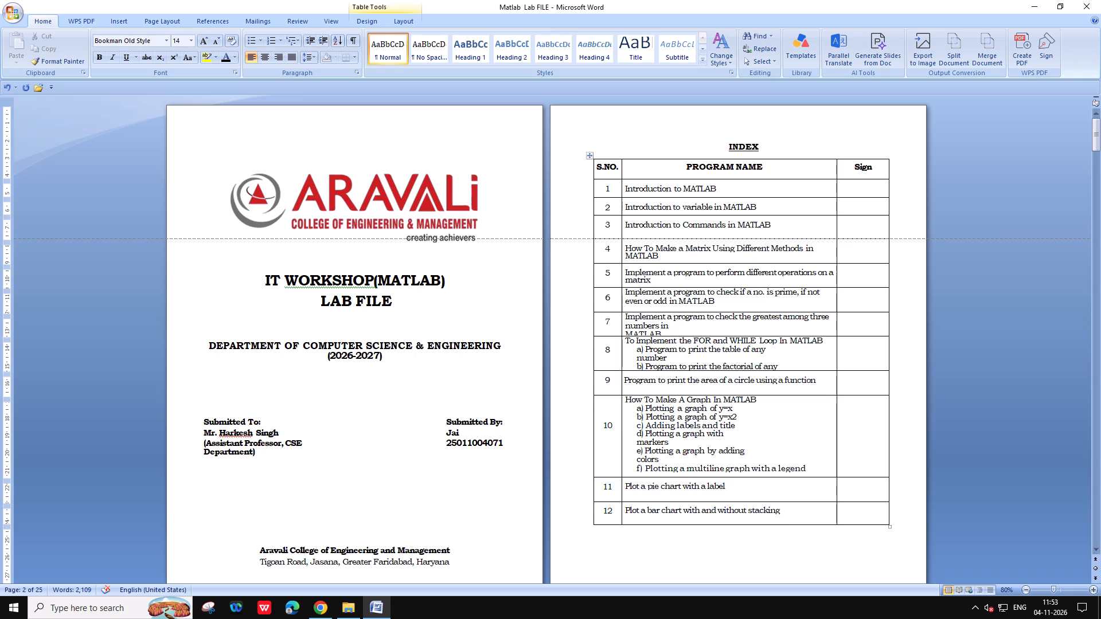
pyautogui.moveTo(776, 237); pyautogui.dragTo(778, 236)
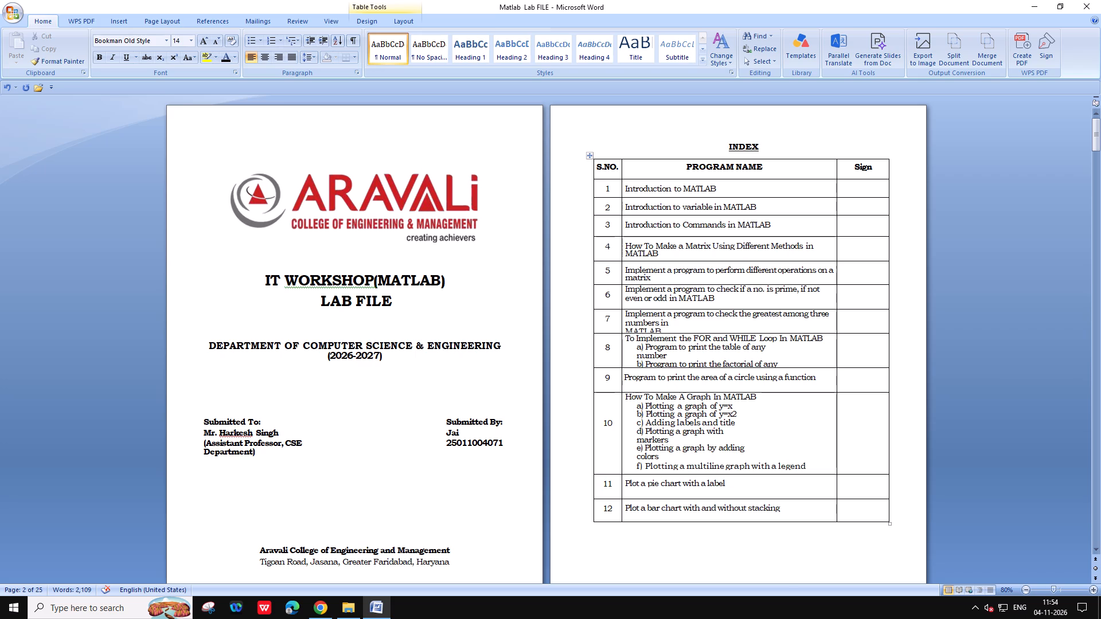
# Adjust the bottom border of row 6 in the index table to make the row slightly shorter.
pyautogui.moveTo(731, 286); pyautogui.dragTo(736, 283)
pyautogui.moveTo(717, 309); pyautogui.dragTo(727, 298)
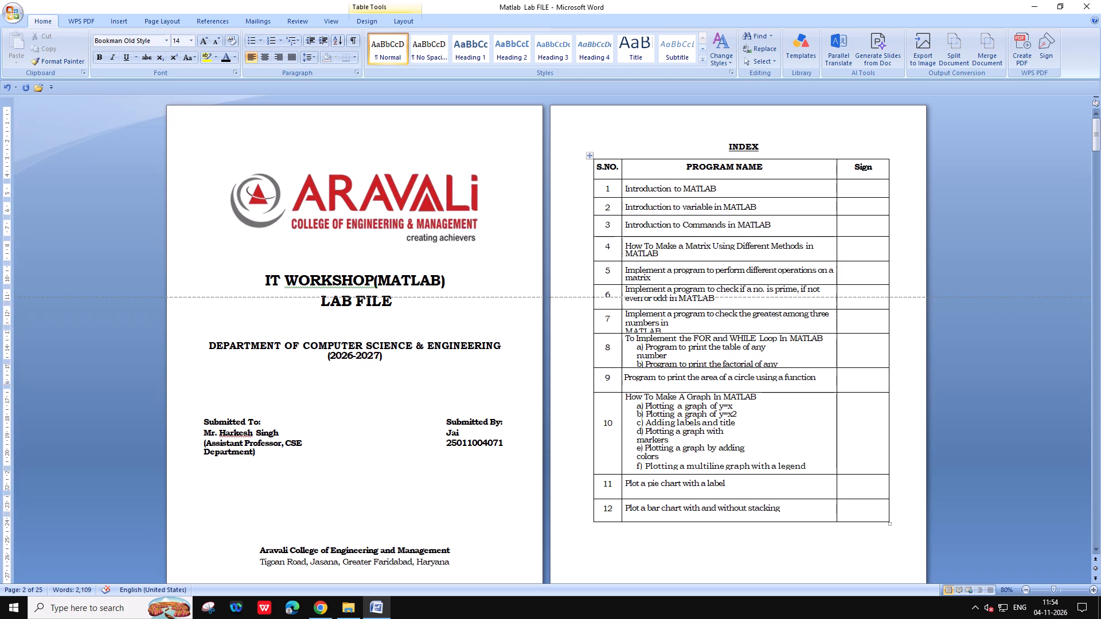
pyautogui.moveTo(727, 298); pyautogui.dragTo(727, 316)
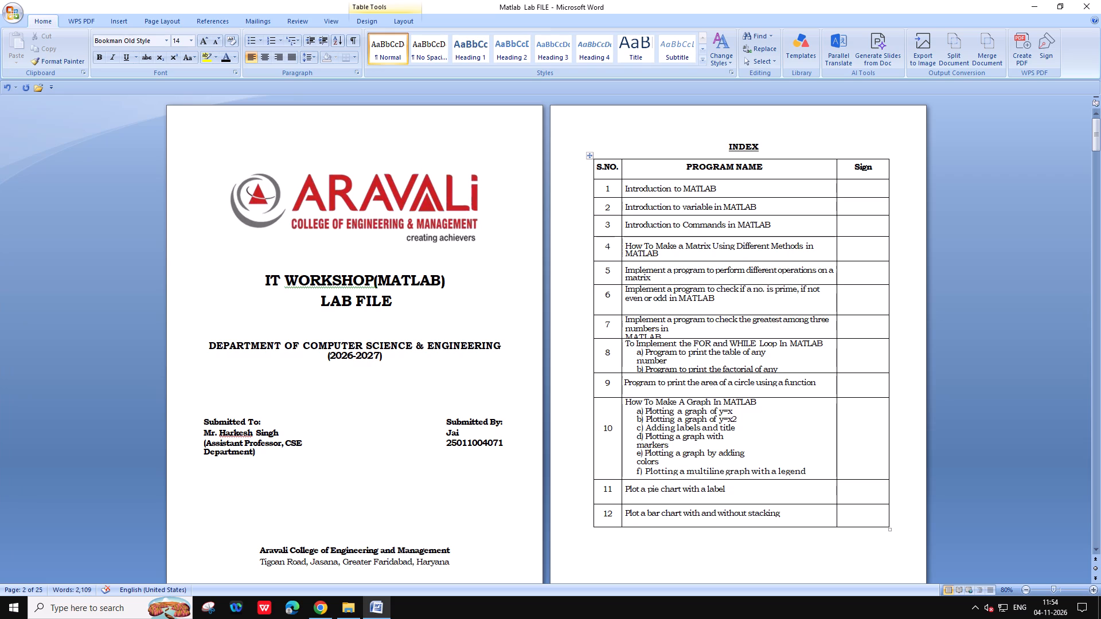
pyautogui.click(808, 305)
pyautogui.moveTo(735, 315); pyautogui.dragTo(748, 304)
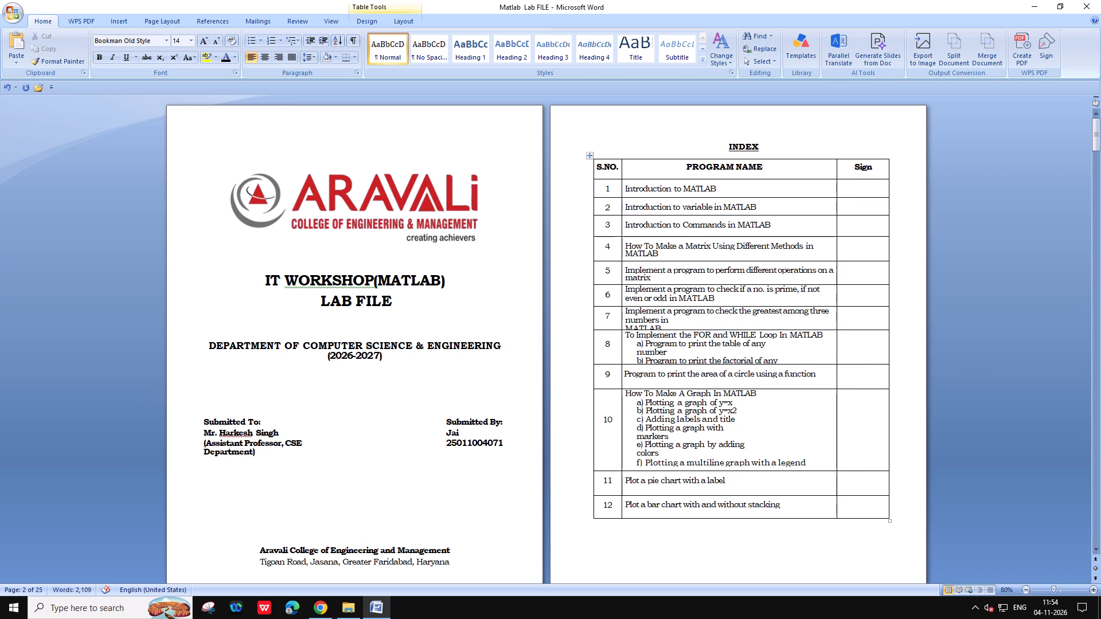
# Move the border between index rows 5 and 6 slightly down to make row 5 taller.
pyautogui.click(749, 287)
pyautogui.moveTo(776, 285); pyautogui.dragTo(789, 292)
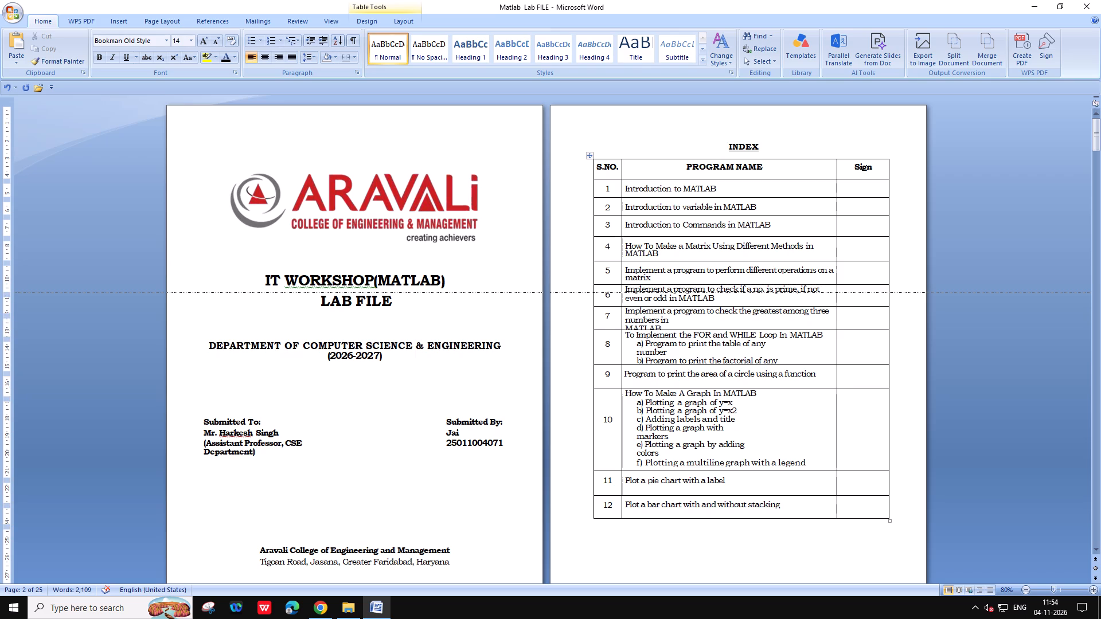
pyautogui.moveTo(789, 292); pyautogui.dragTo(793, 301)
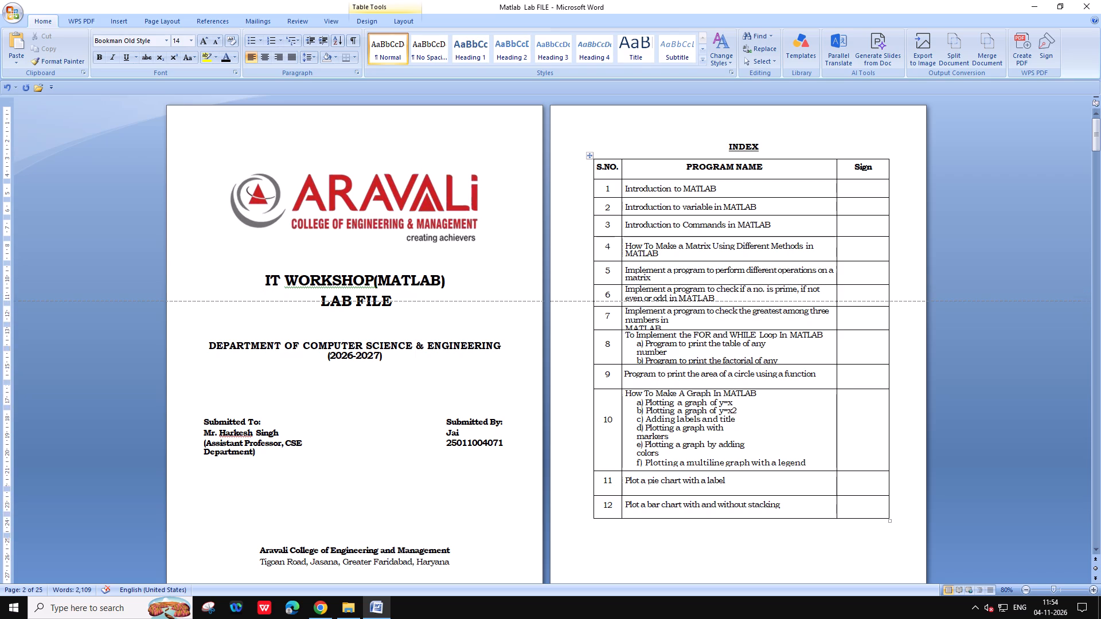
pyautogui.moveTo(793, 301); pyautogui.dragTo(786, 288)
pyautogui.moveTo(786, 288); pyautogui.dragTo(778, 290, button='right')
pyautogui.click(971, 273)
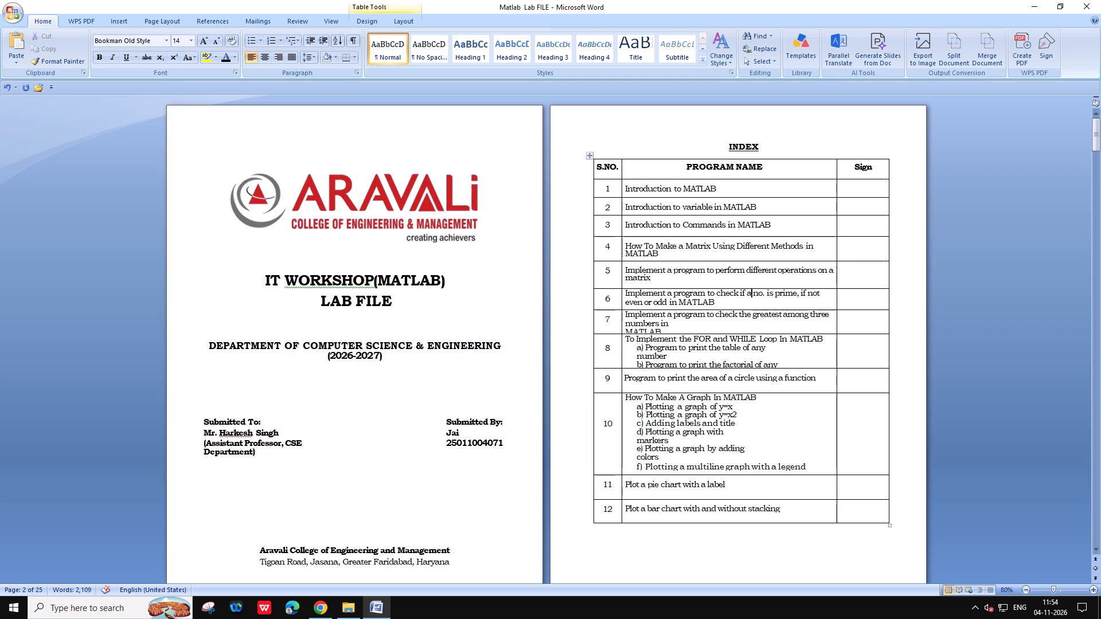
# Set the line spacing of the row 6 program name in the index table to 1.0.
pyautogui.scroll(-1, 744, 246)
pyautogui.scroll(1, 744, 246)
pyautogui.moveTo(623, 291); pyautogui.dragTo(649, 303)
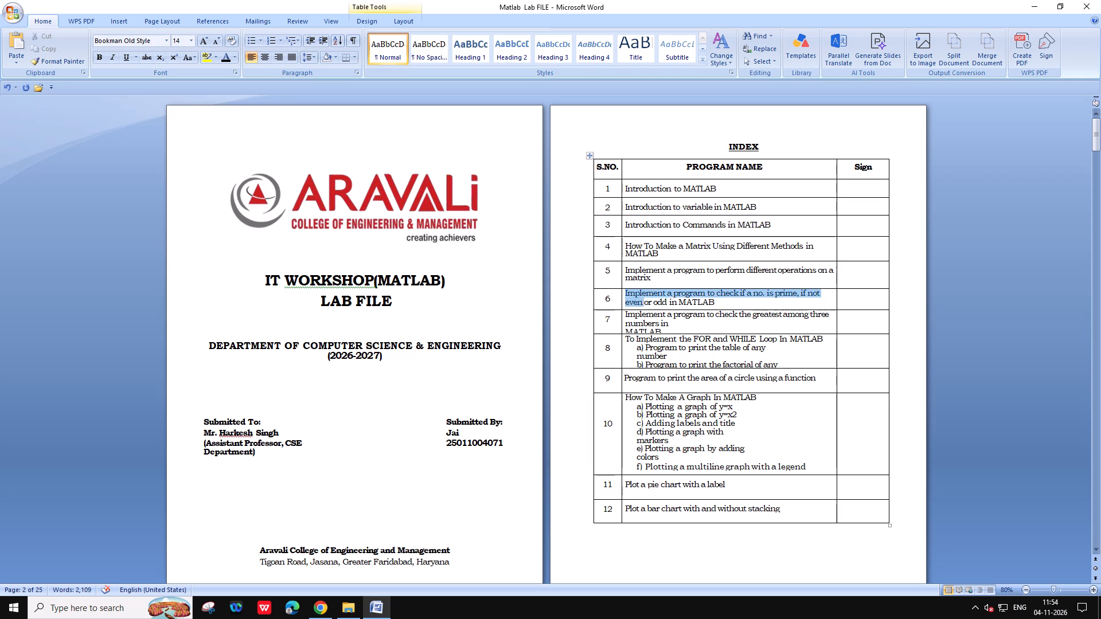
pyautogui.moveTo(649, 303); pyautogui.dragTo(745, 299)
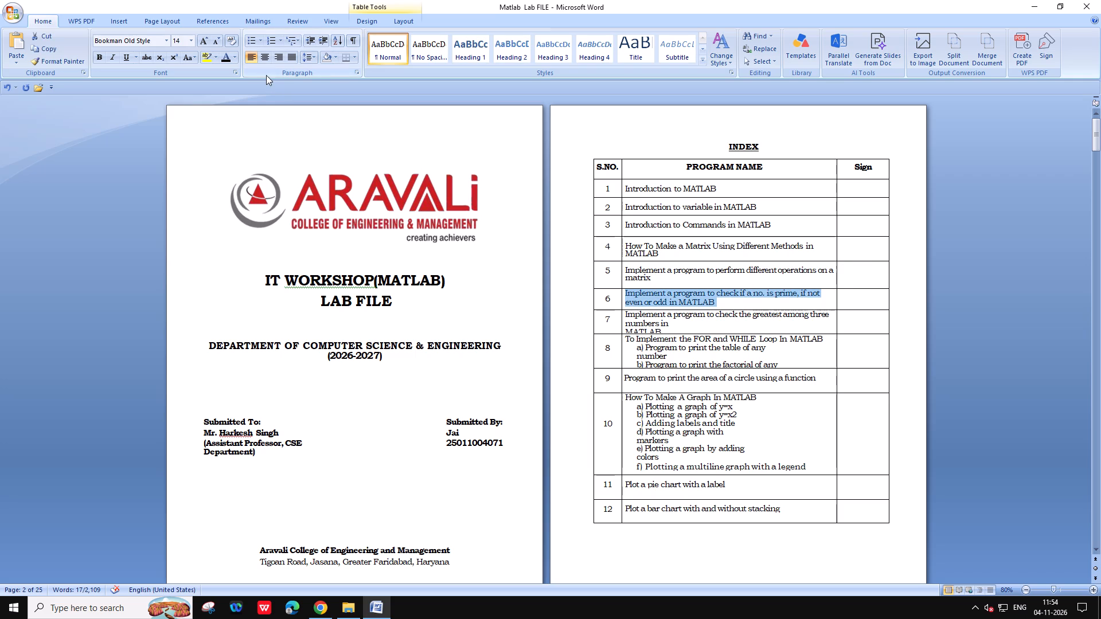
pyautogui.click(314, 57)
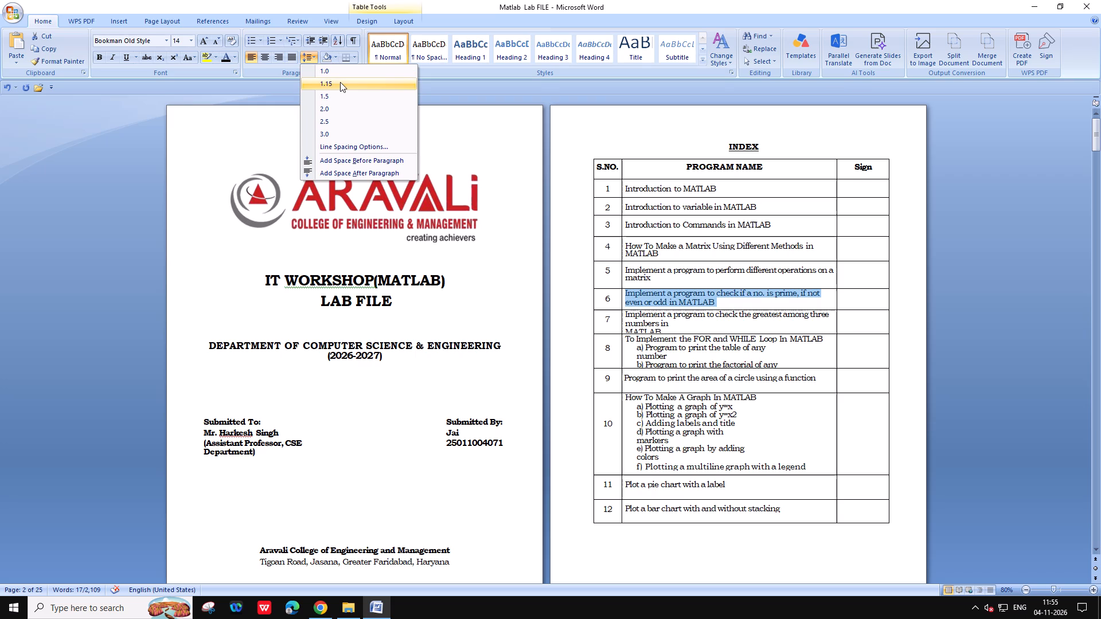
pyautogui.click(347, 94)
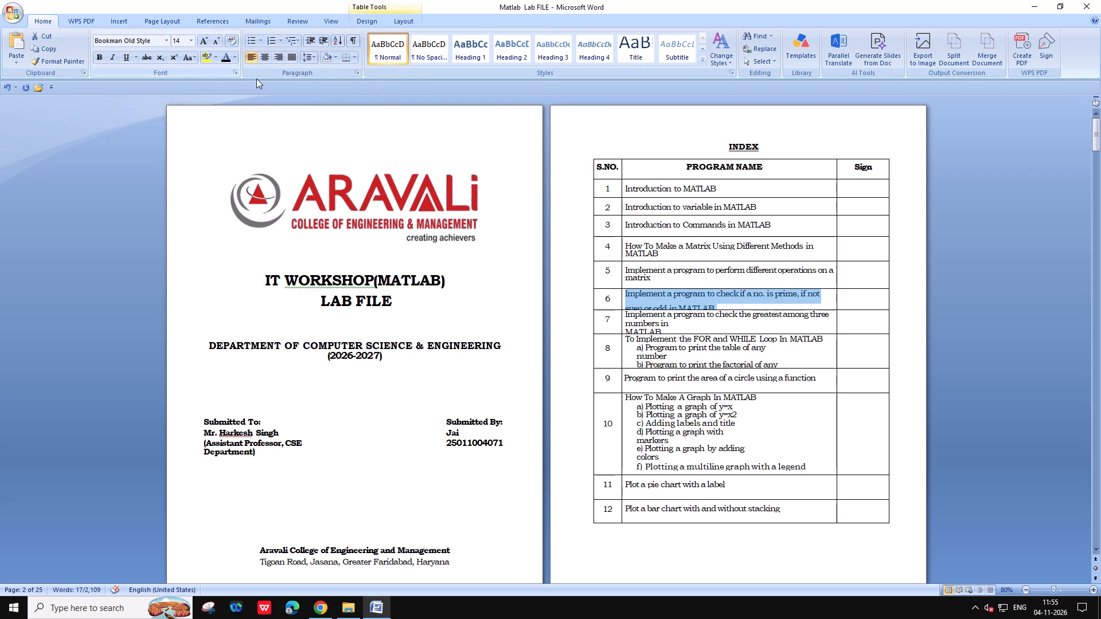
pyautogui.click(318, 54)
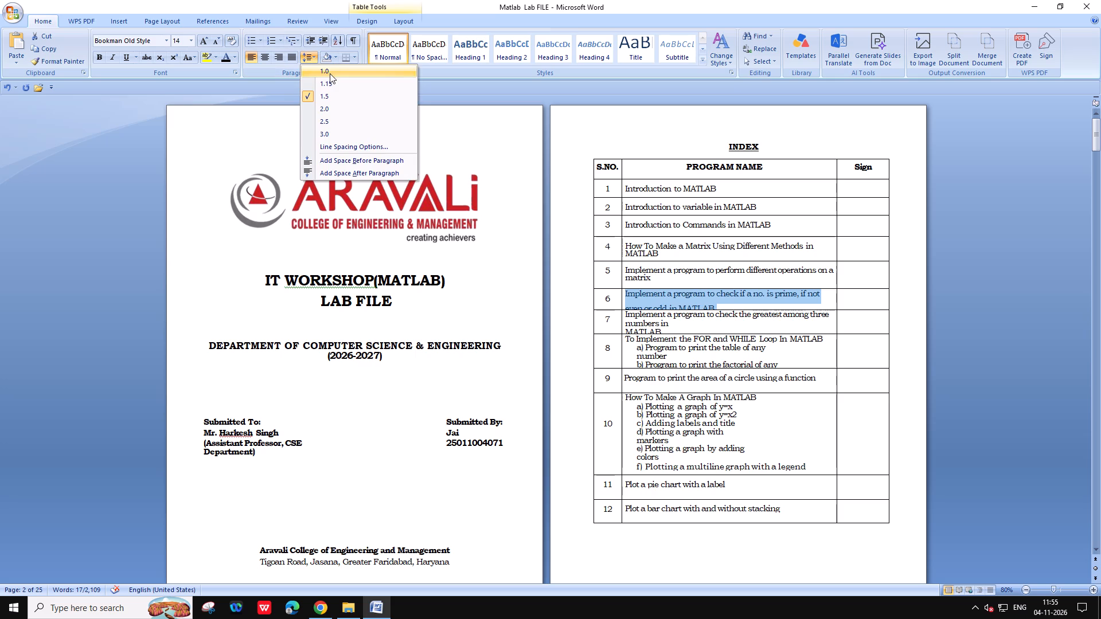
pyautogui.click(330, 73)
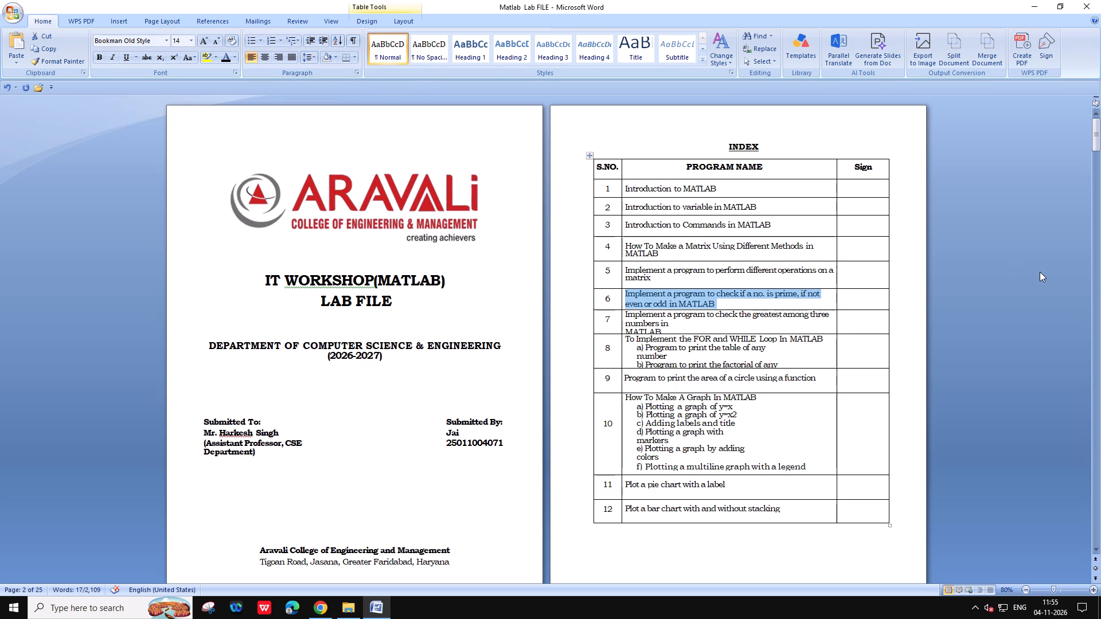
pyautogui.click(1040, 272)
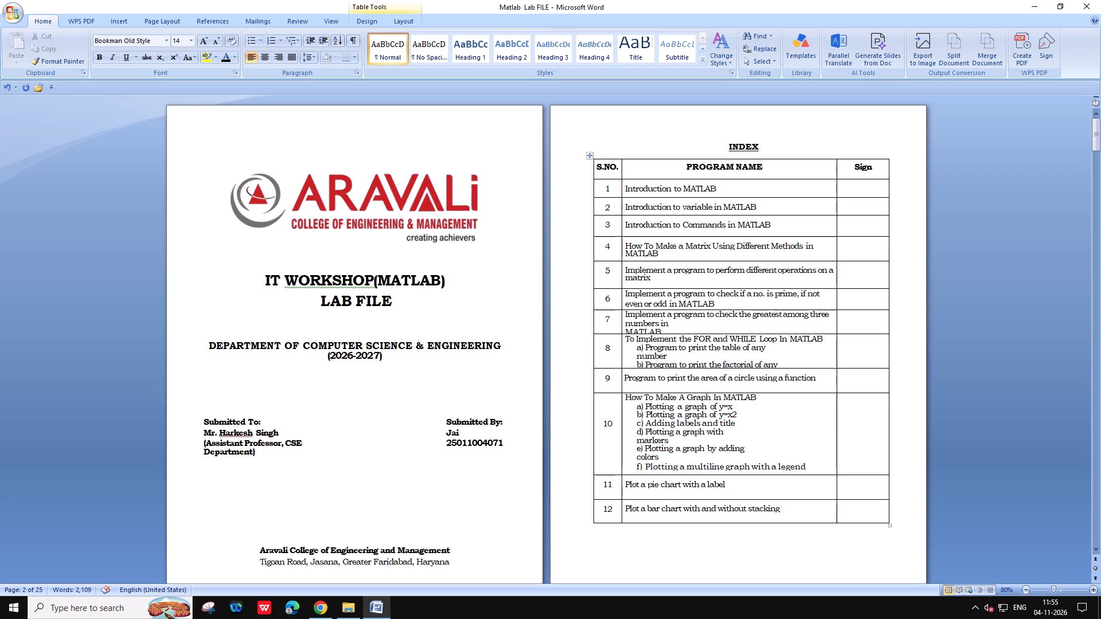
# Move the bottom border of index row 7 down so the whole three-line program name is readable.
pyautogui.click(741, 323)
pyautogui.moveTo(753, 334); pyautogui.dragTo(758, 342)
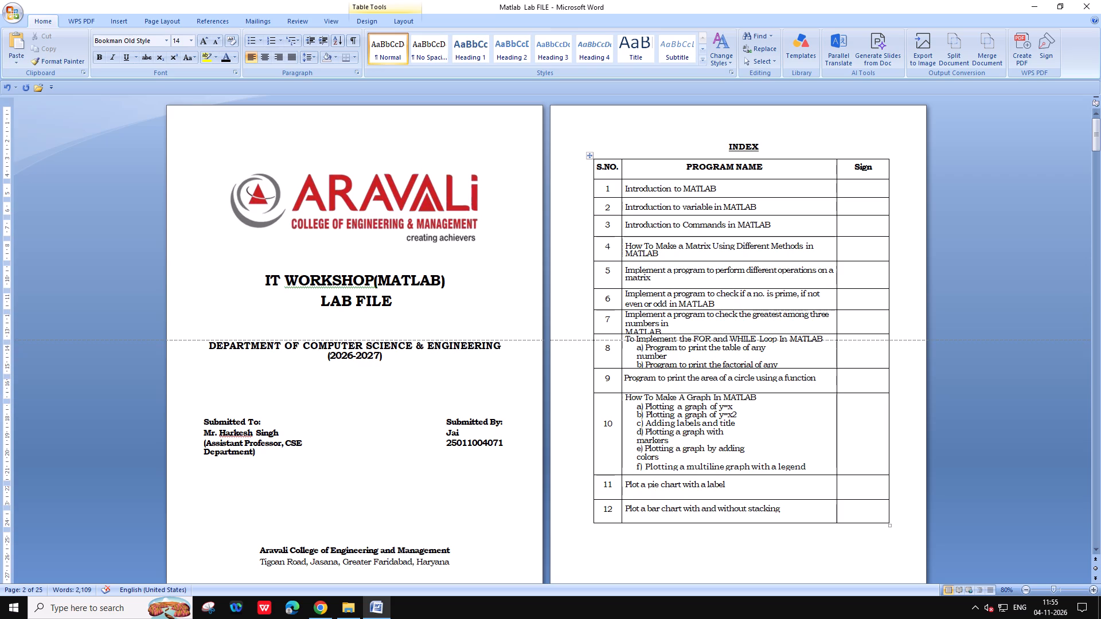
pyautogui.moveTo(758, 342); pyautogui.dragTo(763, 338)
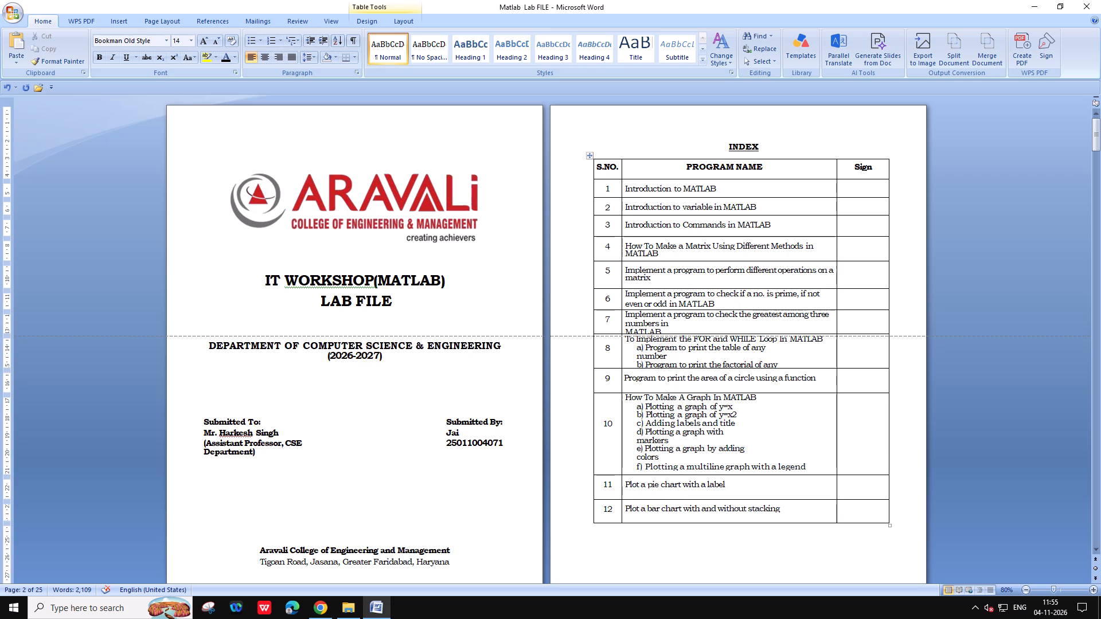
pyautogui.moveTo(763, 338); pyautogui.dragTo(762, 339)
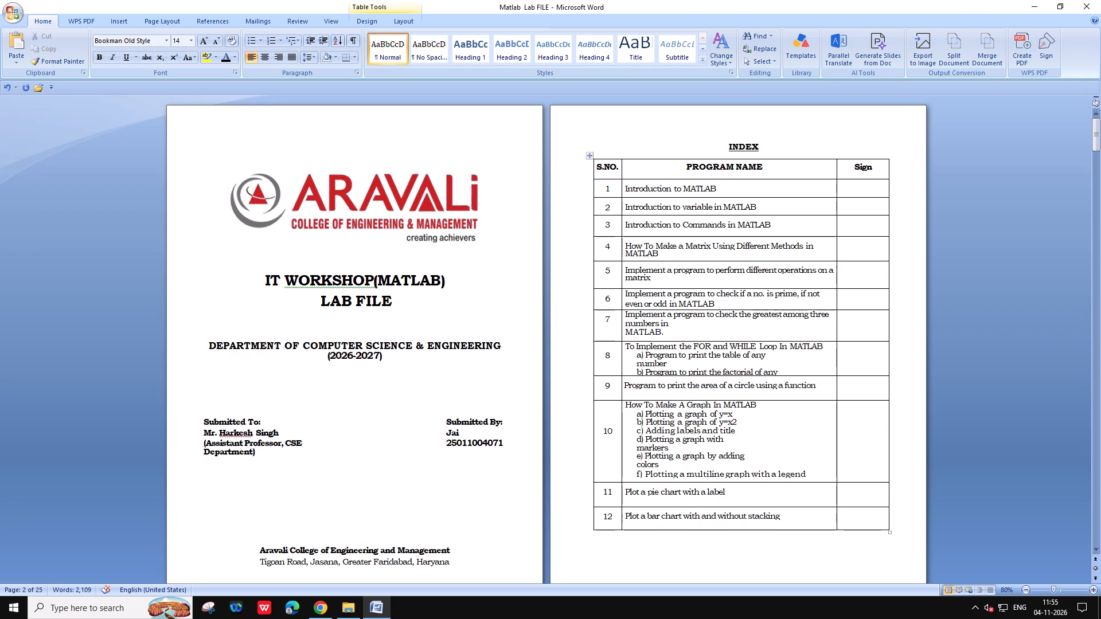
# Increase the height of index row 8 to fit both the table and factorial sub-items, keeping little spare space below.
pyautogui.click(791, 377)
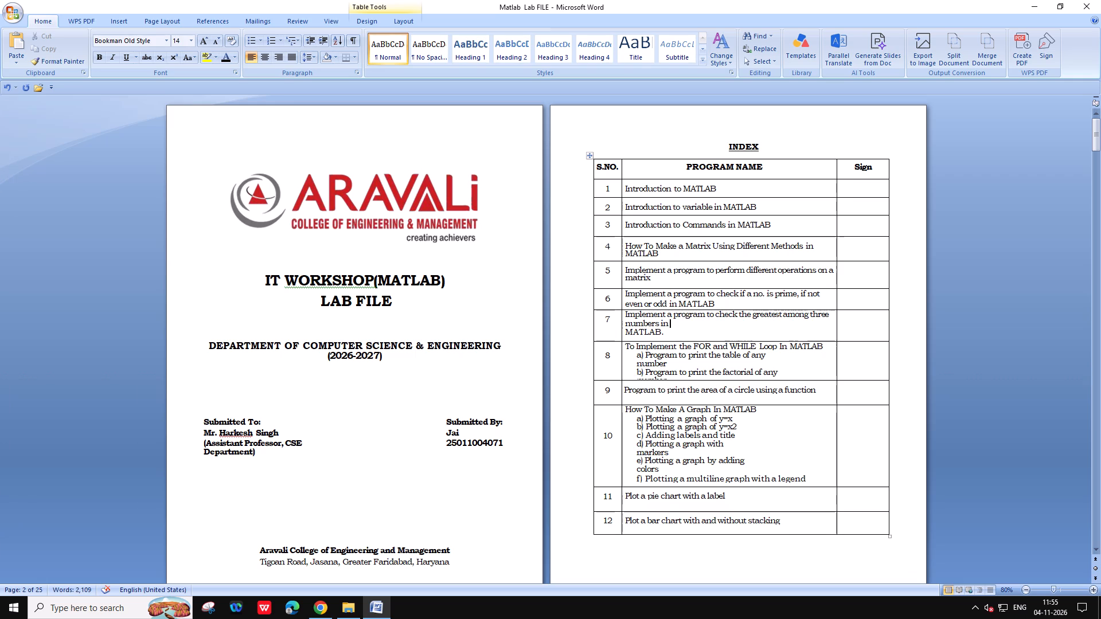
pyautogui.moveTo(782, 381); pyautogui.dragTo(780, 391)
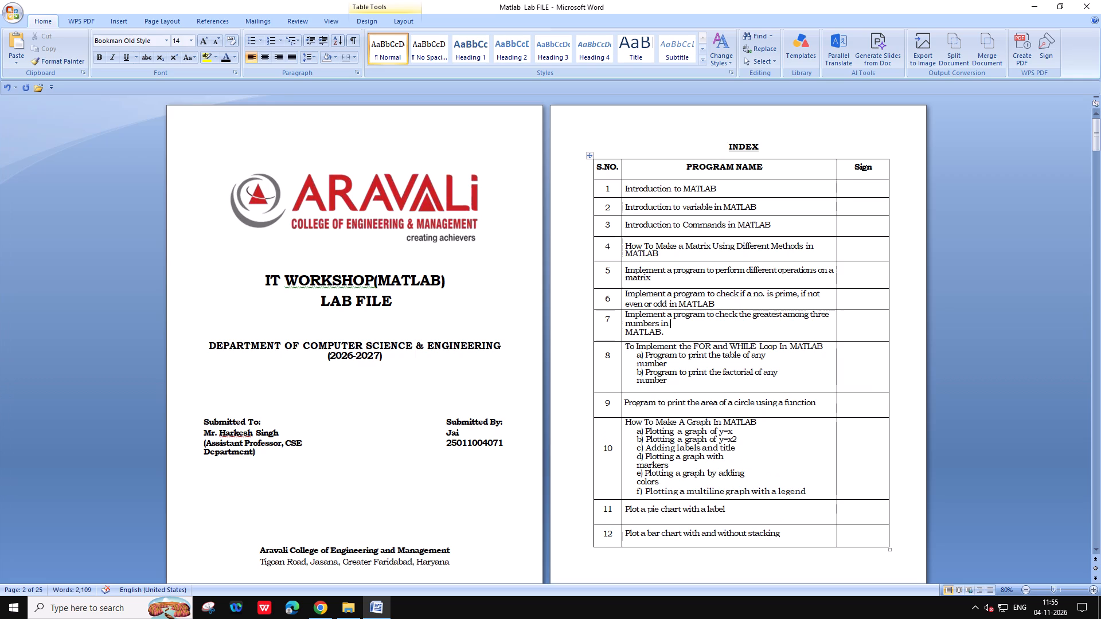
pyautogui.moveTo(787, 393); pyautogui.dragTo(792, 391)
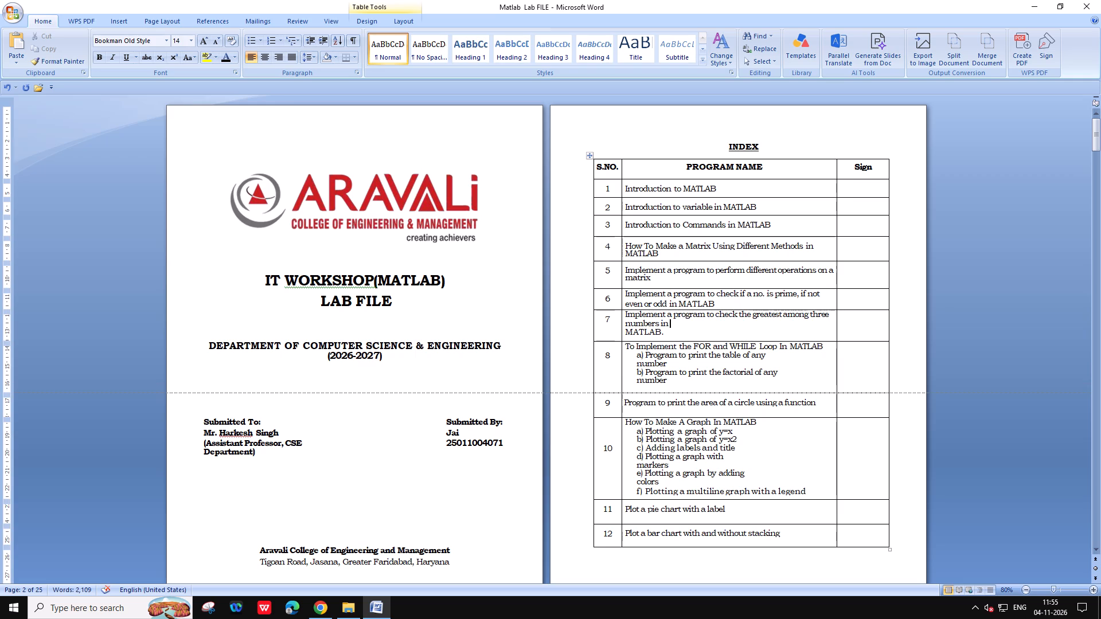
pyautogui.moveTo(792, 391); pyautogui.dragTo(798, 386)
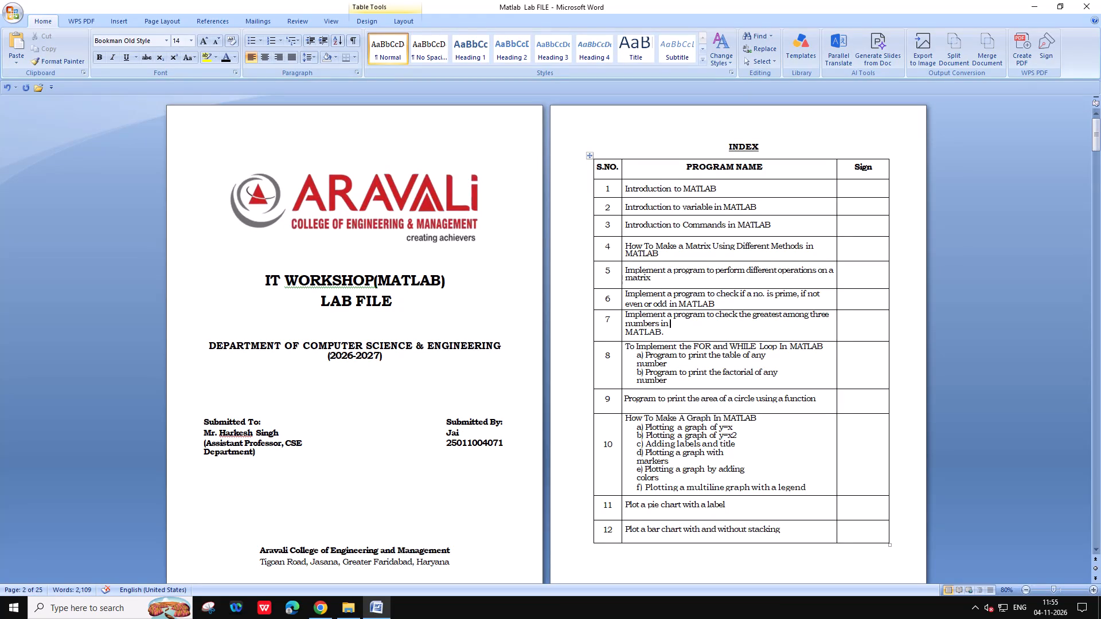
# Reduce the height of index row 9 slightly by raising its bottom border.
pyautogui.moveTo(753, 415); pyautogui.dragTo(771, 408)
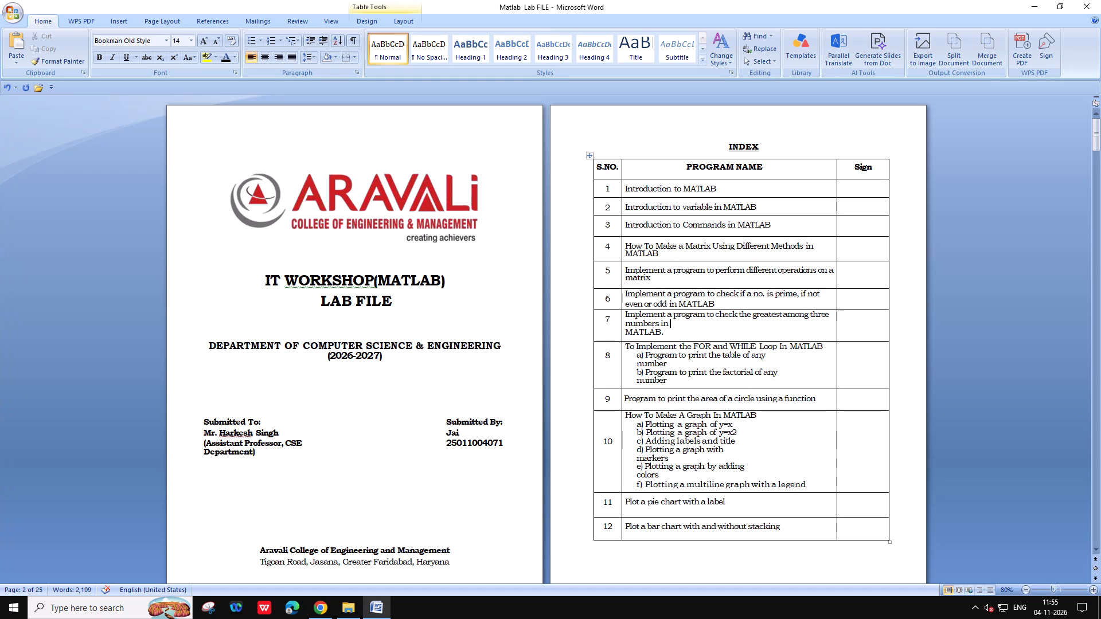
# Center-align the INDEX heading and all text in the index table.
pyautogui.click(619, 187)
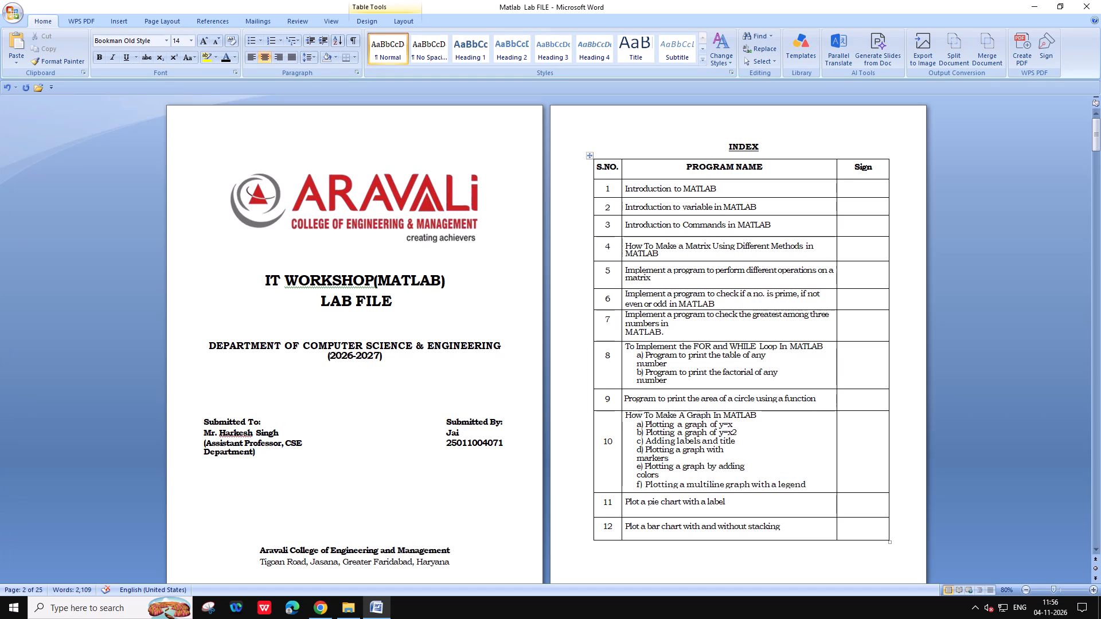
pyautogui.moveTo(565, 134); pyautogui.dragTo(745, 530)
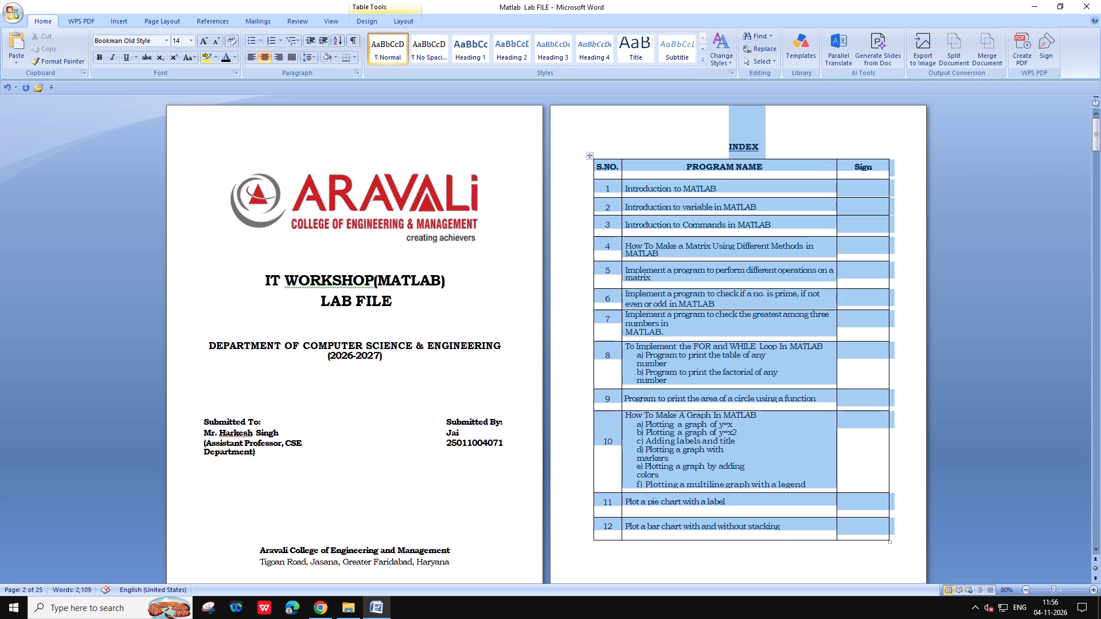
pyautogui.moveTo(745, 530); pyautogui.dragTo(788, 464)
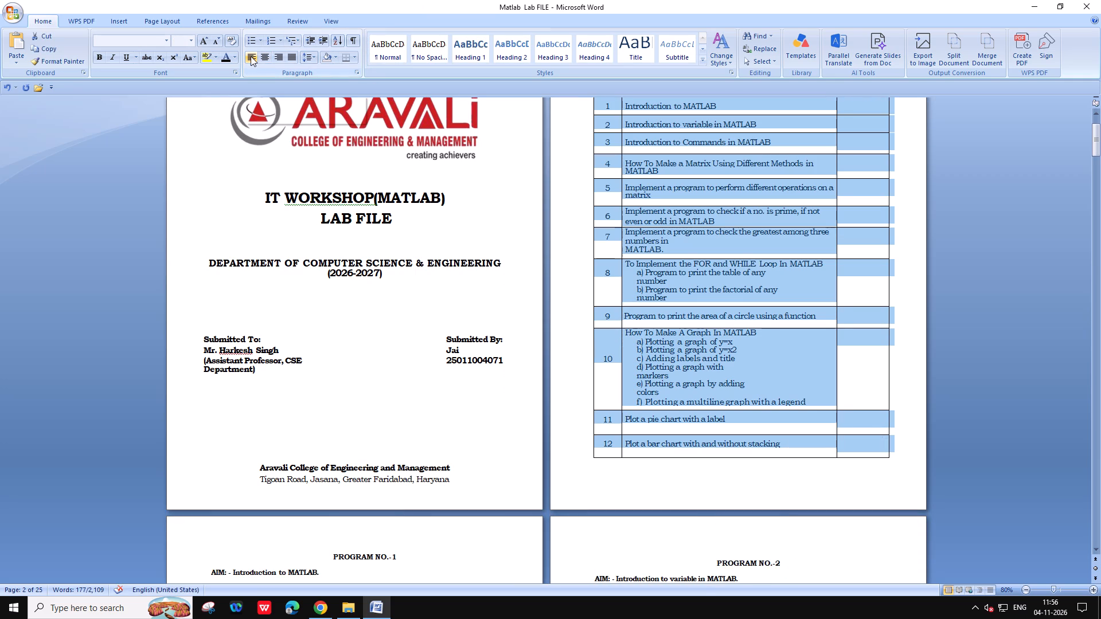
pyautogui.click(251, 56)
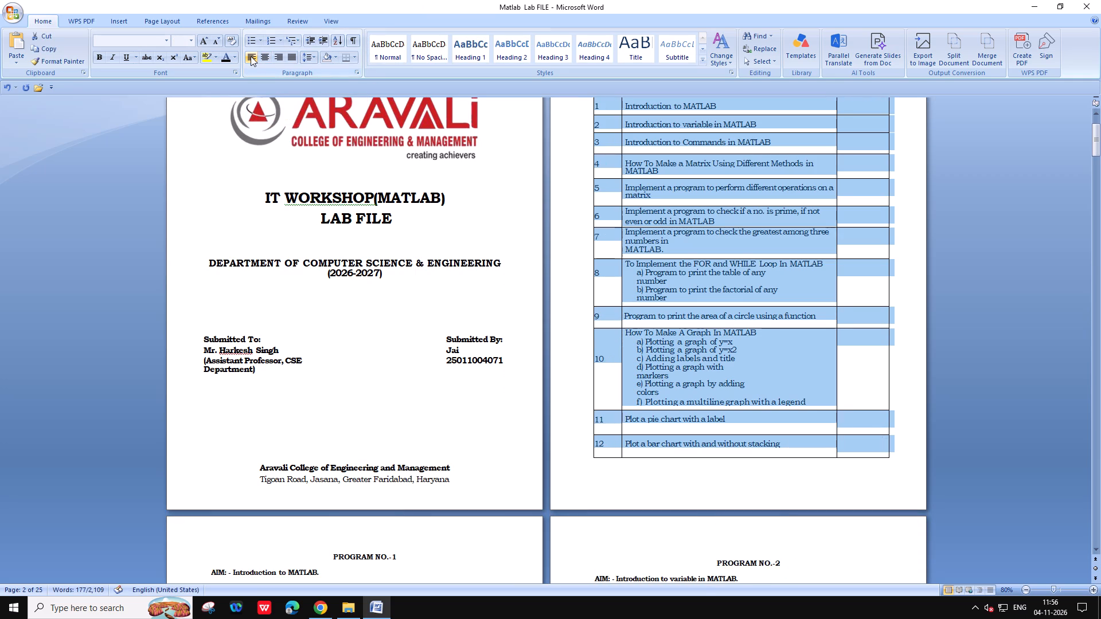
pyautogui.click(270, 57)
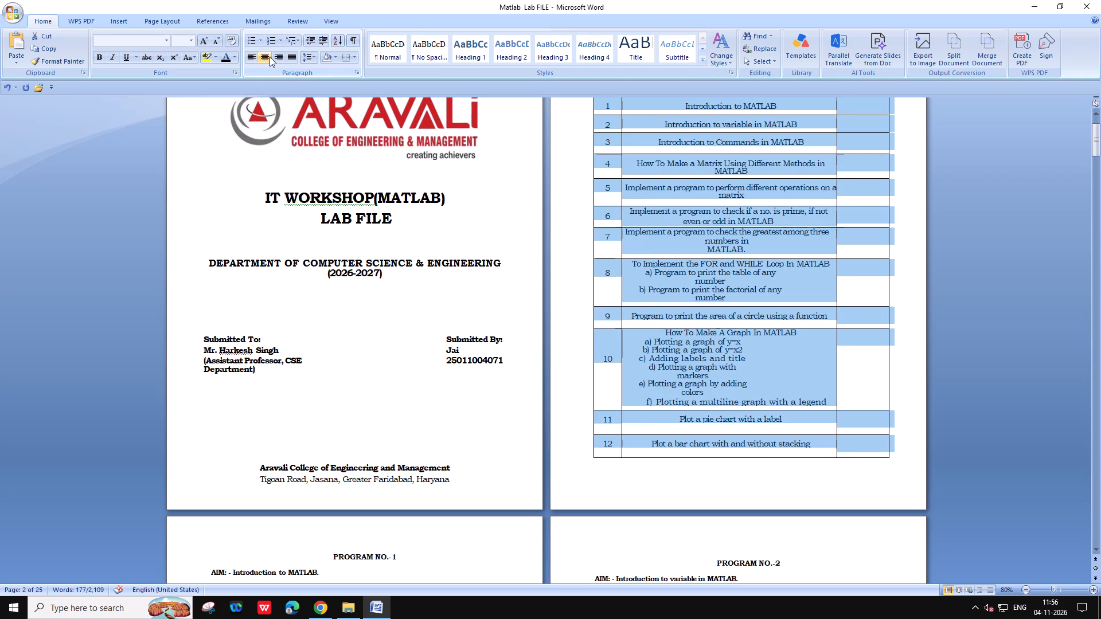
pyautogui.click(975, 293)
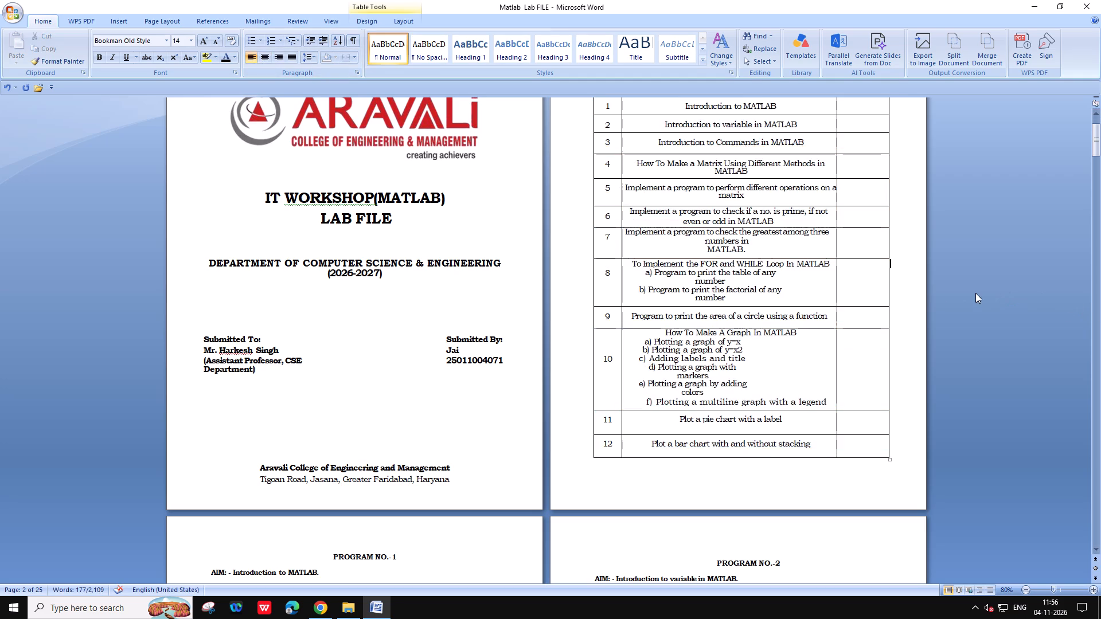
# Left-align the program names in rows 1 to 12 of the index table, leaving the header and serial numbers out.
pyautogui.scroll(4, 803, 313)
pyautogui.moveTo(627, 164); pyautogui.dragTo(734, 512)
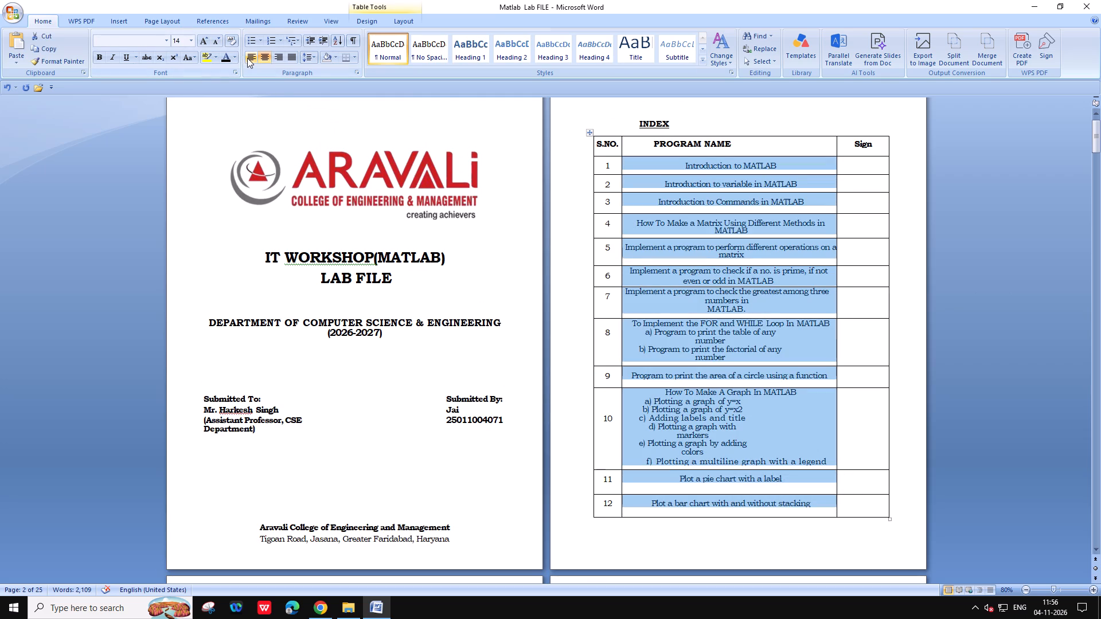
pyautogui.click(247, 58)
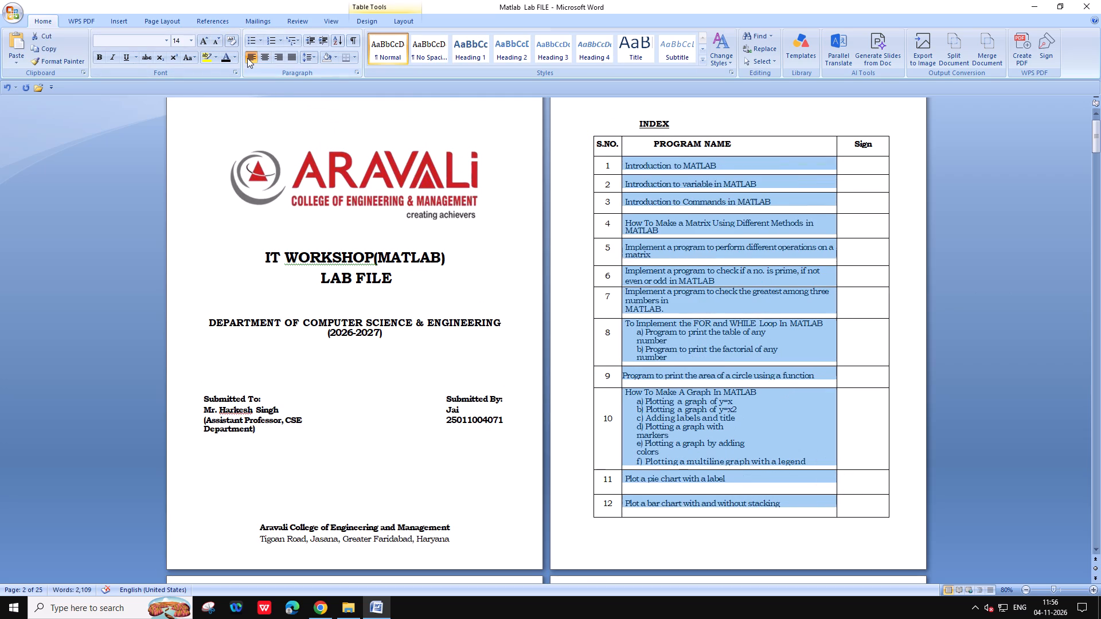
pyautogui.click(291, 56)
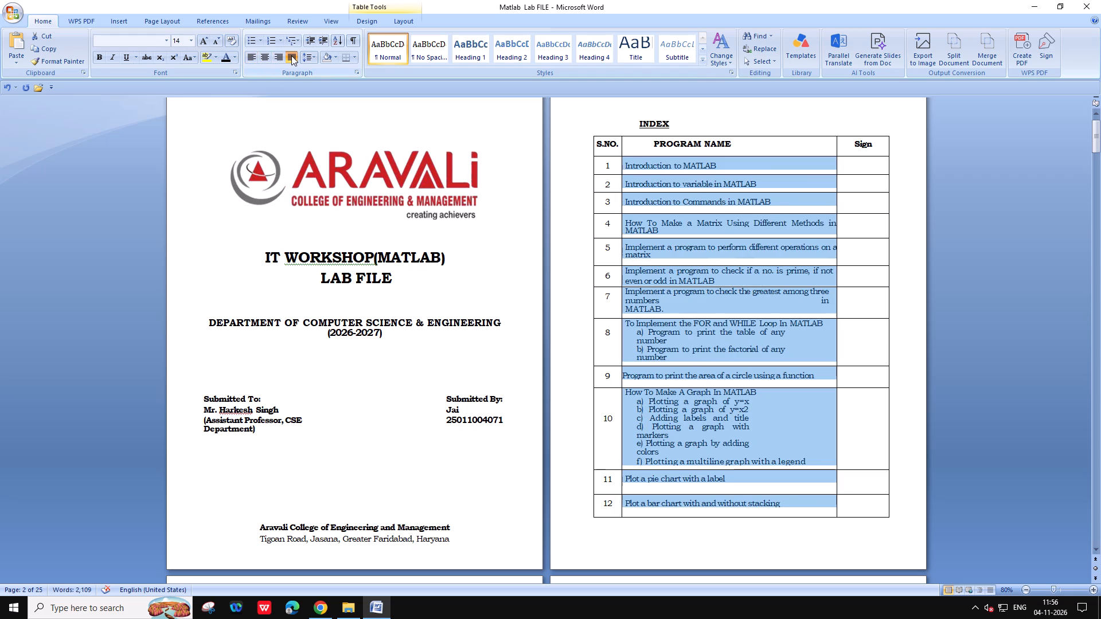
pyautogui.click(253, 58)
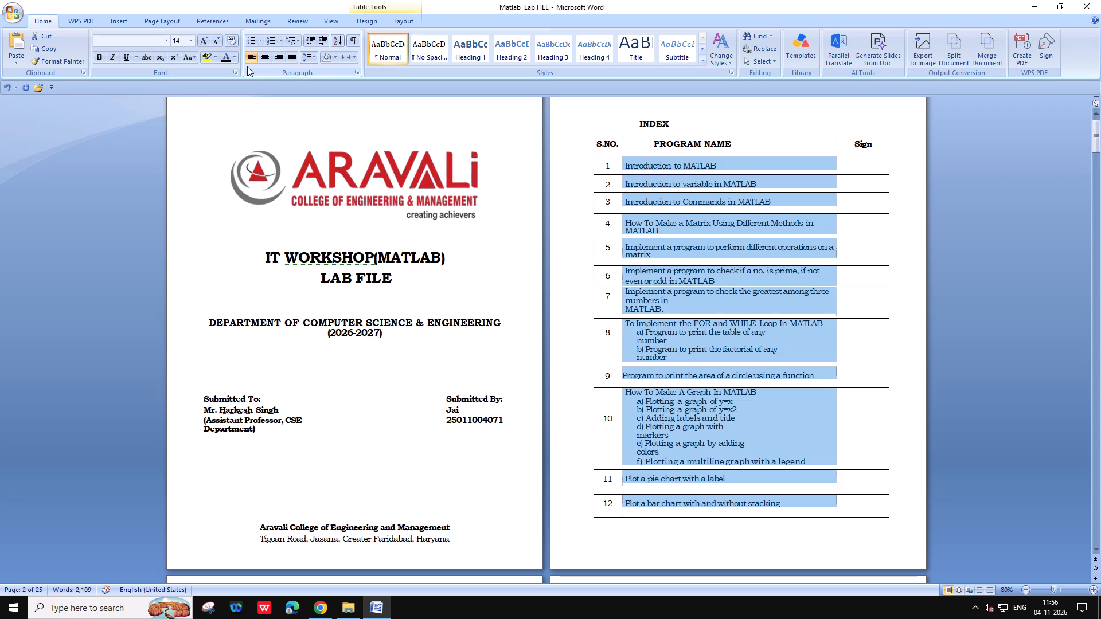
pyautogui.click(984, 304)
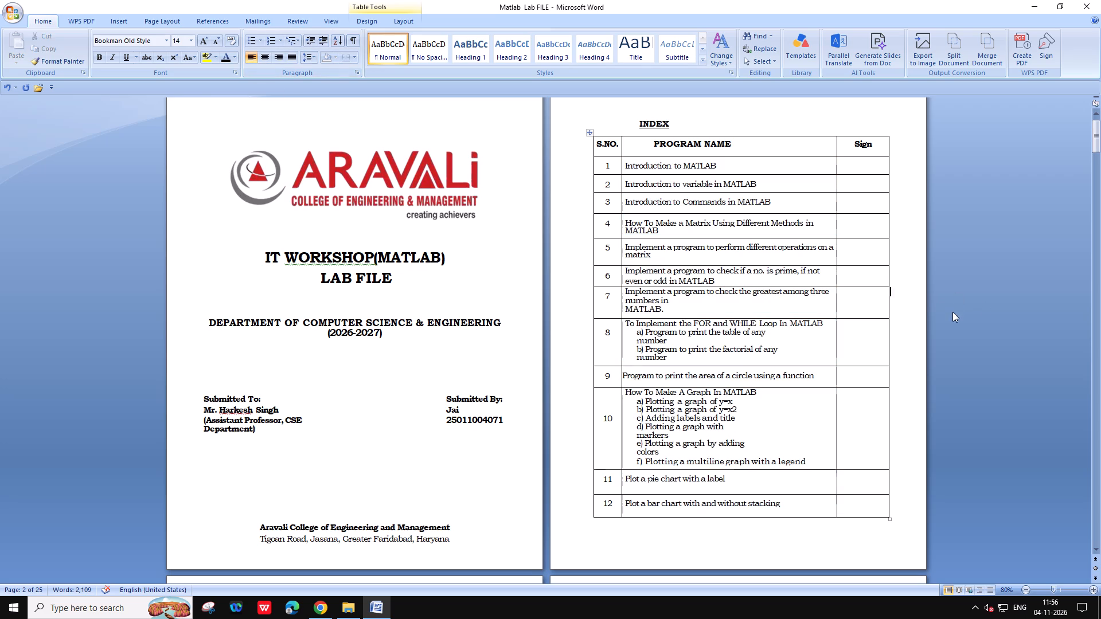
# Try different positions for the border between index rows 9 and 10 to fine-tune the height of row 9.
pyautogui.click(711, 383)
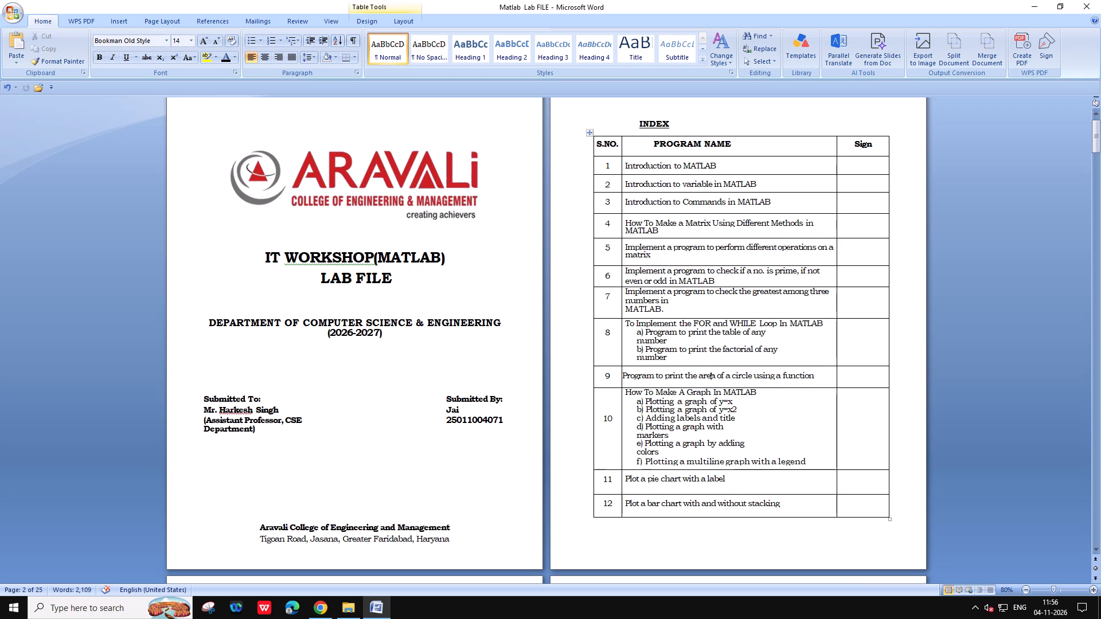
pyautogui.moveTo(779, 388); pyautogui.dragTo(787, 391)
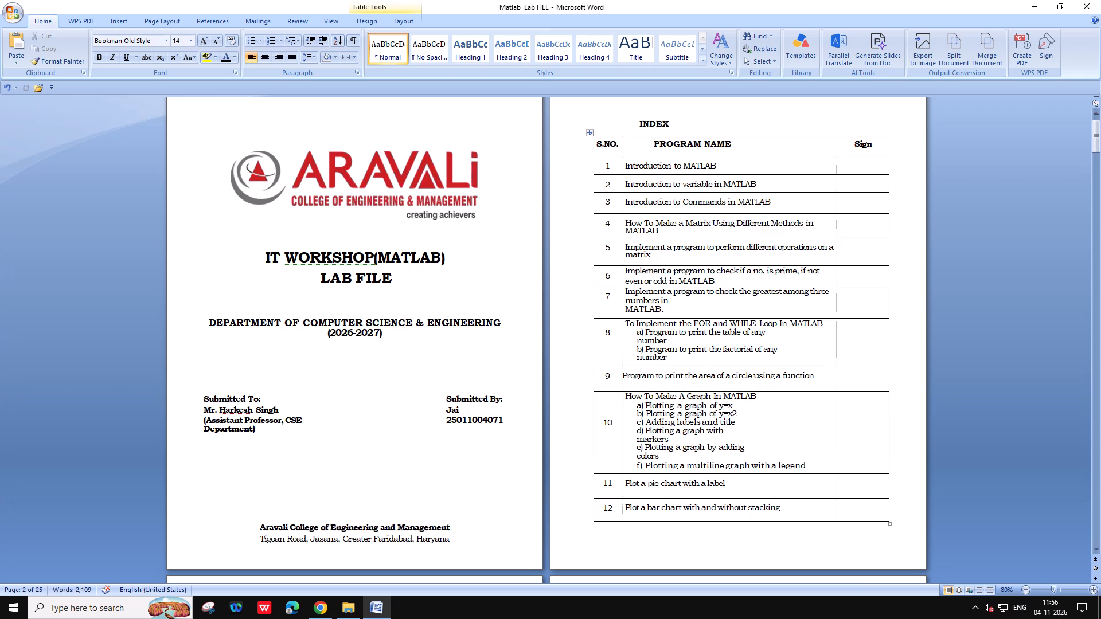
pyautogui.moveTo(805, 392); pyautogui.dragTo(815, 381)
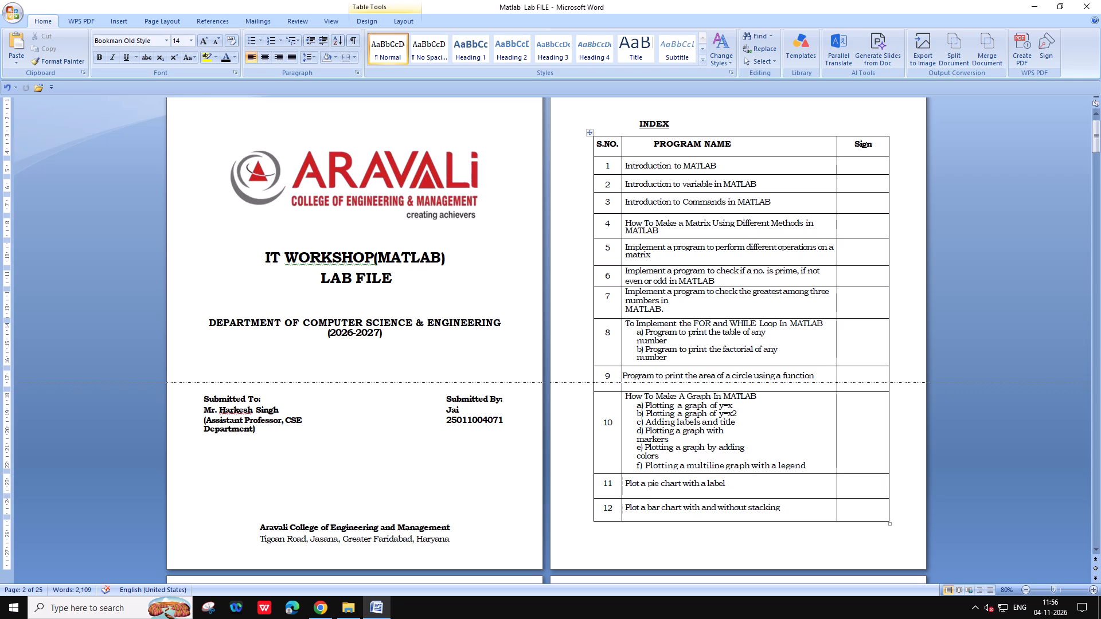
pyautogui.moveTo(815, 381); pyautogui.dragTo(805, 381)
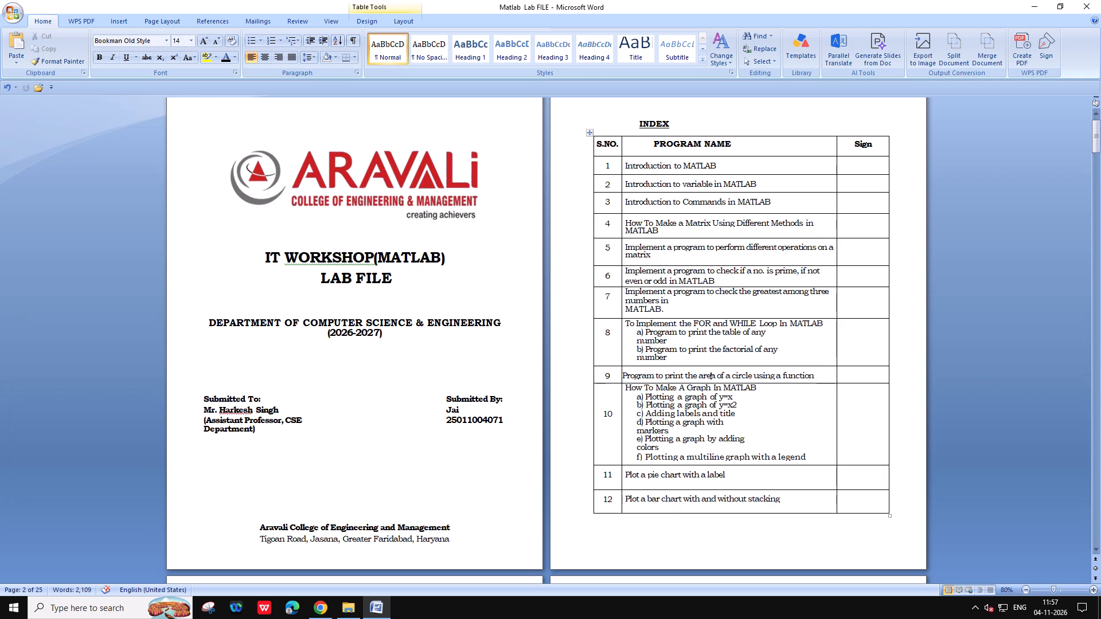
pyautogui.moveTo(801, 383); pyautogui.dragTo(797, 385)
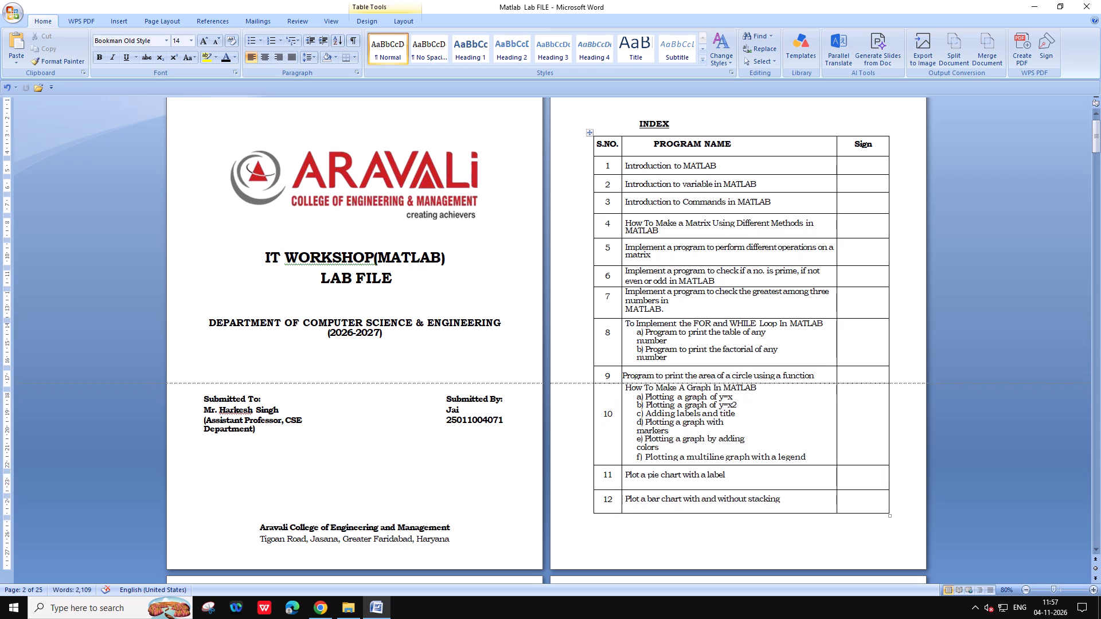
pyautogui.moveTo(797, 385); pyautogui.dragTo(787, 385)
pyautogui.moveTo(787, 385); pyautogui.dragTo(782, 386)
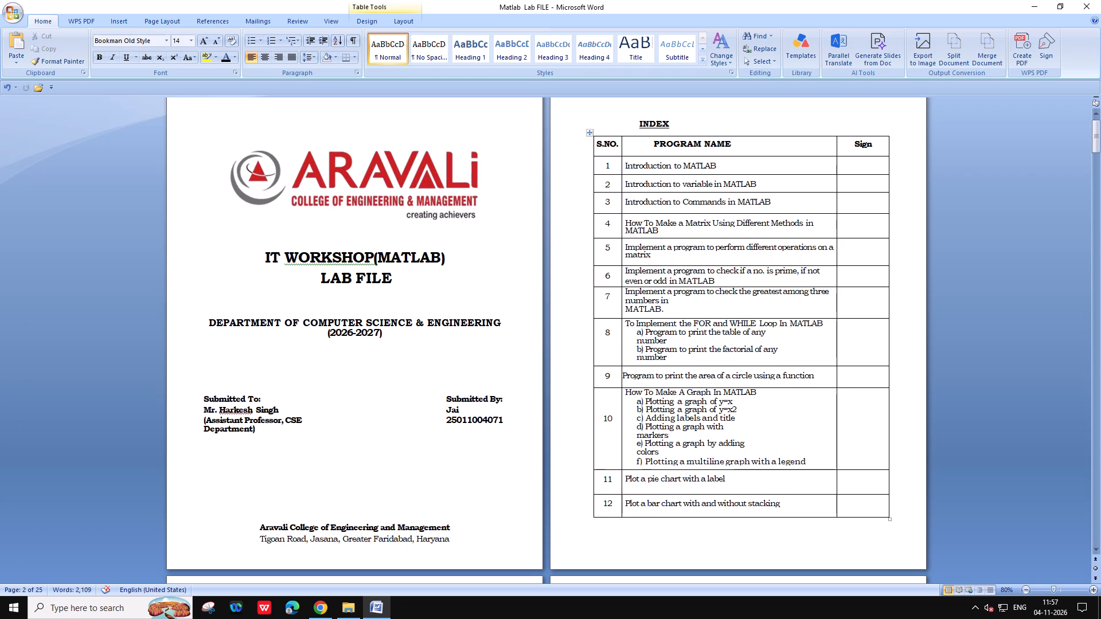
# Widen the Sign column of the index table slightly by moving its outer border outward.
pyautogui.click(889, 197)
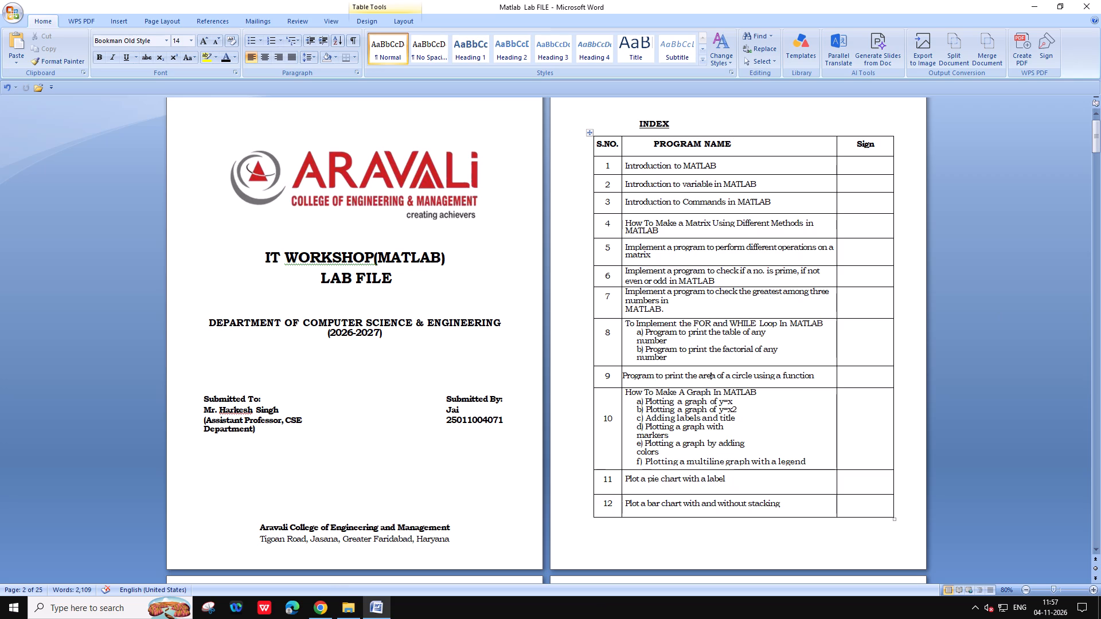
# Set the college name and address lines at the bottom of the cover page to 16-point text.
pyautogui.moveTo(241, 509); pyautogui.dragTo(420, 569)
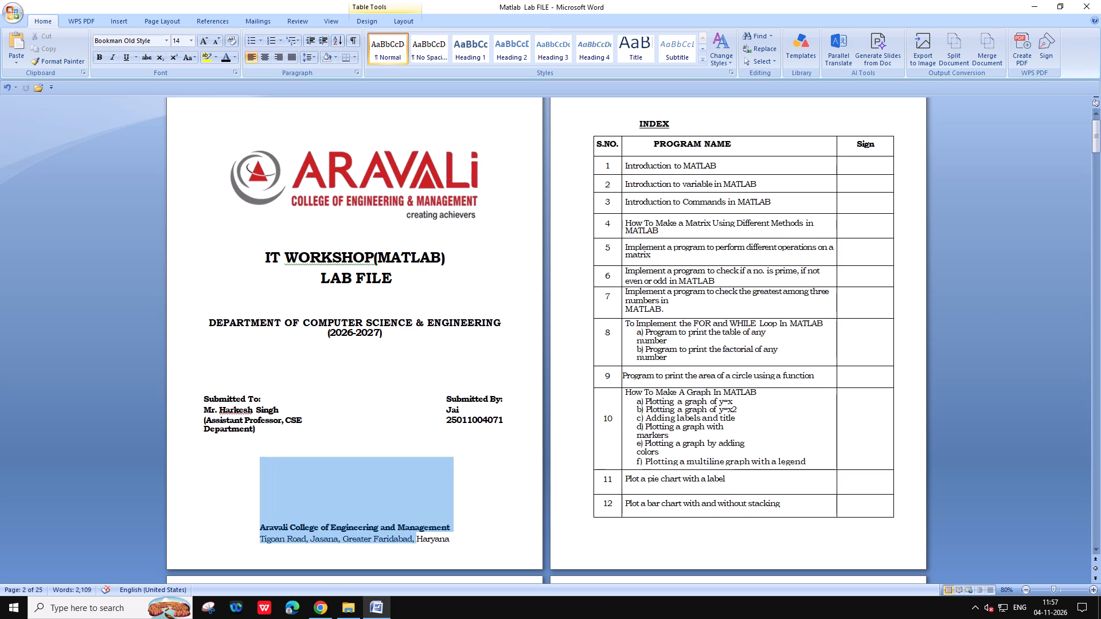
pyautogui.moveTo(420, 569); pyautogui.dragTo(442, 563)
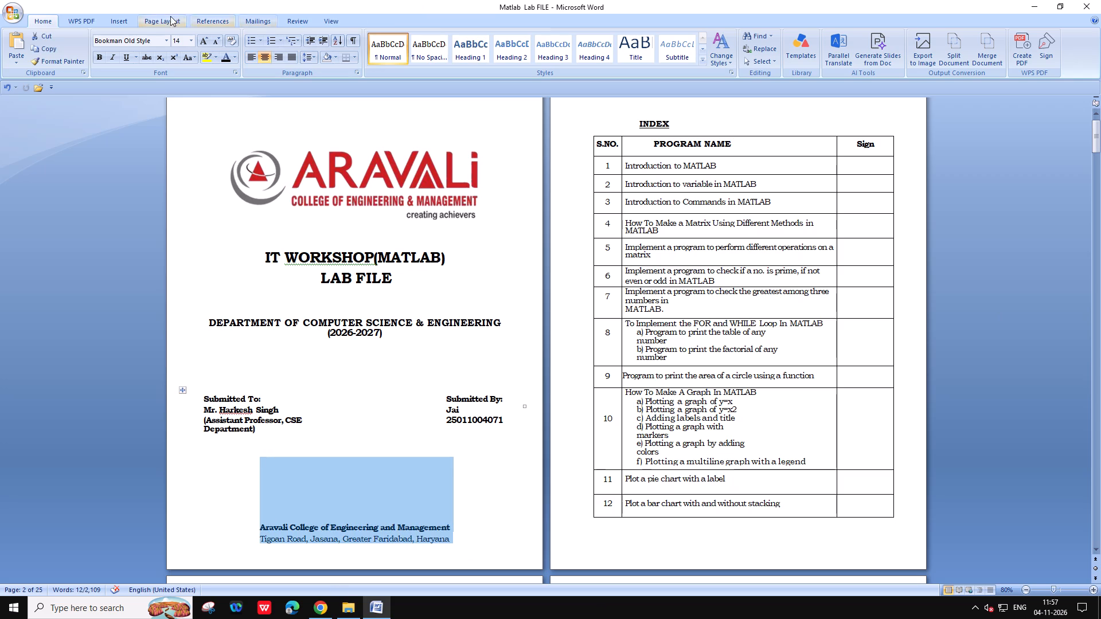
pyautogui.click(191, 40)
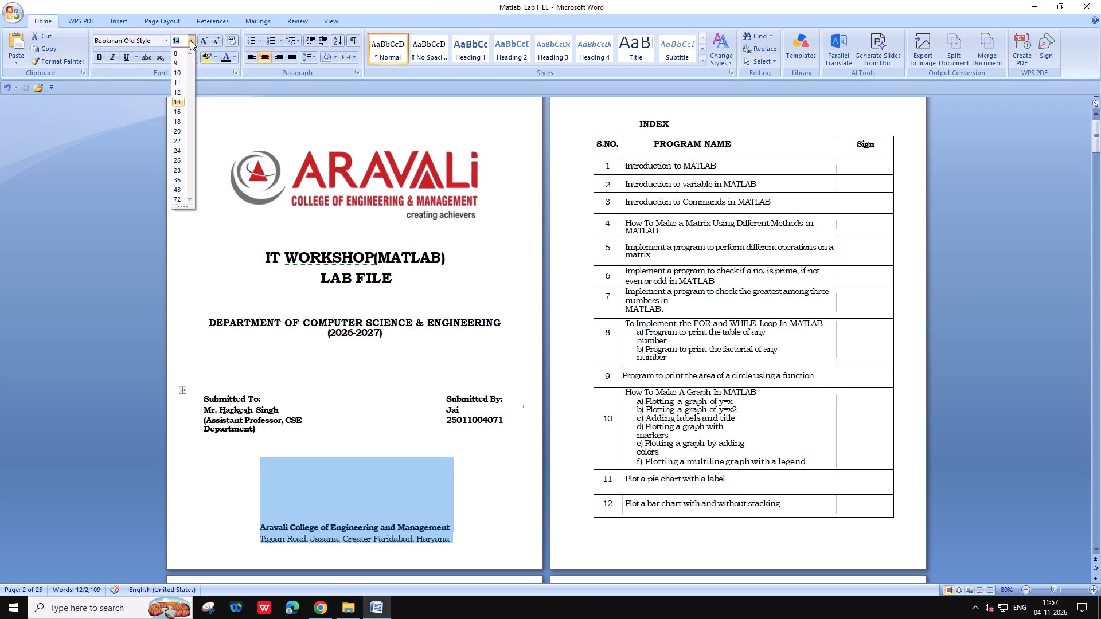
pyautogui.click(184, 111)
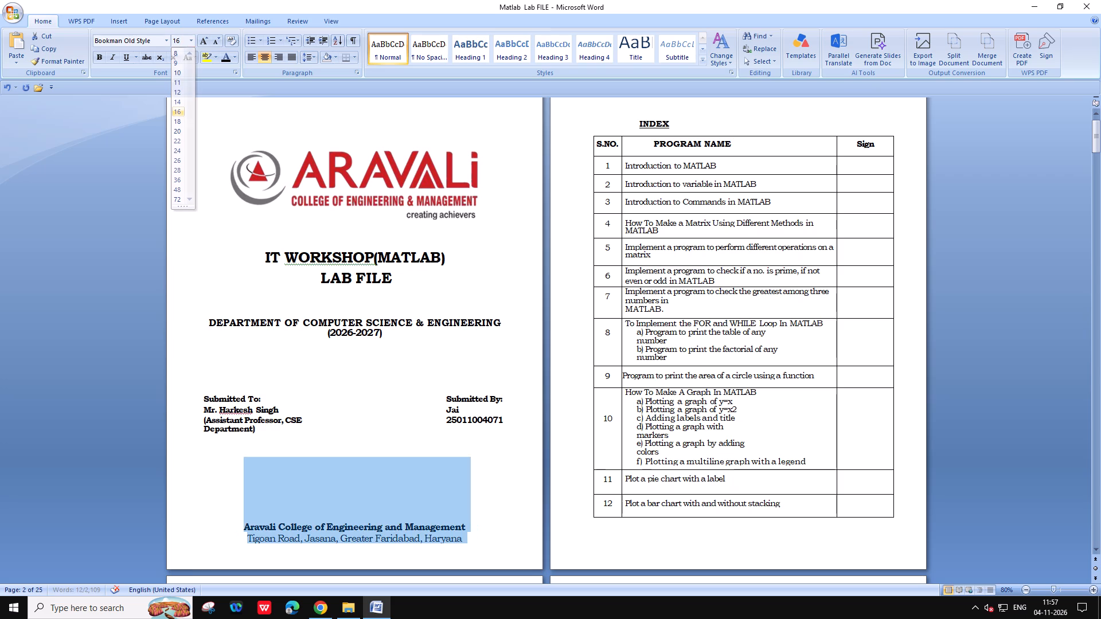
pyautogui.click(101, 284)
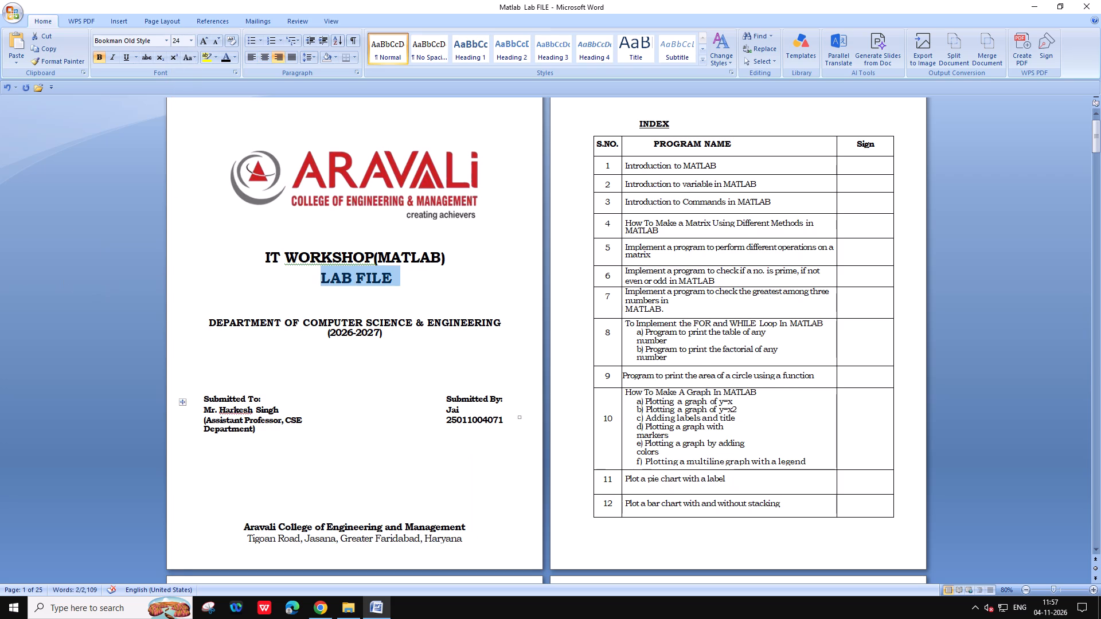
# Set all text in the Submitted To and Submitted By block on the cover page to 16 points.
pyautogui.moveTo(181, 374); pyautogui.dragTo(384, 441)
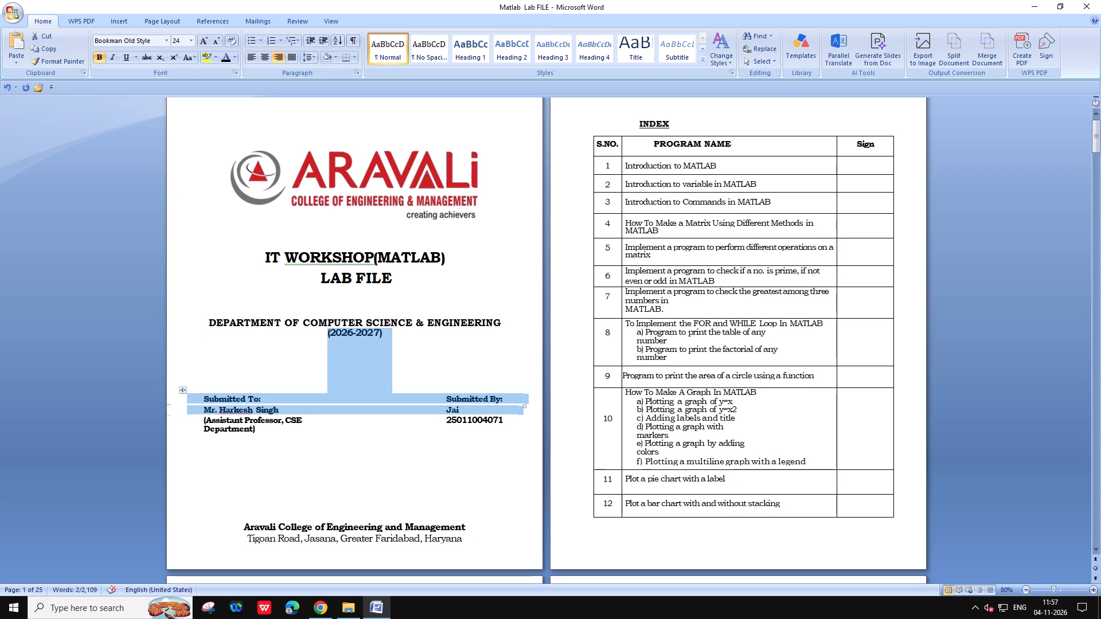
pyautogui.moveTo(384, 441); pyautogui.dragTo(292, 350)
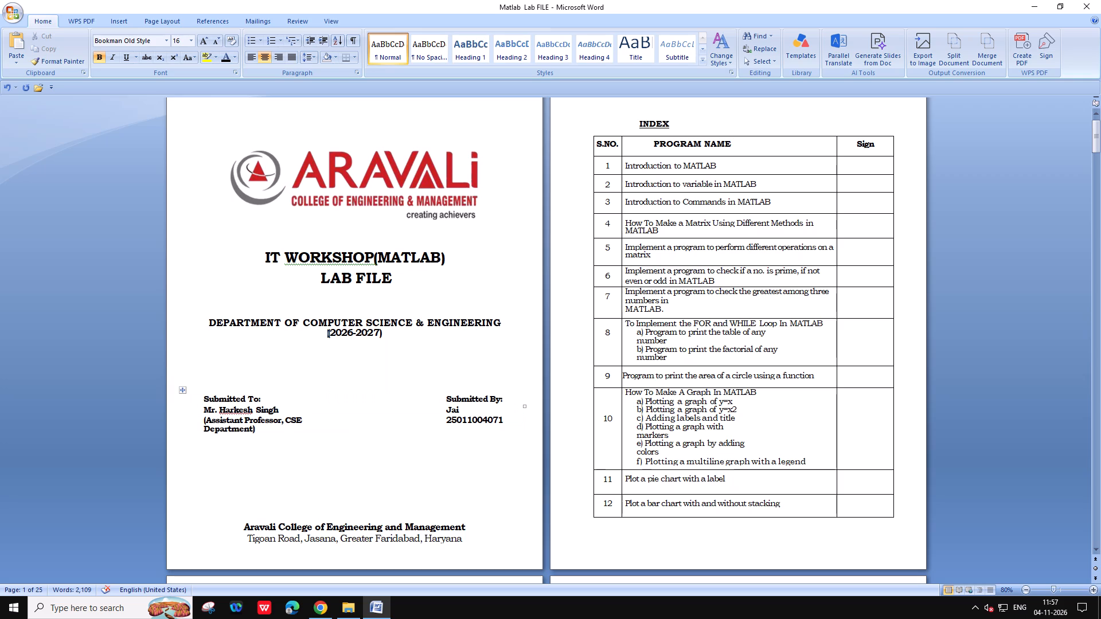
pyautogui.moveTo(194, 401); pyautogui.dragTo(471, 429)
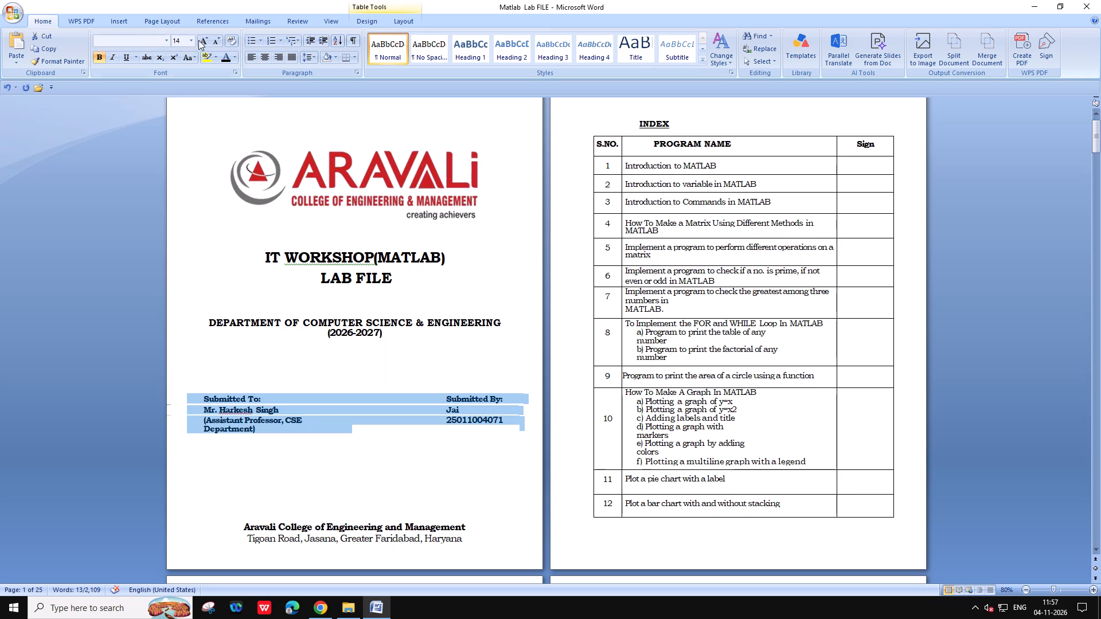
pyautogui.click(189, 41)
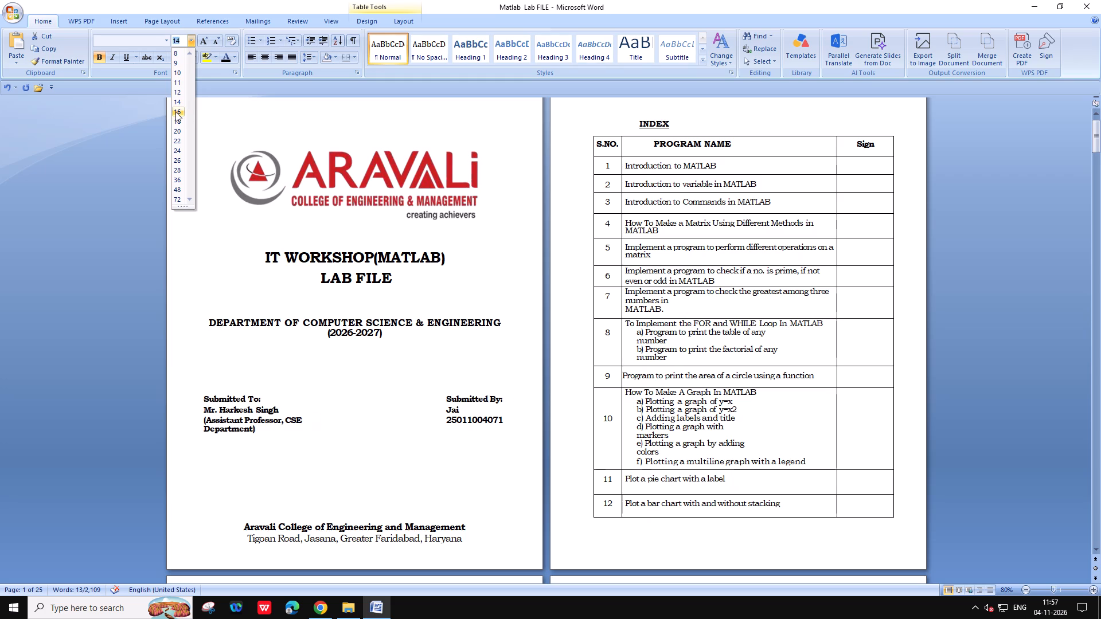
pyautogui.click(175, 112)
pyautogui.click(987, 241)
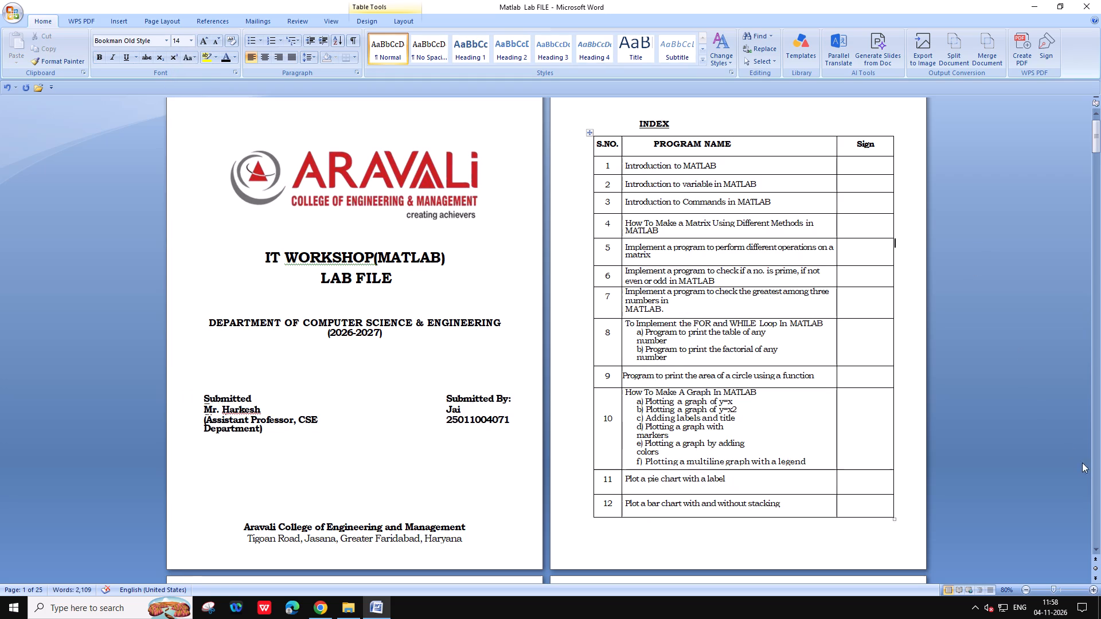
# Examine the cover page at 120% zoom to check its text sizes and spacing.
pyautogui.scroll(-1, 997, 486)
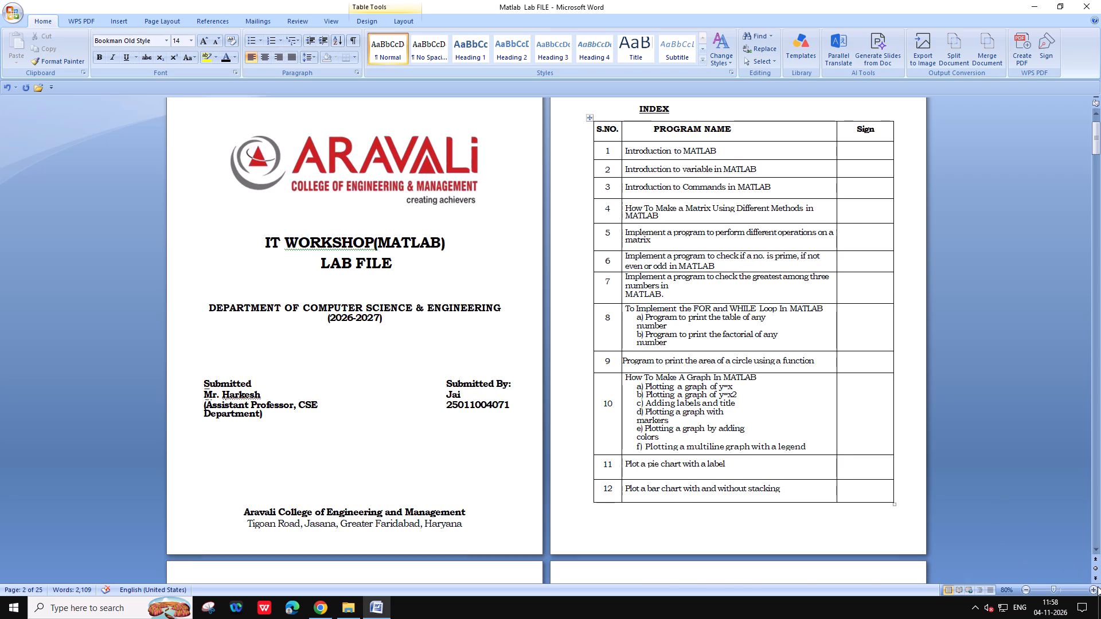
pyautogui.click(1097, 591)
pyautogui.click(1097, 591)
pyautogui.click(1097, 591)
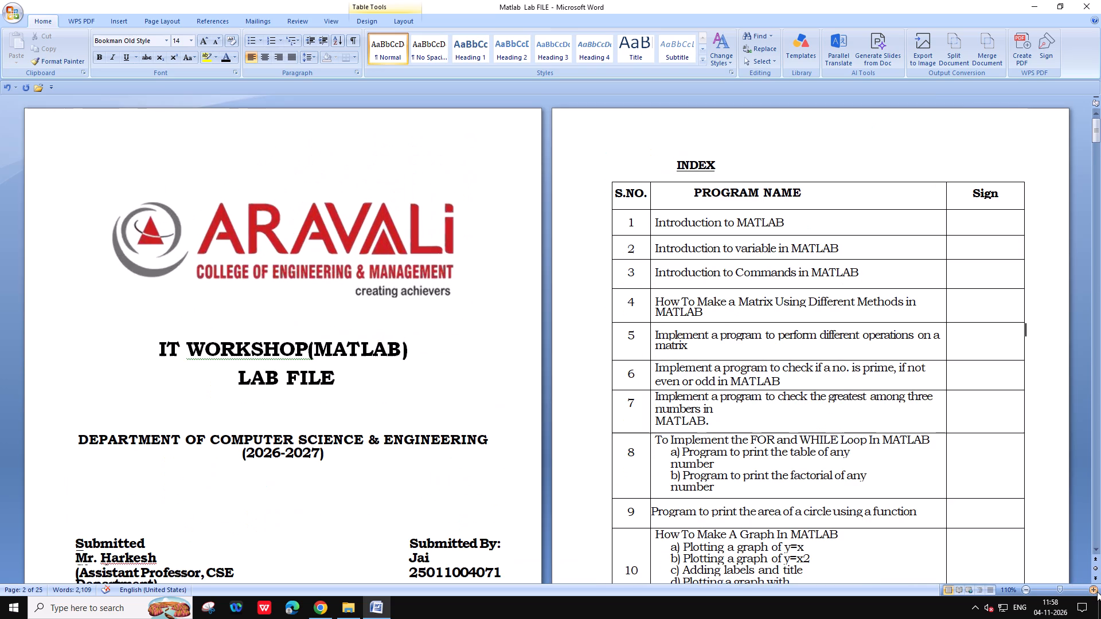
pyautogui.click(1092, 587)
pyautogui.scroll(17, 889, 382)
pyautogui.scroll(5, 889, 382)
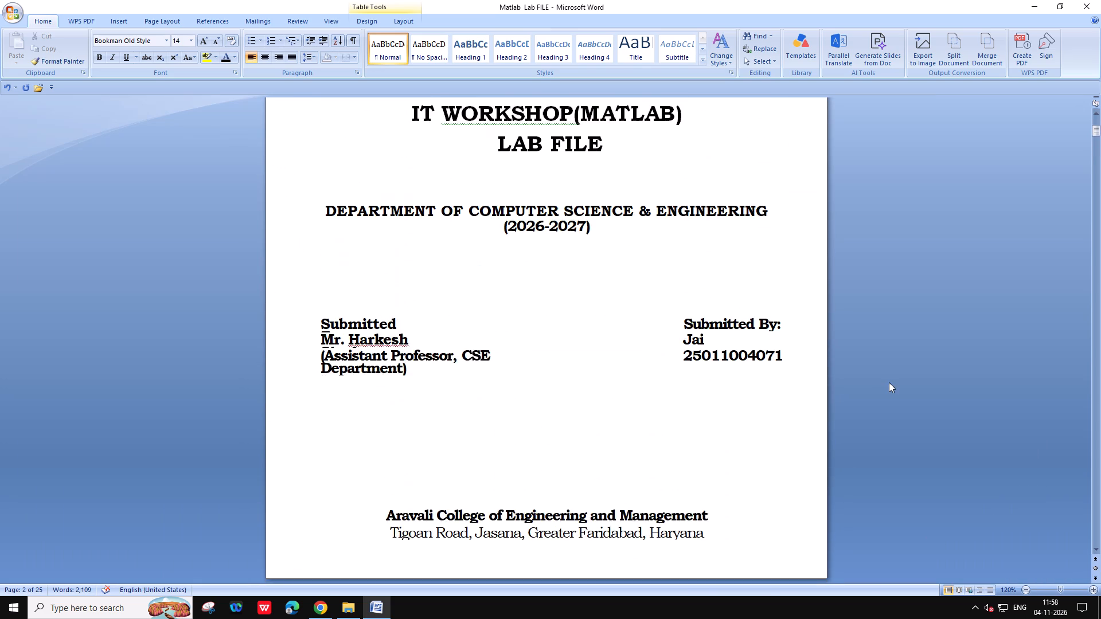
pyautogui.scroll(12, 889, 382)
pyautogui.scroll(-6, 889, 382)
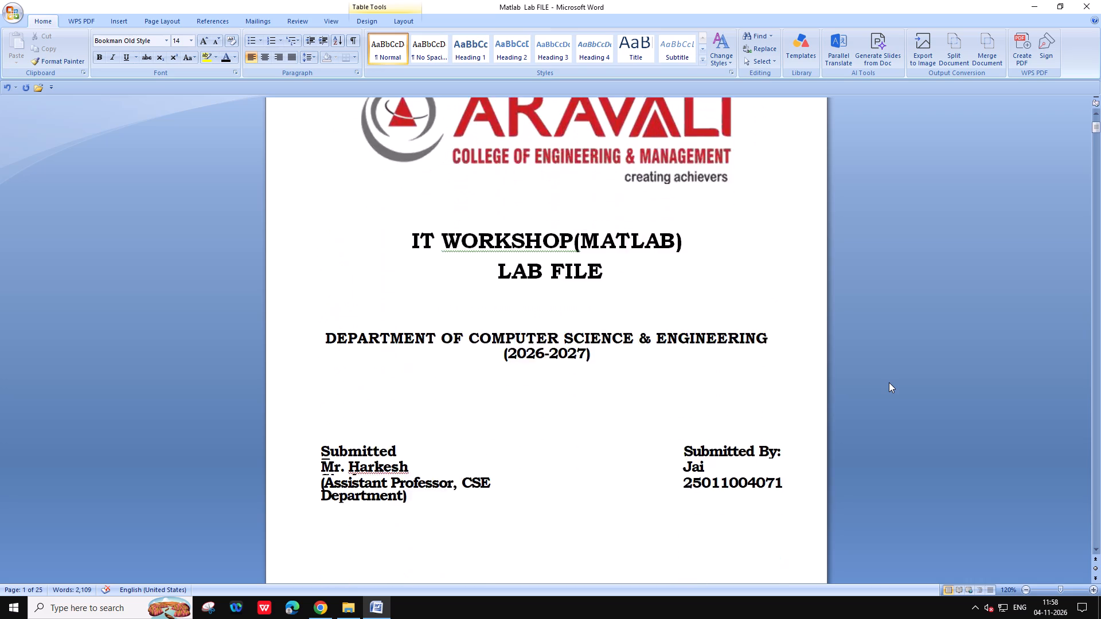
pyautogui.scroll(5, 889, 382)
pyautogui.scroll(-4, 889, 382)
pyautogui.scroll(4, 889, 382)
pyautogui.scroll(-4, 889, 382)
pyautogui.scroll(2, 889, 382)
pyautogui.scroll(-2, 889, 382)
pyautogui.scroll(2, 889, 382)
pyautogui.scroll(-3, 889, 382)
pyautogui.scroll(3, 889, 382)
pyautogui.scroll(-3, 889, 382)
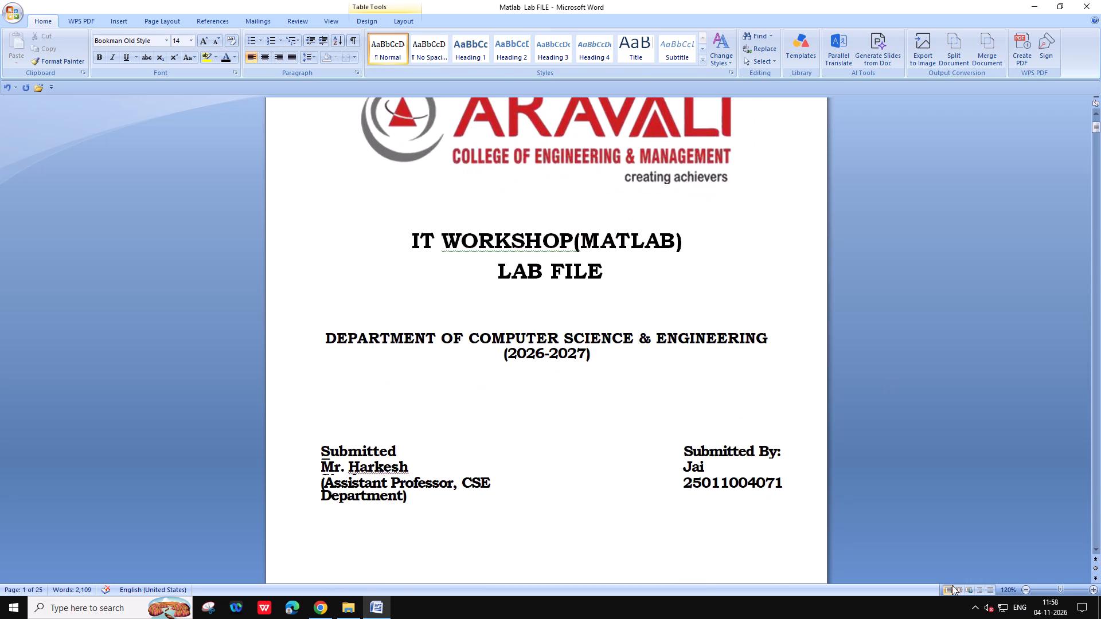
# View the document in Web Layout, return to Print Layout and check the index page.
pyautogui.click(974, 589)
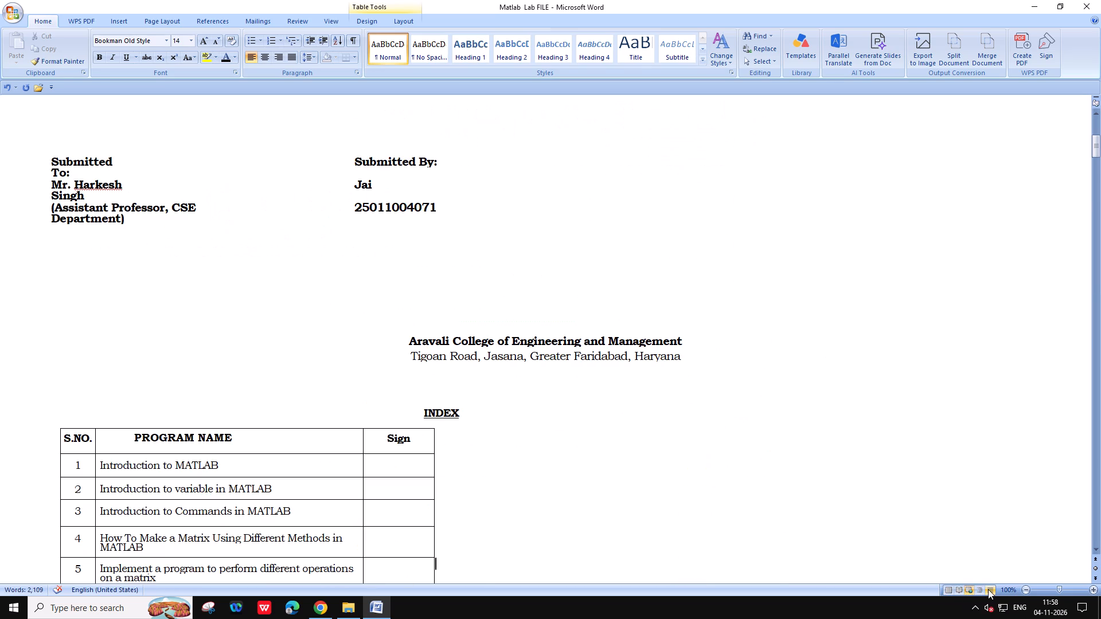
pyautogui.click(946, 590)
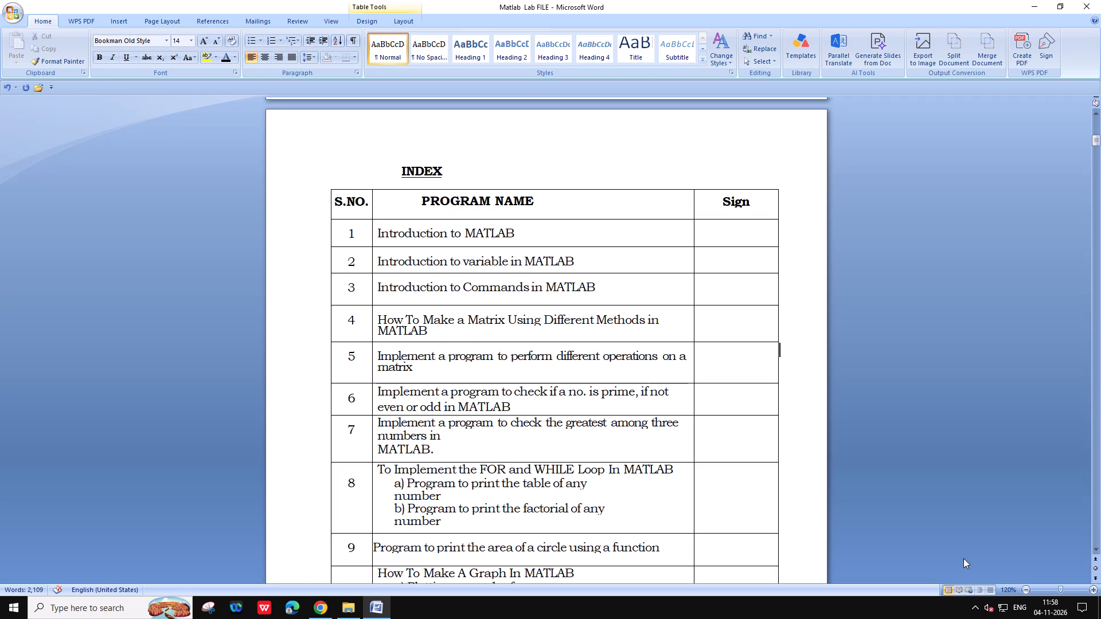
pyautogui.scroll(4, 959, 346)
pyautogui.scroll(-4, 959, 346)
pyautogui.scroll(4, 959, 346)
pyautogui.scroll(-4, 959, 346)
pyautogui.scroll(3, 959, 346)
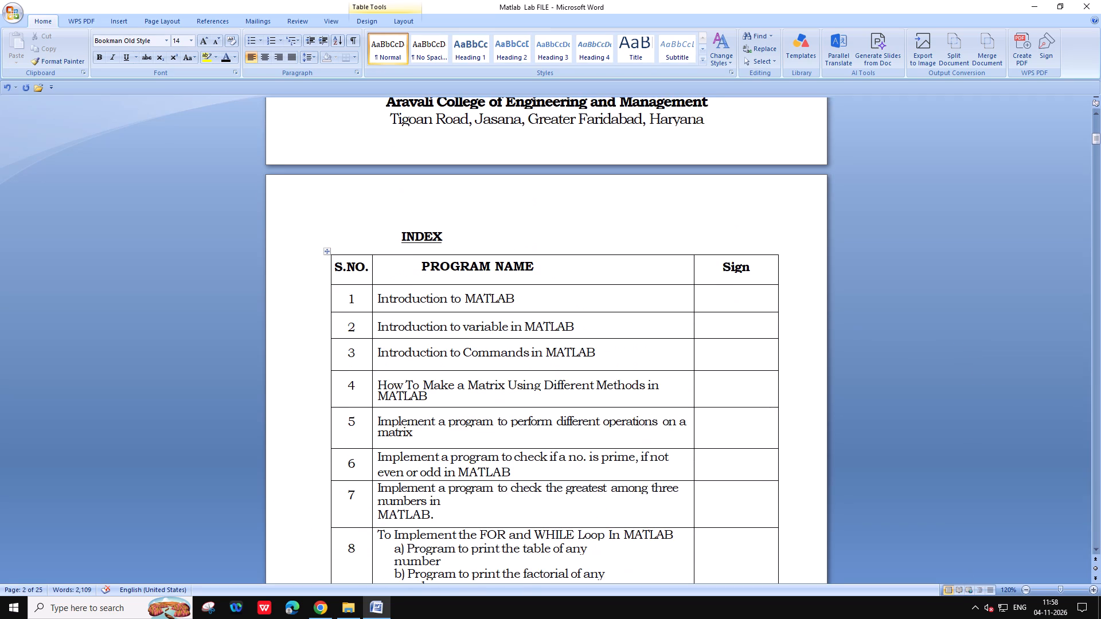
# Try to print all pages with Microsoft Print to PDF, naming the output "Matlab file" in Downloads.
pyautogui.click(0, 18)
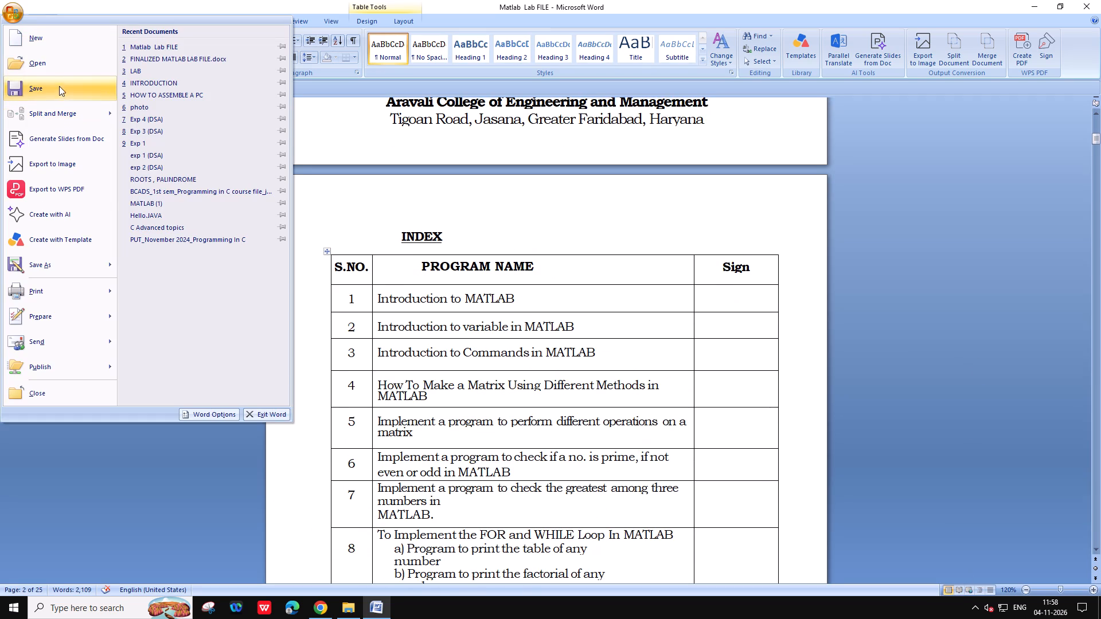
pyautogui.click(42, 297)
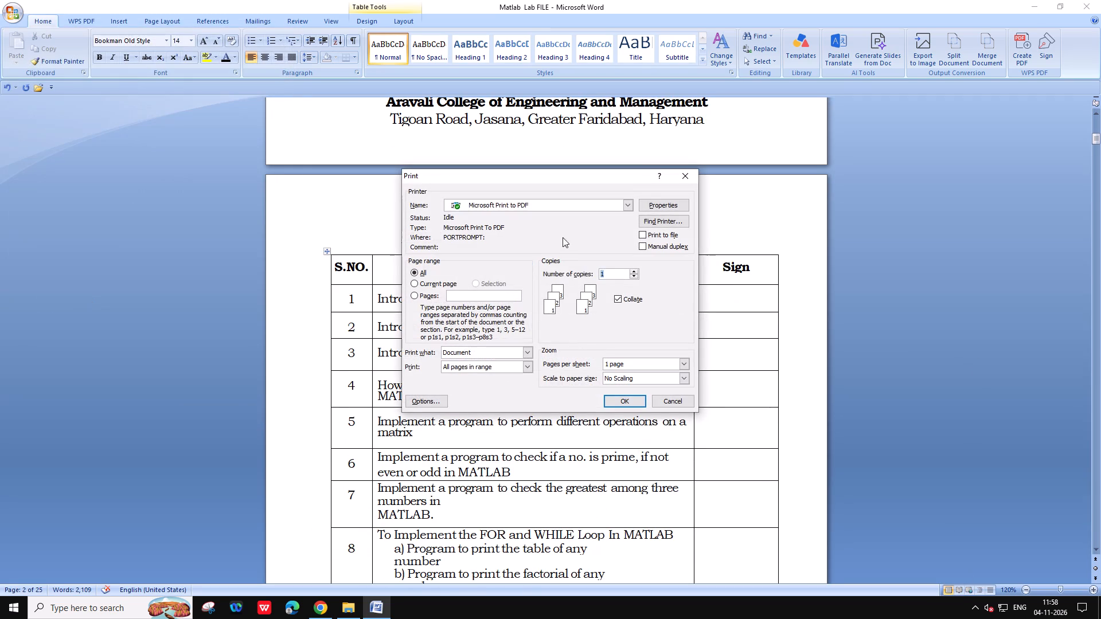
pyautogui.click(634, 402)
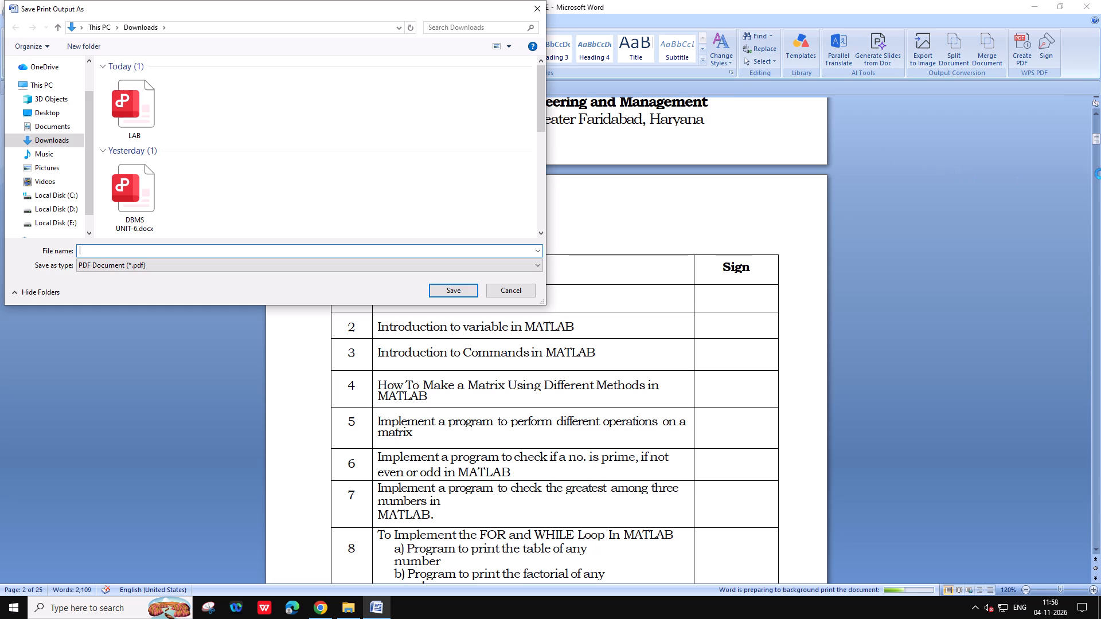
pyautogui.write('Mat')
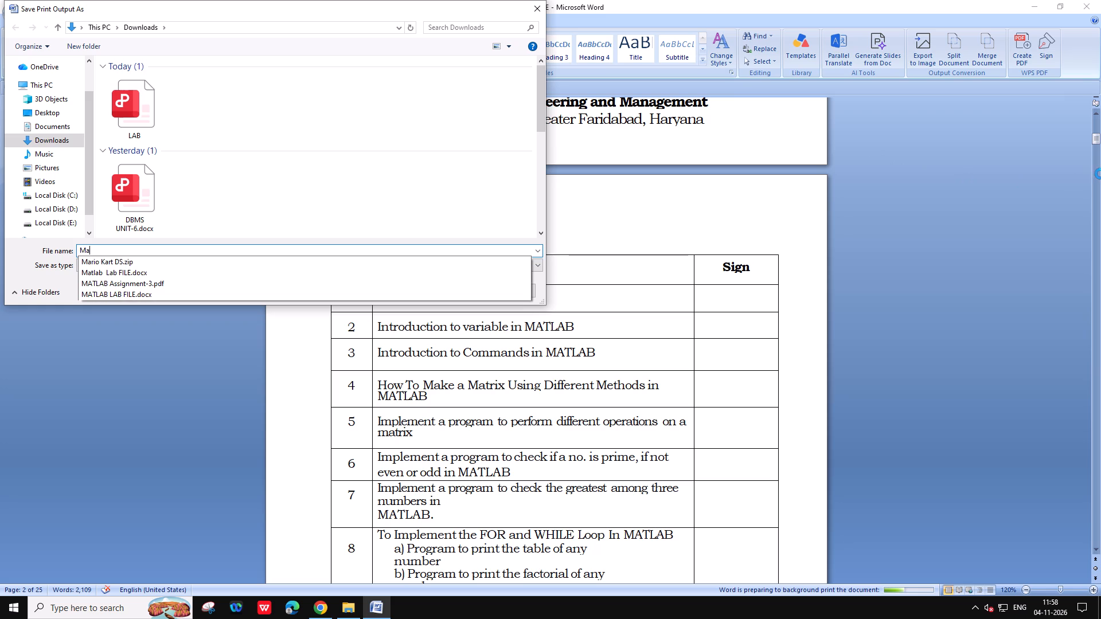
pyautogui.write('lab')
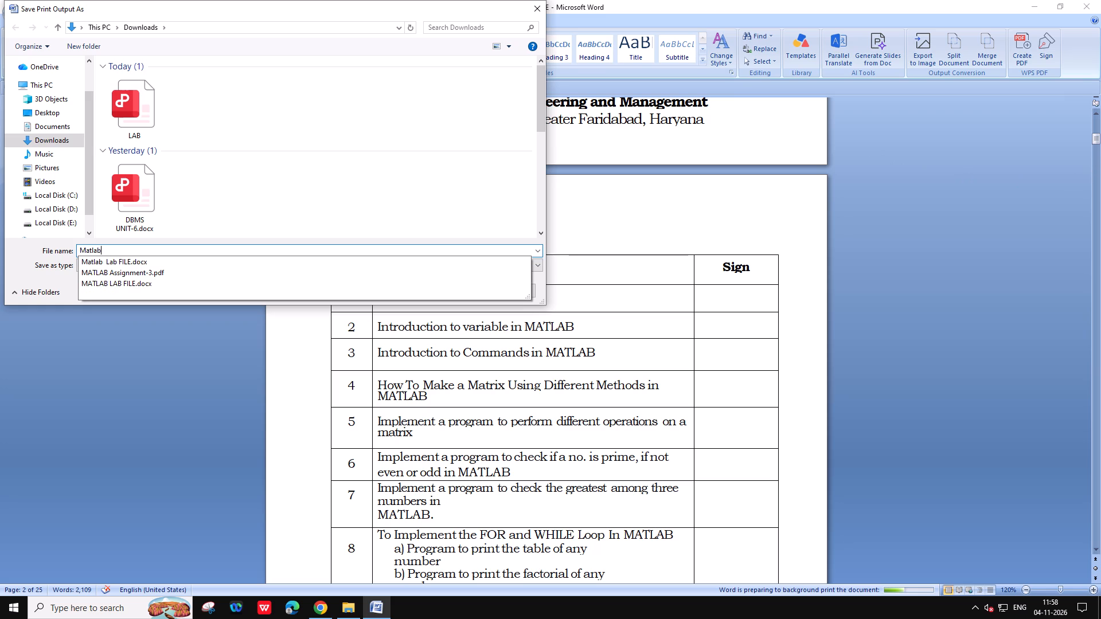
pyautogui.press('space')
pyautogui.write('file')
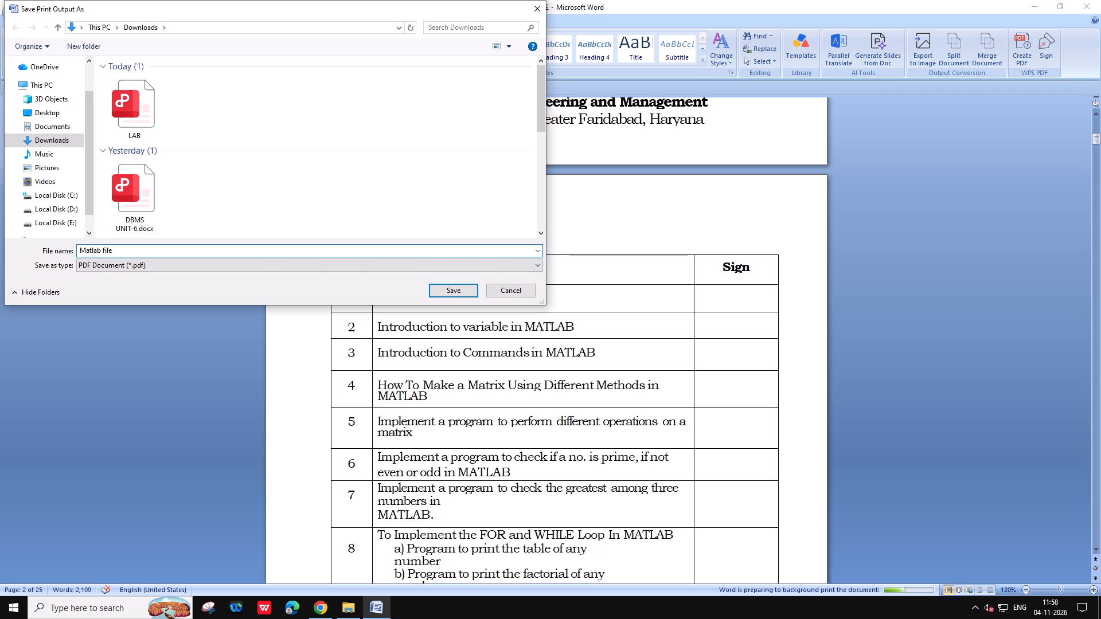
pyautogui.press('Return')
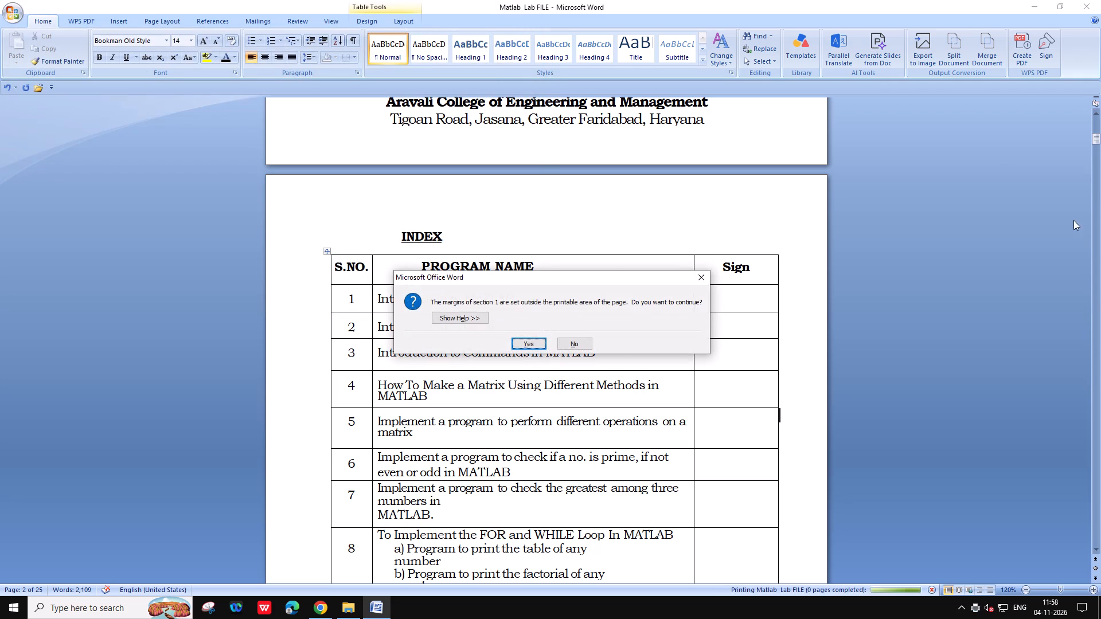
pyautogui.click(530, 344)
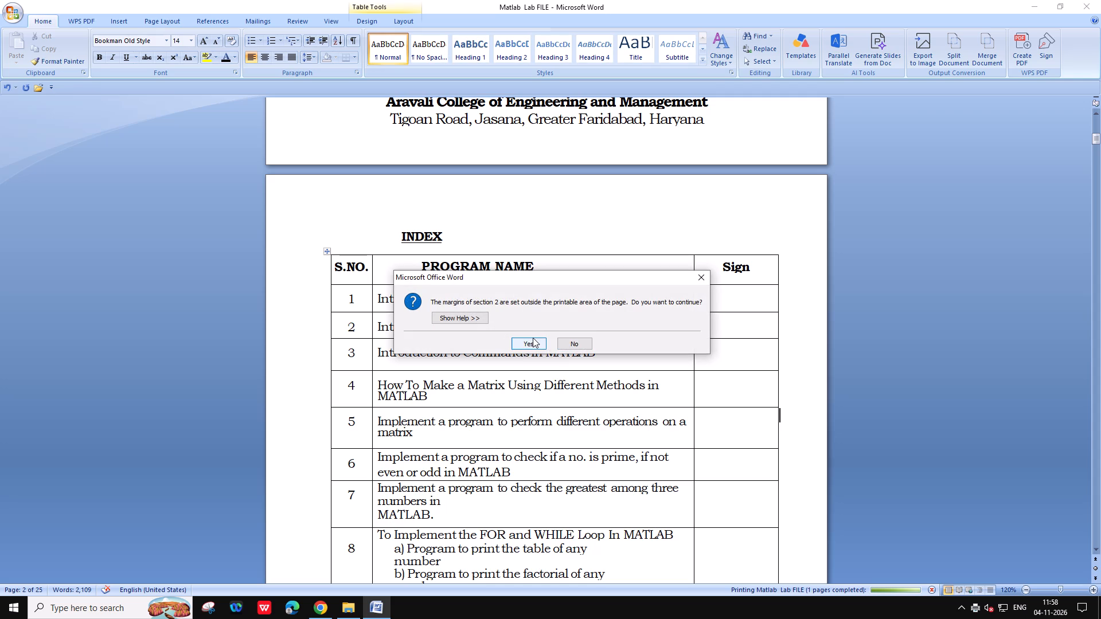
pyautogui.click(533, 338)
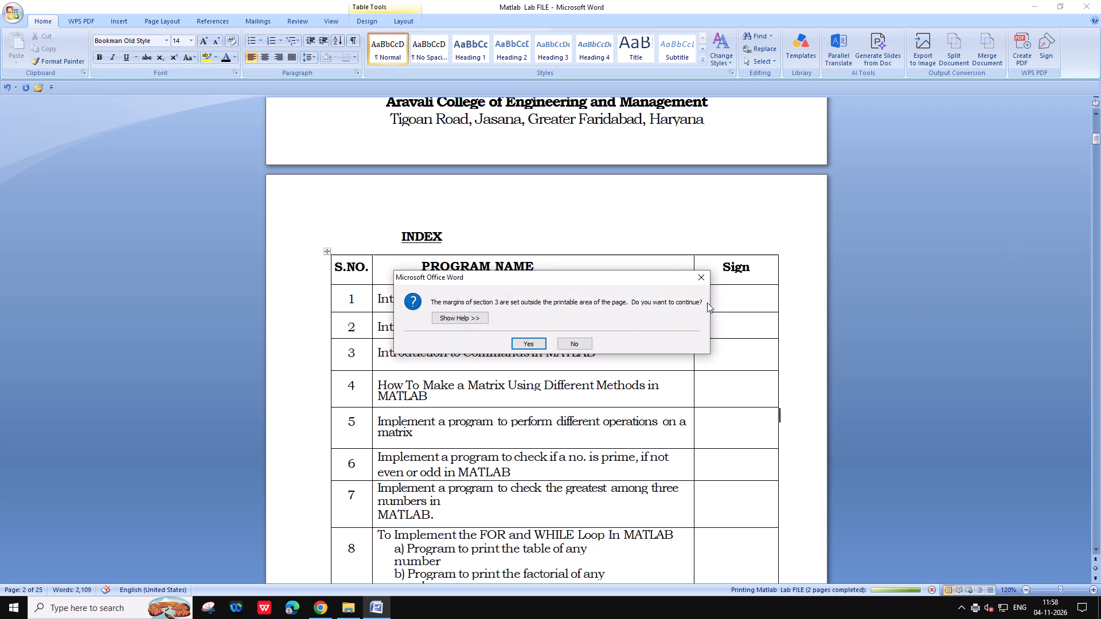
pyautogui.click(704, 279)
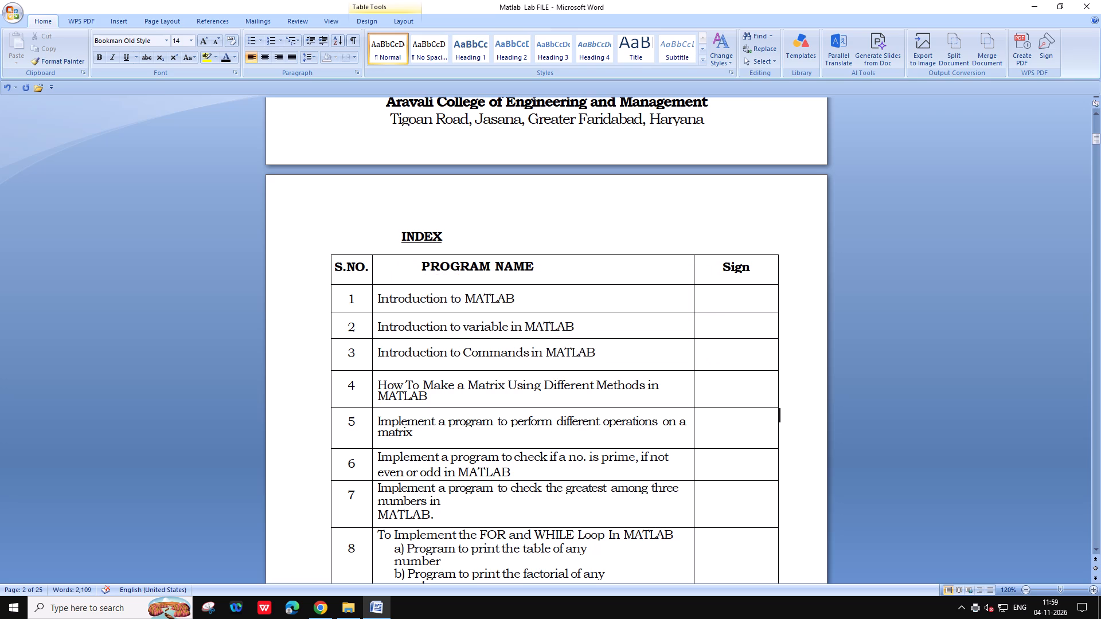
# Right-align the INDEX heading above the index table.
pyautogui.moveTo(376, 228); pyautogui.dragTo(462, 233)
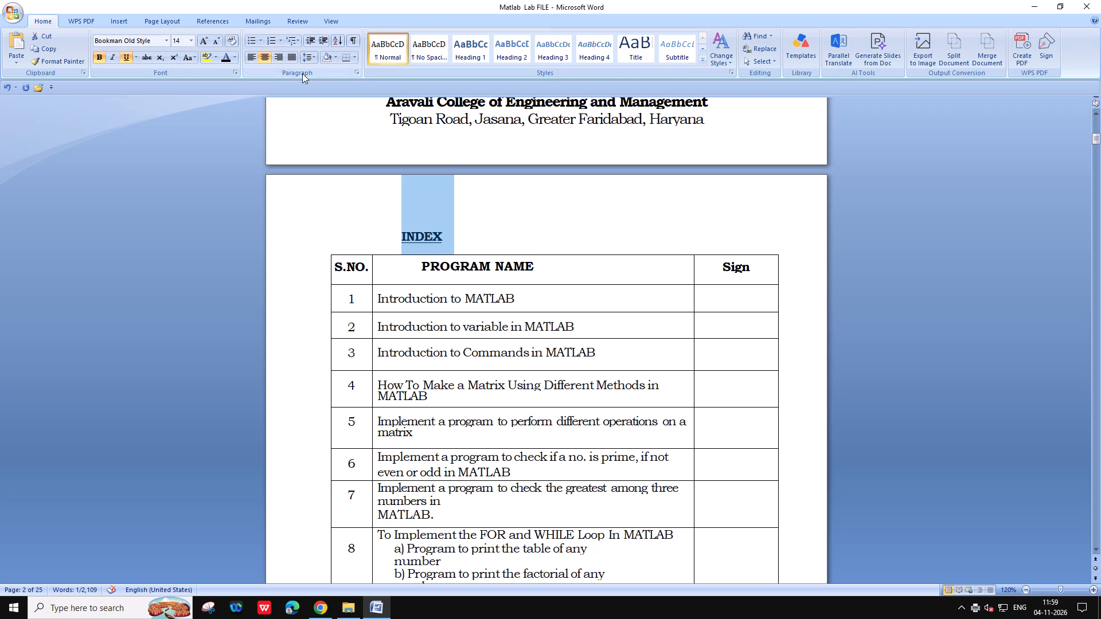
pyautogui.click(280, 57)
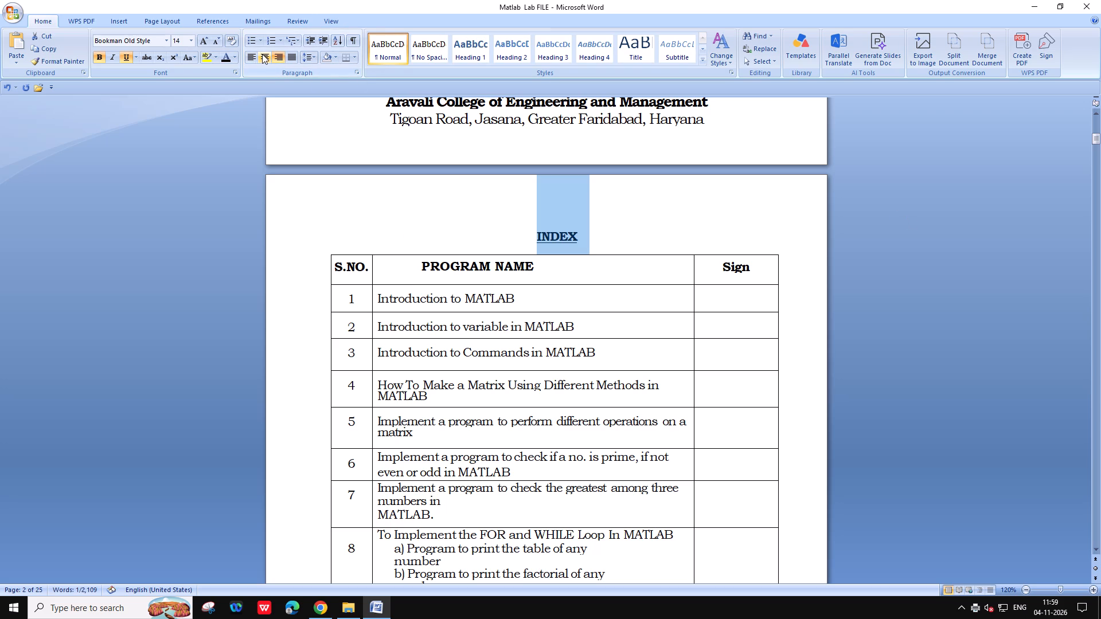
pyautogui.click(929, 211)
# Check the index page and review the overall layout of the document's pages at 50% zoom.
pyautogui.scroll(4, 967, 237)
pyautogui.scroll(-10, 967, 237)
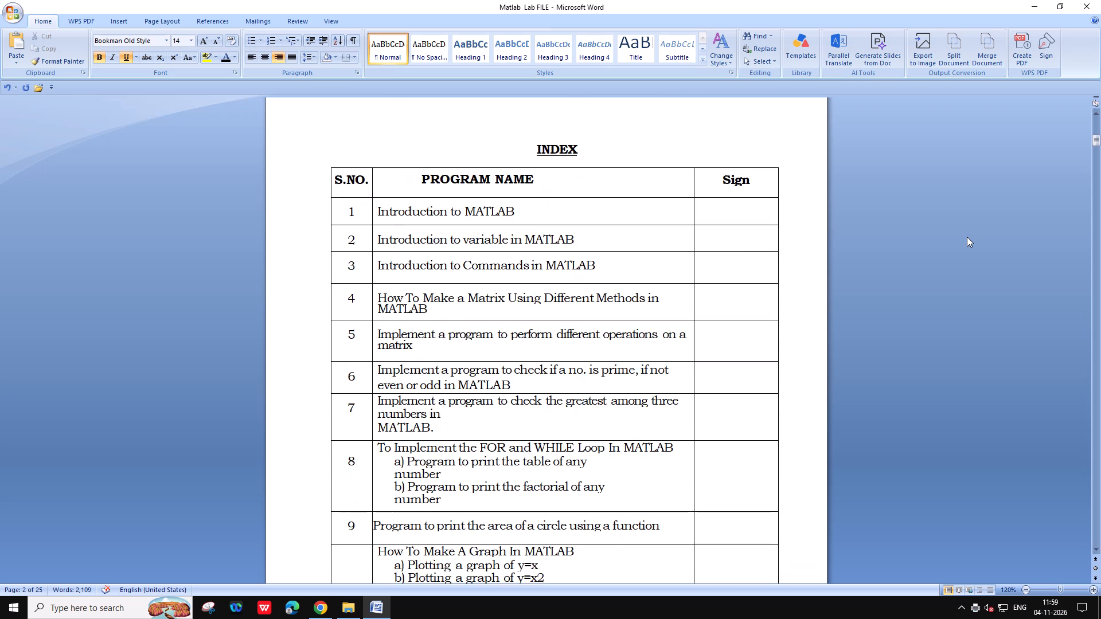
pyautogui.tripleClick(1026, 593)
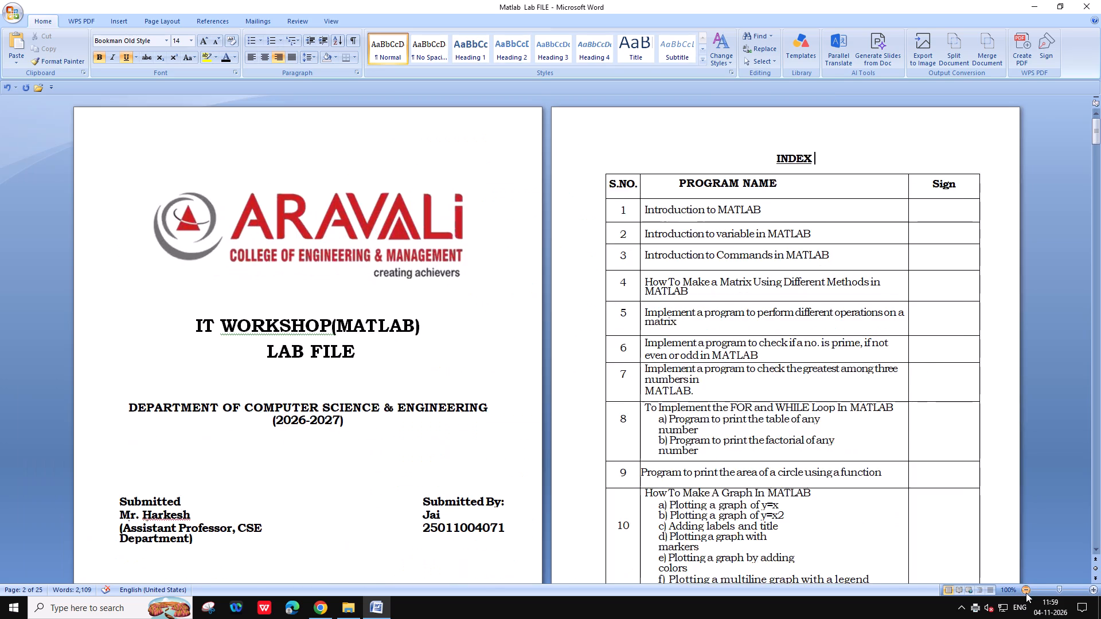
pyautogui.tripleClick(1026, 593)
pyautogui.click(1026, 593)
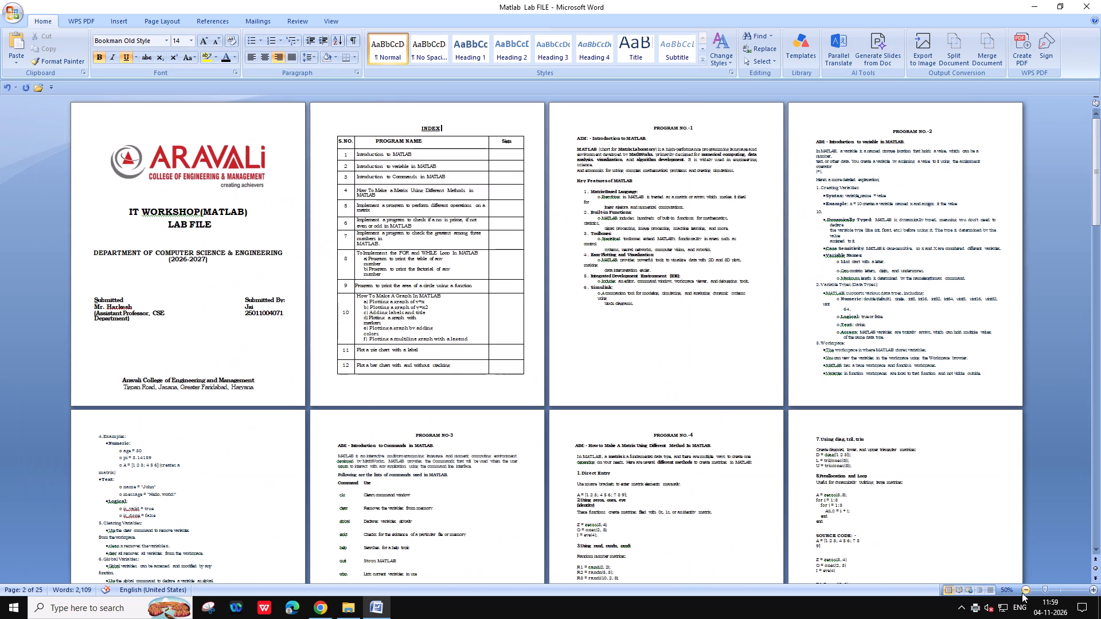
# Review the layout of all program pages from the cover through the Stacked Bar Chart page.
pyautogui.scroll(-4, 738, 342)
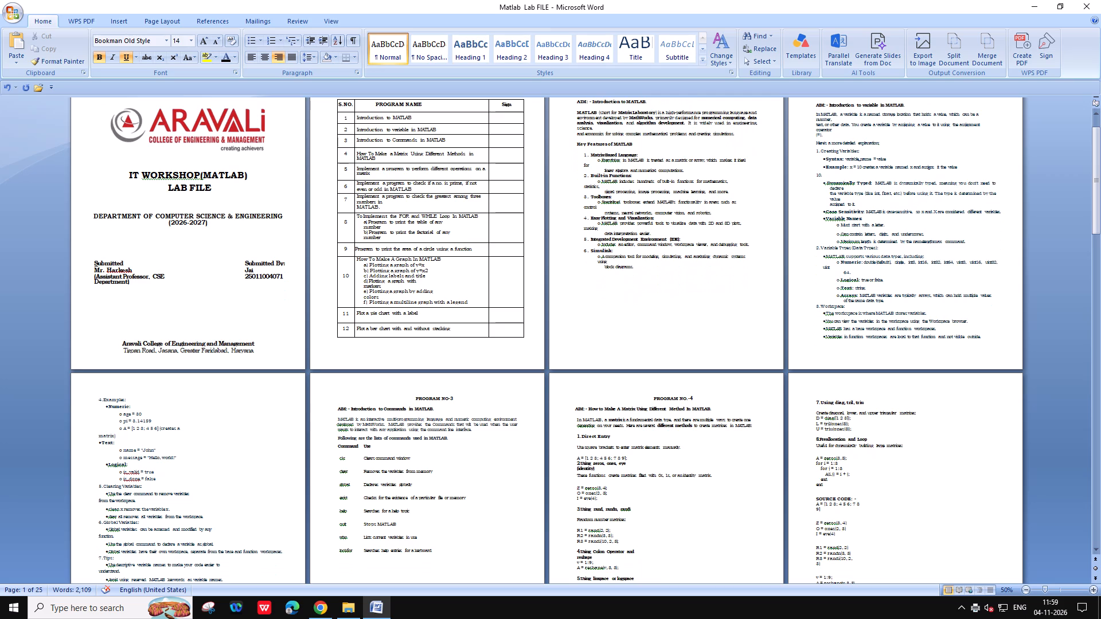
pyautogui.scroll(-20, 735, 342)
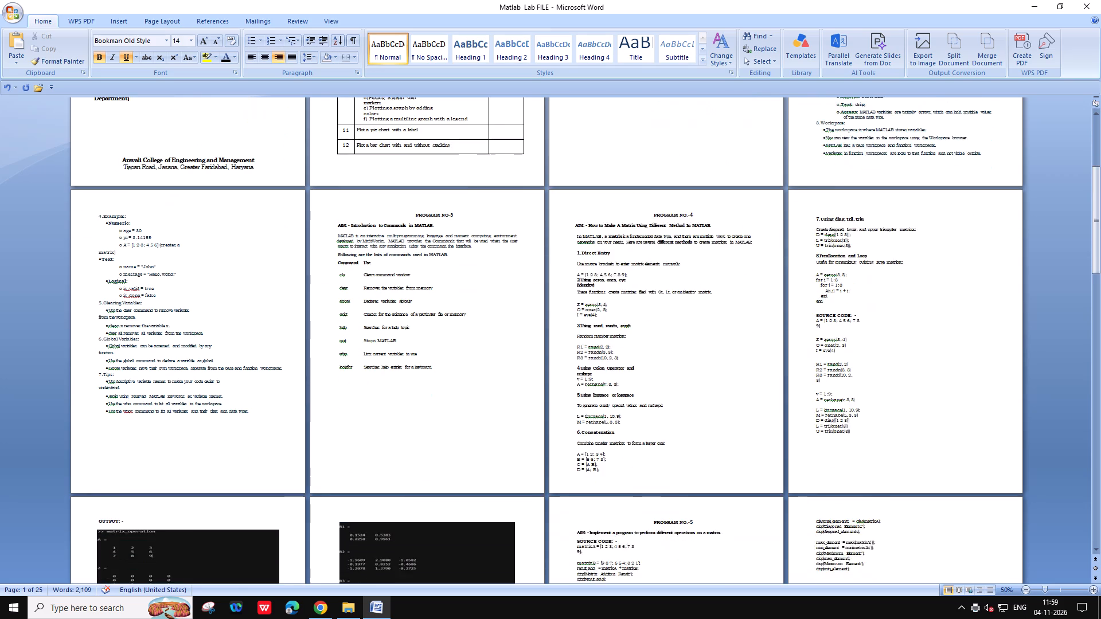
pyautogui.scroll(-6, 735, 342)
pyautogui.scroll(-15, 735, 342)
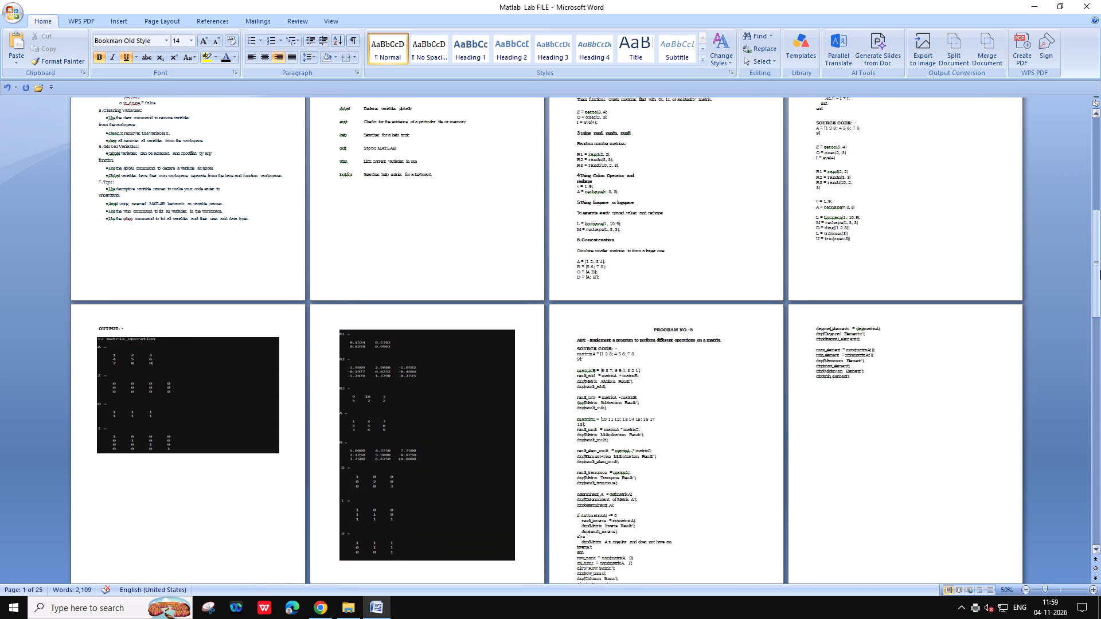
pyautogui.moveTo(1095, 267); pyautogui.dragTo(1099, 288)
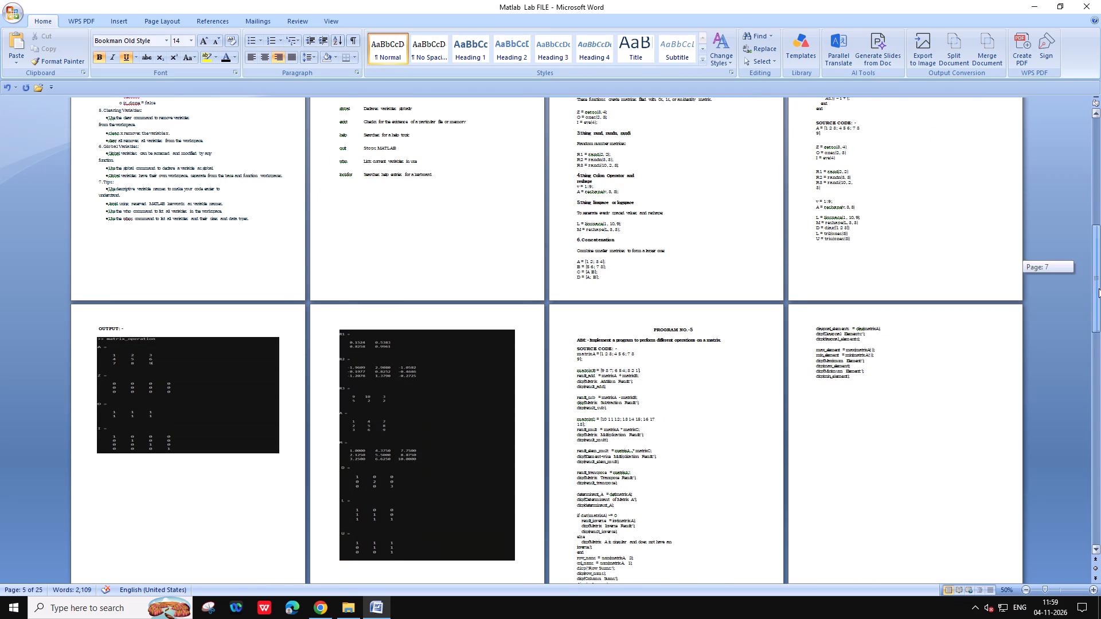
pyautogui.moveTo(1099, 288); pyautogui.dragTo(1100, 314)
pyautogui.scroll(-5, 1025, 316)
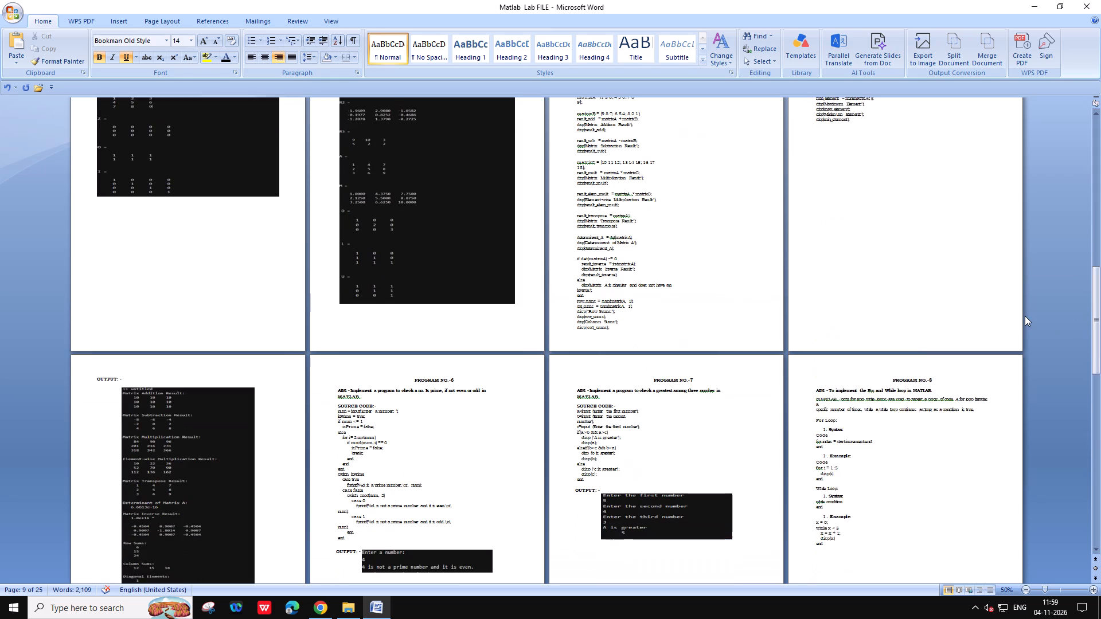
pyautogui.scroll(-20, 1025, 316)
pyautogui.scroll(-12, 1025, 316)
pyautogui.scroll(1, 1025, 316)
pyautogui.scroll(-9, 1025, 316)
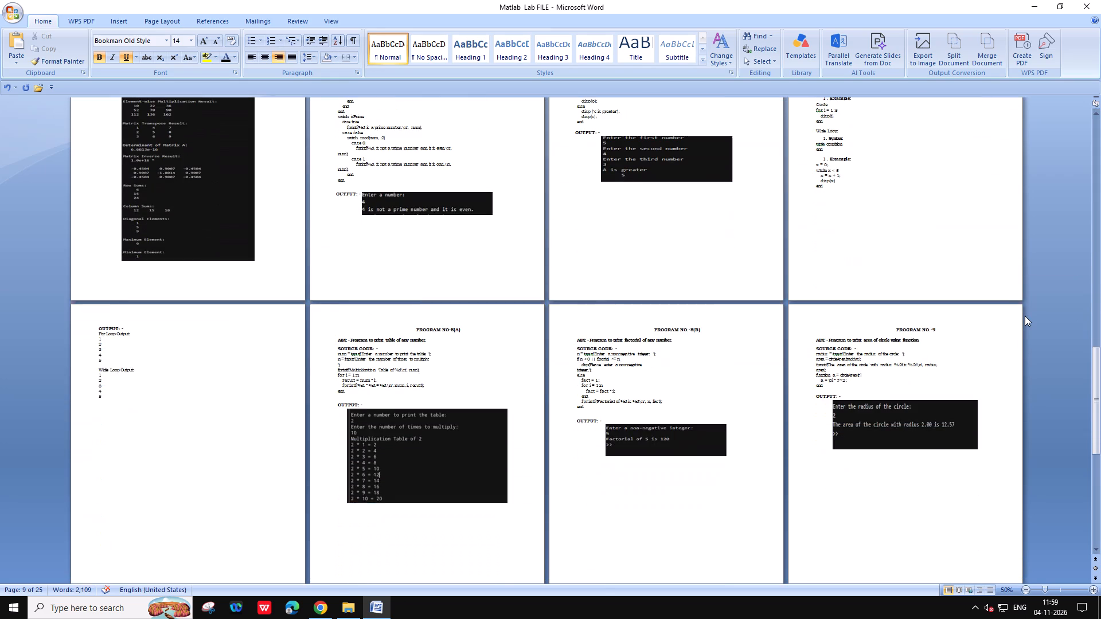
pyautogui.scroll(-20, 1025, 316)
pyautogui.scroll(-20, 1025, 316)
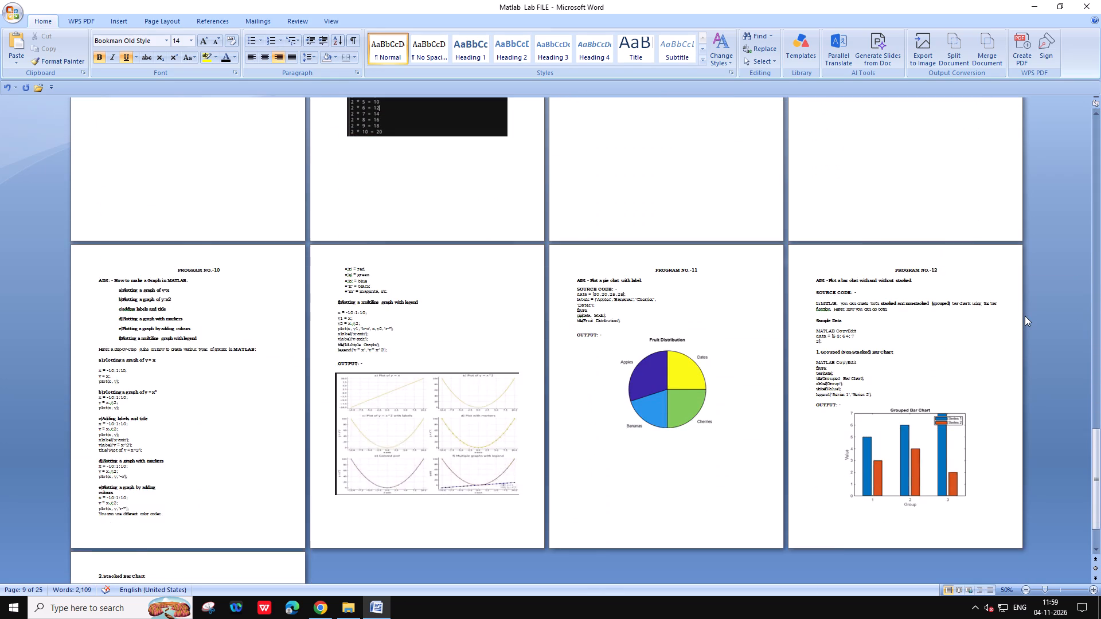
pyautogui.scroll(-13, 1025, 316)
pyautogui.scroll(-19, 1025, 316)
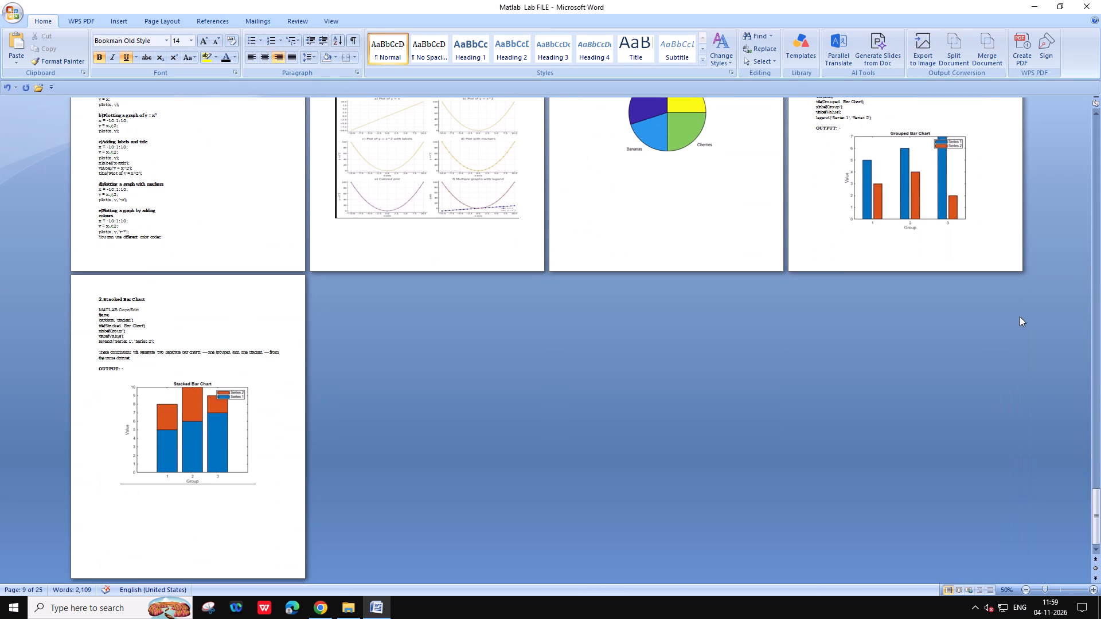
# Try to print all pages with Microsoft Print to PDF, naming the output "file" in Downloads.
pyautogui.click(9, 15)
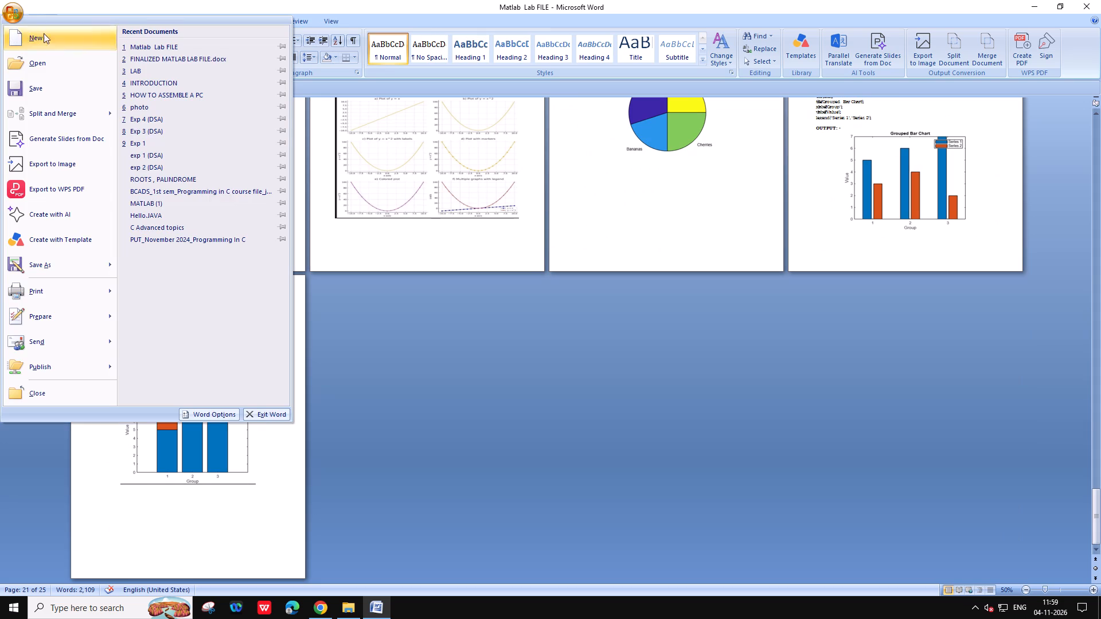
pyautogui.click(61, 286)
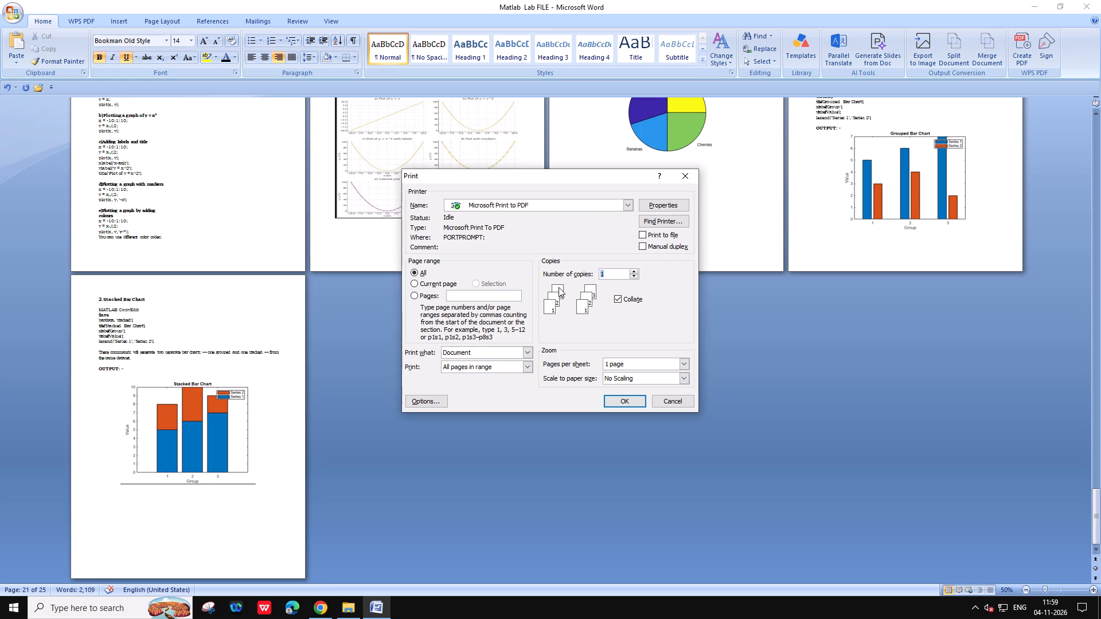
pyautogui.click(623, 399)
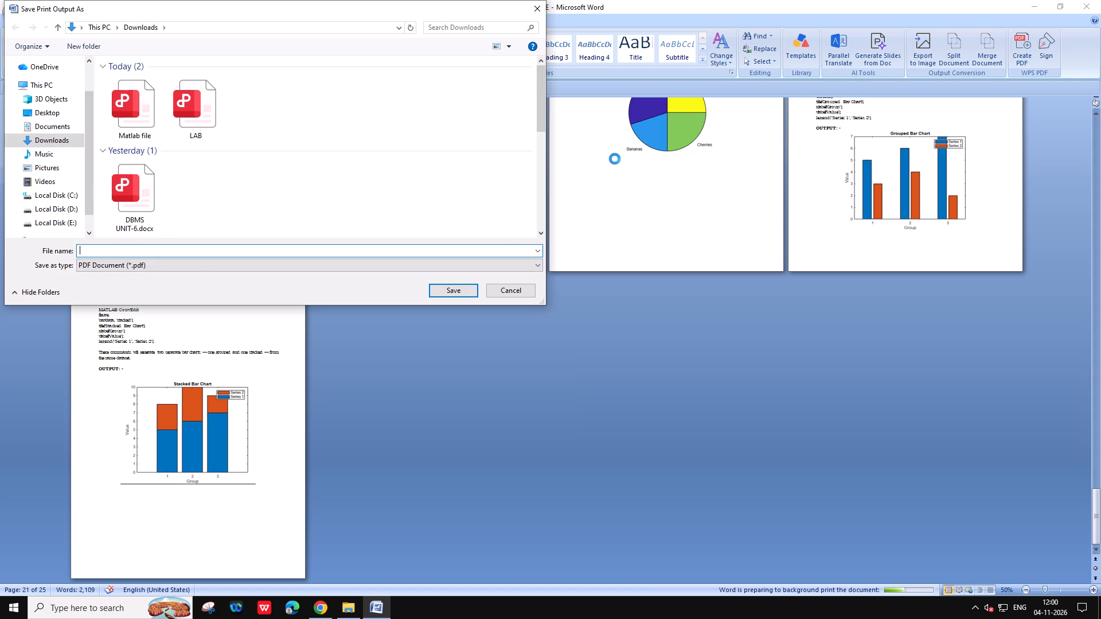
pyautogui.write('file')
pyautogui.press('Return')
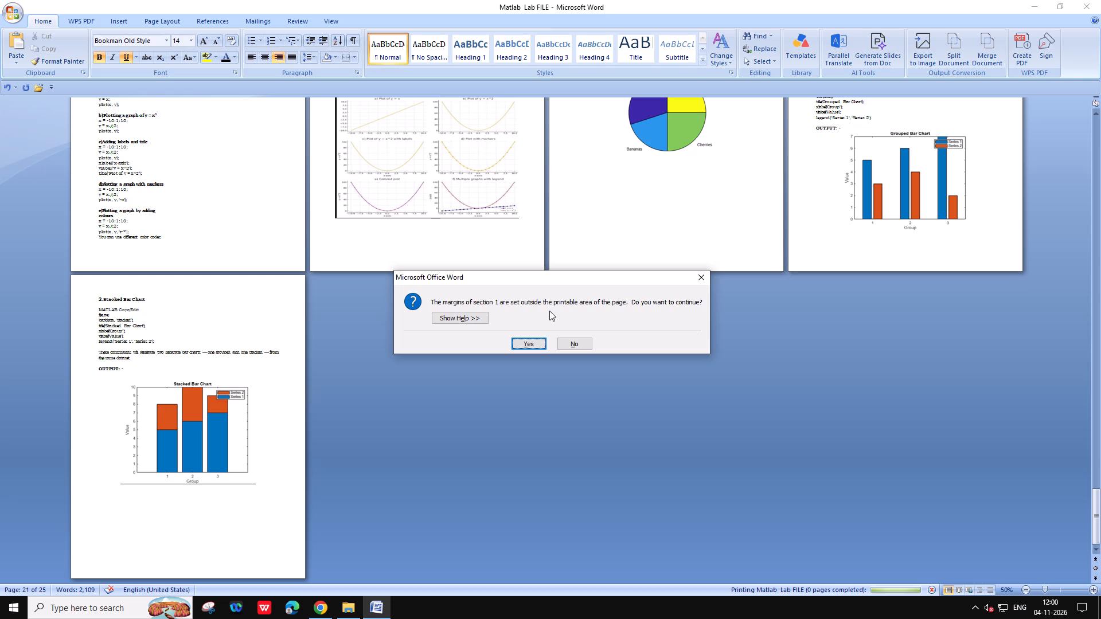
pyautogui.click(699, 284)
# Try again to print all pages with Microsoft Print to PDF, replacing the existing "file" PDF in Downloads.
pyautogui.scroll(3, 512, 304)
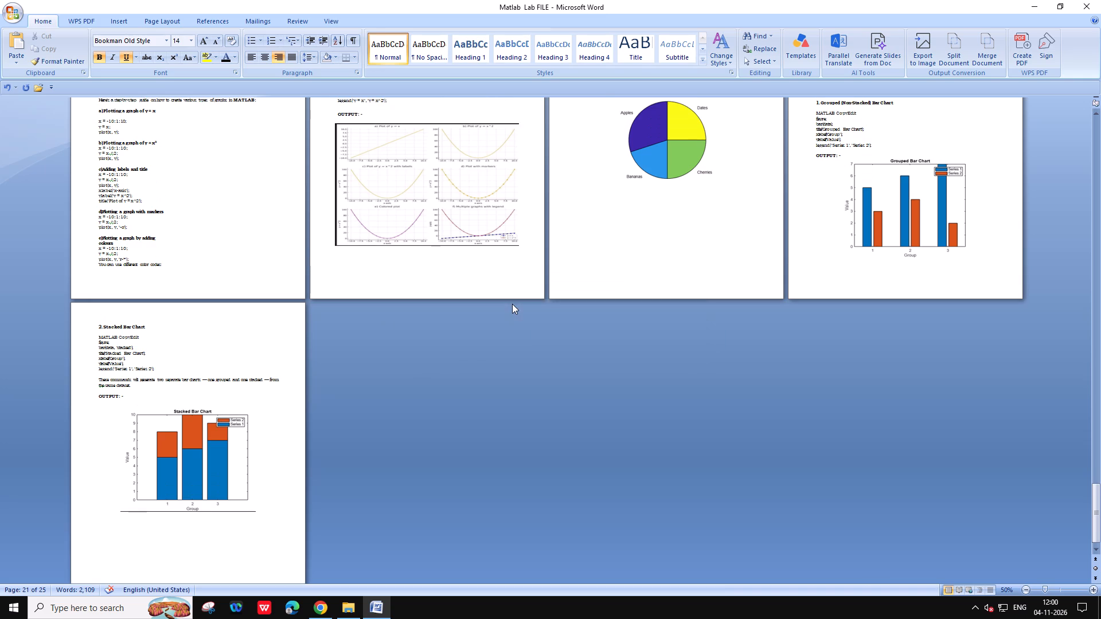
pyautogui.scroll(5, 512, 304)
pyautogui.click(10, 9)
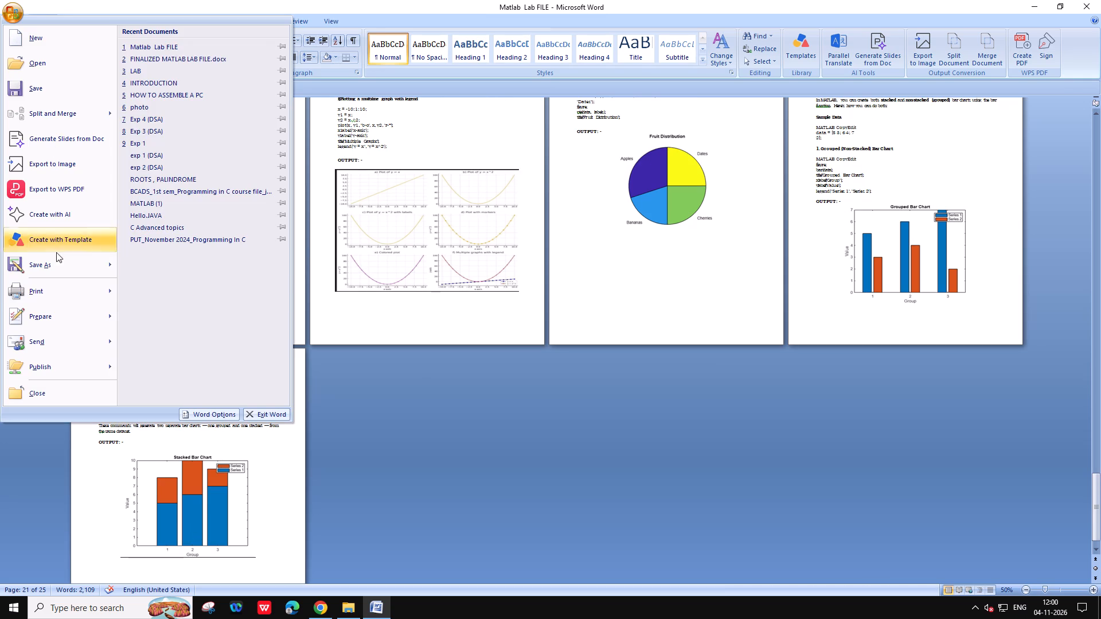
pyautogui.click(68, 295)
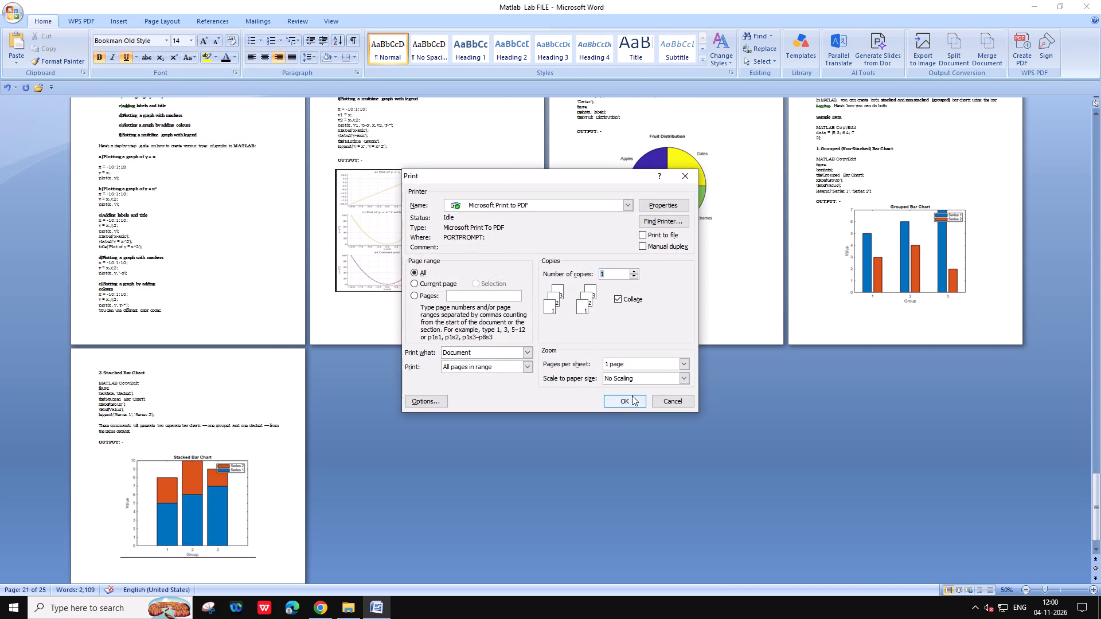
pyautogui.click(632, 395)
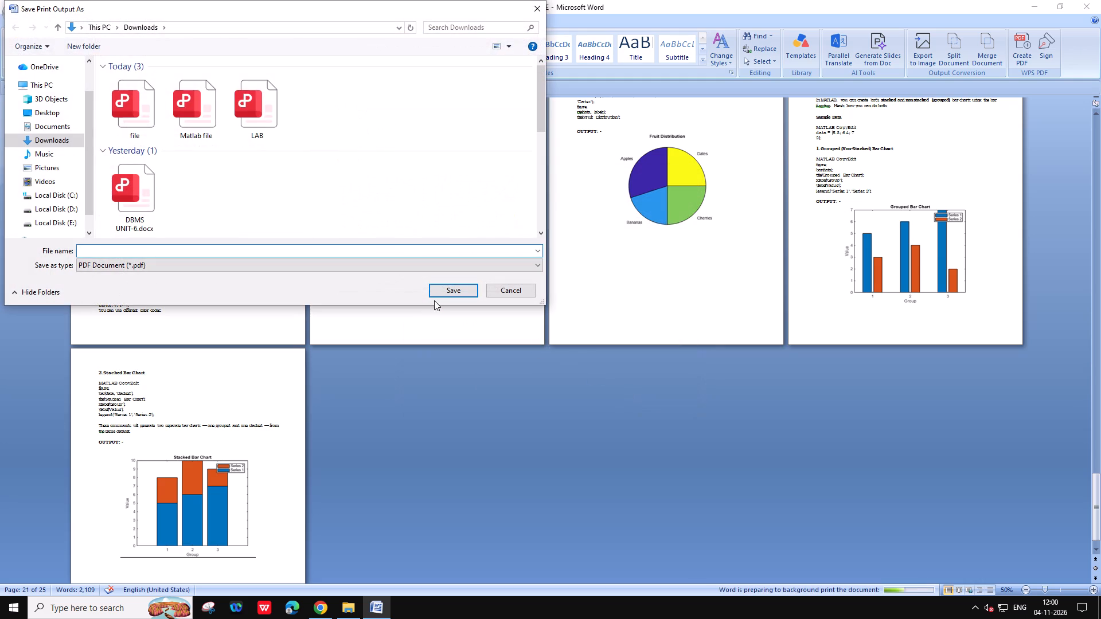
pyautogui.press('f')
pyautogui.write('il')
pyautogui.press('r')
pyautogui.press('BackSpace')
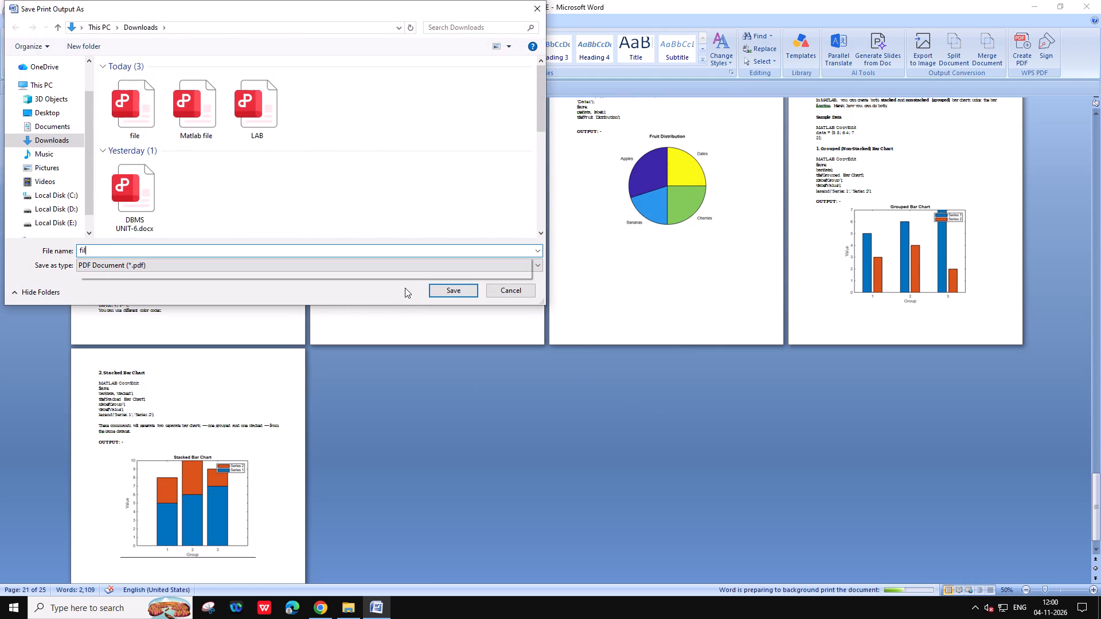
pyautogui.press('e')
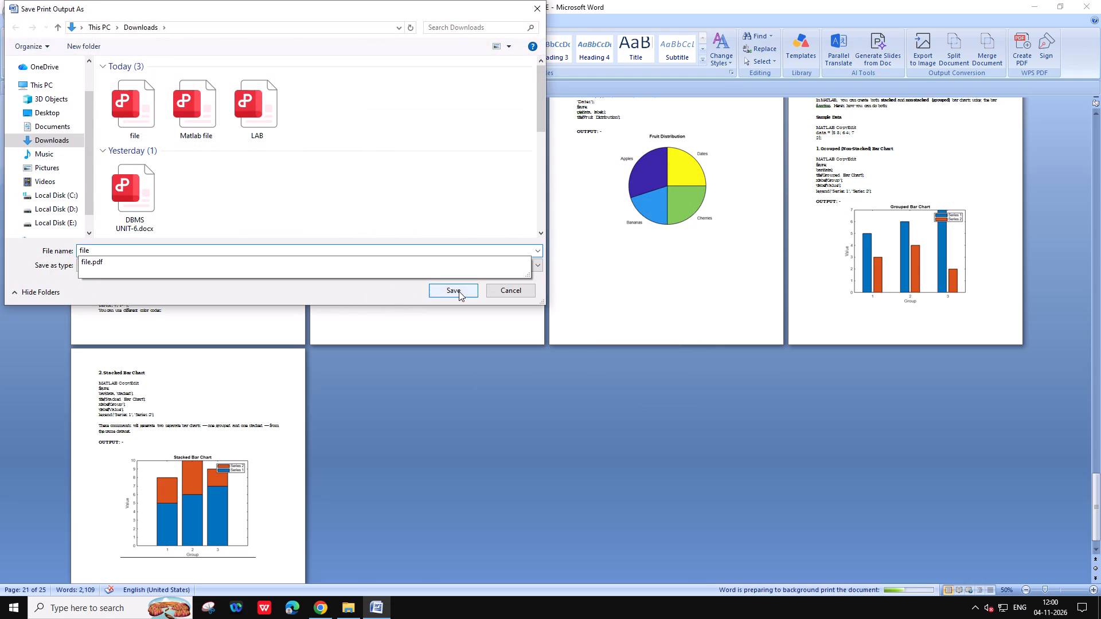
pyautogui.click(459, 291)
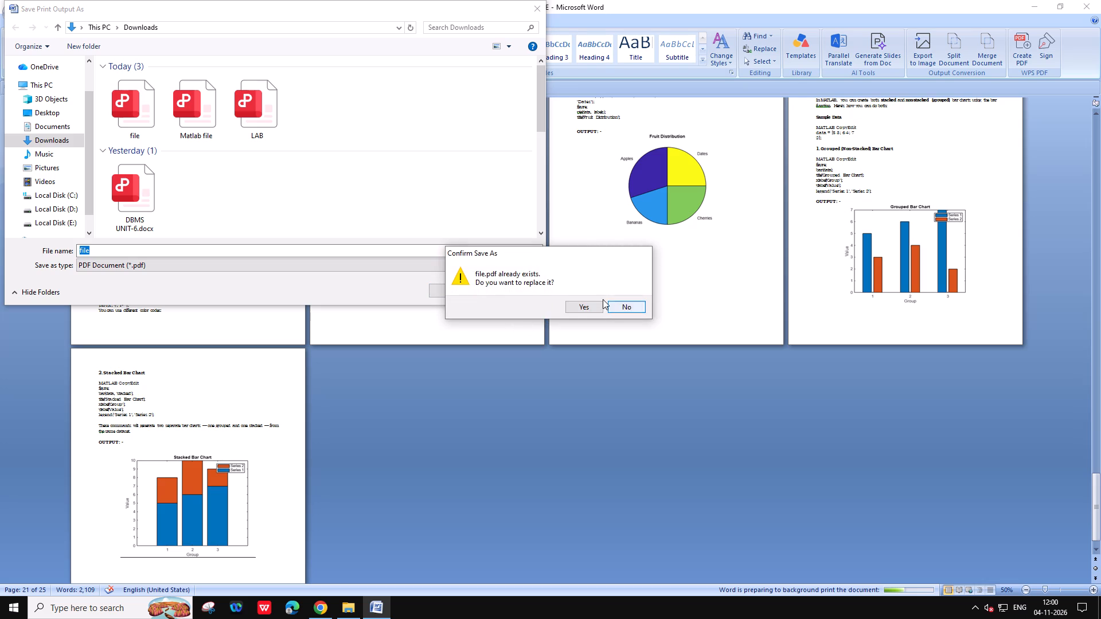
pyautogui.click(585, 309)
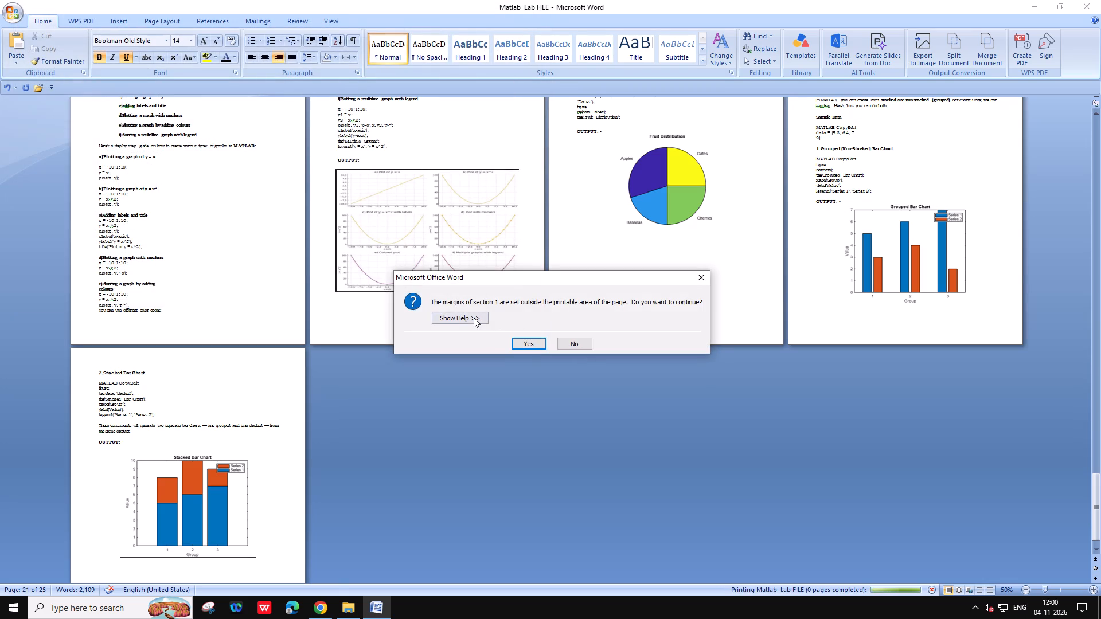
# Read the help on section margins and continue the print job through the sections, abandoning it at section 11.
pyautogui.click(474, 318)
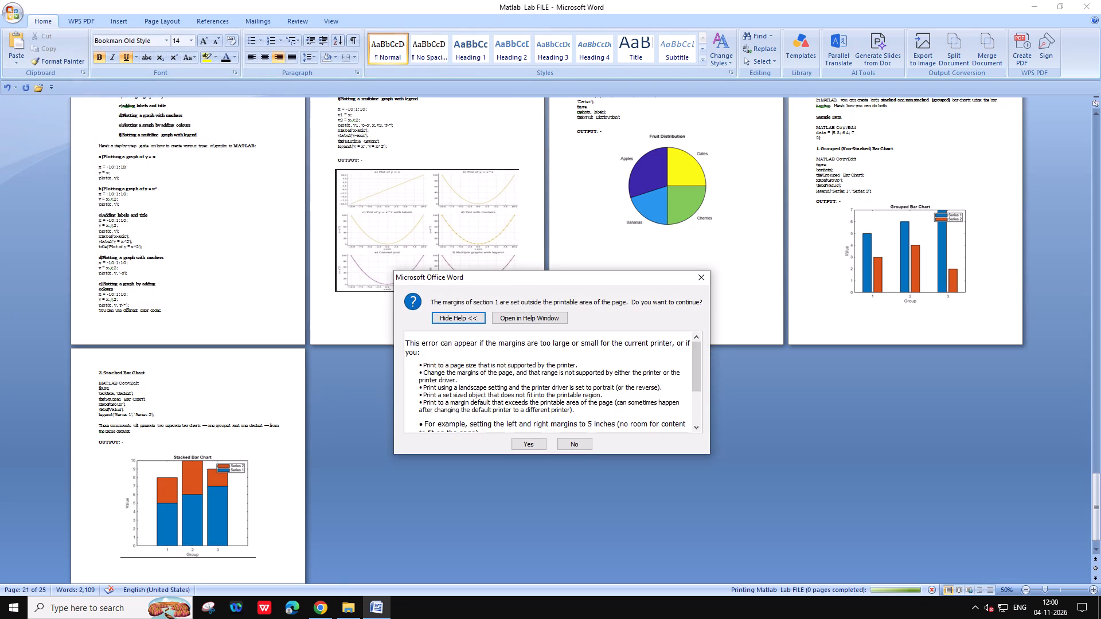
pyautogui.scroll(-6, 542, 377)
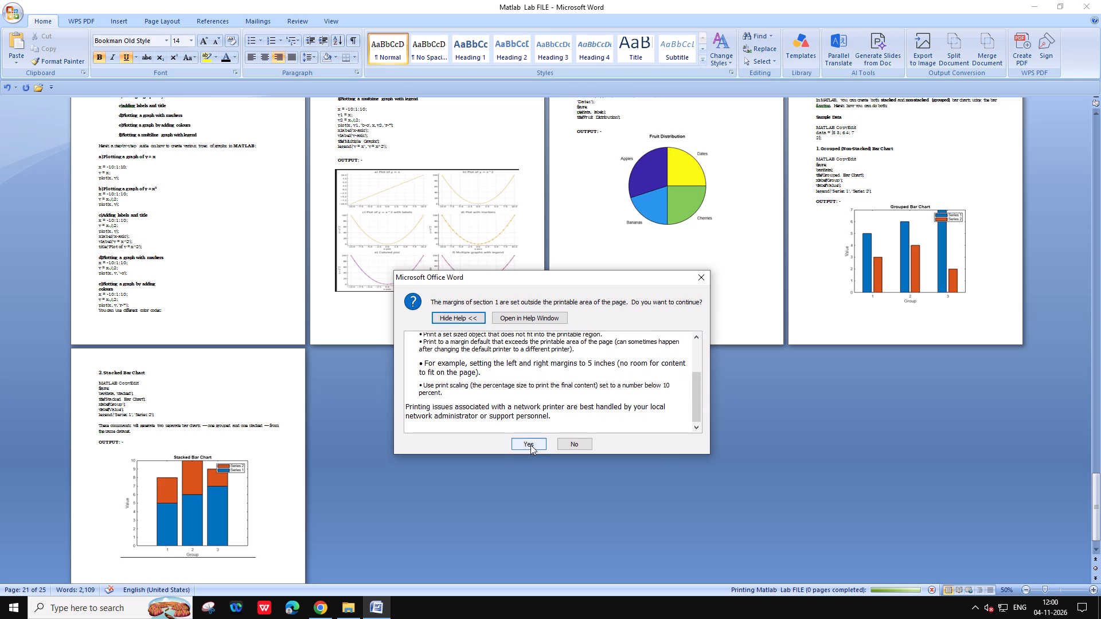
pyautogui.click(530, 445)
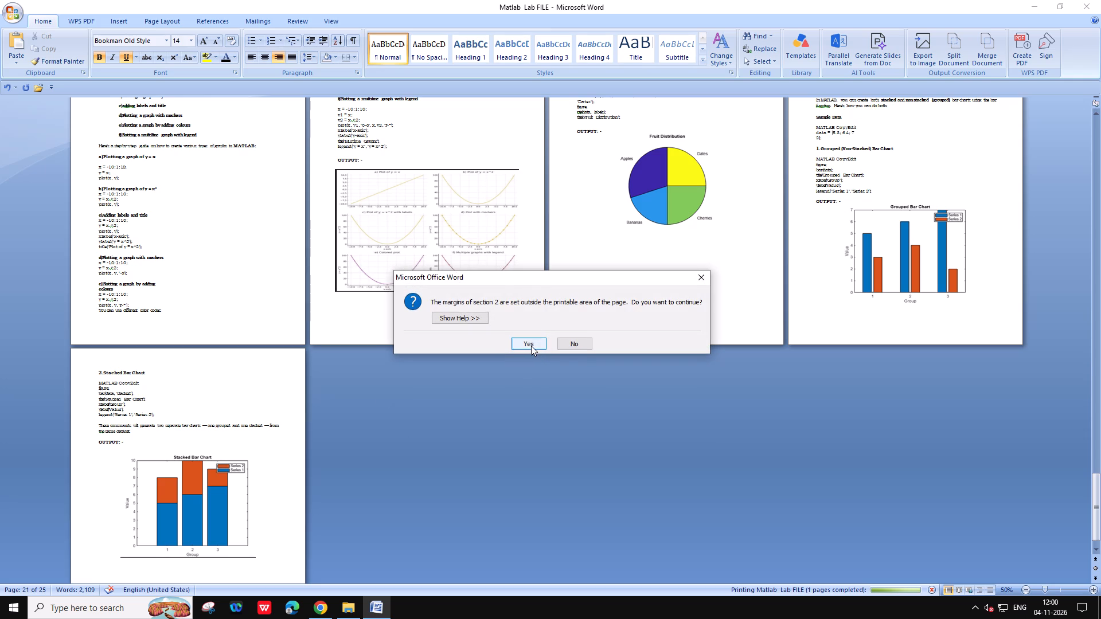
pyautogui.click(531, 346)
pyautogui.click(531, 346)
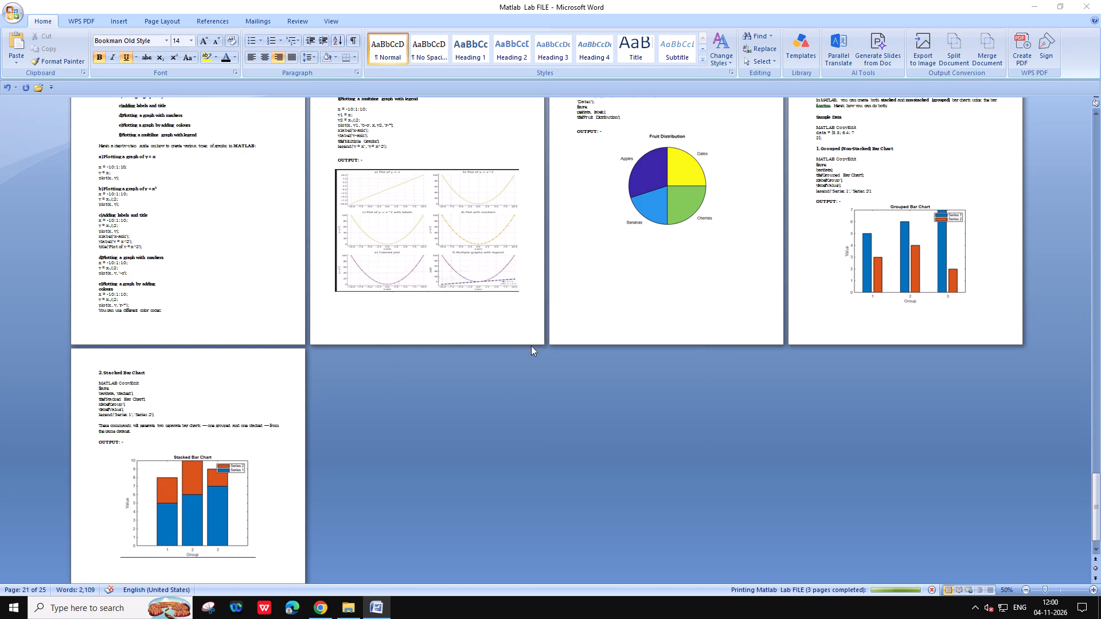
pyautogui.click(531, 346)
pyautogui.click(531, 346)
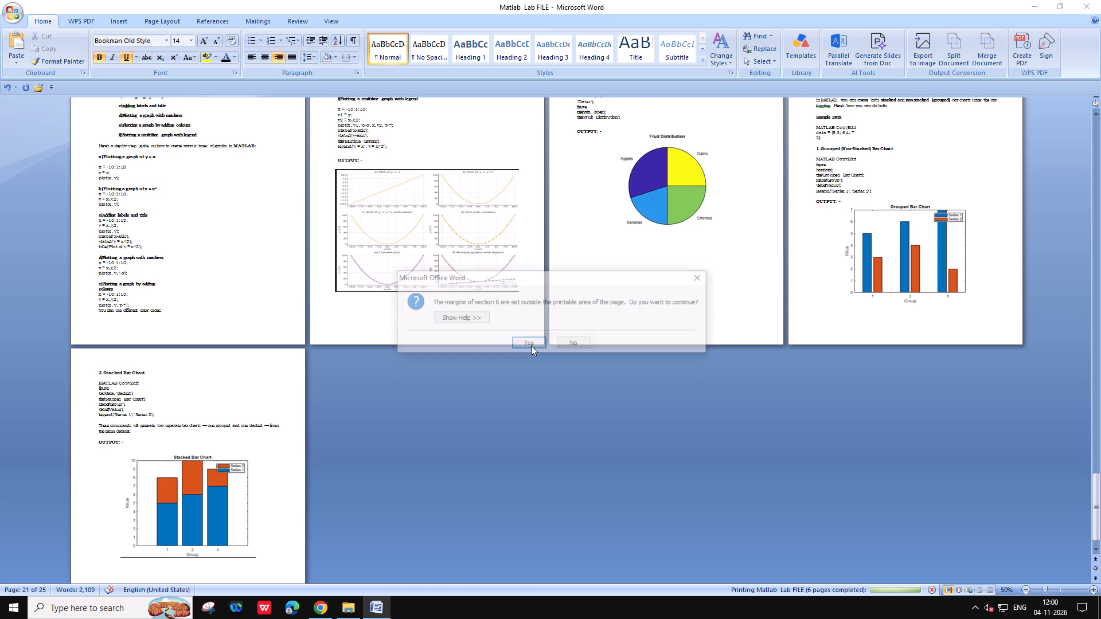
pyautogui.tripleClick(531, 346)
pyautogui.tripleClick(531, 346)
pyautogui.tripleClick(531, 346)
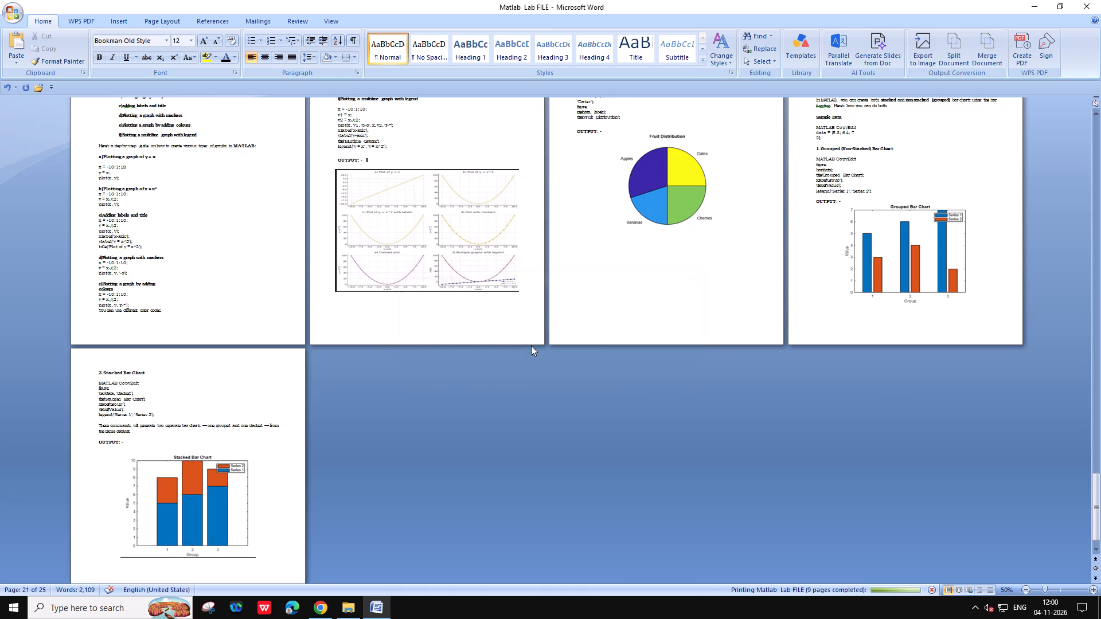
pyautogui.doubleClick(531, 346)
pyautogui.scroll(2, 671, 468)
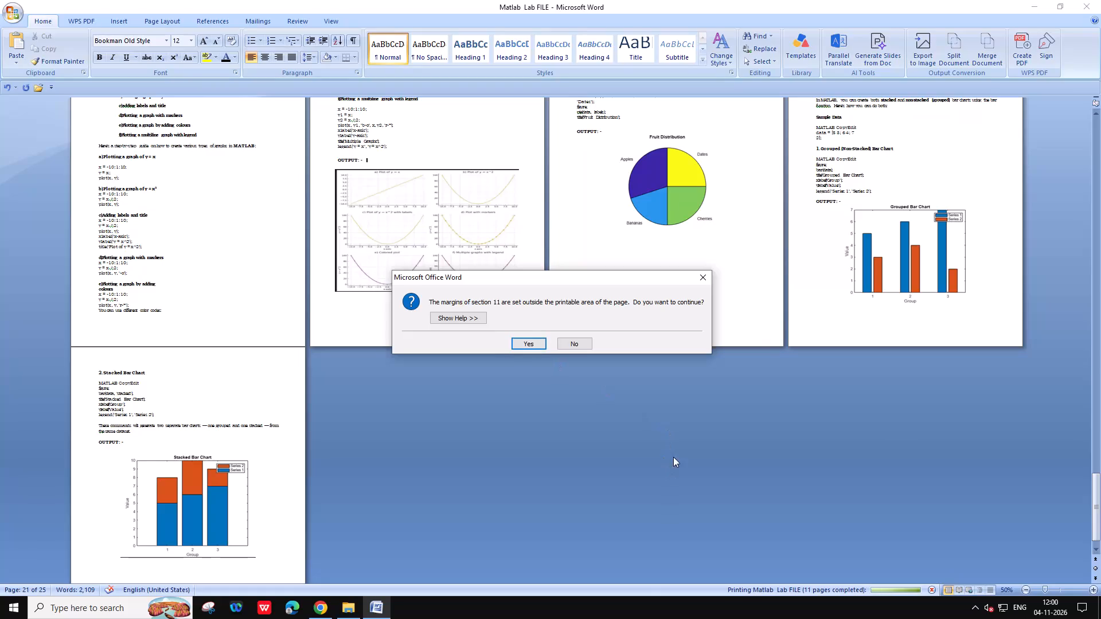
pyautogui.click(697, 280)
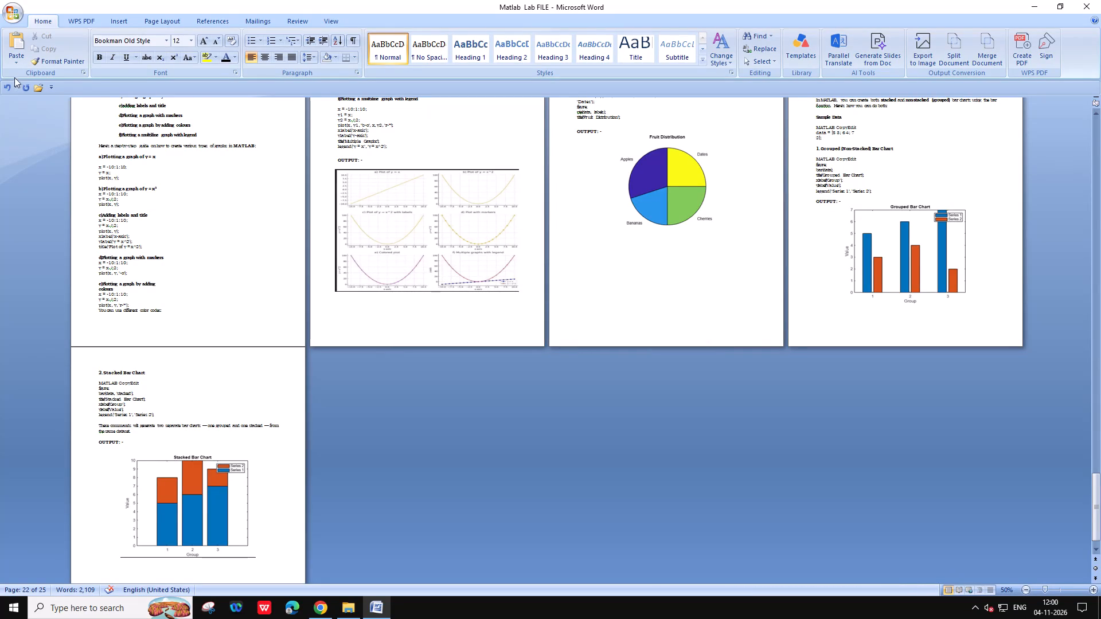
# Review the pages back to the cover and examine the block of submission details there.
pyautogui.scroll(7, 283, 195)
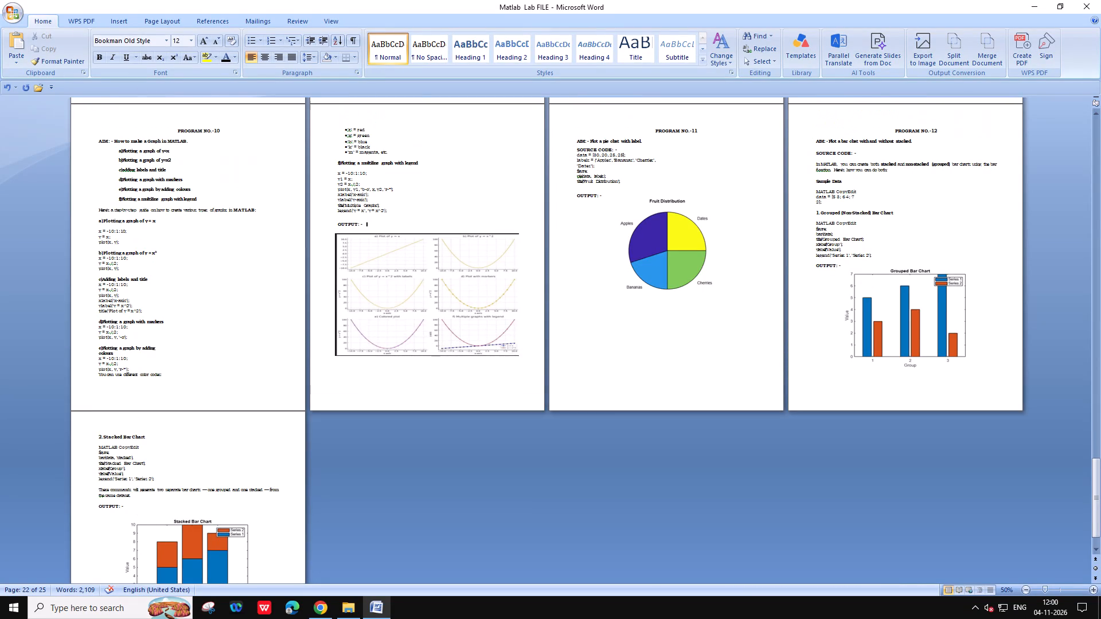
pyautogui.scroll(17, 283, 195)
pyautogui.scroll(7, 283, 195)
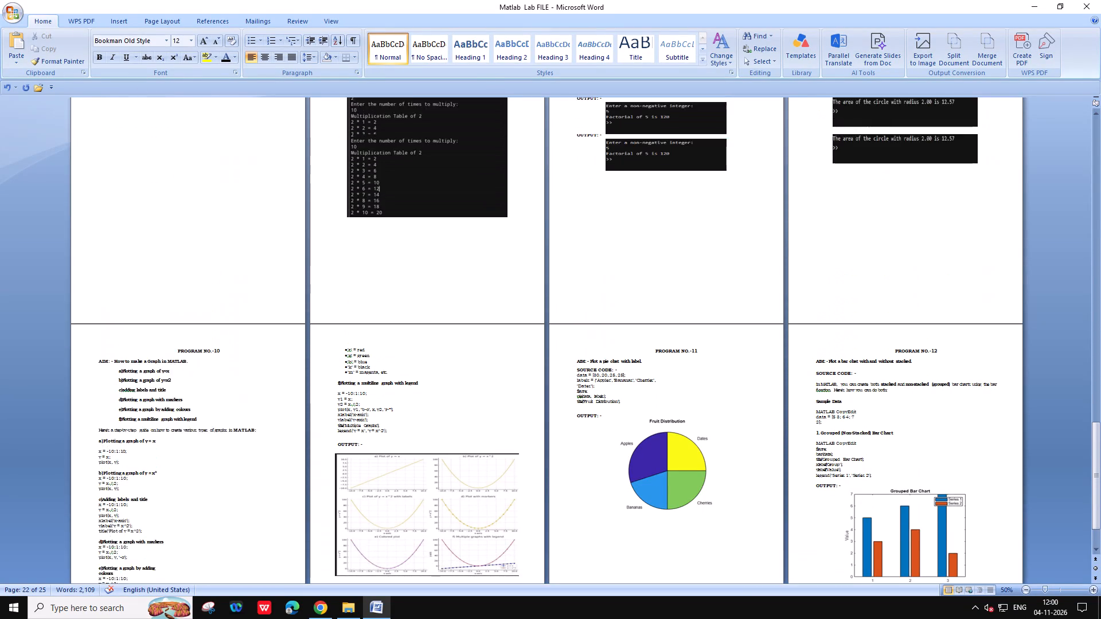
pyautogui.scroll(15, 244, 194)
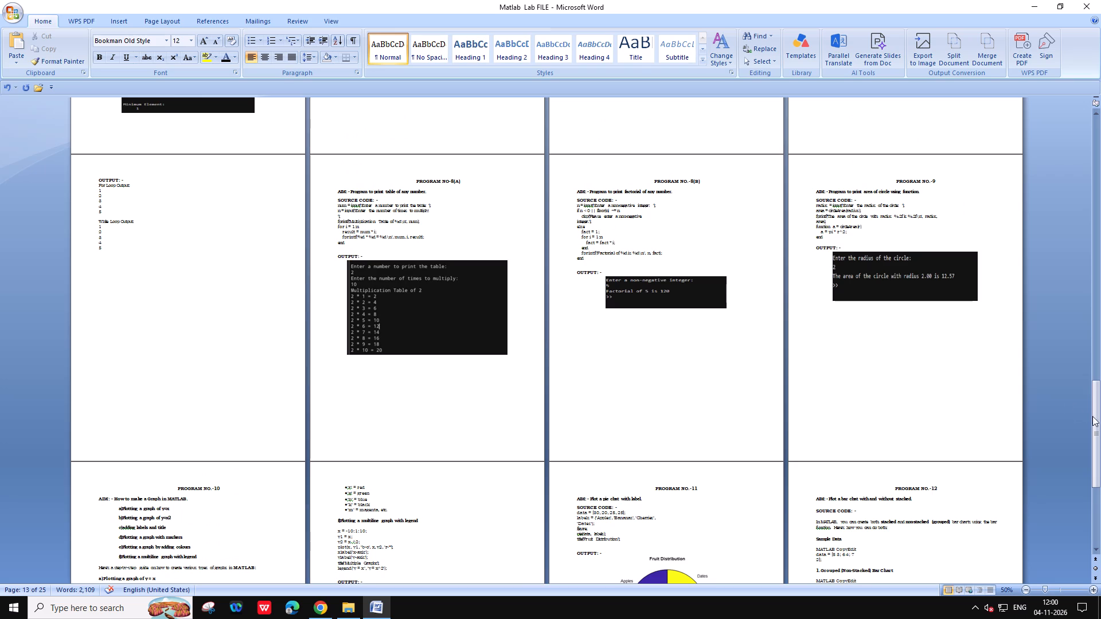
pyautogui.moveTo(1099, 420); pyautogui.dragTo(1100, 137)
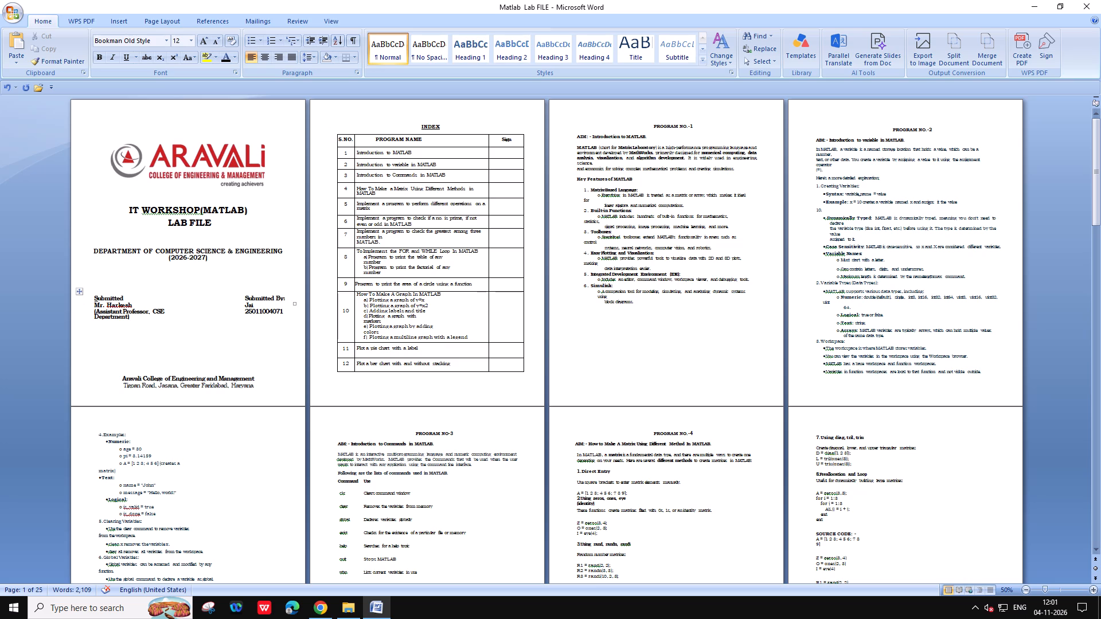
pyautogui.moveTo(80, 283); pyautogui.dragTo(196, 332)
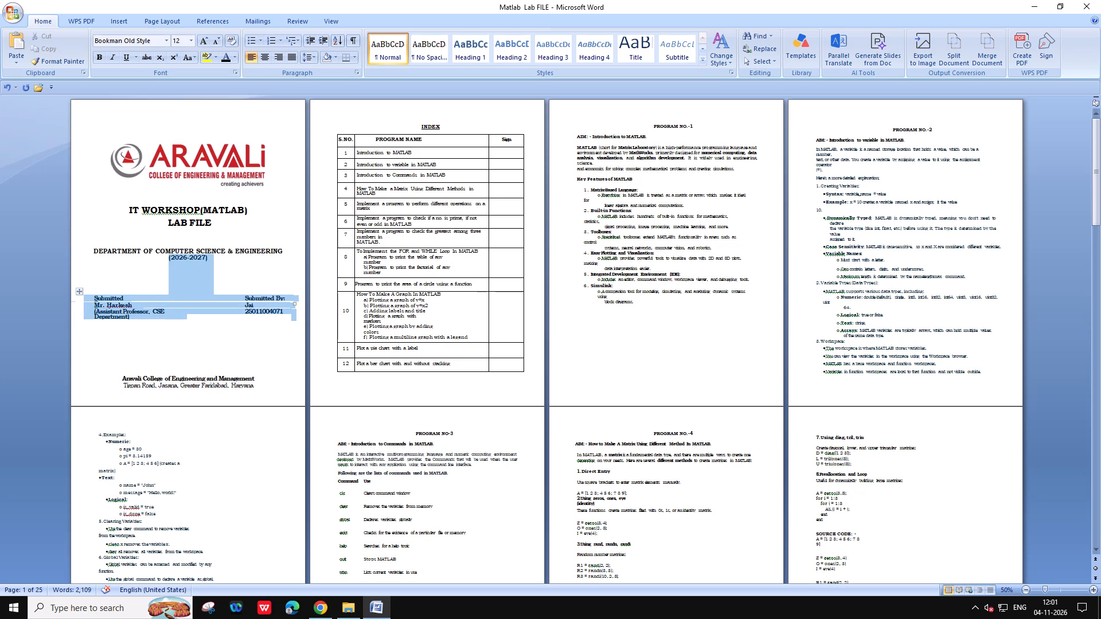
pyautogui.moveTo(196, 332); pyautogui.dragTo(119, 283)
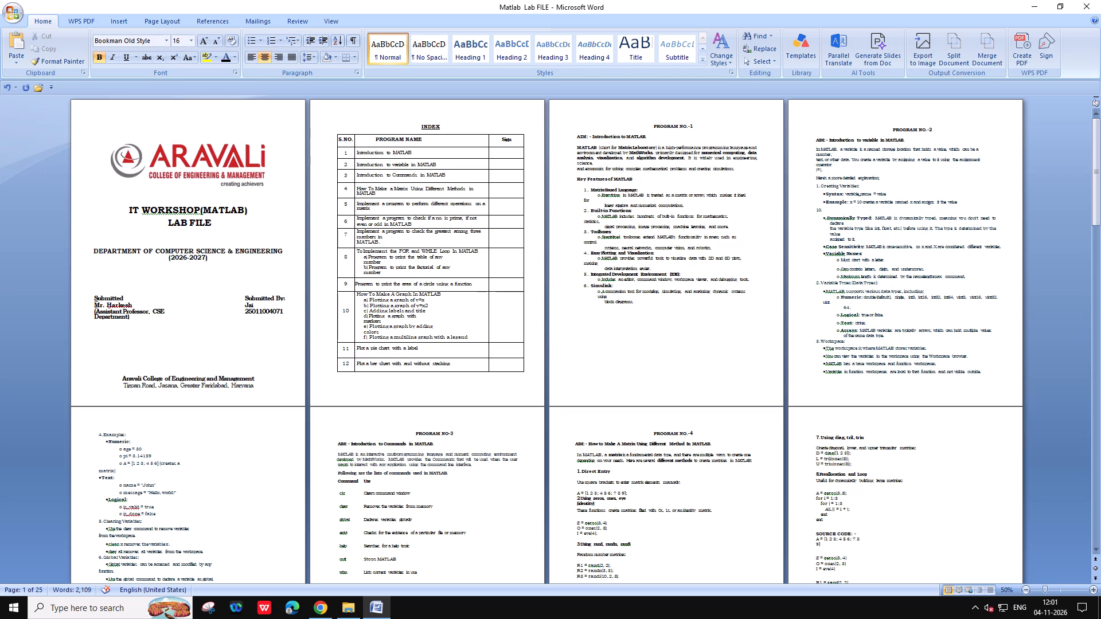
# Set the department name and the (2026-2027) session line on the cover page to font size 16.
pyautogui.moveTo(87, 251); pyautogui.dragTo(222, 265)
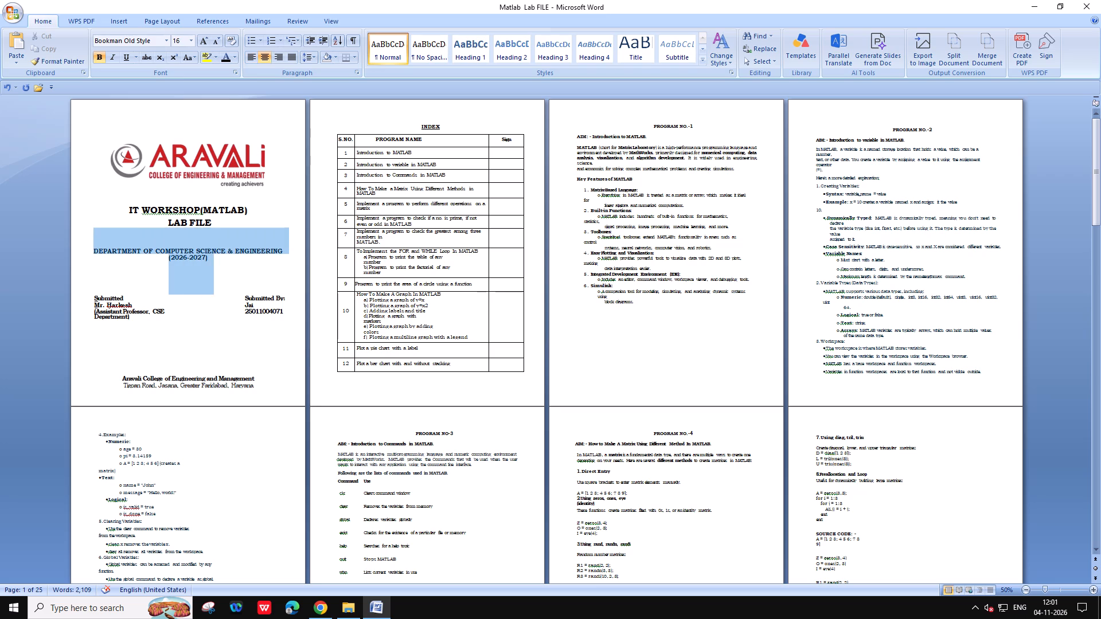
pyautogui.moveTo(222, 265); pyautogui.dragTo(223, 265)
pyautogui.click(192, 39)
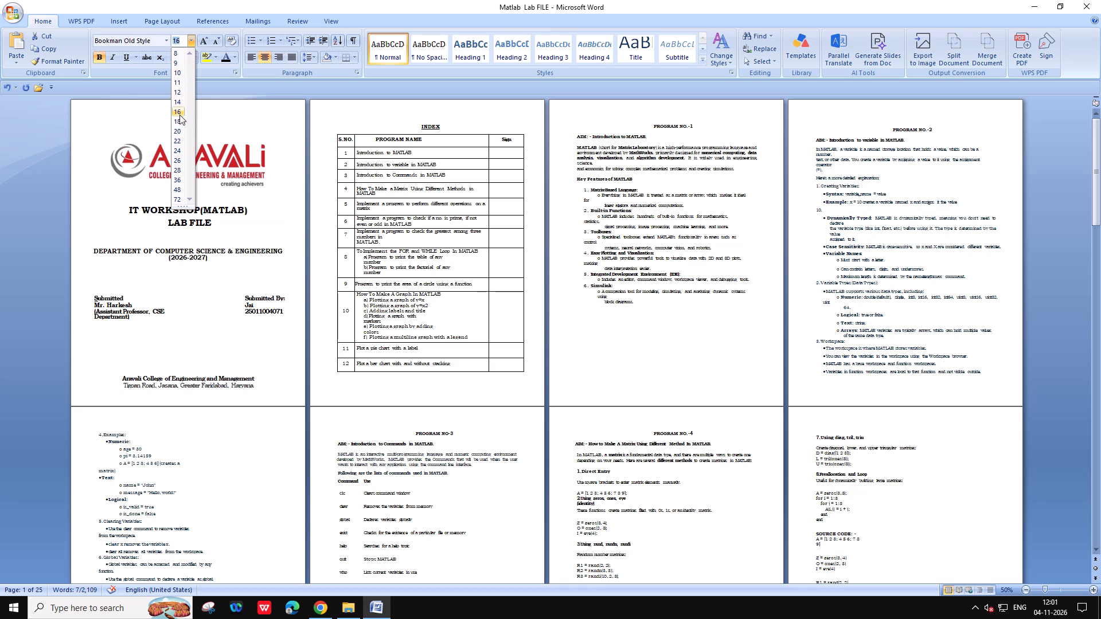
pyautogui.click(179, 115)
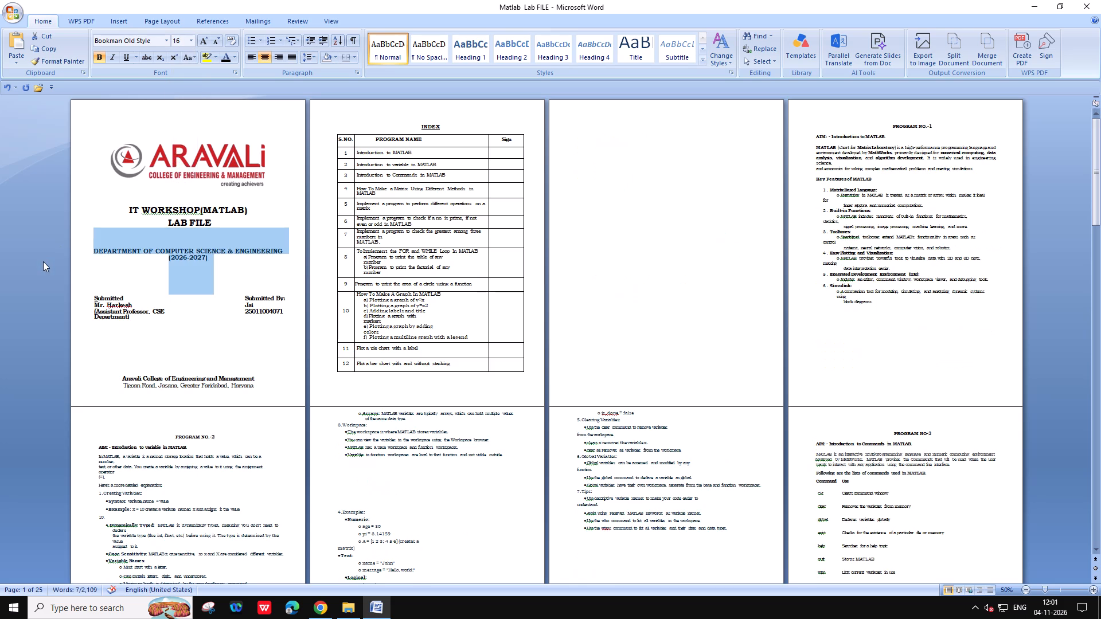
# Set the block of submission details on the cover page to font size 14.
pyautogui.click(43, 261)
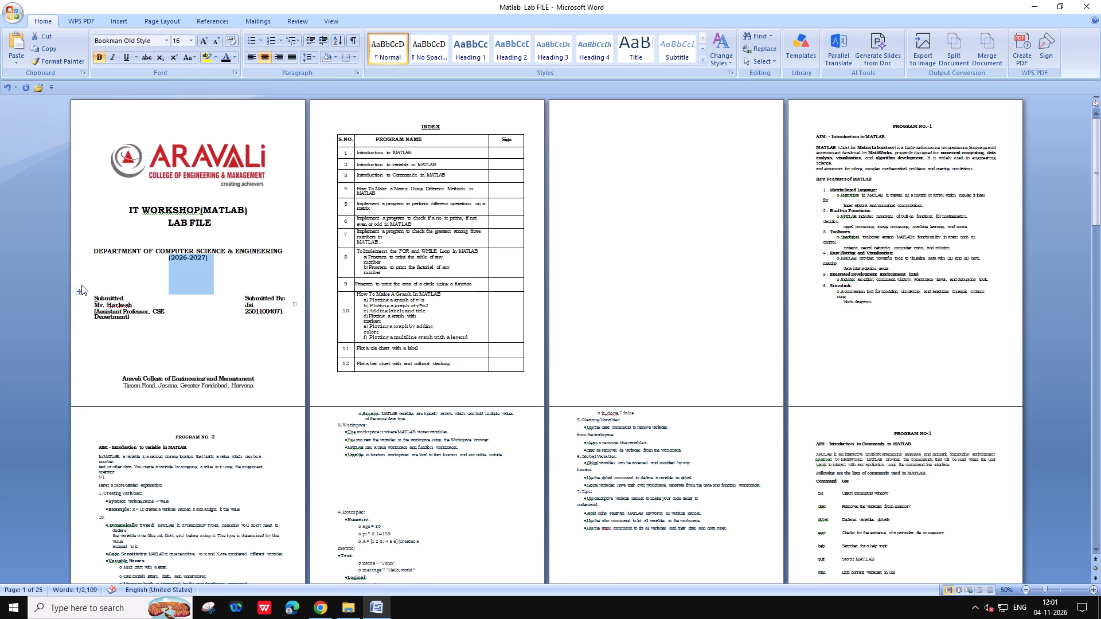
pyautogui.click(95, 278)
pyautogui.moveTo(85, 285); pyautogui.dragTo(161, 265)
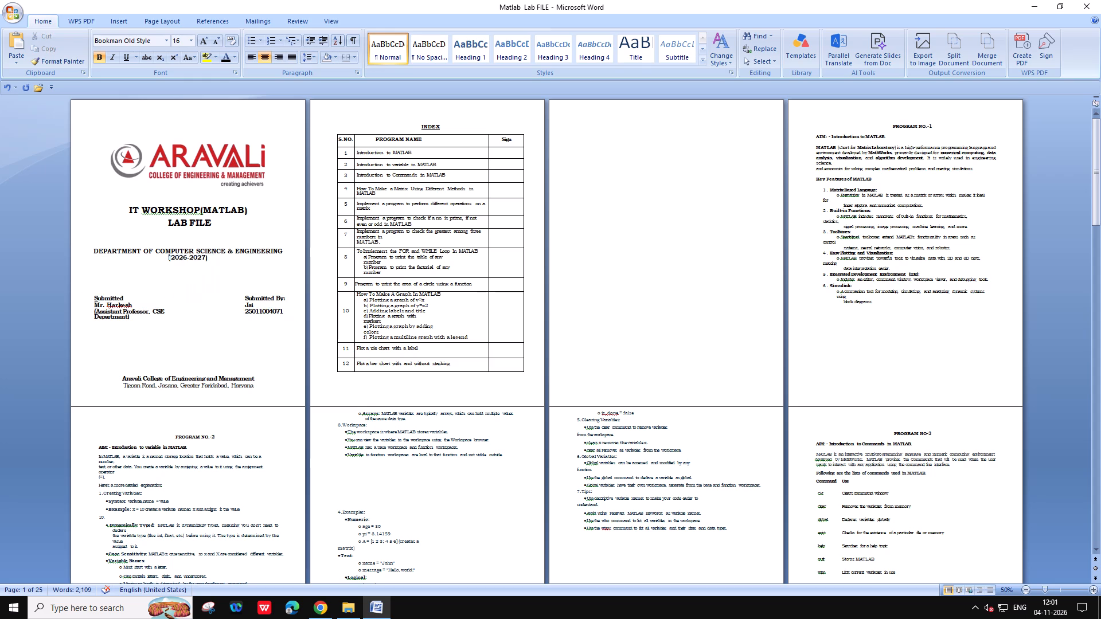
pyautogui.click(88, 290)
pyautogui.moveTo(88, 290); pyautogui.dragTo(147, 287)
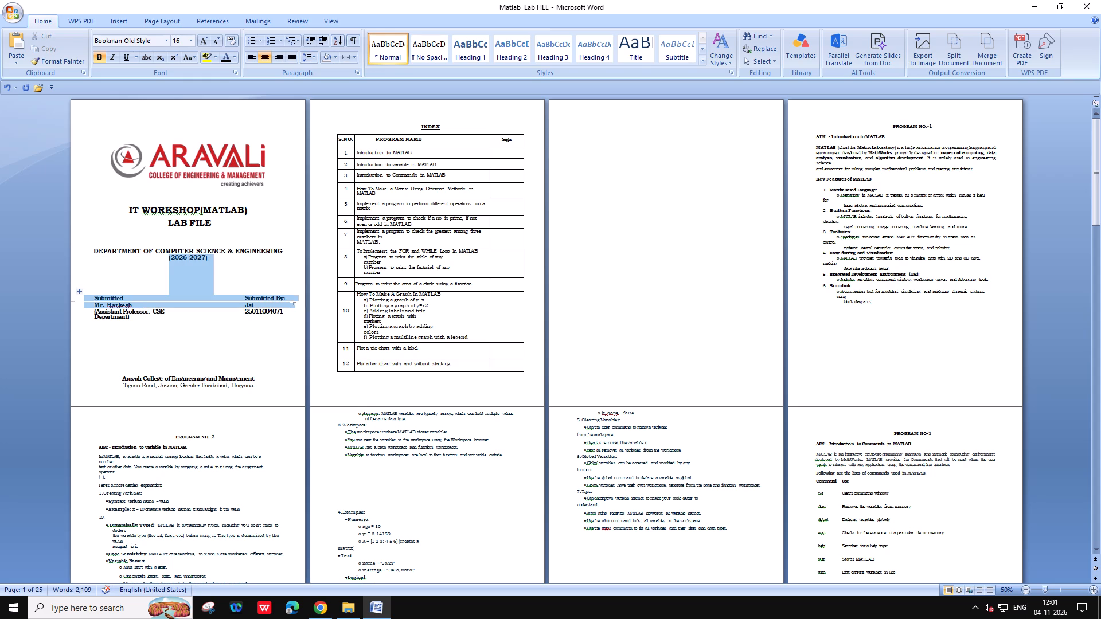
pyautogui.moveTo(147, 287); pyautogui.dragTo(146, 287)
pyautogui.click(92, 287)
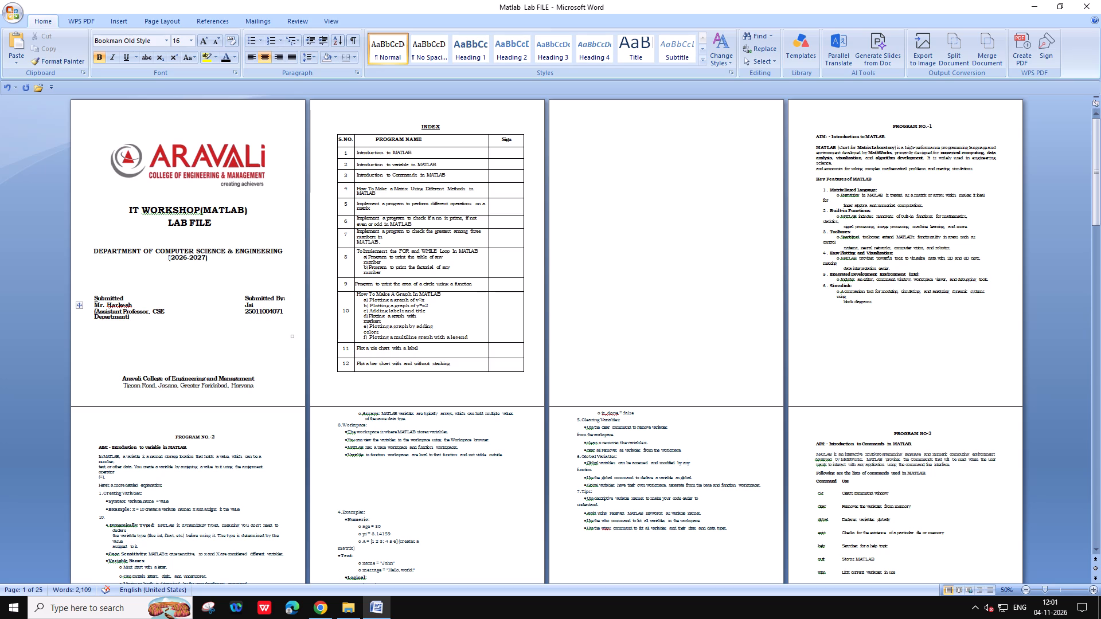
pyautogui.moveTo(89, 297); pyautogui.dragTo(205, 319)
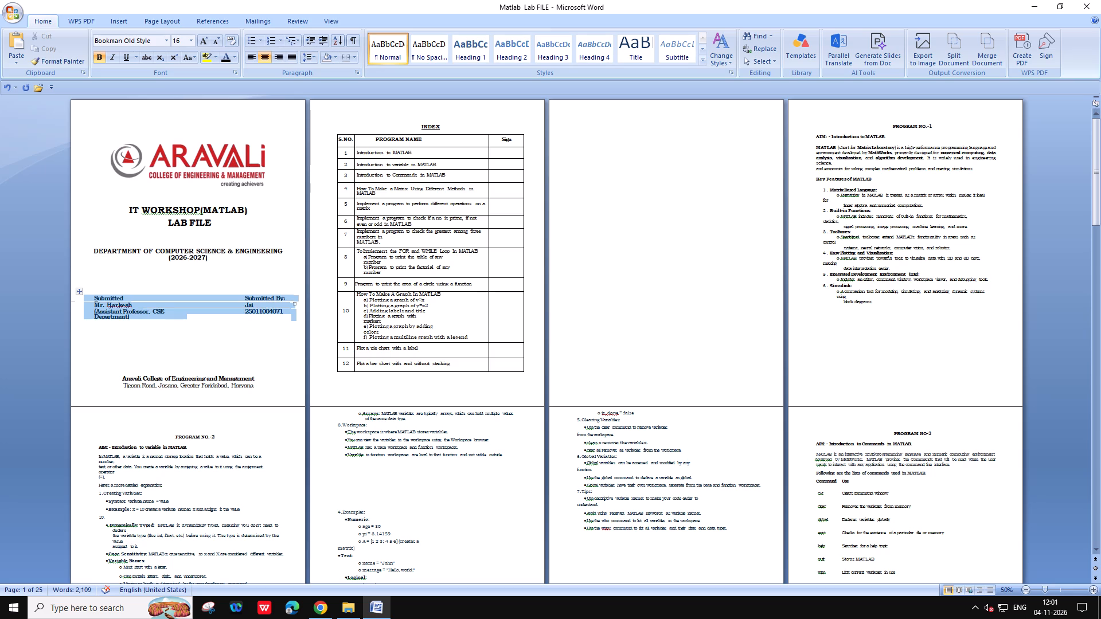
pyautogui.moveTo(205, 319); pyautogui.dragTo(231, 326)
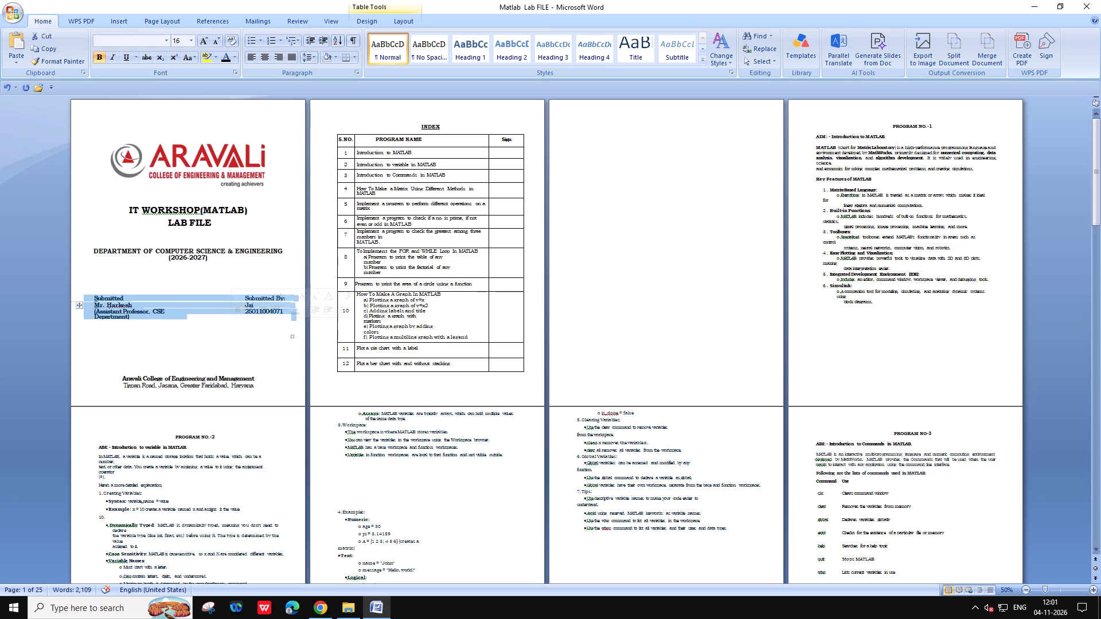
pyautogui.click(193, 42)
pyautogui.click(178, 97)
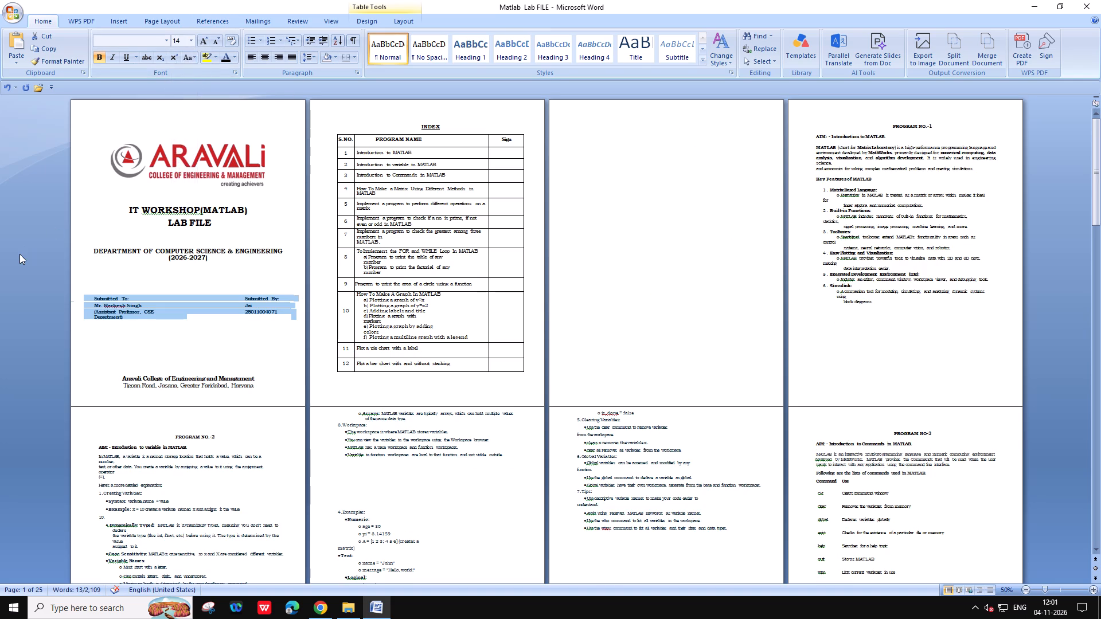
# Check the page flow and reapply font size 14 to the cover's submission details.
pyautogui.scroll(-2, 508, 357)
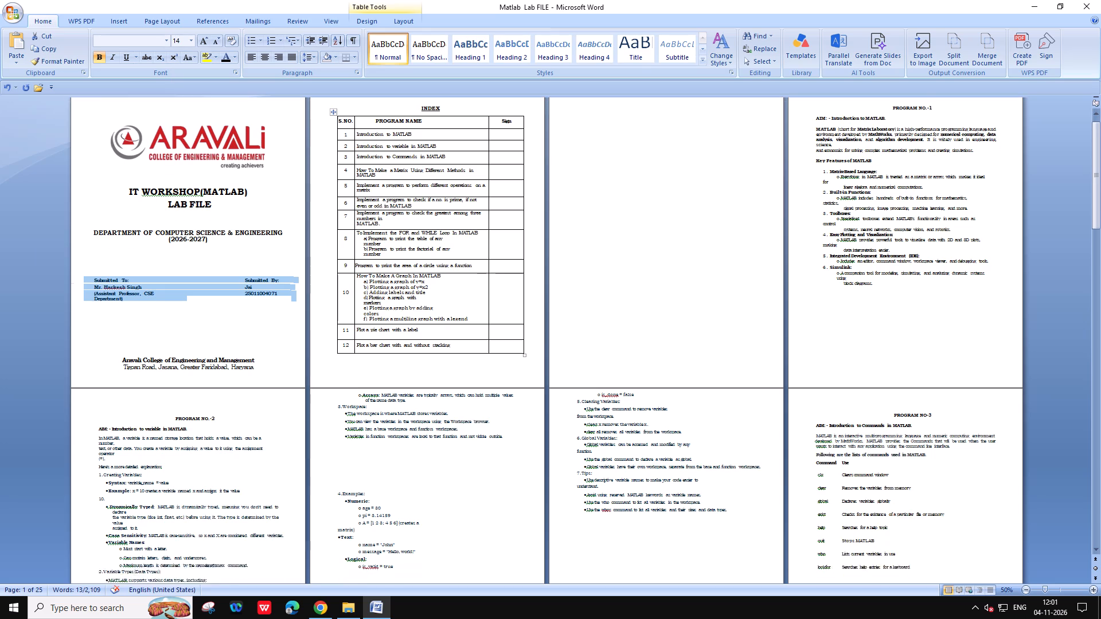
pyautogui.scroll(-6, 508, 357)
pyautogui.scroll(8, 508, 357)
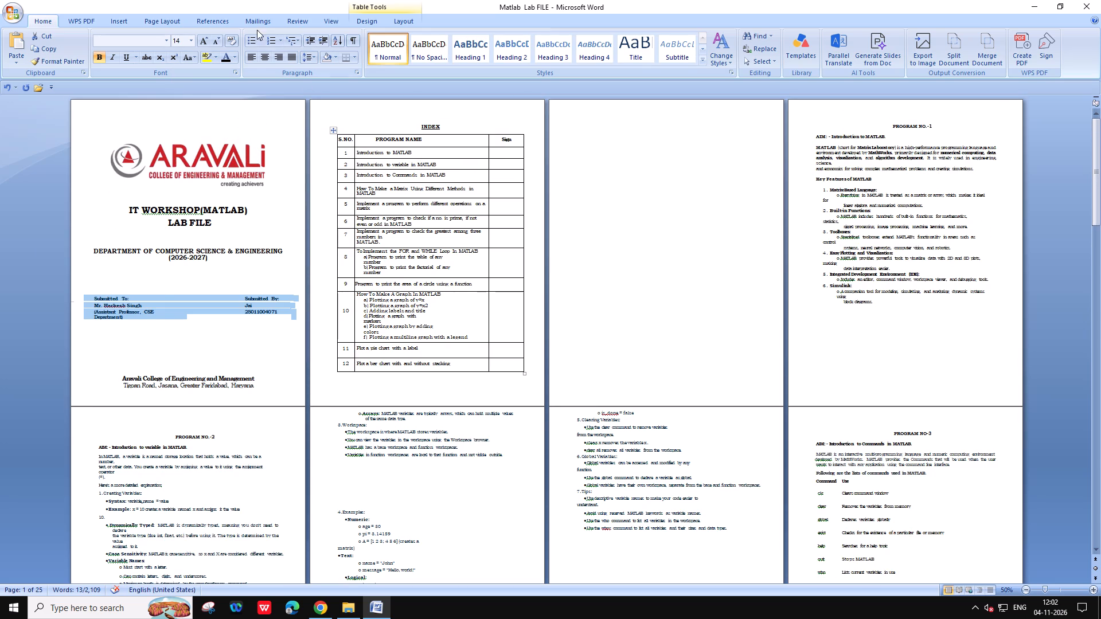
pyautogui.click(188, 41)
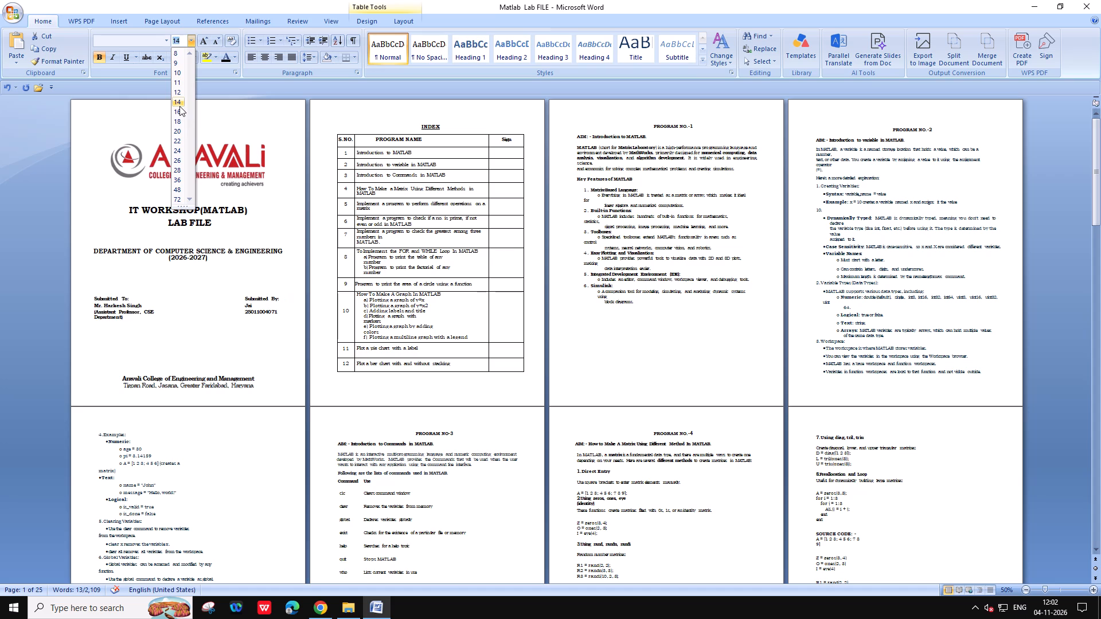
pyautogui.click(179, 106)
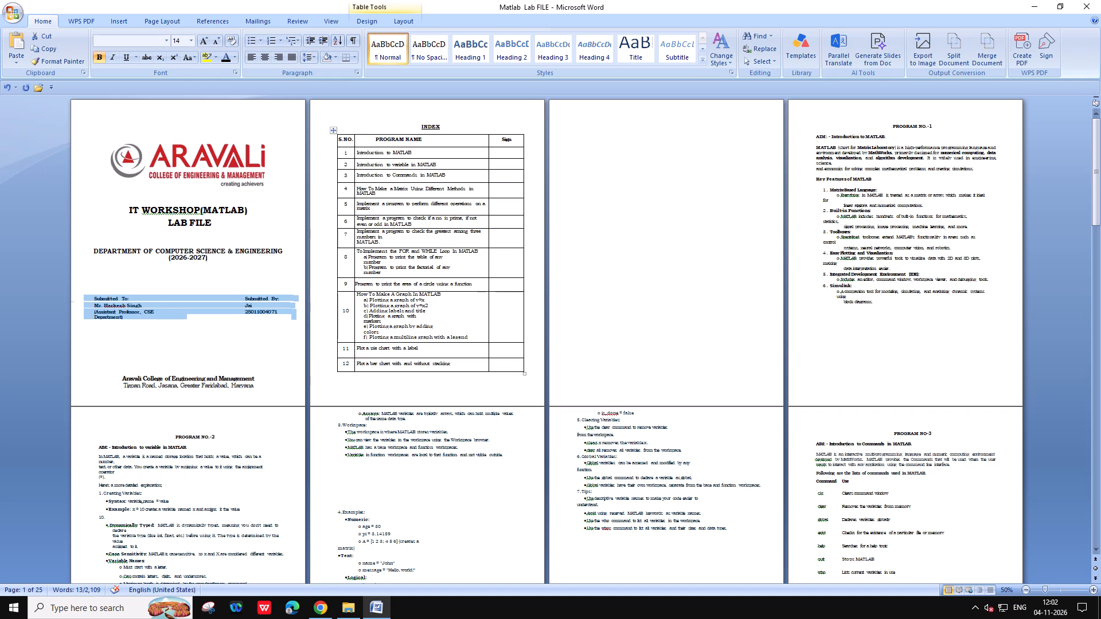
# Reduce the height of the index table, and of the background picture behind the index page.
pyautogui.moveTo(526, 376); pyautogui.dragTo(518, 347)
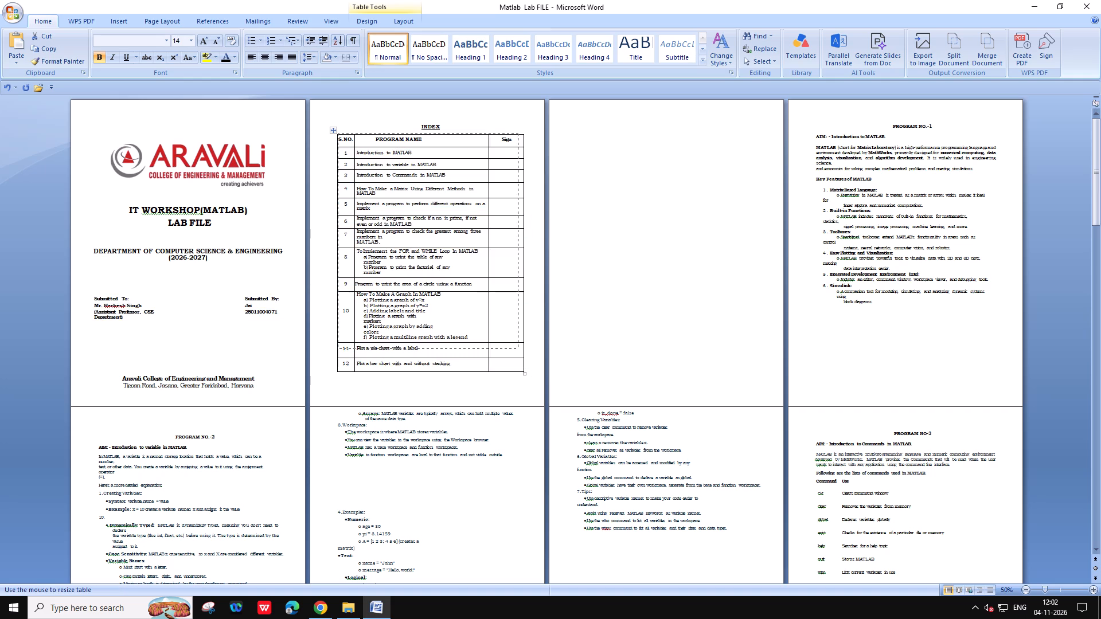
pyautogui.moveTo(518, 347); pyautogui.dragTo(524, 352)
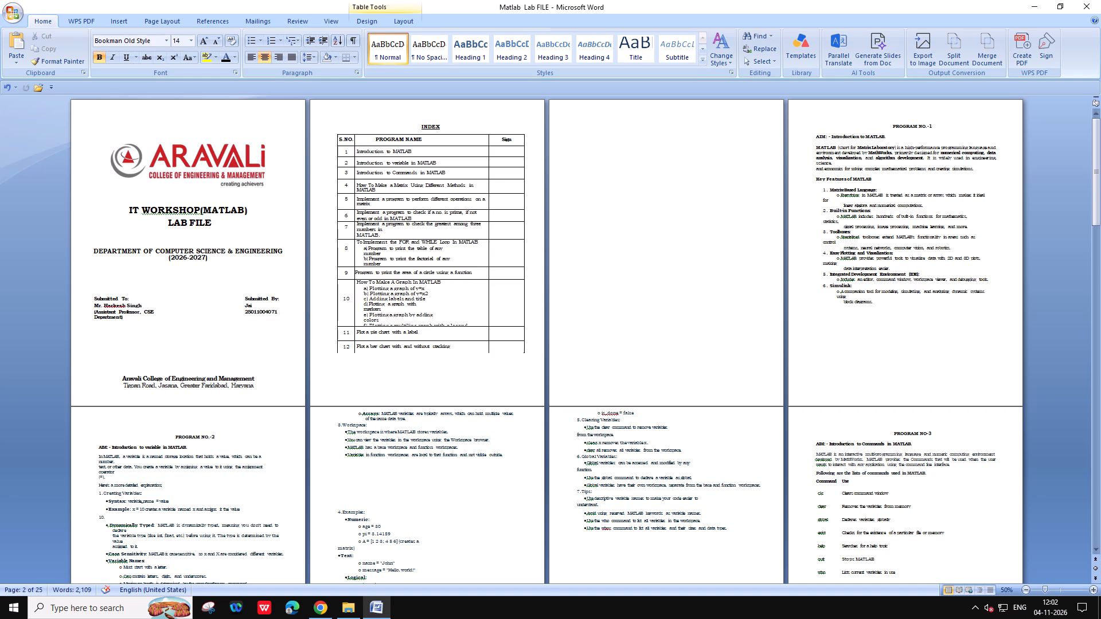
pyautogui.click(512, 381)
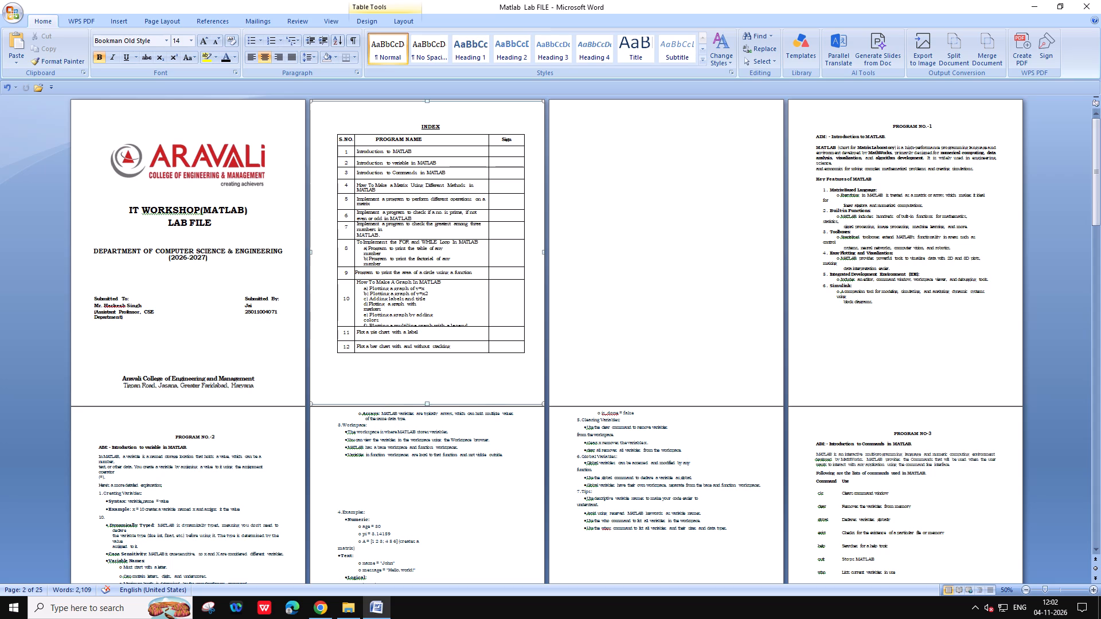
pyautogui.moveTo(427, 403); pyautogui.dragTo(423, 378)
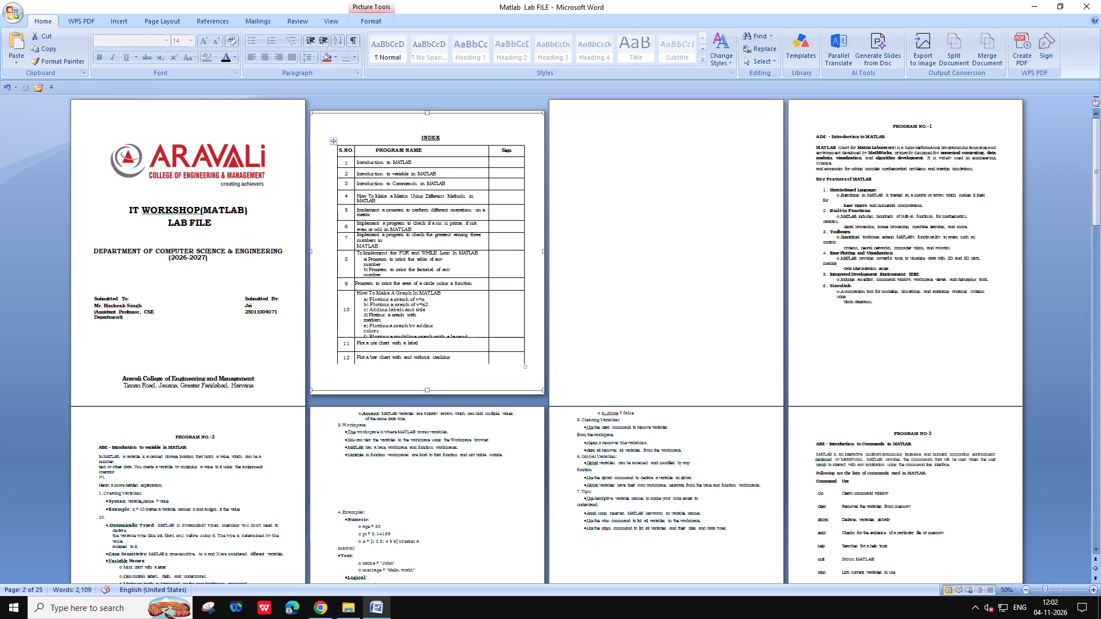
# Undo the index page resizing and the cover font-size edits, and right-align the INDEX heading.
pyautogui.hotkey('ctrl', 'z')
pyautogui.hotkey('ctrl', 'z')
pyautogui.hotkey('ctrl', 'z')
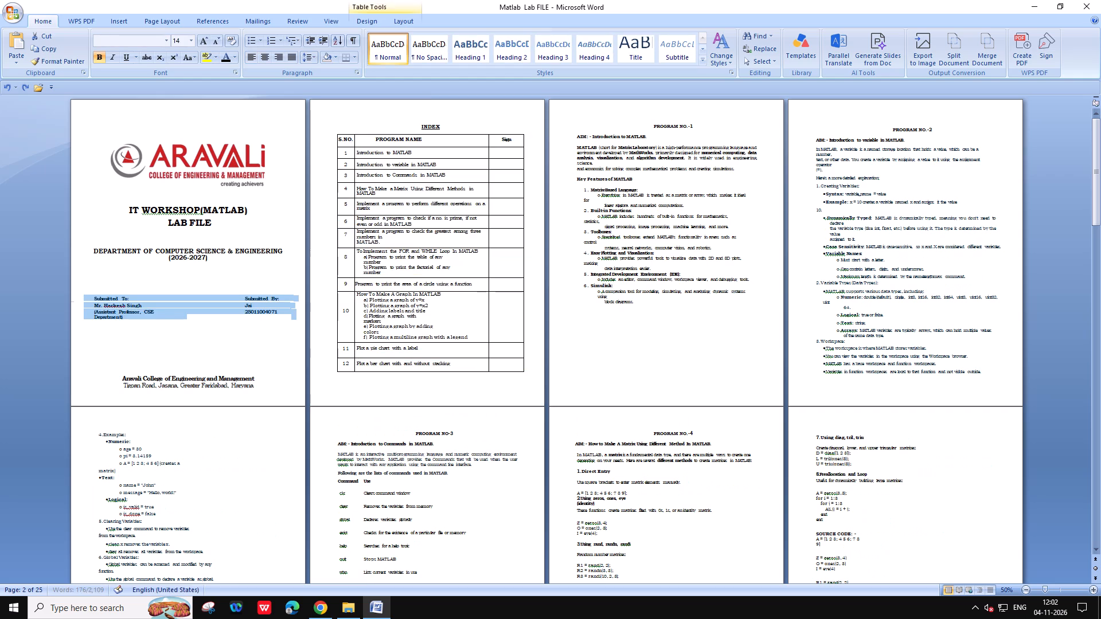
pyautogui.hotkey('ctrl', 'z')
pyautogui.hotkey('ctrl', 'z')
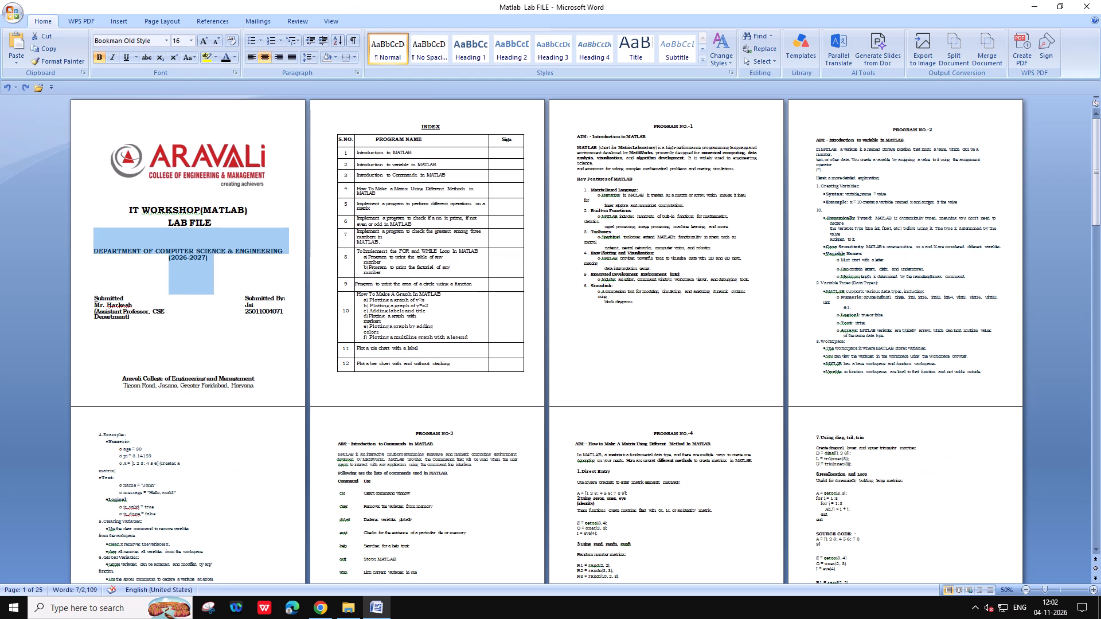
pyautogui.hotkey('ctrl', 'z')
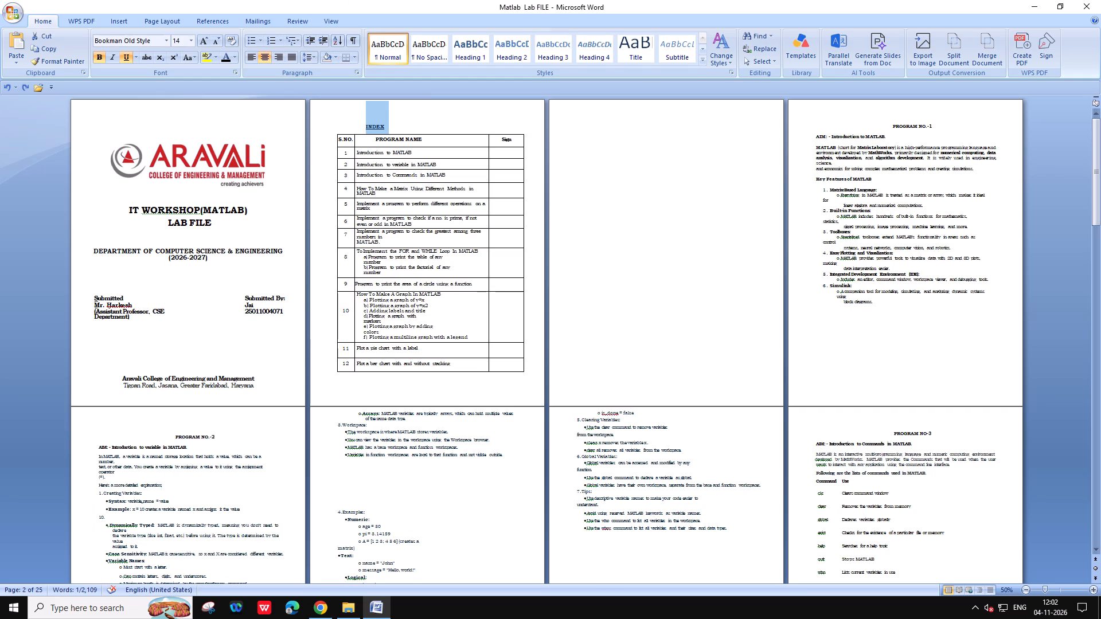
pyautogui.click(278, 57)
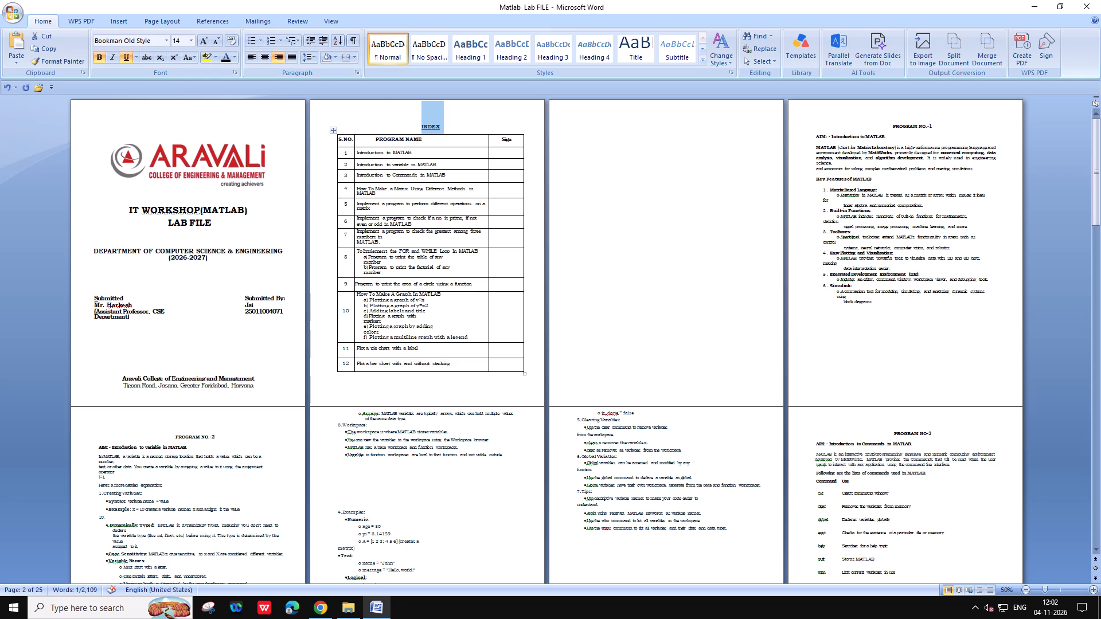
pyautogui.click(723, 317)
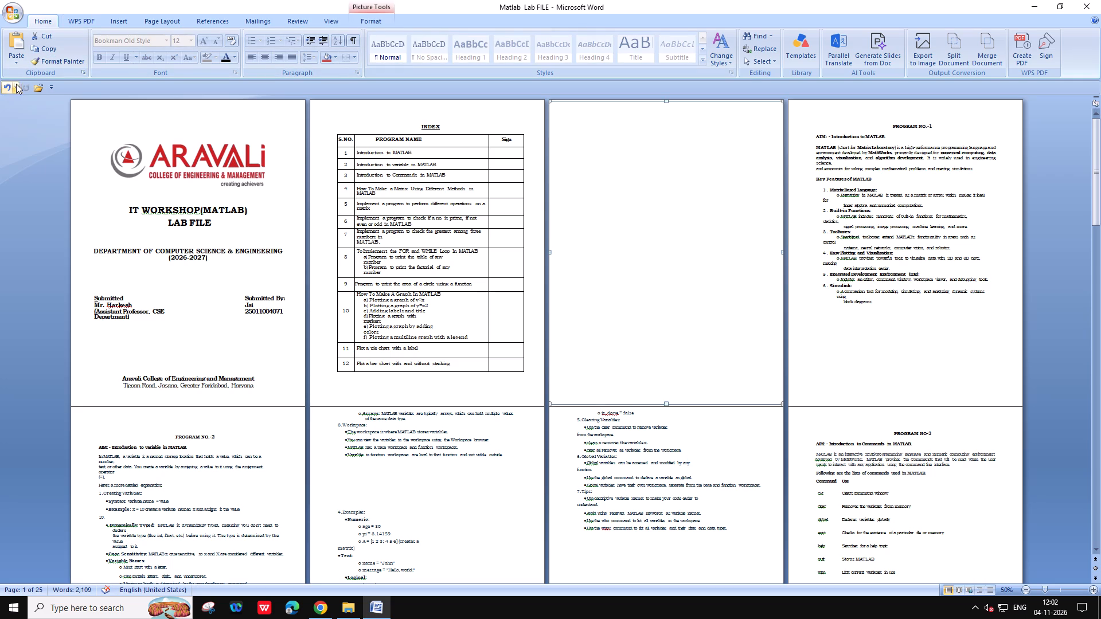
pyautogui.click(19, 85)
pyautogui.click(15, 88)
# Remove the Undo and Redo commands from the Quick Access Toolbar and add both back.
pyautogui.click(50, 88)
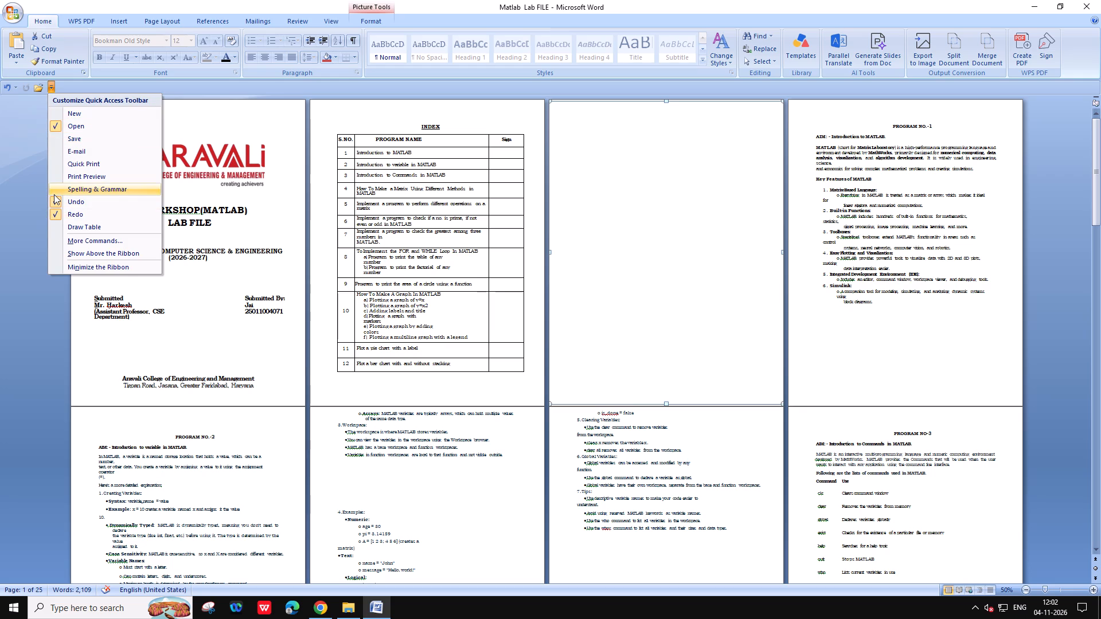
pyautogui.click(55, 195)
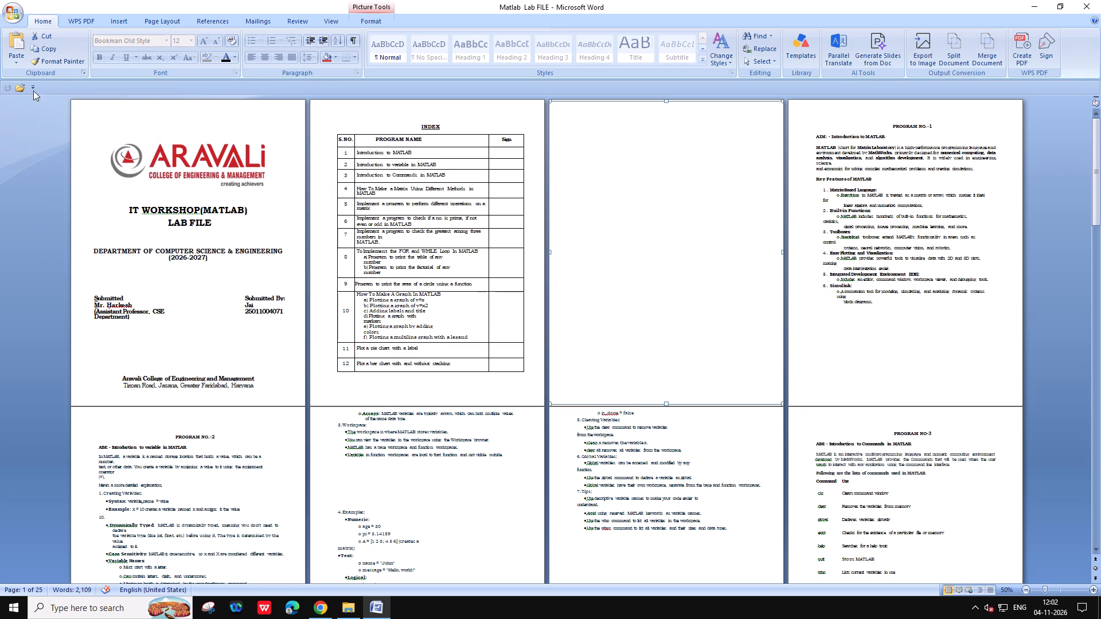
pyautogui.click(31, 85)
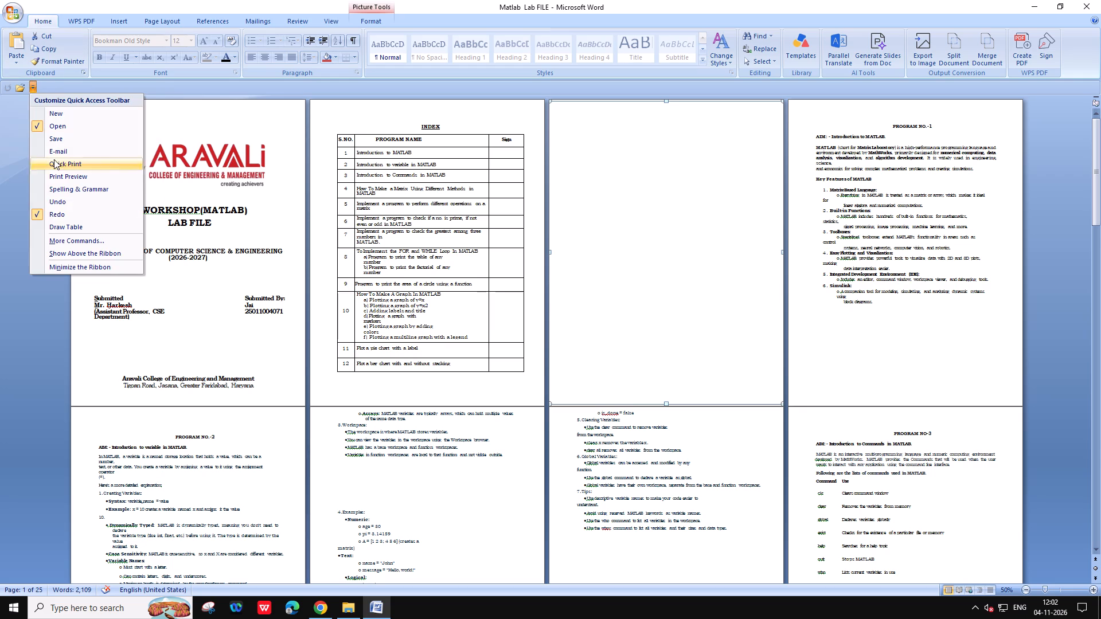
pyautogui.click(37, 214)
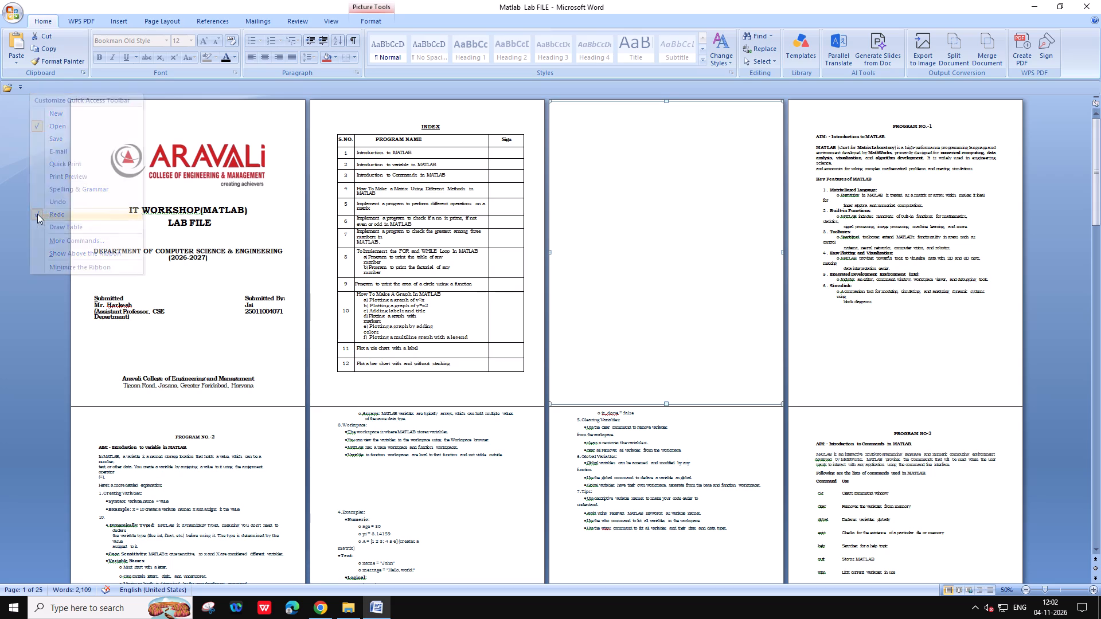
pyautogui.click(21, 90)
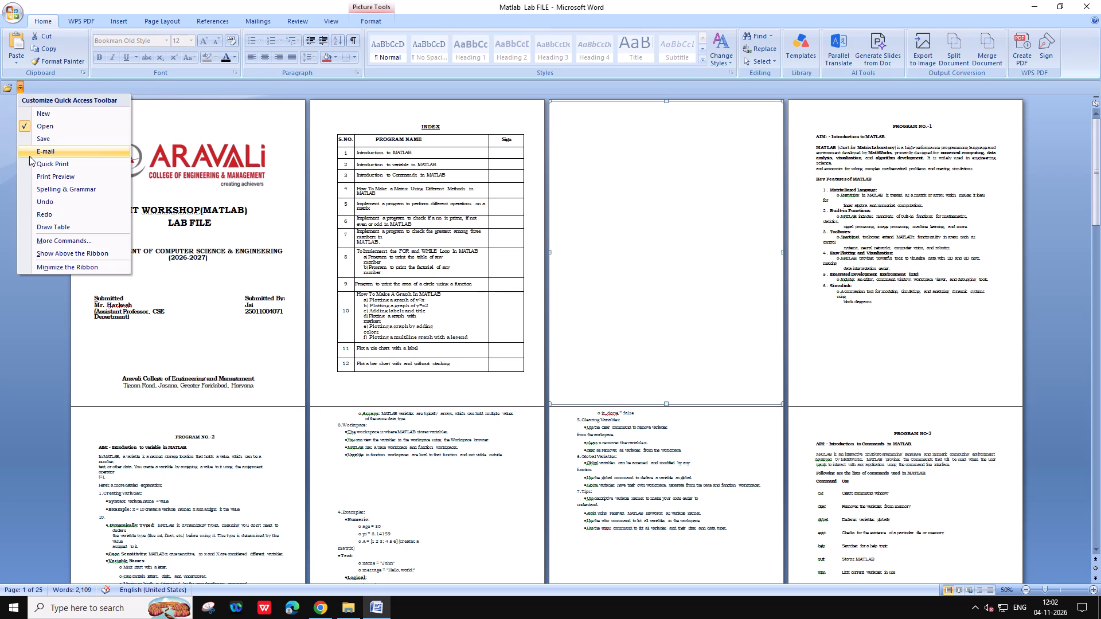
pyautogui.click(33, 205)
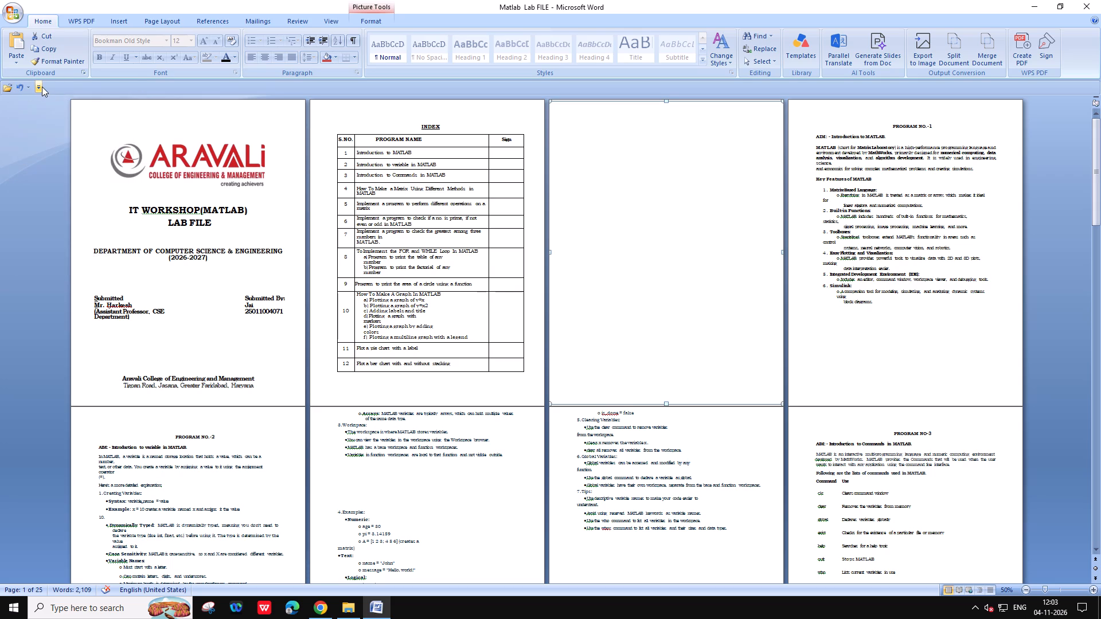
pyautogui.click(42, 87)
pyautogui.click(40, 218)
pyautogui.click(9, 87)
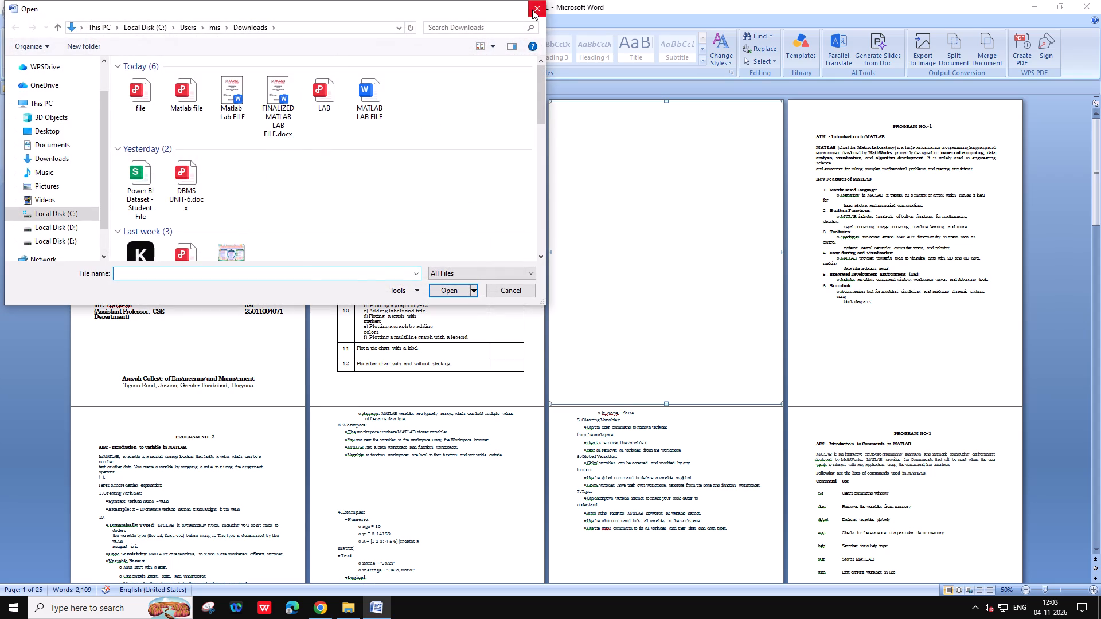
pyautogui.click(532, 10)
# Move the Quick Access Toolbar above the ribbon.
pyautogui.click(54, 87)
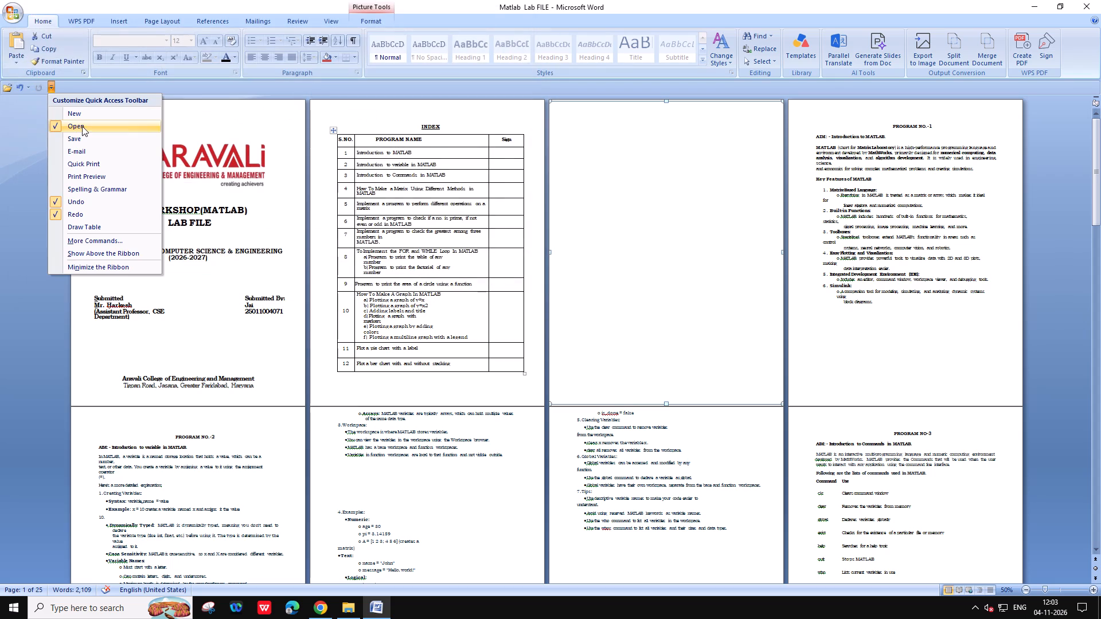
pyautogui.click(114, 251)
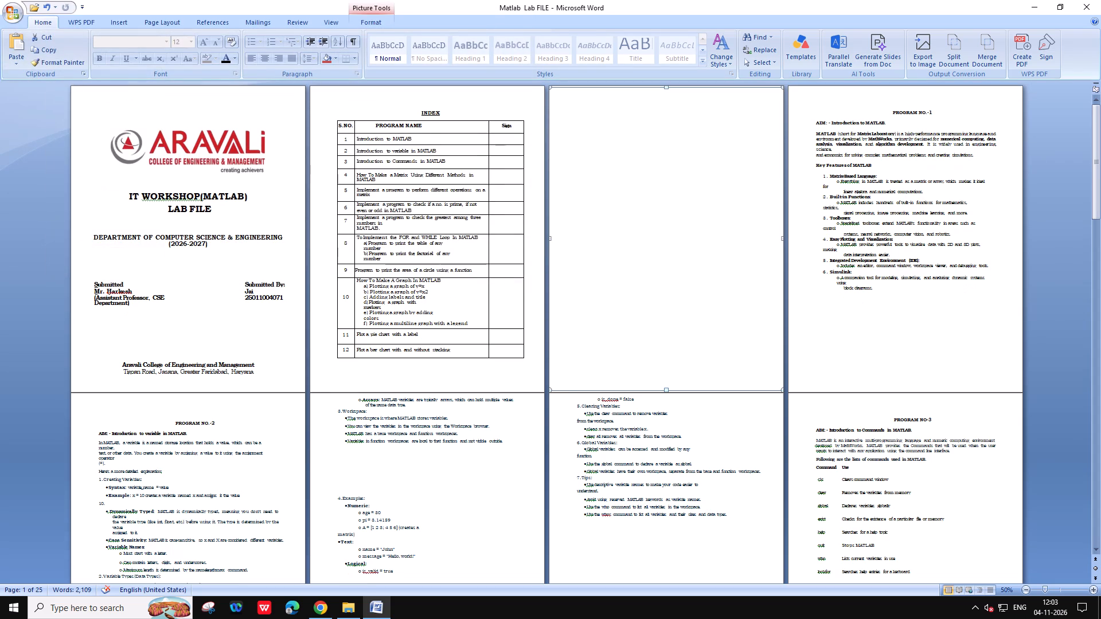
# Undo the last four edits: the INDEX heading's alignment, the two cover-page font formatting changes and the index table's column width.
pyautogui.click(54, 0)
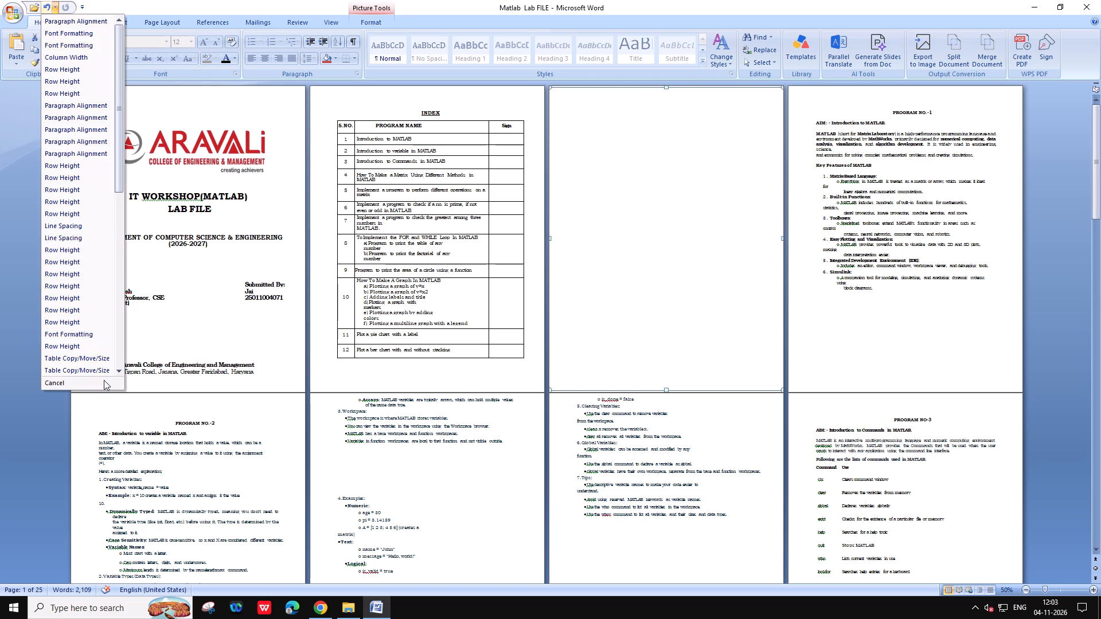
pyautogui.click(62, 8)
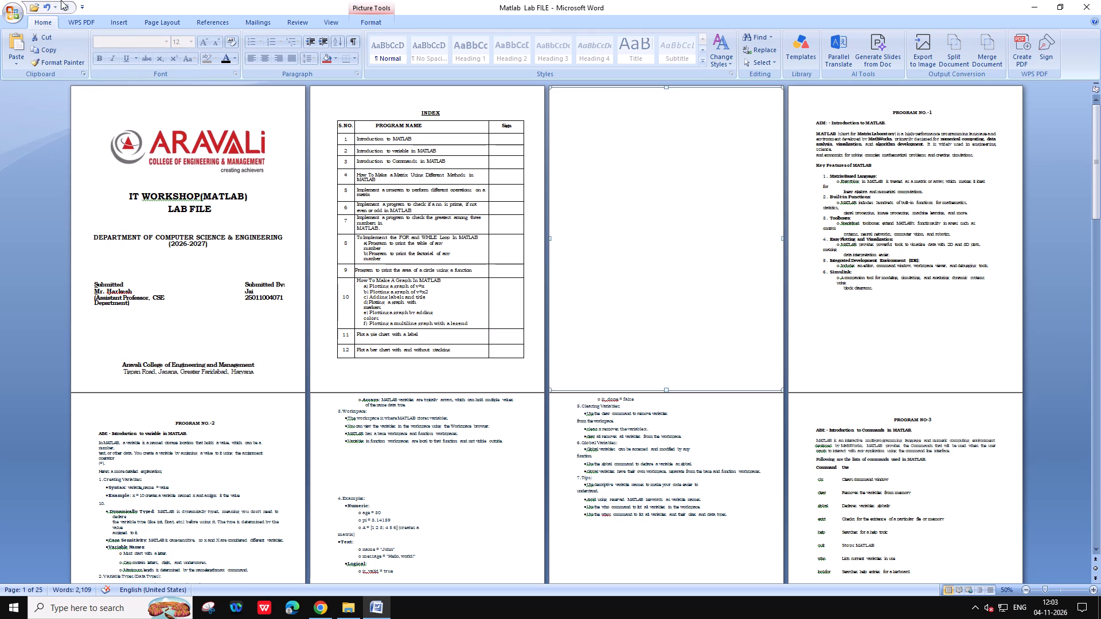
pyautogui.click(41, 9)
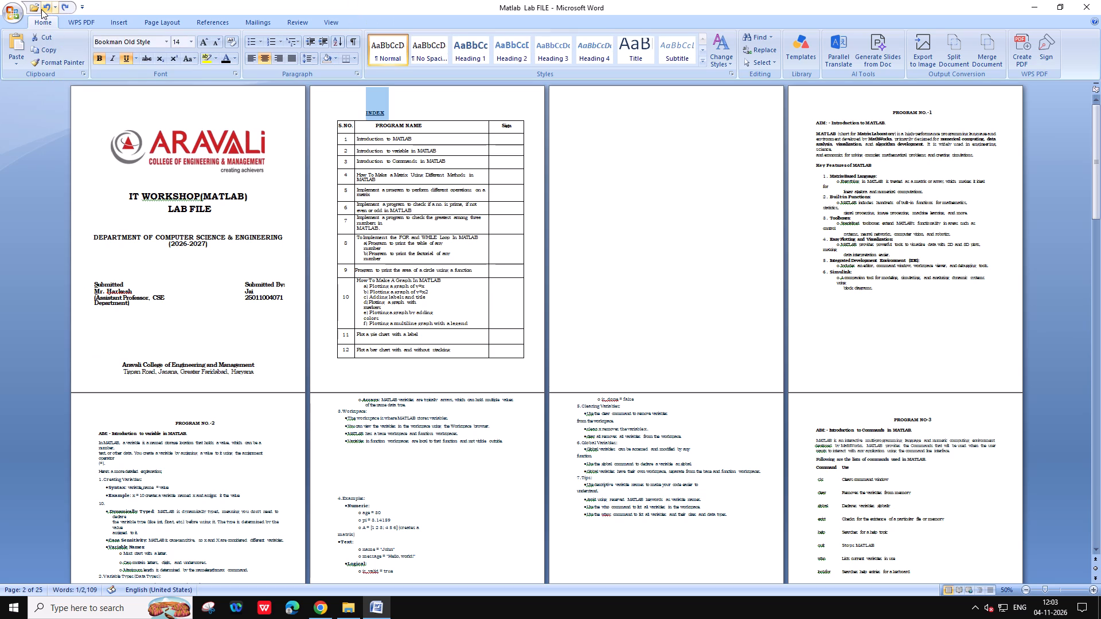
pyautogui.click(46, 5)
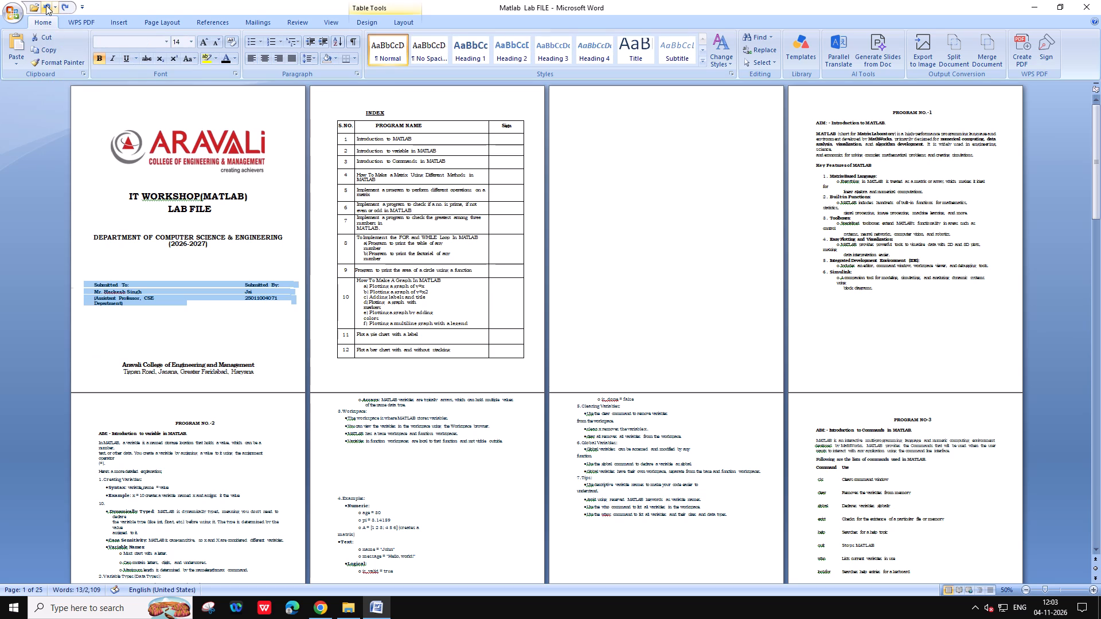
pyautogui.click(46, 5)
pyautogui.click(46, 5)
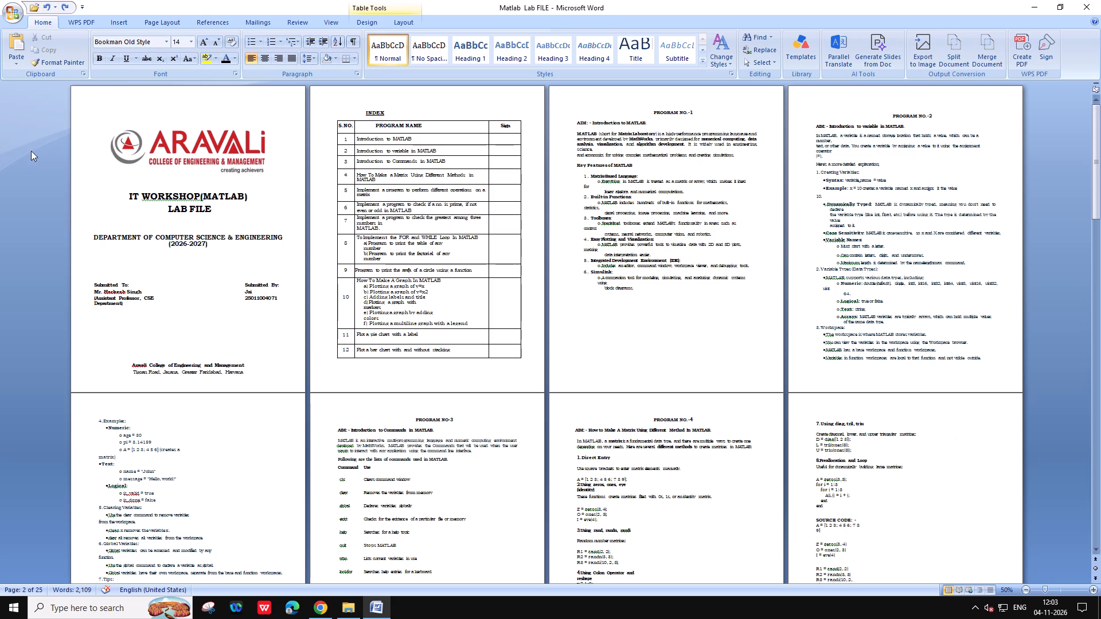
# Examine the cover page's title, submission details and college address up close.
pyautogui.click(29, 249)
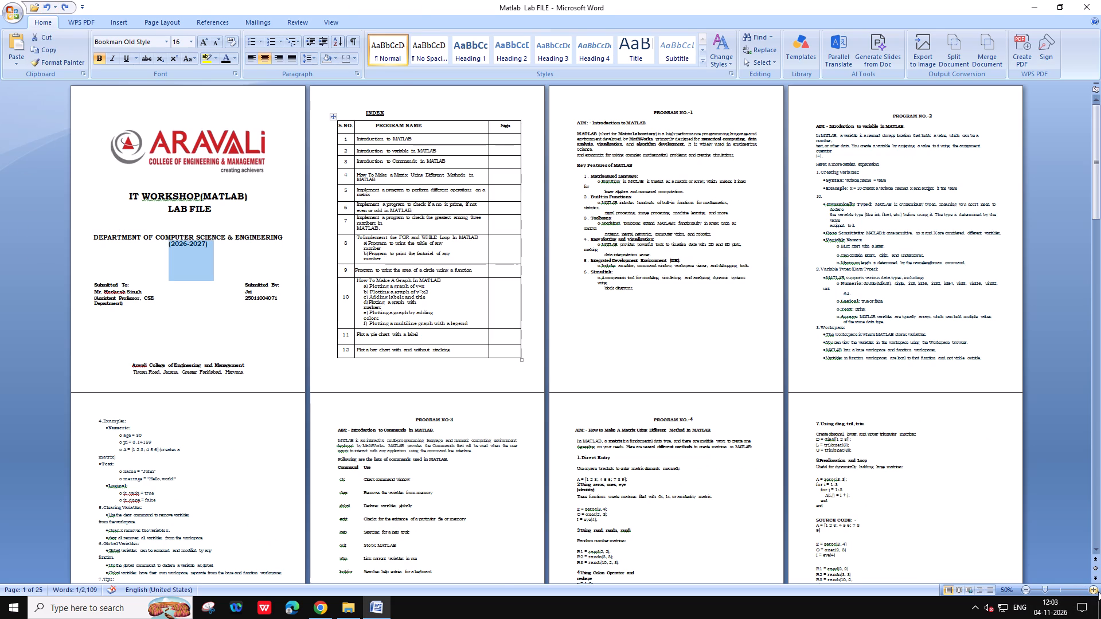
pyautogui.tripleClick(1098, 591)
pyautogui.click(1098, 591)
pyautogui.click(1098, 591)
pyautogui.click(1098, 591)
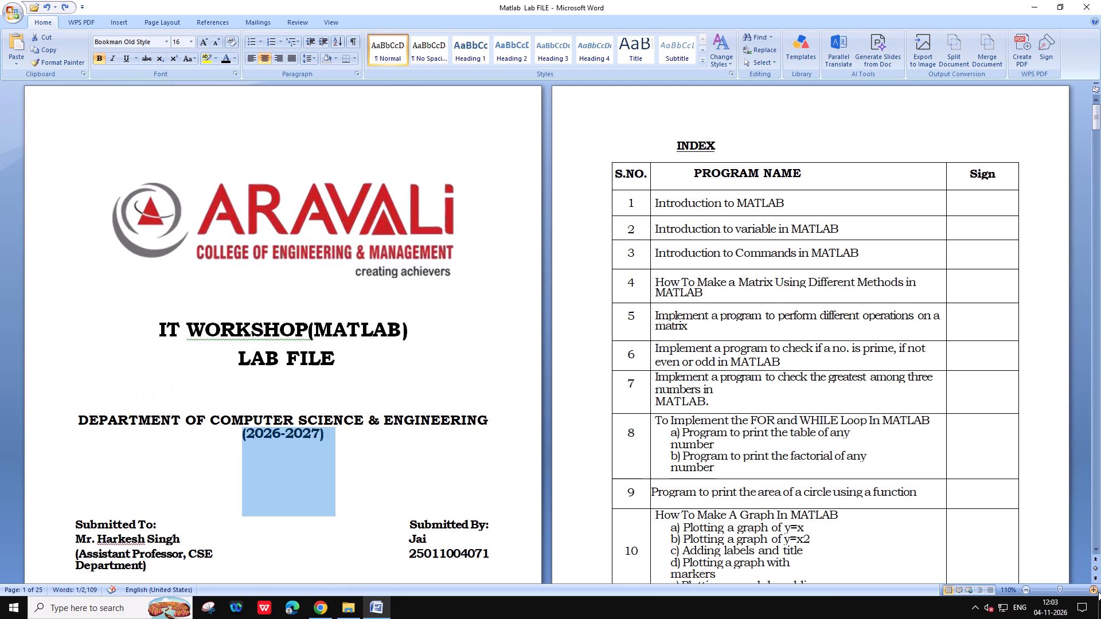
pyautogui.click(1098, 591)
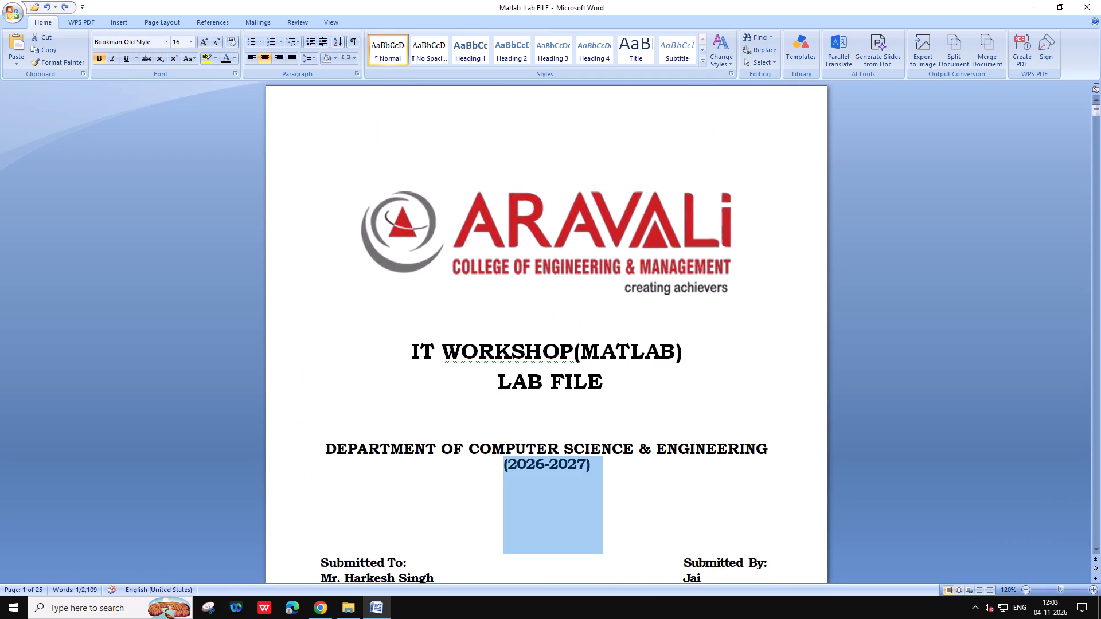
pyautogui.scroll(-10, 665, 469)
pyautogui.click(940, 386)
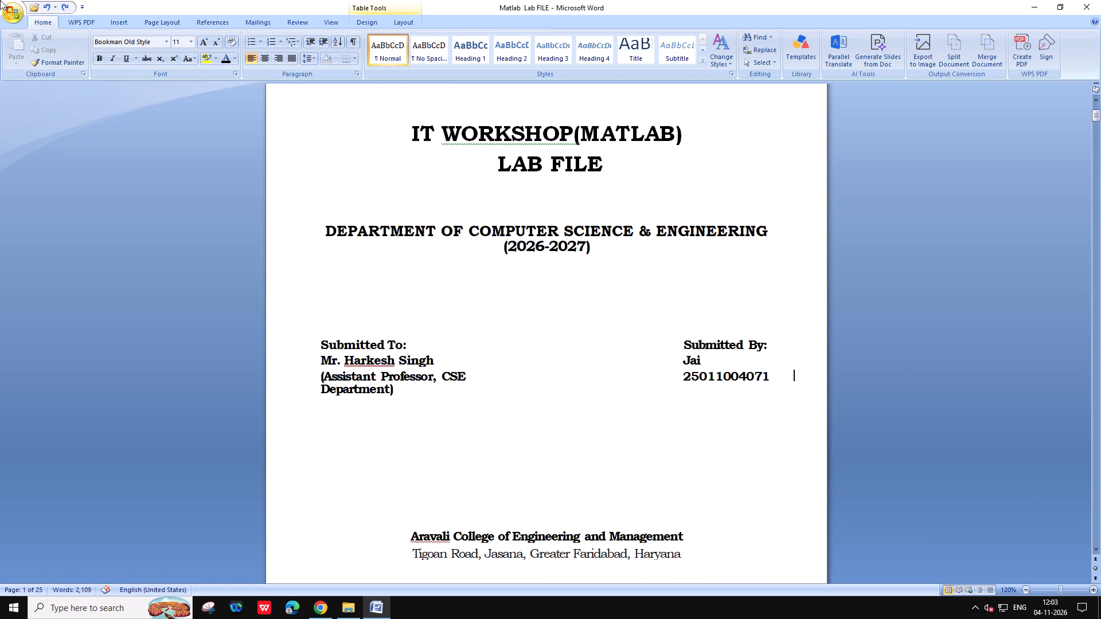
# Start saving the document under Save As in Downloads as a Word Document, opening the file name for editing.
pyautogui.click(10, 1)
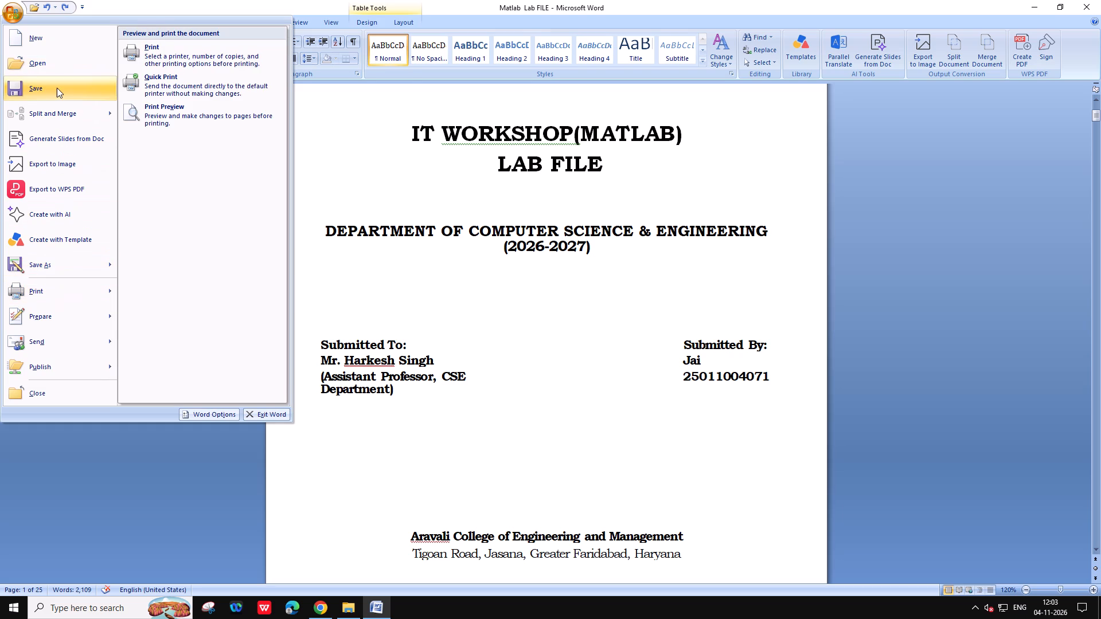
pyautogui.click(74, 263)
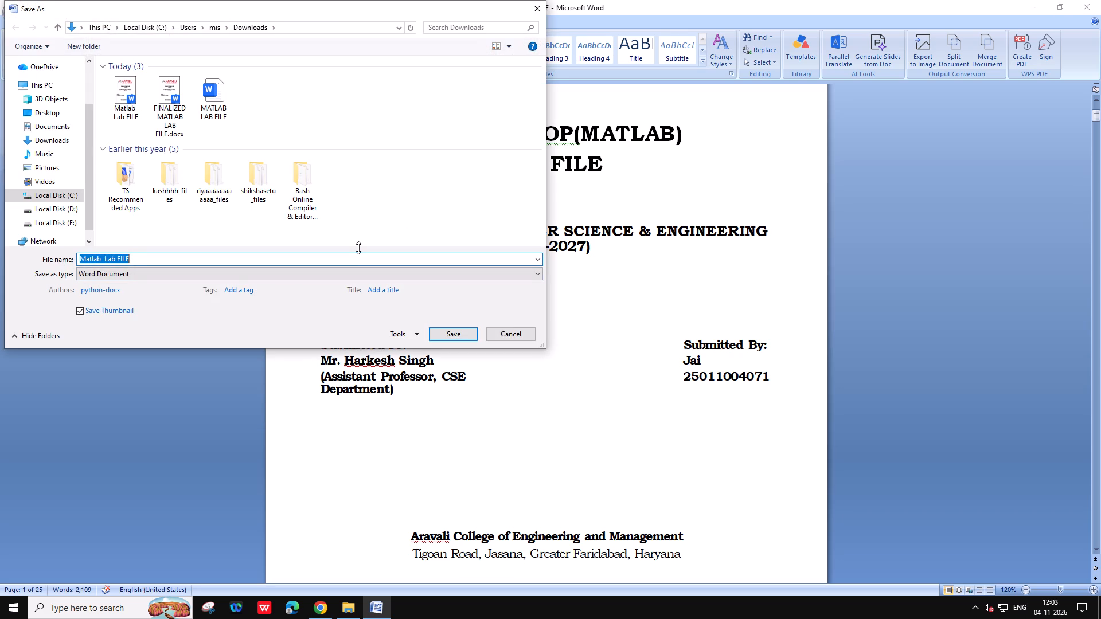
pyautogui.press('Right')
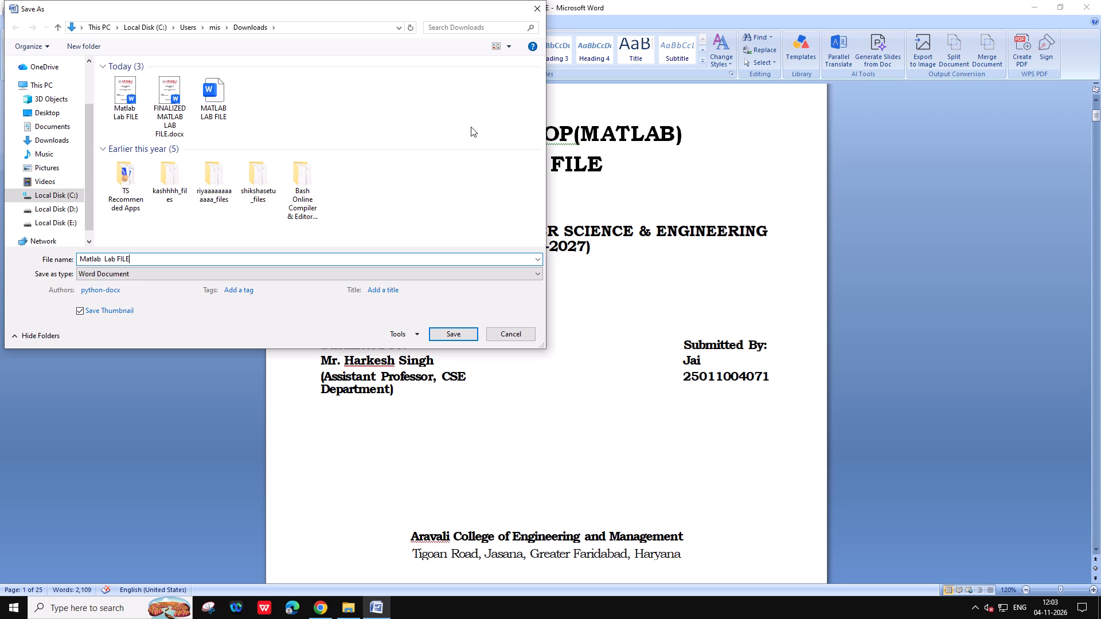
# Save the document in Downloads as a Word Document named Matlab Lab FILE.
pyautogui.click(449, 332)
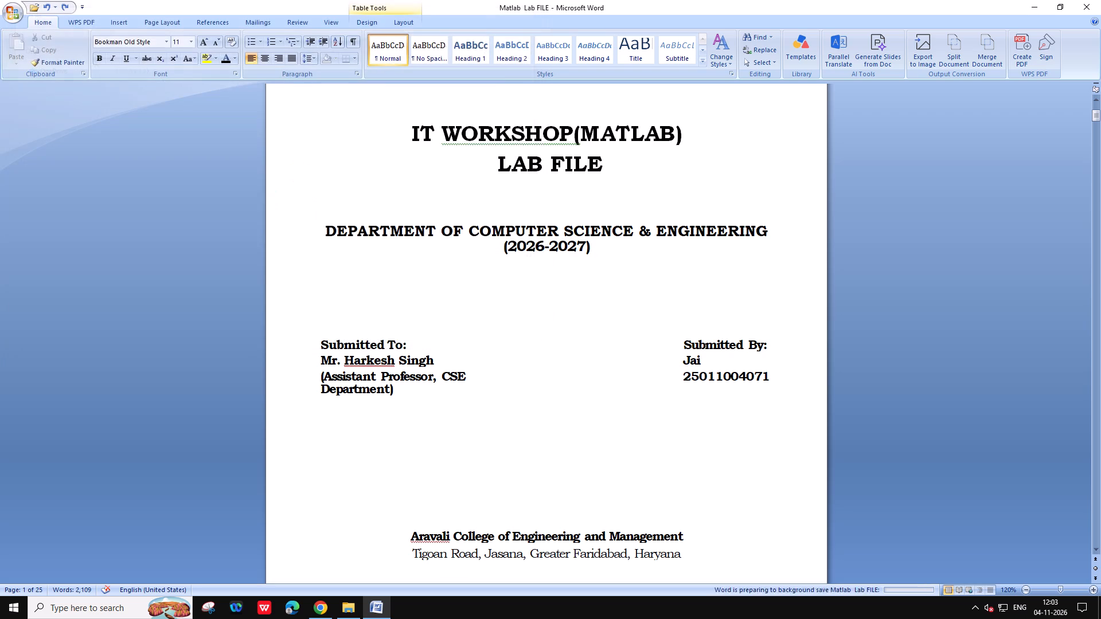
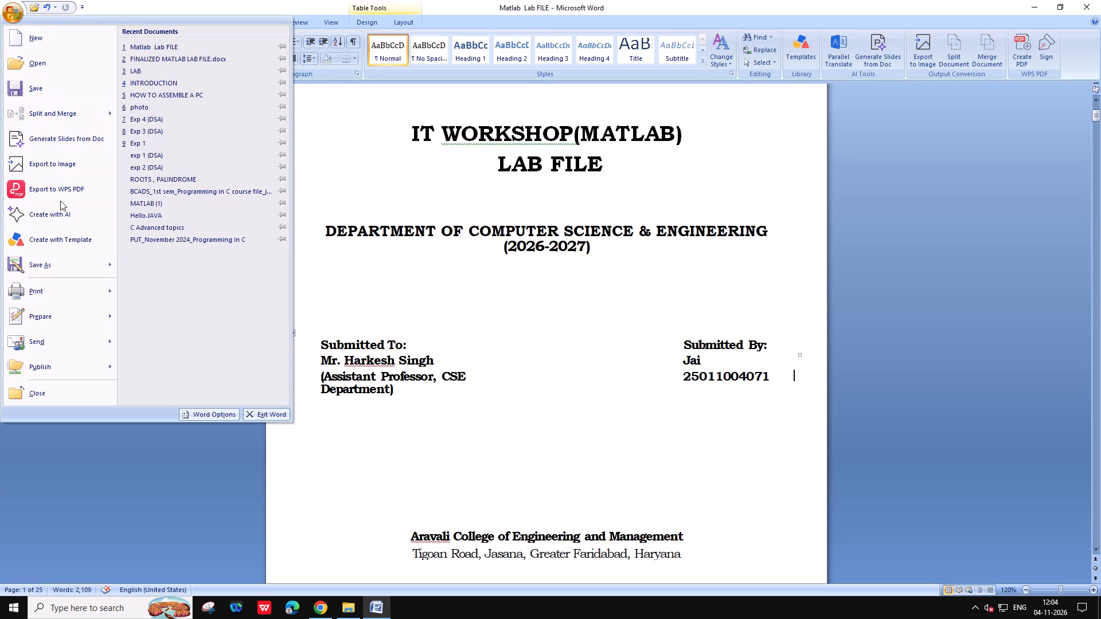
# Save the lab file under a new name in the Downloads folder, setting the file name to MATLAB LAB FILE.docx.
pyautogui.click(73, 259)
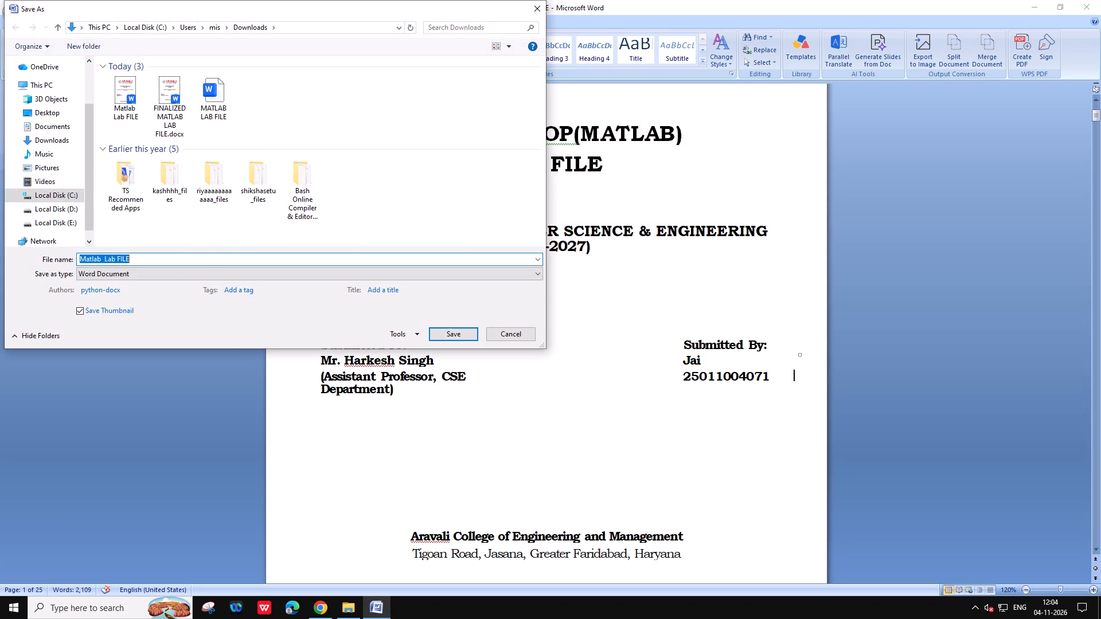
pyautogui.press('Right')
pyautogui.press('Left')
pyautogui.press('Left')
pyautogui.press('Left')
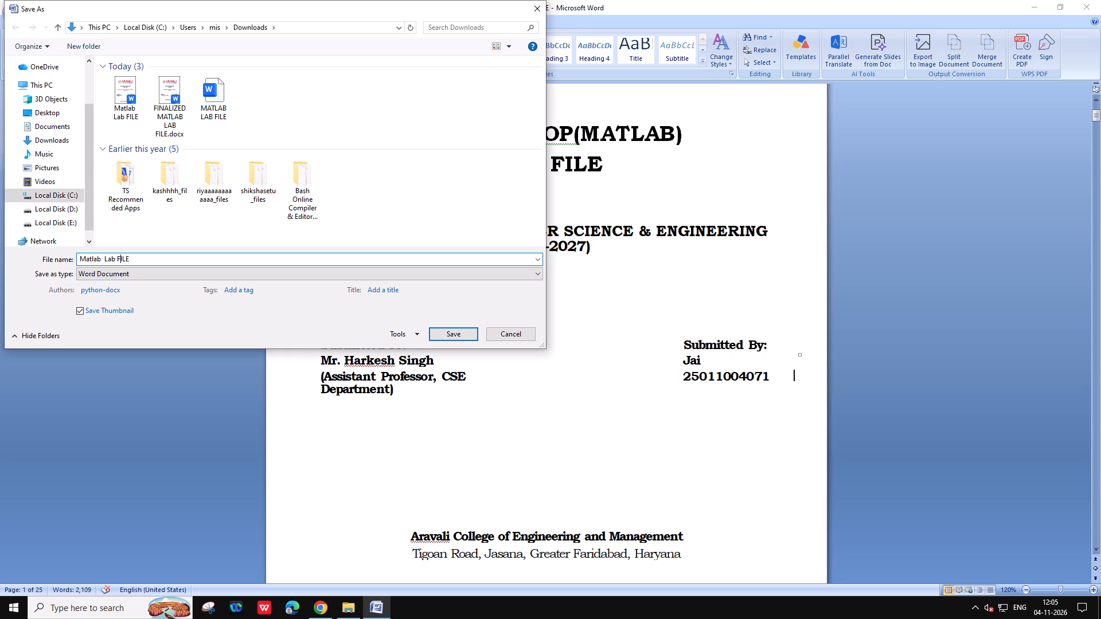
pyautogui.press('Left')
pyautogui.press('Left')
pyautogui.press('Left')
pyautogui.press('Left')
pyautogui.press('Left')
pyautogui.press('BackSpace')
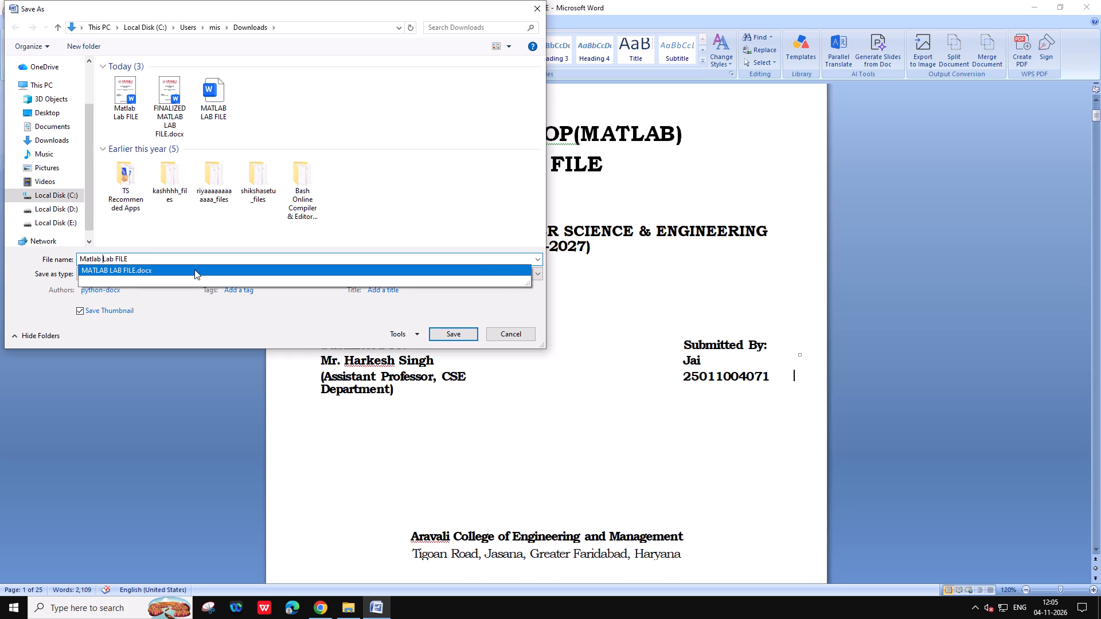
pyautogui.click(194, 269)
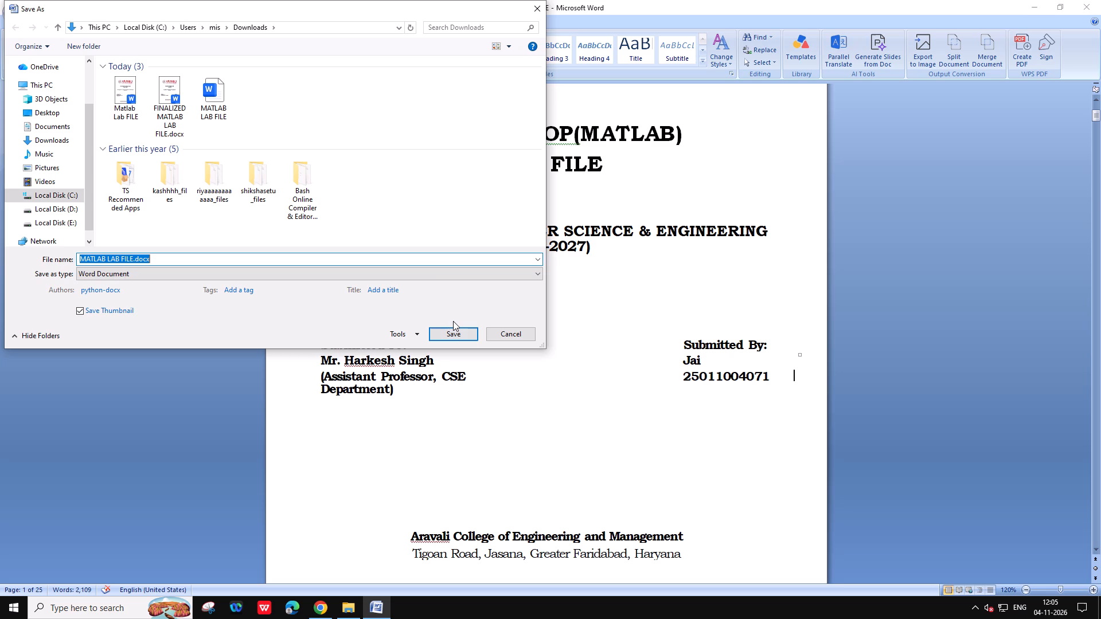
# Save the document in Downloads as MATLAB LAB FILE.docx, replacing the existing file of that name.
pyautogui.click(447, 335)
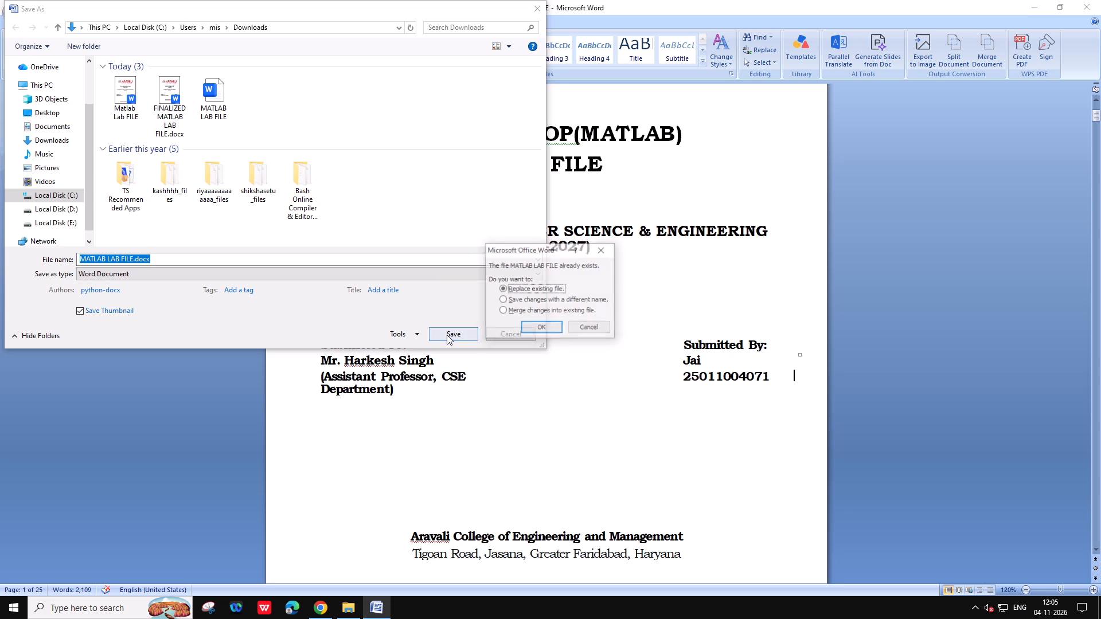
pyautogui.click(542, 326)
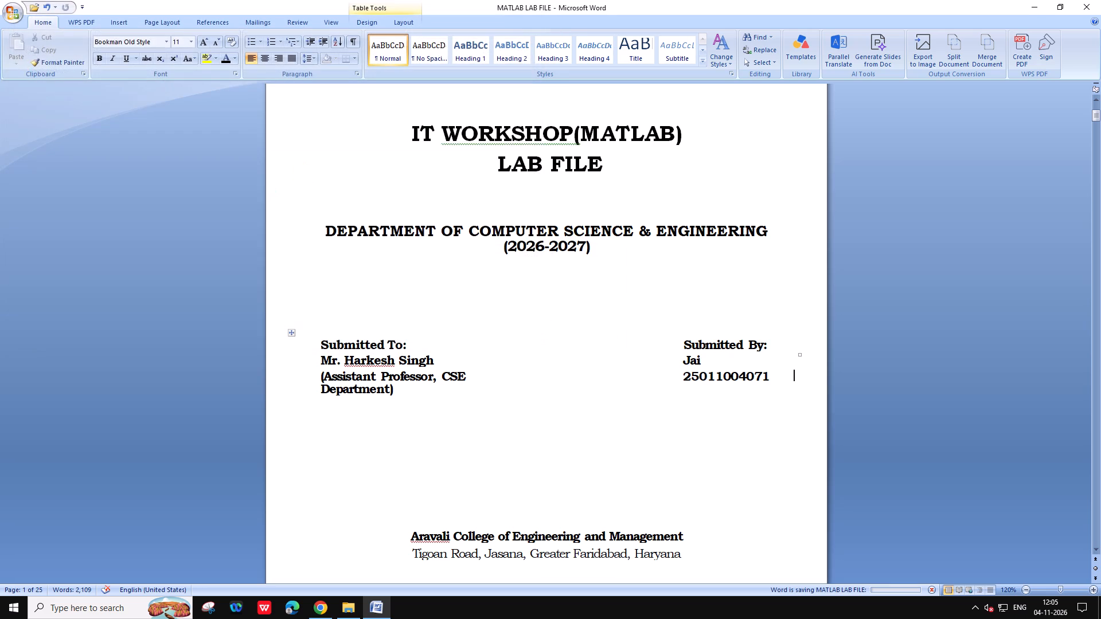
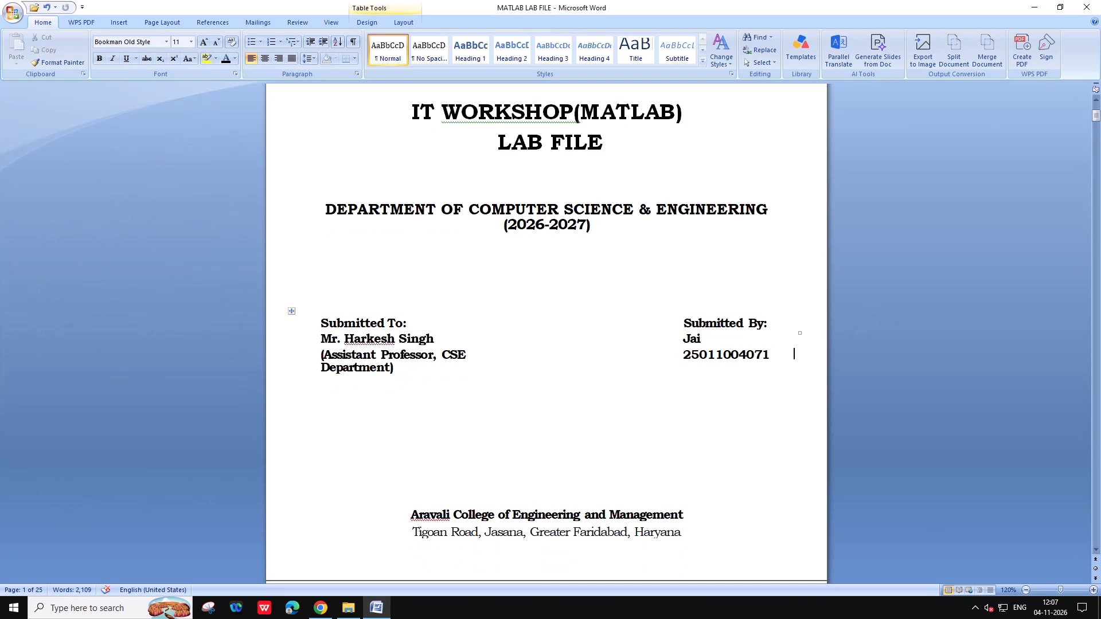
# Right-align the INDEX heading above the program table on page 2.
pyautogui.scroll(-1, 734, 324)
pyautogui.scroll(-1, 533, 365)
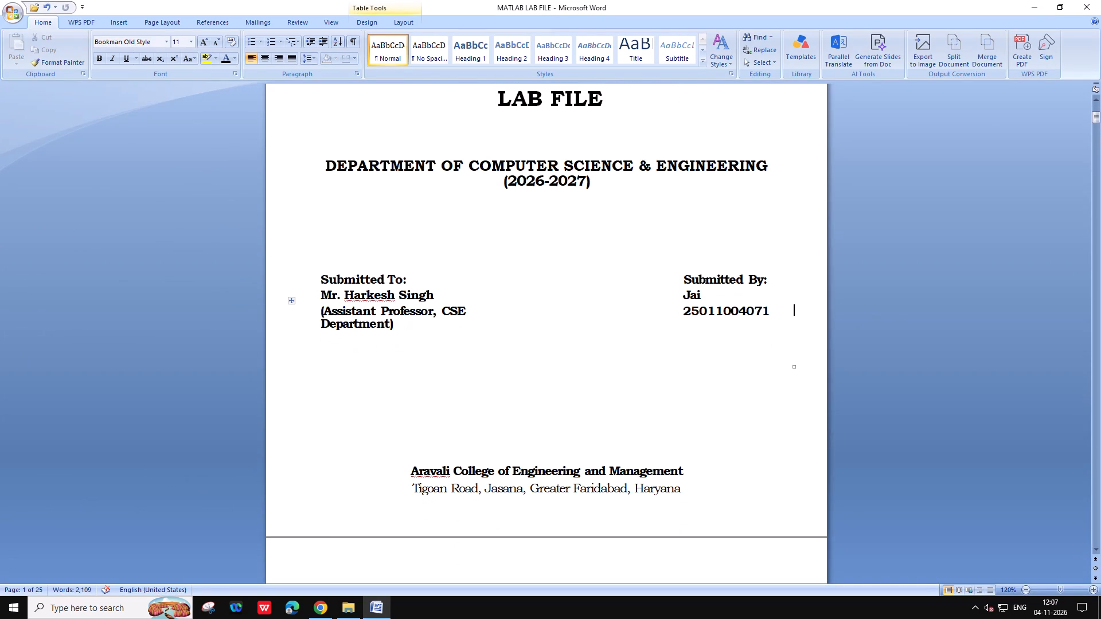
pyautogui.scroll(-7, 533, 365)
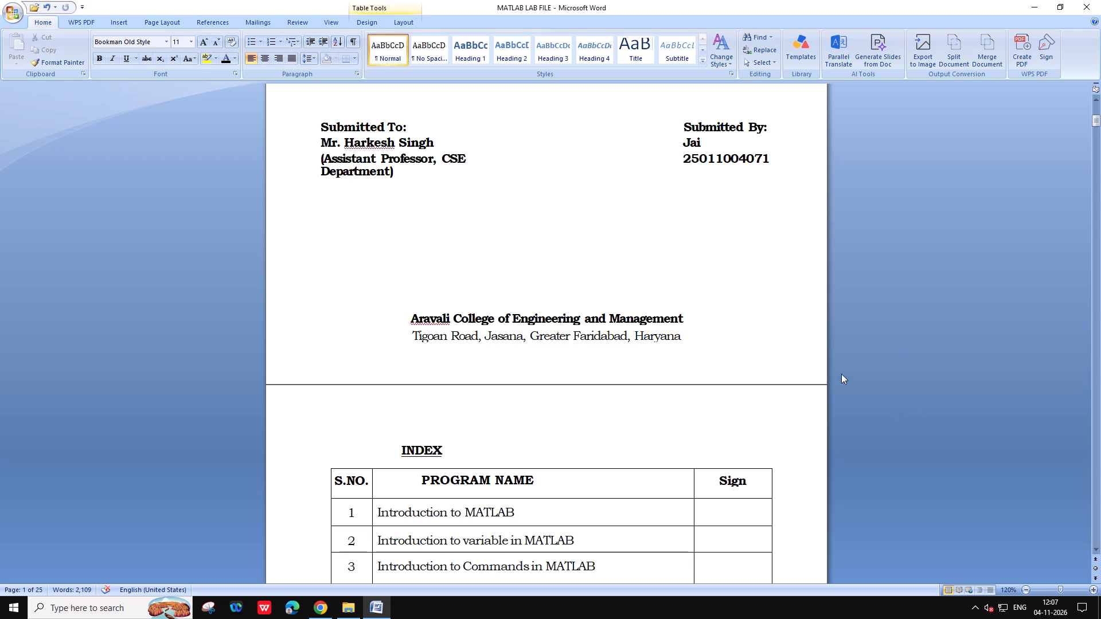
pyautogui.moveTo(396, 449); pyautogui.dragTo(437, 451)
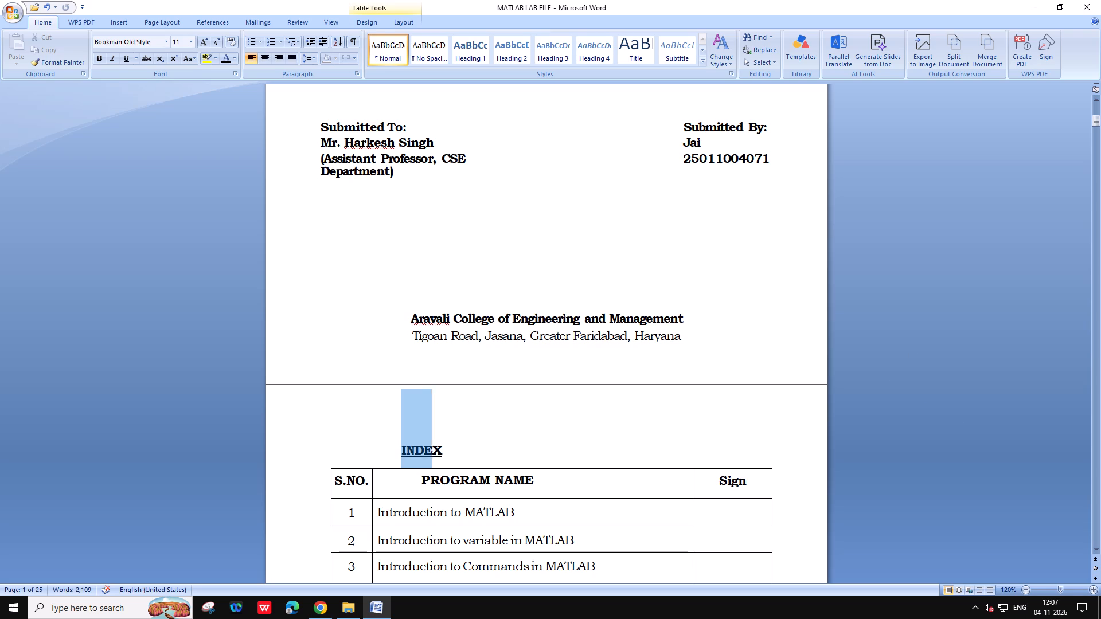
pyautogui.moveTo(437, 451); pyautogui.dragTo(448, 451)
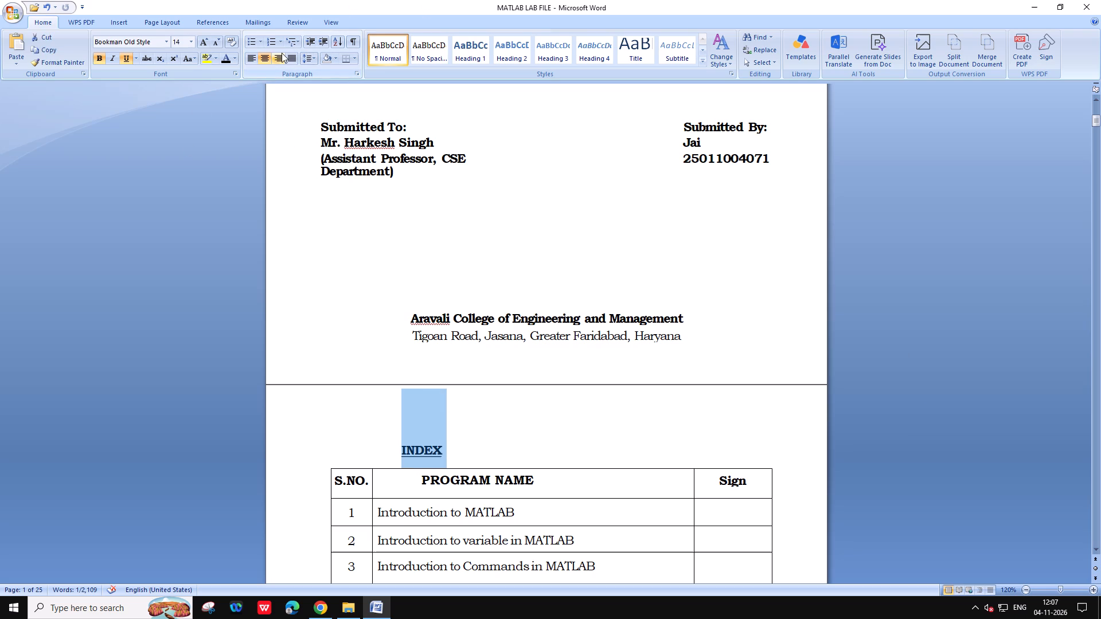
pyautogui.click(281, 56)
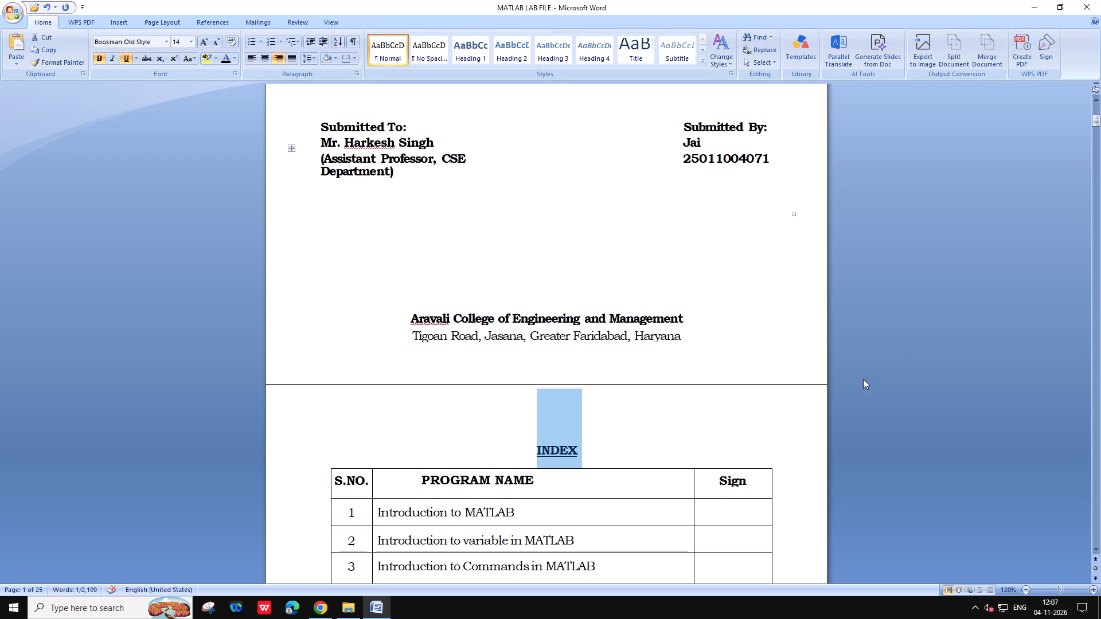
pyautogui.click(969, 382)
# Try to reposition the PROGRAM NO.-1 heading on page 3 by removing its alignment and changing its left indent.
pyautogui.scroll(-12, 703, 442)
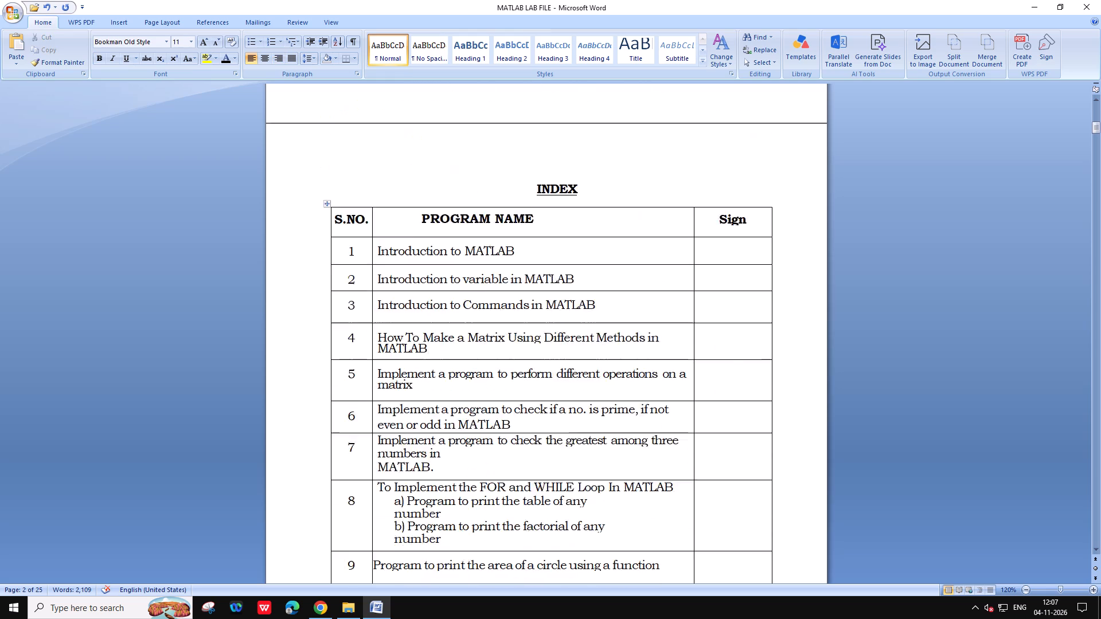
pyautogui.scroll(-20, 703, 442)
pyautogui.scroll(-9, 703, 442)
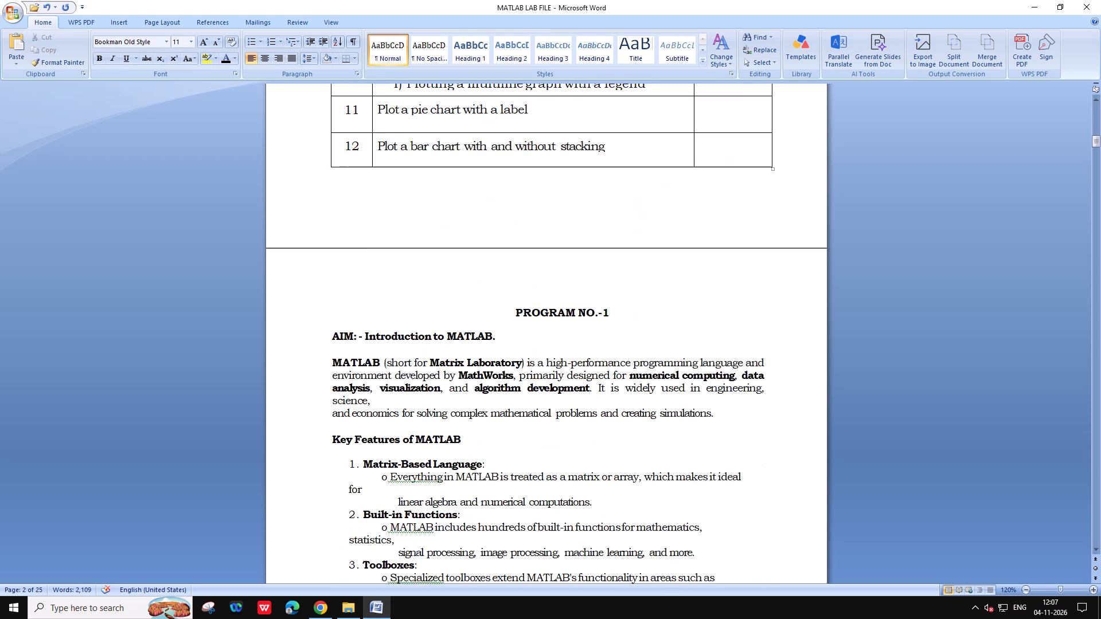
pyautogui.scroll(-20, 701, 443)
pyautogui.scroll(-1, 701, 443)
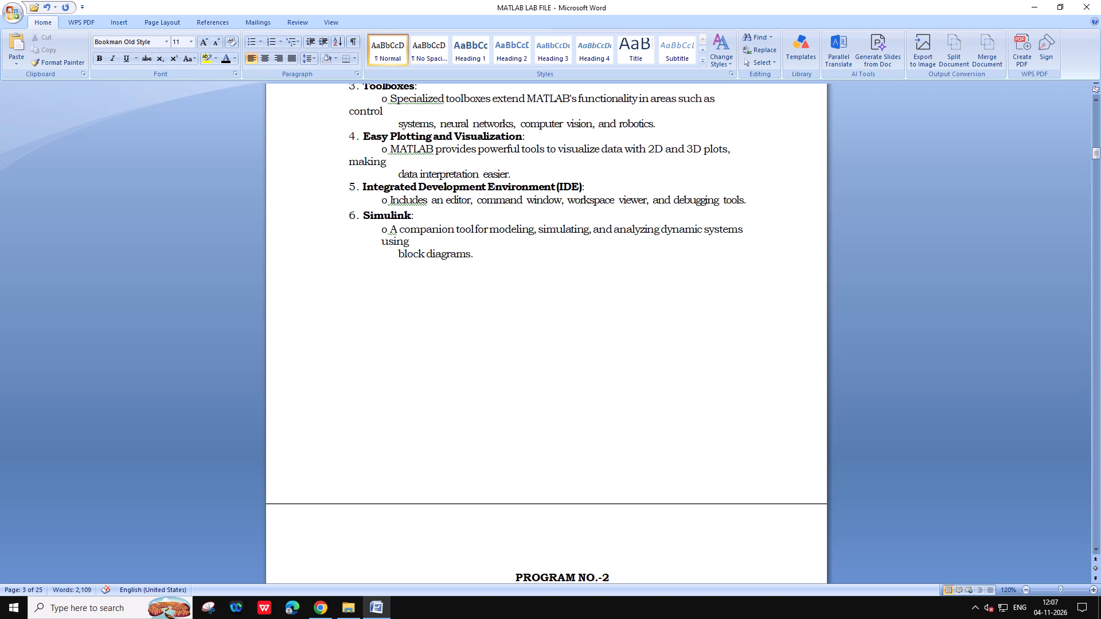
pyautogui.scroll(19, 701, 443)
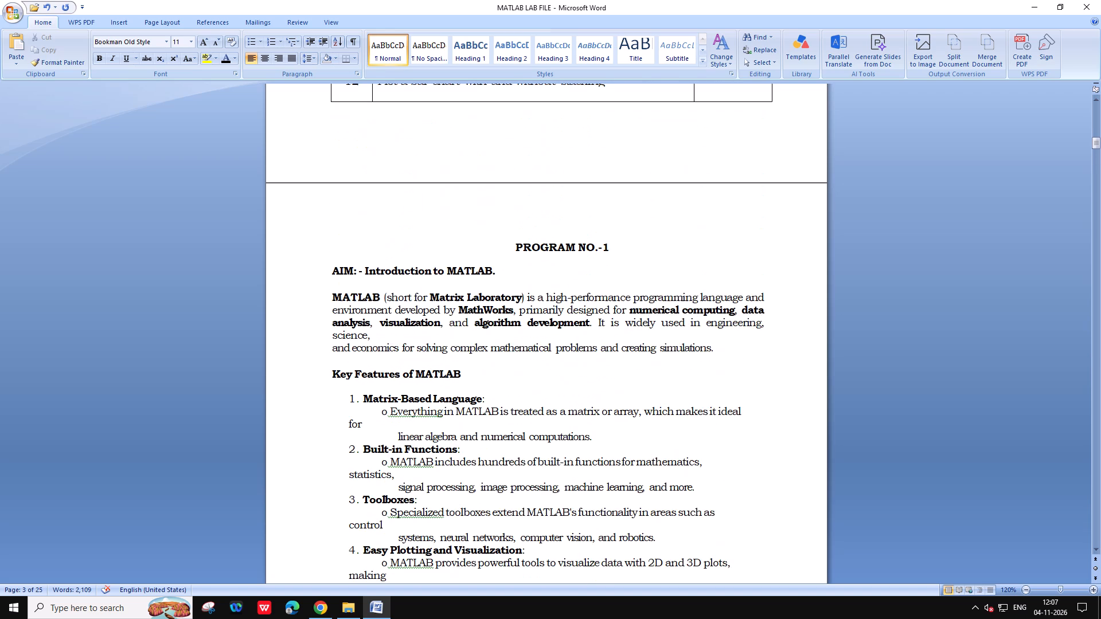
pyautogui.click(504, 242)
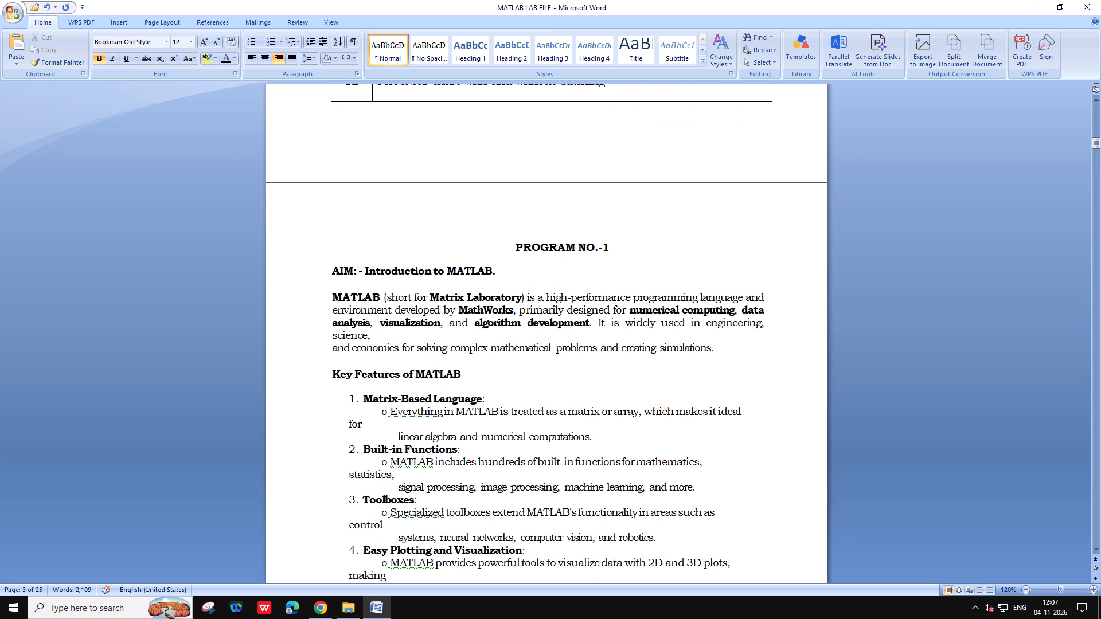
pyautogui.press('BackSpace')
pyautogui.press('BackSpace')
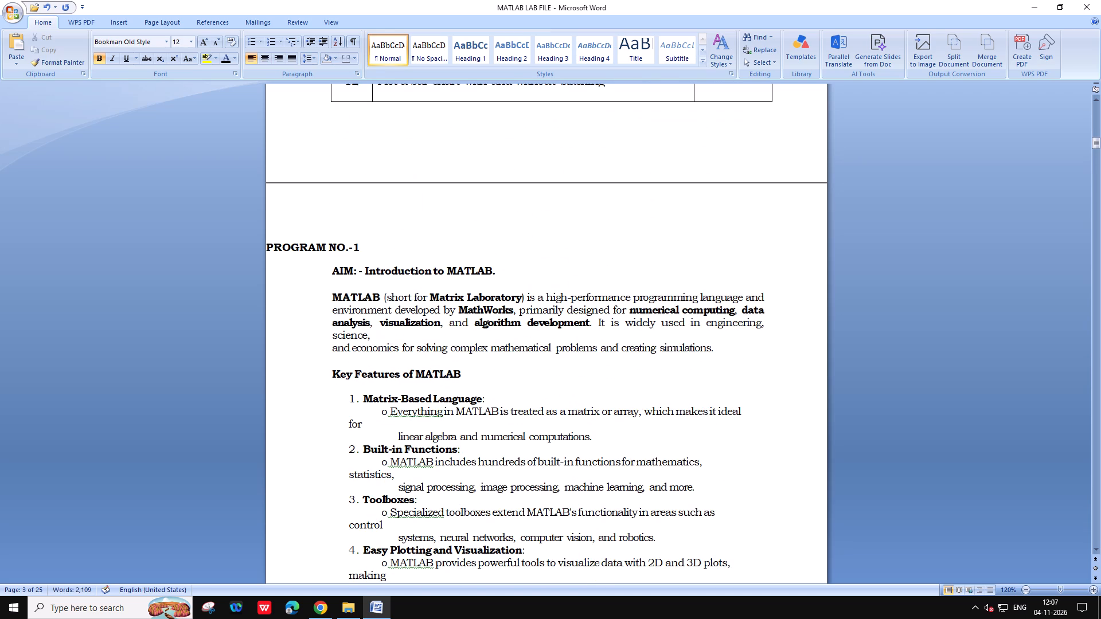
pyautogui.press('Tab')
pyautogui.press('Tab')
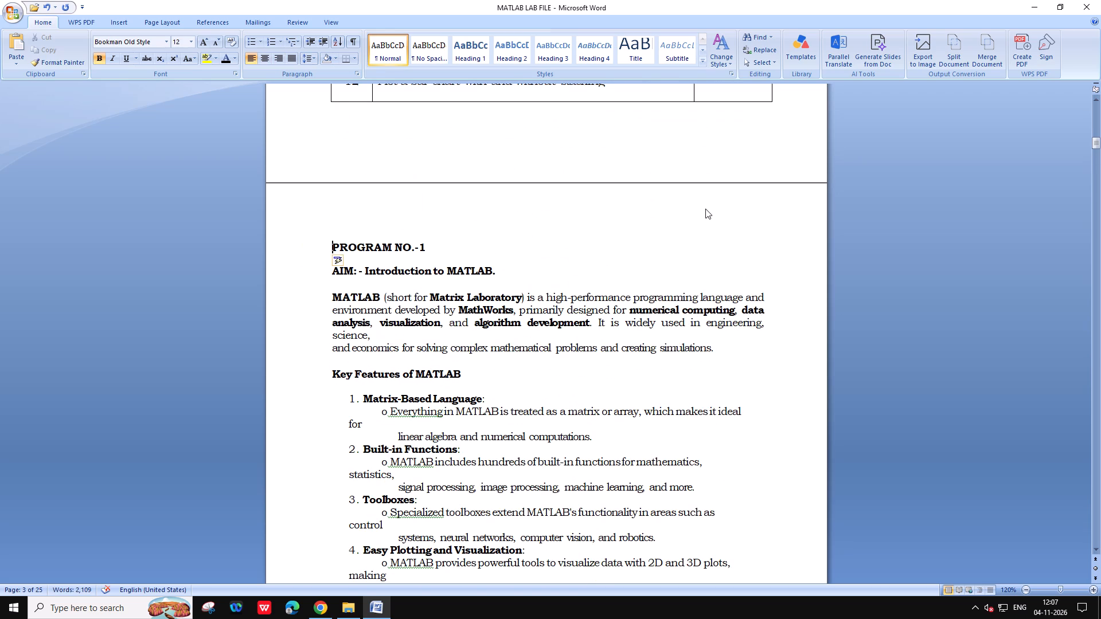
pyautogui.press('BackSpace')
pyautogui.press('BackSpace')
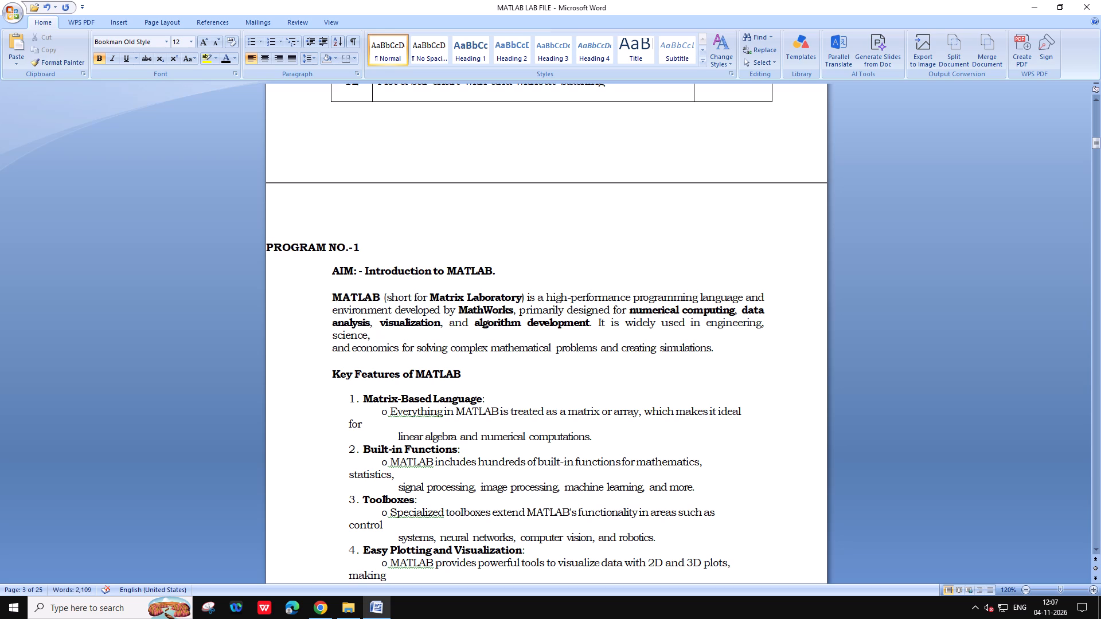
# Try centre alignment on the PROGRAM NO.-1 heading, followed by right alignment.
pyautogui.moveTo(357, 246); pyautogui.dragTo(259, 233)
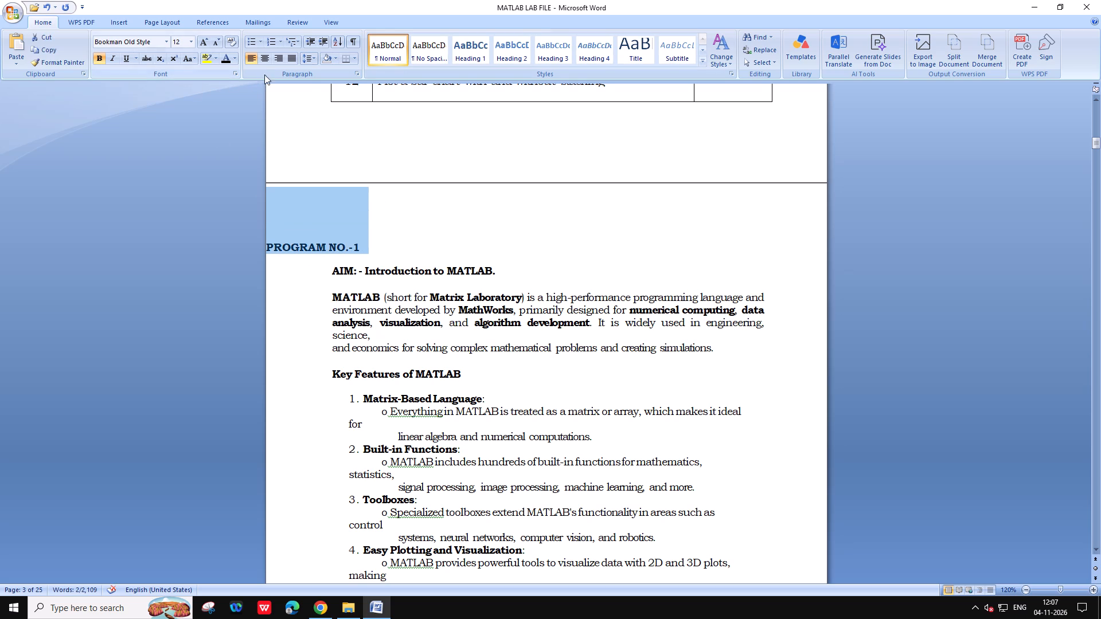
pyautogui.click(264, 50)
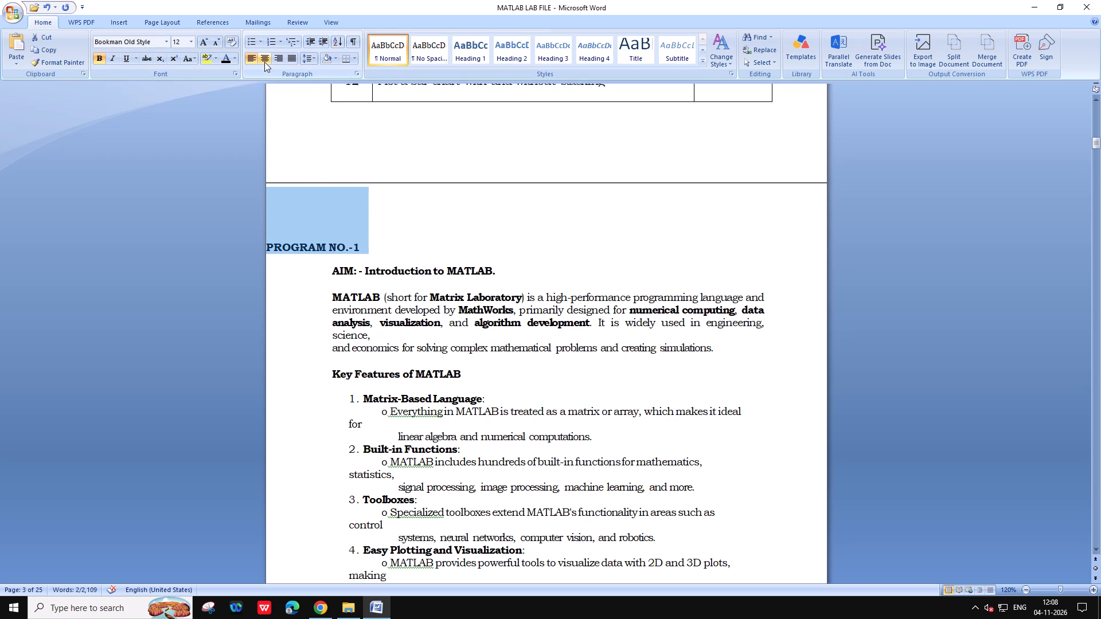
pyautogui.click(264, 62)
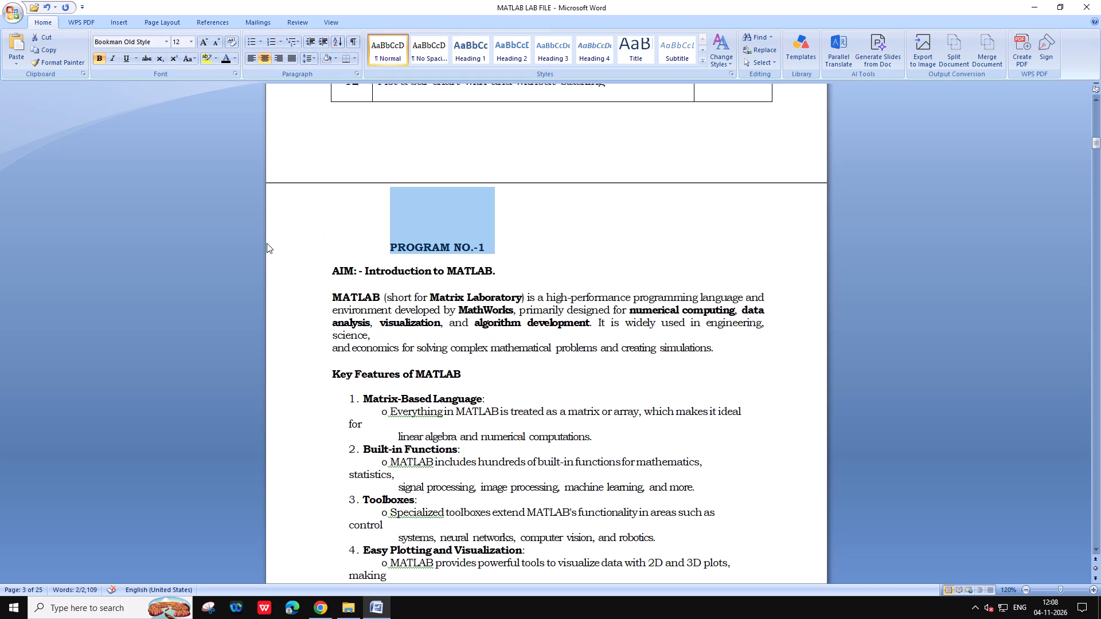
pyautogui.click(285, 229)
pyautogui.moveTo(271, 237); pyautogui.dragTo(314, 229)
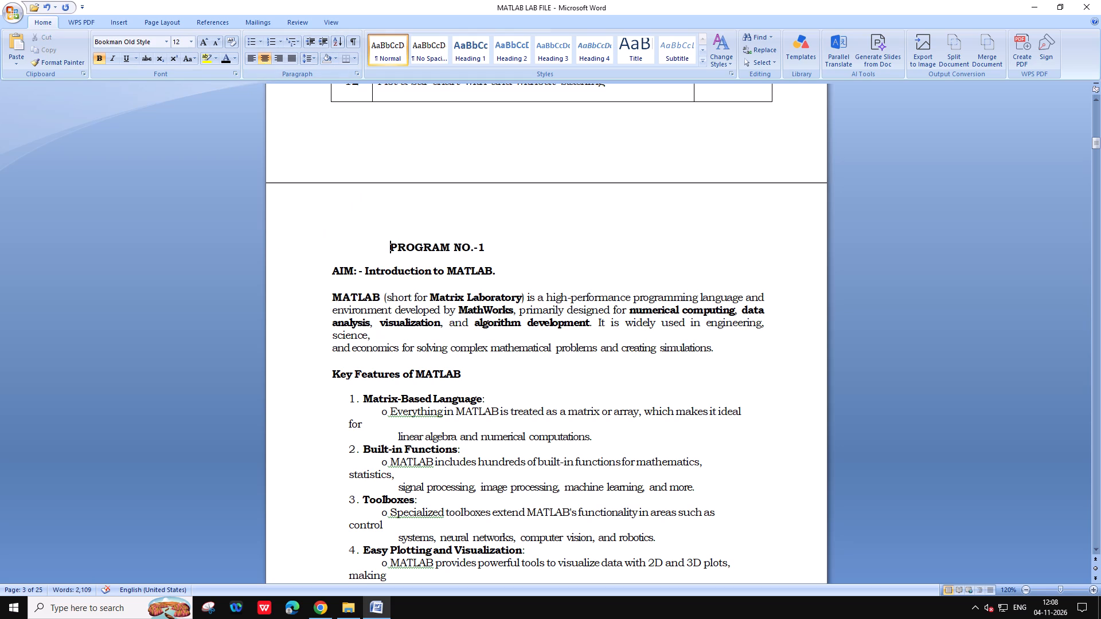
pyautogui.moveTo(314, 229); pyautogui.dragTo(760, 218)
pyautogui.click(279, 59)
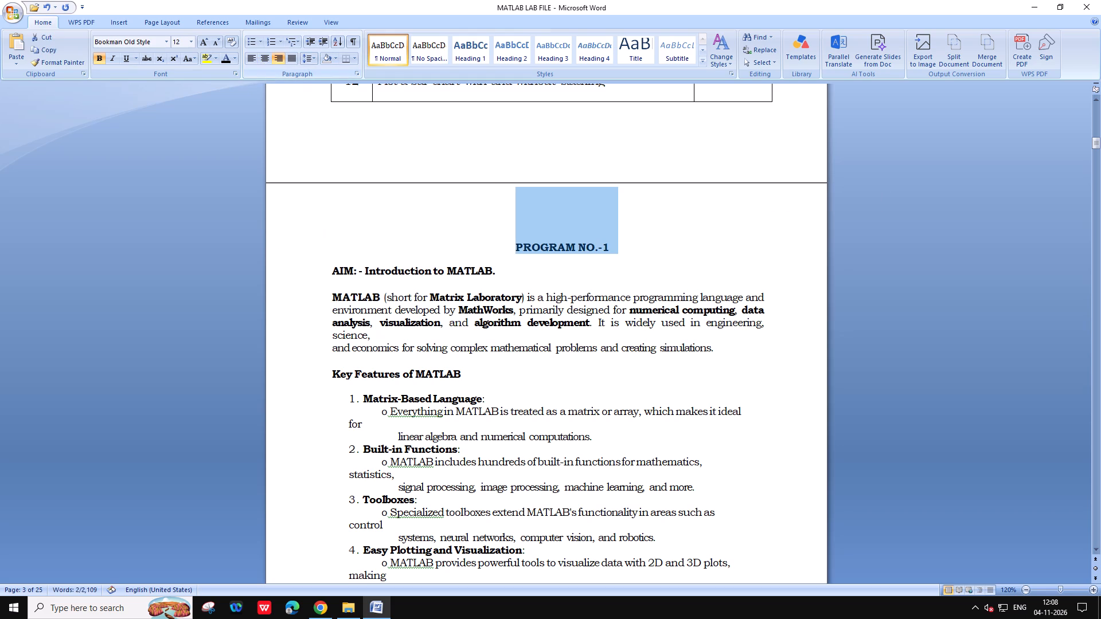
# Switch the PROGRAM NO.-1 heading from right to centre alignment and indent it until it sits near the middle of the page.
pyautogui.click(494, 238)
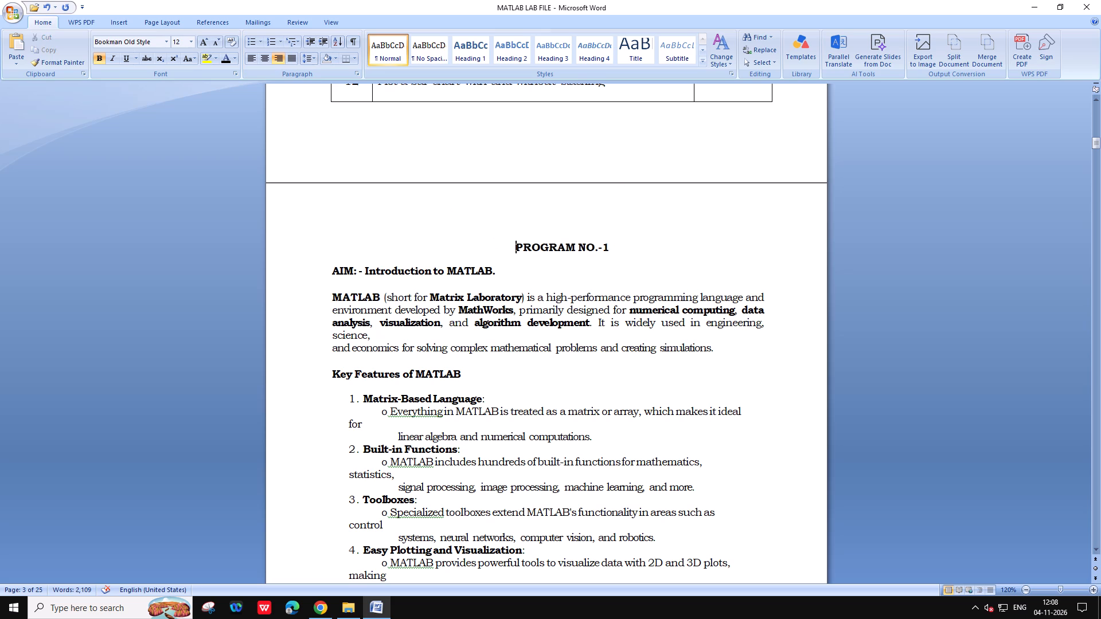
pyautogui.press('BackSpace')
pyautogui.press('Tab')
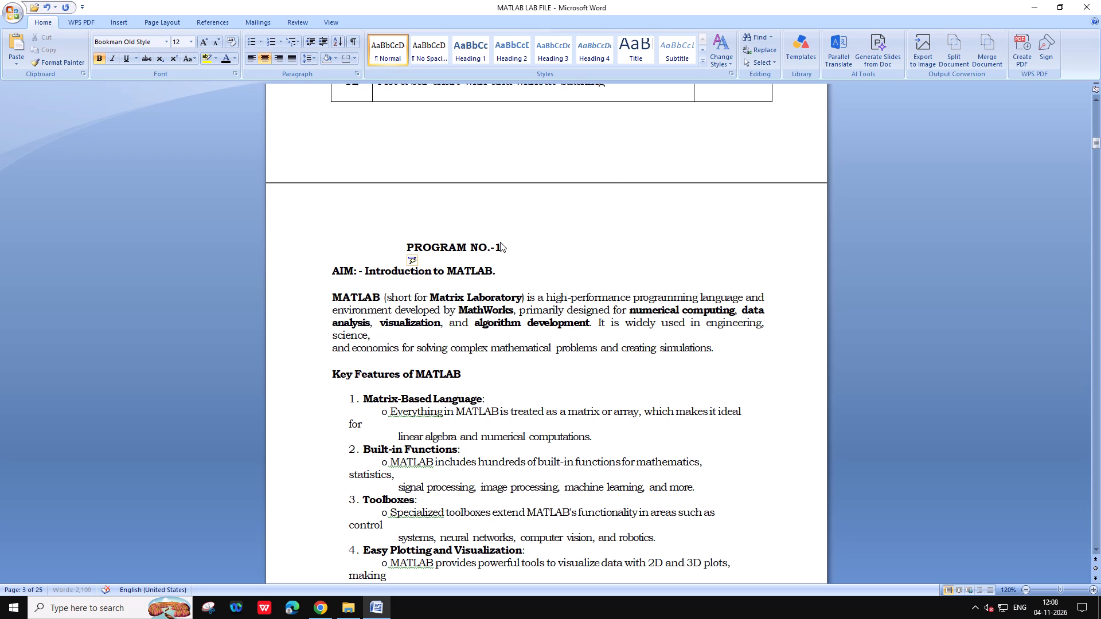
pyautogui.press('Tab')
pyautogui.press('Tab')
pyautogui.press('Tab')
pyautogui.press('Tab')
pyautogui.press('Tab')
pyautogui.press('Tab')
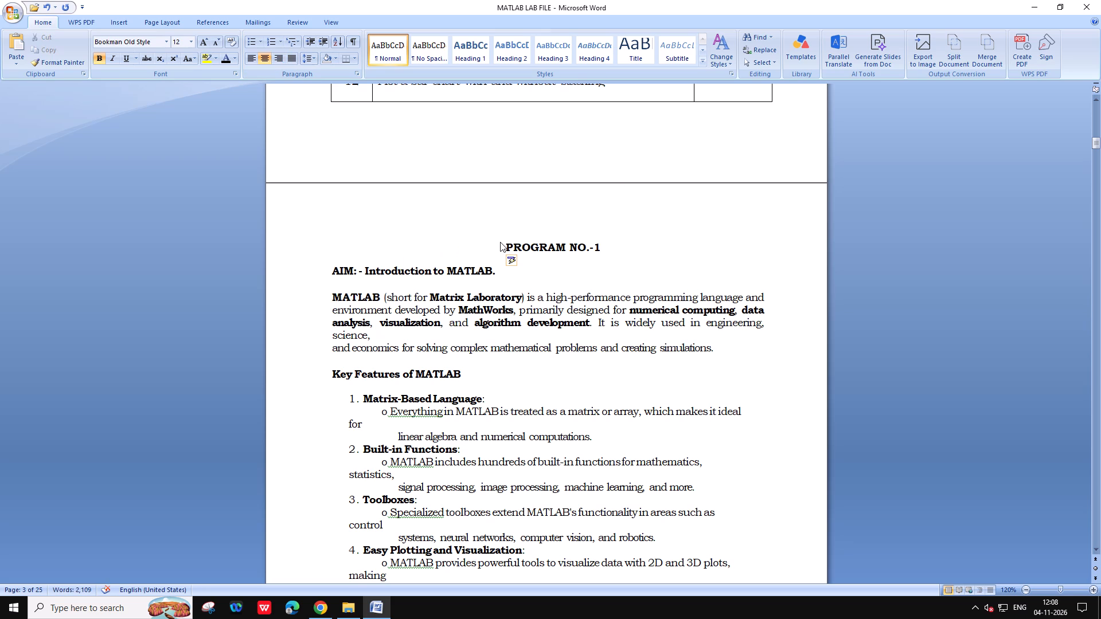
pyautogui.press('BackSpace')
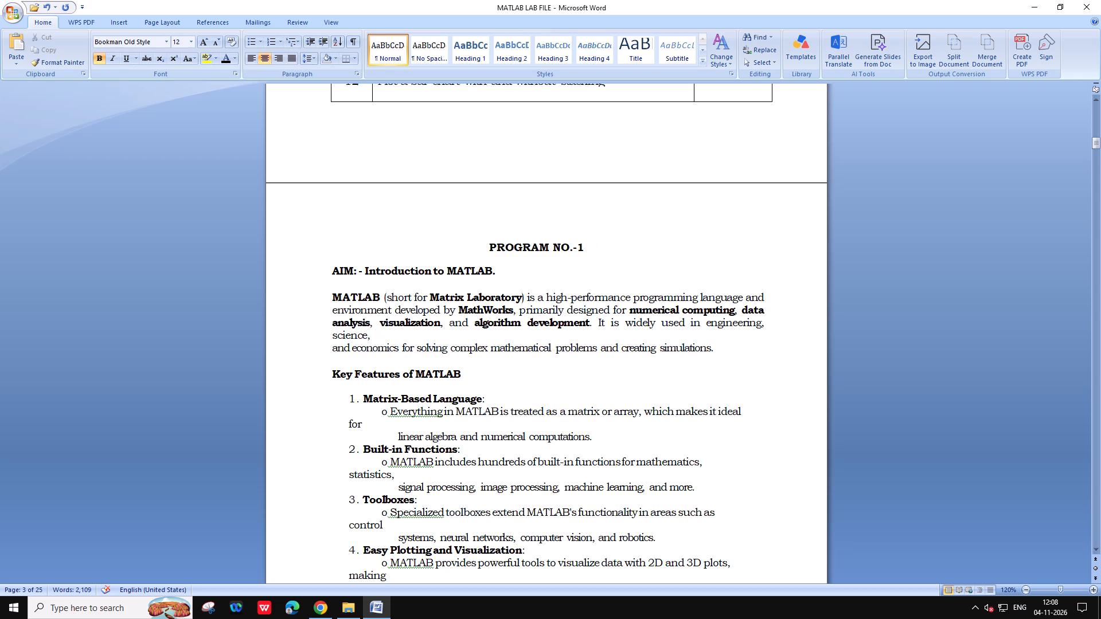
# Switch the PROGRAM NO.-2 heading to centre alignment and indent it to match the PROGRAM NO.-1 heading.
pyautogui.scroll(-6, 538, 429)
pyautogui.scroll(-20, 557, 373)
pyautogui.scroll(-3, 557, 373)
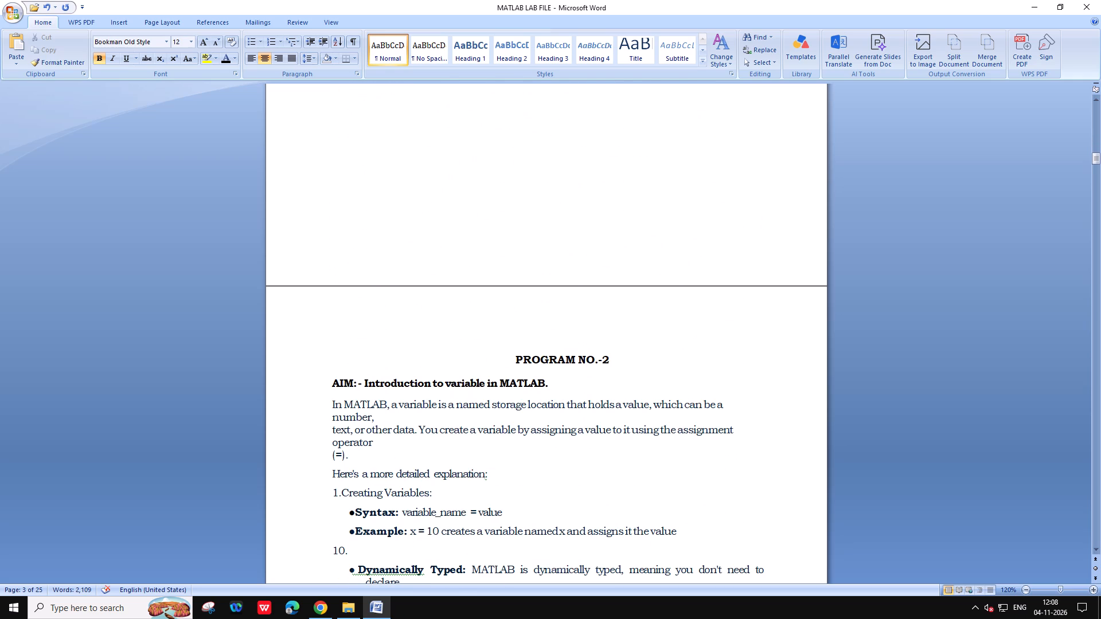
pyautogui.click(477, 353)
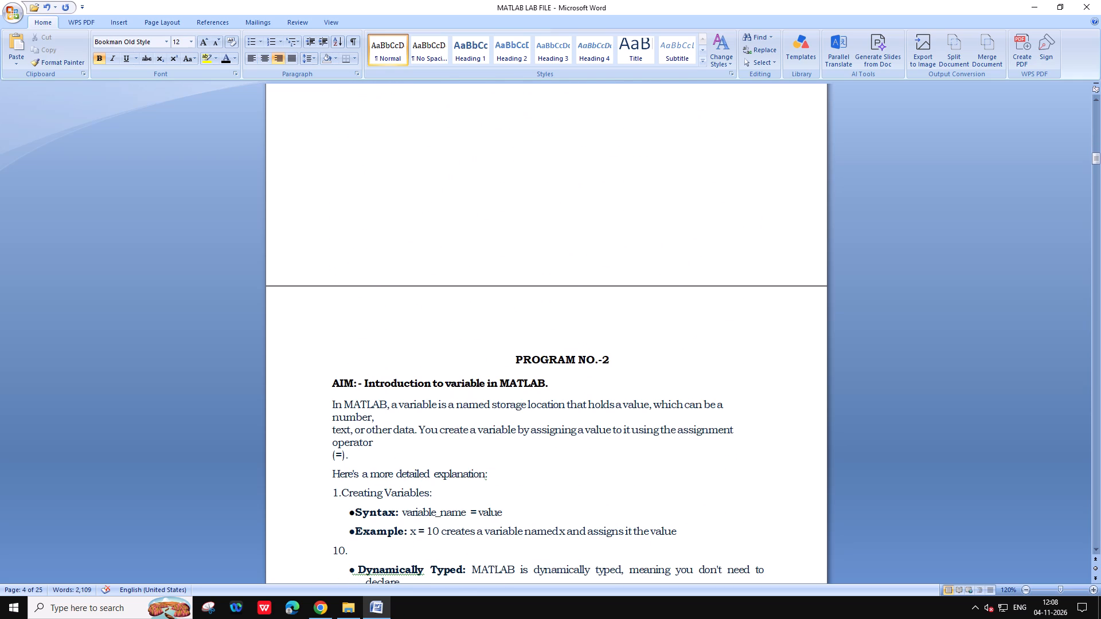
pyautogui.press('BackSpace')
pyautogui.press('Tab')
pyautogui.press('Tab')
pyautogui.press('Tab')
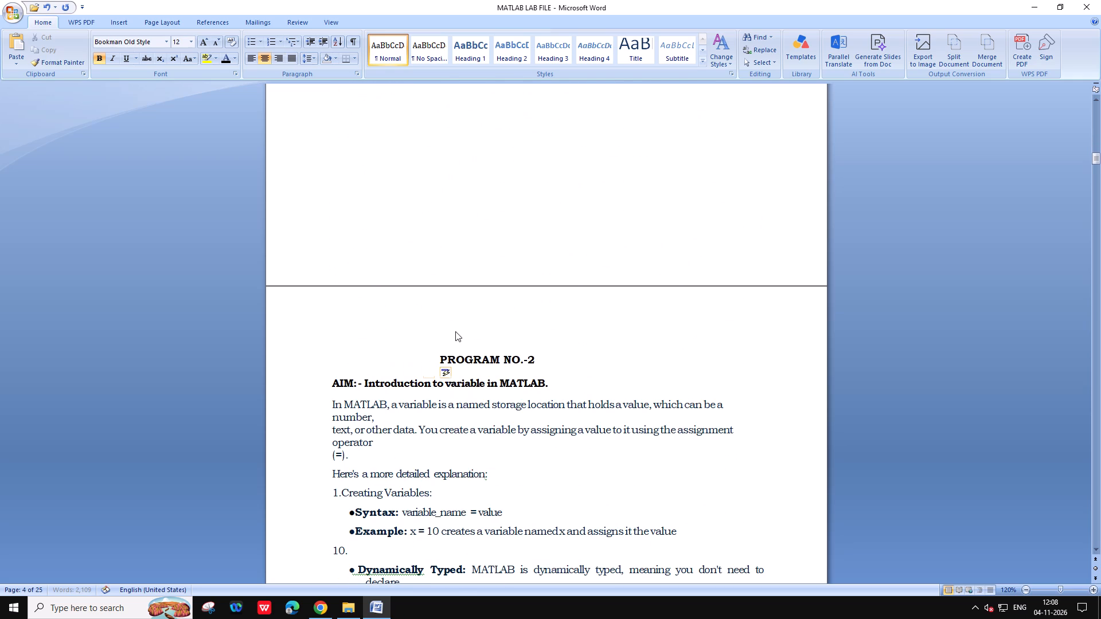
pyautogui.press('Tab')
pyautogui.press('Tab')
pyautogui.press('Tab')
pyautogui.press('Tab')
pyautogui.press('Tab')
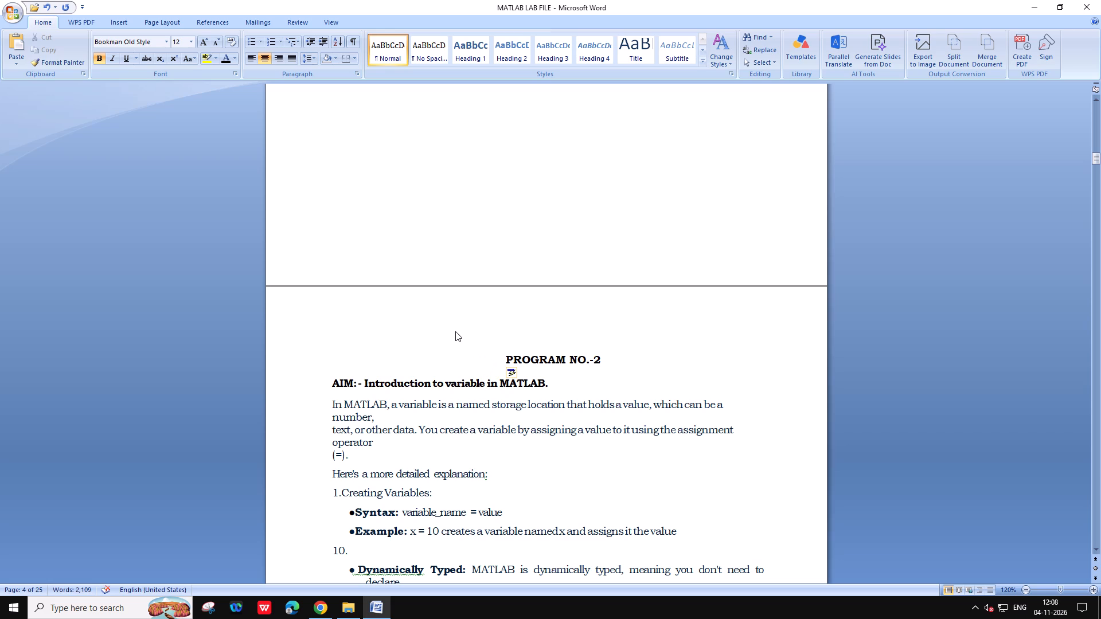
pyautogui.press('BackSpace')
# Switch the PROGRAM NO-3 heading on page 6 from right to centre alignment and indent it towards the middle of the page.
pyautogui.scroll(-2, 734, 451)
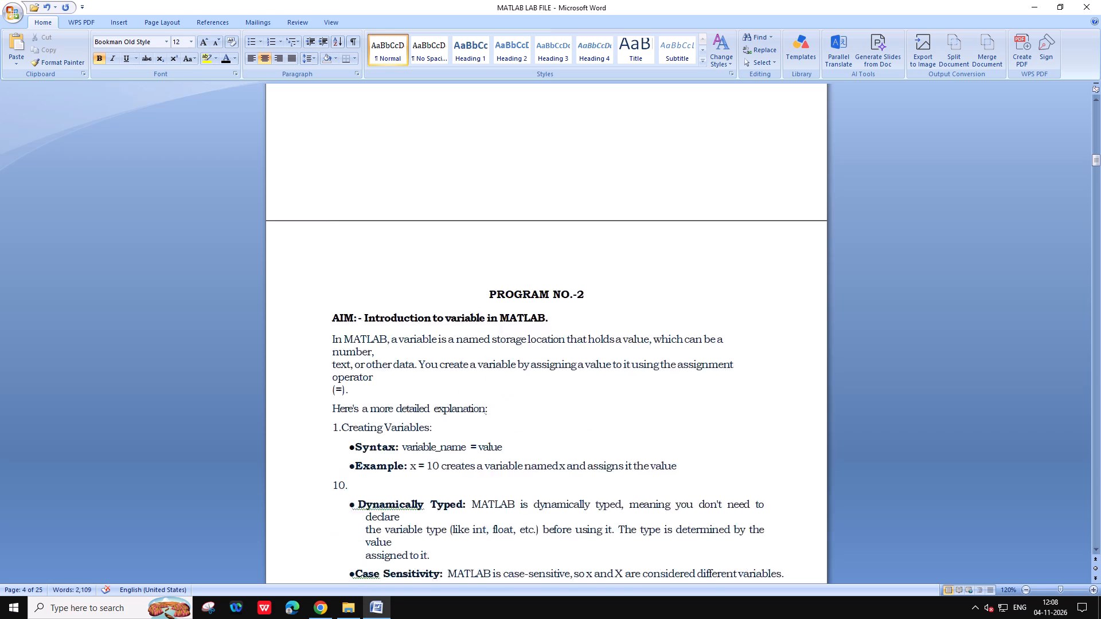
pyautogui.scroll(-20, 734, 451)
pyautogui.scroll(-13, 734, 451)
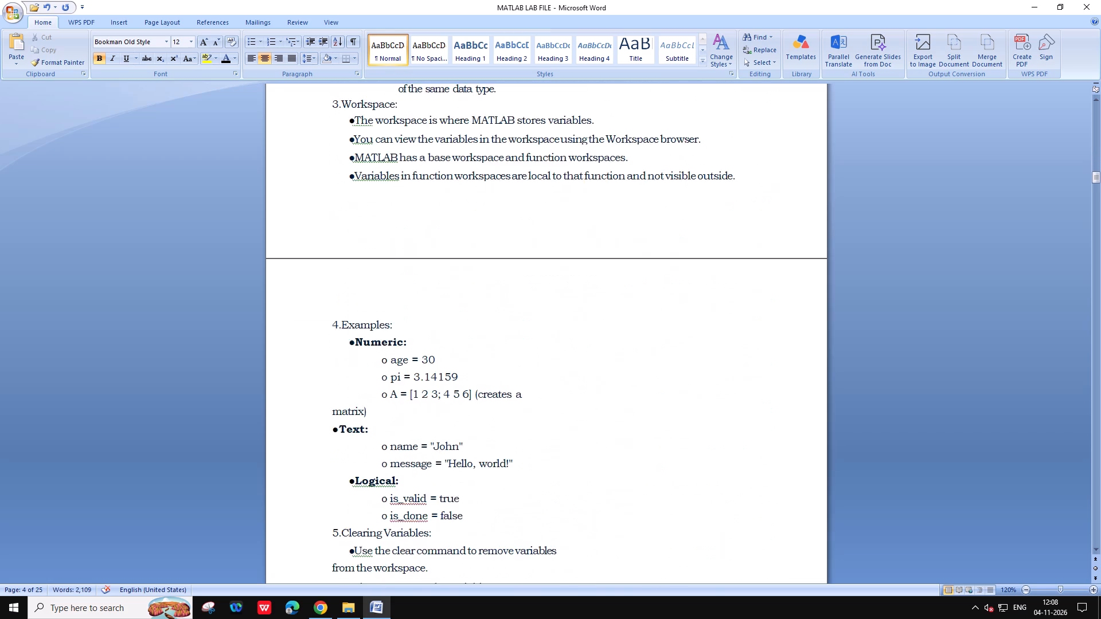
pyautogui.scroll(-11, 734, 451)
pyautogui.scroll(-14, 734, 451)
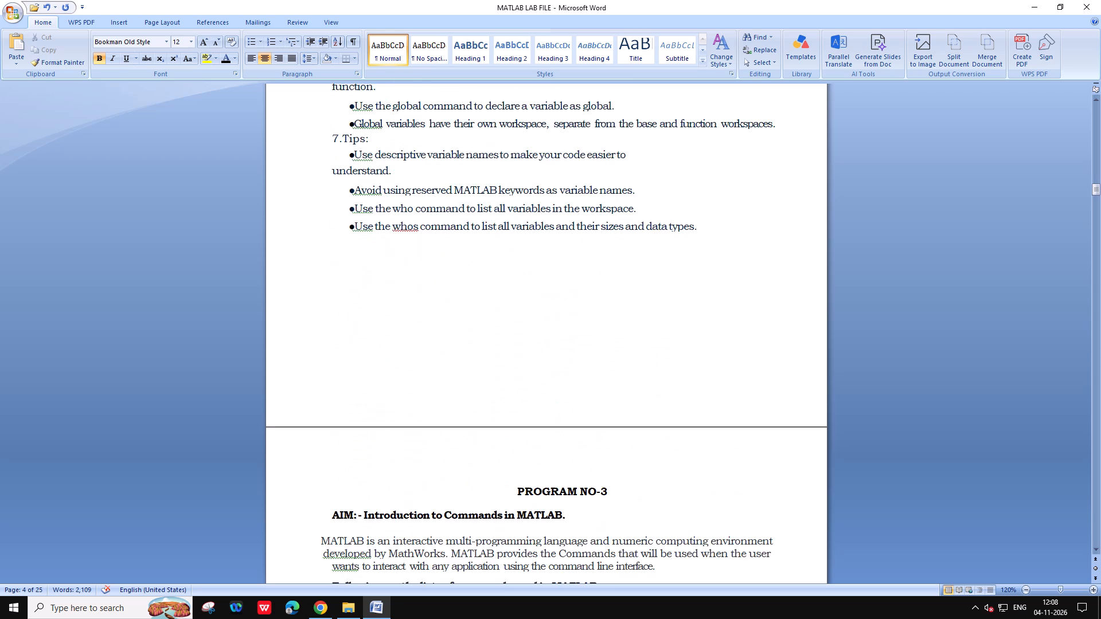
pyautogui.scroll(-1, 734, 451)
pyautogui.scroll(20, 734, 451)
pyautogui.scroll(7, 734, 451)
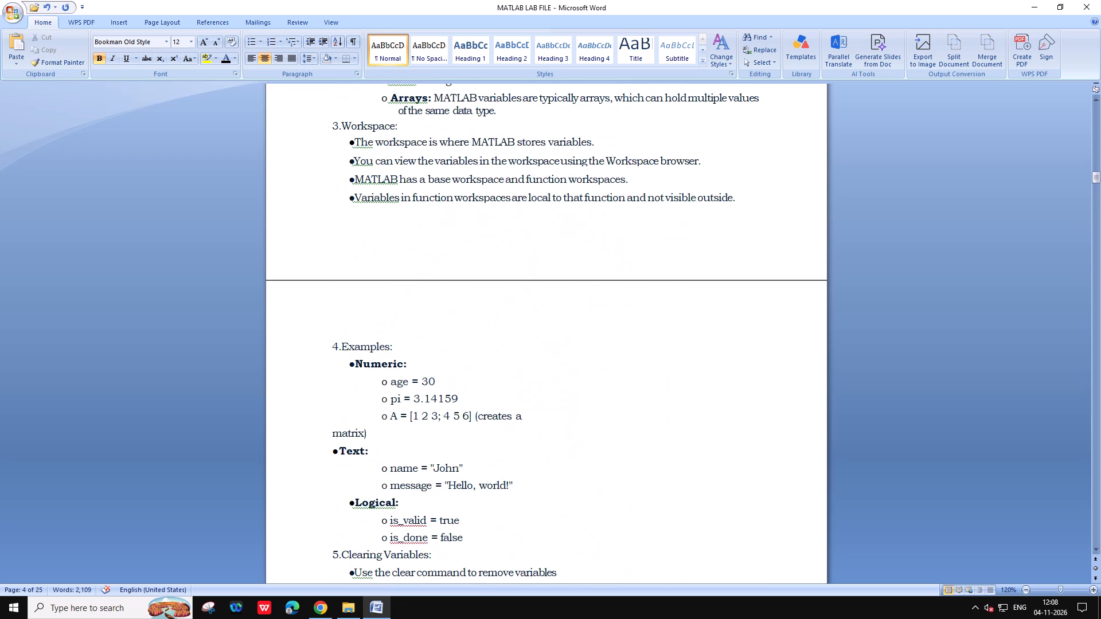
pyautogui.scroll(-20, 734, 451)
pyautogui.scroll(-12, 734, 451)
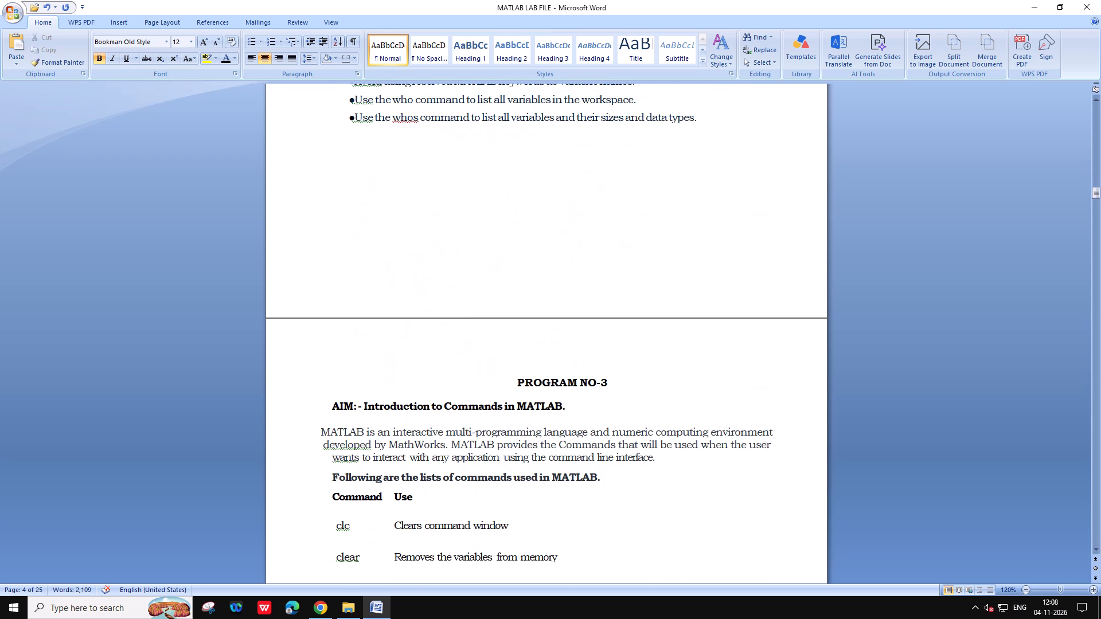
pyautogui.click(507, 378)
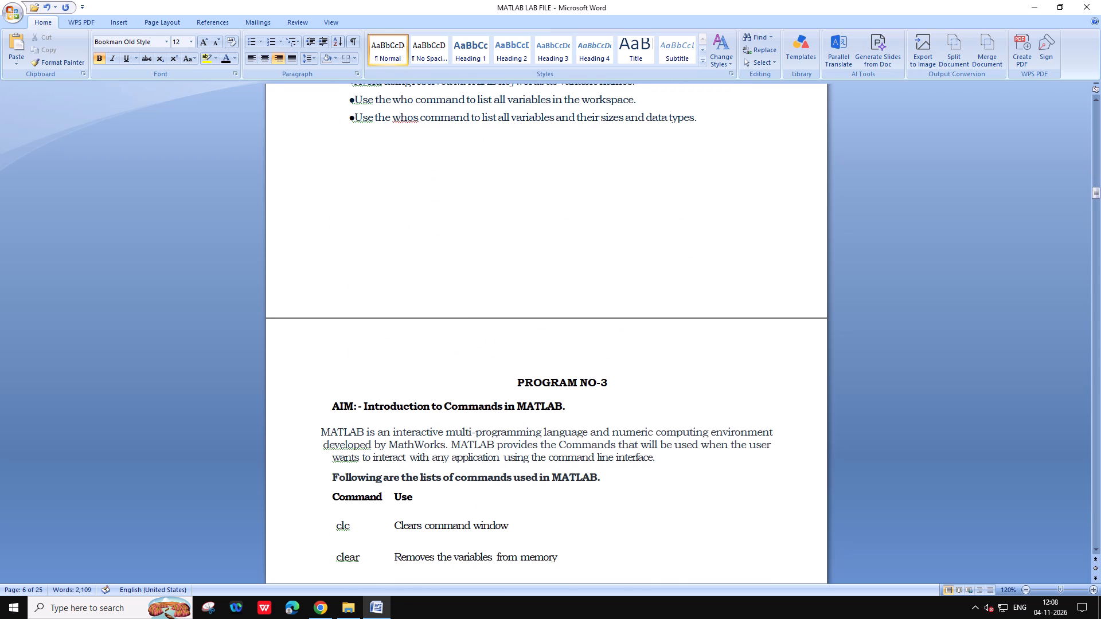
pyautogui.press('BackSpace')
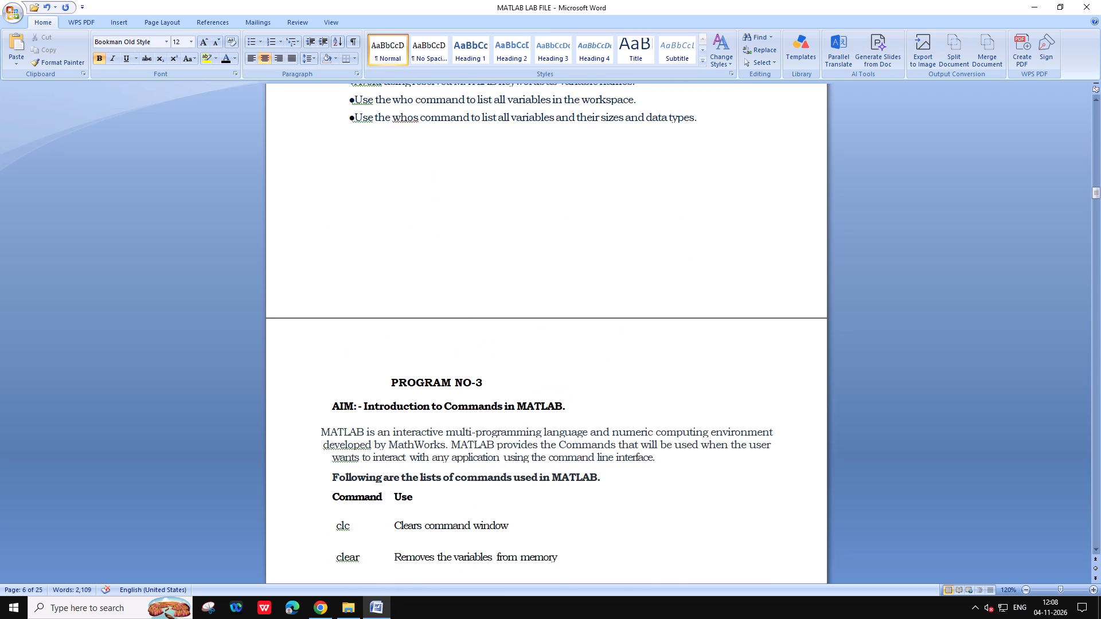
pyautogui.press('Tab')
pyautogui.press('Tab')
pyautogui.press('Tab')
pyautogui.press('Tab')
pyautogui.press('Tab')
pyautogui.press('Tab')
pyautogui.press('Tab')
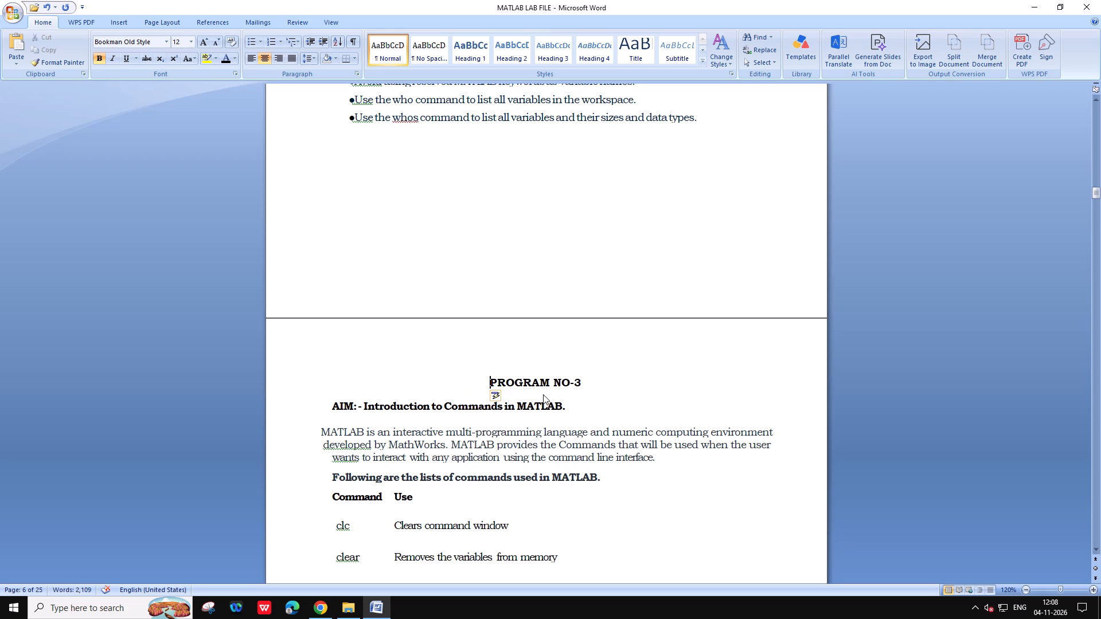
pyautogui.press('Tab')
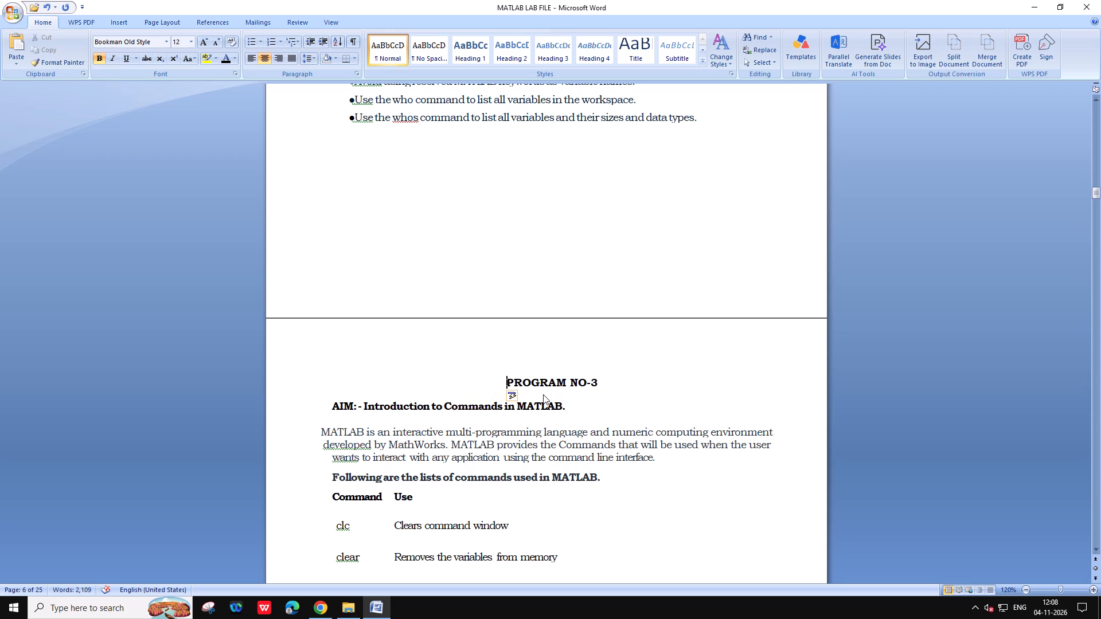
pyautogui.press('BackSpace')
# Fine-tune the position of the PROGRAM NO-3 heading by adding eight spaces in front of it.
pyautogui.scroll(-5, 595, 350)
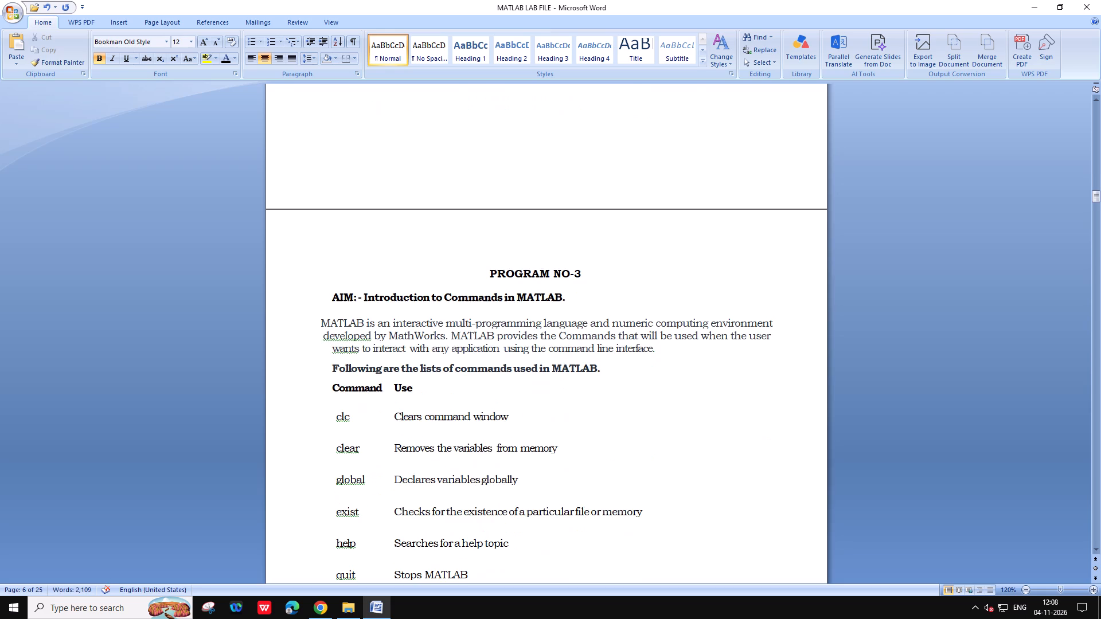
pyautogui.press('space')
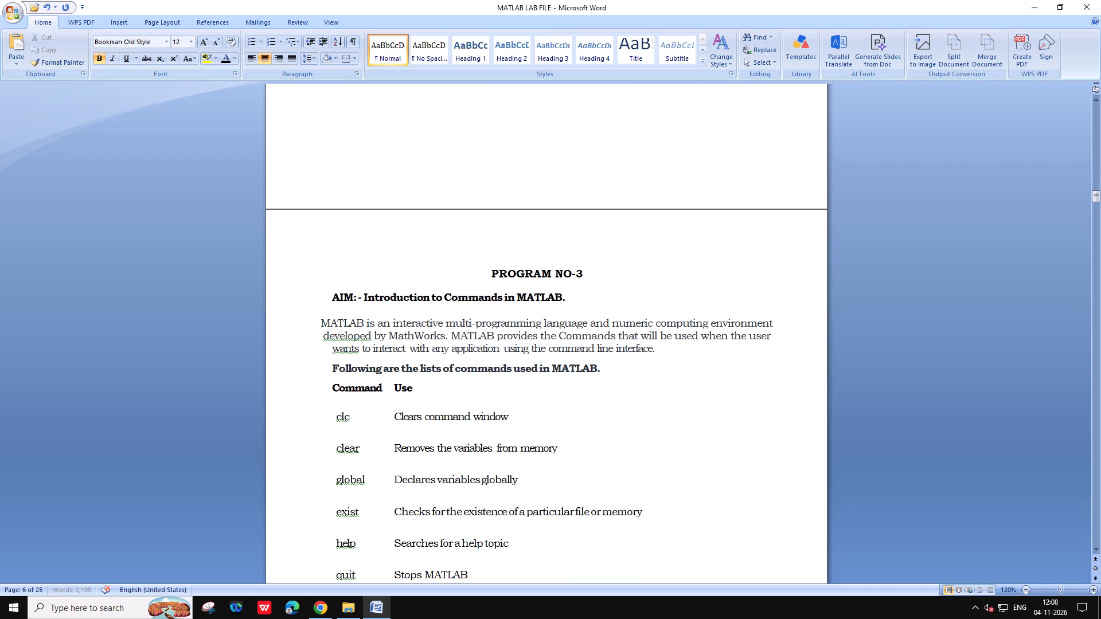
pyautogui.press('space')
pyautogui.press('space')
pyautogui.press('space')
pyautogui.press('space')
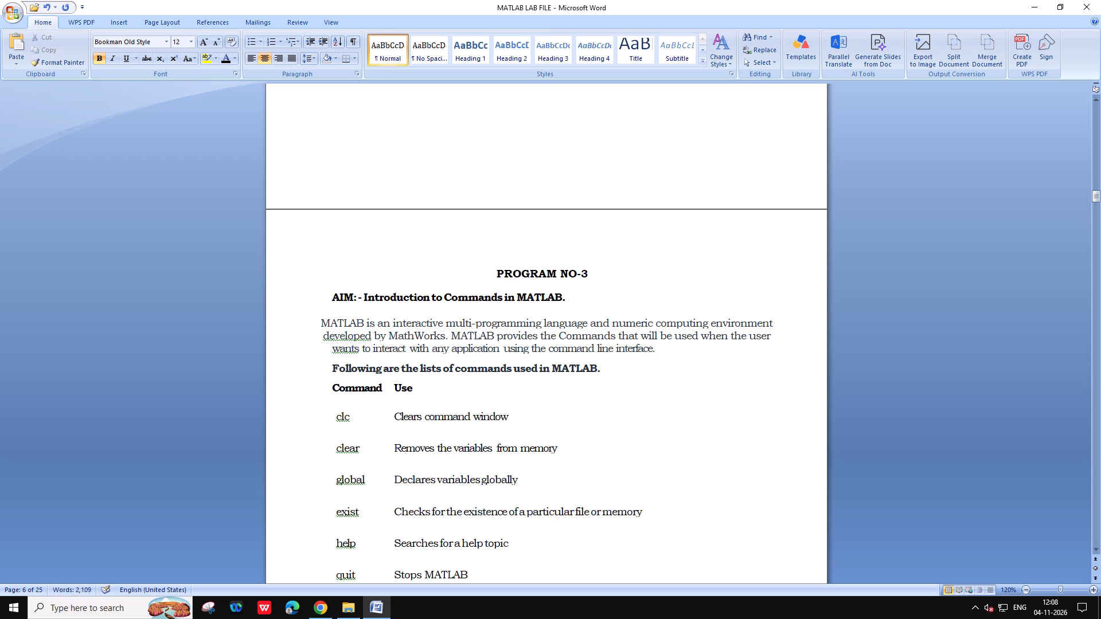
pyautogui.press('space')
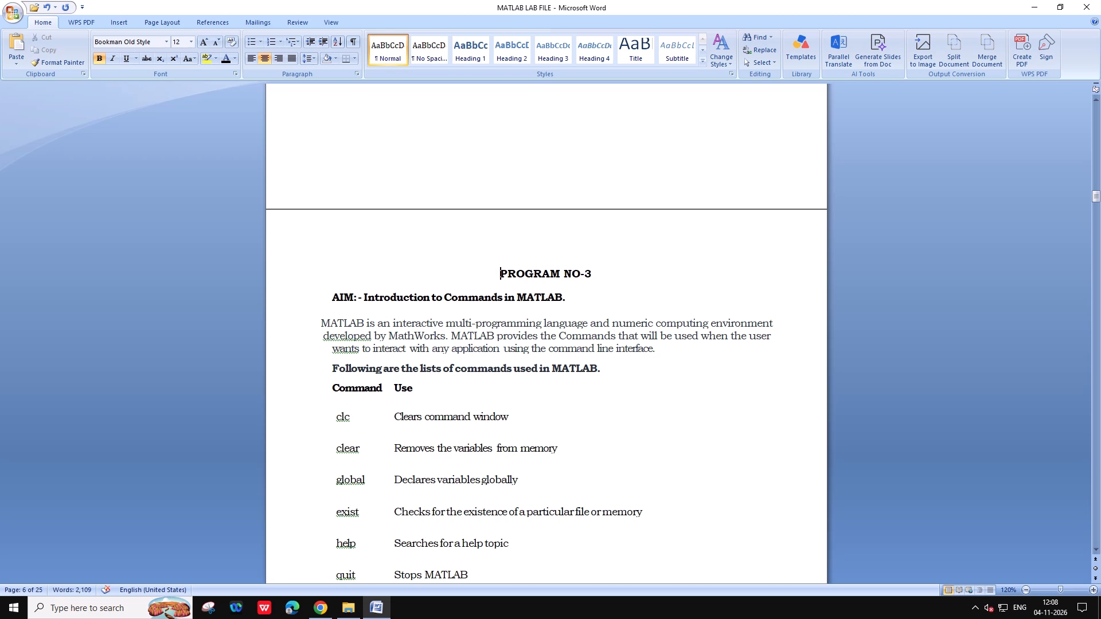
pyautogui.press('space')
pyautogui.press('space')
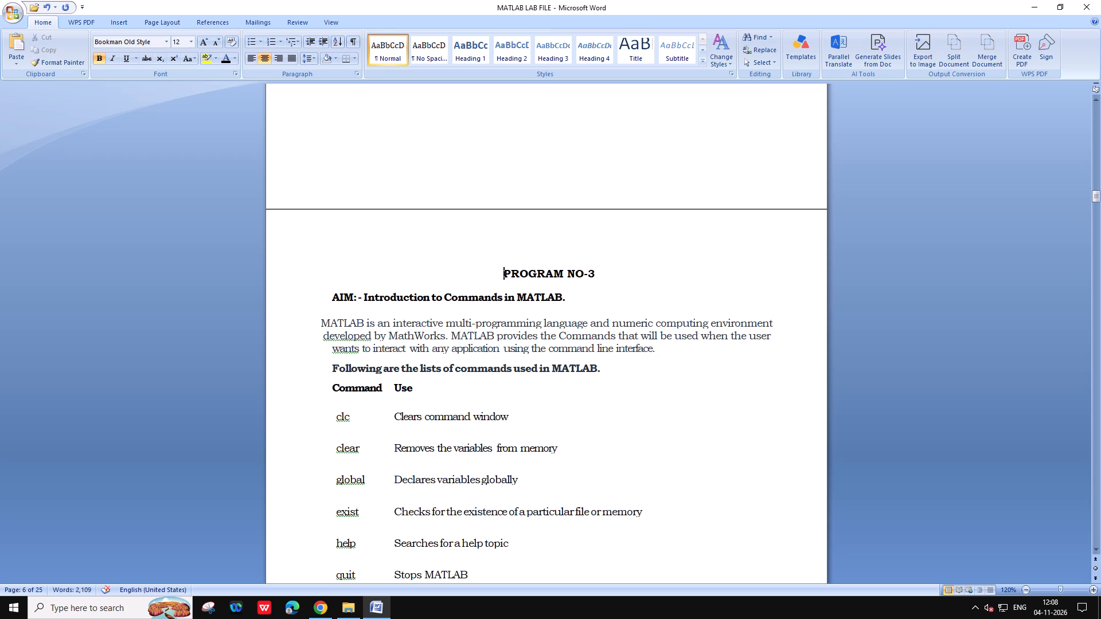
# Switch the PROGRAM NO.-4 heading on page 7 from right to centre alignment and indent it towards the middle of the page.
pyautogui.scroll(-5, 719, 305)
pyautogui.scroll(-20, 719, 305)
pyautogui.scroll(-6, 719, 305)
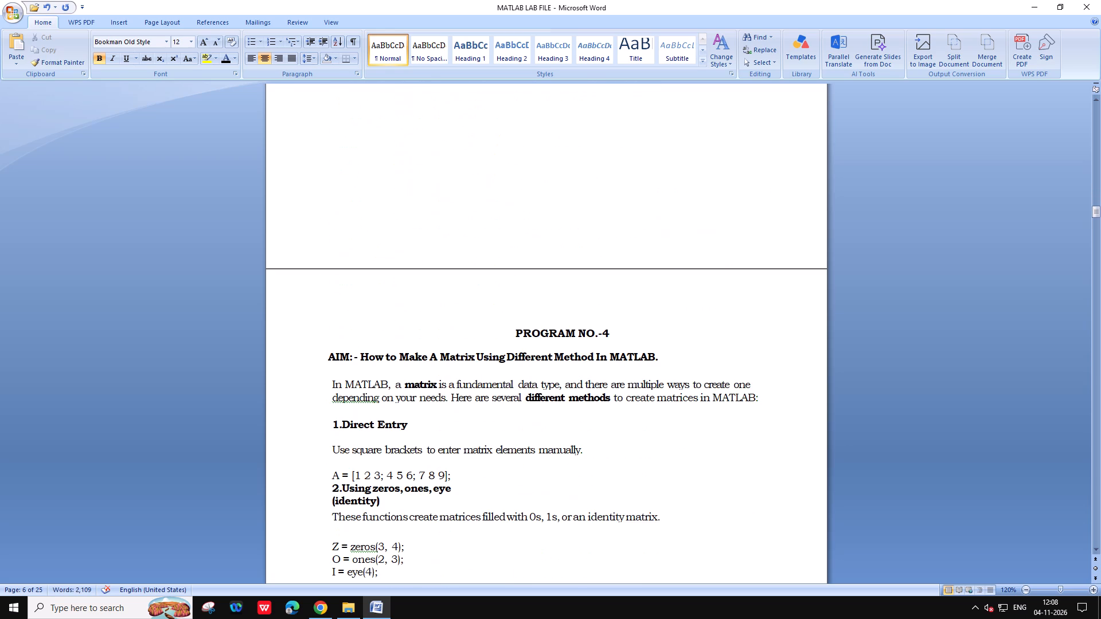
pyautogui.click(512, 330)
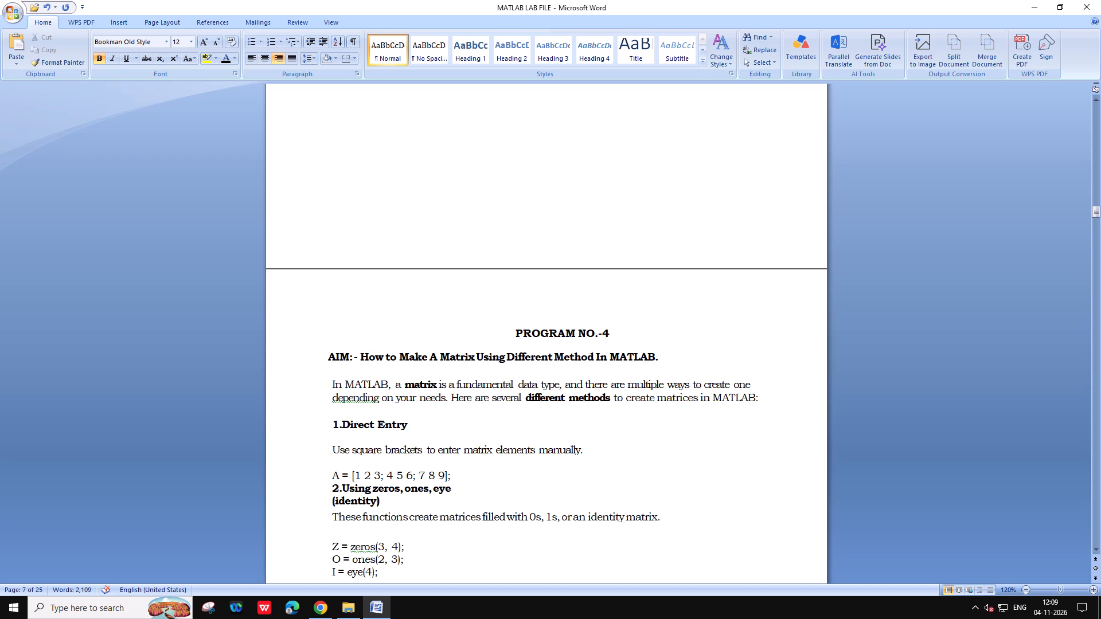
pyautogui.press('BackSpace')
pyautogui.press('Tab')
pyautogui.press('Tab')
pyautogui.press('Tab')
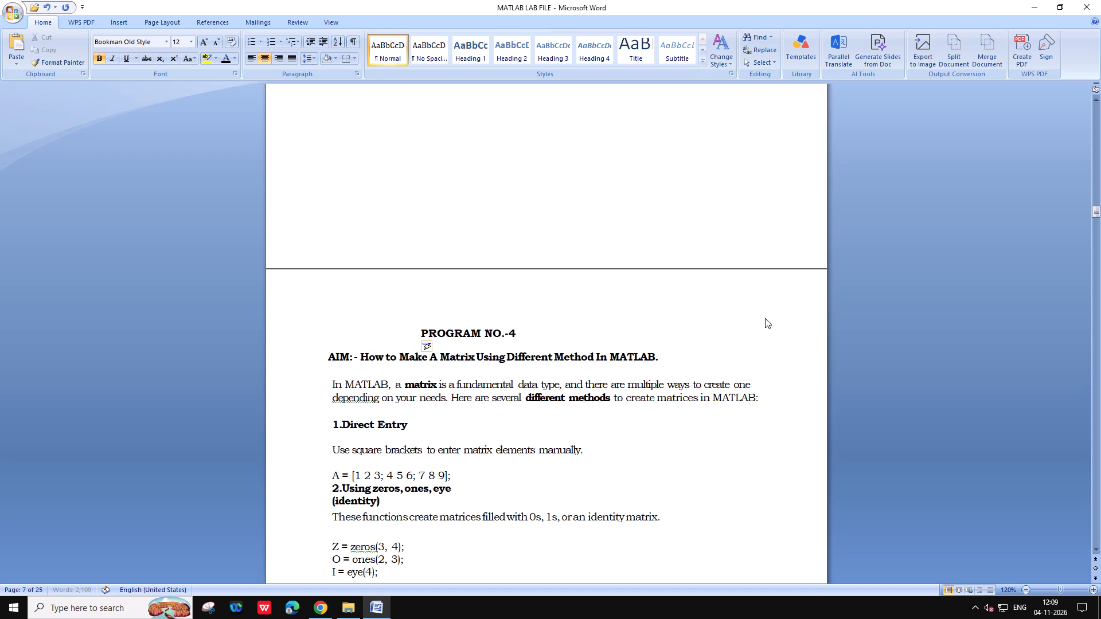
pyautogui.press('Tab')
pyautogui.press('Tab')
pyautogui.press('Tab')
pyautogui.press('Tab')
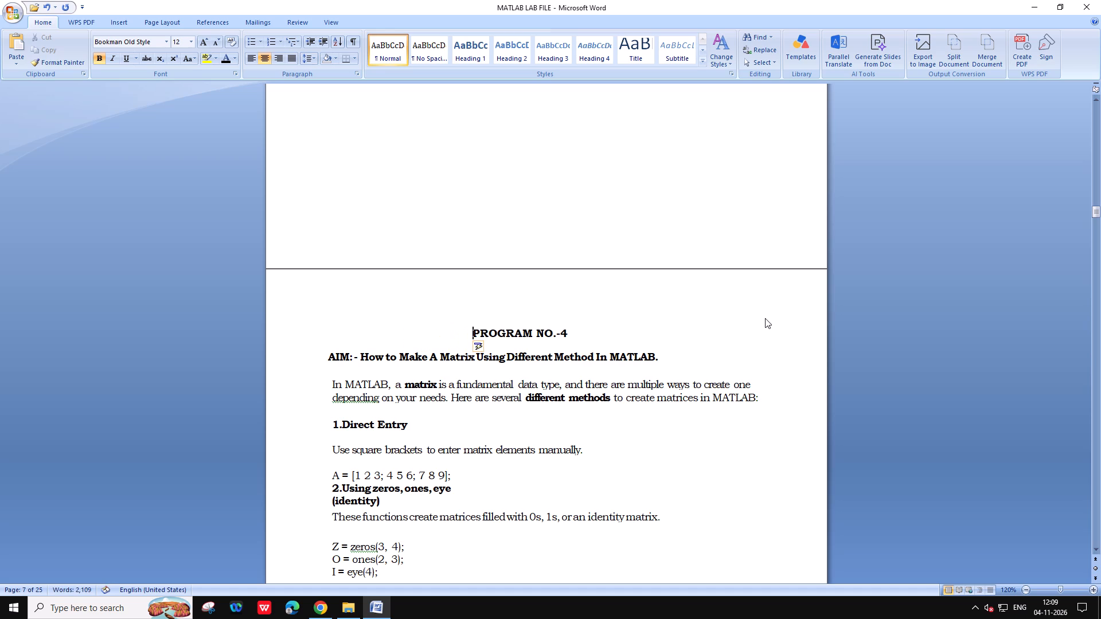
# Shift the PROGRAM NO.-4 heading further towards the page centre by adding 13 spaces in front of it.
pyautogui.press('space')
pyautogui.press('space')
pyautogui.press('space')
pyautogui.press('space')
pyautogui.press('space')
pyautogui.press('space')
pyautogui.press('space')
pyautogui.press('space')
pyautogui.press('space')
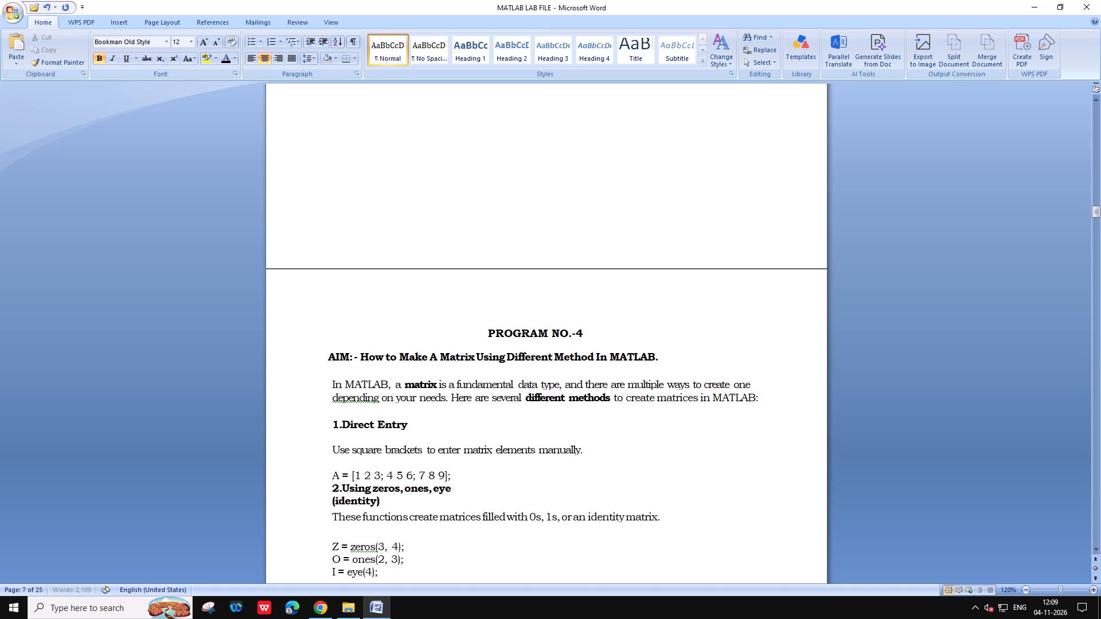
pyautogui.press('space')
pyautogui.press('space')
pyautogui.press('space')
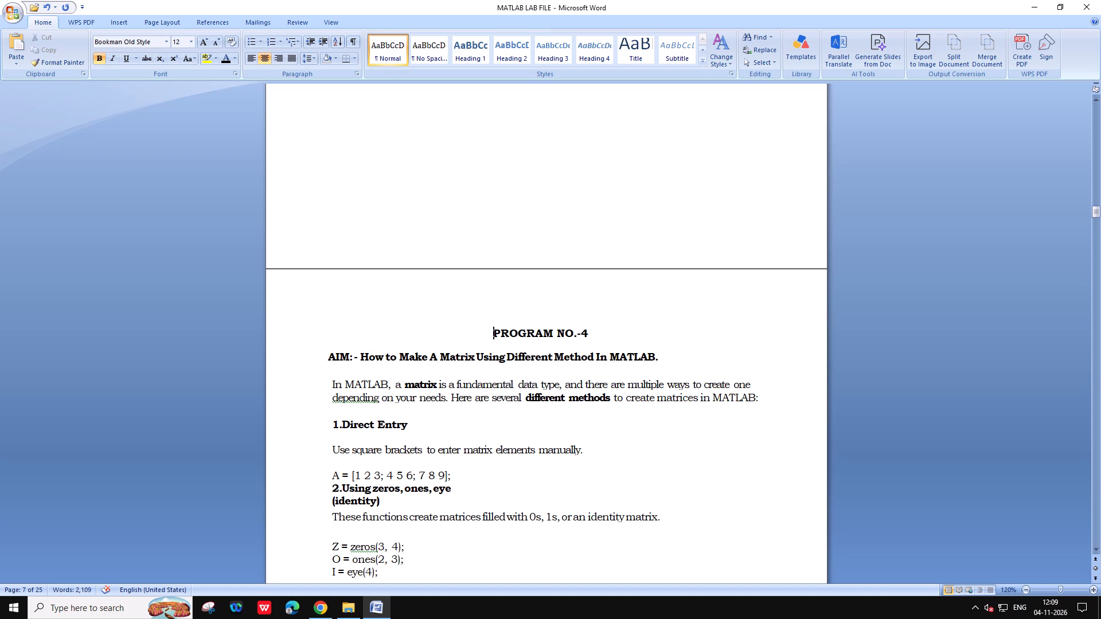
pyautogui.press('space')
# Switch the PROGRAM NO.-5 heading on page 11 from right to centre alignment and indent it towards the middle of the page.
pyautogui.scroll(-16, 732, 358)
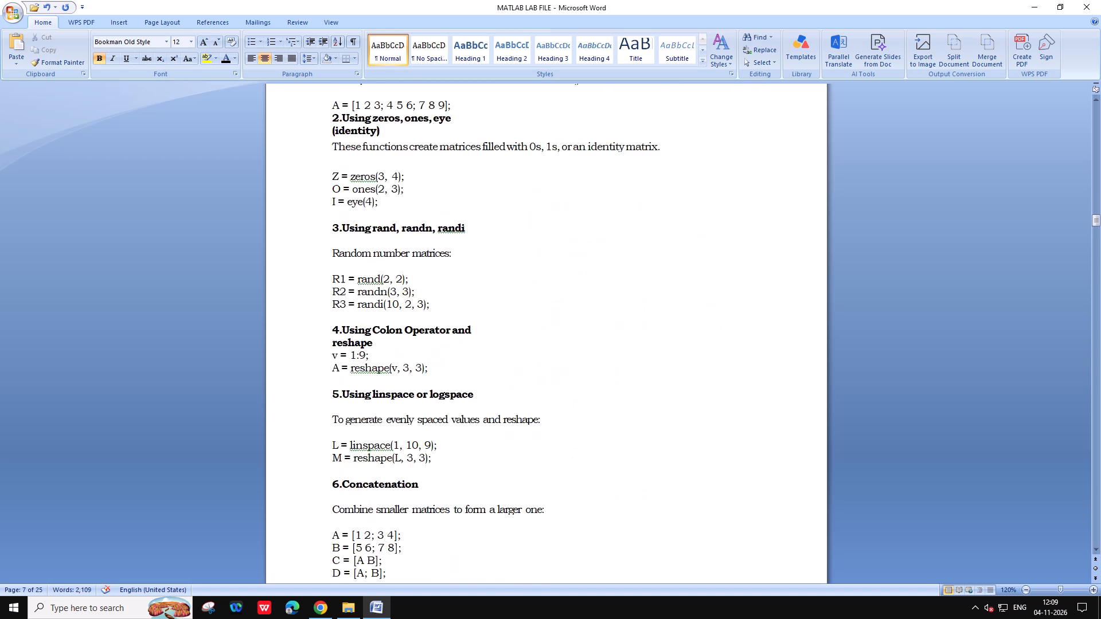
pyautogui.scroll(-15, 735, 340)
pyautogui.scroll(-16, 733, 376)
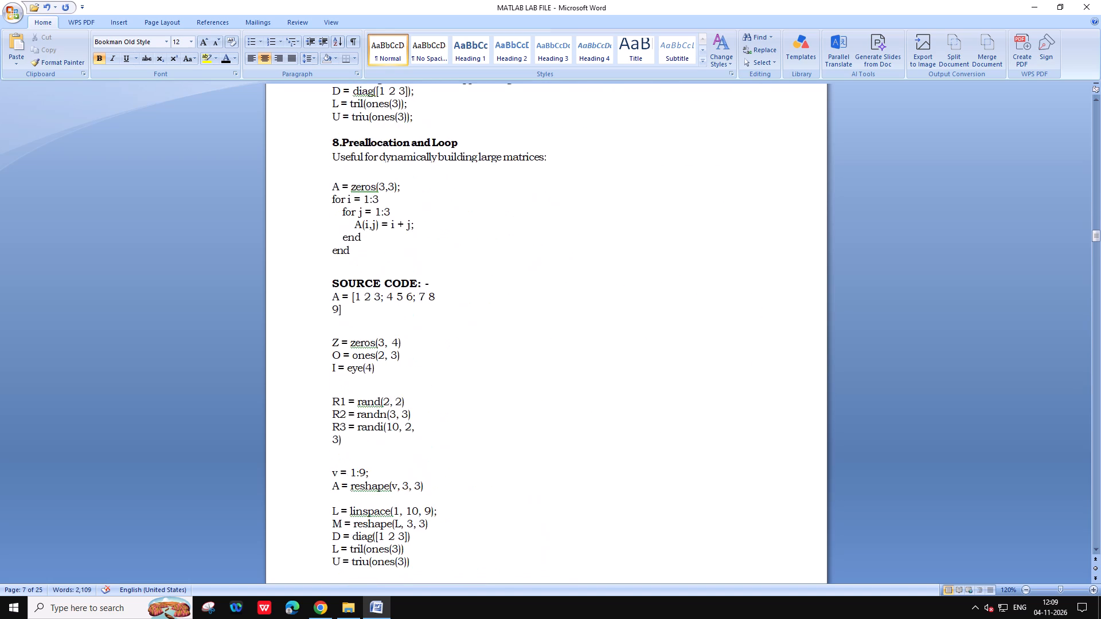
pyautogui.scroll(-20, 733, 376)
pyautogui.scroll(-16, 733, 376)
pyautogui.scroll(1, 733, 376)
pyautogui.scroll(-4, 733, 376)
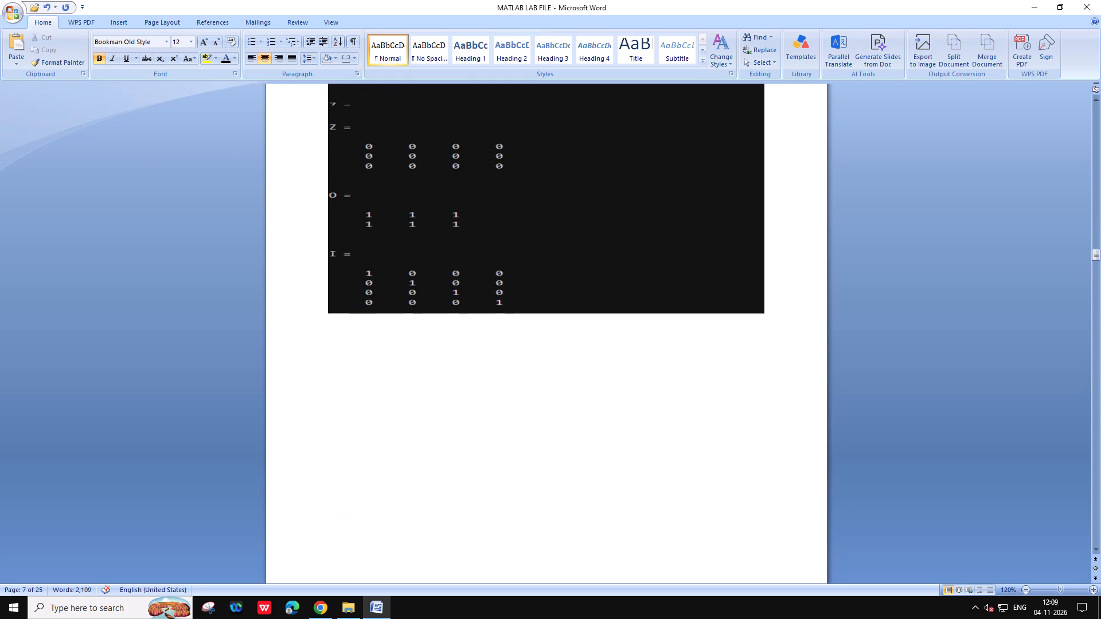
pyautogui.scroll(-20, 733, 376)
pyautogui.scroll(-20, 733, 376)
pyautogui.scroll(-1, 733, 376)
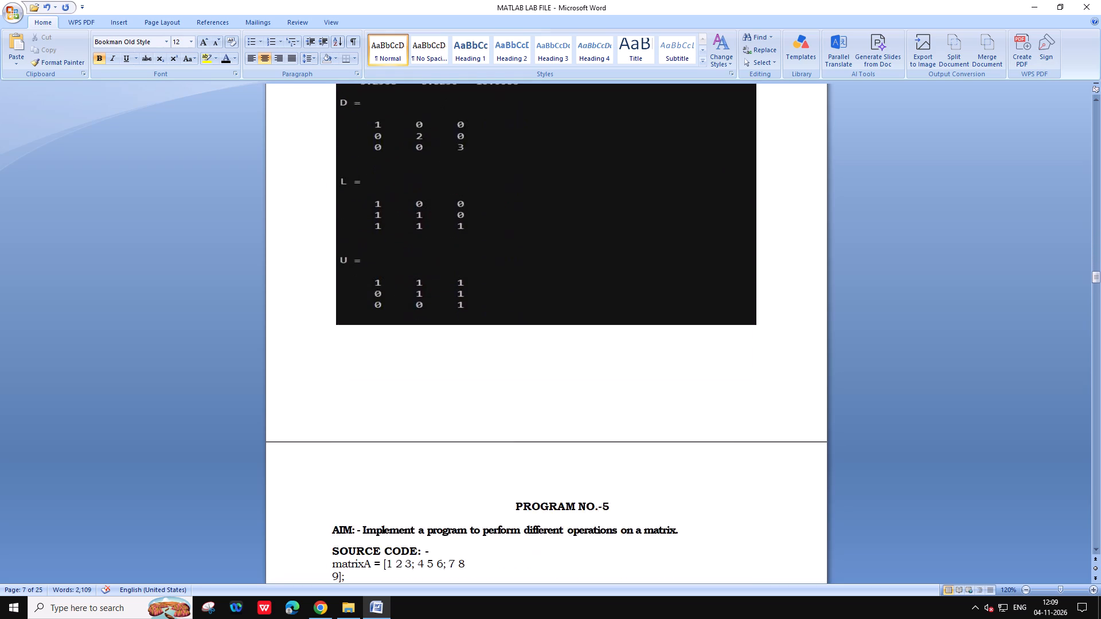
pyautogui.scroll(-6, 733, 376)
pyautogui.click(503, 381)
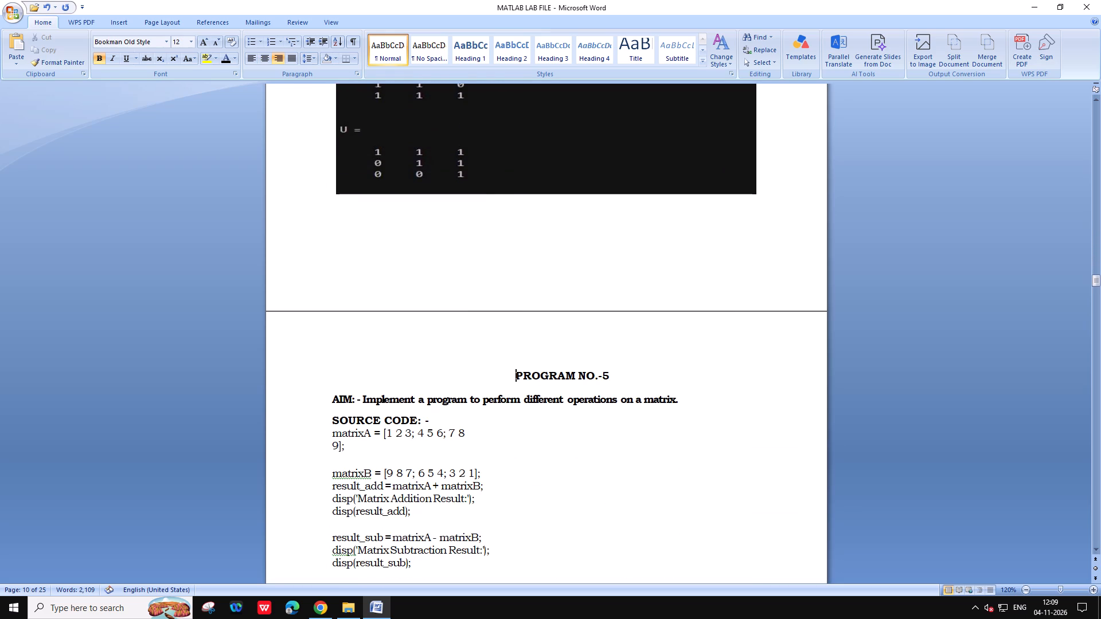
pyautogui.press('BackSpace')
pyautogui.press('Tab')
pyautogui.press('Tab')
pyautogui.press('Tab')
pyautogui.press('Tab')
pyautogui.press('Tab')
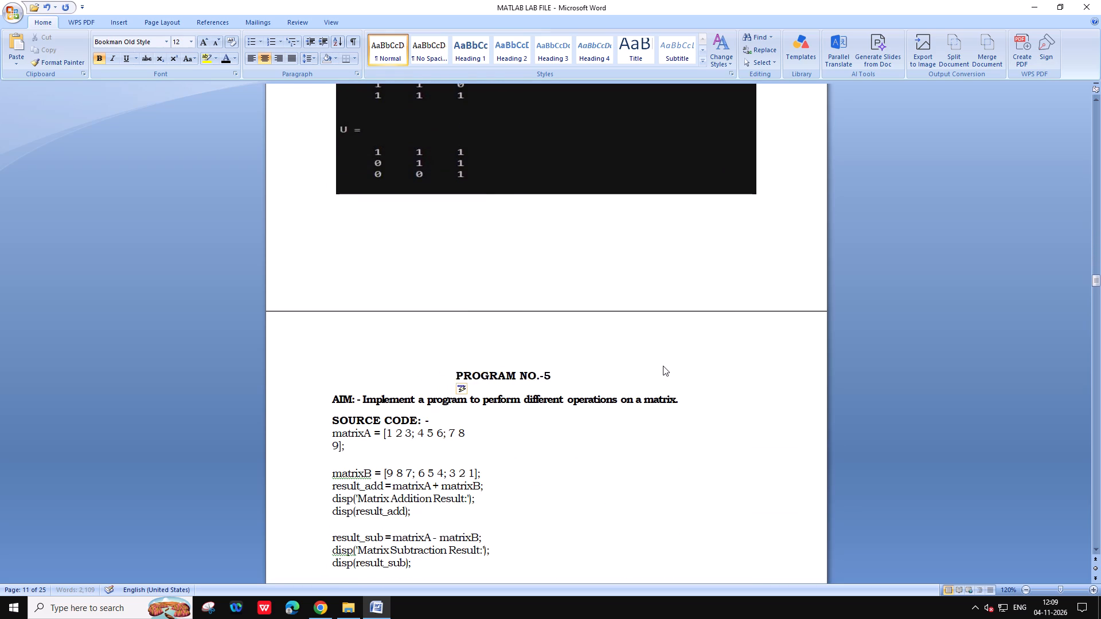
# Shift the PROGRAM NO.-5 heading further towards the page centre with a net 13 spaces in front of it.
pyautogui.press('space')
pyautogui.press('space')
pyautogui.press('space')
pyautogui.press('space')
pyautogui.press('space')
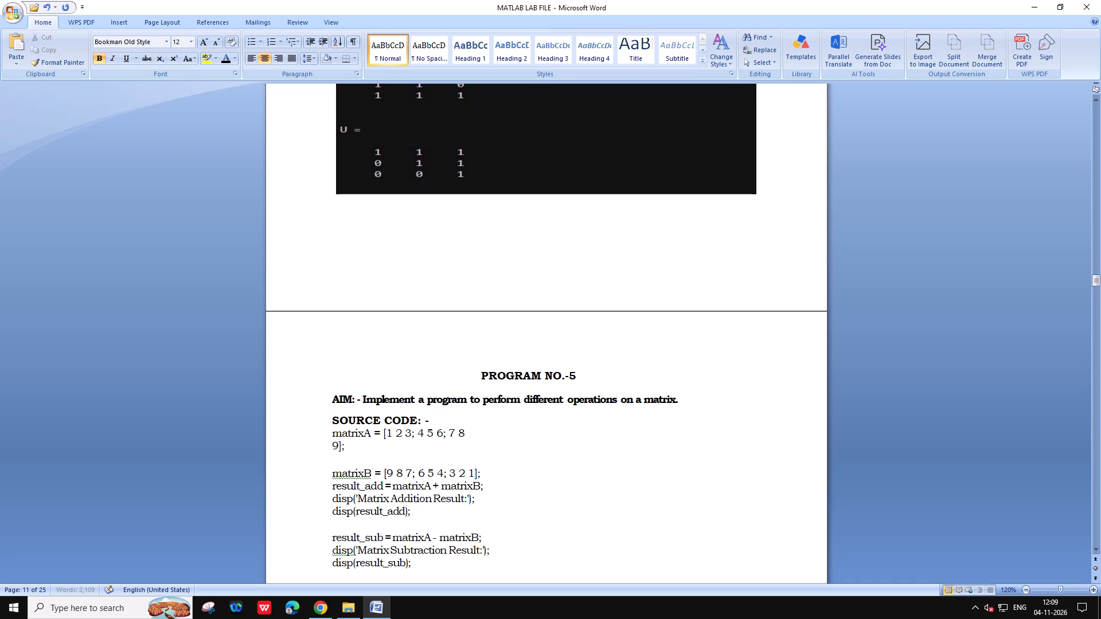
pyautogui.press('space')
pyautogui.press('space')
pyautogui.press('space')
pyautogui.press('space')
pyautogui.press('space')
pyautogui.press('space')
pyautogui.press('space')
pyautogui.press('space')
pyautogui.press('space')
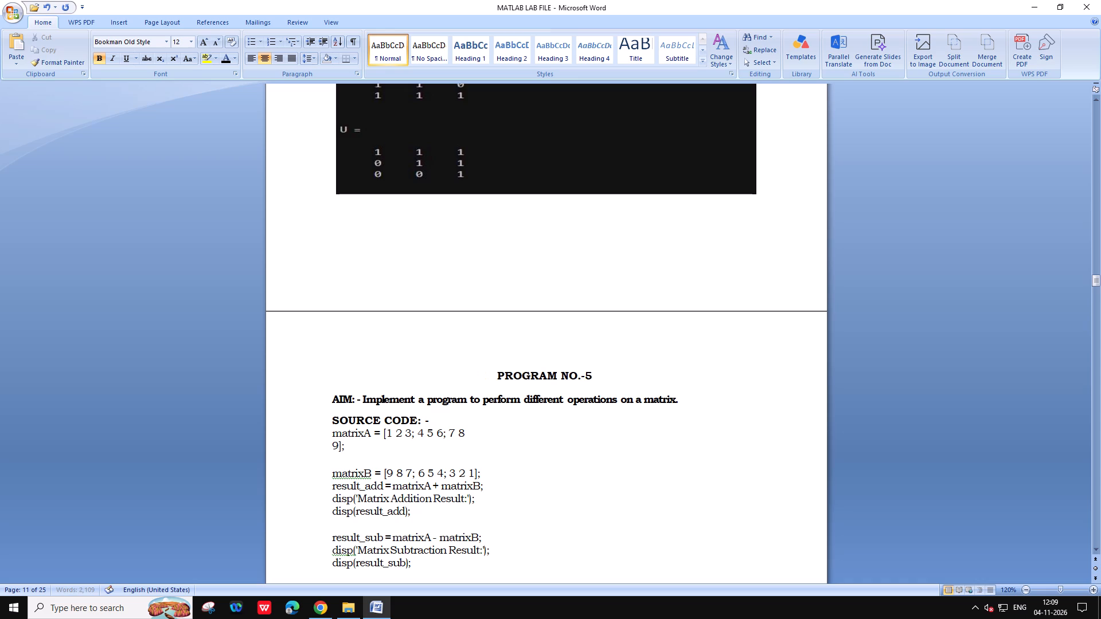
pyautogui.press('BackSpace')
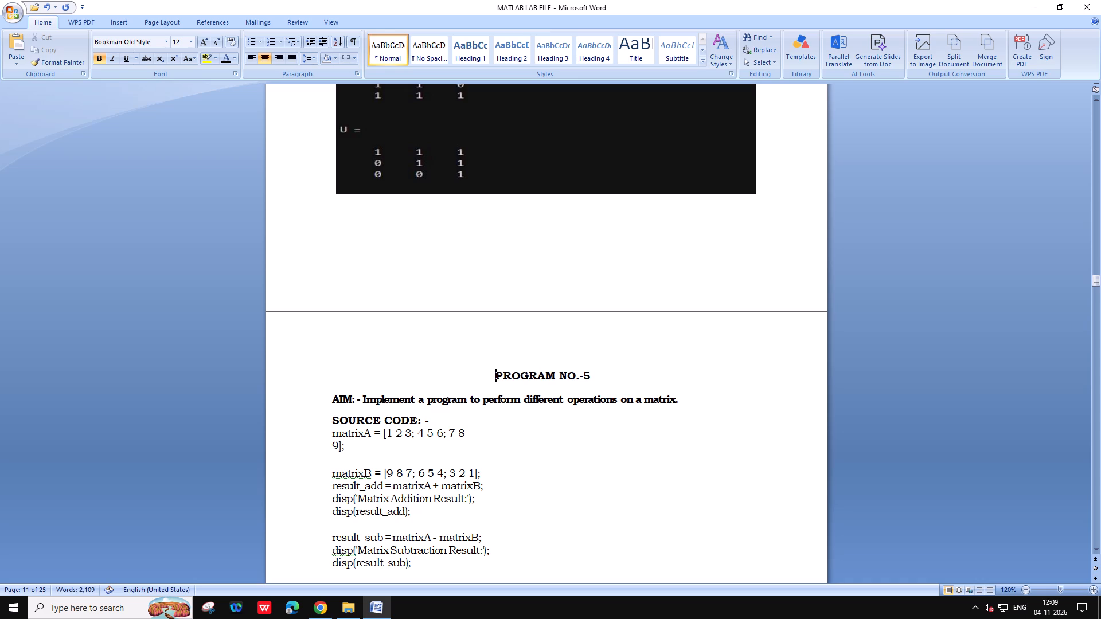
# Switch the PROGRAM NO.-6 heading on page 14 from right to centre alignment and indent it until it sits near the page centre.
pyautogui.scroll(-5, 689, 382)
pyautogui.scroll(-17, 689, 382)
pyautogui.scroll(1, 691, 385)
pyautogui.scroll(-3, 691, 385)
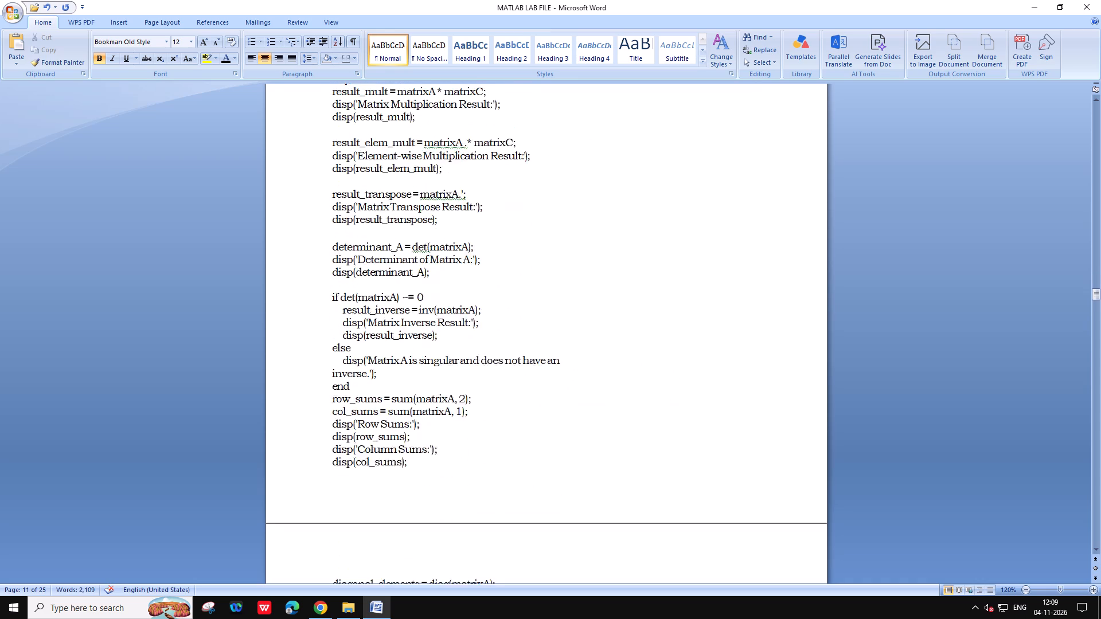
pyautogui.scroll(-20, 698, 386)
pyautogui.scroll(-20, 698, 386)
pyautogui.scroll(-3, 698, 386)
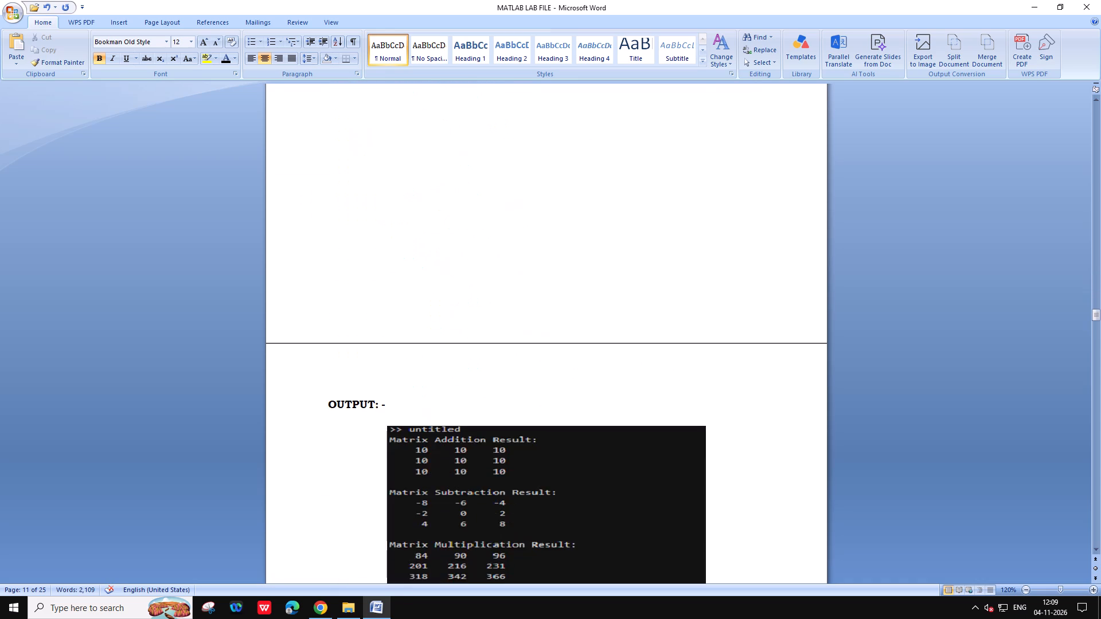
pyautogui.scroll(-3, 704, 386)
pyautogui.scroll(1, 704, 386)
pyautogui.scroll(-20, 704, 386)
pyautogui.scroll(-15, 704, 386)
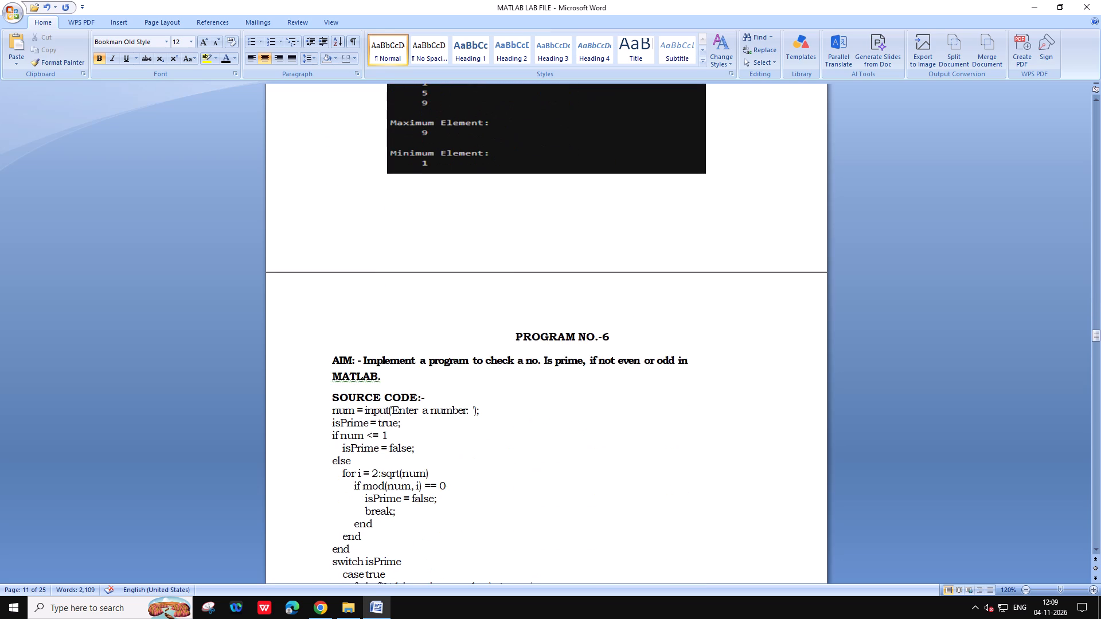
pyautogui.click(508, 313)
pyautogui.press('BackSpace')
pyautogui.press('Tab')
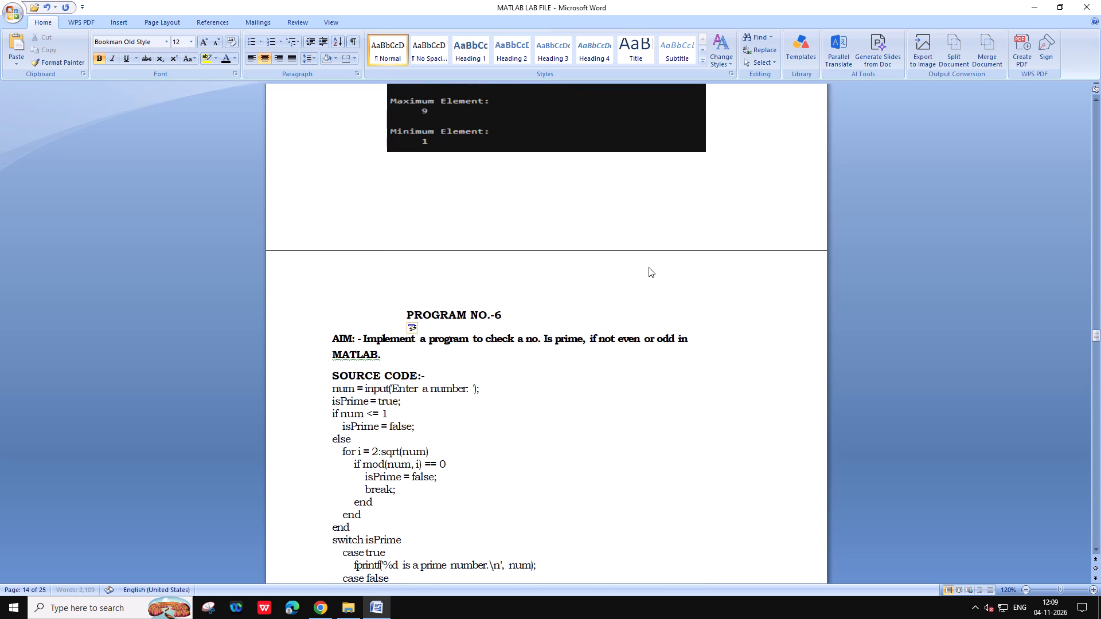
pyautogui.press('Tab')
pyautogui.press('Tab')
pyautogui.press('Tab')
pyautogui.press('Tab')
pyautogui.press('Tab')
pyautogui.press('Tab')
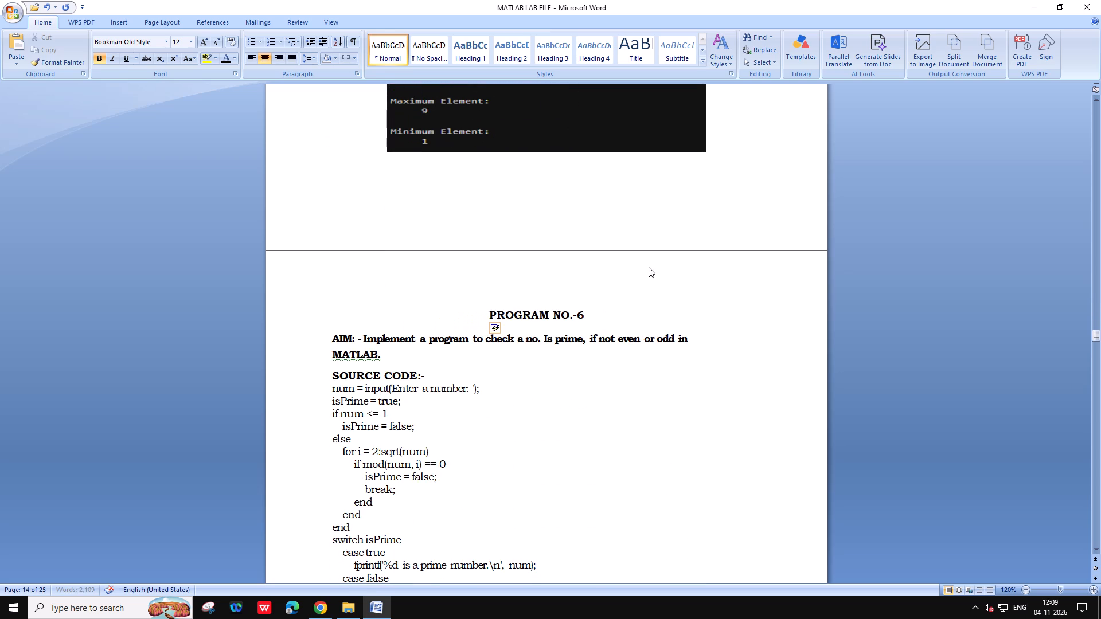
pyautogui.press('Tab')
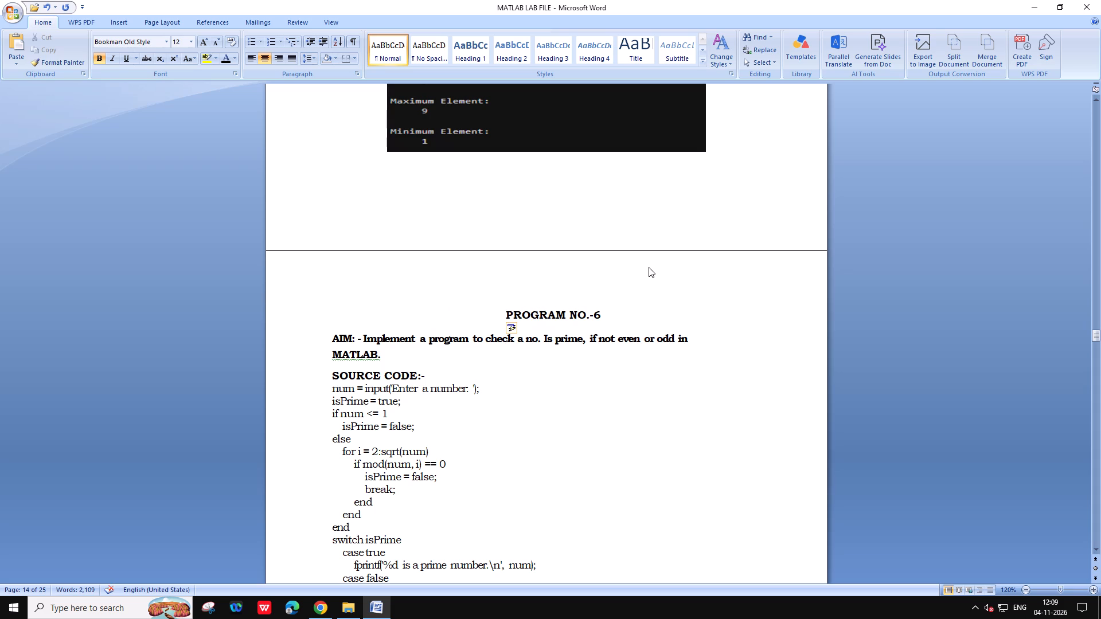
# Fine-tune the PROGRAM NO.-6 heading nearer the page centre by removing one indent step and adding 7 spaces before it.
pyautogui.press('BackSpace')
pyautogui.press('space')
pyautogui.press('space')
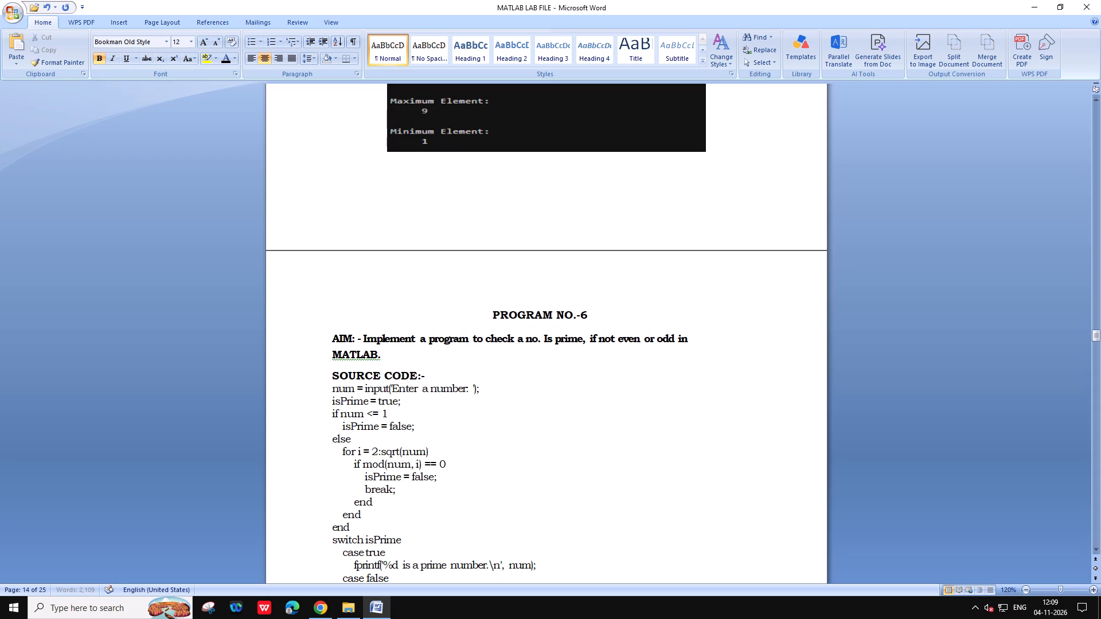
pyautogui.press('space')
pyautogui.press('space')
pyautogui.press('space')
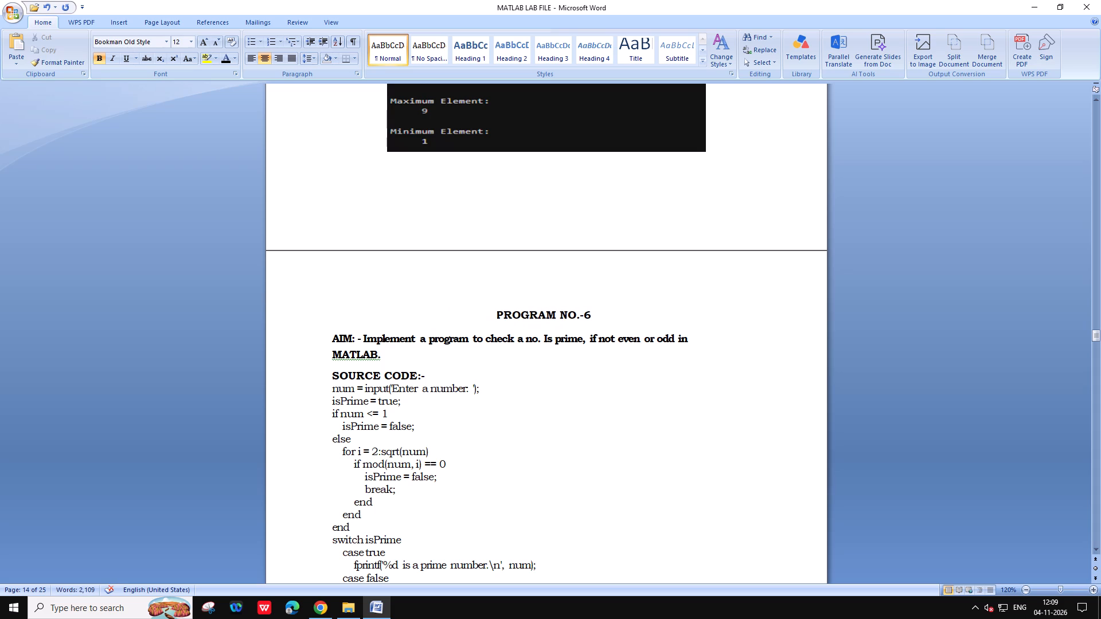
pyautogui.press('space')
pyautogui.press('space')
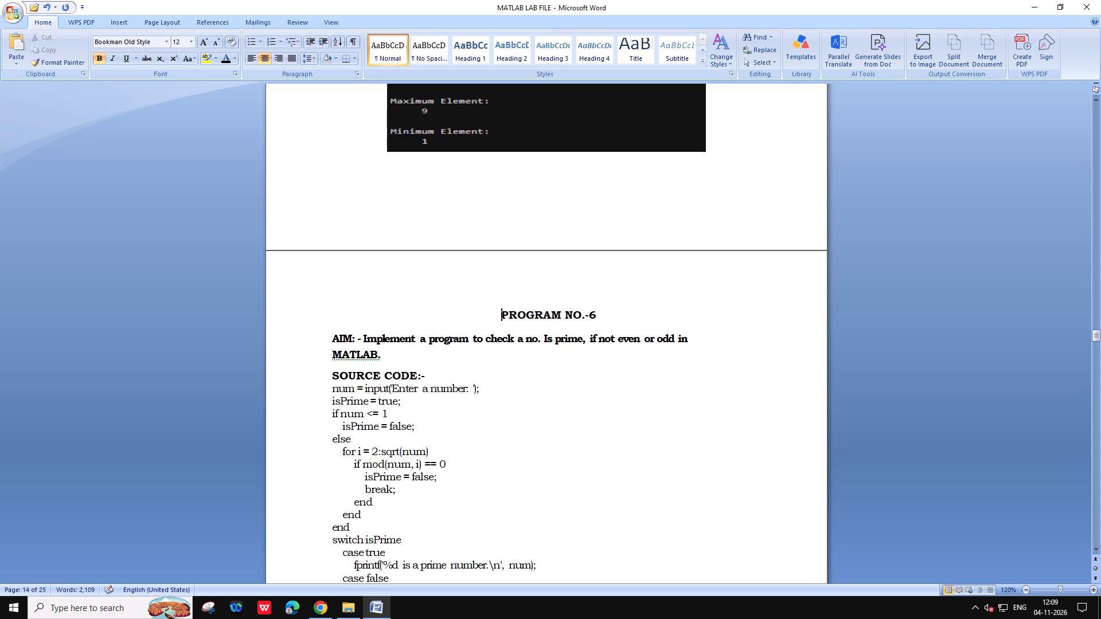
# Switch the PROGRAM NO.-7 heading on page 15 to centre alignment and indent it seven steps towards the middle of the page.
pyautogui.scroll(-13, 655, 264)
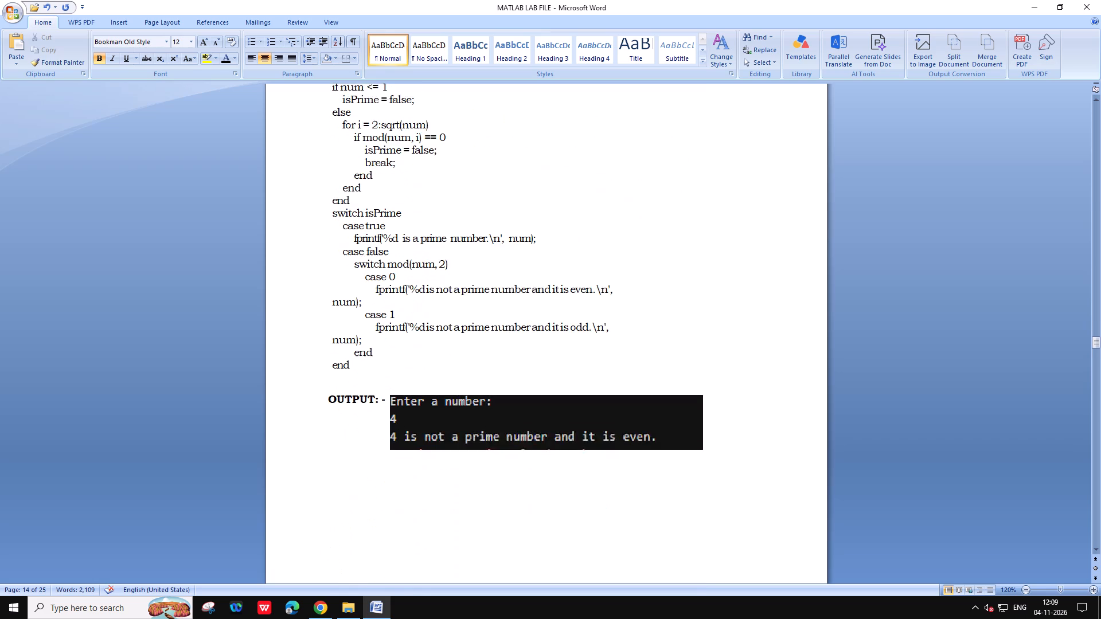
pyautogui.scroll(-20, 655, 264)
pyautogui.scroll(-5, 655, 264)
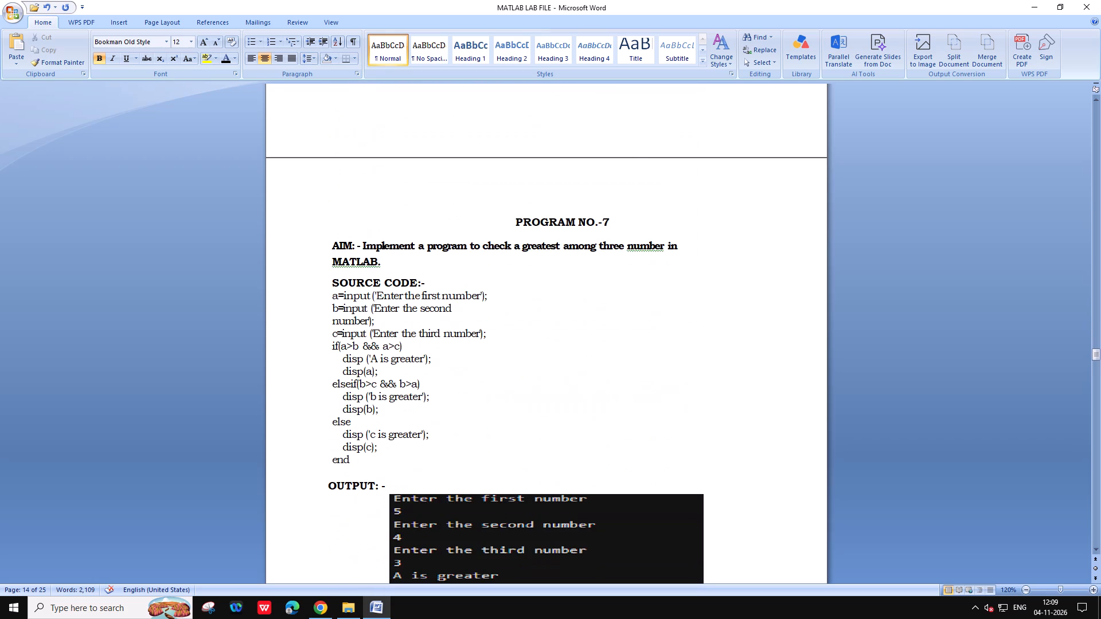
pyautogui.click(503, 222)
pyautogui.press('BackSpace')
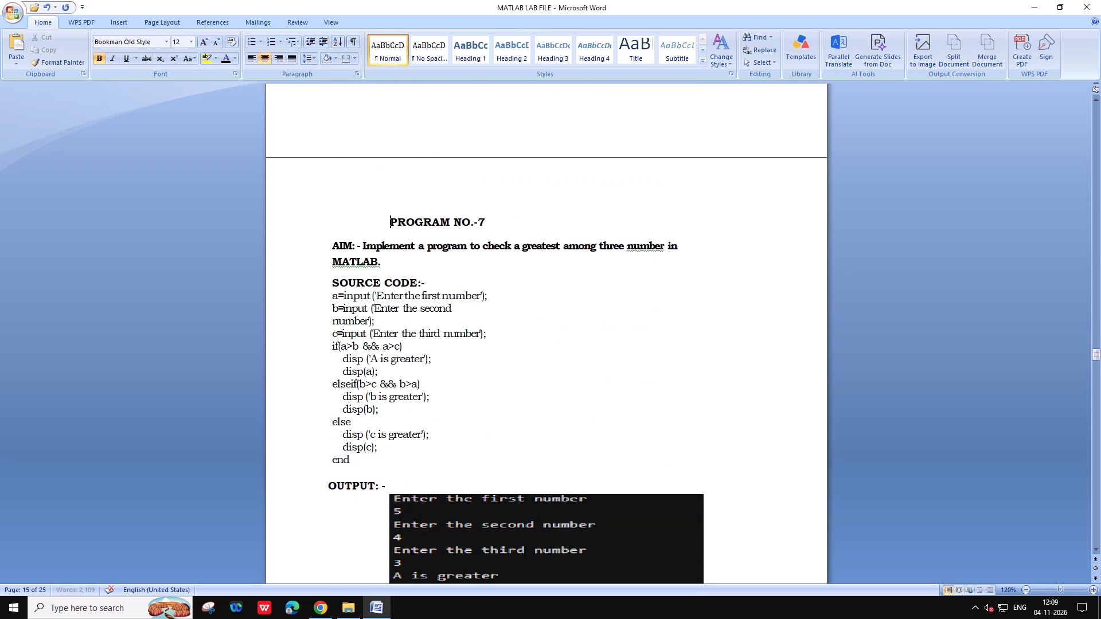
pyautogui.press('Tab')
pyautogui.press('Tab')
pyautogui.press('Tab')
pyautogui.press('Tab')
pyautogui.press('Tab')
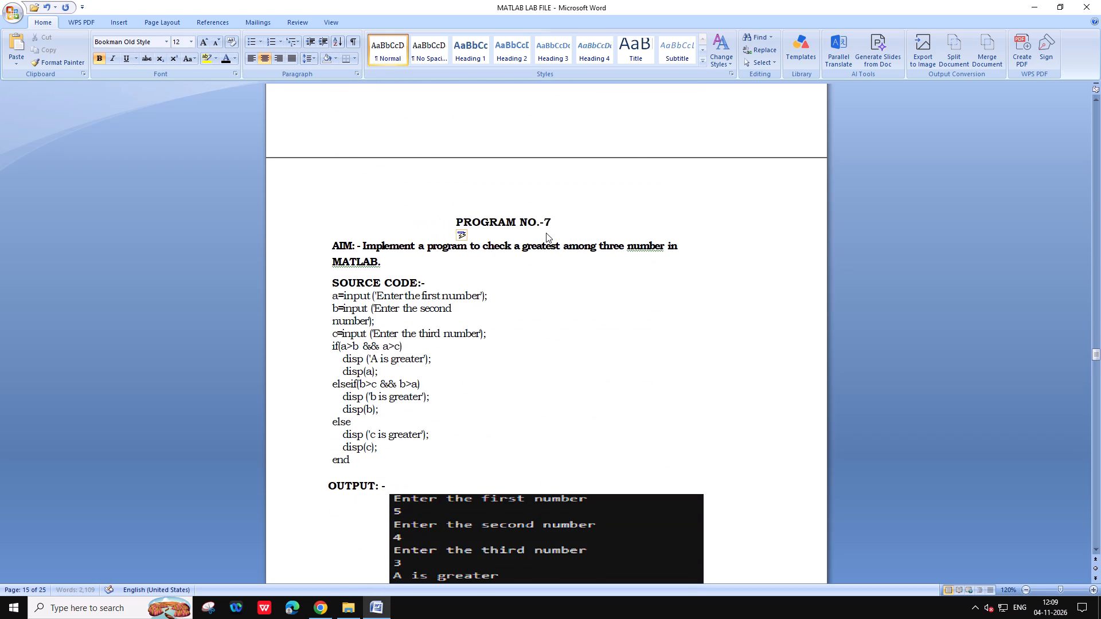
pyautogui.press('Tab')
pyautogui.press('Tab')
# Shift the PROGRAM NO.-7 heading further towards the page centre by adding 7 spaces in front of it.
pyautogui.press('space')
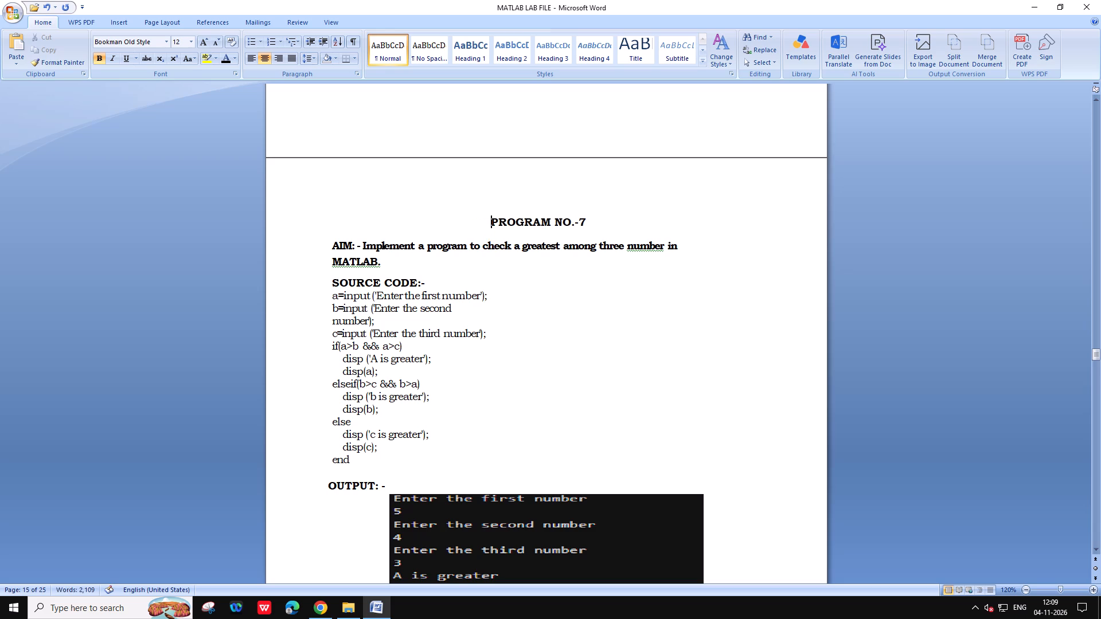
pyautogui.press('space')
pyautogui.press('space')
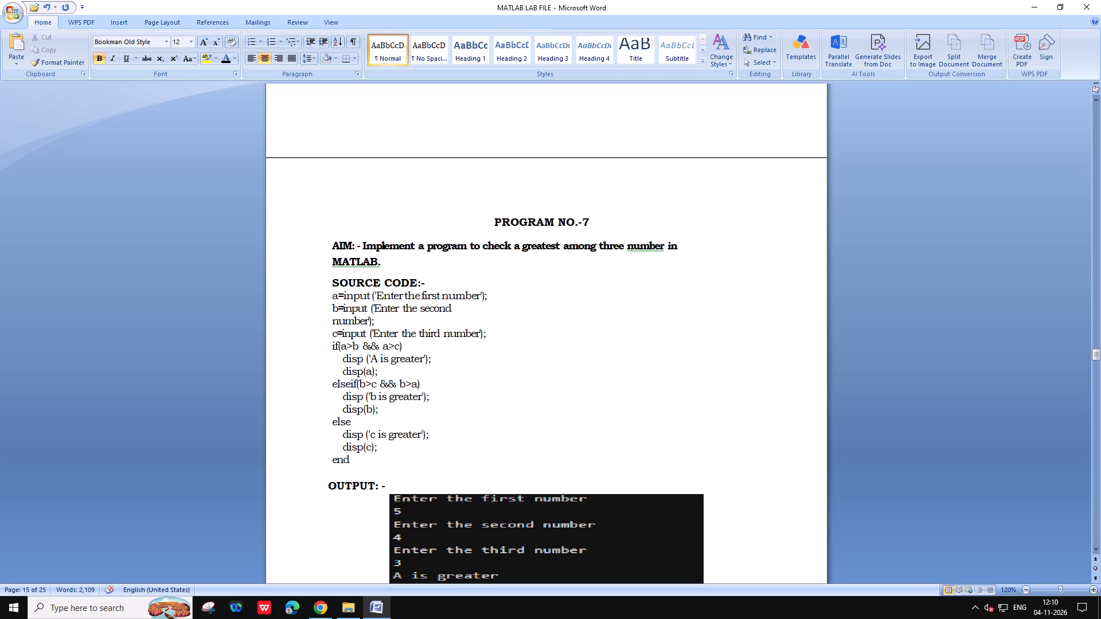
pyautogui.press('space')
pyautogui.press('space')
pyautogui.press('space')
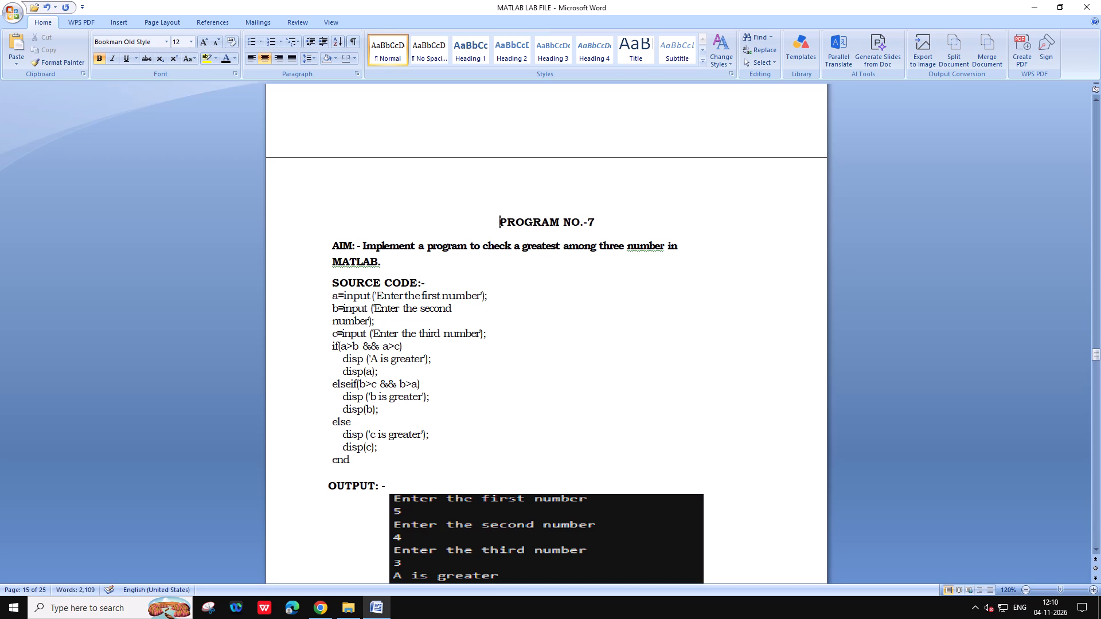
pyautogui.press('space')
# Switch the PROGRAM NO.-8 heading on page 16 to centre alignment and indent it eight steps so it sits near the page centre.
pyautogui.scroll(-1, 706, 271)
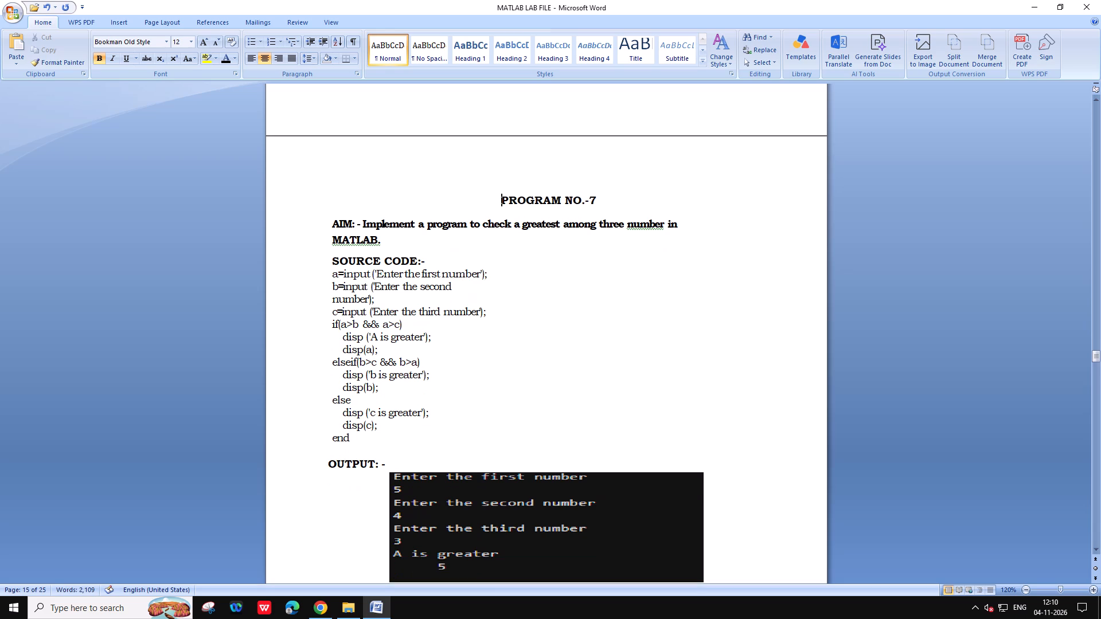
pyautogui.scroll(-12, 706, 271)
pyautogui.scroll(-14, 715, 258)
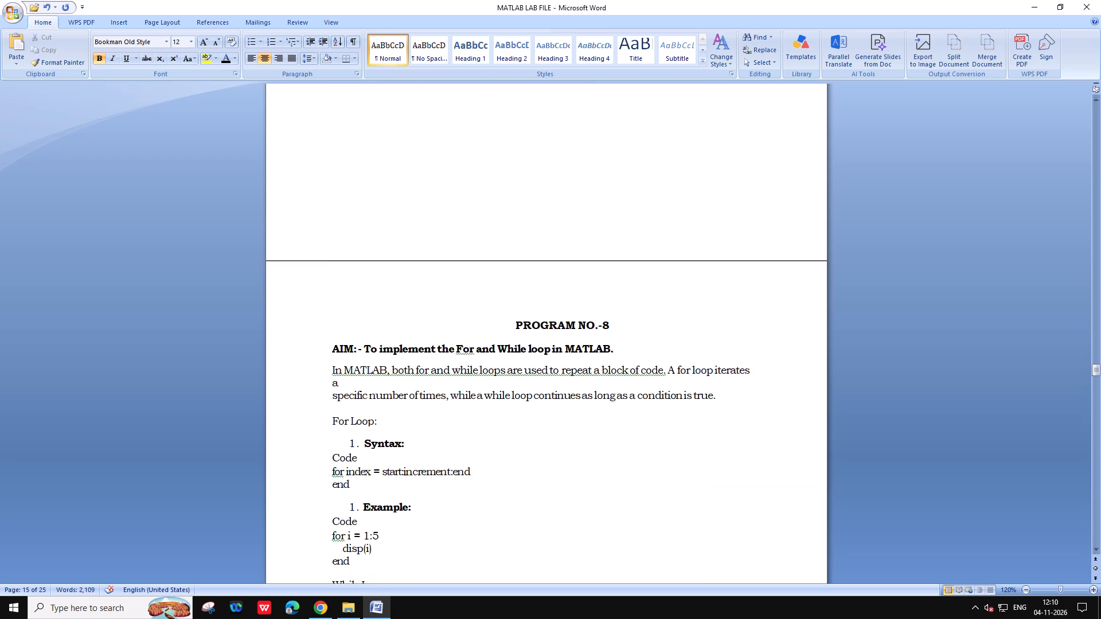
pyautogui.scroll(-7, 729, 260)
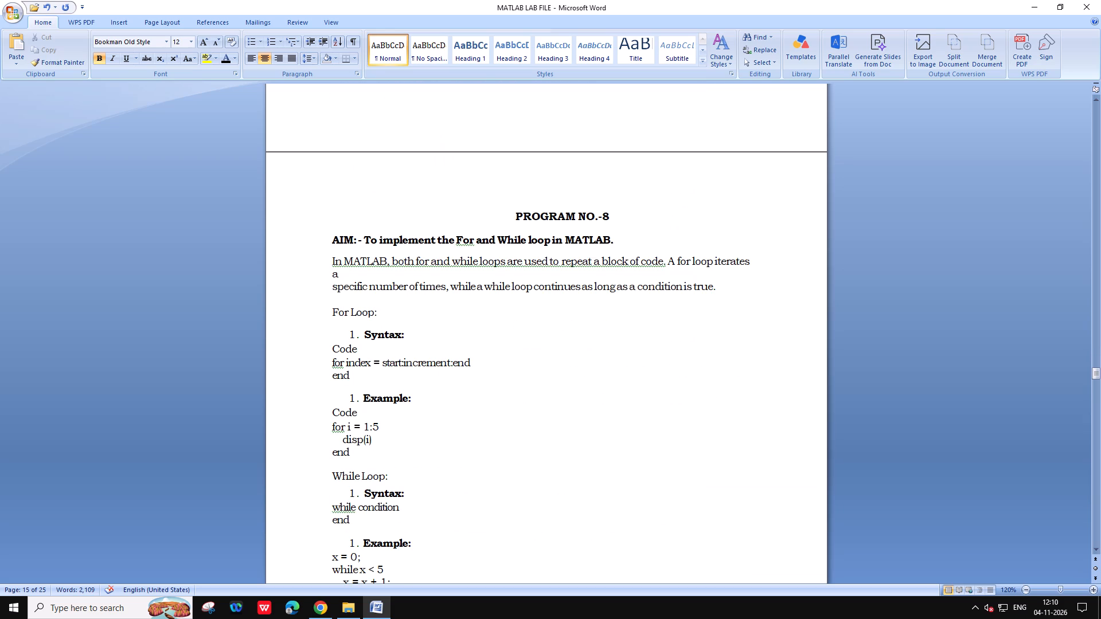
pyautogui.click(512, 210)
pyautogui.press('BackSpace')
pyautogui.press('Tab')
pyautogui.press('Tab')
pyautogui.press('Tab')
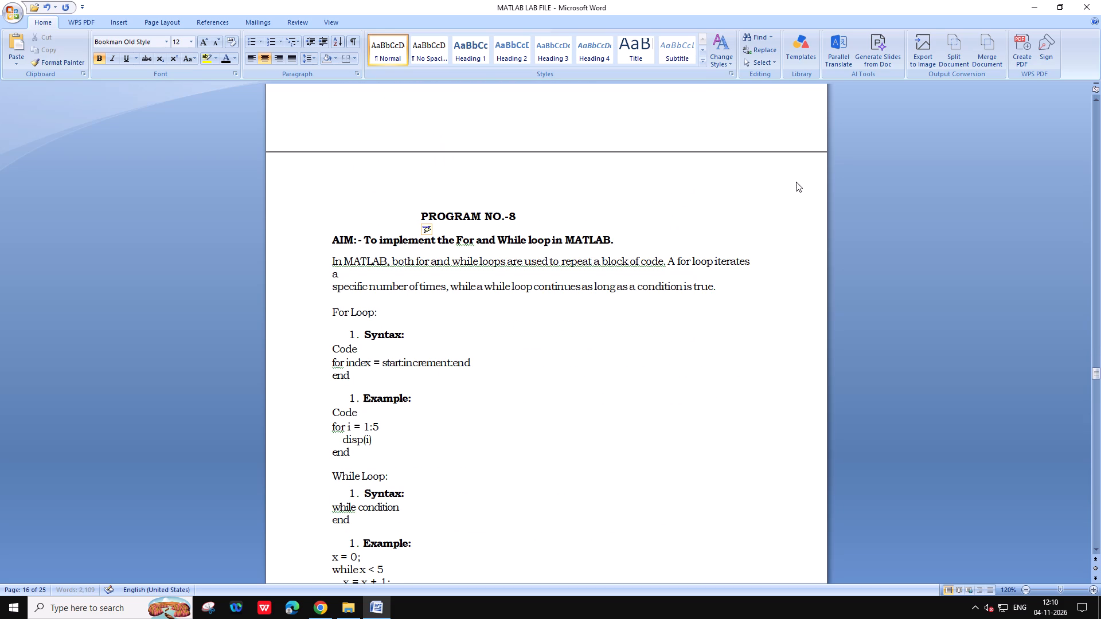
pyautogui.press('Tab')
pyautogui.press('Tab')
pyautogui.press('Tab')
pyautogui.press('Tab')
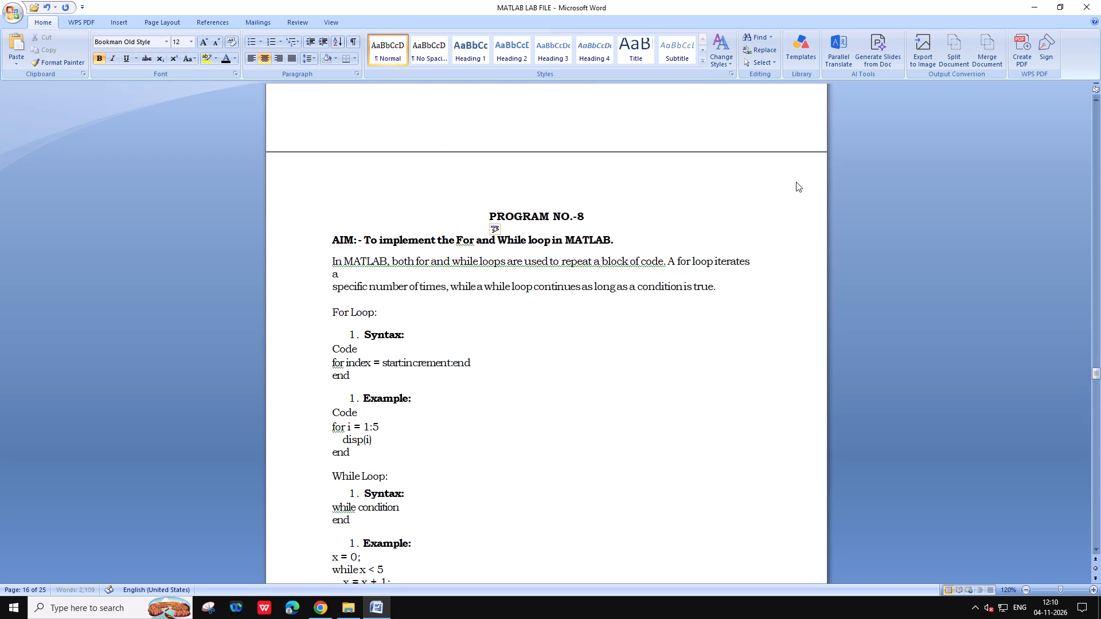
pyautogui.press('Tab')
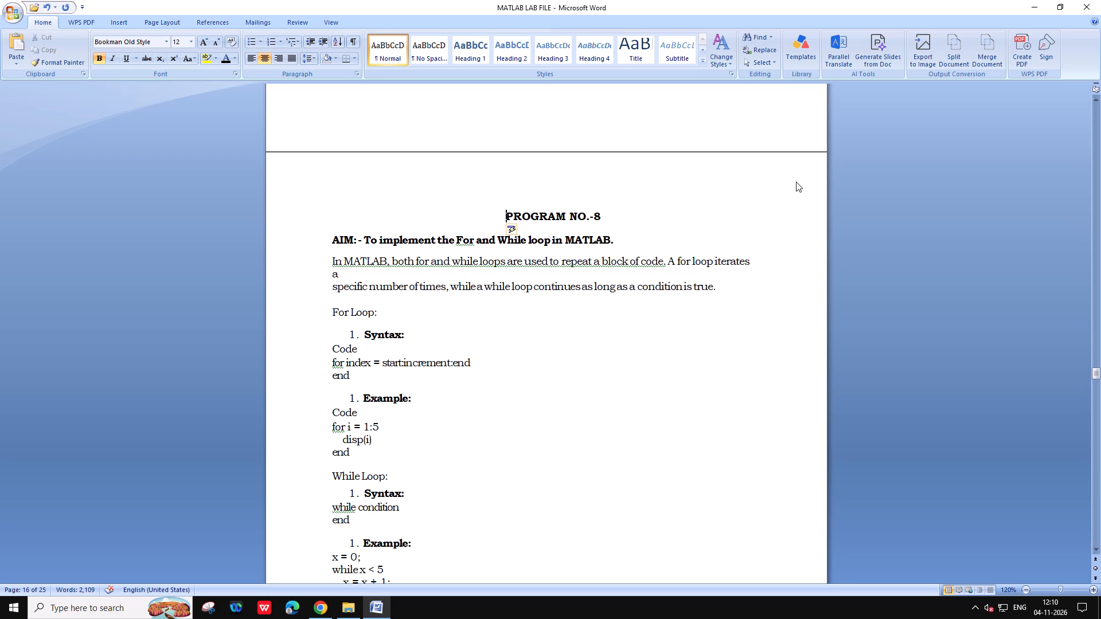
# Switch the PROGRAM NO-8(A) heading on page 18 to centre alignment and indent it a net six steps to the page centre.
pyautogui.scroll(-3, 800, 277)
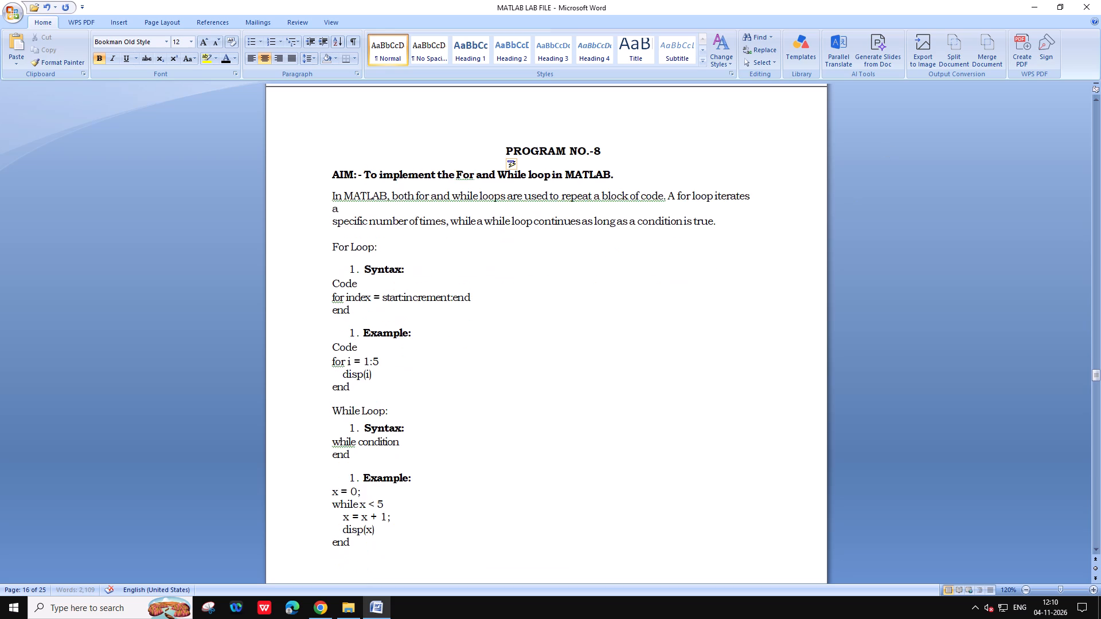
pyautogui.scroll(-7, 775, 277)
pyautogui.scroll(-20, 769, 236)
pyautogui.scroll(-10, 769, 236)
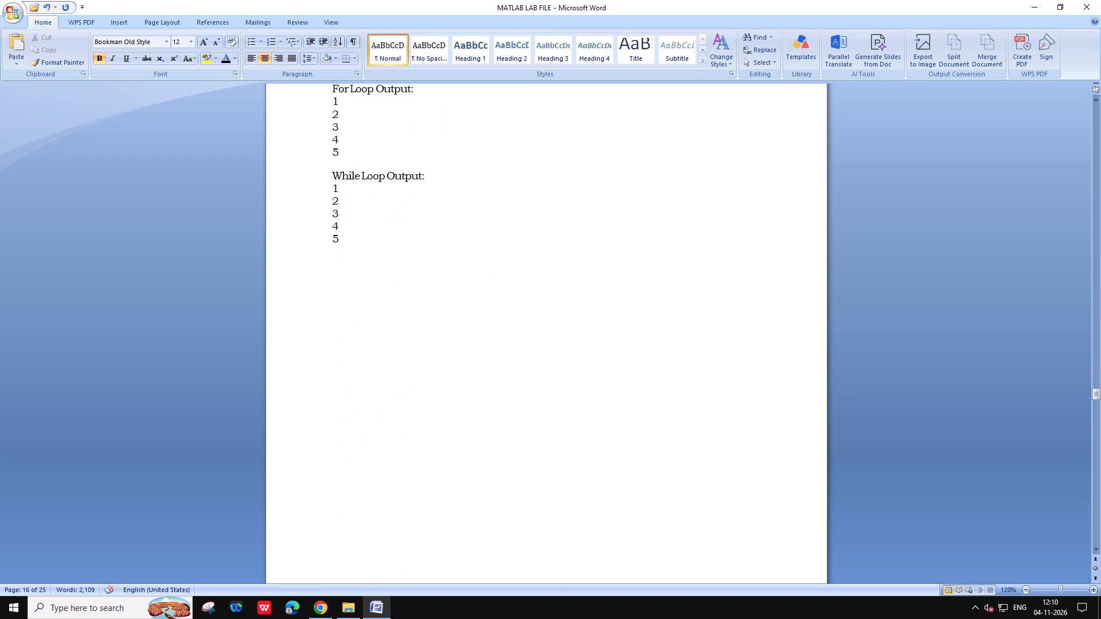
pyautogui.scroll(-16, 771, 236)
pyautogui.scroll(1, 771, 236)
pyautogui.scroll(-10, 771, 236)
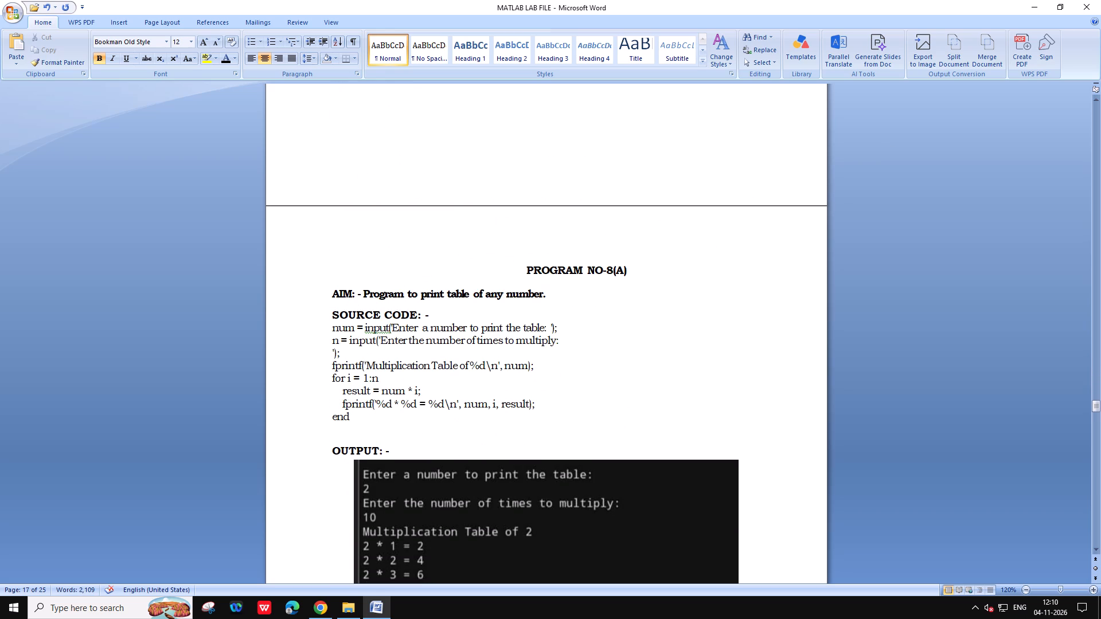
pyautogui.click(510, 265)
pyautogui.press('BackSpace')
pyautogui.press('Tab')
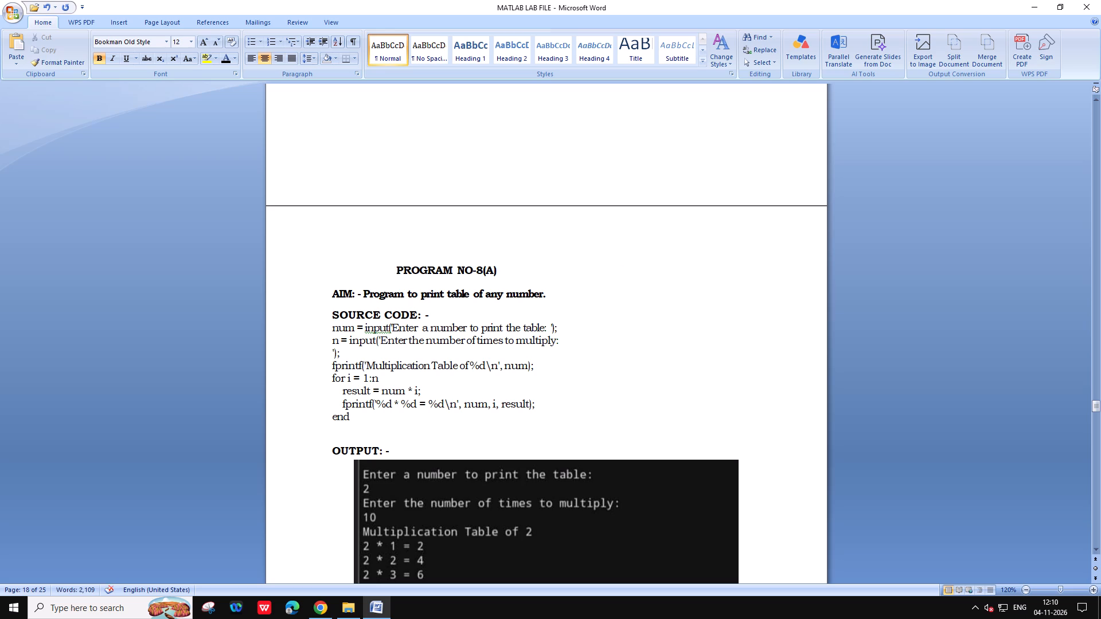
pyautogui.press('Tab')
pyautogui.press('Tab')
pyautogui.press('Tab')
pyautogui.press('Tab')
pyautogui.press('Tab')
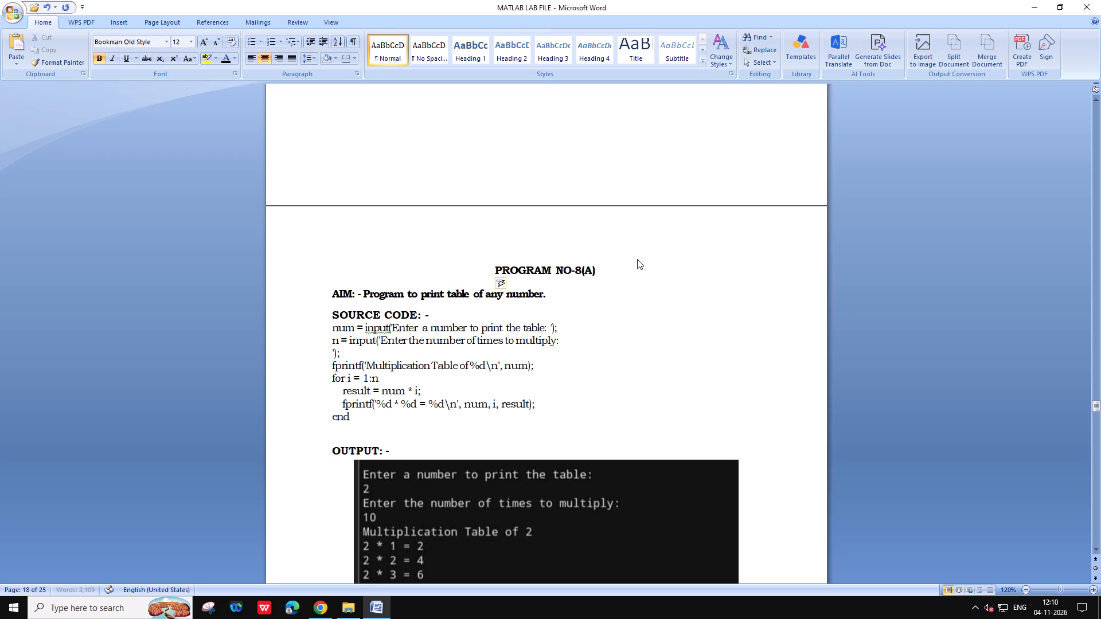
pyautogui.press('Tab')
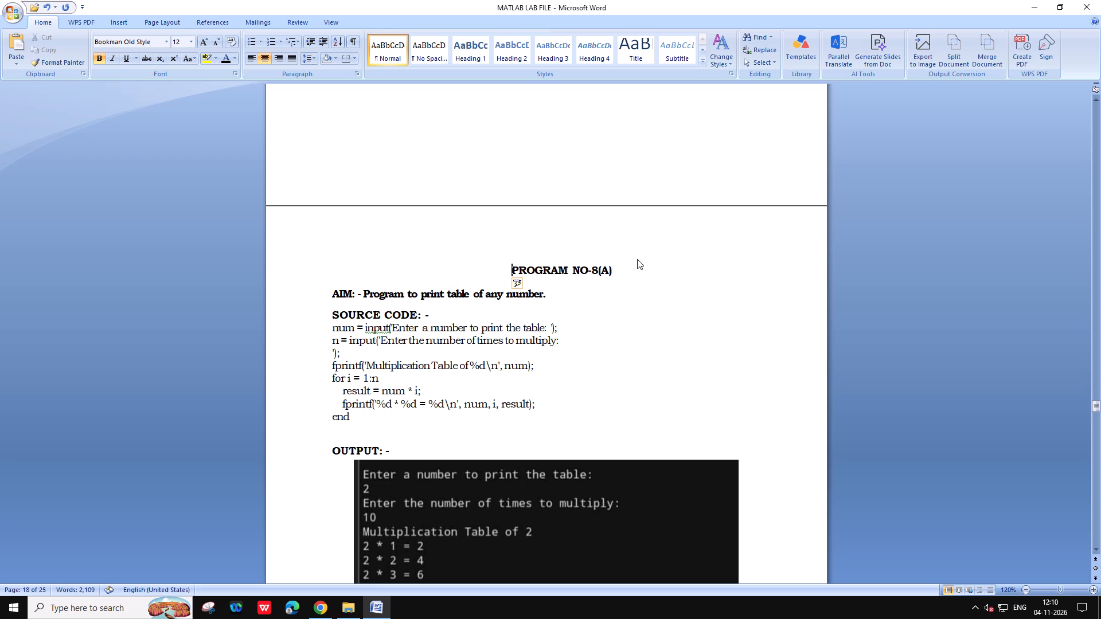
pyautogui.press('BackSpace')
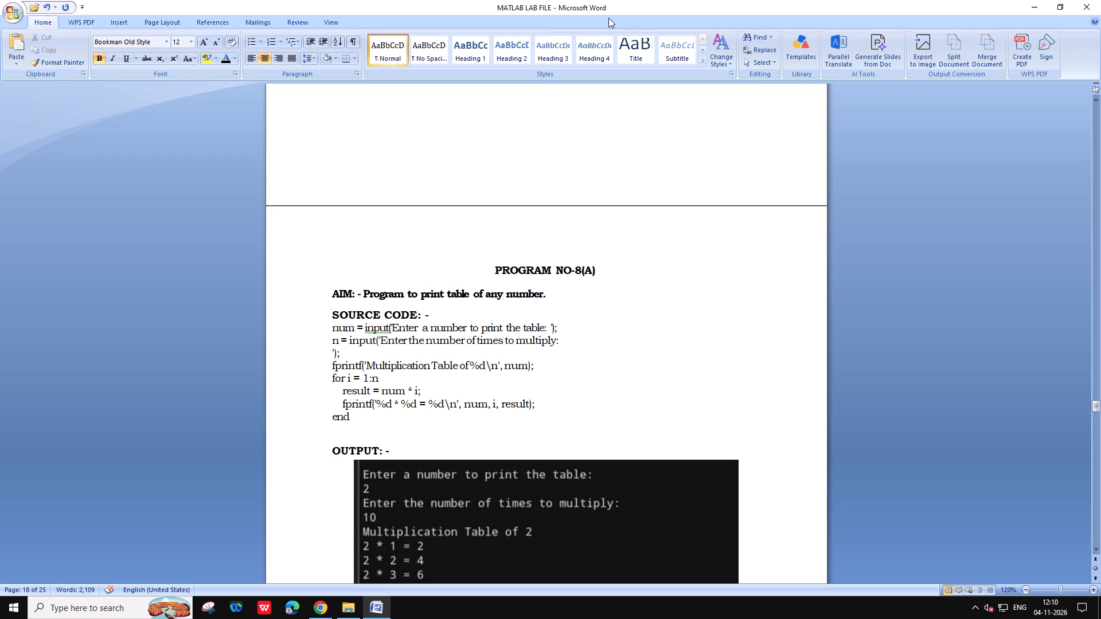
# Review the pages from PROGRAM NO.-8 to PROGRAM NO-8(A) to compare how their headings are positioned.
pyautogui.scroll(-5, 623, 32)
pyautogui.scroll(-10, 665, 295)
pyautogui.scroll(3, 657, 330)
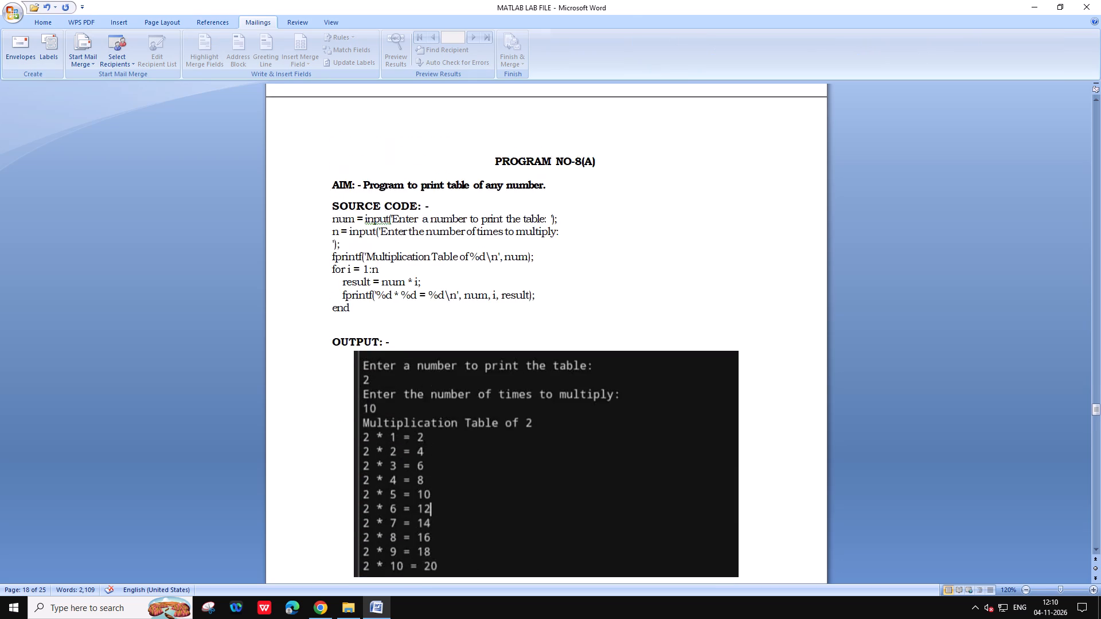
pyautogui.scroll(6, 657, 330)
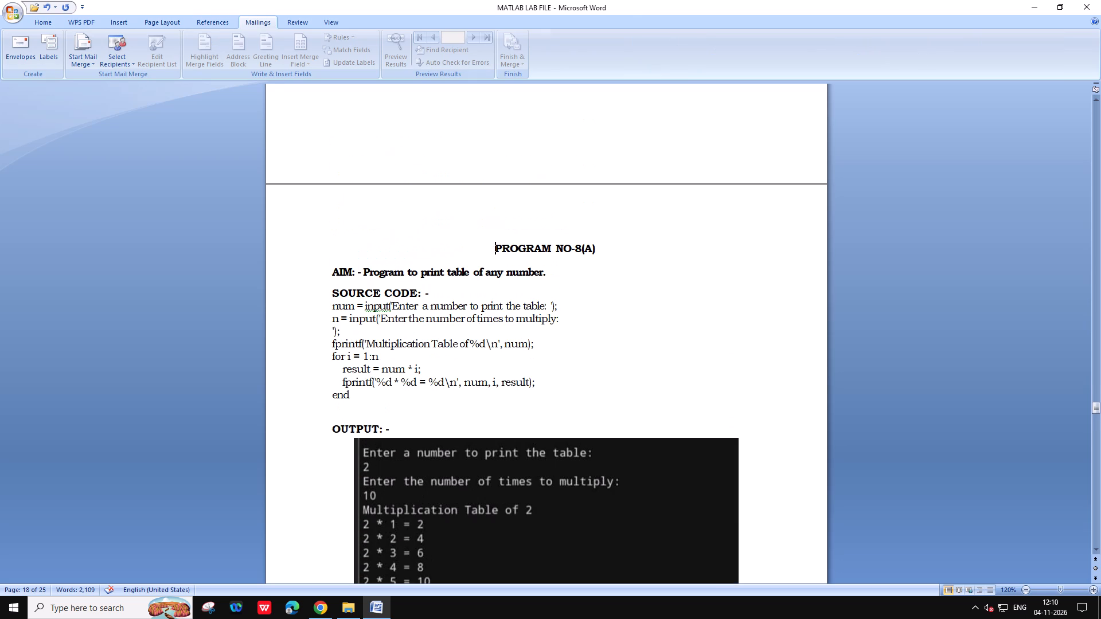
pyautogui.scroll(-3, 665, 334)
pyautogui.scroll(4, 665, 334)
pyautogui.scroll(-3, 665, 334)
pyautogui.scroll(19, 665, 334)
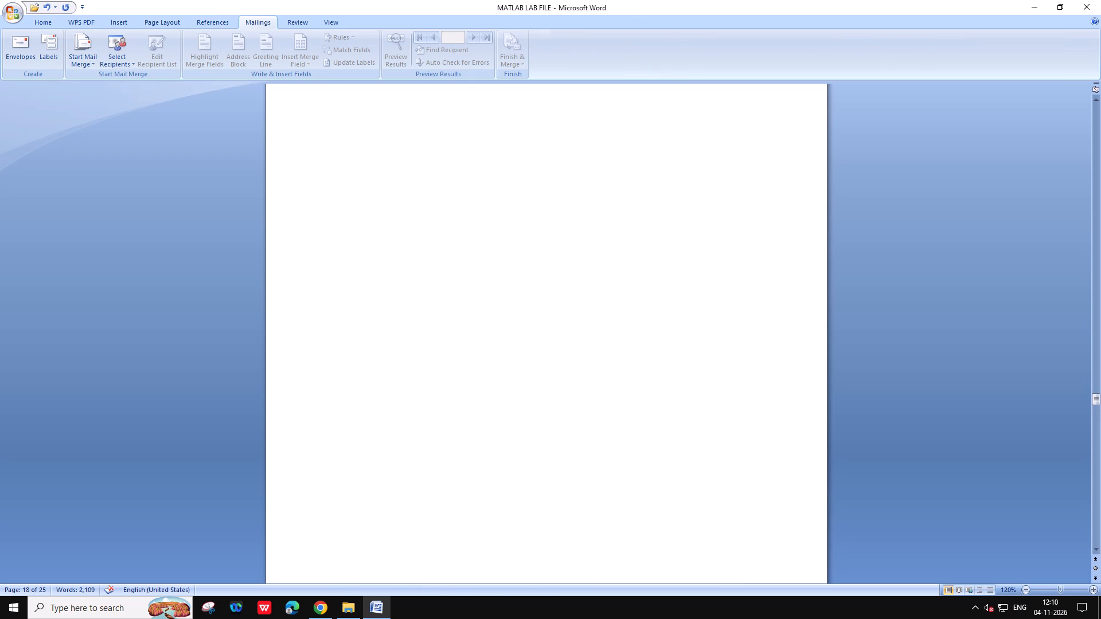
pyautogui.scroll(20, 665, 334)
pyautogui.scroll(15, 665, 334)
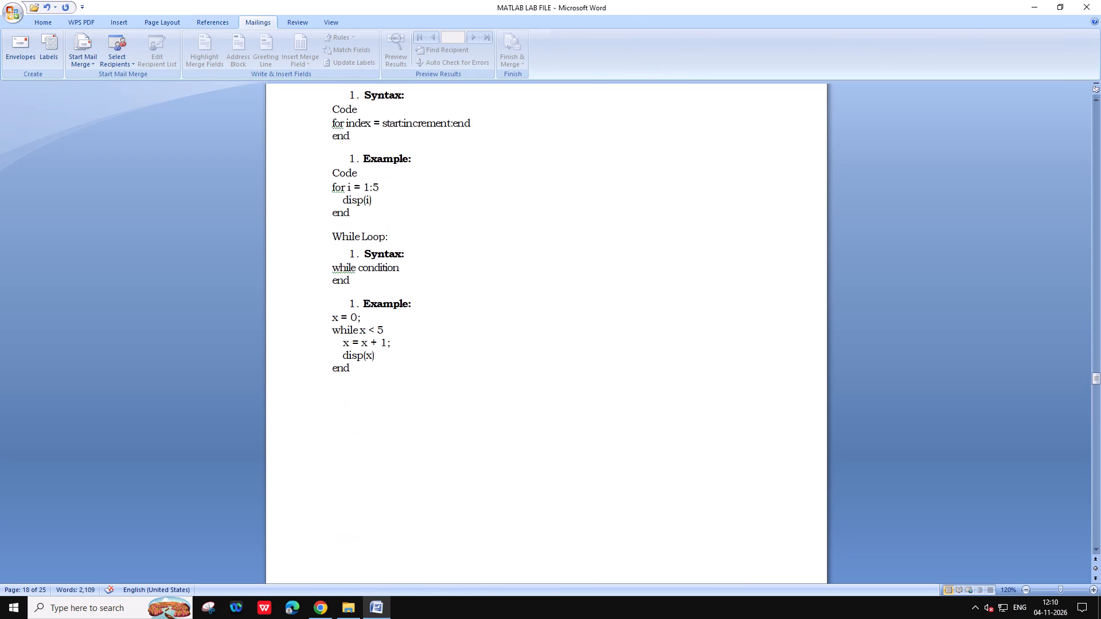
pyautogui.scroll(15, 665, 334)
pyautogui.scroll(-2, 665, 334)
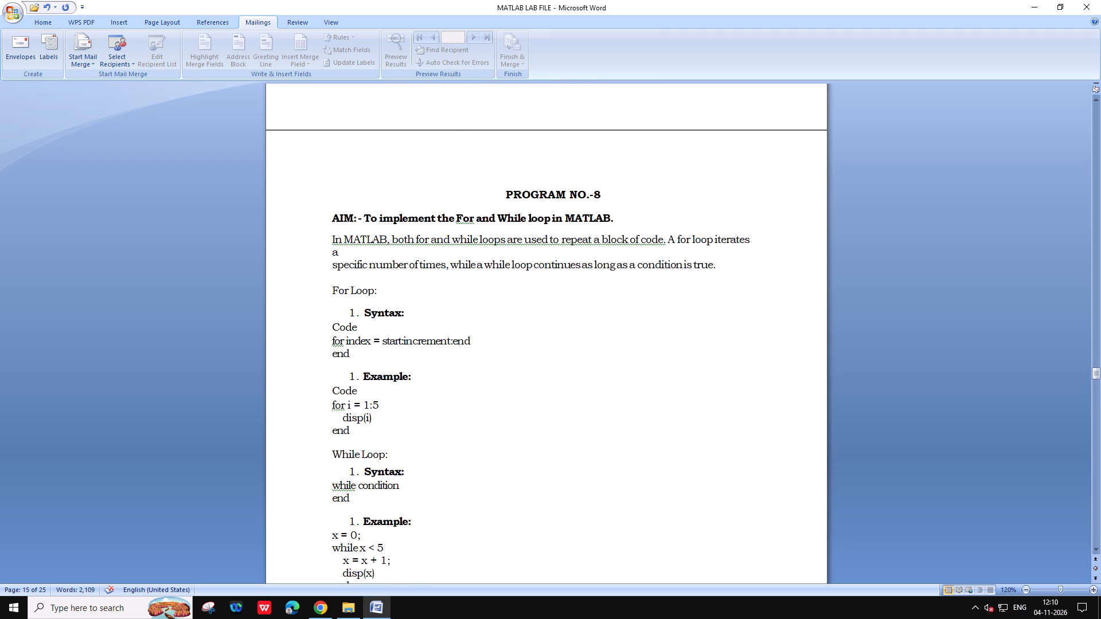
pyautogui.scroll(-11, 670, 355)
pyautogui.scroll(-12, 670, 355)
pyautogui.scroll(1, 670, 355)
pyautogui.scroll(-1, 670, 355)
pyautogui.scroll(1, 670, 355)
pyautogui.scroll(-5, 670, 355)
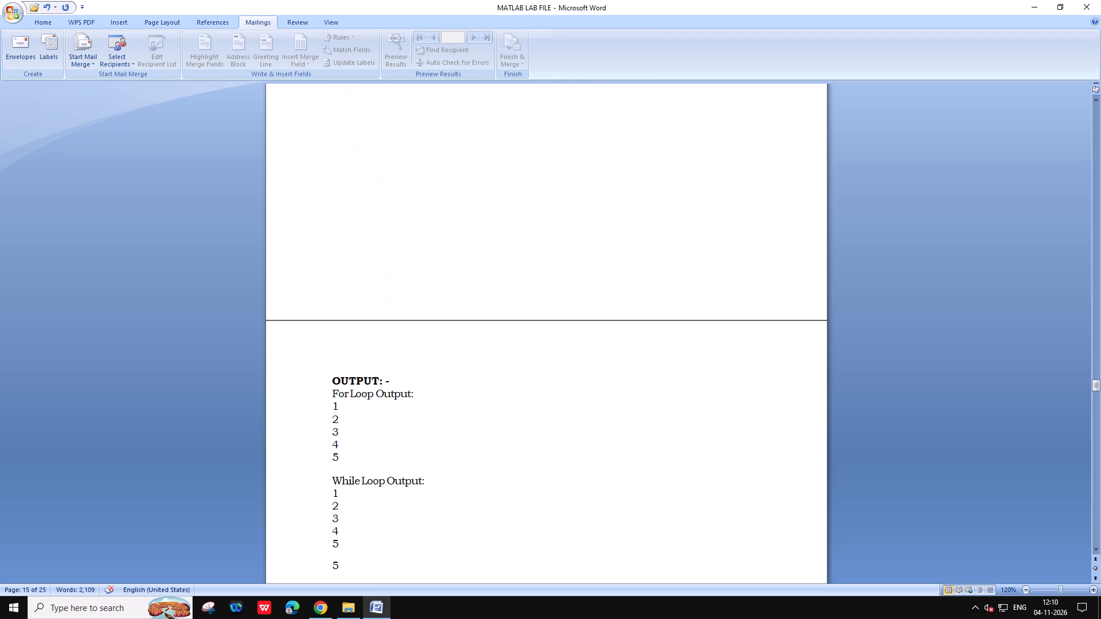
pyautogui.scroll(-20, 670, 355)
pyautogui.scroll(-17, 670, 355)
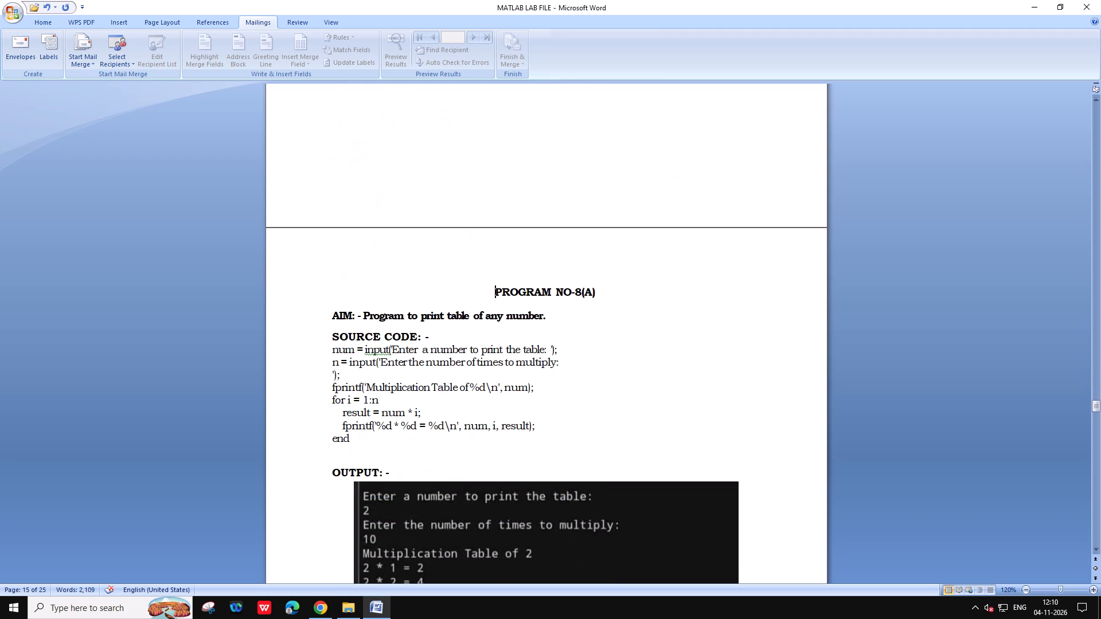
# Switch the PROGRAM NO.-8(B) heading on page 19 to centre alignment and indent it six steps to the page centre.
pyautogui.scroll(-5, 639, 371)
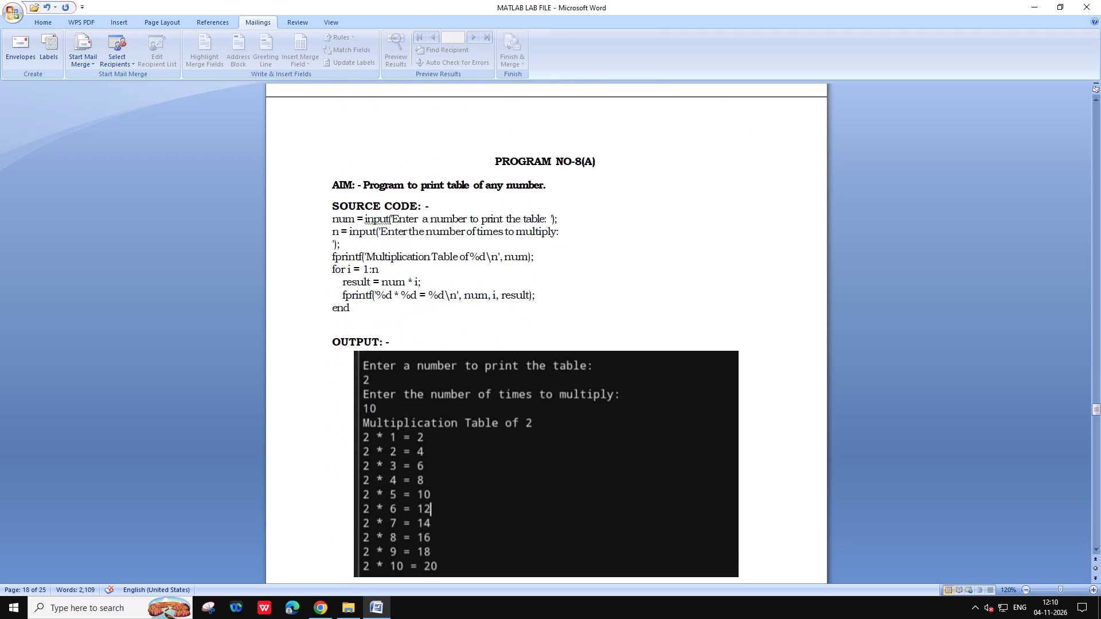
pyautogui.scroll(-9, 667, 381)
pyautogui.scroll(-16, 667, 381)
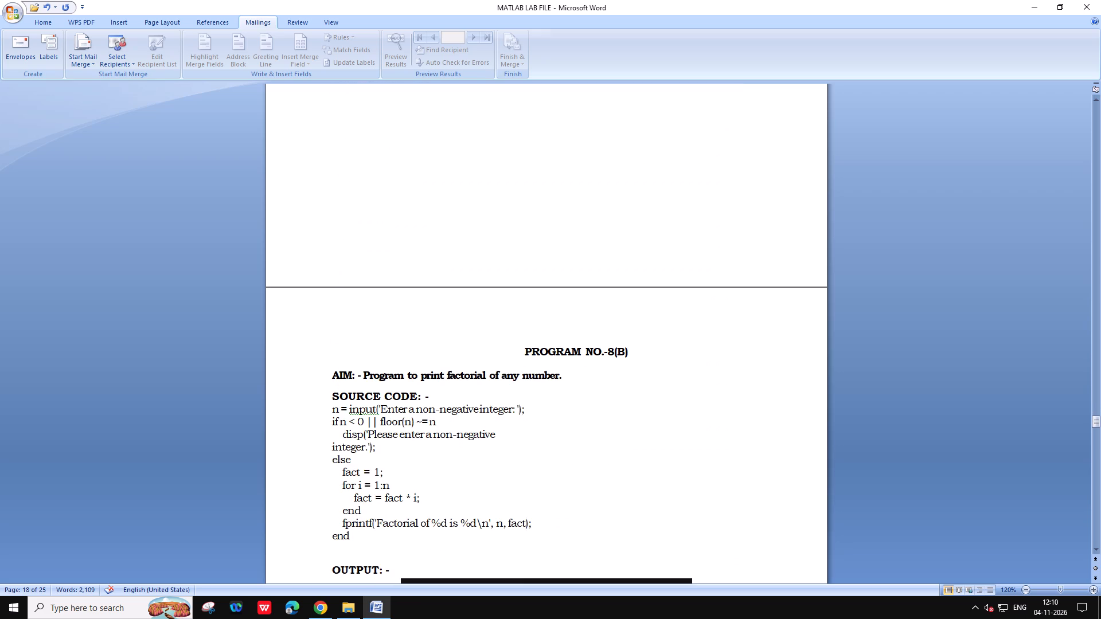
pyautogui.click(512, 351)
pyautogui.press('BackSpace')
pyautogui.press('Tab')
pyautogui.press('Tab')
pyautogui.press('Tab')
pyautogui.press('Tab')
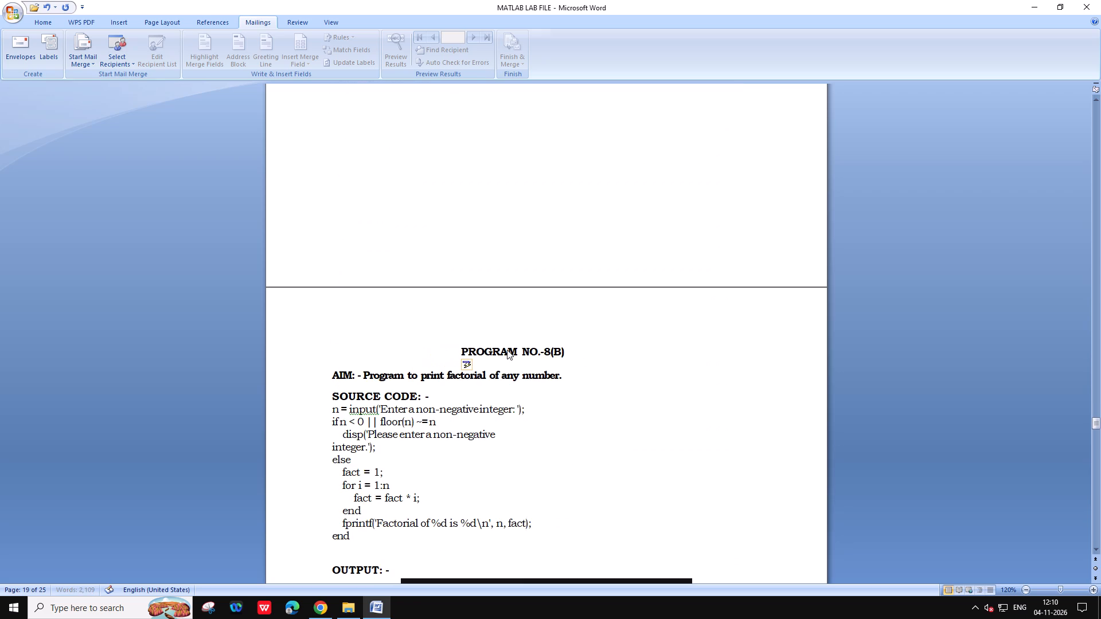
pyautogui.press('Tab')
pyautogui.press('Tab')
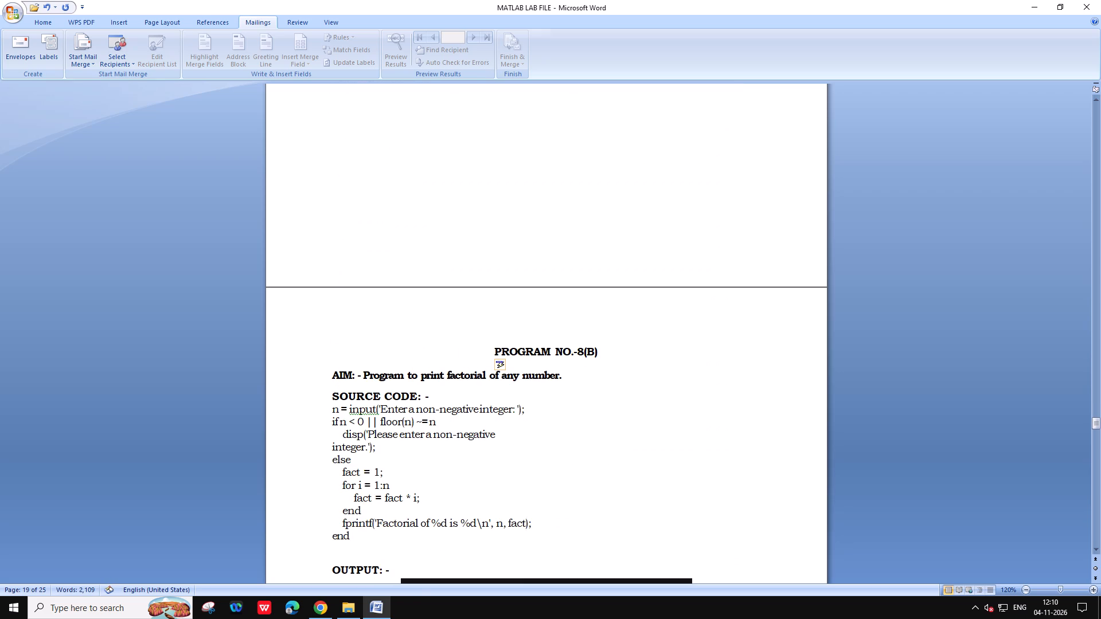
# Switch the PROGRAM NO.-9 heading on page 20 to centre alignment and indent it a net six steps to the page centre.
pyautogui.scroll(-18, 691, 359)
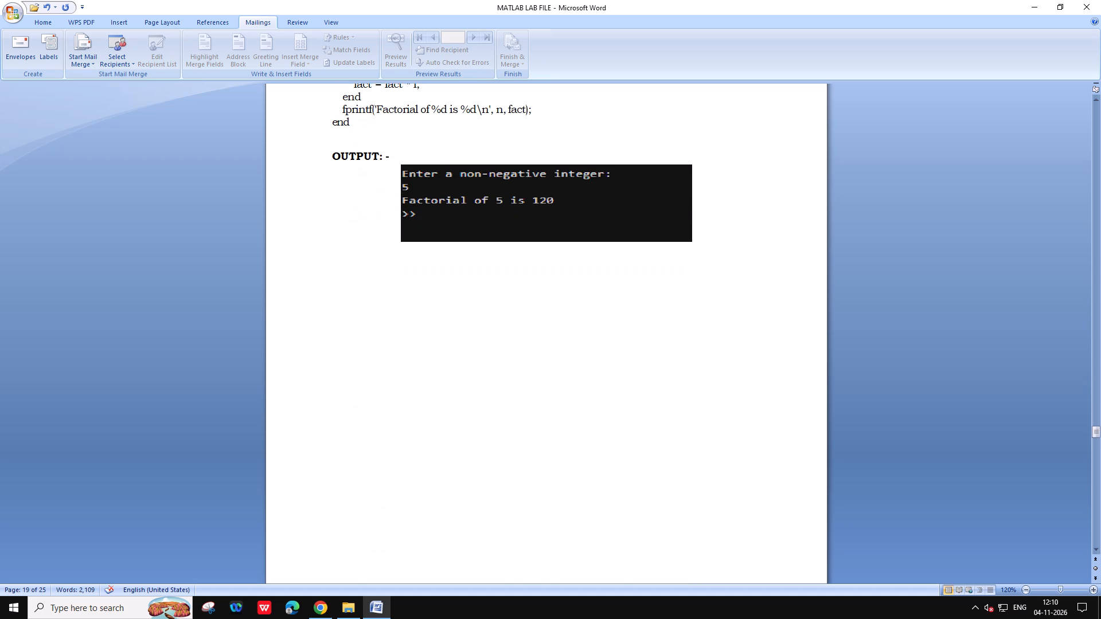
pyautogui.scroll(-14, 699, 359)
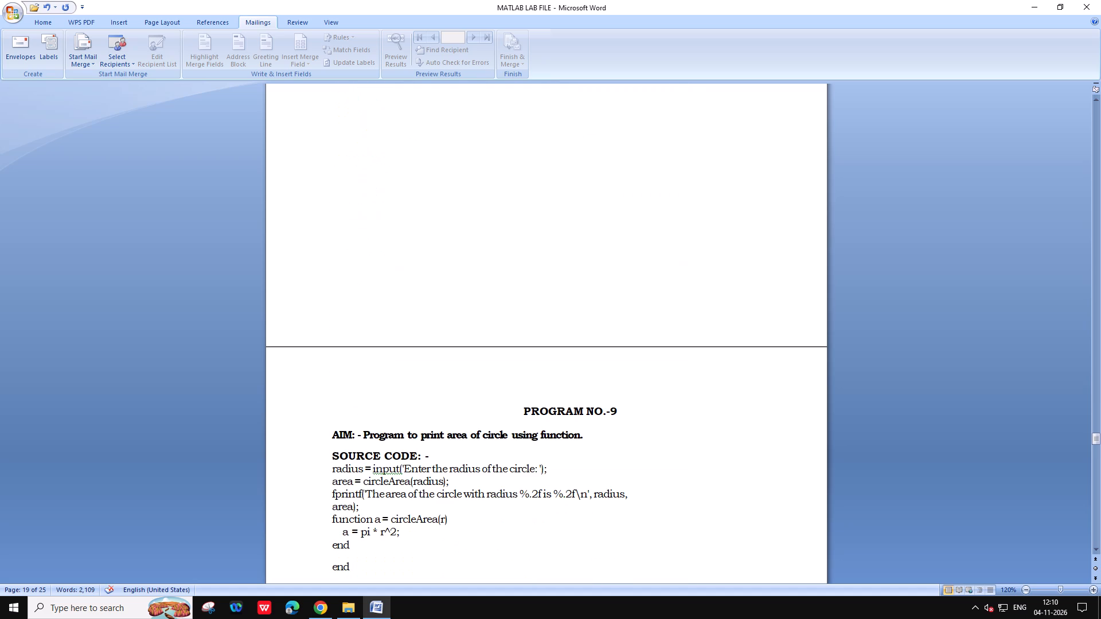
pyautogui.click(508, 393)
pyautogui.press('BackSpace')
pyautogui.press('Tab')
pyautogui.press('Tab')
pyautogui.press('Tab')
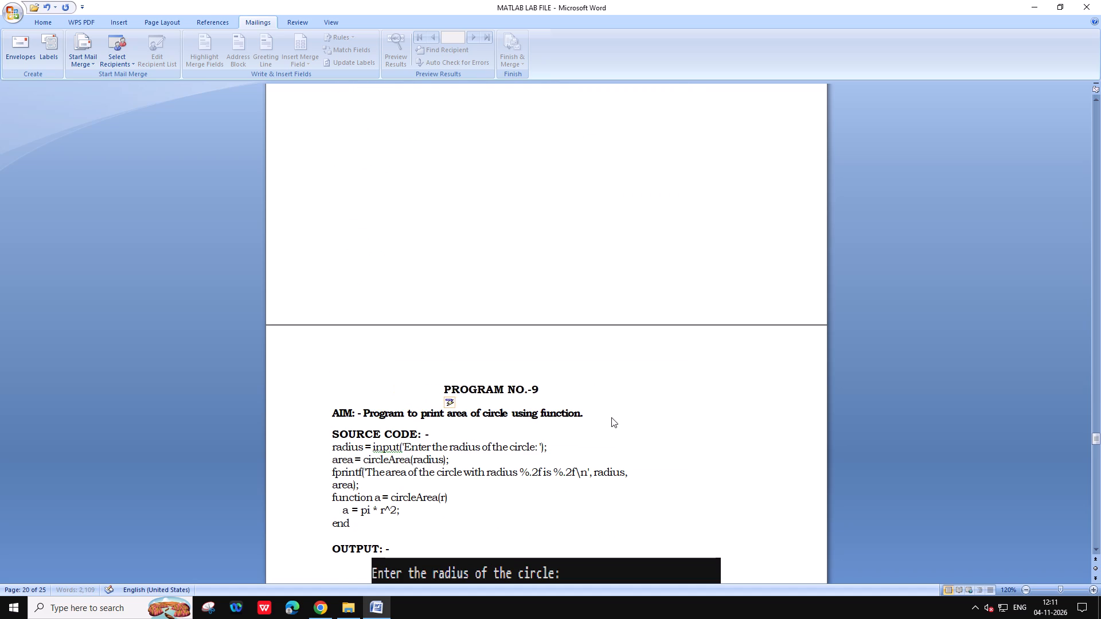
pyautogui.press('Tab')
pyautogui.press('Tab')
pyautogui.press('Tab')
pyautogui.press('Tab')
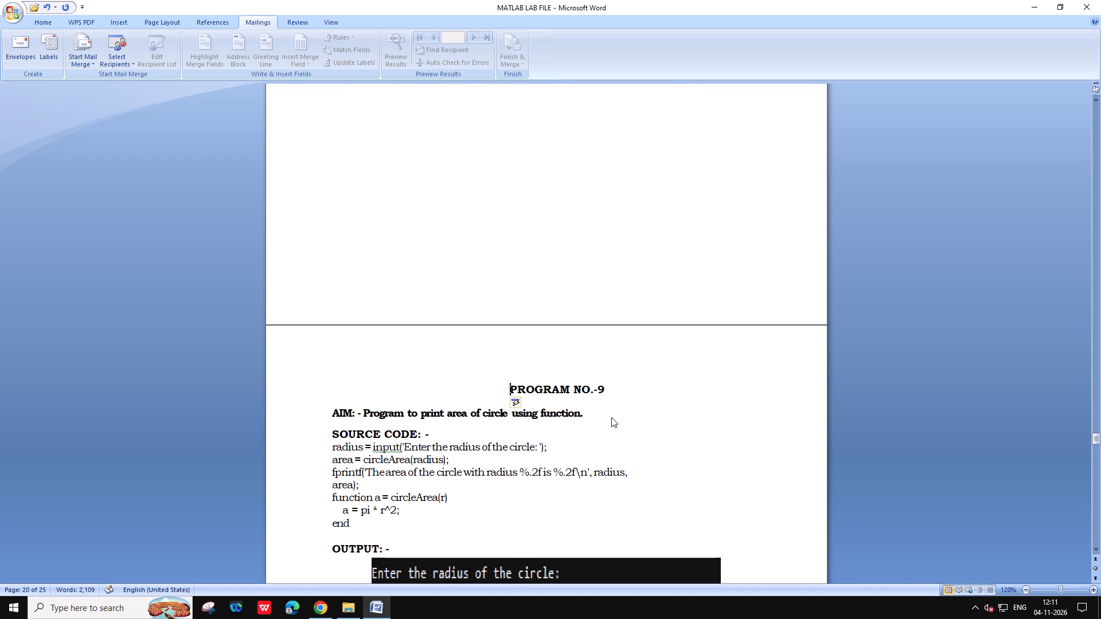
pyautogui.press('BackSpace')
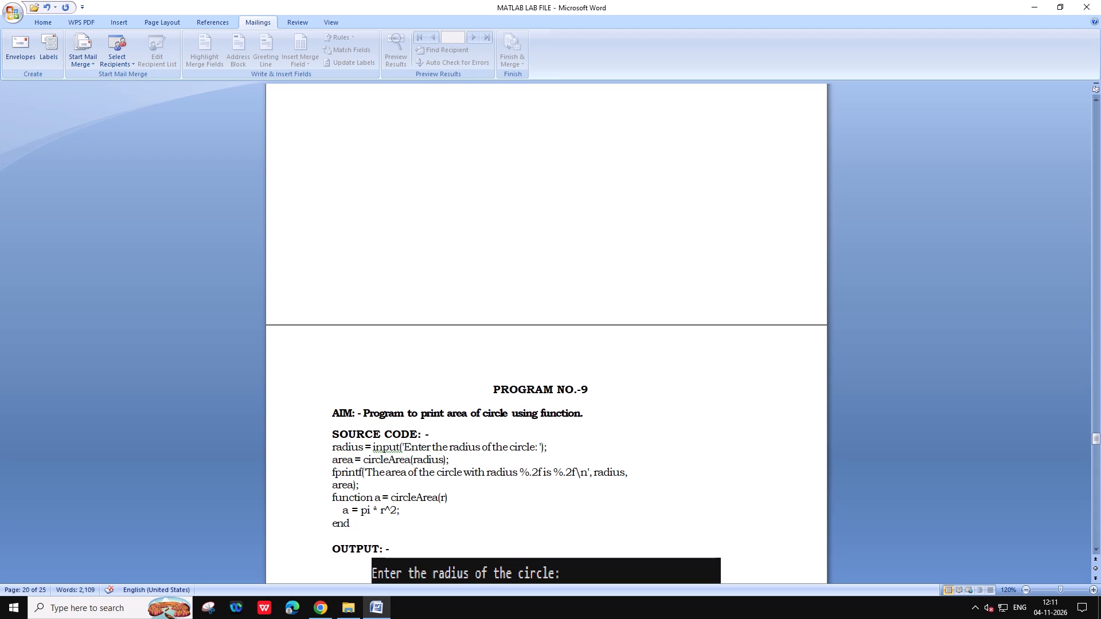
# Switch the PROGRAM NO.-10 heading on page 21 to centre alignment and indent it seven steps so it sits near the page centre.
pyautogui.scroll(-6, 655, 321)
pyautogui.scroll(-20, 657, 330)
pyautogui.scroll(-11, 657, 330)
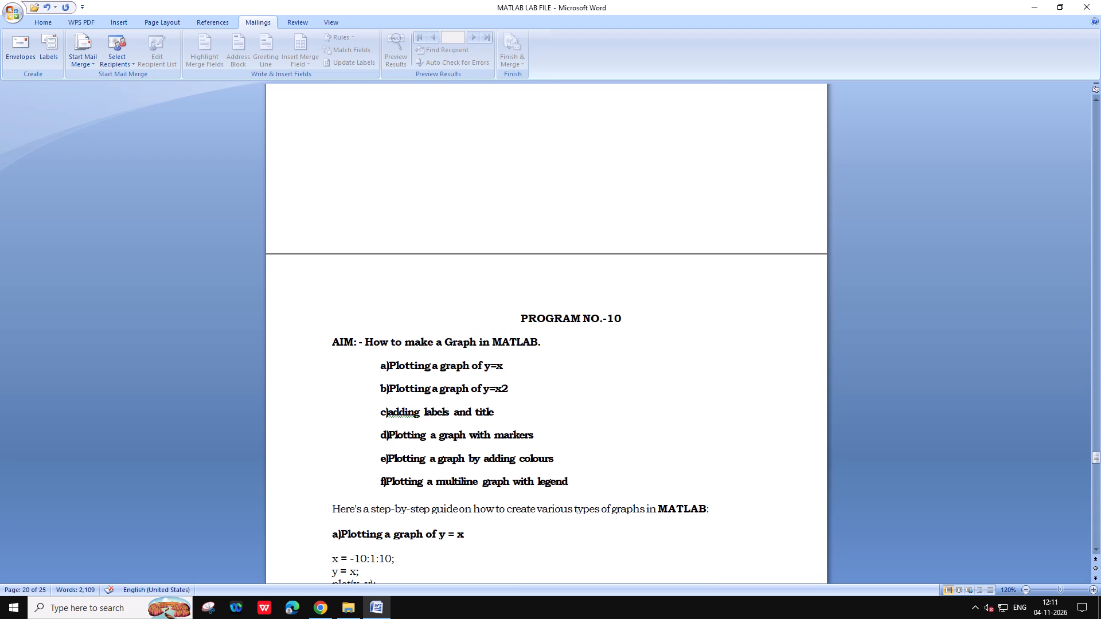
pyautogui.click(510, 314)
pyautogui.press('BackSpace')
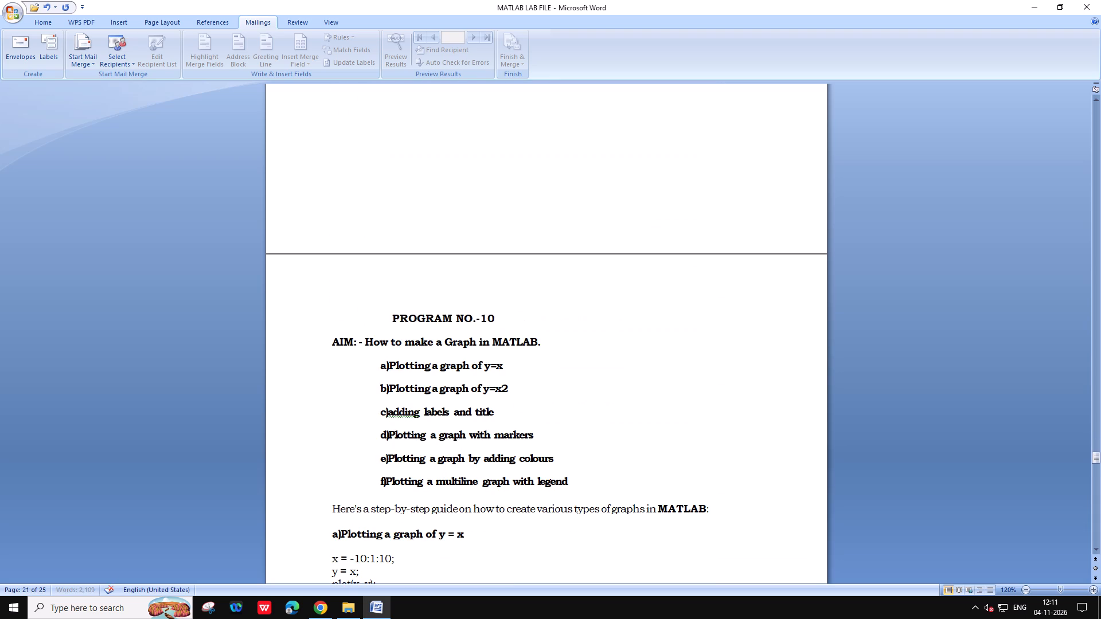
pyautogui.press('Tab')
pyautogui.press('Tab')
pyautogui.press('Tab')
pyautogui.press('Tab')
pyautogui.press('Tab')
pyautogui.press('Tab')
pyautogui.press('Tab')
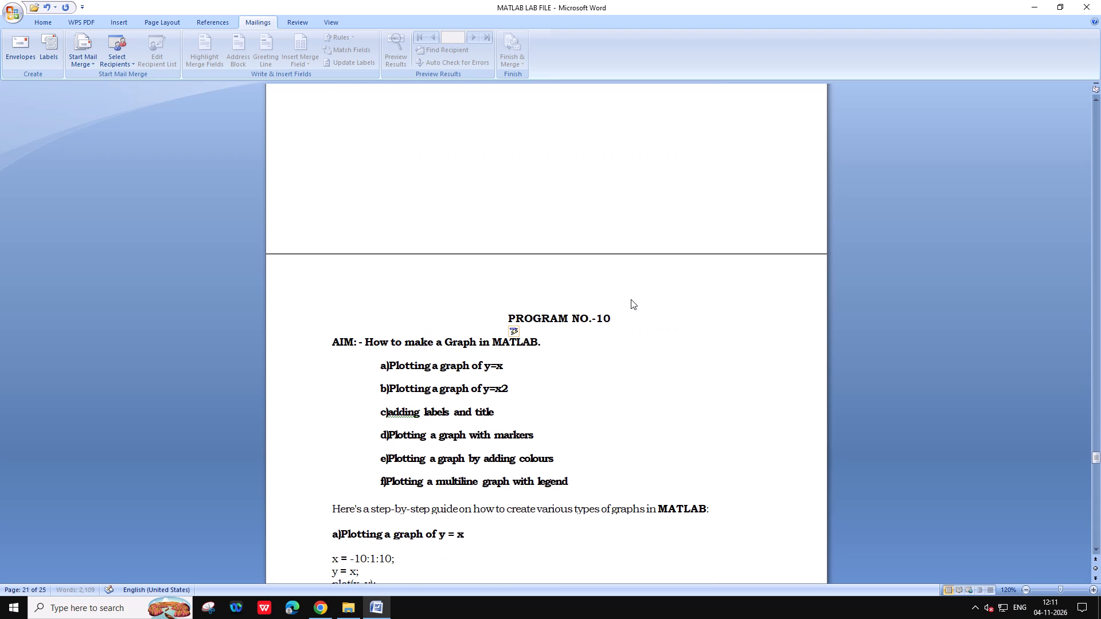
# Switch the PROGRAM NO.-11 heading on page 23 to centre alignment and indent it a net seven steps, keeping it on one line.
pyautogui.scroll(-6, 631, 349)
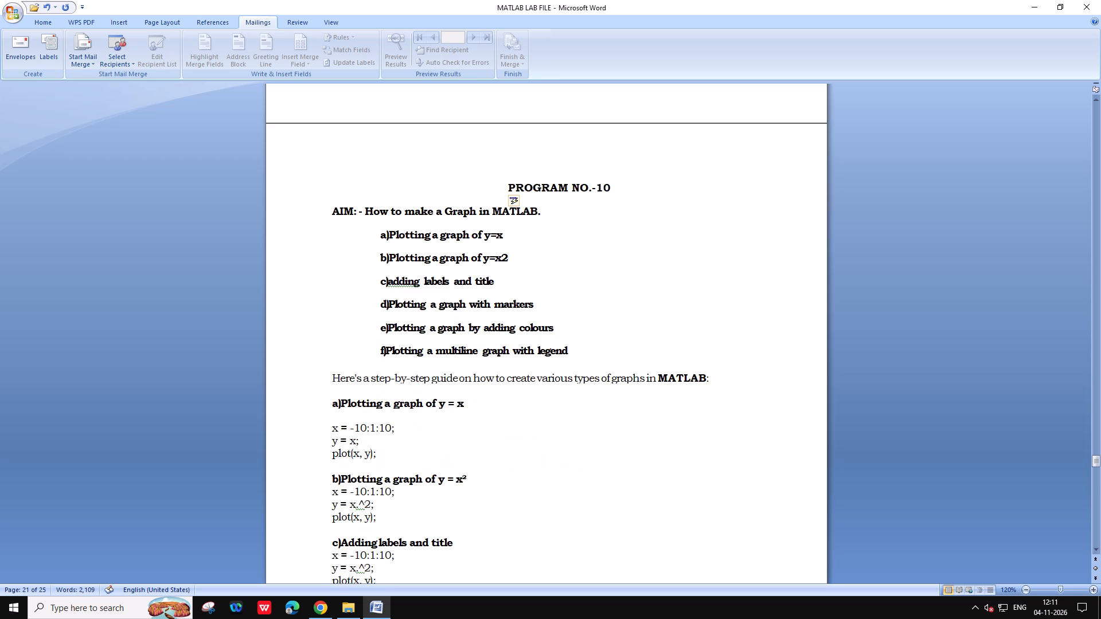
pyautogui.scroll(-6, 631, 349)
pyautogui.scroll(-20, 631, 353)
pyautogui.scroll(-9, 631, 353)
pyautogui.scroll(1, 653, 353)
pyautogui.scroll(-5, 653, 353)
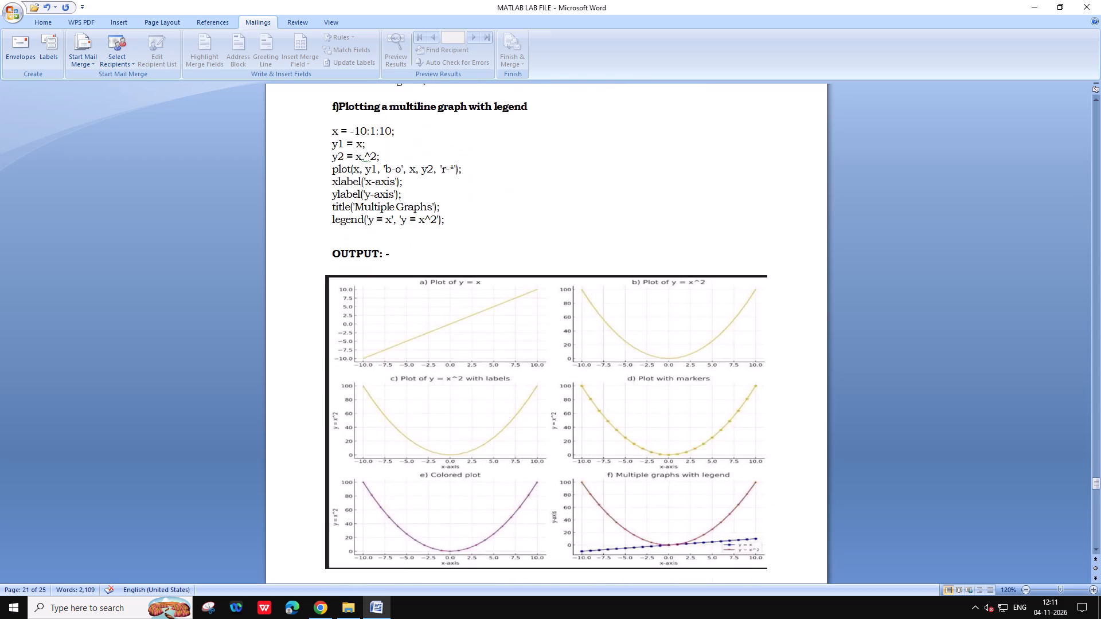
pyautogui.scroll(-20, 653, 353)
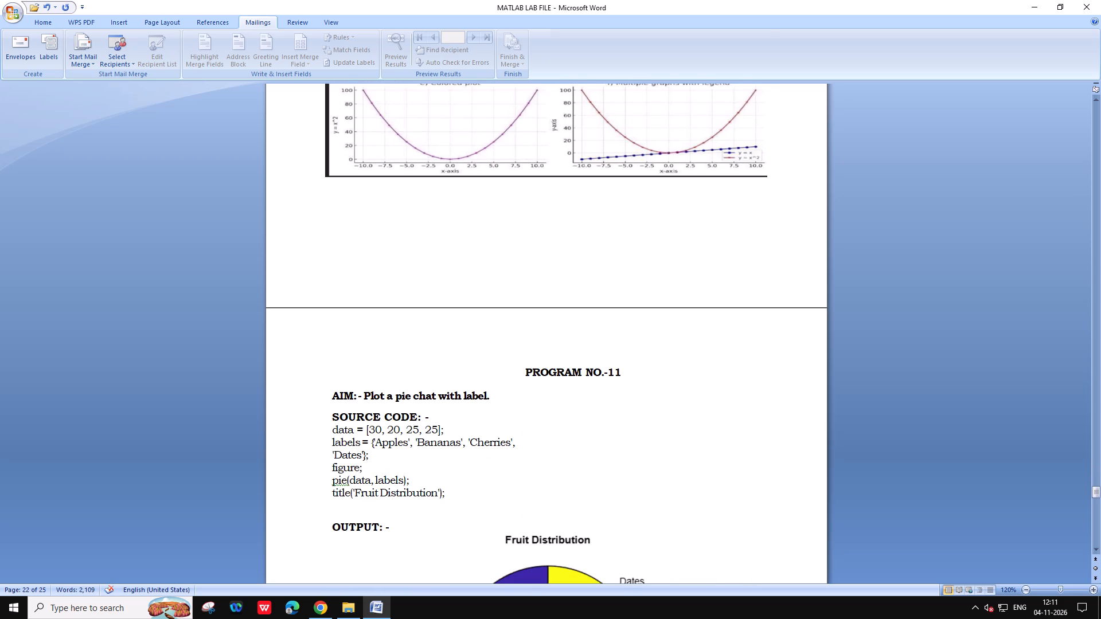
pyautogui.click(520, 369)
pyautogui.press('BackSpace')
pyautogui.press('Tab')
pyautogui.press('Tab')
pyautogui.press('Tab')
pyautogui.press('Tab')
pyautogui.press('Tab')
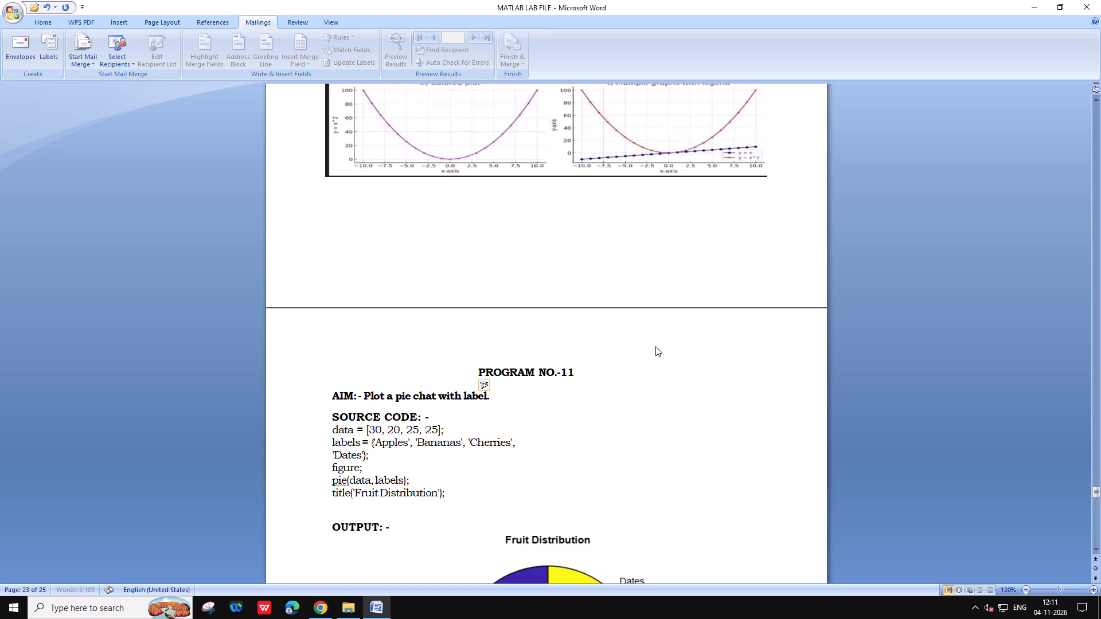
pyautogui.press('Tab')
pyautogui.press('Tab')
pyautogui.press('Tab')
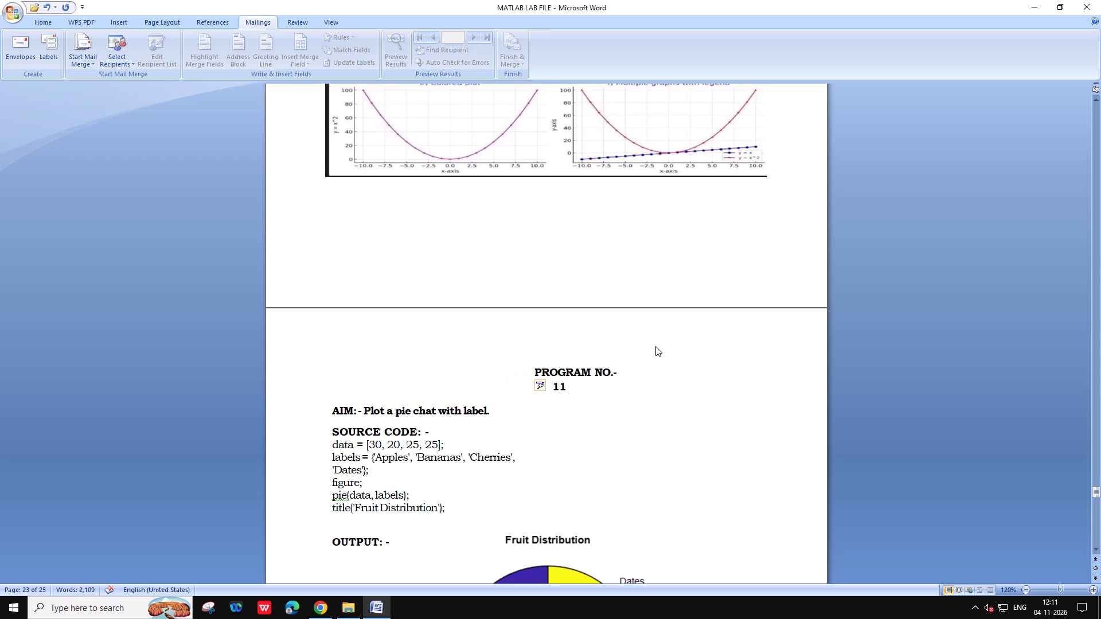
pyautogui.press('BackSpace')
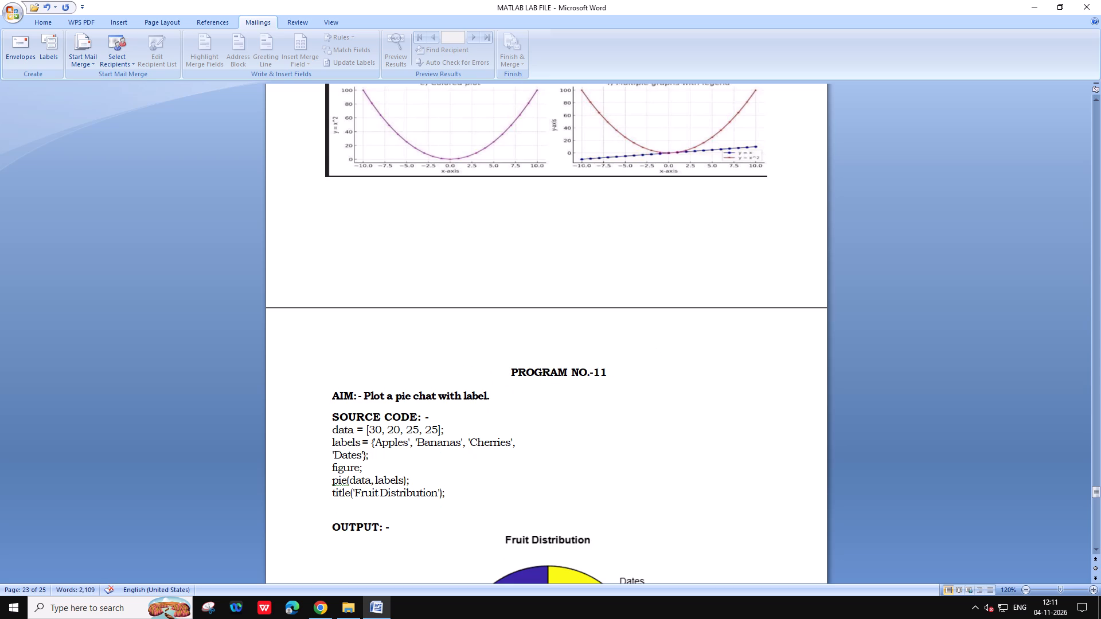
# Fine-tune the PROGRAM NO.-11 heading's position by removing one indent step and adding four spaces before it.
pyautogui.scroll(-8, 651, 371)
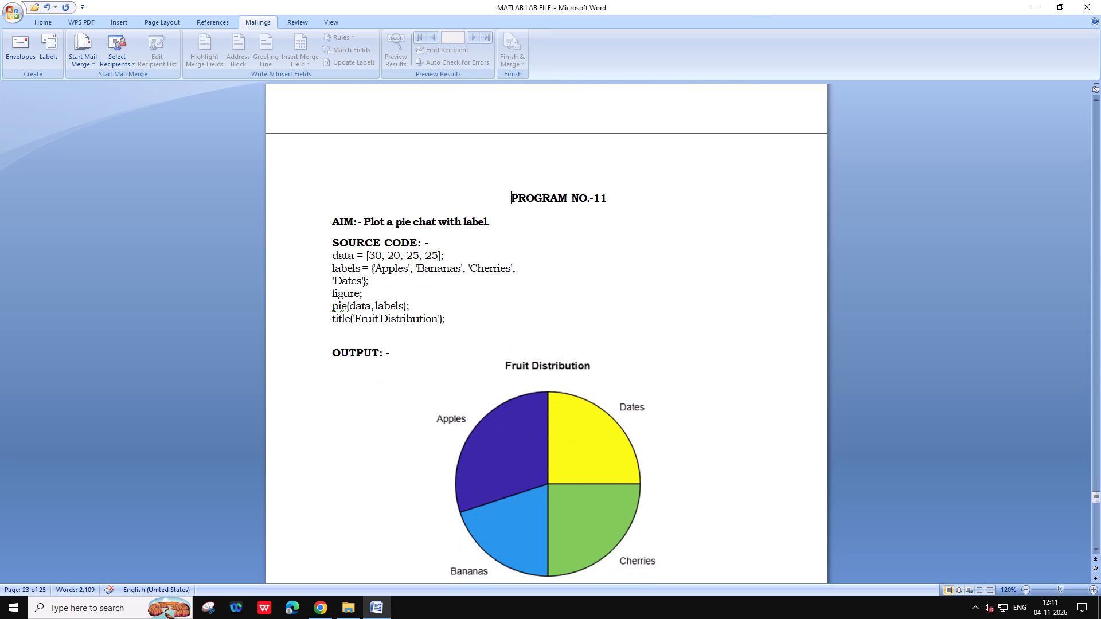
pyautogui.press('BackSpace')
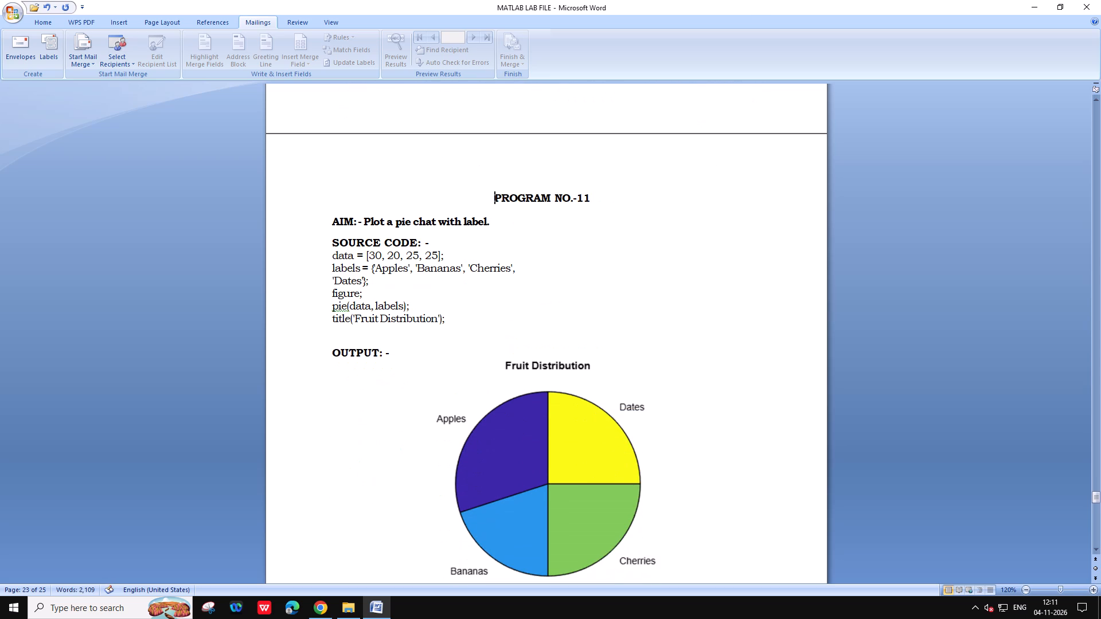
pyautogui.press('space')
pyautogui.press('space')
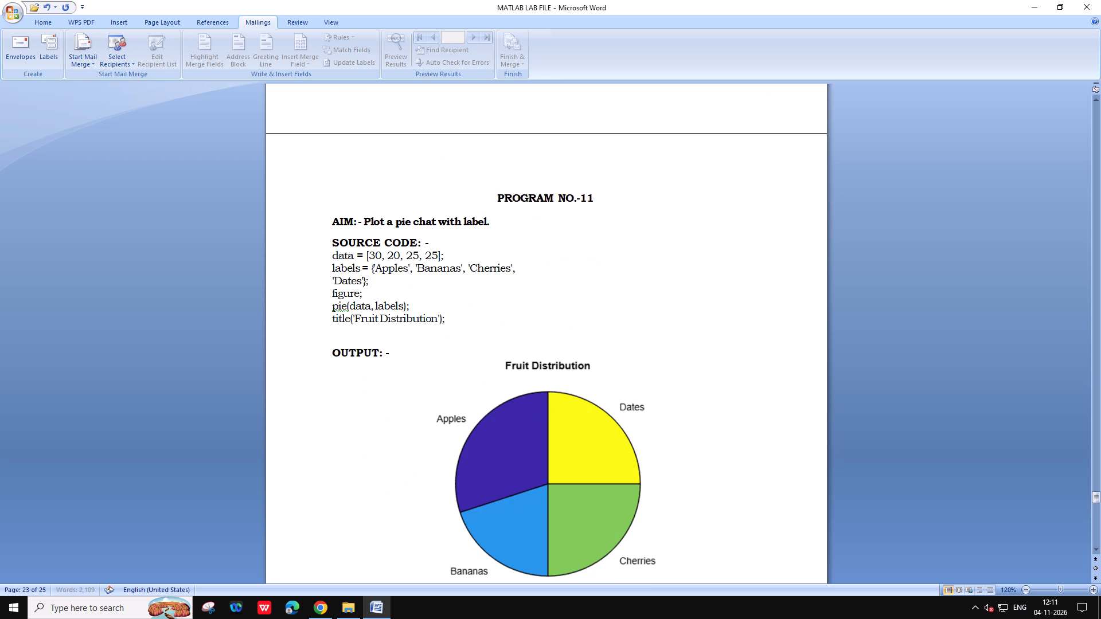
pyautogui.scroll(-4, 634, 271)
pyautogui.scroll(4, 634, 271)
pyautogui.press('space')
pyautogui.press('space')
# Switch the PROGRAM NO.-12 heading on page 24 to centre alignment and indent it by one space and six steps.
pyautogui.scroll(-8, 634, 264)
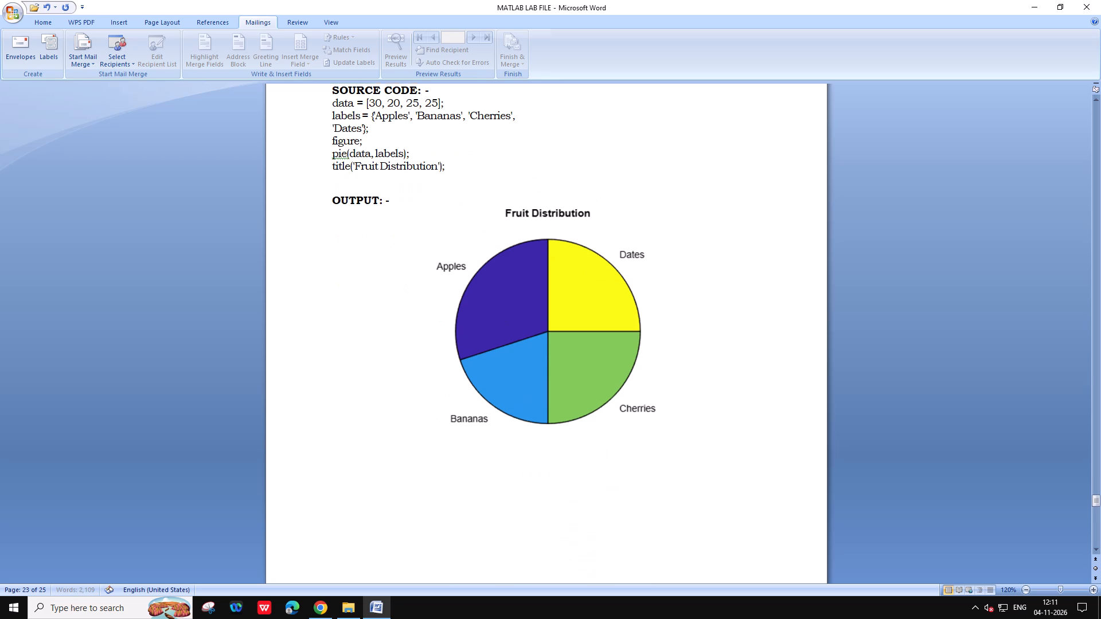
pyautogui.scroll(-19, 634, 264)
pyautogui.click(505, 345)
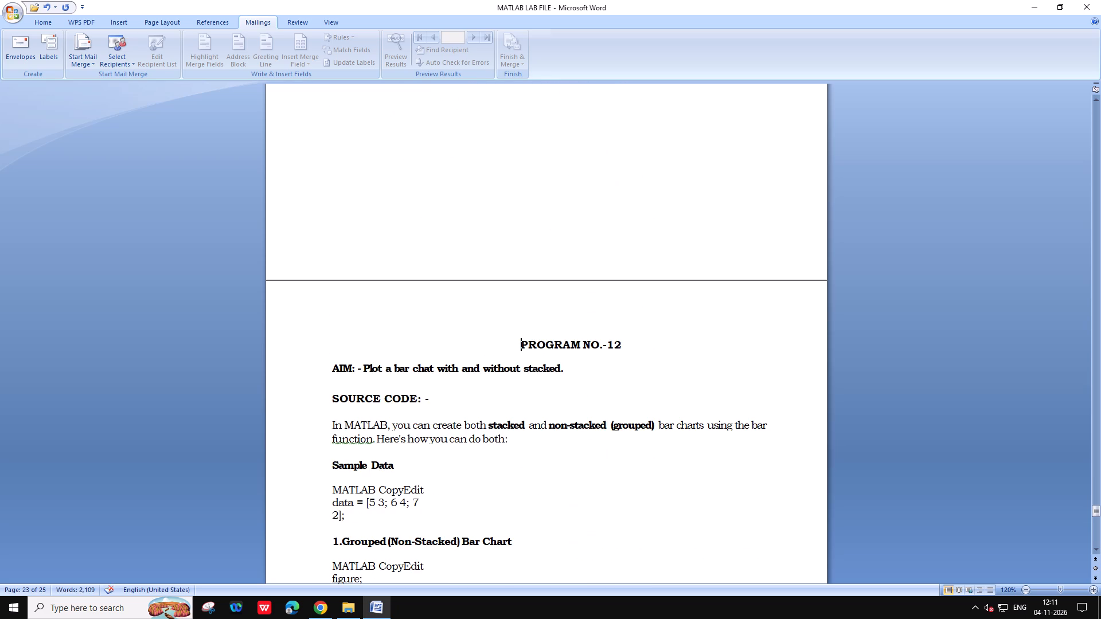
pyautogui.press('BackSpace')
pyautogui.press('space')
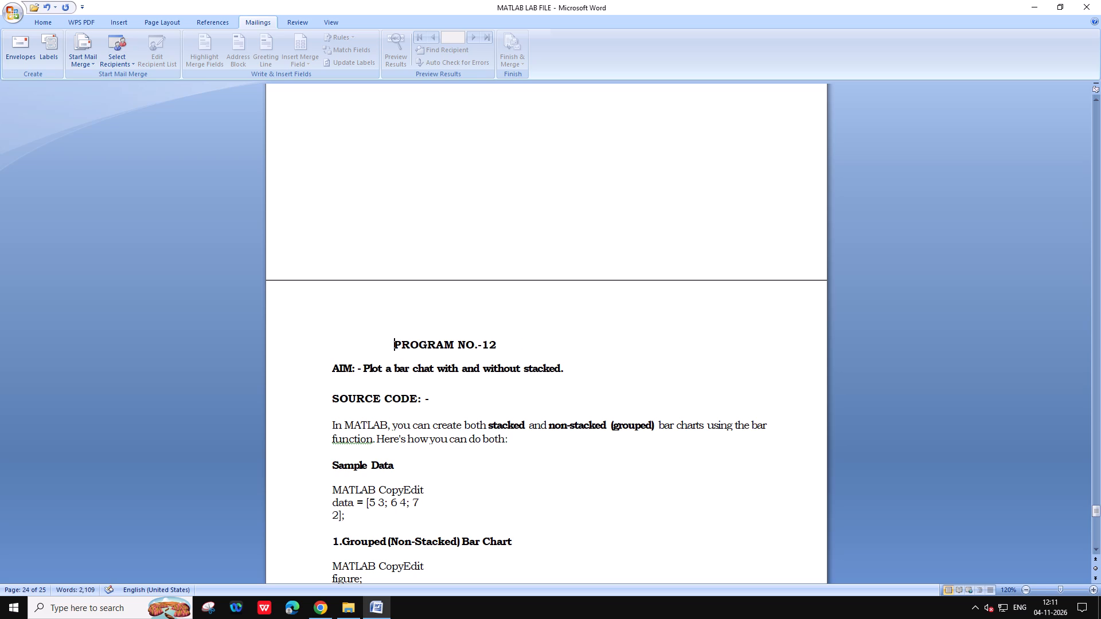
pyautogui.press('Tab')
pyautogui.press('Tab')
pyautogui.press('Tab')
pyautogui.press('Tab')
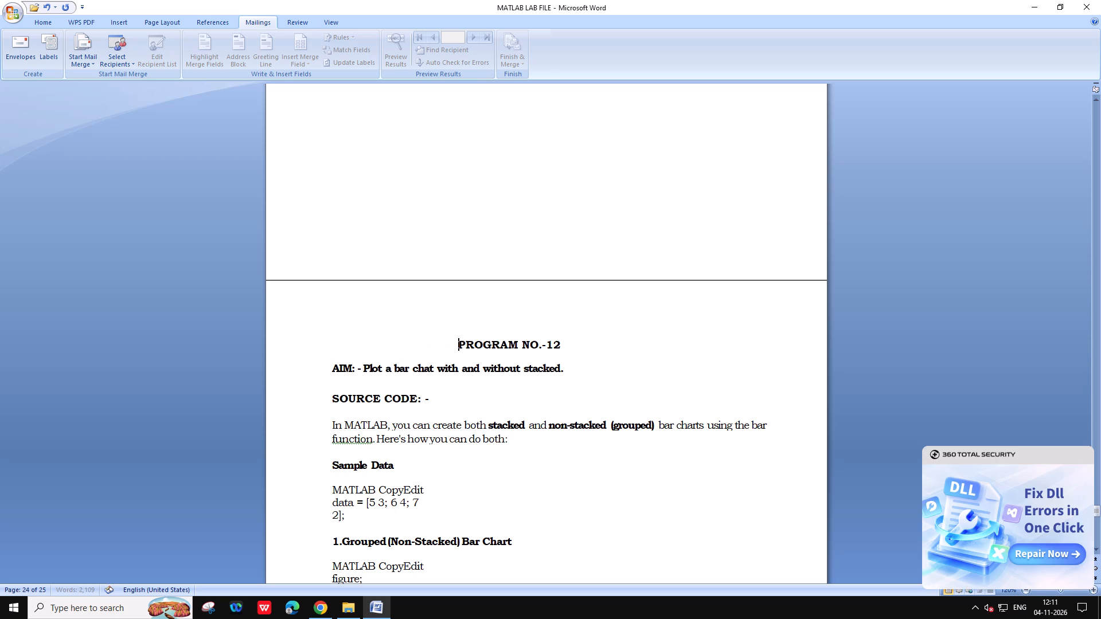
pyautogui.press('Tab')
pyautogui.press('Tab')
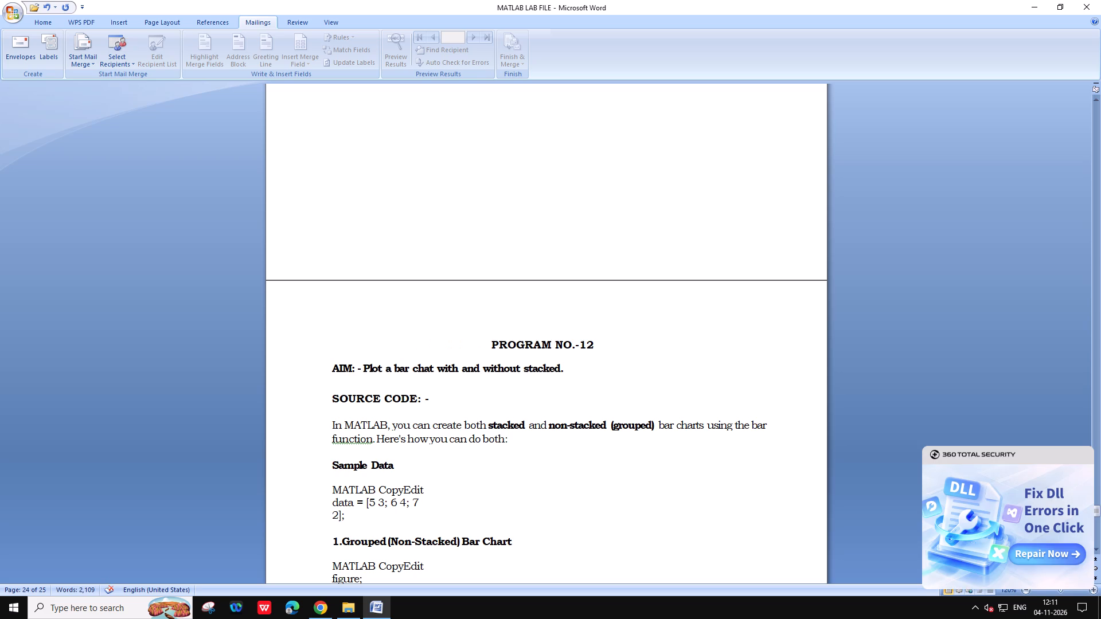
# Underline the PROGRAM NO.-12 heading on page 24.
pyautogui.scroll(-6, 553, 303)
pyautogui.scroll(-16, 553, 303)
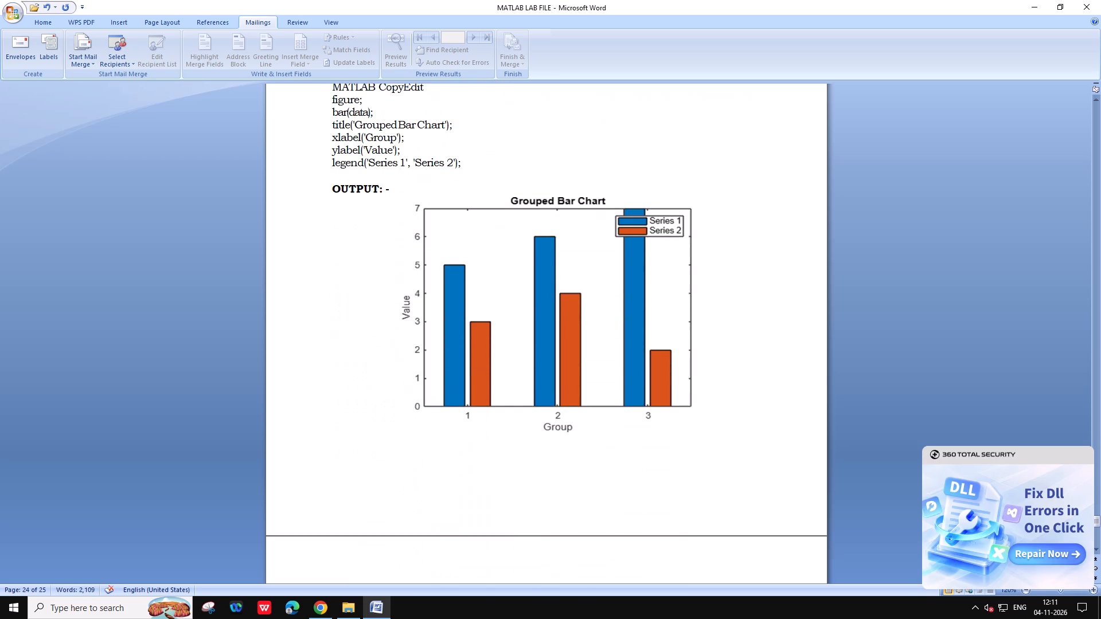
pyautogui.scroll(1, 583, 308)
pyautogui.scroll(-20, 583, 308)
pyautogui.scroll(-20, 583, 308)
pyautogui.scroll(-5, 583, 308)
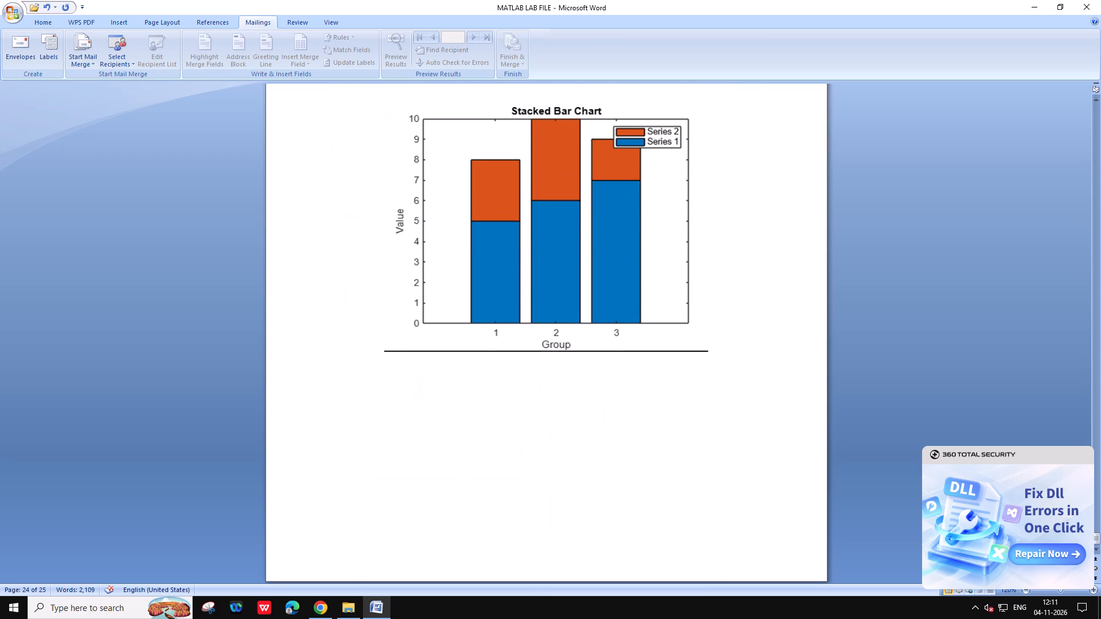
pyautogui.scroll(20, 595, 312)
pyautogui.scroll(13, 595, 312)
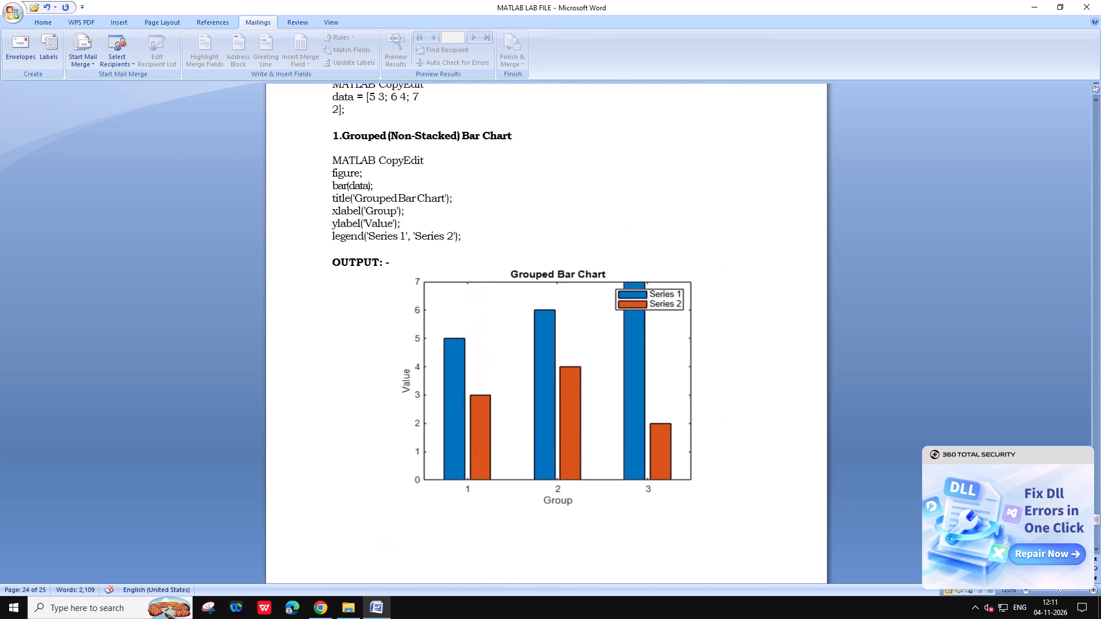
pyautogui.scroll(17, 607, 336)
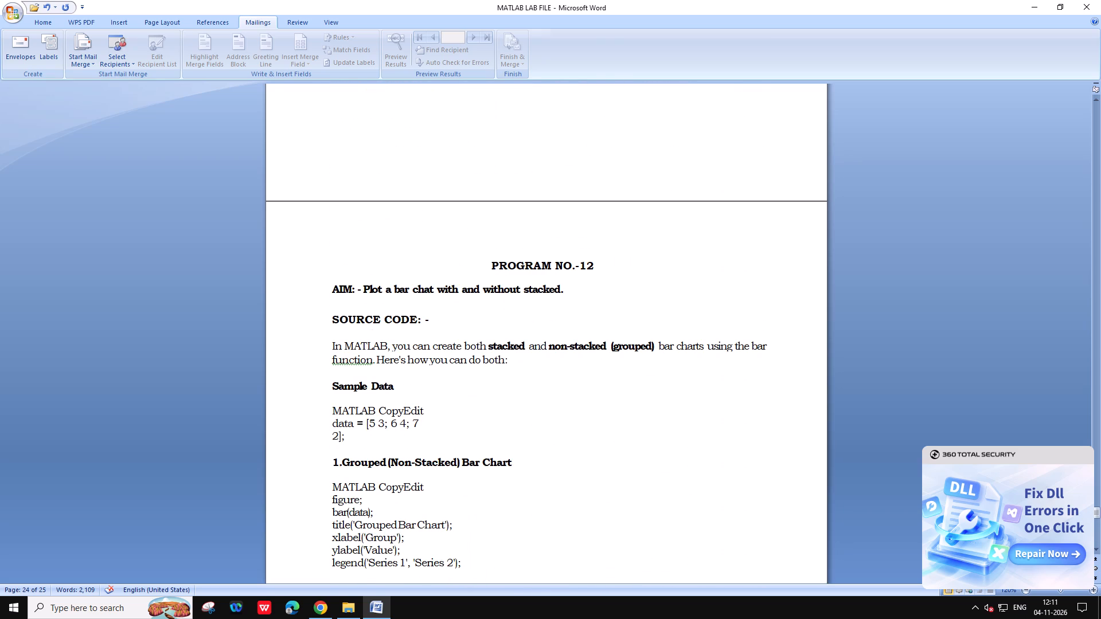
pyautogui.moveTo(486, 262); pyautogui.dragTo(595, 269)
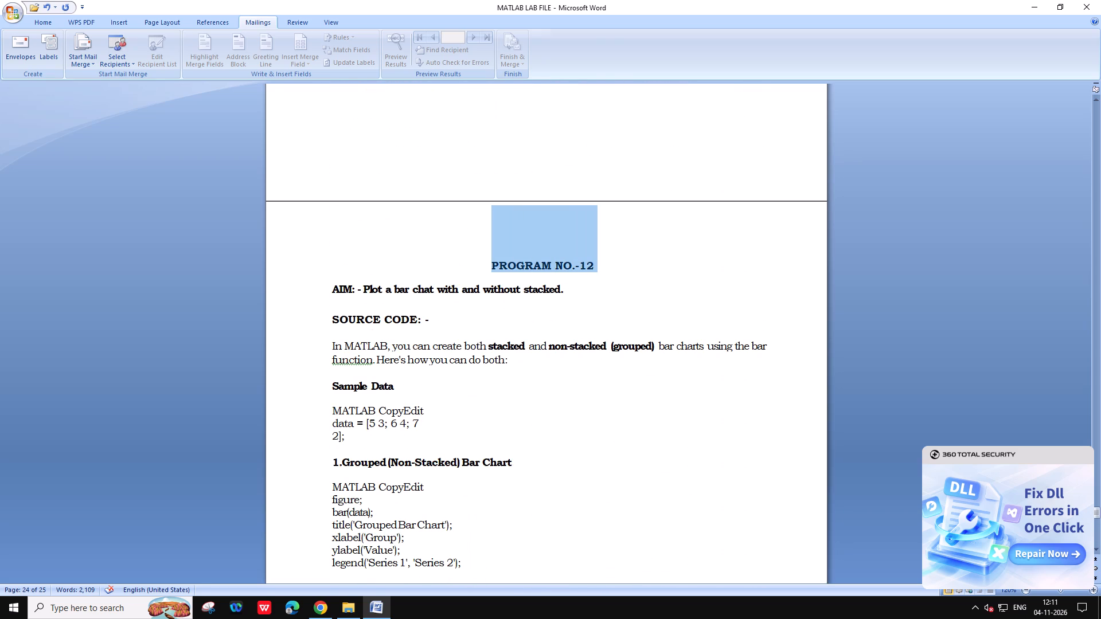
pyautogui.click(37, 20)
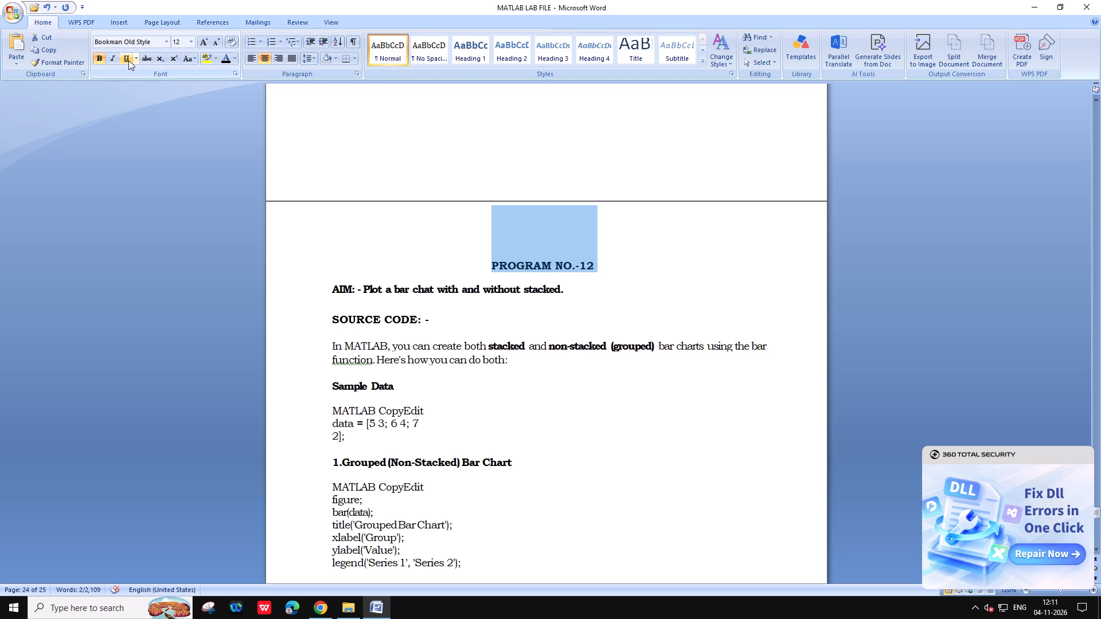
pyautogui.click(128, 60)
# Underline the PROGRAM NO.-11 heading on page 23, including the spaces before it.
pyautogui.scroll(17, 507, 126)
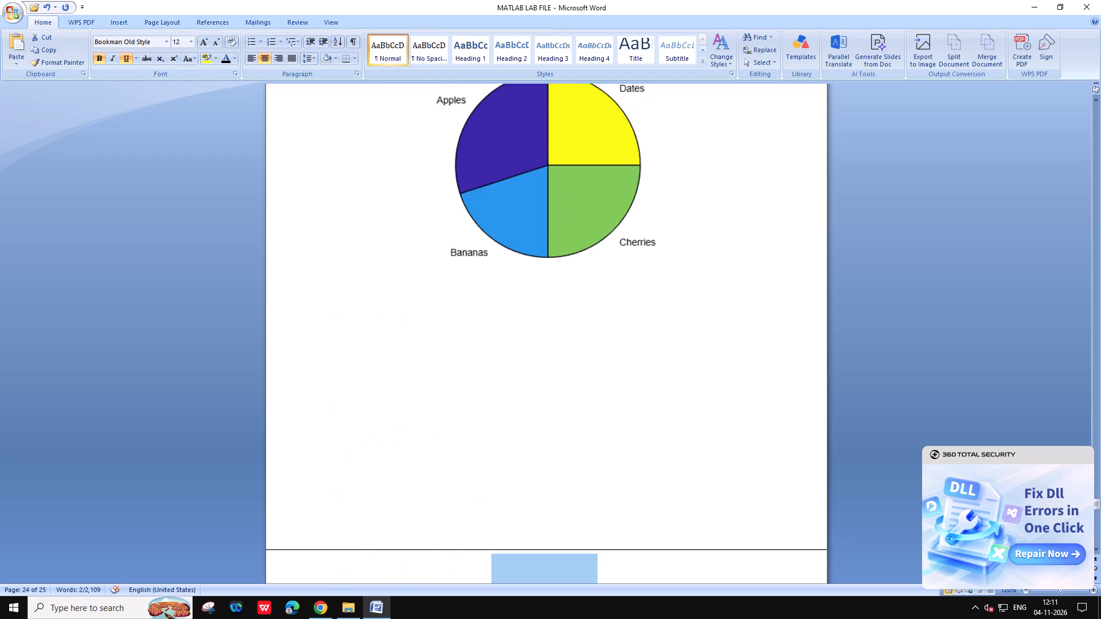
pyautogui.scroll(15, 491, 159)
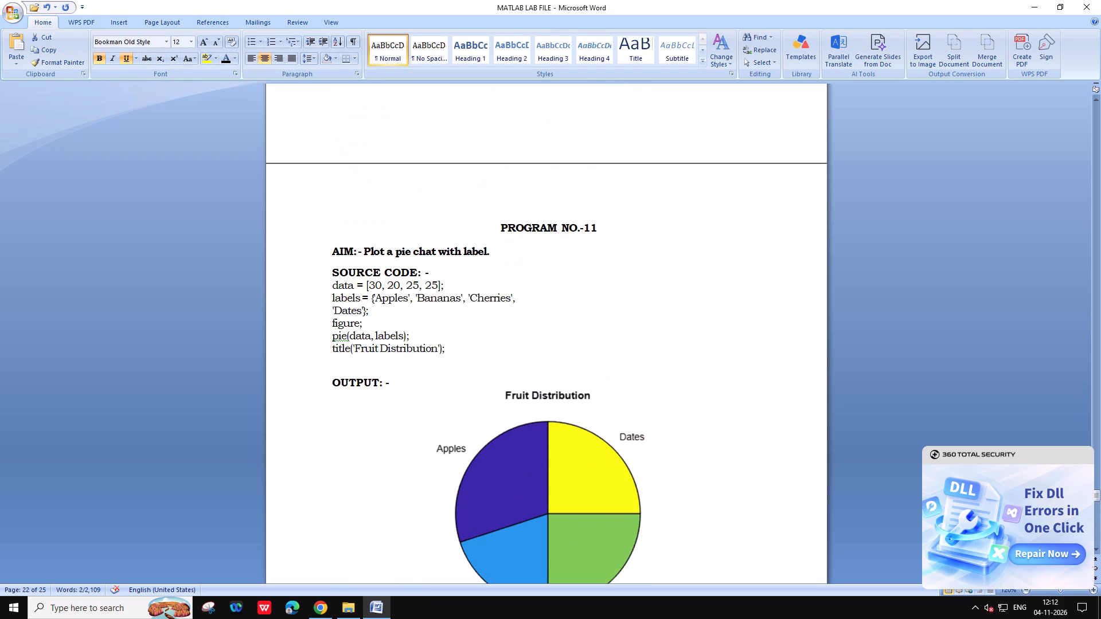
pyautogui.moveTo(498, 230); pyautogui.dragTo(595, 228)
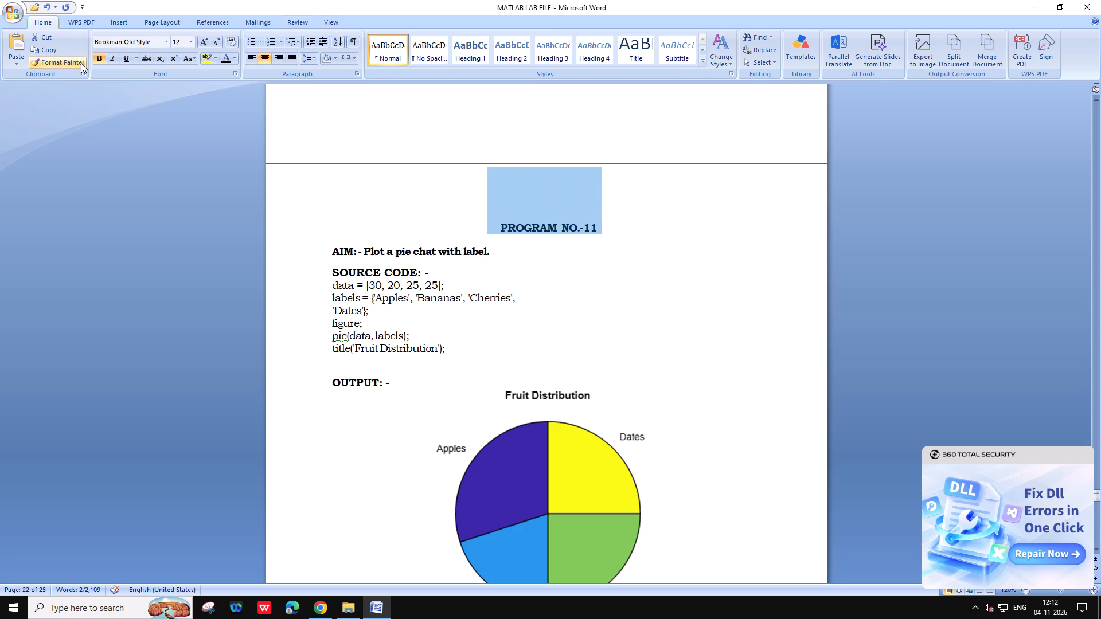
pyautogui.click(124, 62)
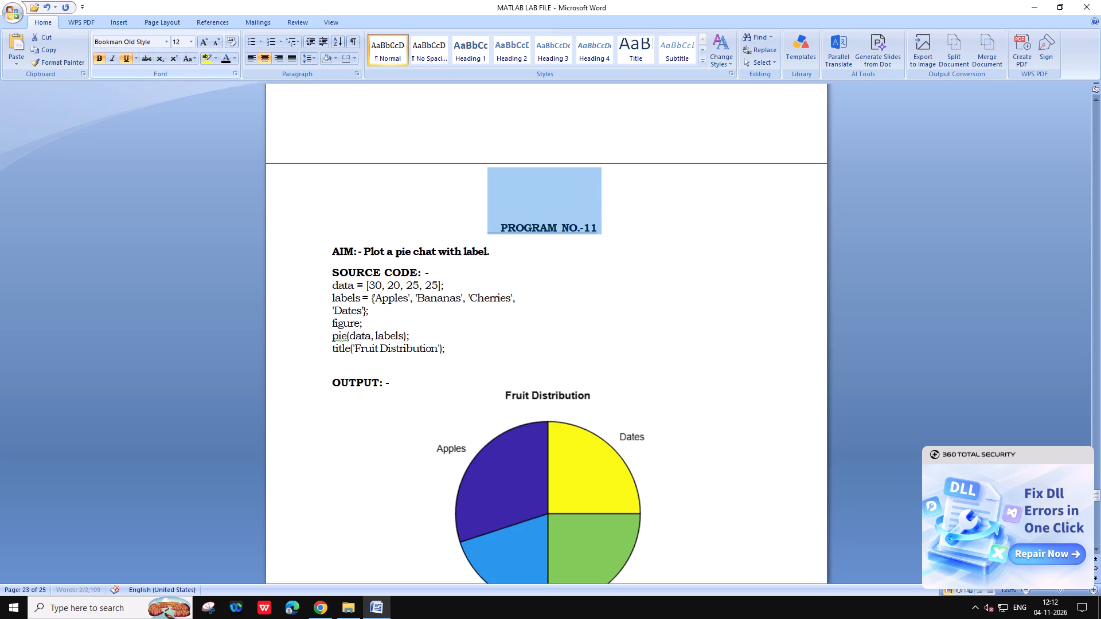
# Underline the PROGRAM NO.-10 heading above the aim about making a graph in MATLAB.
pyautogui.scroll(20, 548, 91)
pyautogui.scroll(15, 548, 91)
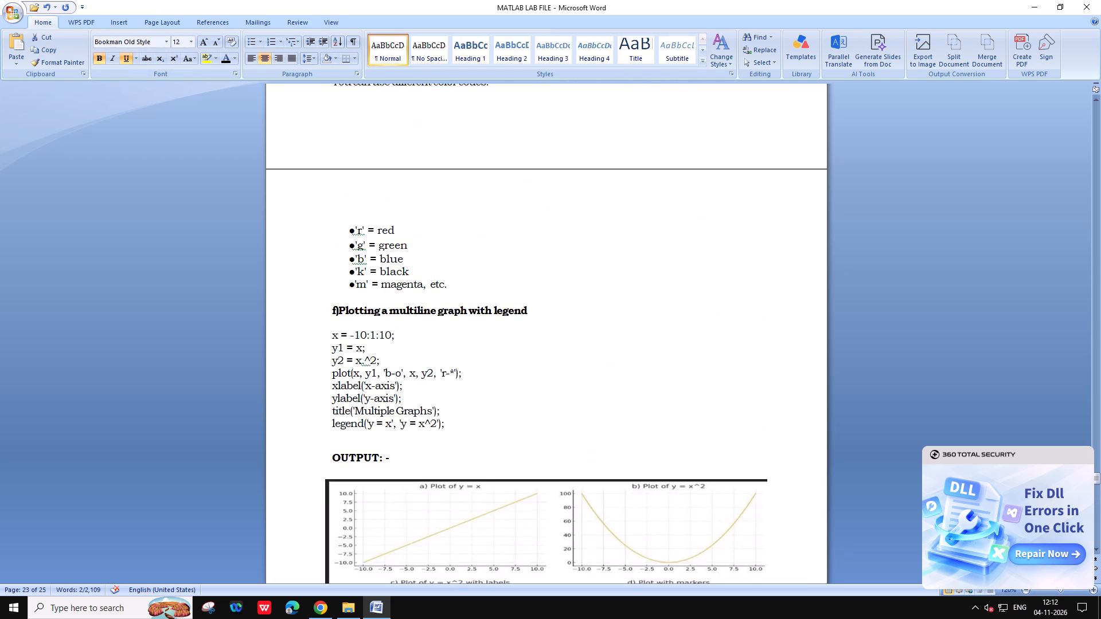
pyautogui.scroll(7, 548, 91)
pyautogui.scroll(20, 548, 91)
pyautogui.scroll(5, 548, 91)
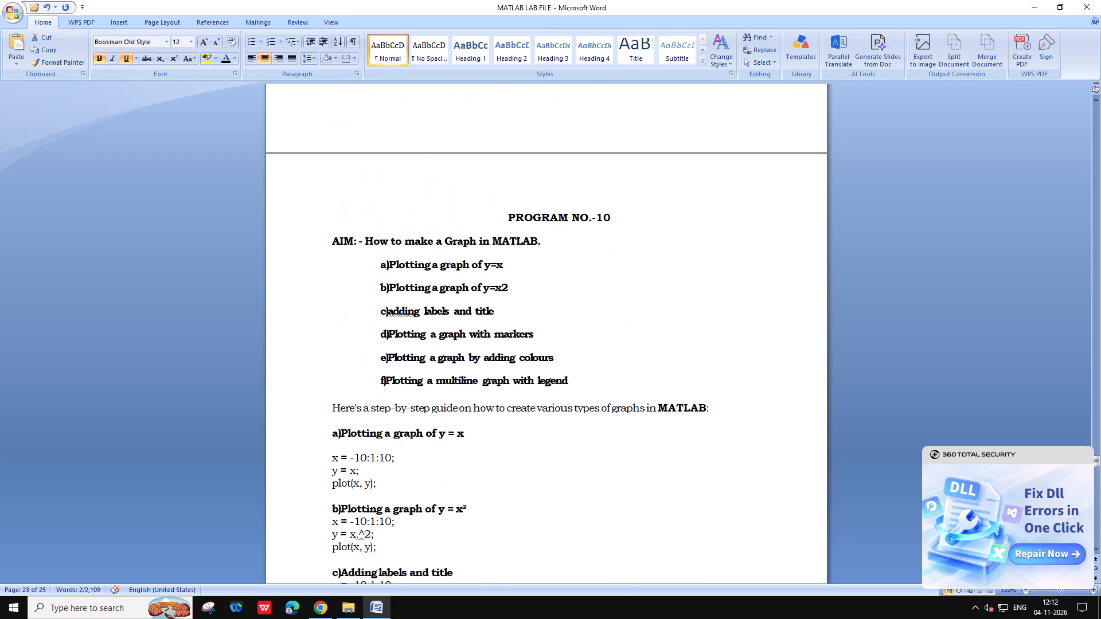
pyautogui.moveTo(505, 216); pyautogui.dragTo(606, 191)
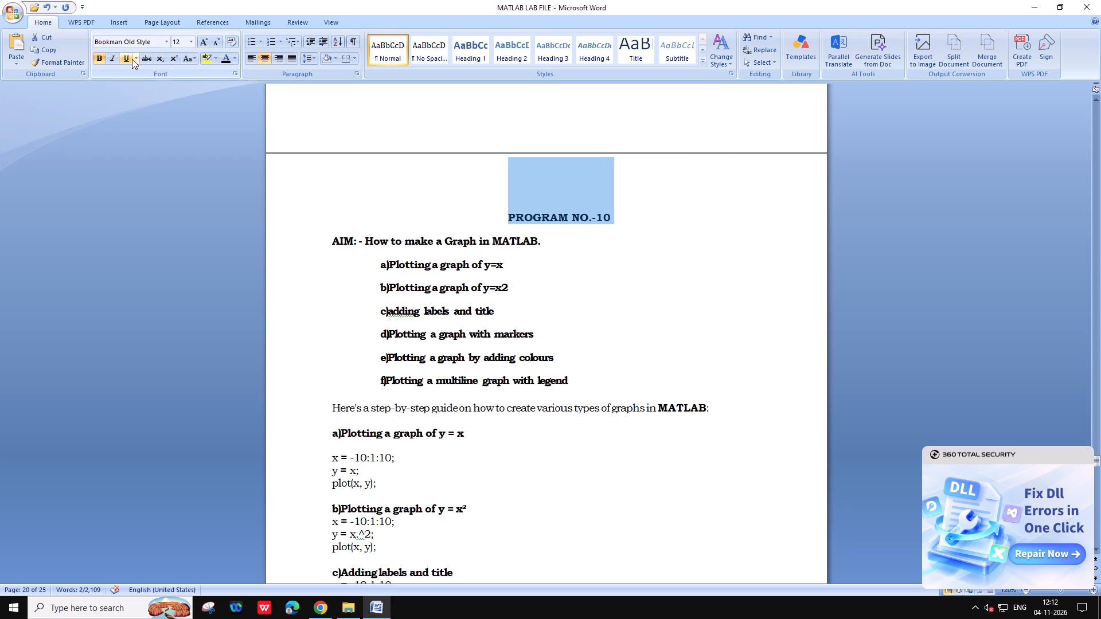
pyautogui.click(125, 59)
# Remove the centre alignment from the PROGRAM NO.-10 heading and add one space before it to fine-tune its position.
pyautogui.click(473, 205)
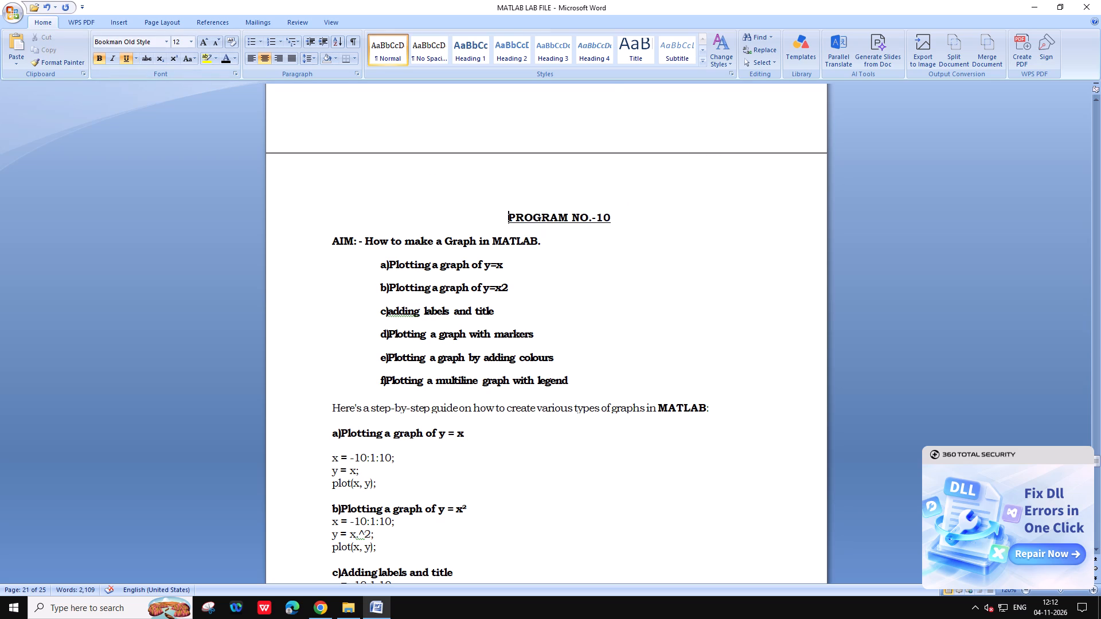
pyautogui.press('BackSpace')
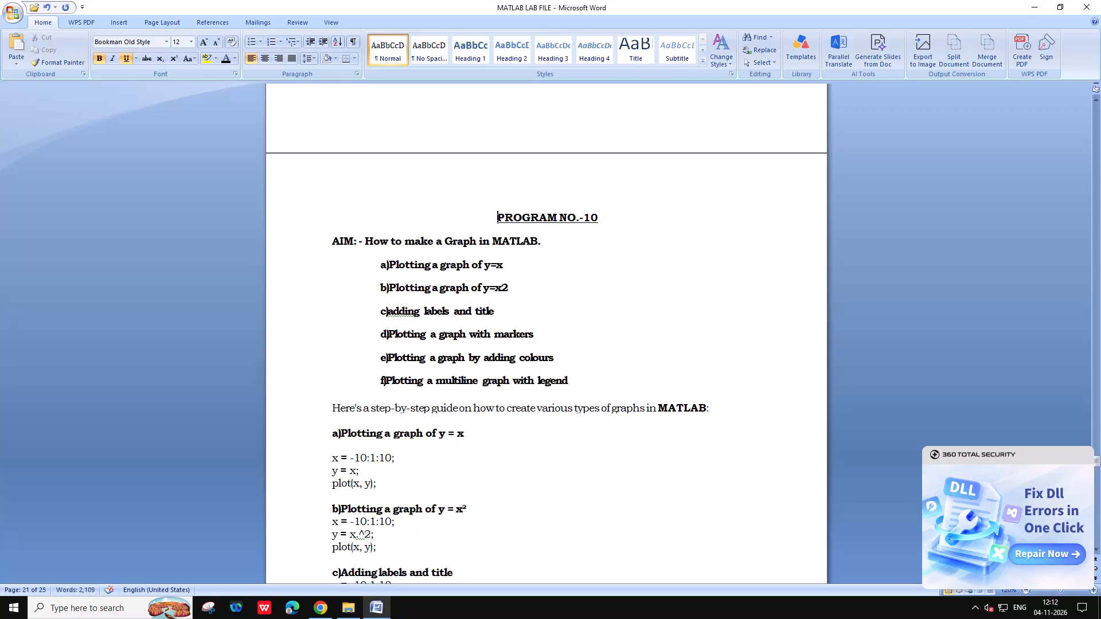
pyautogui.press('space')
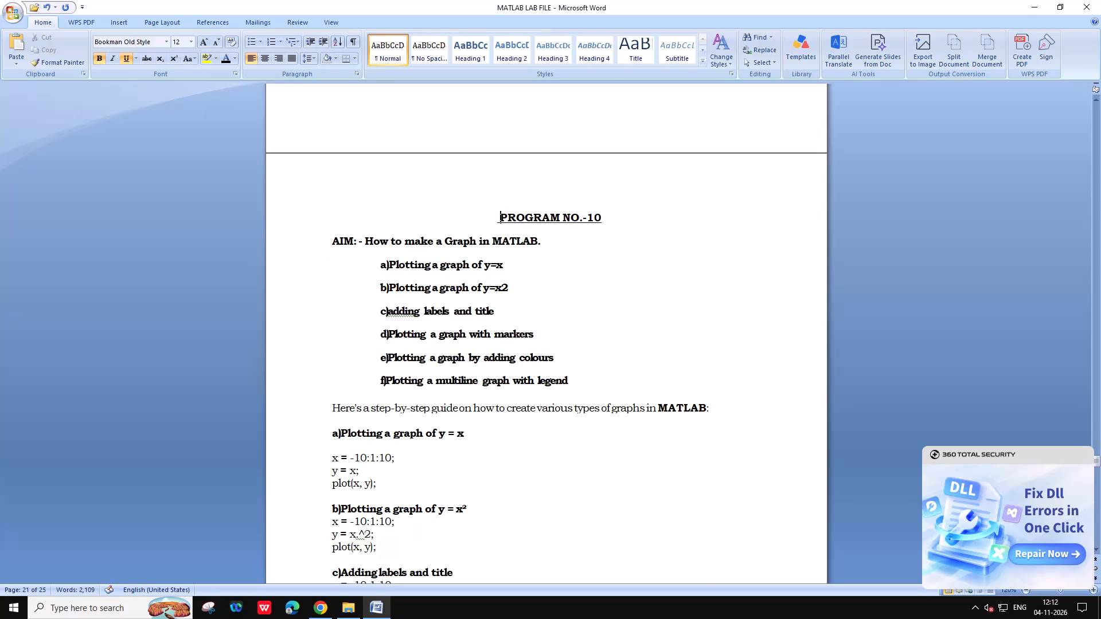
# Underline the PROGRAM NO.-9 heading on page 19.
pyautogui.scroll(11, 488, 202)
pyautogui.scroll(20, 486, 202)
pyautogui.scroll(2, 486, 202)
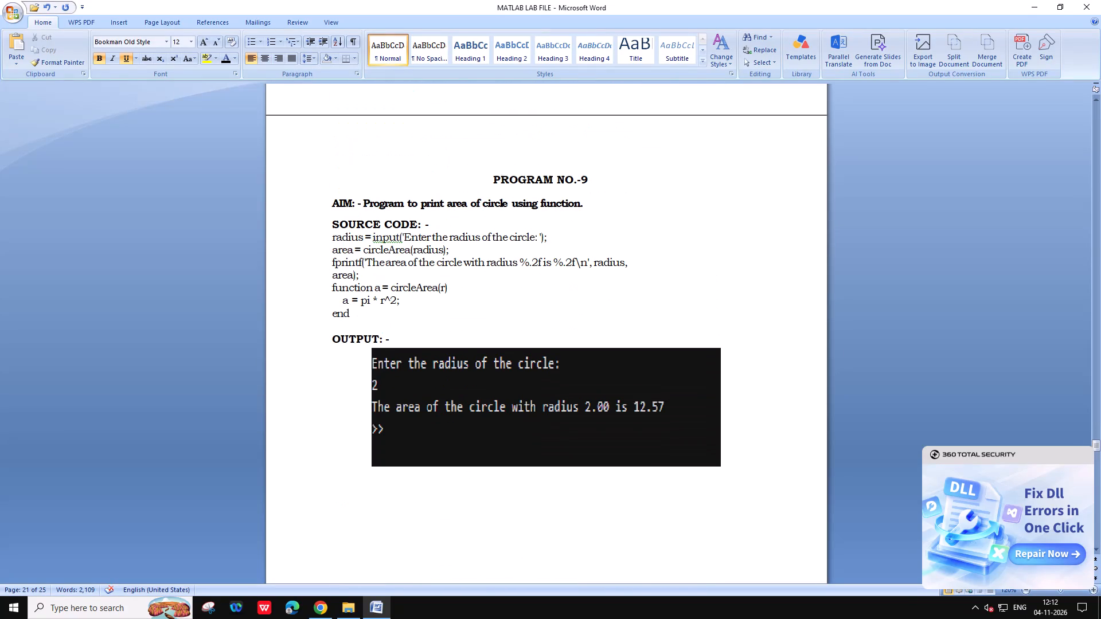
pyautogui.scroll(3, 485, 201)
pyautogui.moveTo(493, 263); pyautogui.dragTo(596, 269)
pyautogui.click(122, 63)
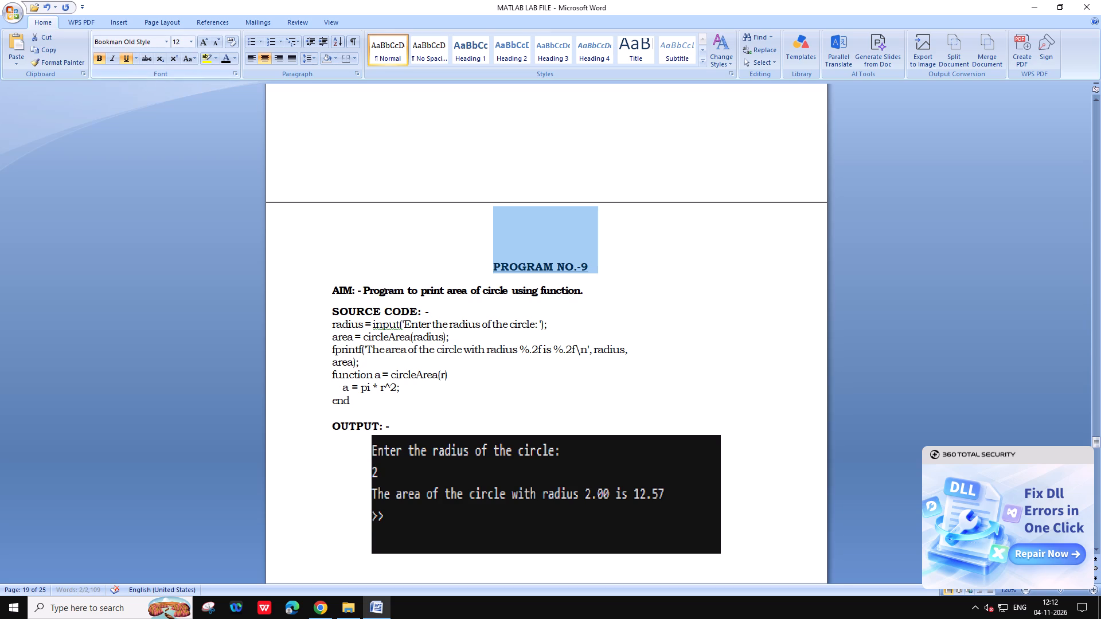
# Underline the PROGRAM NO.-8(B) heading above the factorial program.
pyautogui.scroll(16, 647, 179)
pyautogui.scroll(14, 647, 179)
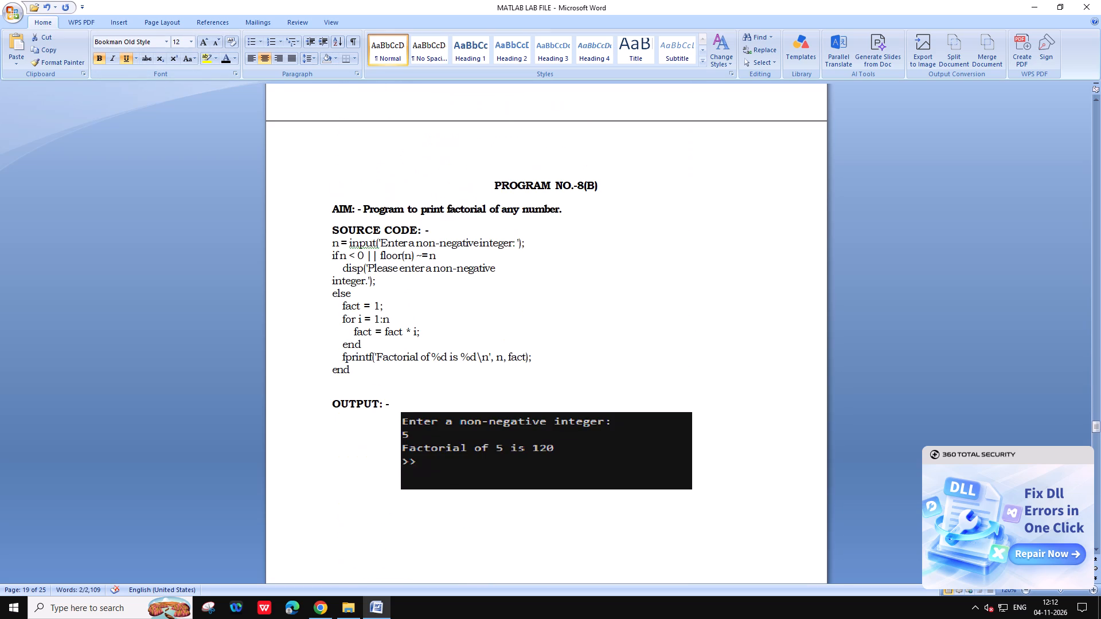
pyautogui.scroll(3, 647, 179)
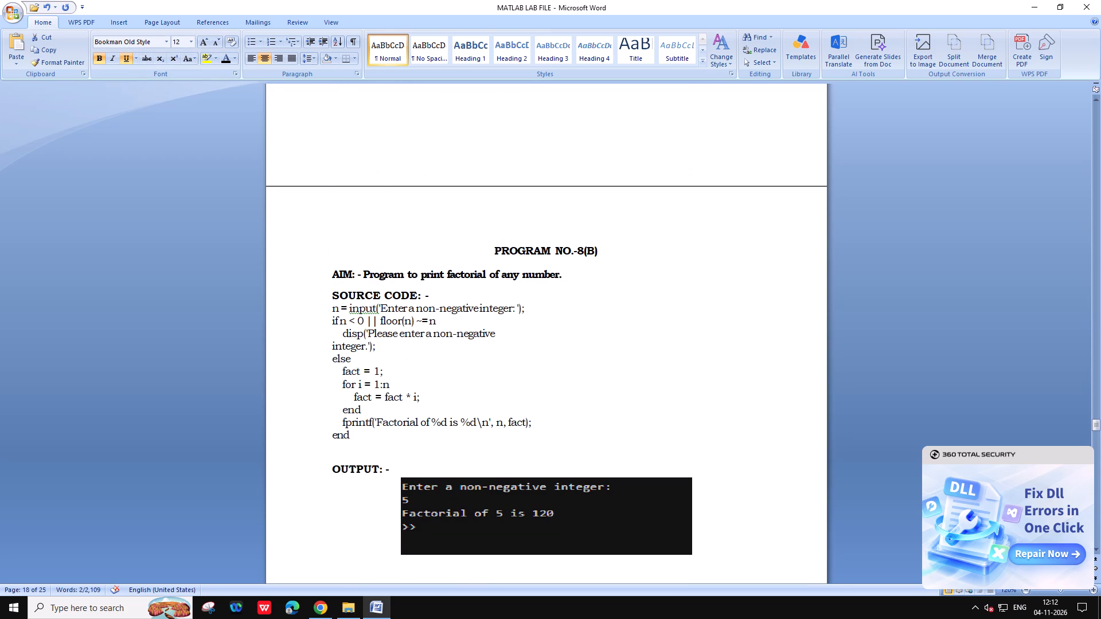
pyautogui.moveTo(494, 249); pyautogui.dragTo(602, 250)
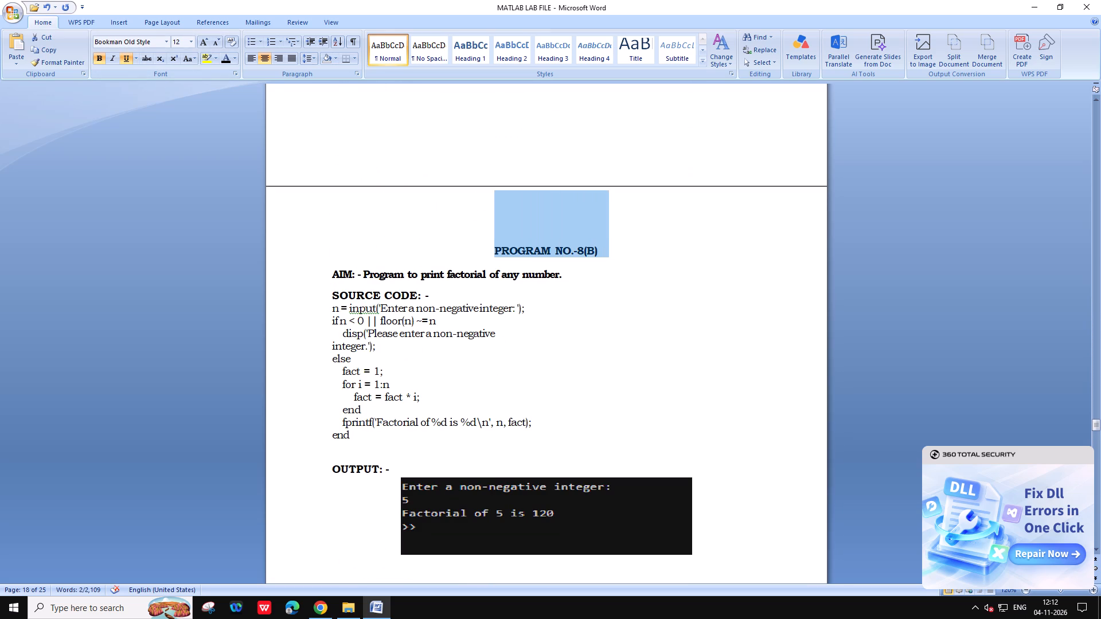
pyautogui.moveTo(602, 250); pyautogui.dragTo(610, 250)
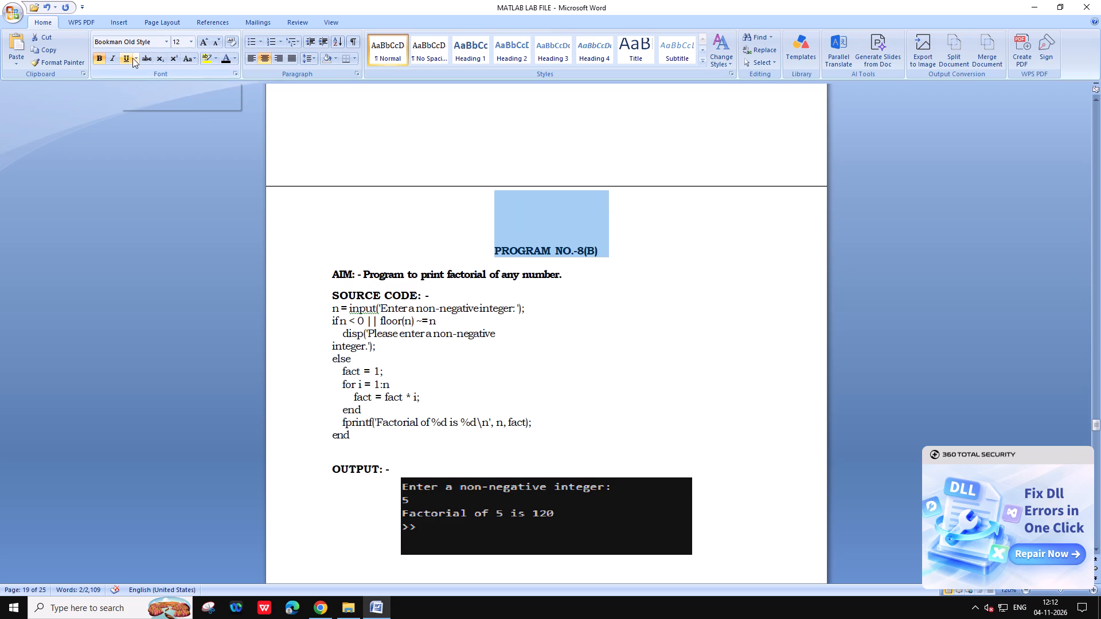
pyautogui.click(125, 57)
# Underline the PROGRAM NO-8(A) heading on page 17, above the multiplication table program.
pyautogui.scroll(14, 379, 194)
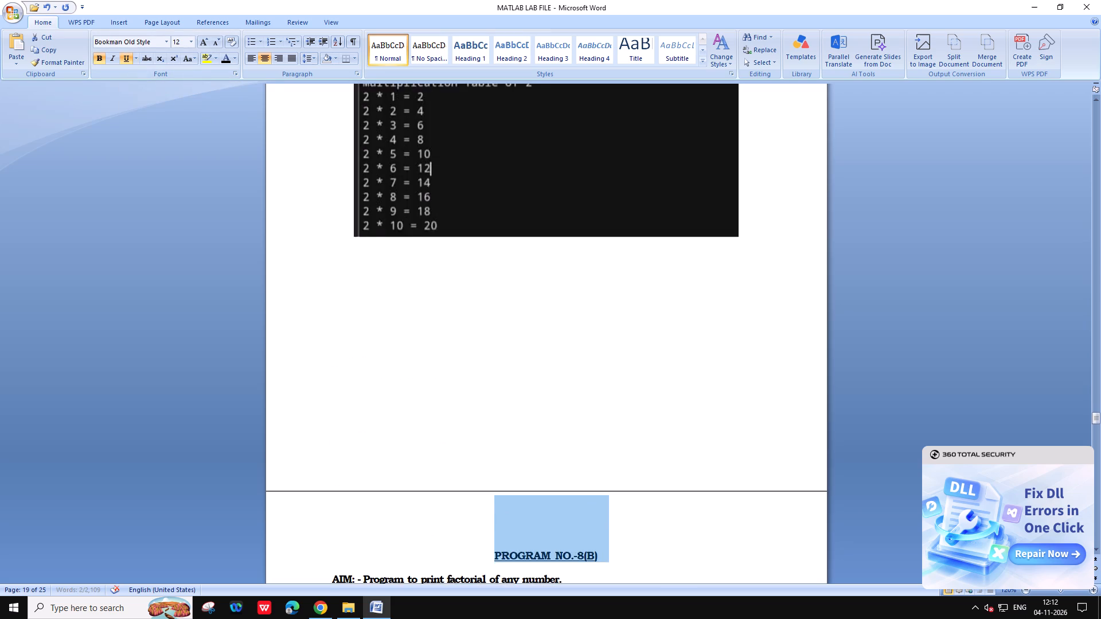
pyautogui.scroll(13, 379, 194)
pyautogui.scroll(9, 379, 194)
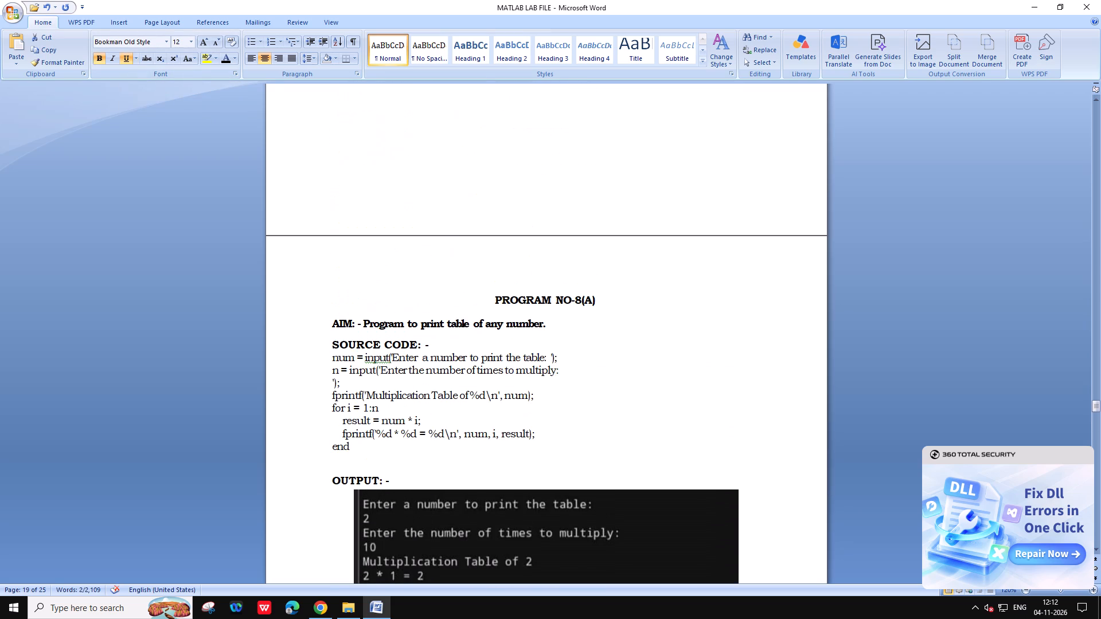
pyautogui.moveTo(495, 300); pyautogui.dragTo(597, 299)
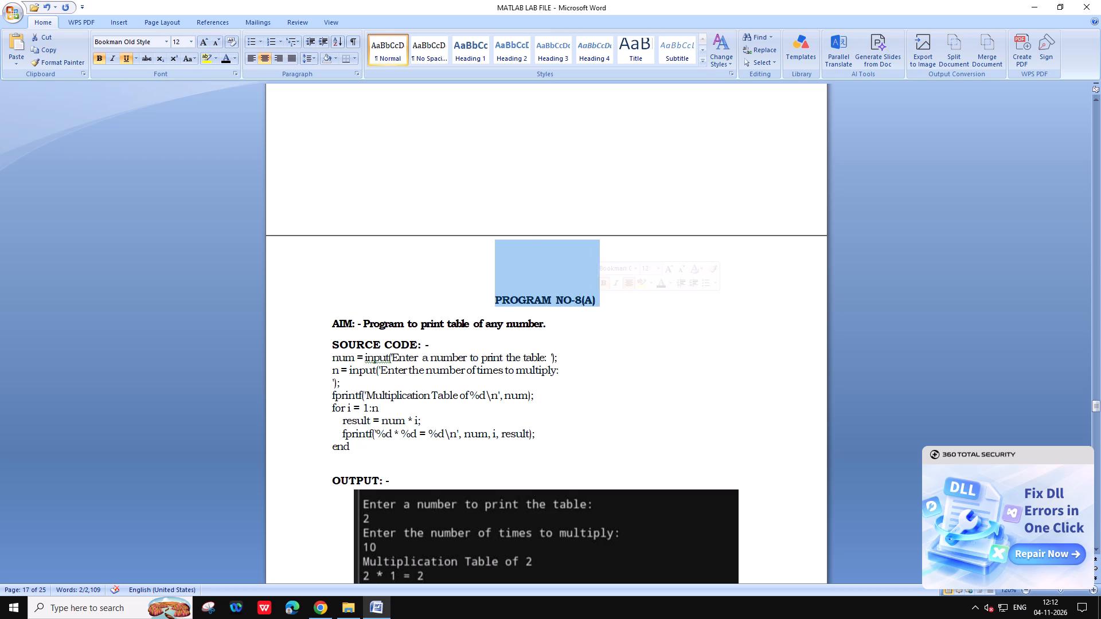
pyautogui.click(128, 56)
# Underline the PROGRAM NO.-8 heading on page 15, above the For and While loop aim.
pyautogui.scroll(9, 436, 169)
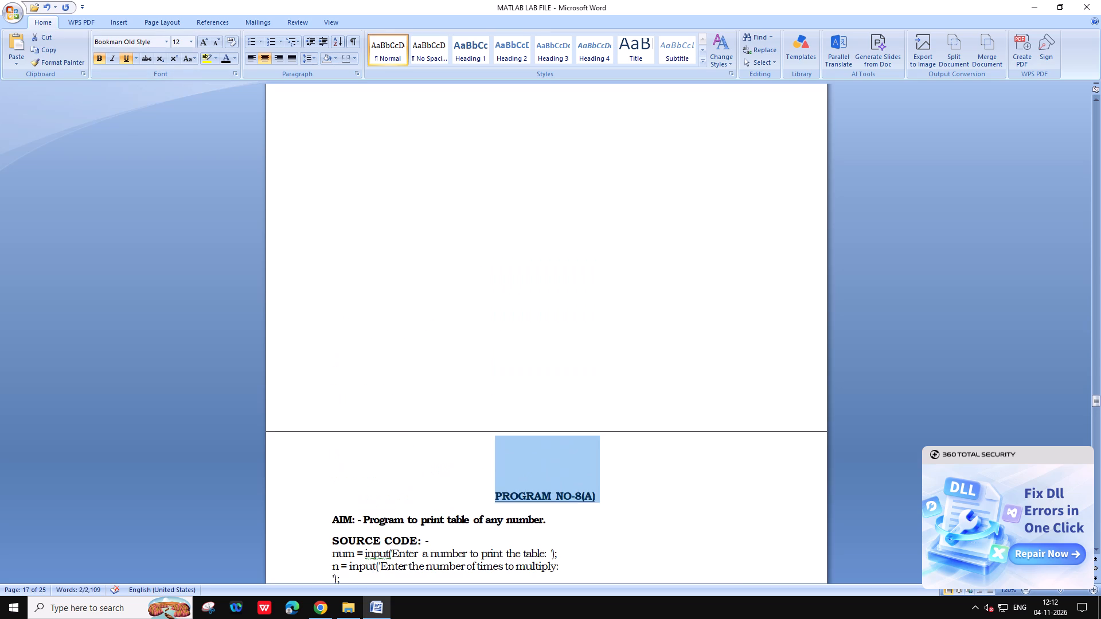
pyautogui.scroll(20, 411, 175)
pyautogui.scroll(14, 411, 175)
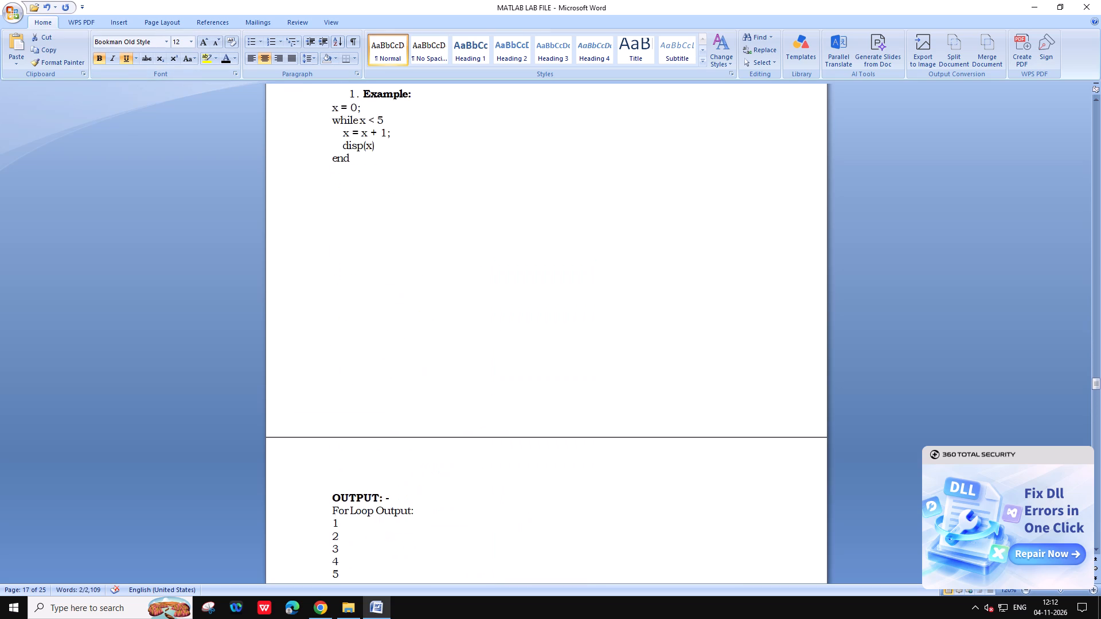
pyautogui.scroll(19, 411, 175)
pyautogui.scroll(2, 411, 175)
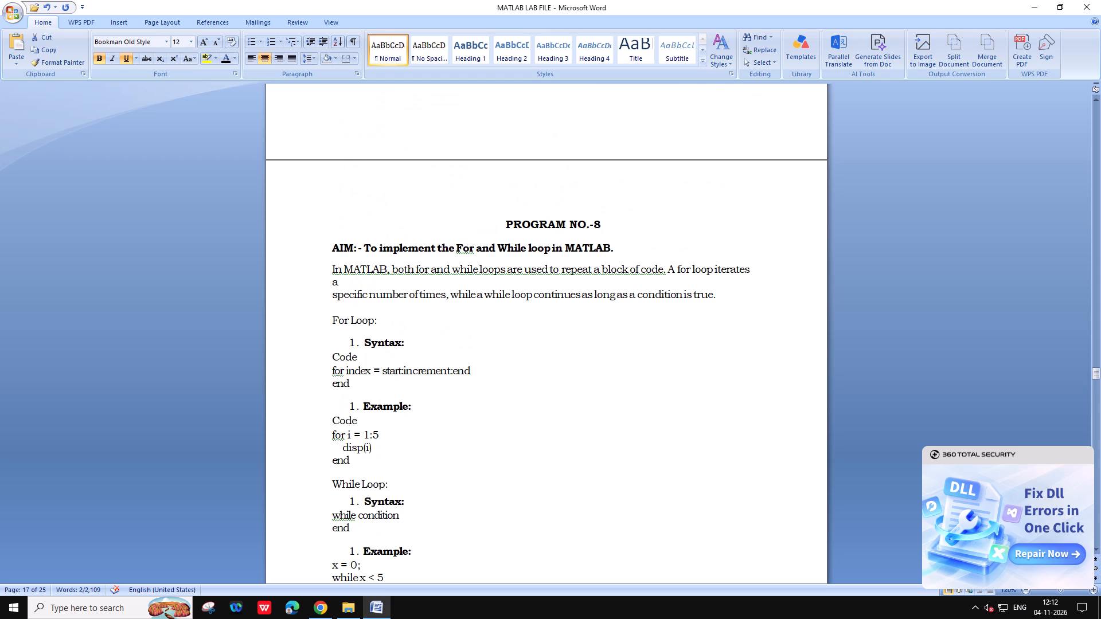
pyautogui.moveTo(504, 218); pyautogui.dragTo(549, 218)
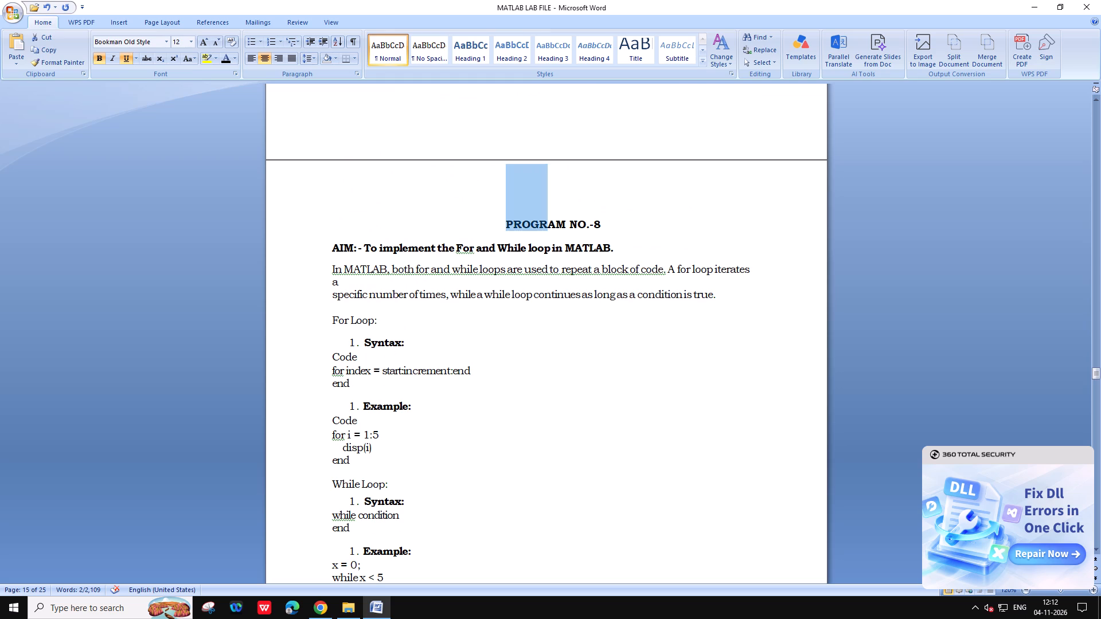
pyautogui.moveTo(549, 218); pyautogui.dragTo(605, 220)
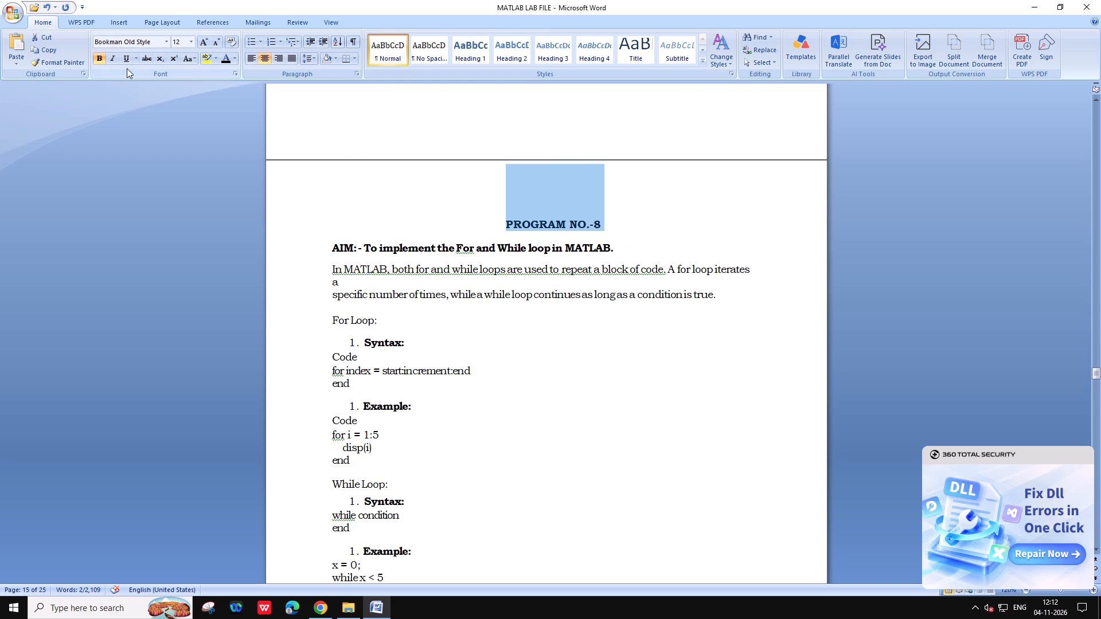
pyautogui.click(123, 62)
# Underline the PROGRAM NO.-7 heading on page 14, above the greatest-of-three-numbers program.
pyautogui.scroll(10, 467, 223)
pyautogui.scroll(-3, 467, 223)
pyautogui.scroll(6, 467, 223)
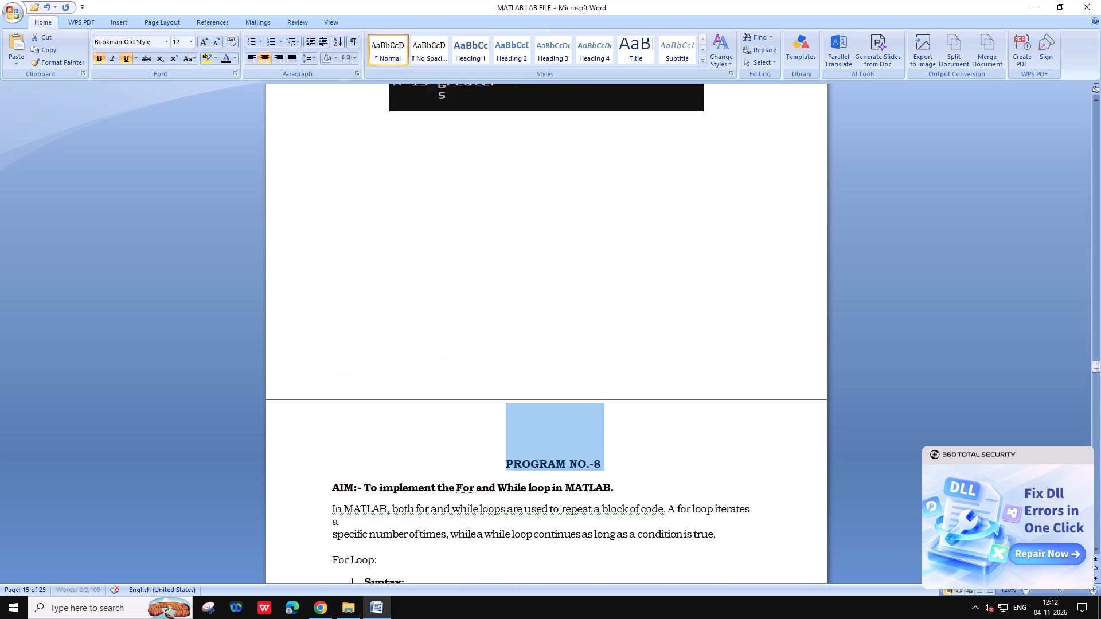
pyautogui.scroll(18, 467, 223)
pyautogui.scroll(6, 467, 223)
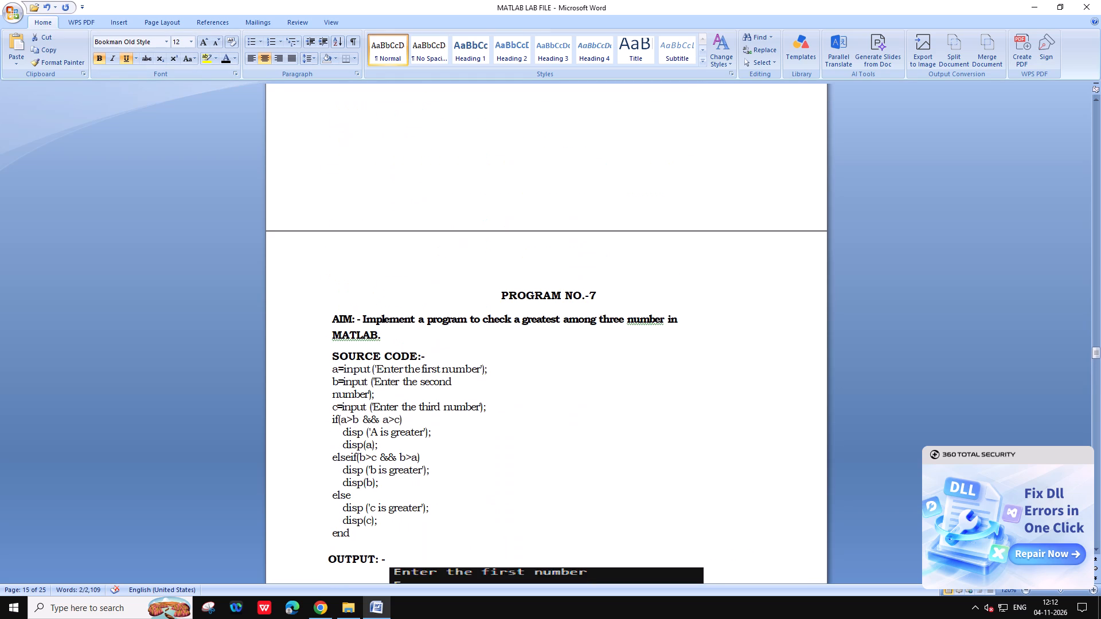
pyautogui.moveTo(500, 290); pyautogui.dragTo(587, 301)
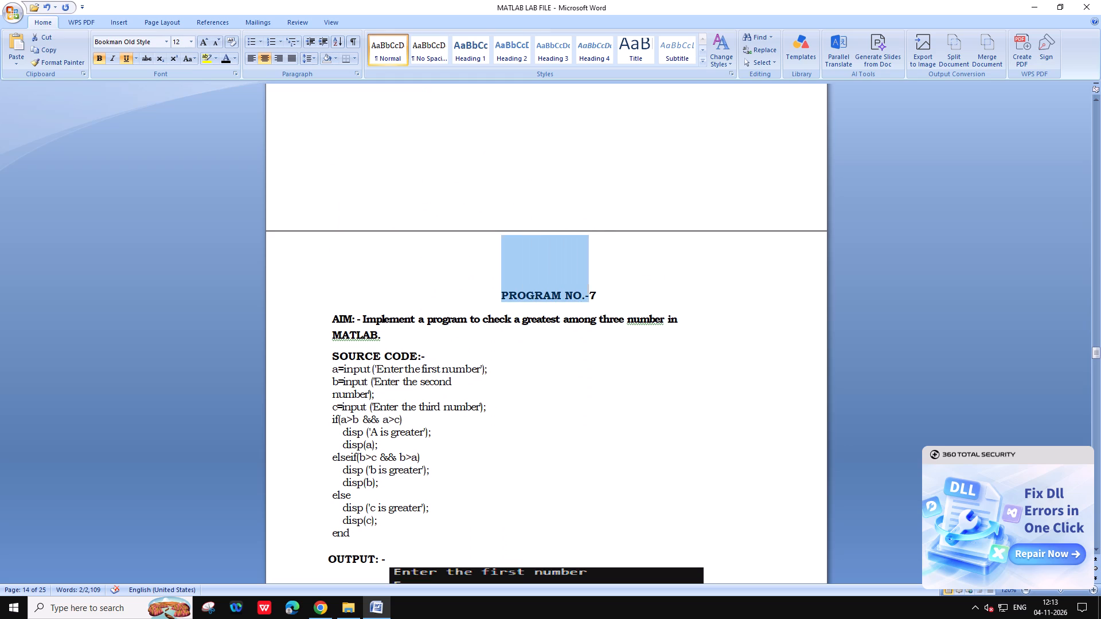
pyautogui.moveTo(587, 301); pyautogui.dragTo(603, 297)
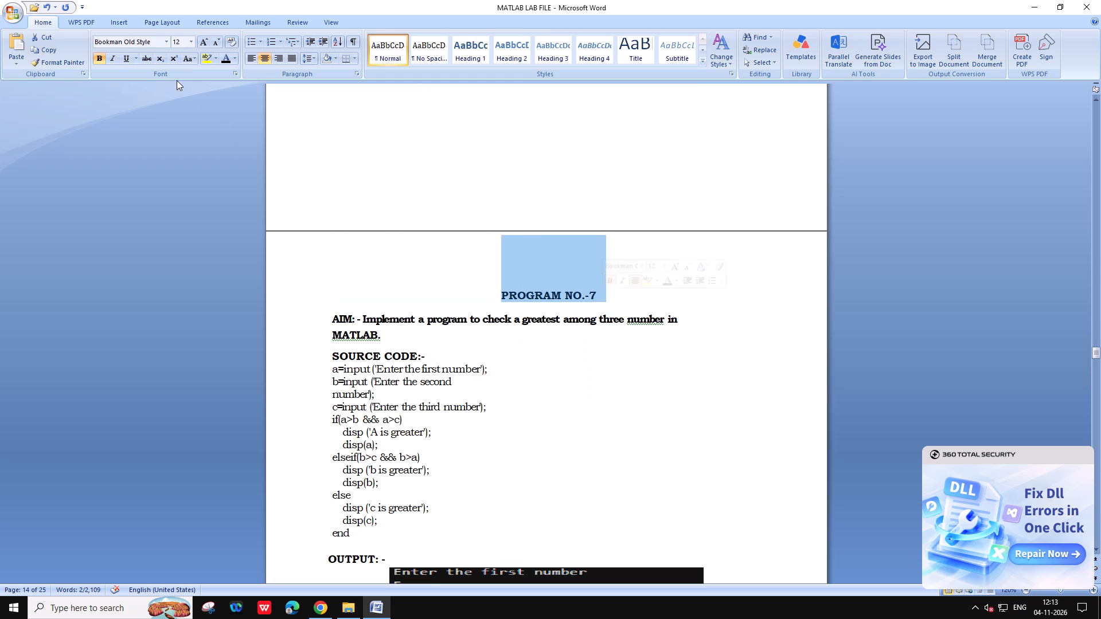
pyautogui.click(125, 56)
# Underline the PROGRAM NO.-6 heading on page 13, including the spaces before it.
pyautogui.scroll(10, 431, 184)
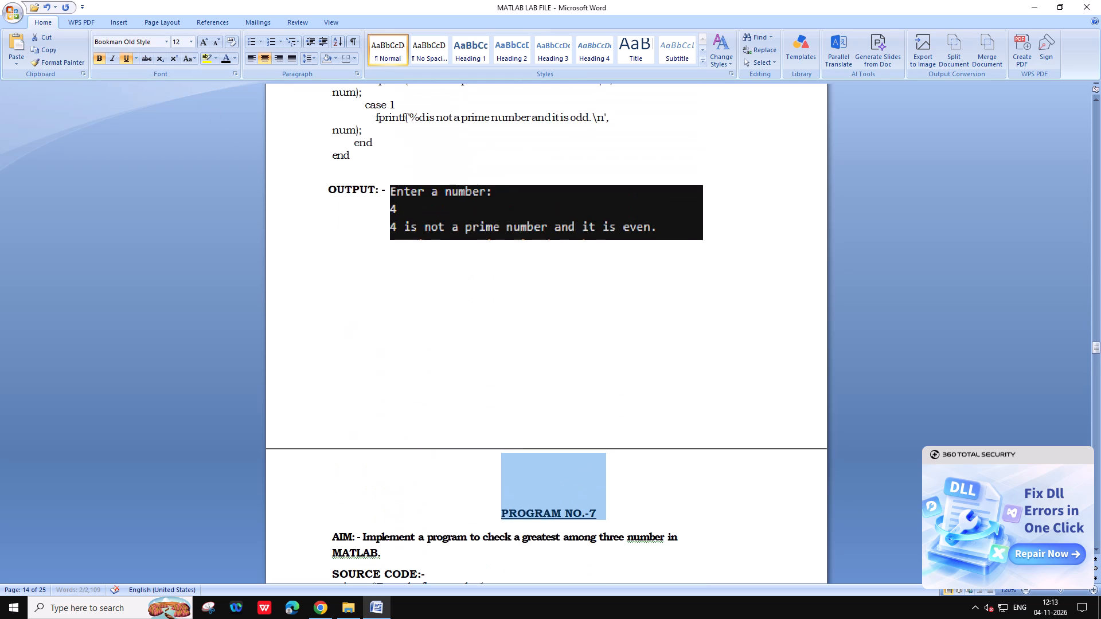
pyautogui.scroll(20, 428, 185)
pyautogui.scroll(6, 428, 185)
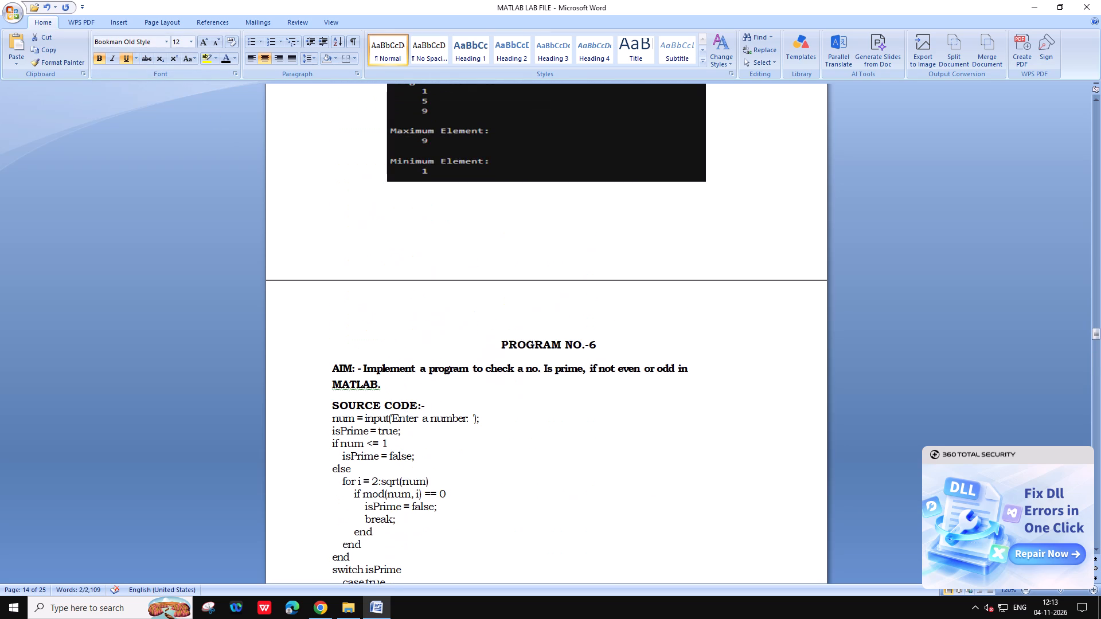
pyautogui.moveTo(498, 344); pyautogui.dragTo(608, 339)
pyautogui.click(122, 62)
# Replace the underlined spaces before the PROGRAM NO.-6 heading with four spaces that are not underlined.
pyautogui.scroll(2, 374, 188)
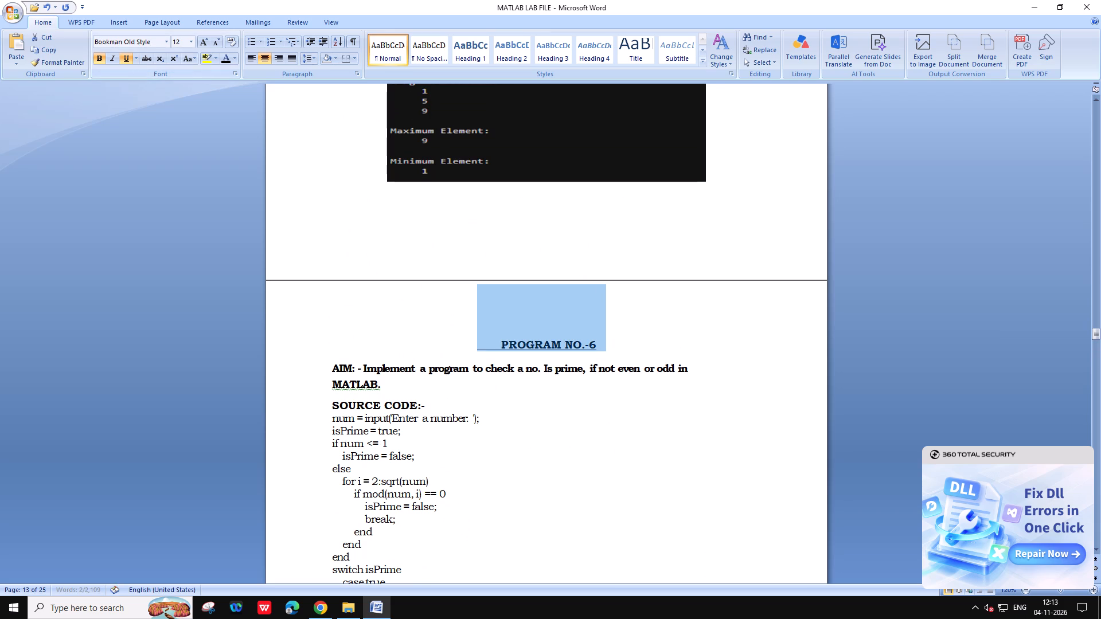
pyautogui.scroll(7, 374, 188)
pyautogui.scroll(-7, 384, 188)
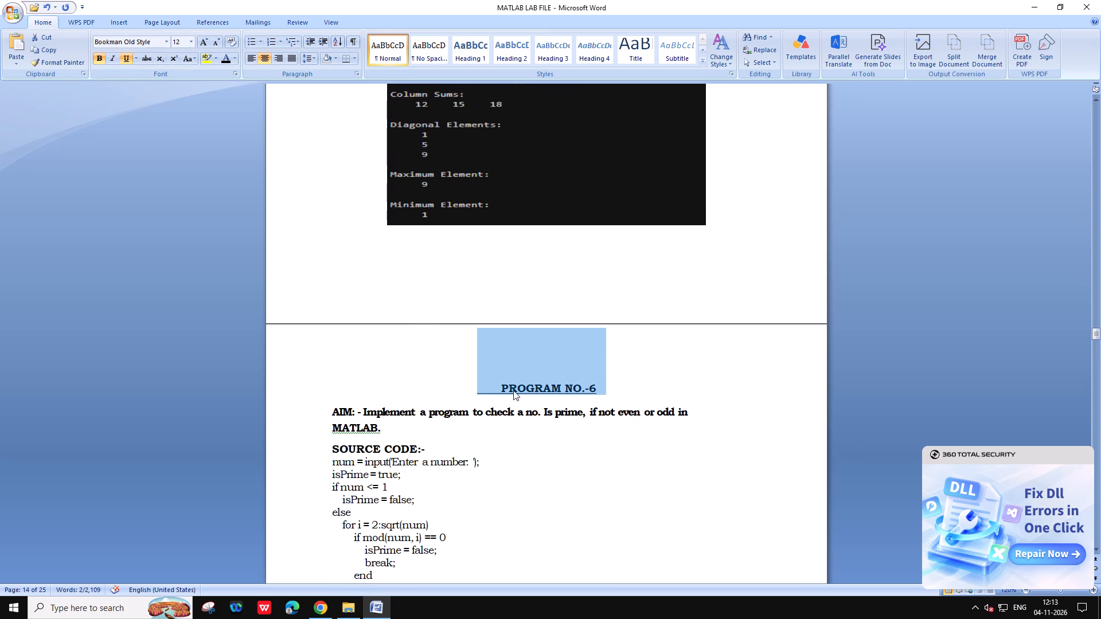
pyautogui.click(501, 381)
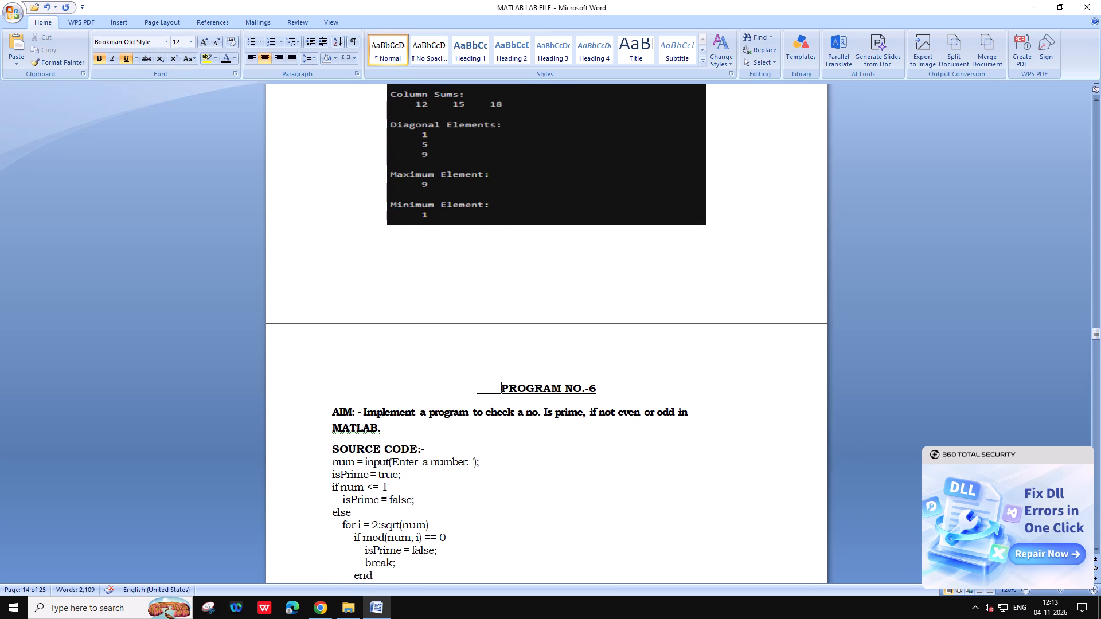
pyautogui.press('BackSpace')
pyautogui.press('BackSpace')
pyautogui.press('BackSpace')
pyautogui.press('BackSpace')
pyautogui.press('BackSpace')
pyautogui.press('BackSpace')
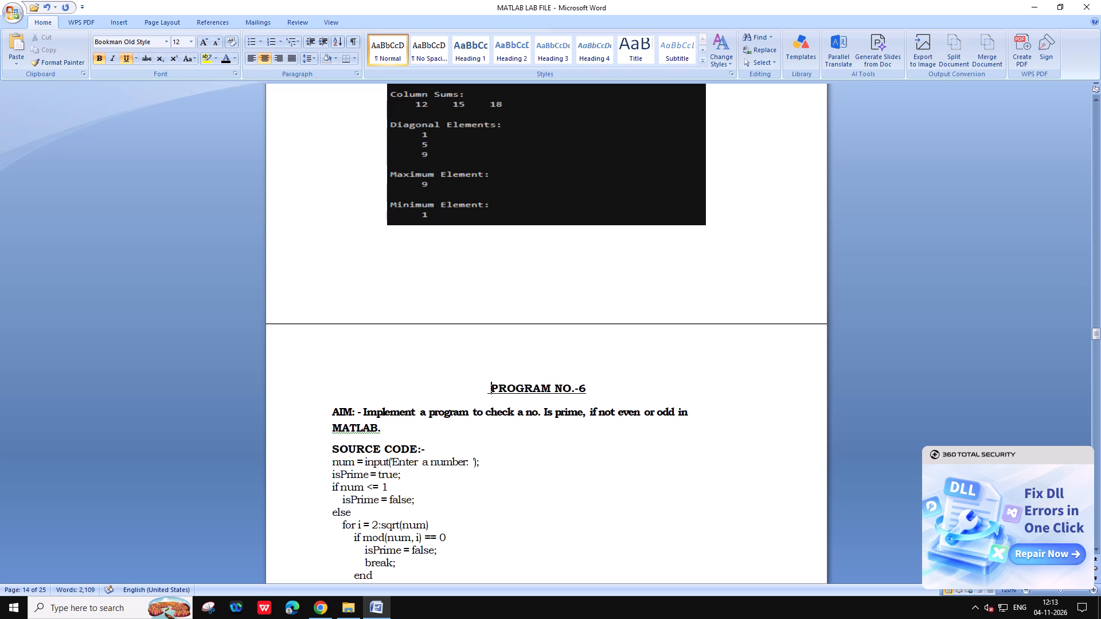
pyautogui.press('BackSpace')
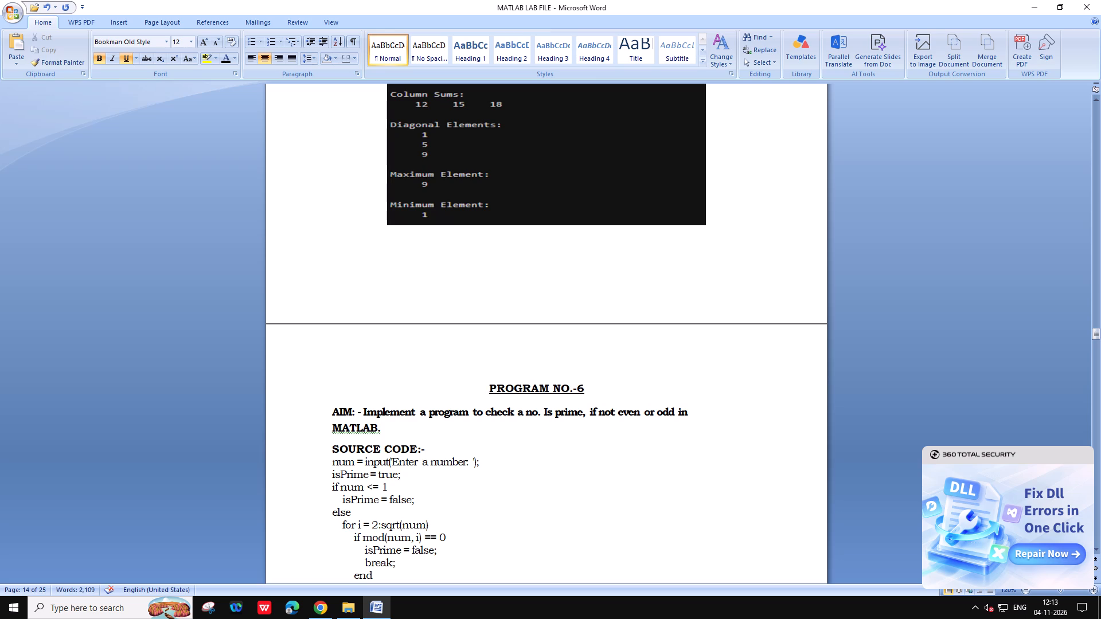
pyautogui.click(124, 57)
pyautogui.press('space')
pyautogui.press('space')
pyautogui.press('space')
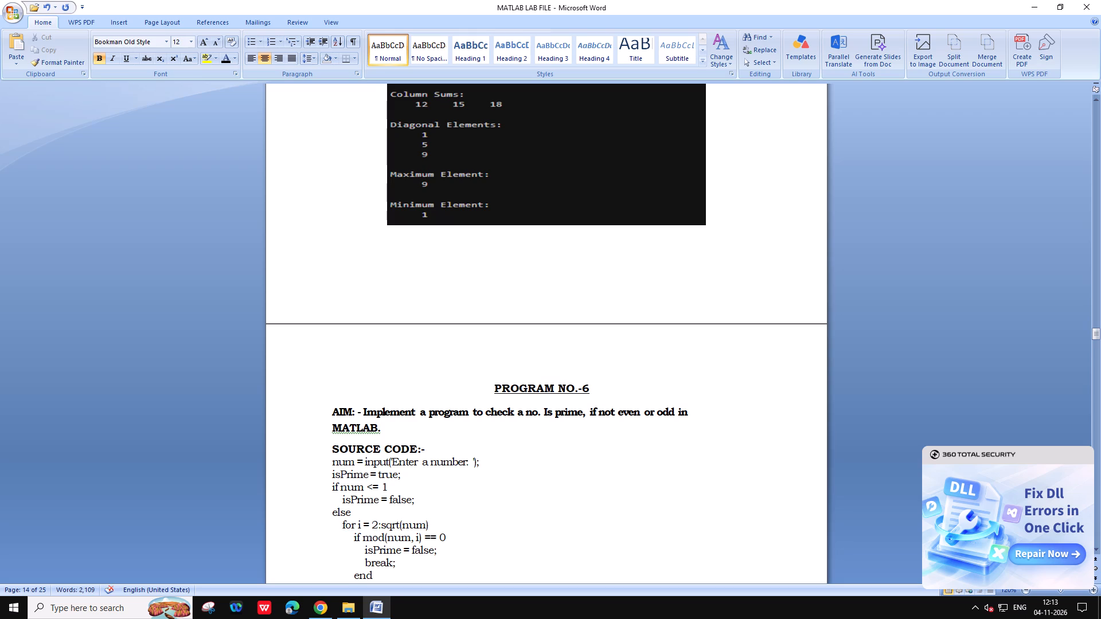
pyautogui.press('space')
# Underline the PROGRAM NO.-5 heading above the aim about performing different operations on a matrix.
pyautogui.scroll(3, 481, 319)
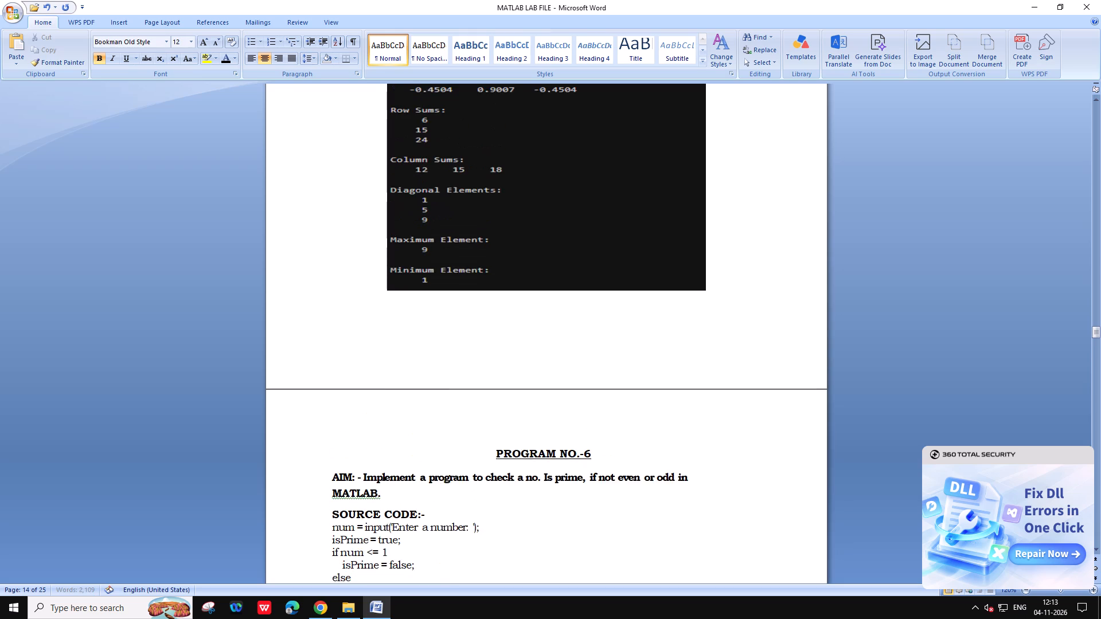
pyautogui.scroll(20, 481, 319)
pyautogui.scroll(7, 481, 319)
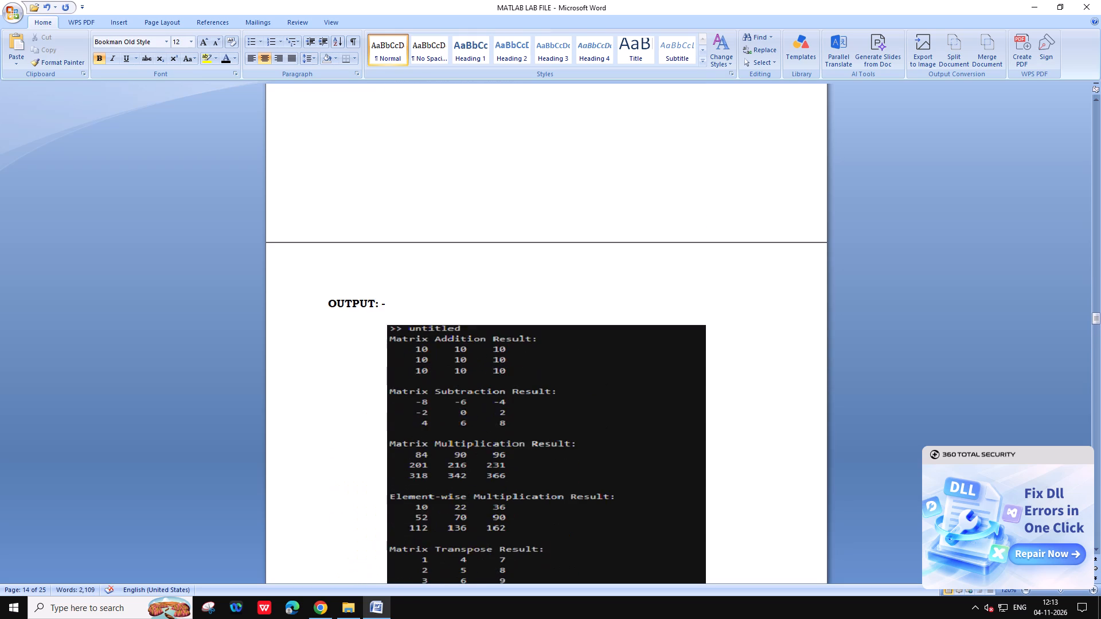
pyautogui.scroll(20, 481, 319)
pyautogui.scroll(6, 481, 319)
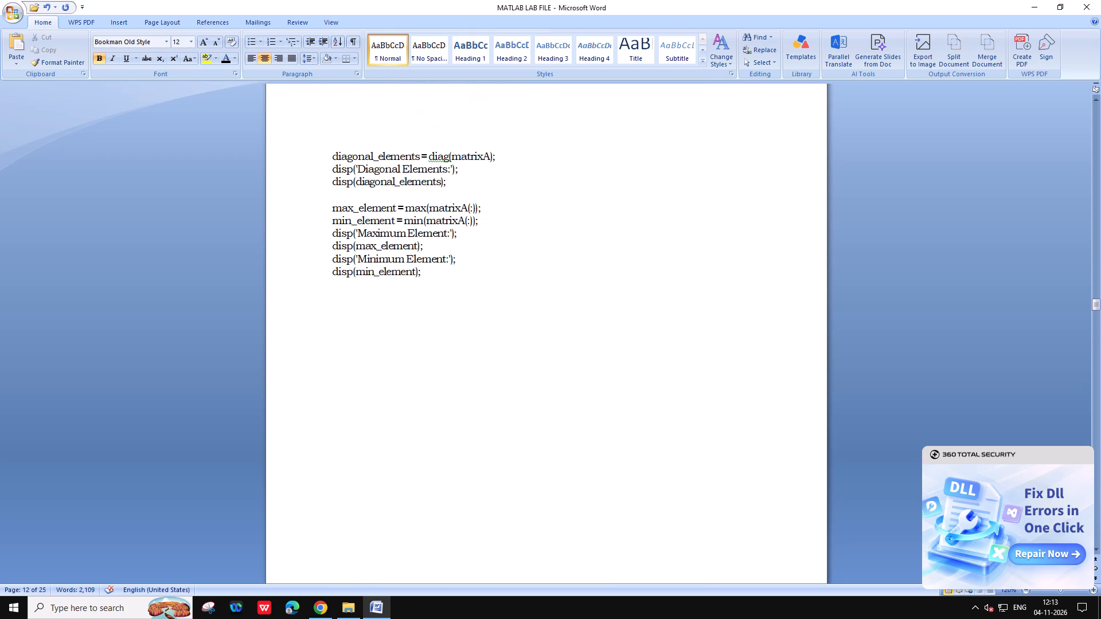
pyautogui.scroll(5, 481, 319)
pyautogui.scroll(-2, 481, 319)
pyautogui.scroll(5, 481, 319)
pyautogui.scroll(-1, 481, 319)
pyautogui.scroll(10, 481, 319)
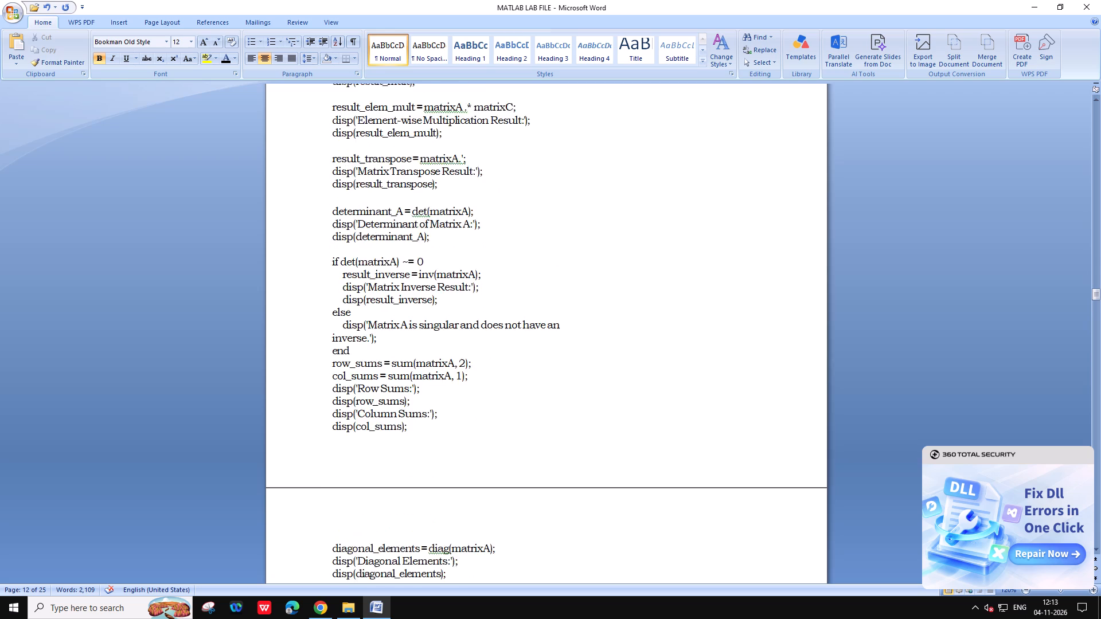
pyautogui.scroll(20, 481, 319)
pyautogui.scroll(2, 481, 319)
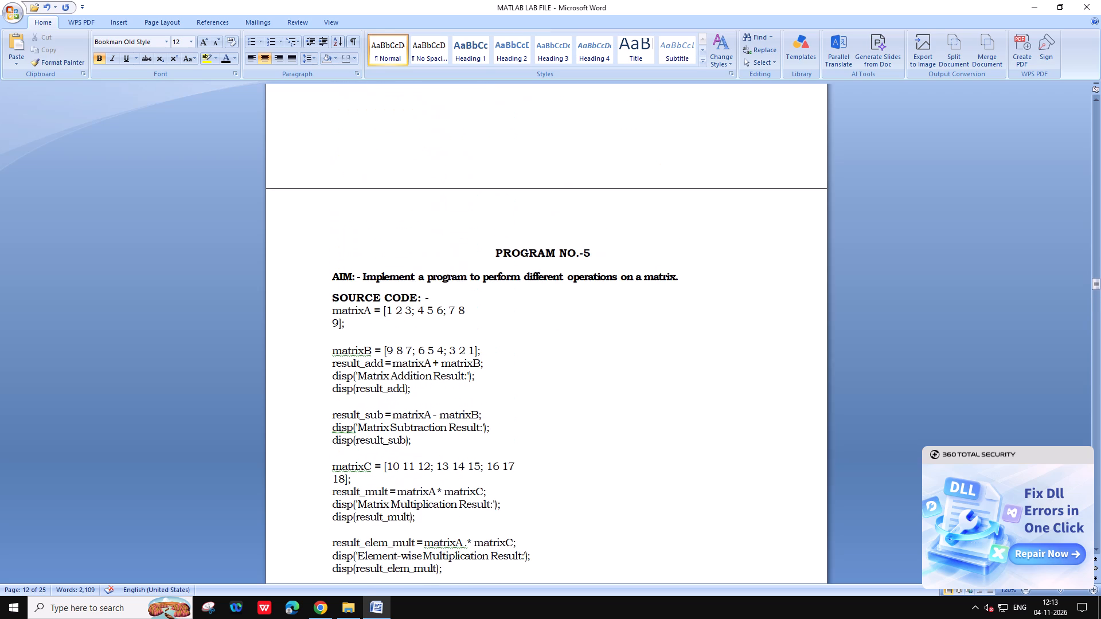
pyautogui.moveTo(495, 255); pyautogui.dragTo(509, 254)
pyautogui.moveTo(509, 254); pyautogui.dragTo(589, 245)
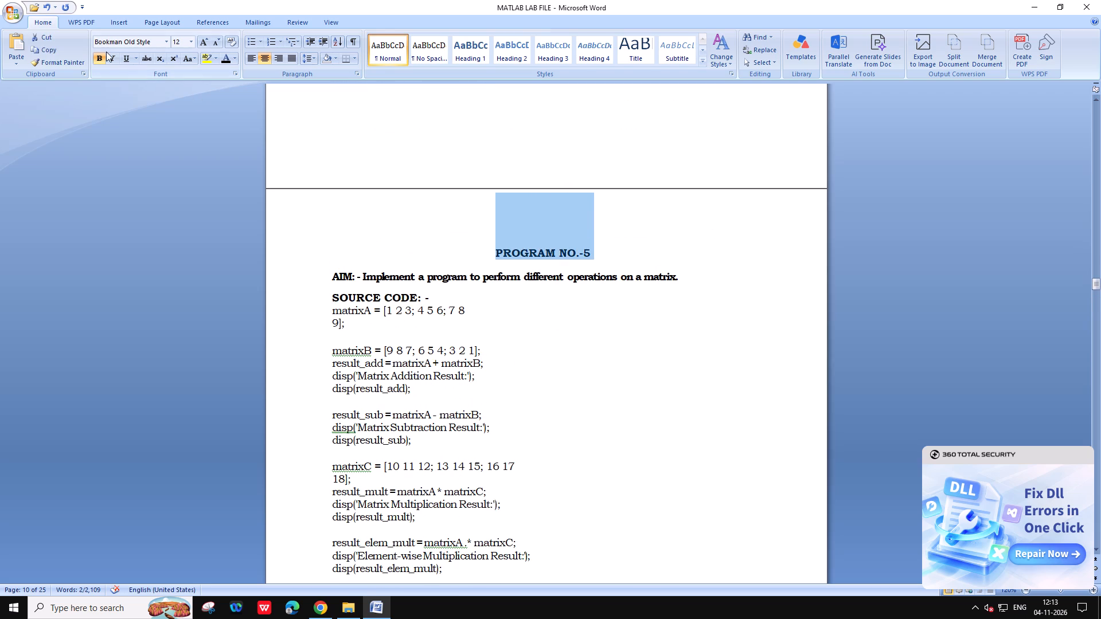
pyautogui.click(121, 58)
pyautogui.click(928, 179)
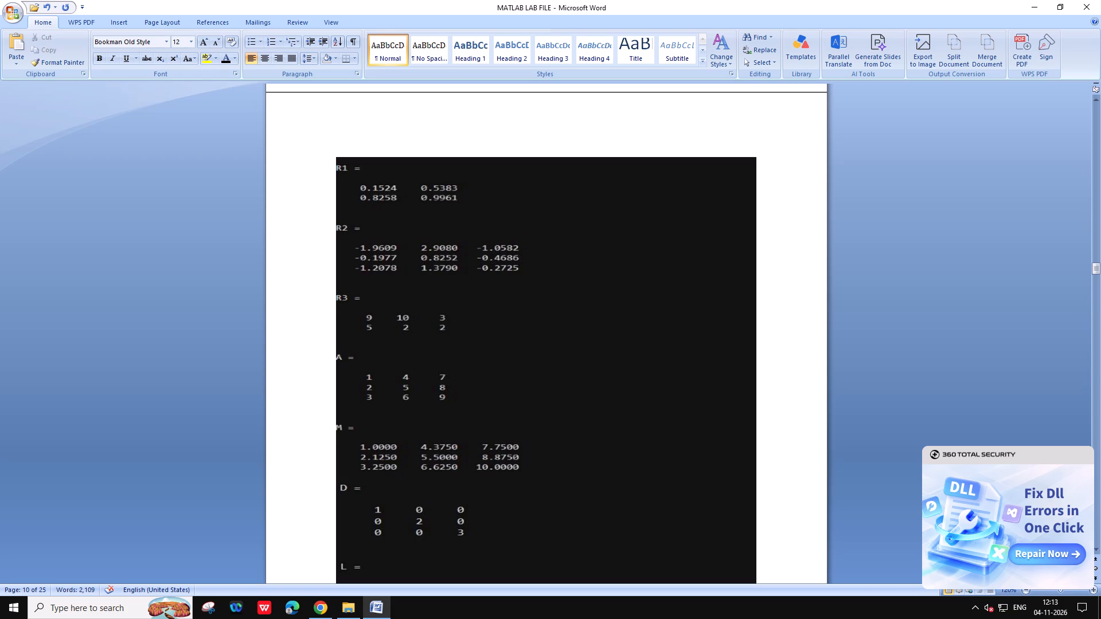
# Underline the PROGRAM NO.-4 heading above the aim about making a matrix using different methods.
pyautogui.click(1097, 209)
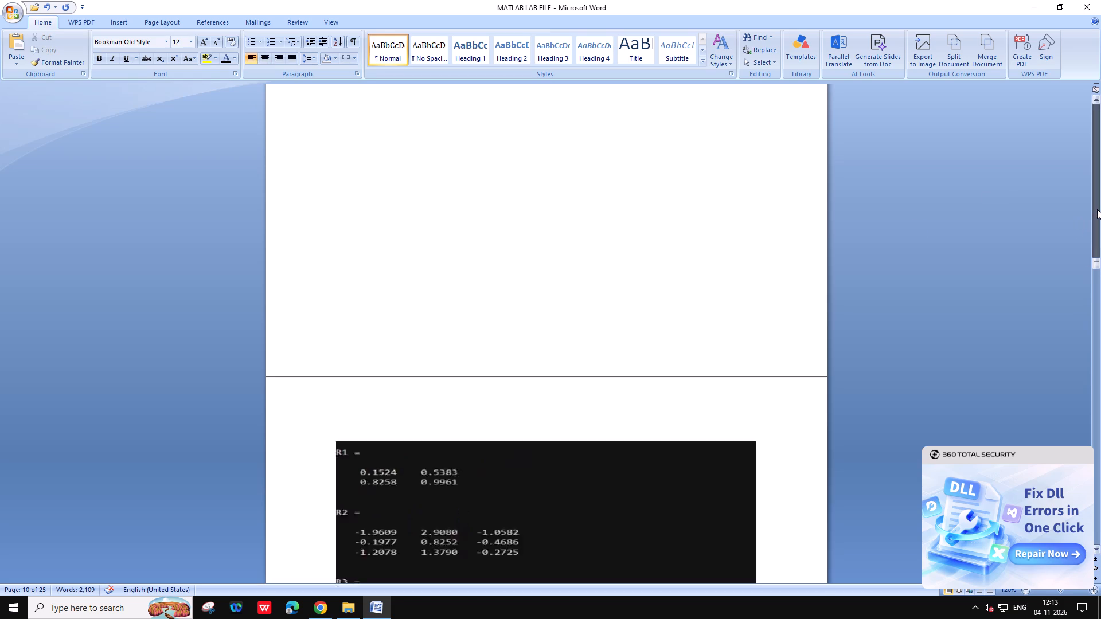
pyautogui.scroll(14, 763, 361)
pyautogui.scroll(9, 763, 361)
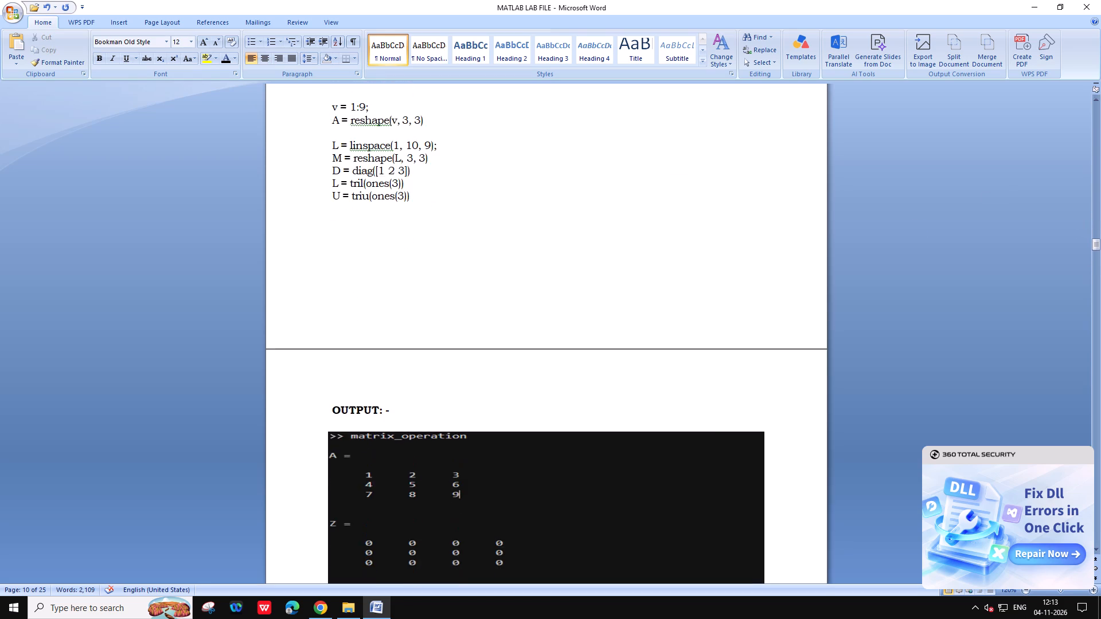
pyautogui.scroll(20, 762, 361)
pyautogui.scroll(15, 762, 361)
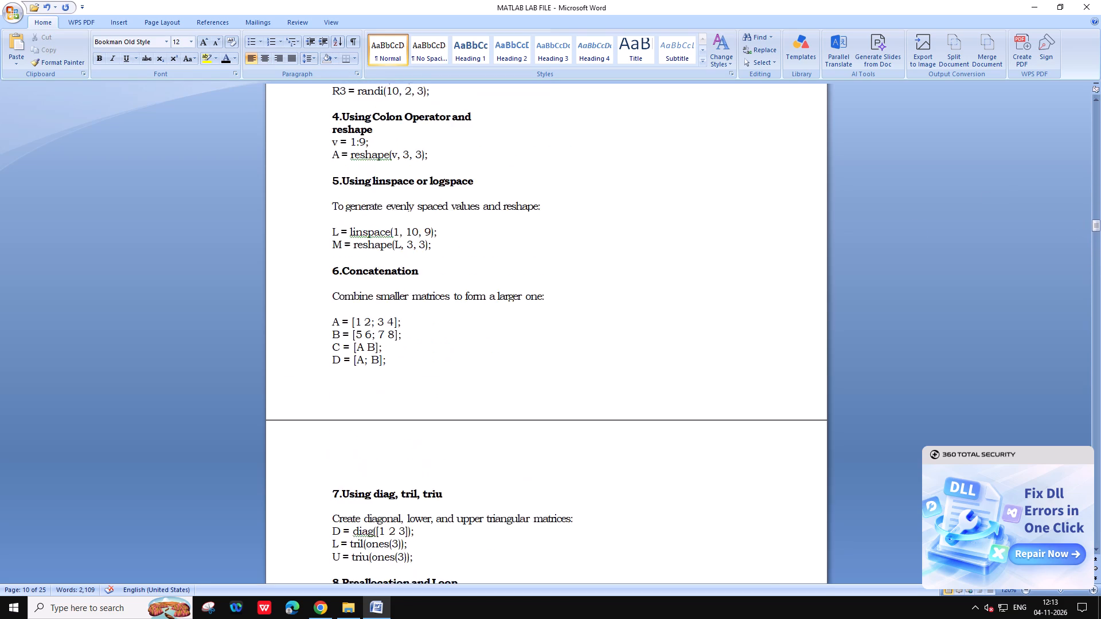
pyautogui.scroll(20, 762, 361)
pyautogui.scroll(6, 762, 361)
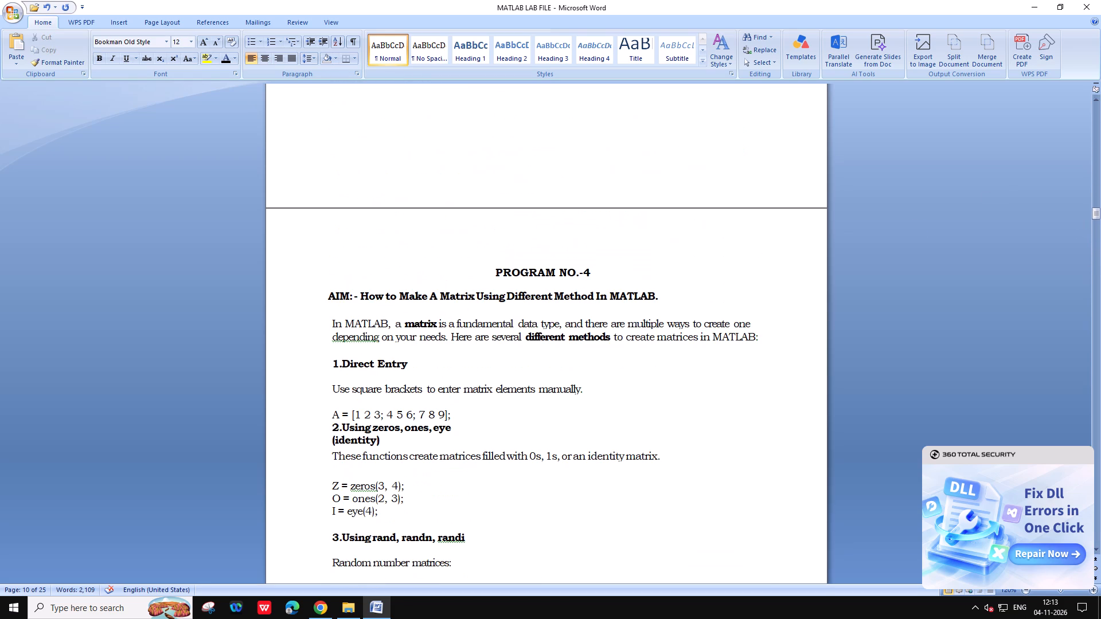
pyautogui.moveTo(497, 268); pyautogui.dragTo(542, 254)
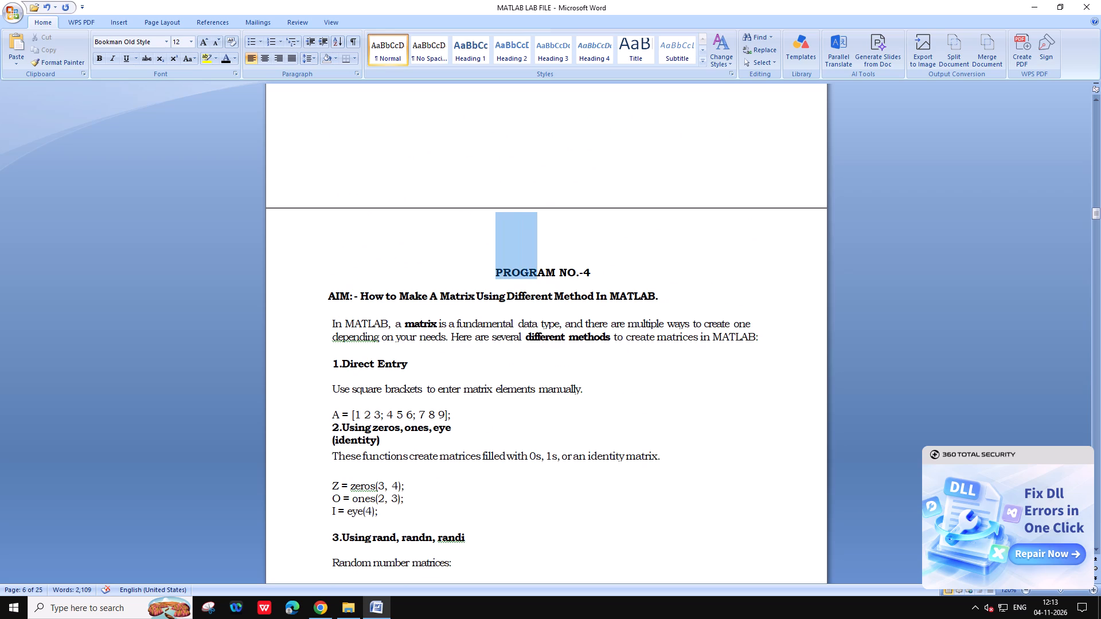
pyautogui.moveTo(542, 254); pyautogui.dragTo(591, 248)
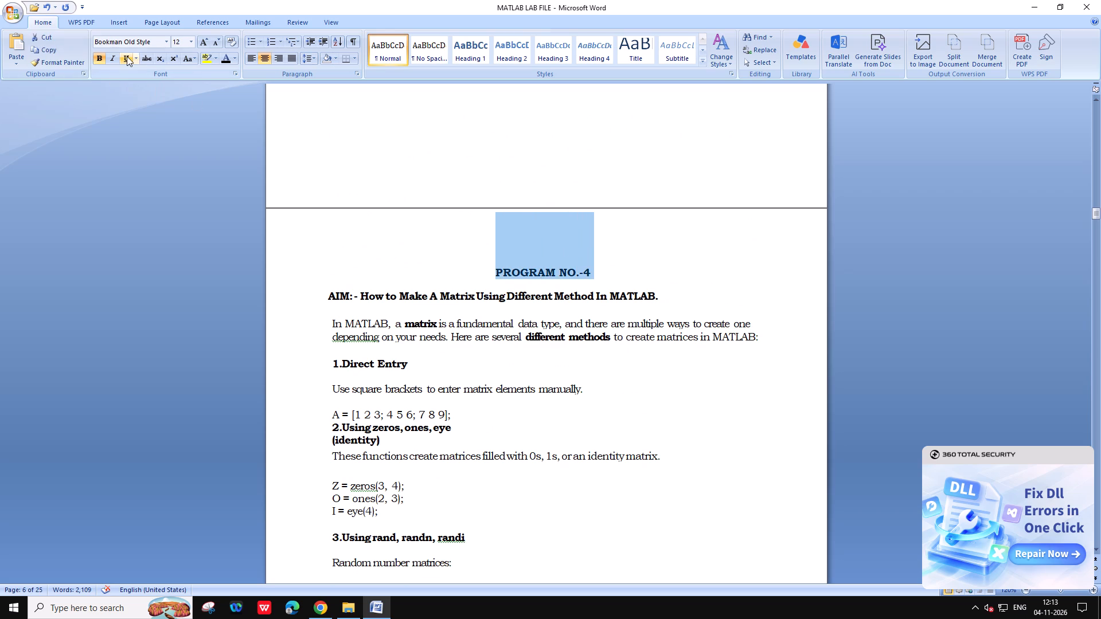
pyautogui.click(128, 58)
# Underline the PROGRAM NO-3 heading above the Introduction to Commands in MATLAB aim.
pyautogui.scroll(15, 643, 296)
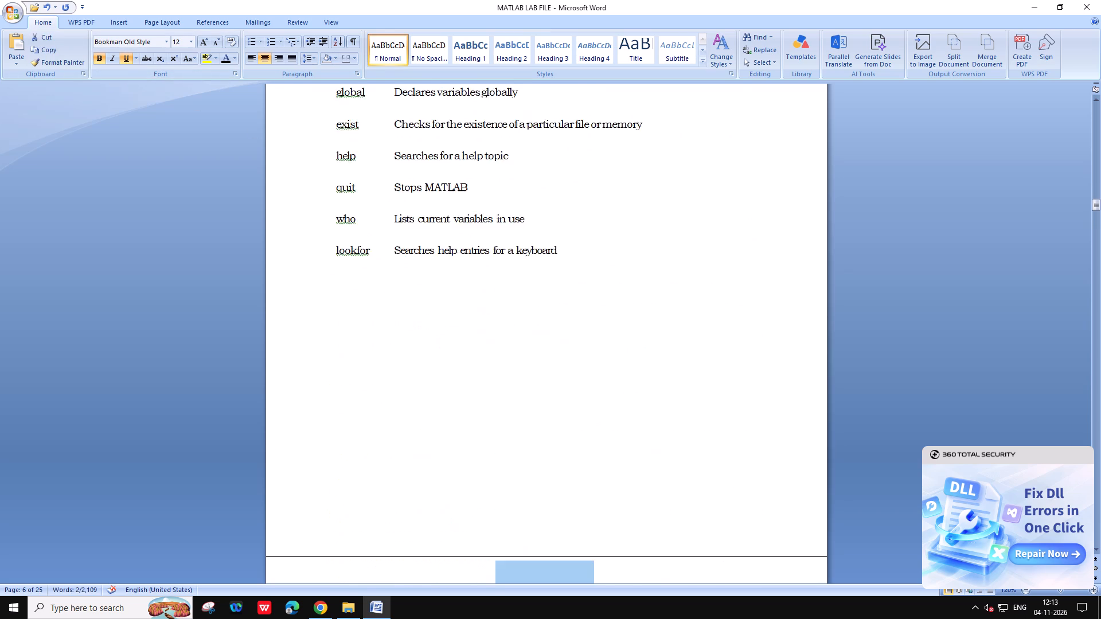
pyautogui.scroll(17, 643, 296)
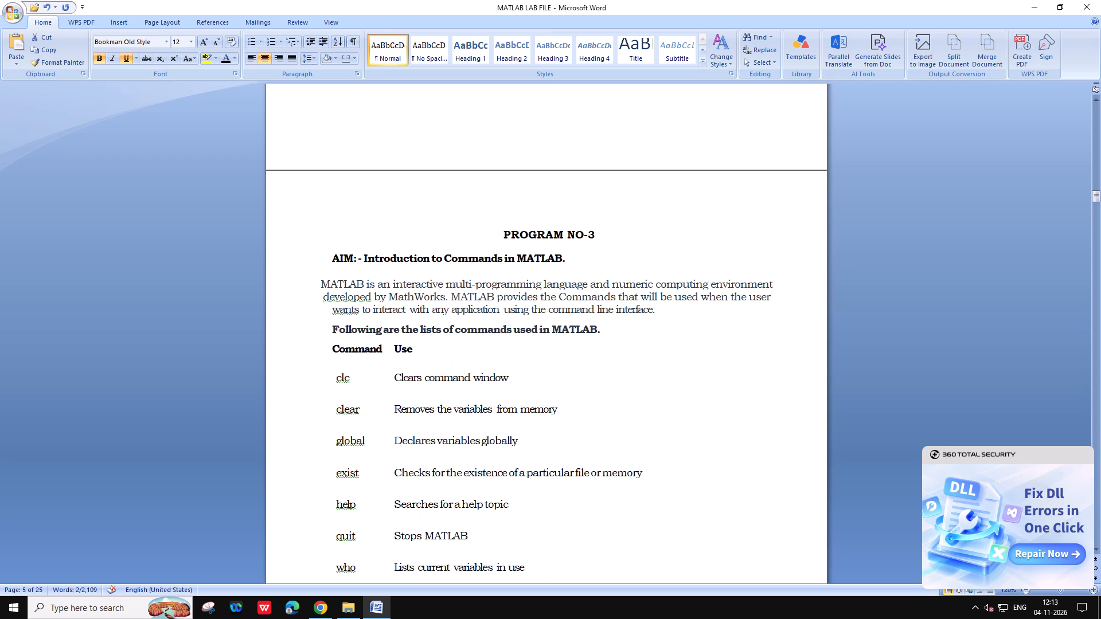
pyautogui.moveTo(503, 232); pyautogui.dragTo(591, 232)
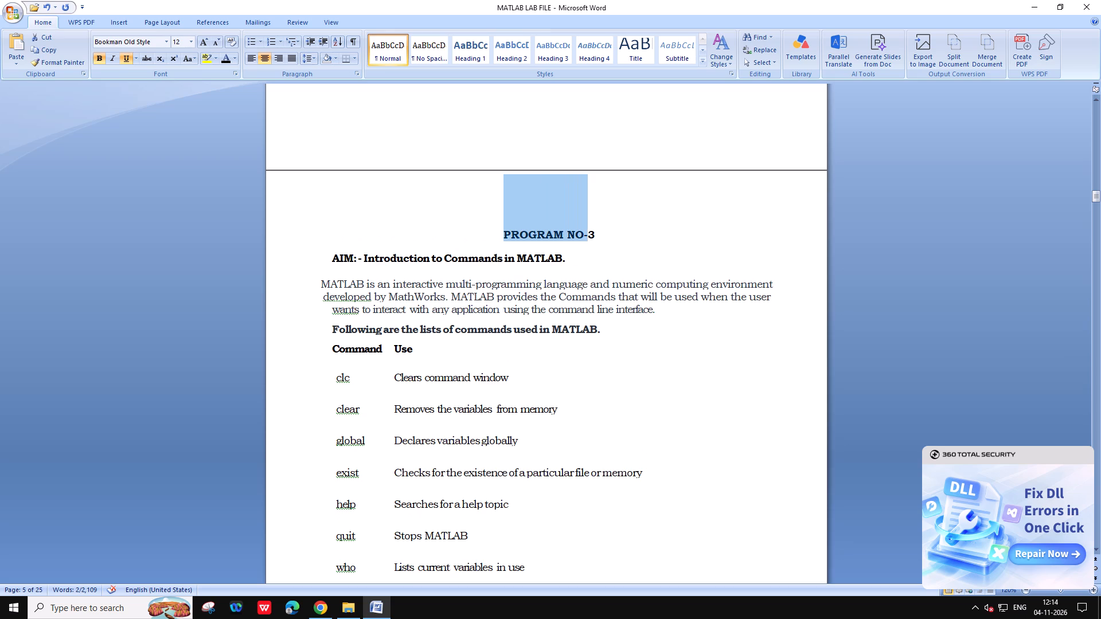
pyautogui.moveTo(591, 232); pyautogui.dragTo(596, 233)
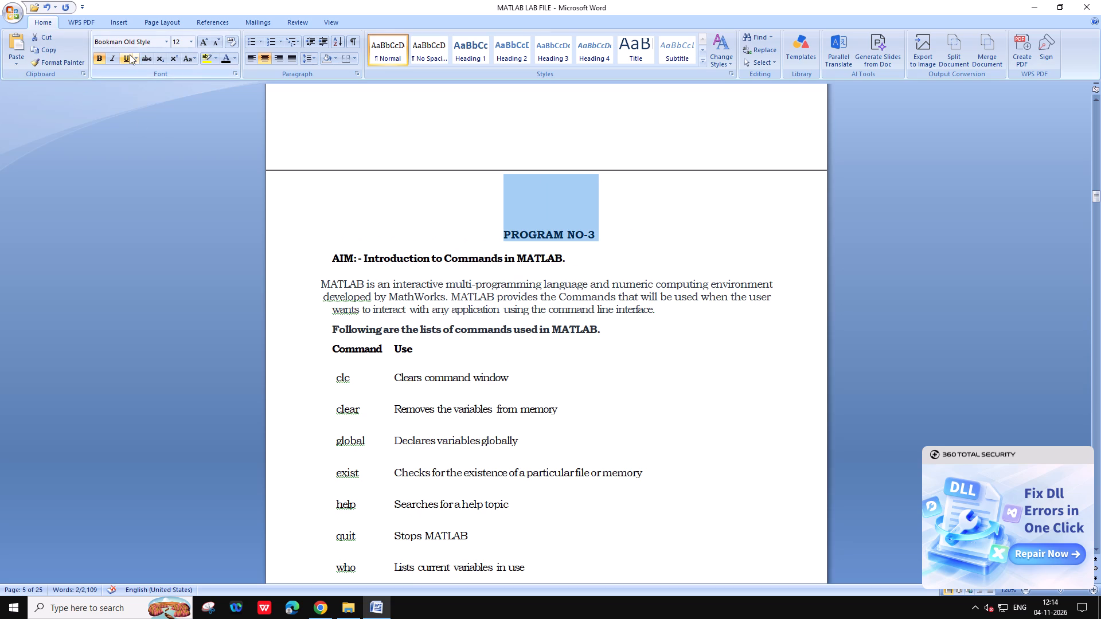
pyautogui.click(130, 54)
# Underline the PROGRAM NO.-2 heading above the Introduction to variable in MATLAB aim.
pyautogui.scroll(20, 430, 242)
pyautogui.scroll(10, 430, 242)
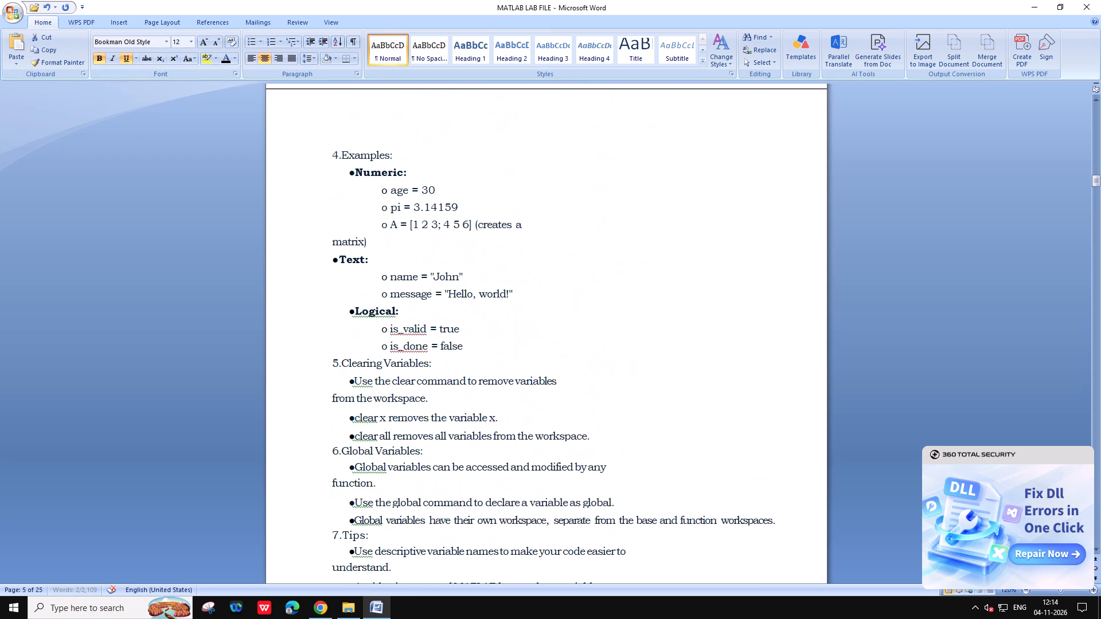
pyautogui.scroll(20, 430, 242)
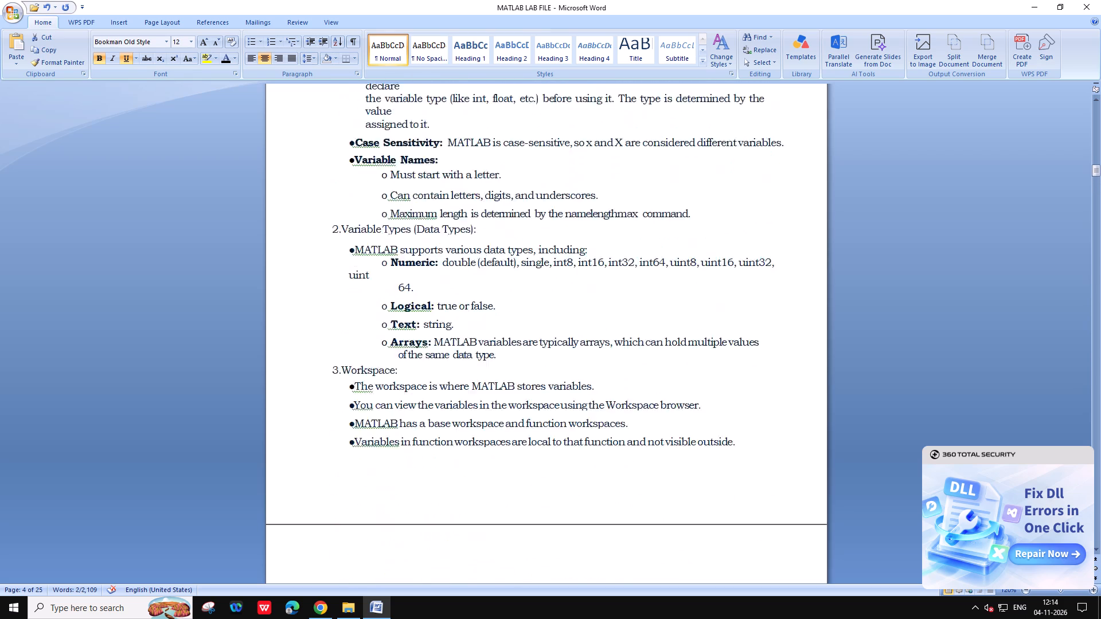
pyautogui.scroll(18, 430, 242)
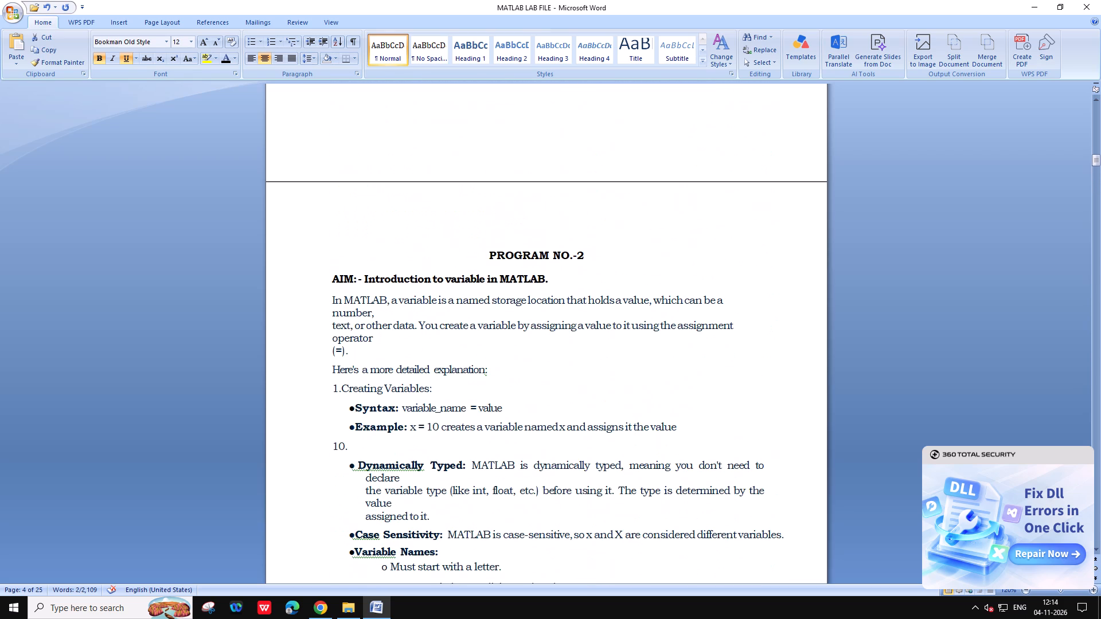
pyautogui.moveTo(490, 256); pyautogui.dragTo(584, 257)
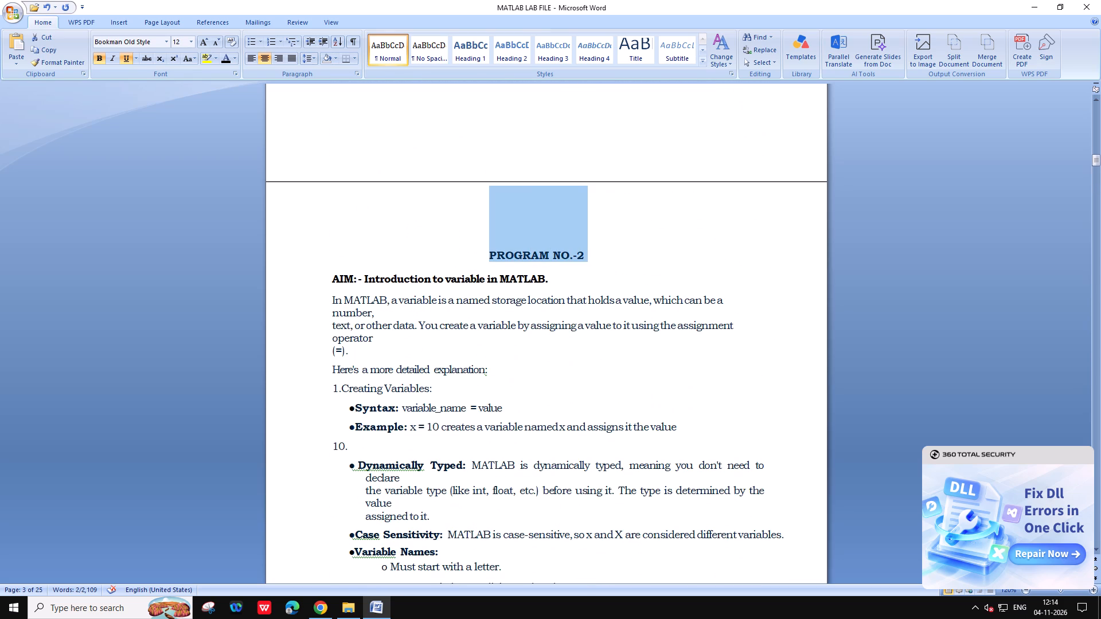
pyautogui.moveTo(584, 257); pyautogui.dragTo(583, 259)
pyautogui.click(128, 60)
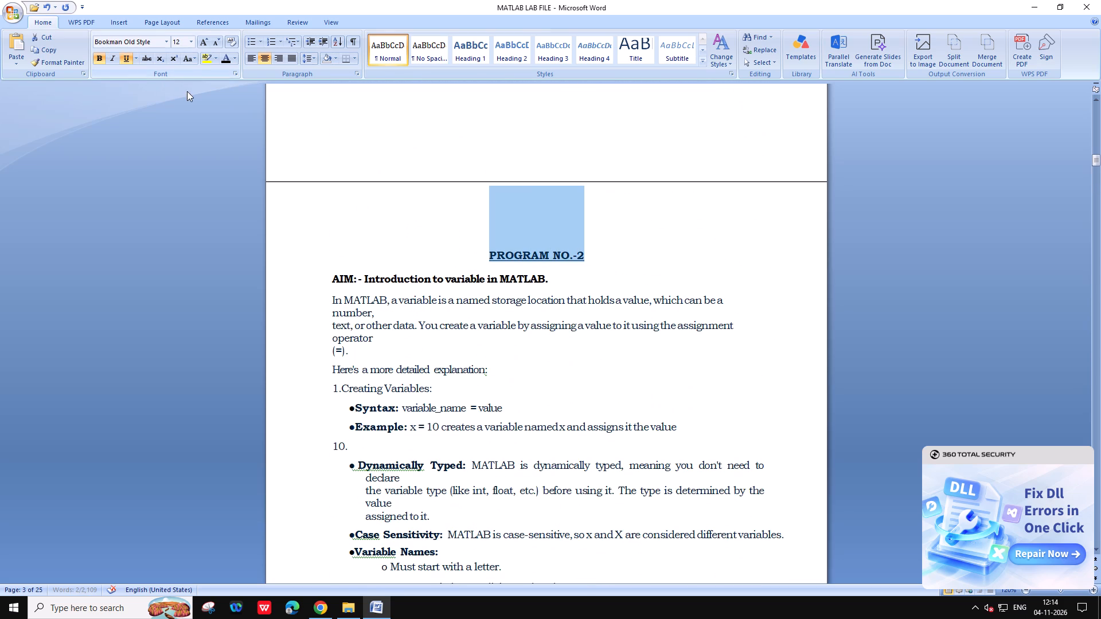
# Underline the PROGRAM NO.-1 heading above the Introduction to MATLAB aim.
pyautogui.scroll(12, 520, 214)
pyautogui.scroll(16, 520, 214)
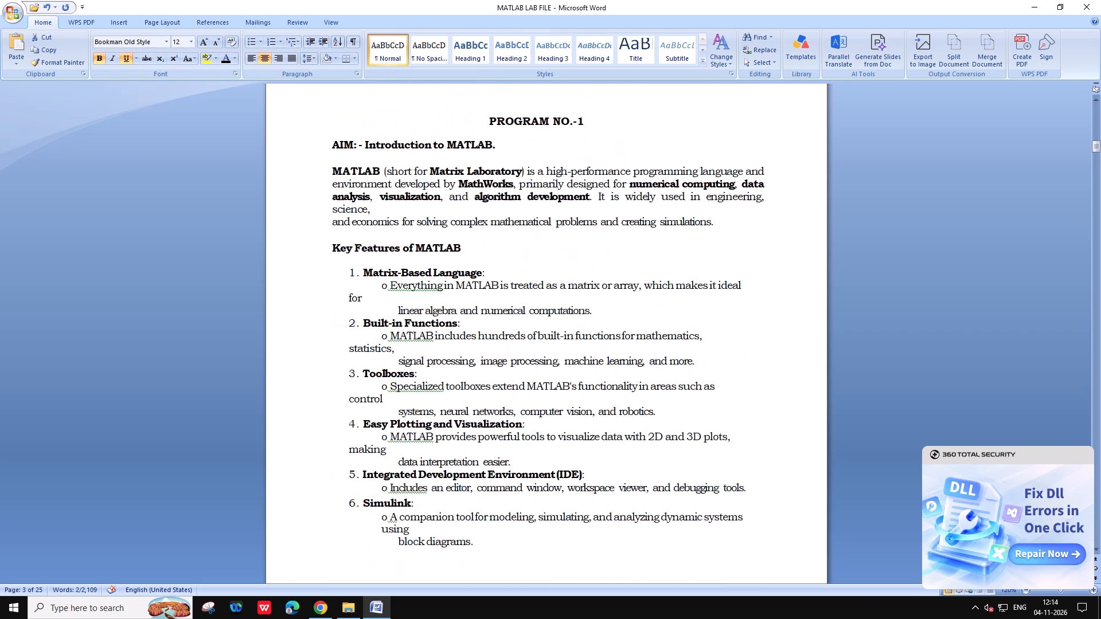
pyautogui.scroll(4, 520, 214)
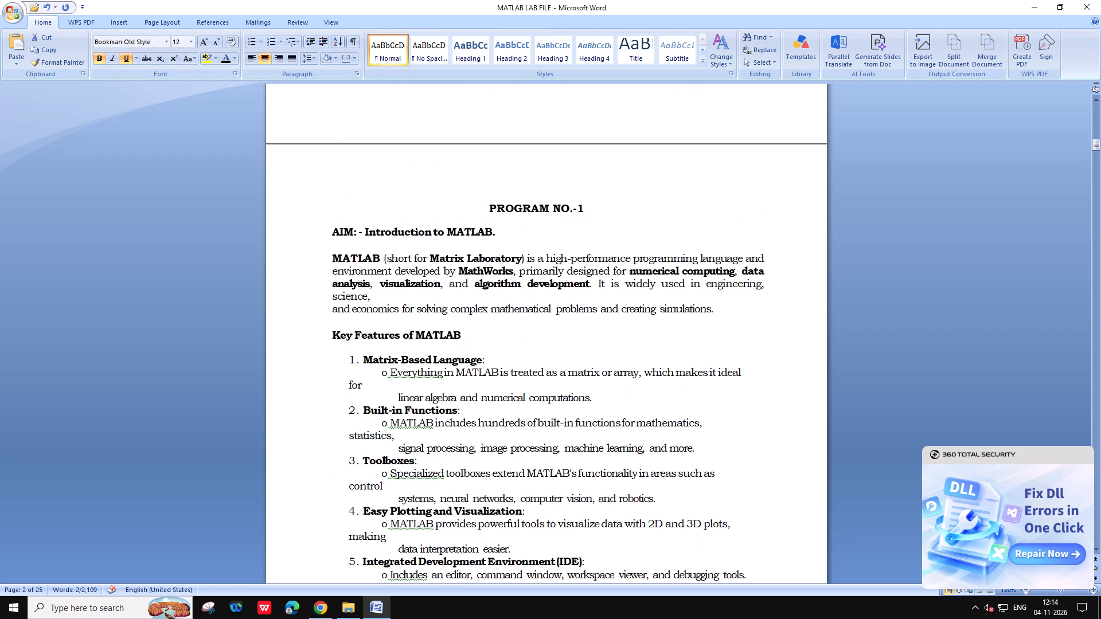
pyautogui.moveTo(488, 206); pyautogui.dragTo(586, 195)
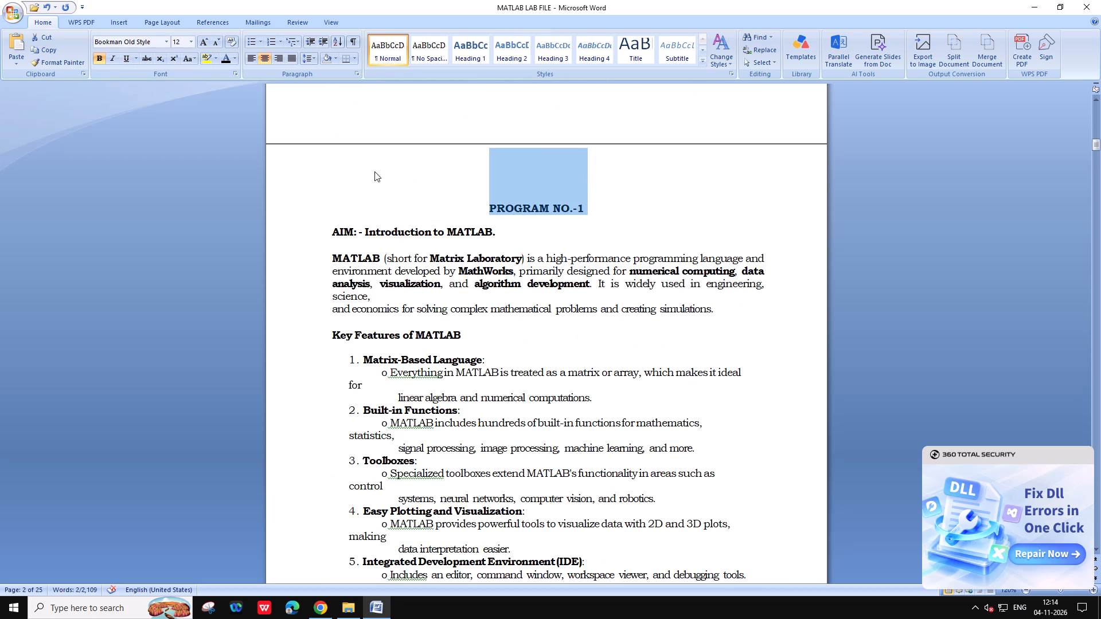
pyautogui.click(125, 57)
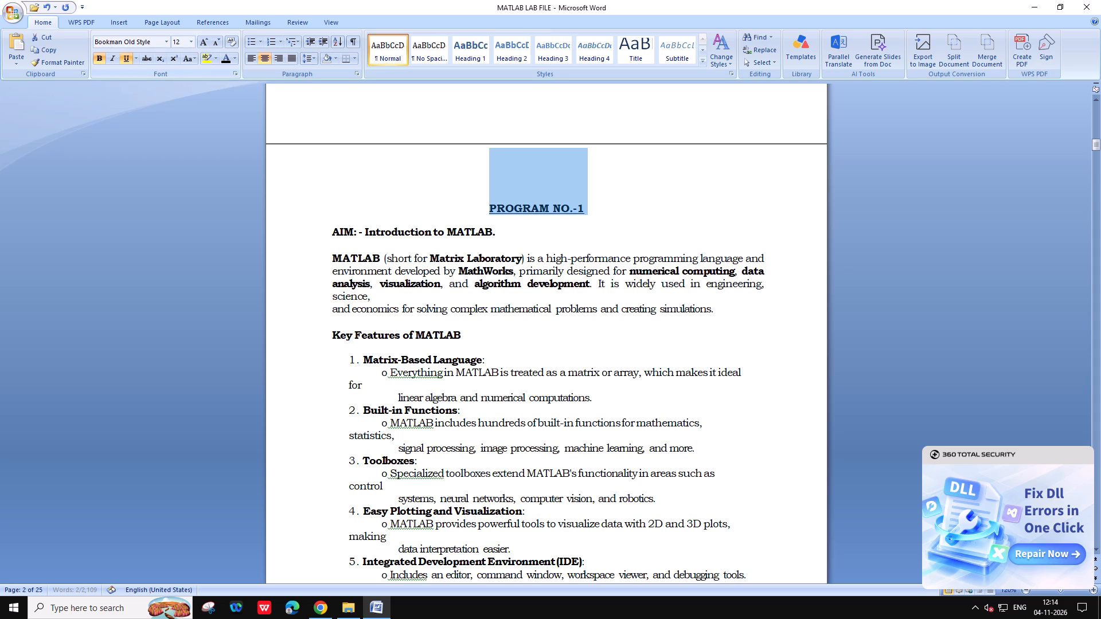
# Insert four spaces that are not underlined before the PROGRAM NO.-1 heading to shift it along its line.
pyautogui.click(454, 182)
pyautogui.press('space')
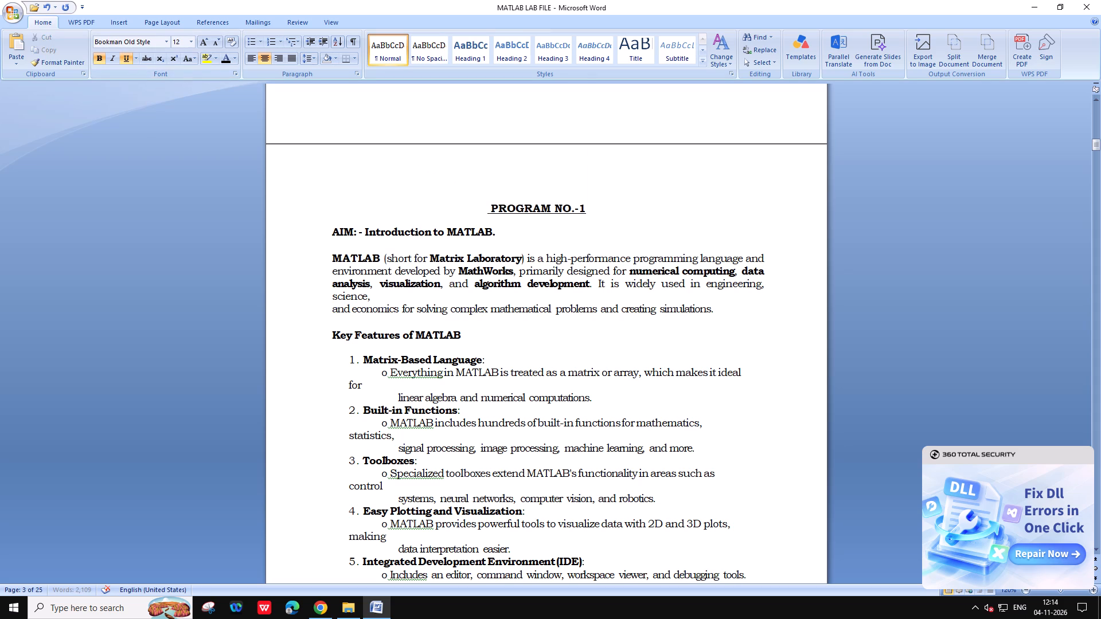
pyautogui.press('BackSpace')
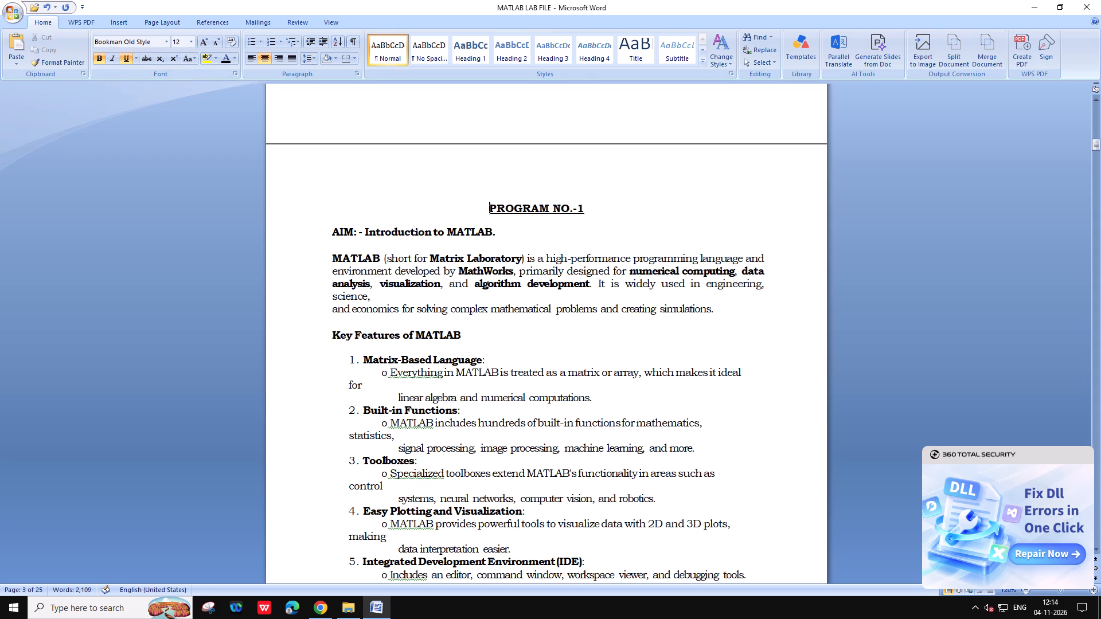
pyautogui.click(127, 63)
pyautogui.press('space')
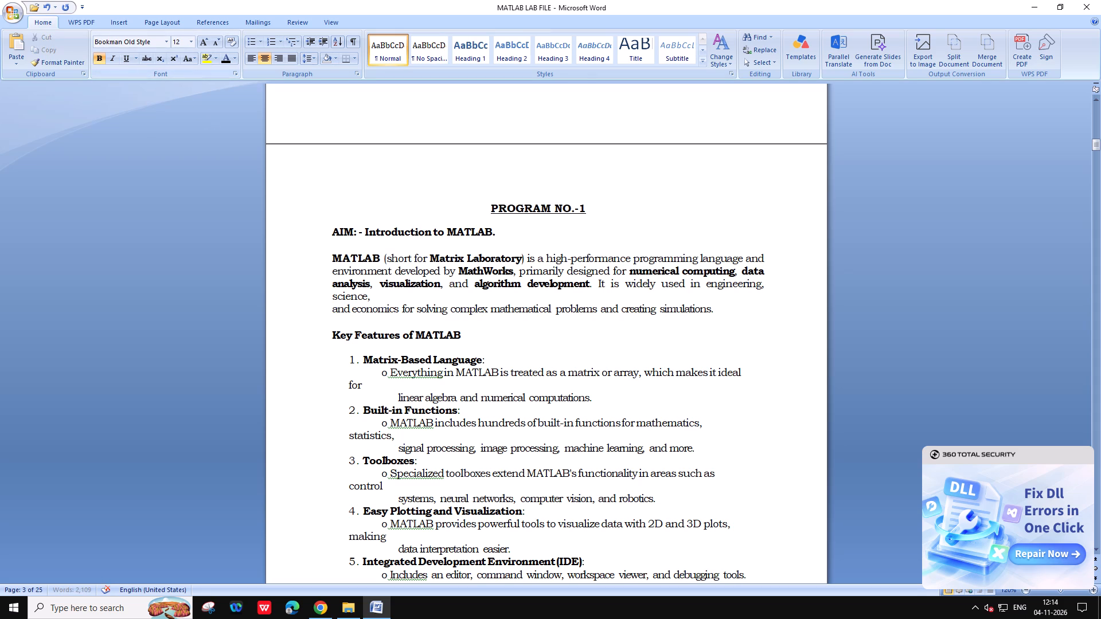
pyautogui.press('space')
pyautogui.press('space')
pyautogui.press('space')
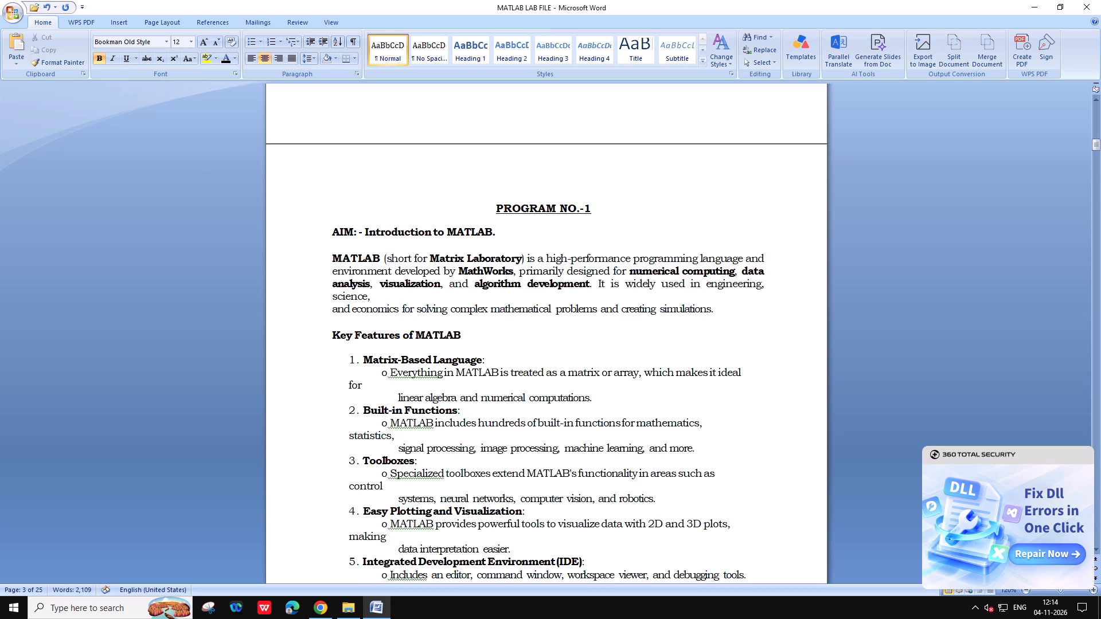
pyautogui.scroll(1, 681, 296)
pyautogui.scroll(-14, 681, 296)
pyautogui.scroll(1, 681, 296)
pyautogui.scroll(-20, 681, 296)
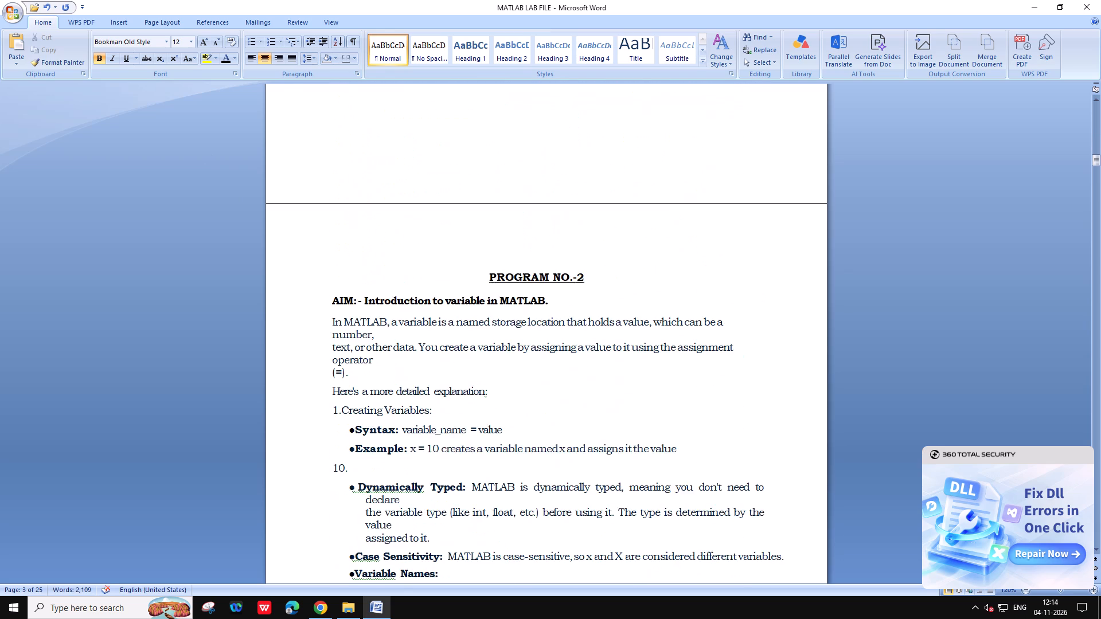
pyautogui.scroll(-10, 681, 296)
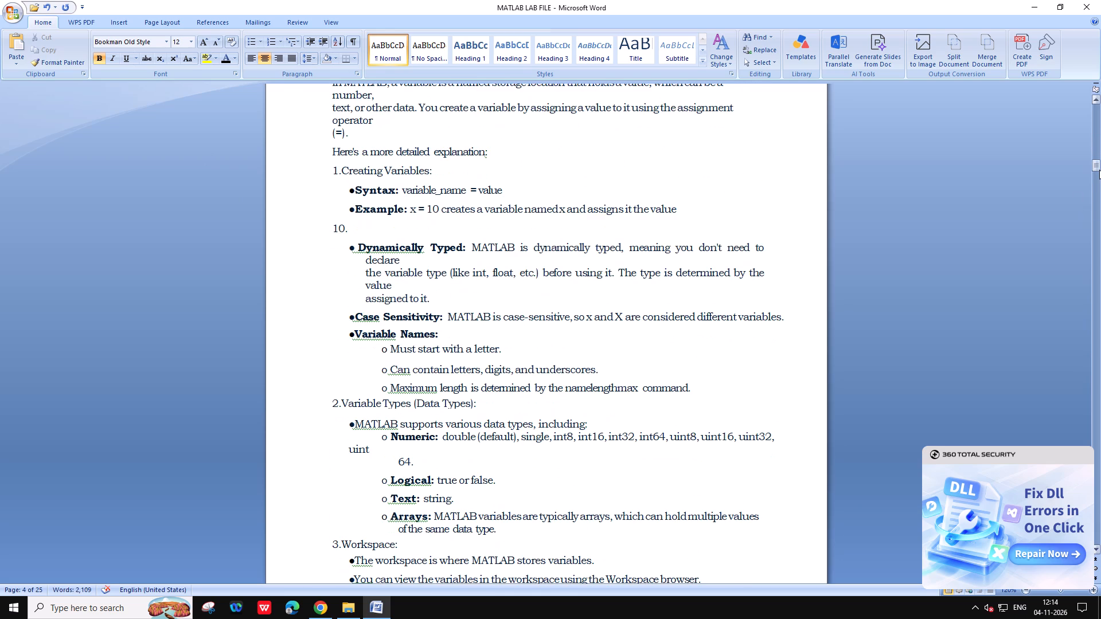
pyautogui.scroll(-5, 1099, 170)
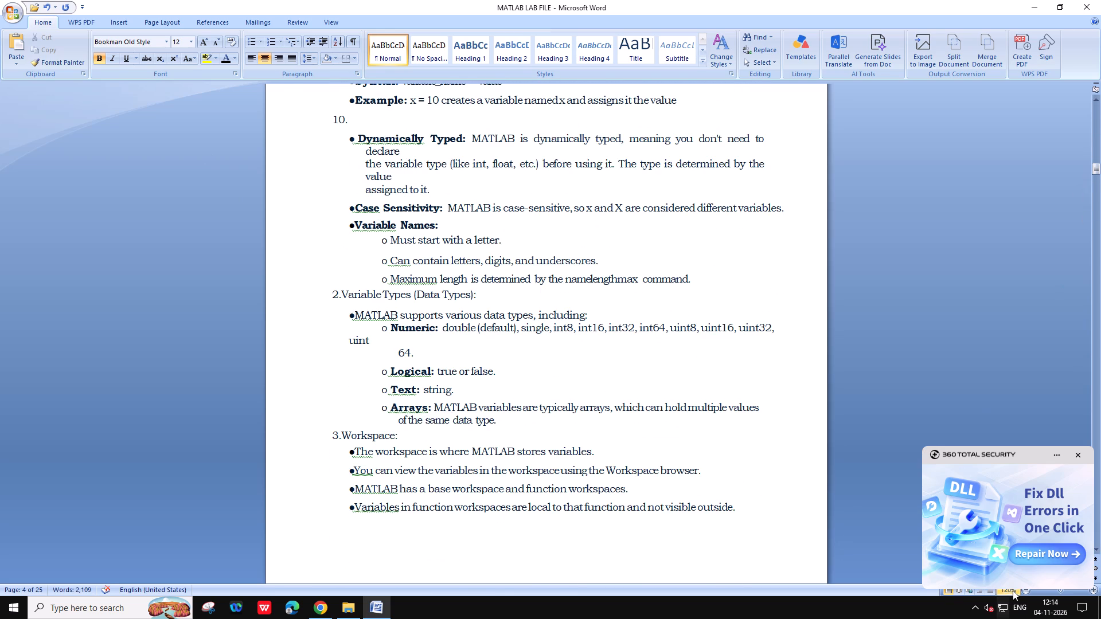
# Dismiss the 360 Total Security pop-up advertisement.
pyautogui.click(1077, 457)
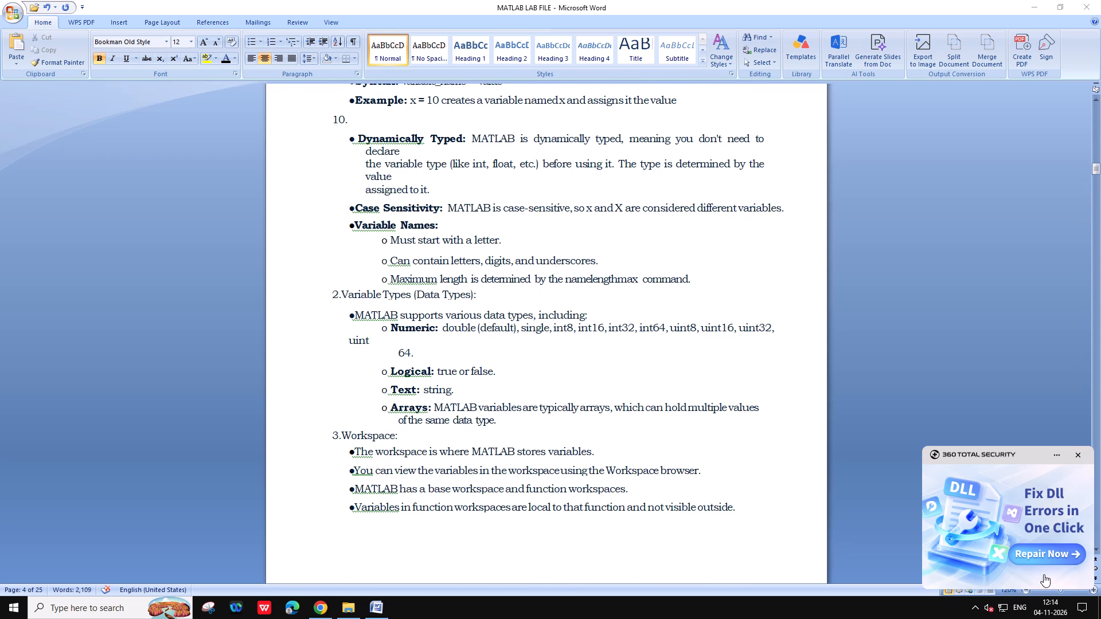
# Print all pages of the document to Microsoft Print to PDF, scaled to A4 paper size.
pyautogui.tripleClick(1026, 590)
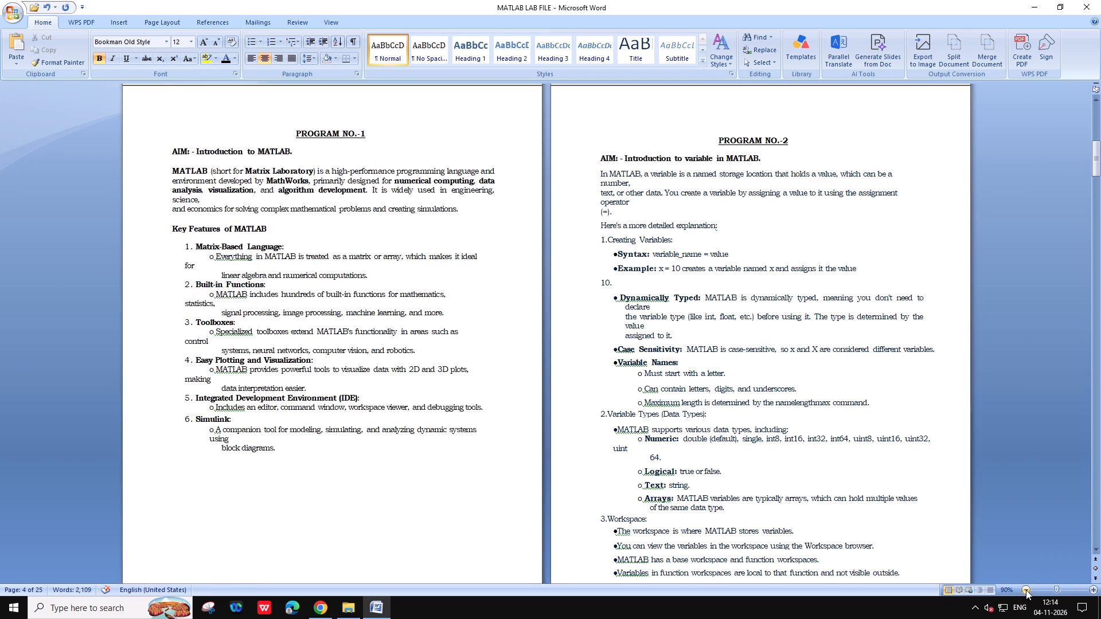
pyautogui.tripleClick(1026, 590)
pyautogui.doubleClick(1026, 590)
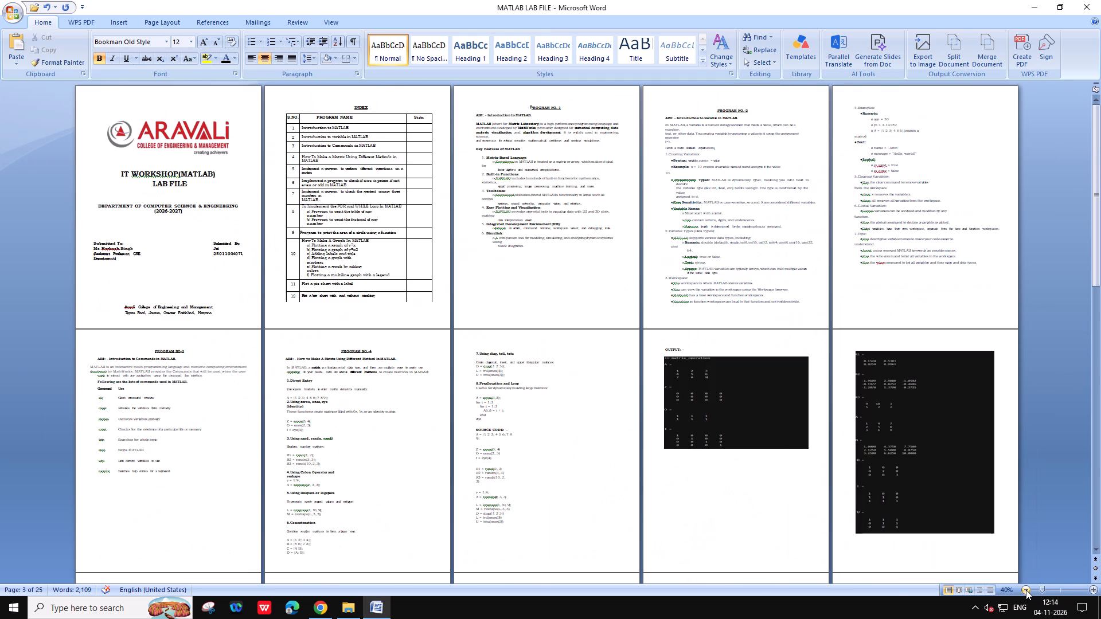
pyautogui.click(1089, 586)
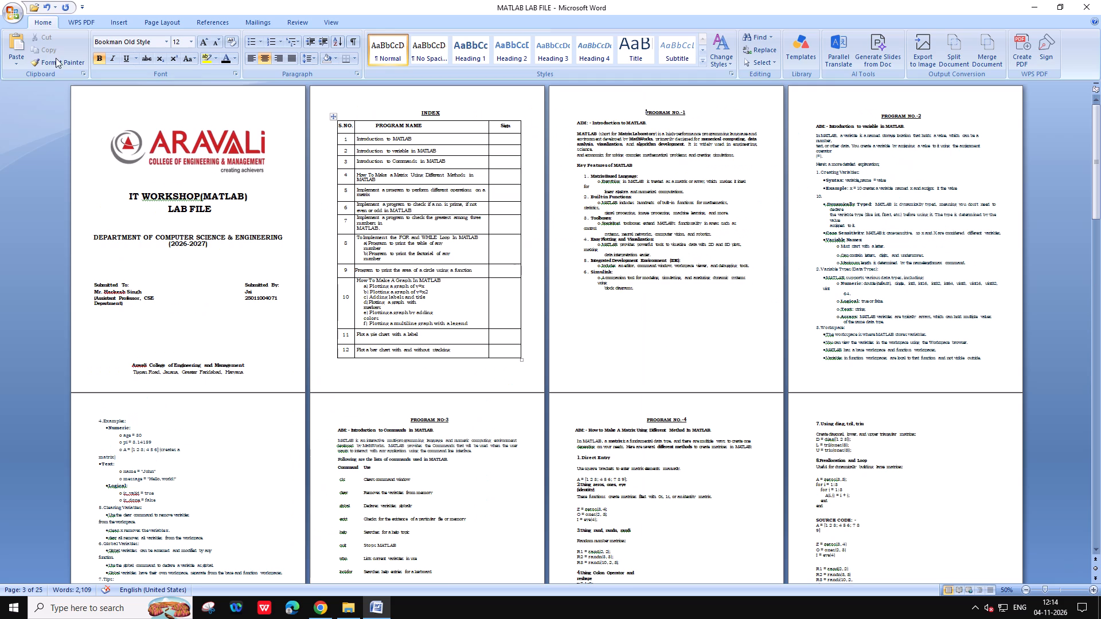
pyautogui.click(12, 17)
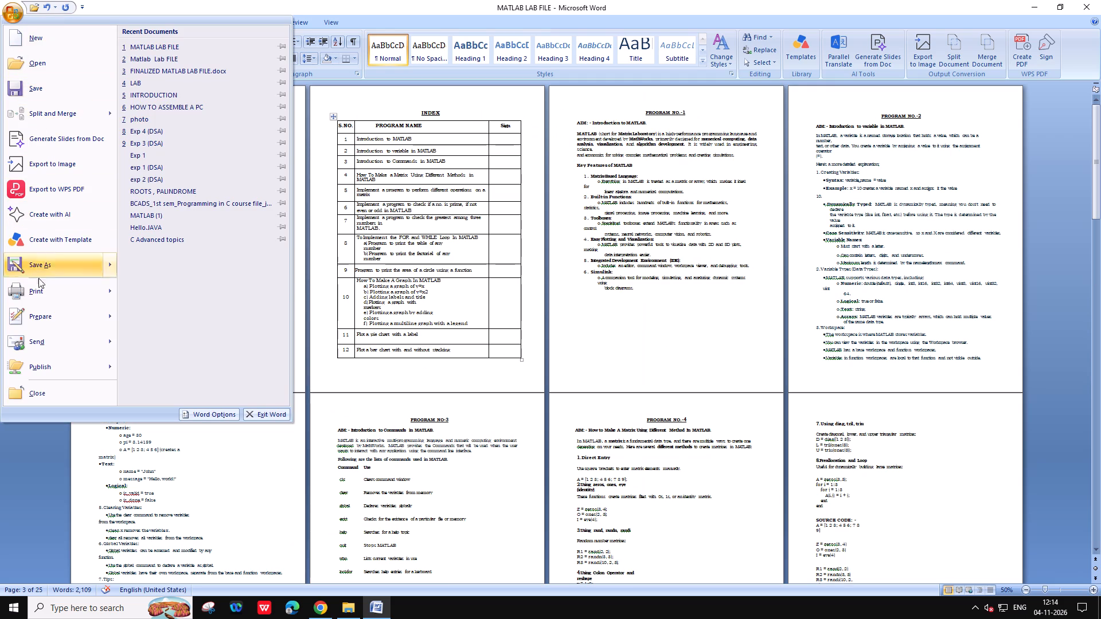
pyautogui.click(63, 296)
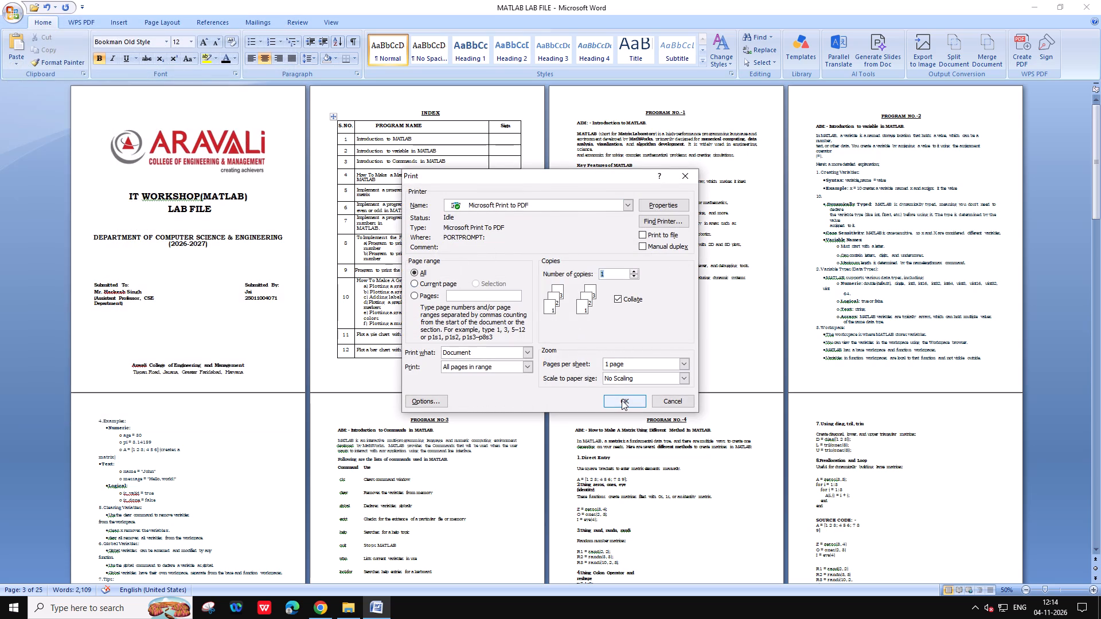
pyautogui.click(685, 376)
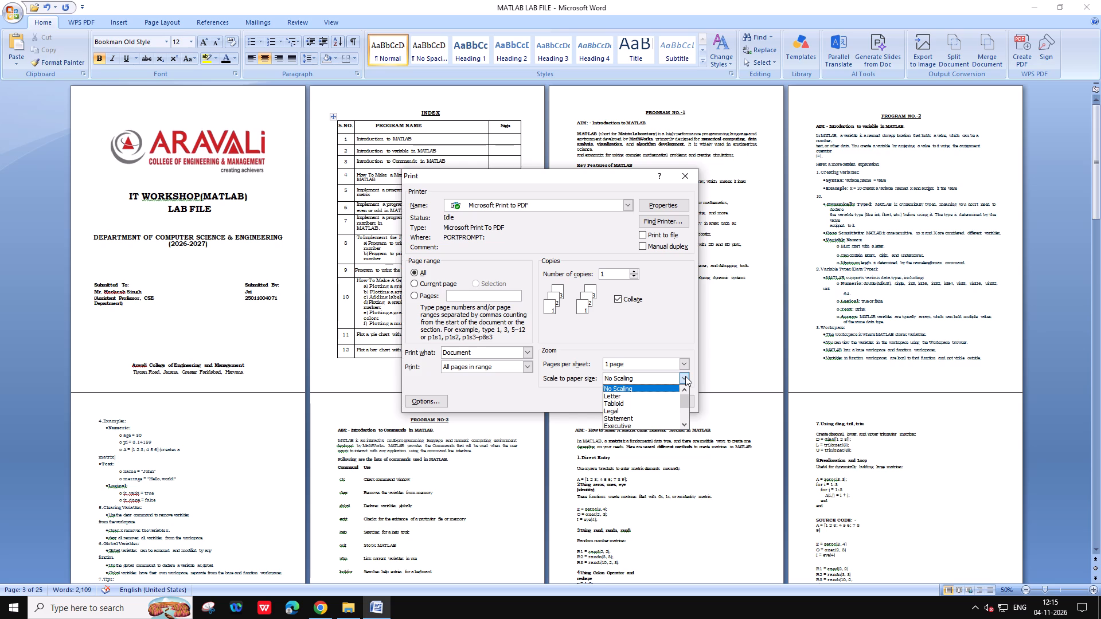
pyautogui.scroll(-2, 627, 408)
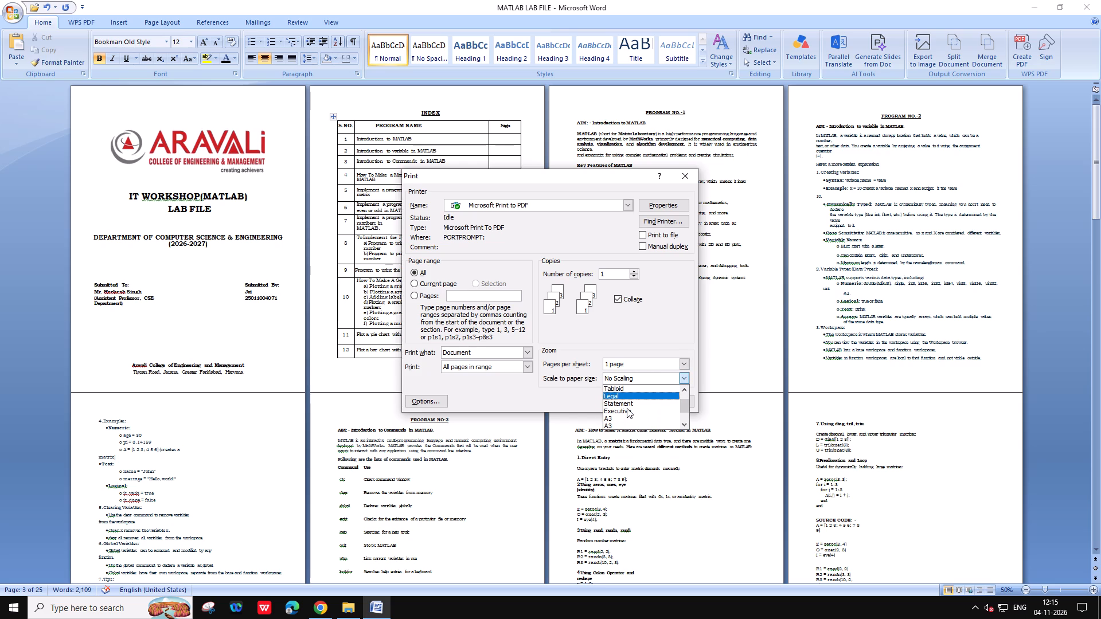
pyautogui.scroll(-3, 627, 408)
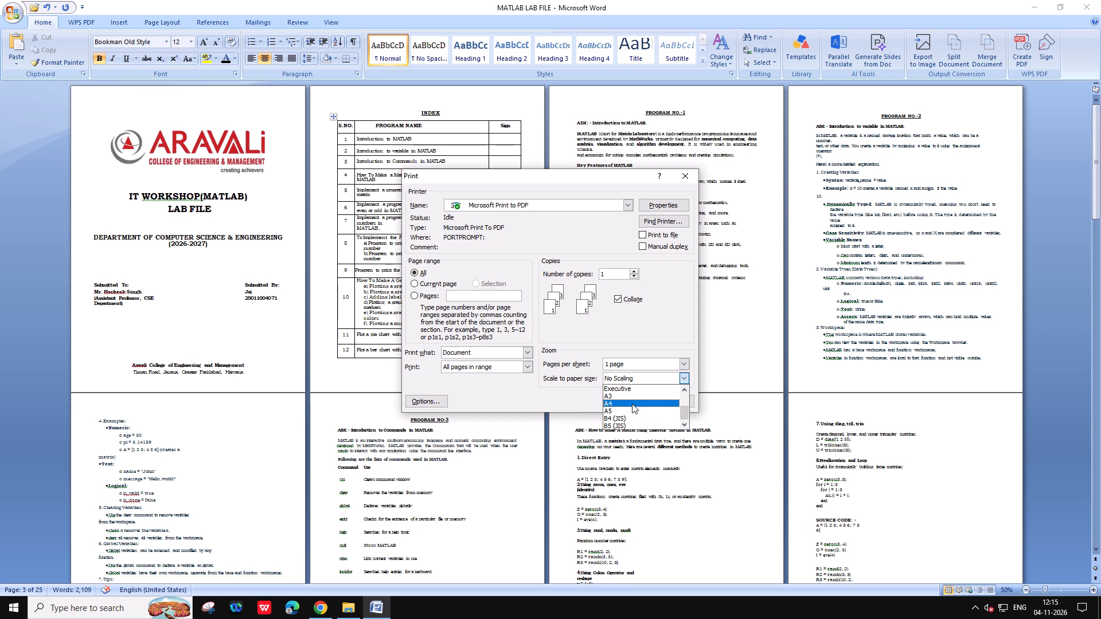
pyautogui.click(632, 403)
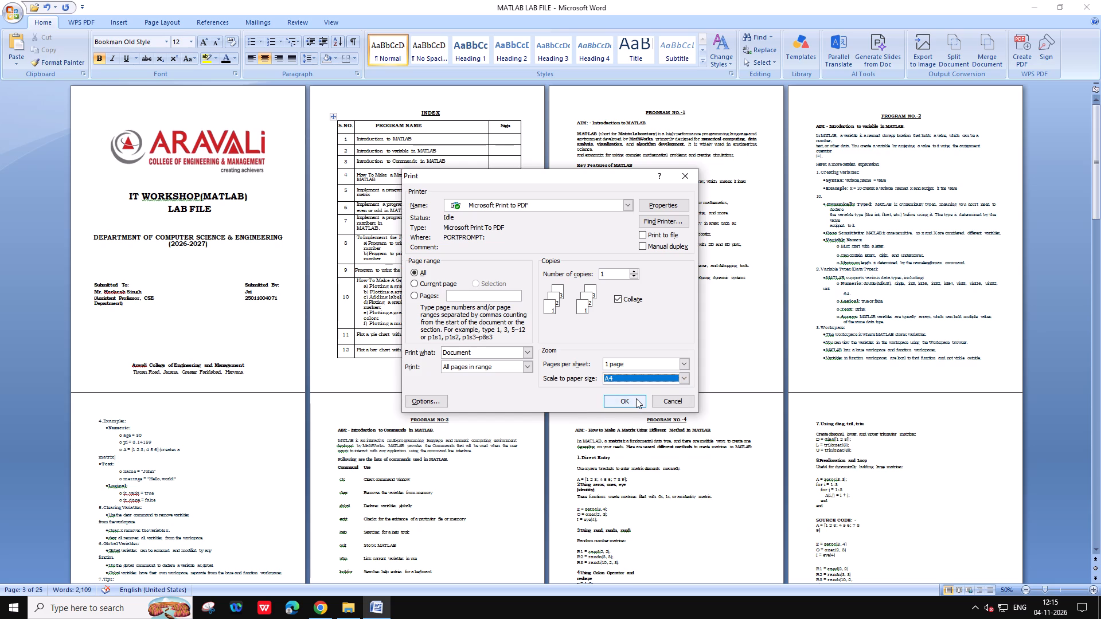
pyautogui.click(636, 398)
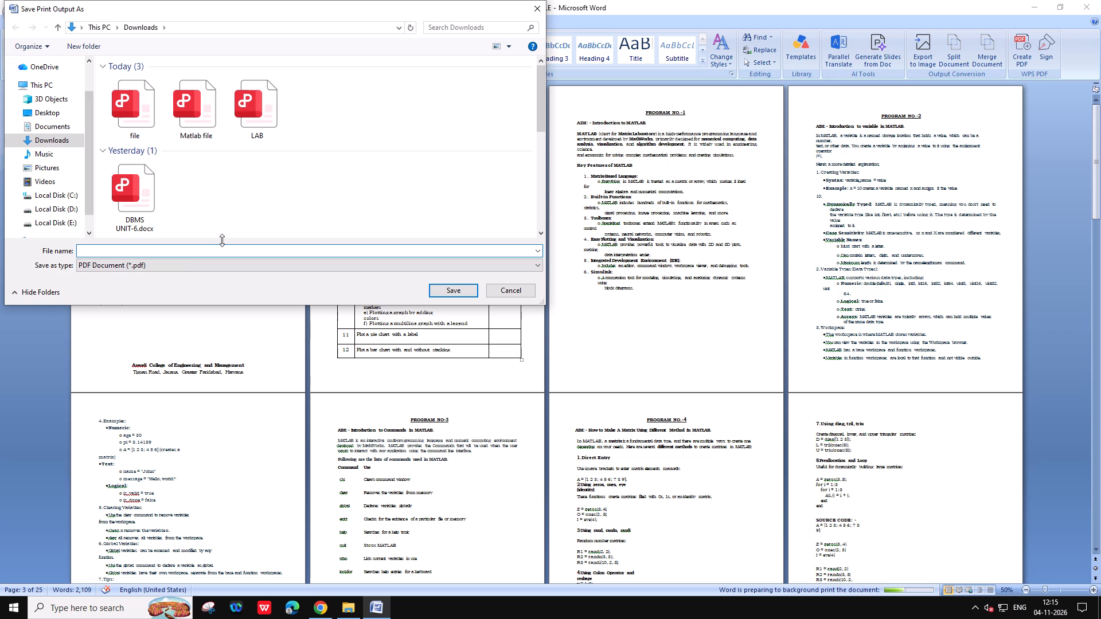
# Save the print output in Downloads as a PDF named MATLAB FILE, replacing the existing file of that name.
pyautogui.click(203, 247)
pyautogui.hotkey('shift', 'f')
pyautogui.write('ile')
pyautogui.press('BackSpace')
pyautogui.press('BackSpace')
pyautogui.press('BackSpace')
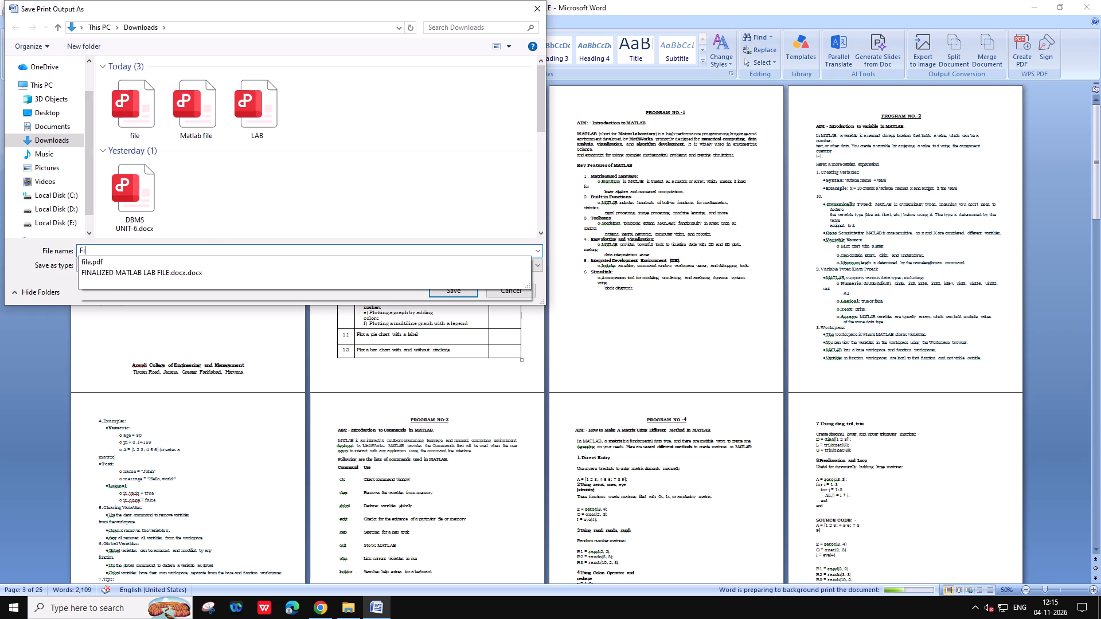
pyautogui.press('BackSpace')
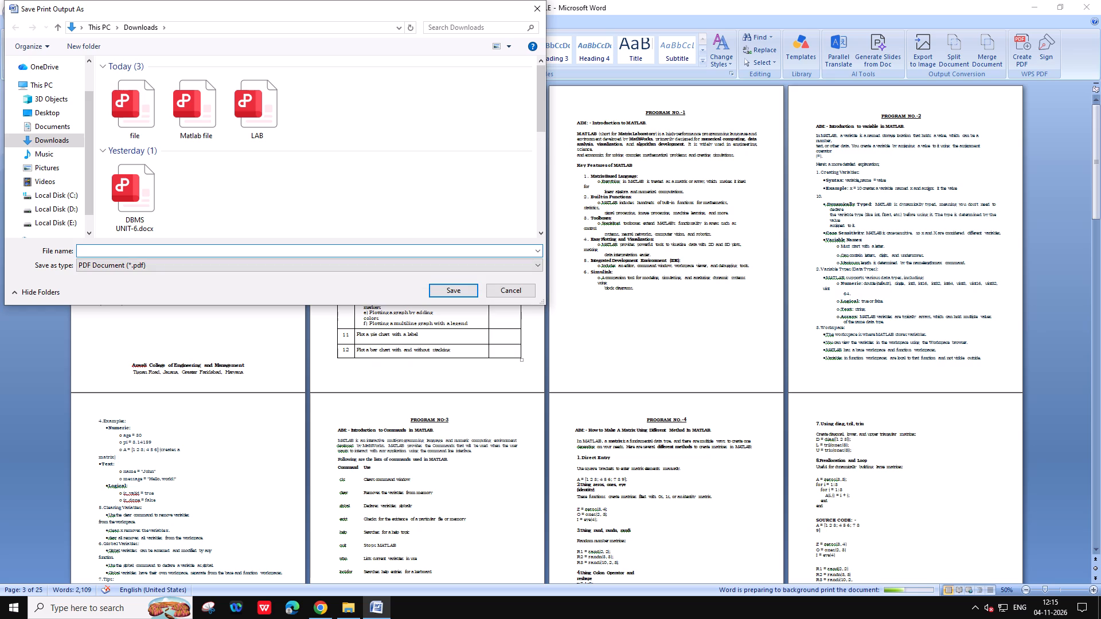
pyautogui.write('MA')
pyautogui.press('t')
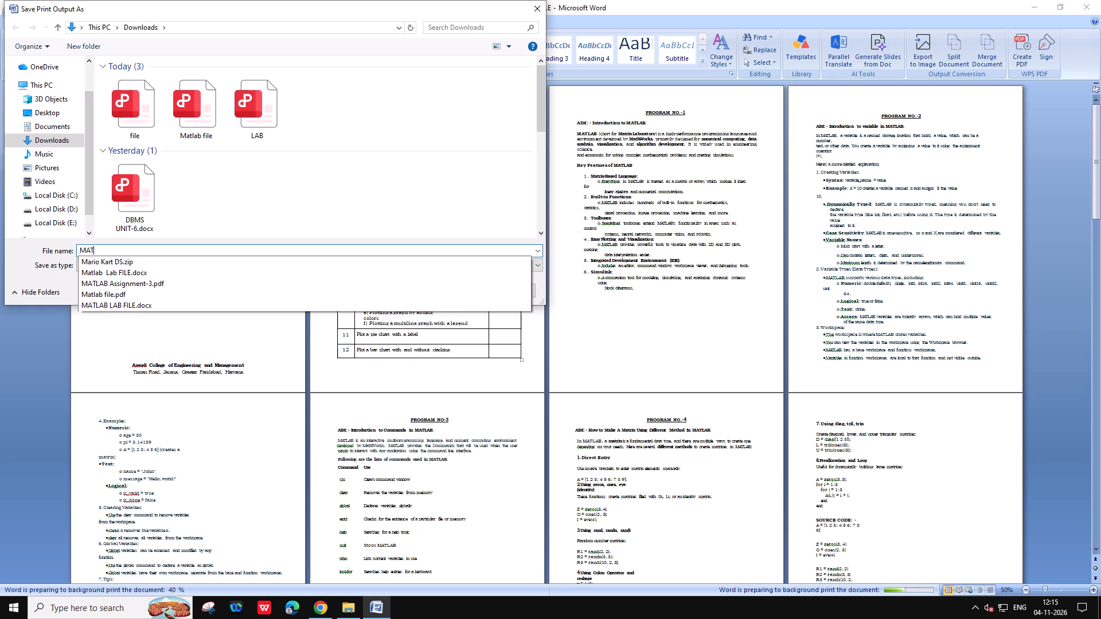
pyautogui.write('LAB FILE')
pyautogui.press('Return')
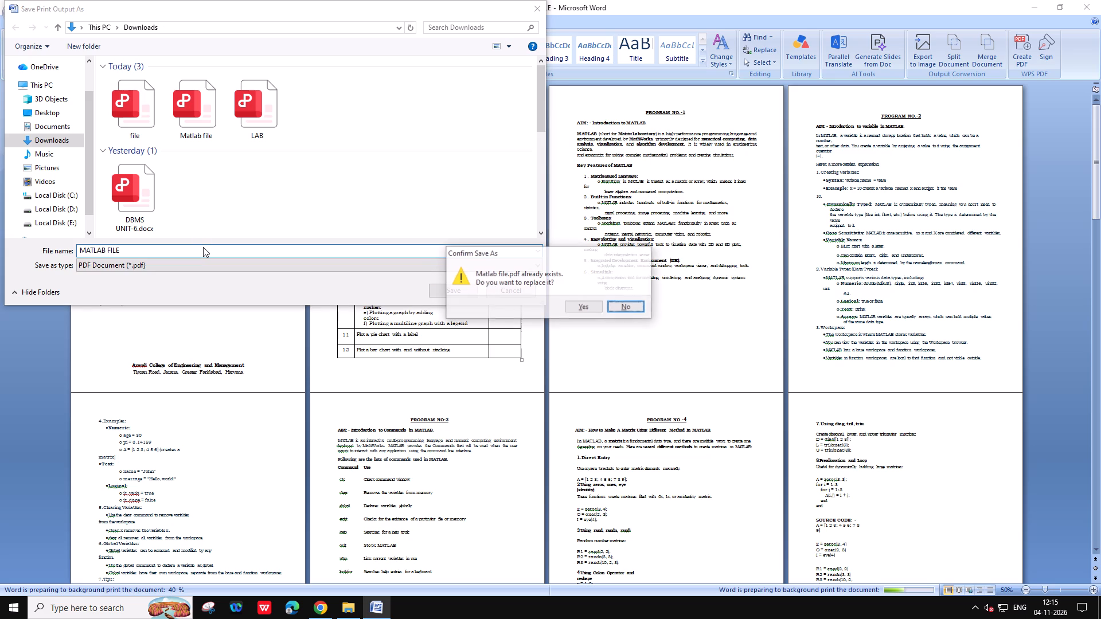
pyautogui.click(587, 307)
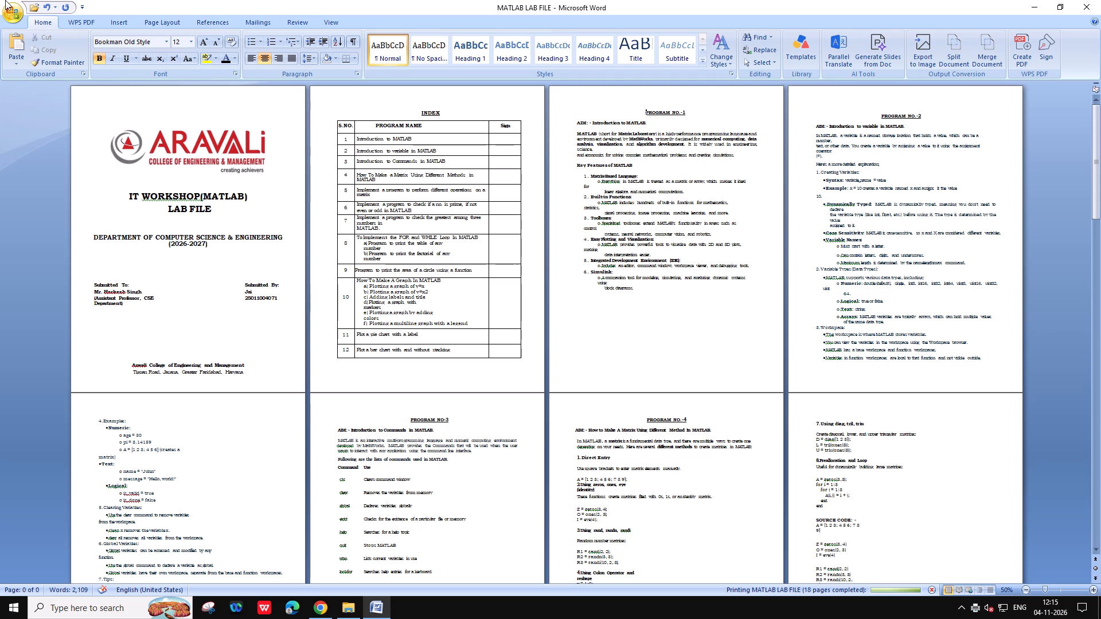
# Save the document in Downloads as a Word Document named MATLAB LAB FILE, with two spaces added after the name.
pyautogui.click(17, 17)
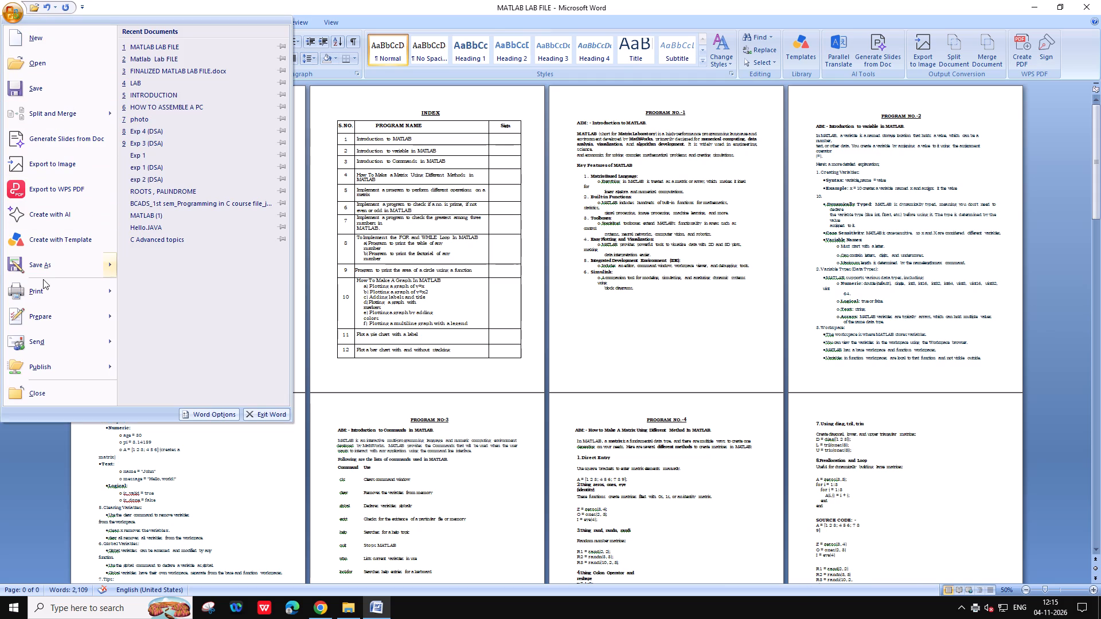
pyautogui.click(43, 271)
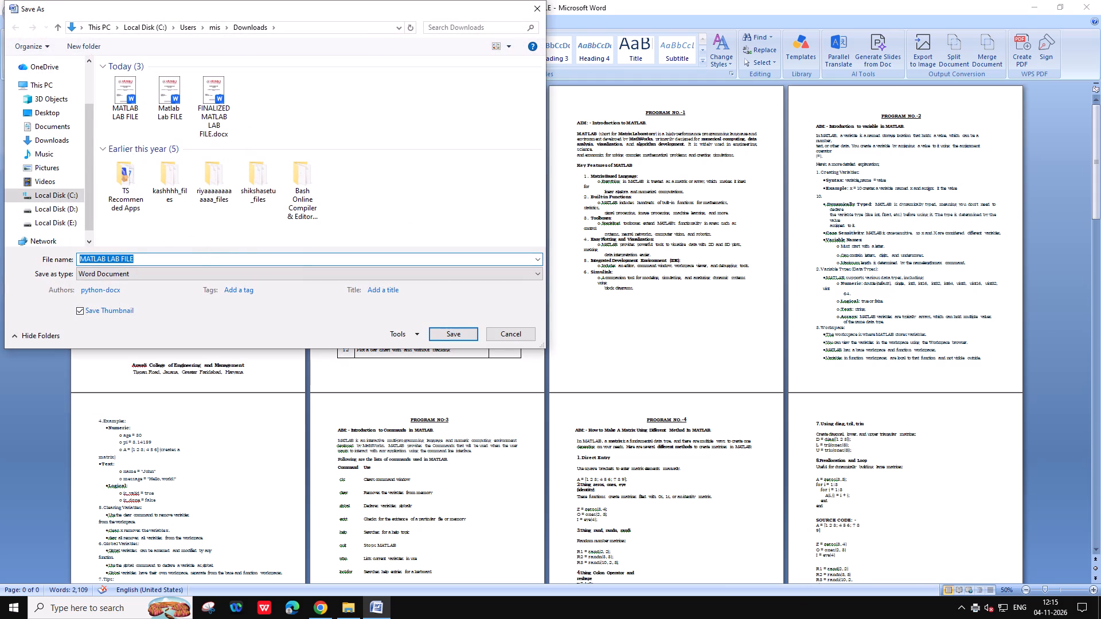
pyautogui.click(159, 263)
pyautogui.press('space')
pyautogui.press('space')
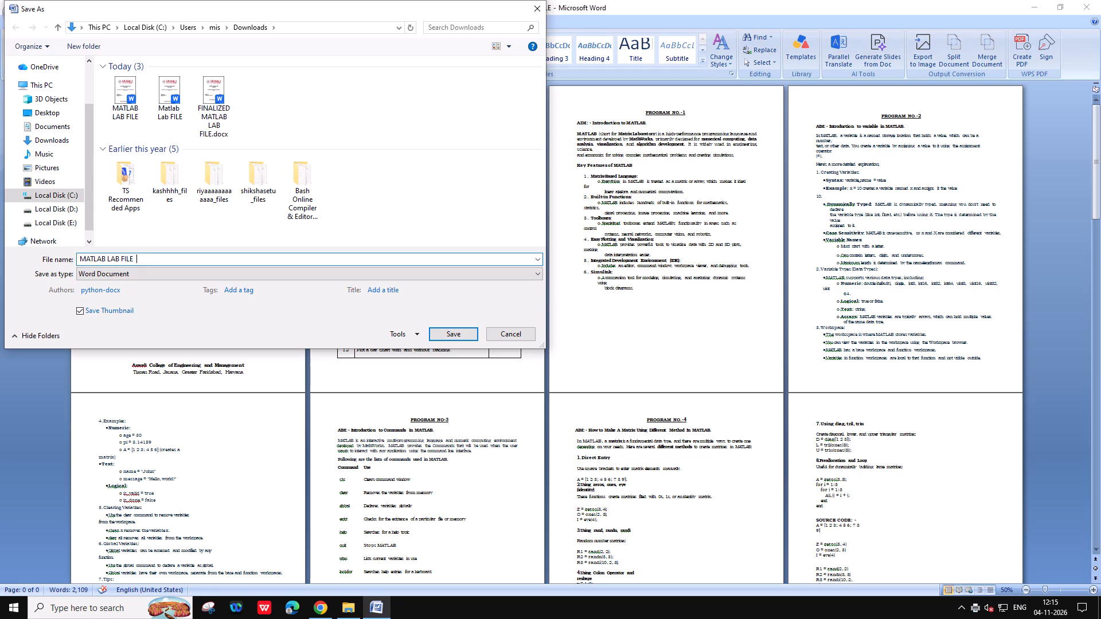
# Complete saving the document in Downloads as a Word Document named MATLAB LAB FILE.
pyautogui.click(452, 334)
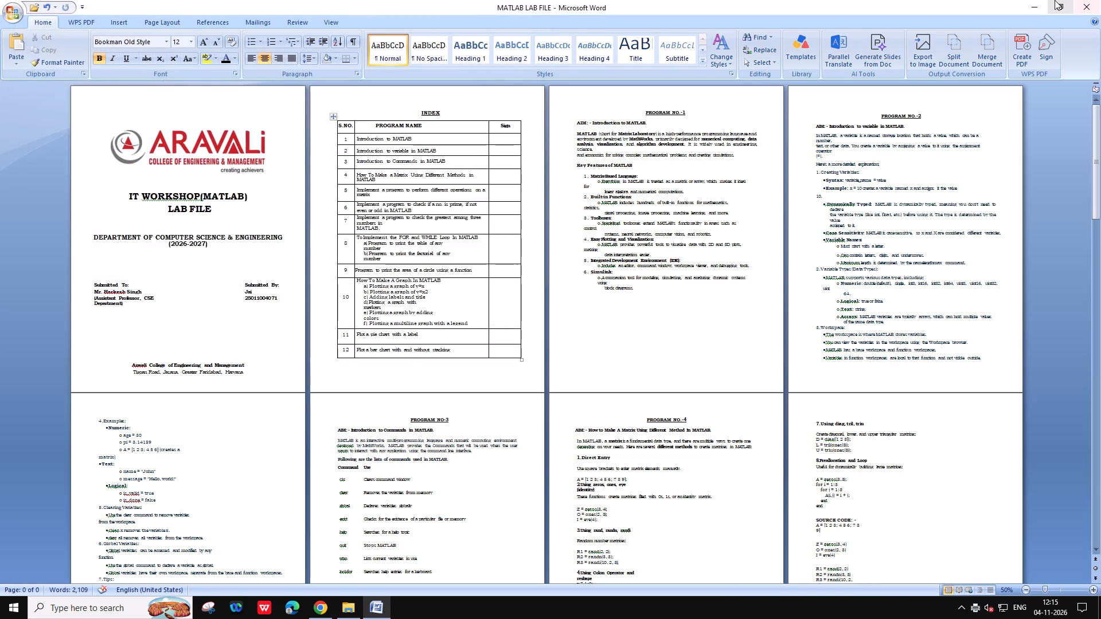
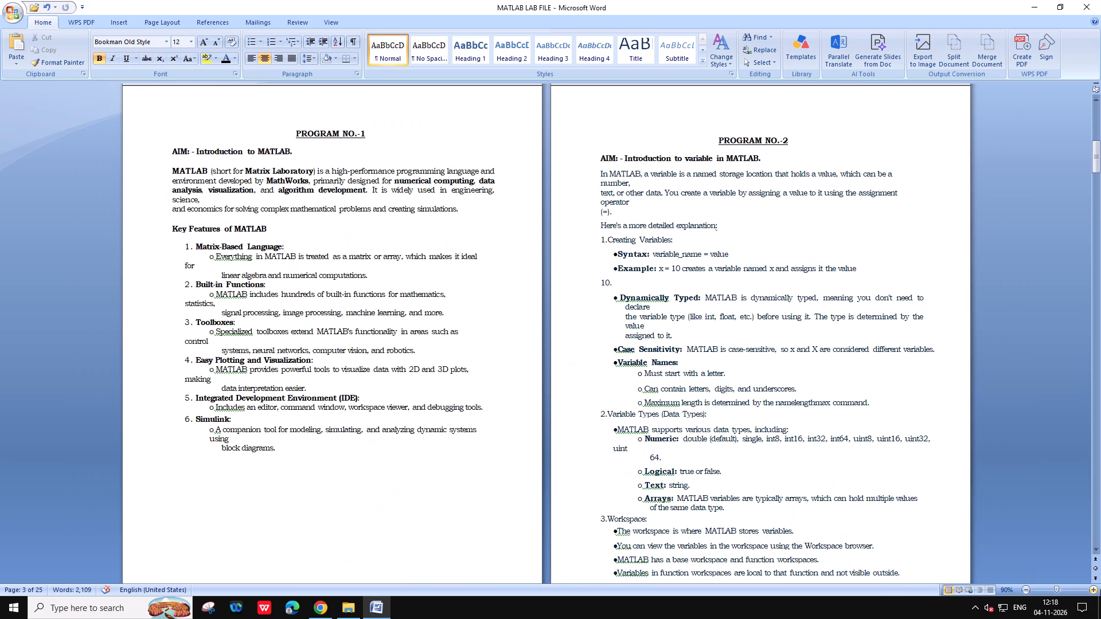
# Set the document zoom to 120% and look through the Program No.-1 and Program No.-2 pages down to the Workspace section.
pyautogui.scroll(2, 692, 429)
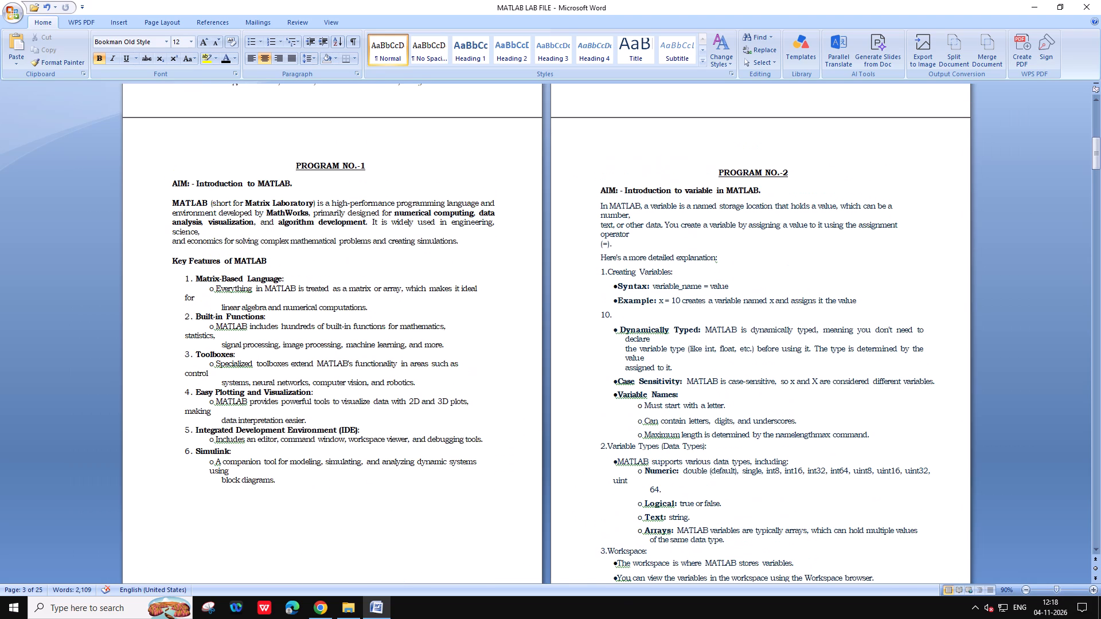
pyautogui.scroll(7, 692, 429)
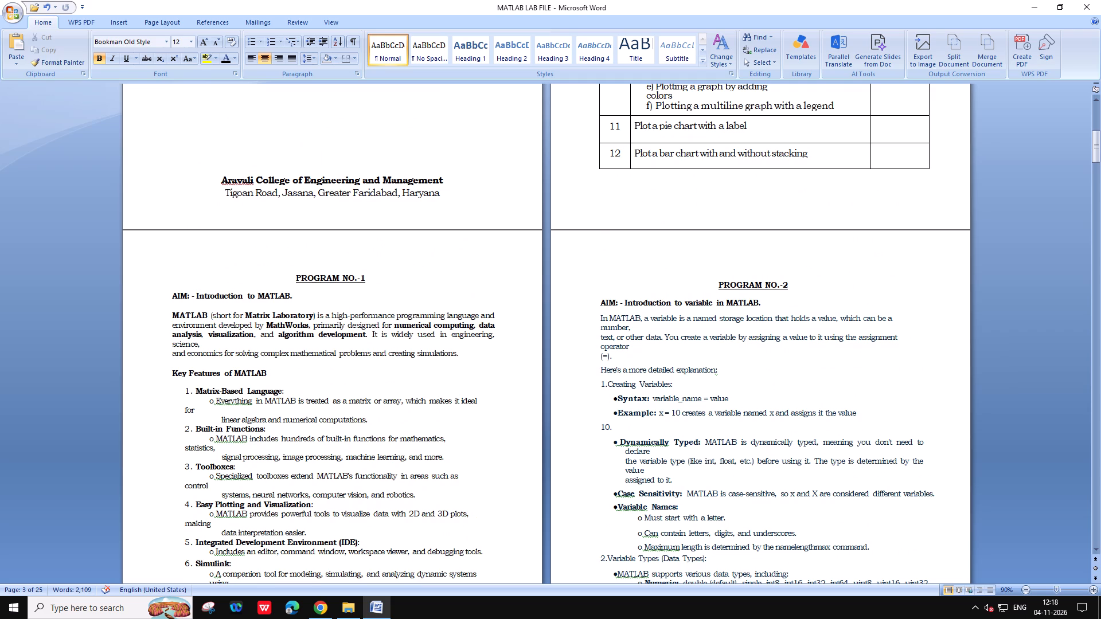
pyautogui.click(1092, 591)
pyautogui.click(1092, 591)
pyautogui.click(1092, 591)
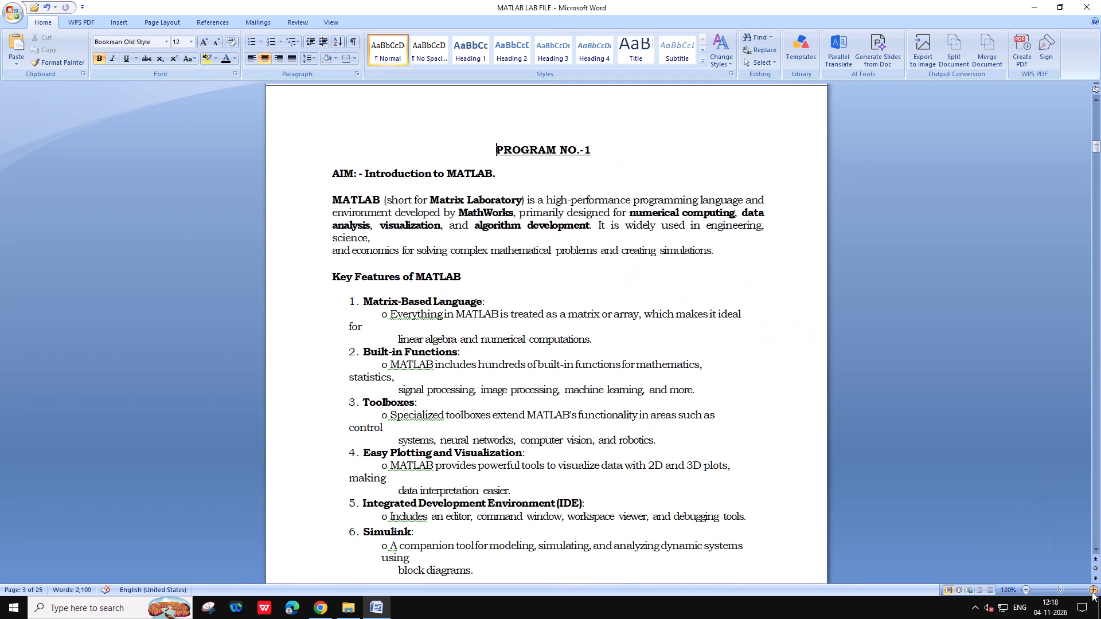
pyautogui.click(1092, 591)
pyautogui.click(1022, 590)
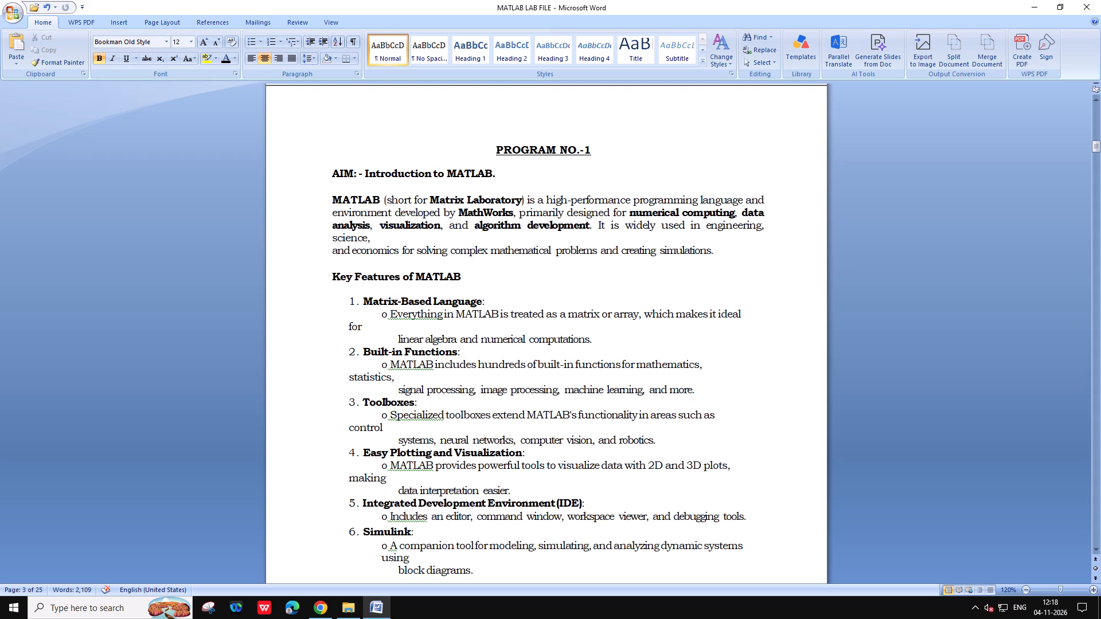
pyautogui.scroll(-11, 725, 433)
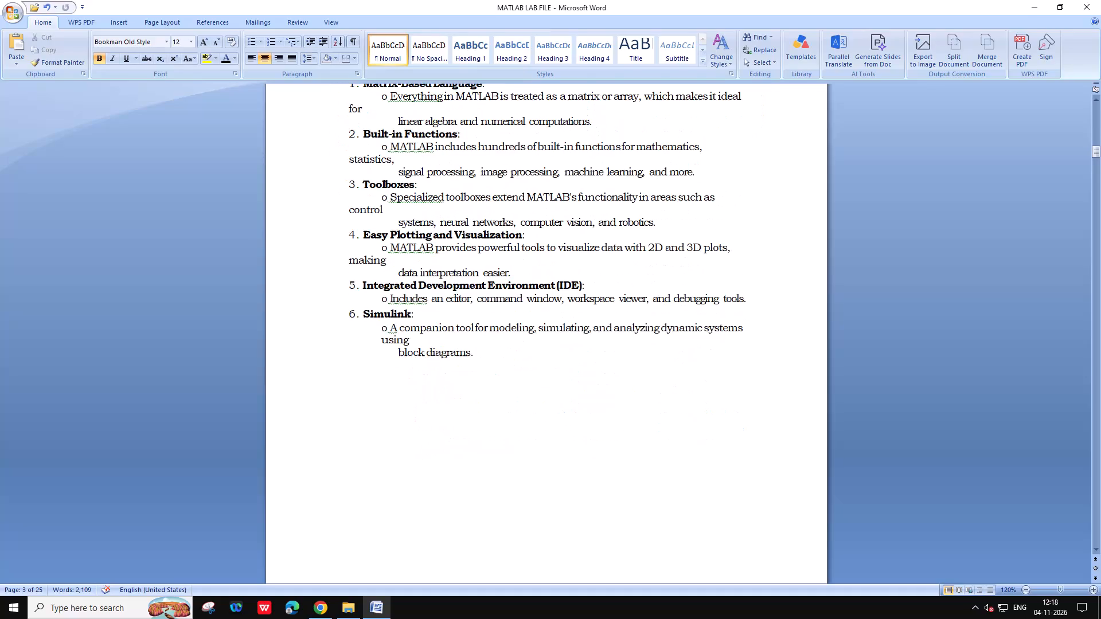
pyautogui.scroll(-20, 725, 433)
pyautogui.scroll(-7, 725, 433)
pyautogui.scroll(1, 725, 433)
pyautogui.scroll(-9, 725, 433)
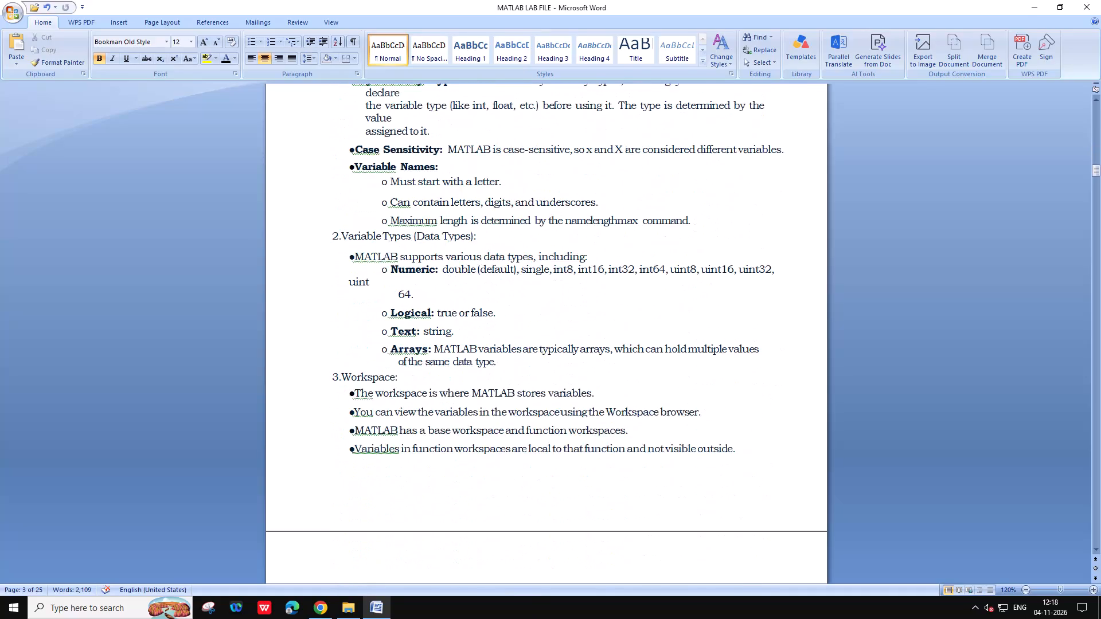
pyautogui.scroll(-5, 725, 433)
# Stretch the full-width picture at the start of the 4.Examples page slightly upward past the page boundary.
pyautogui.click(370, 469)
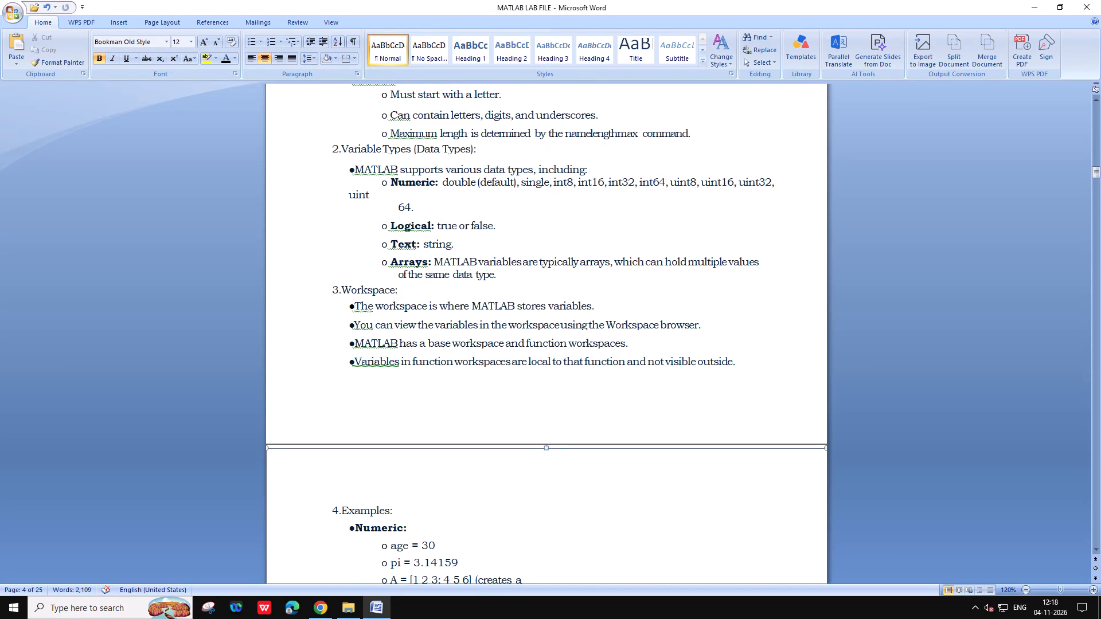
pyautogui.moveTo(546, 449); pyautogui.dragTo(547, 448)
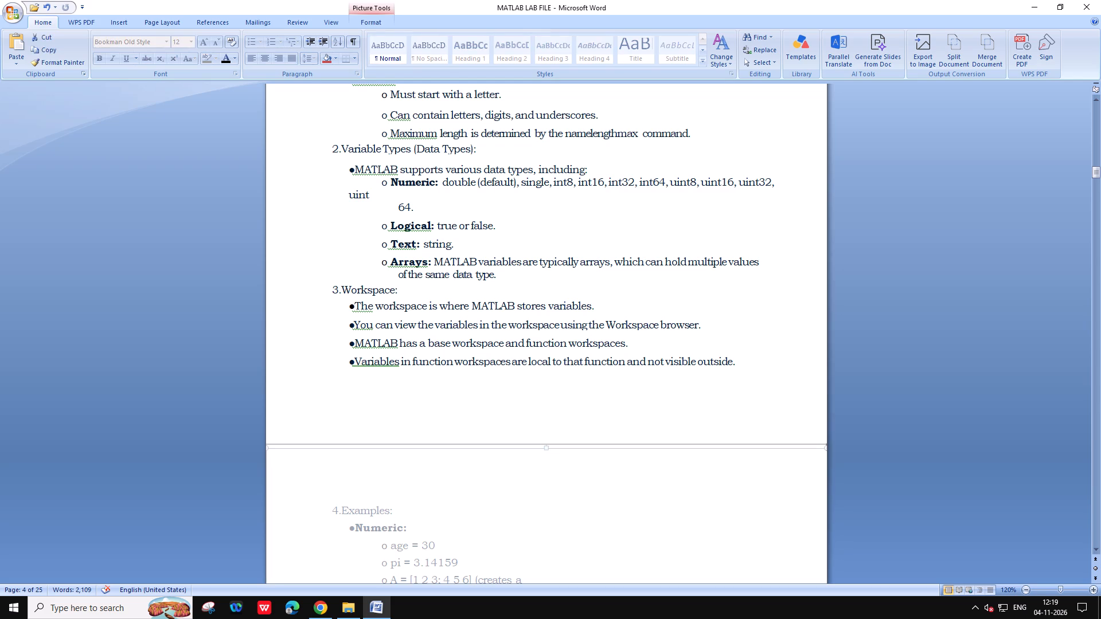
pyautogui.moveTo(547, 448); pyautogui.dragTo(561, 444)
pyautogui.click(437, 388)
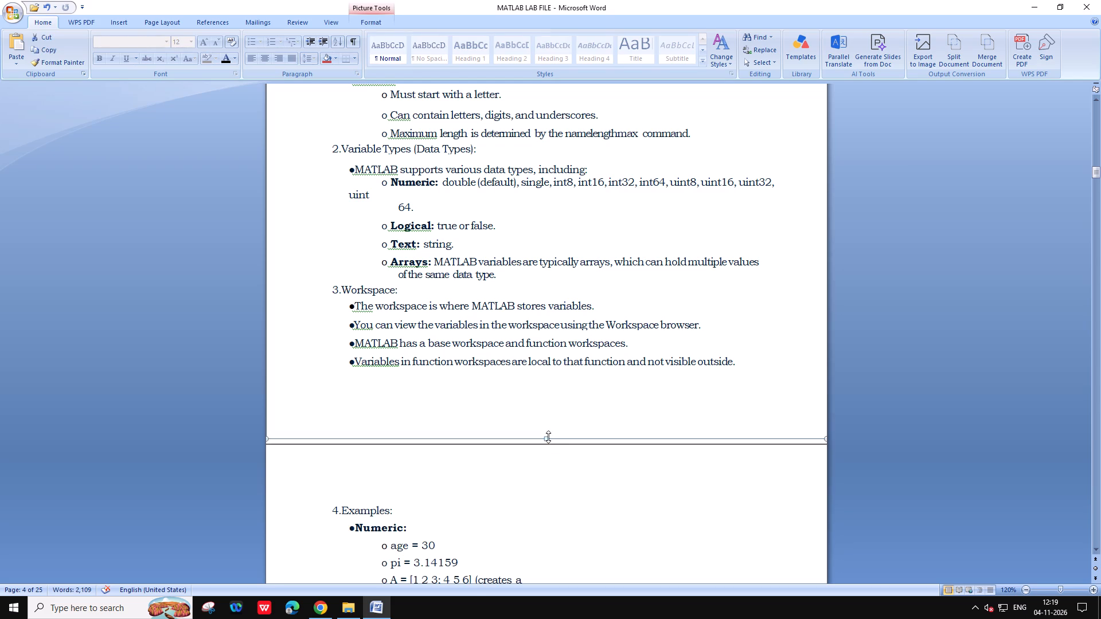
pyautogui.click(549, 437)
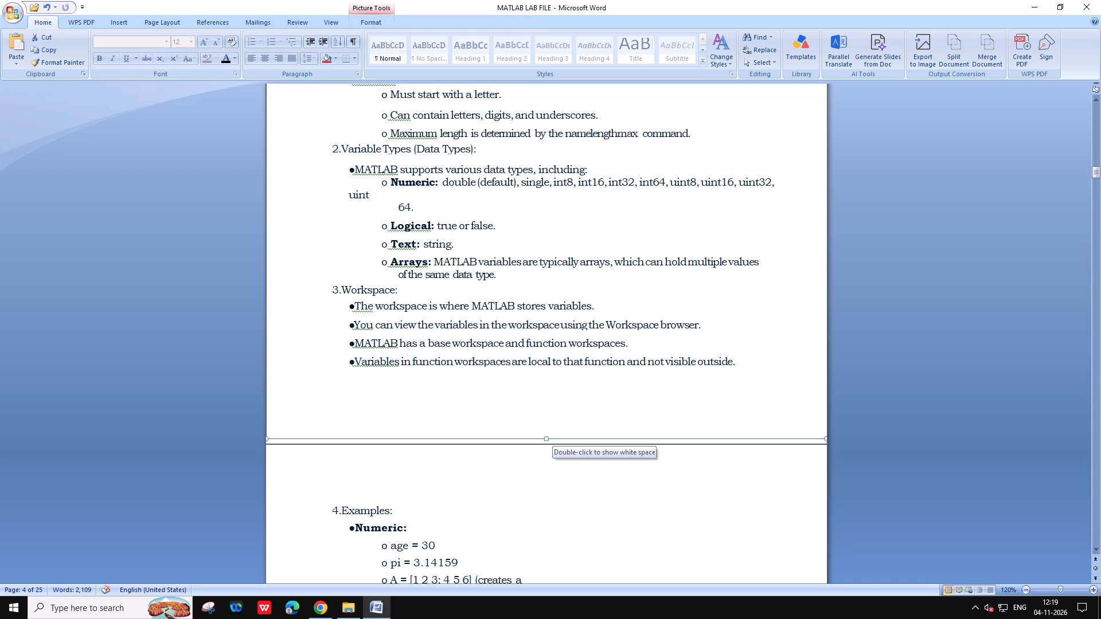
pyautogui.moveTo(543, 443); pyautogui.dragTo(542, 456)
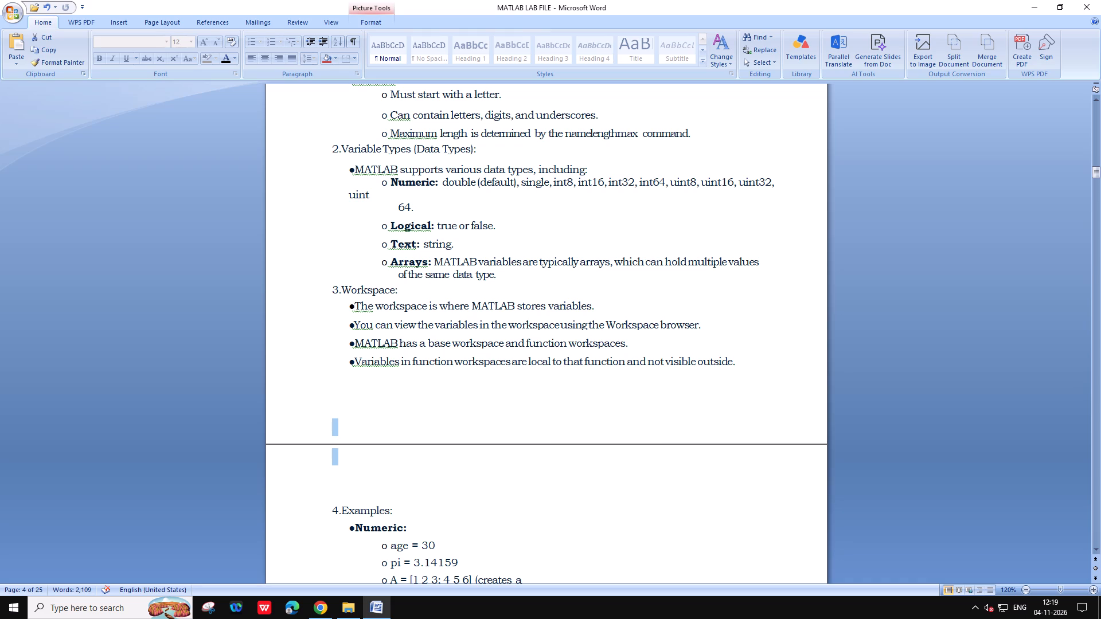
pyautogui.moveTo(542, 456); pyautogui.dragTo(542, 469)
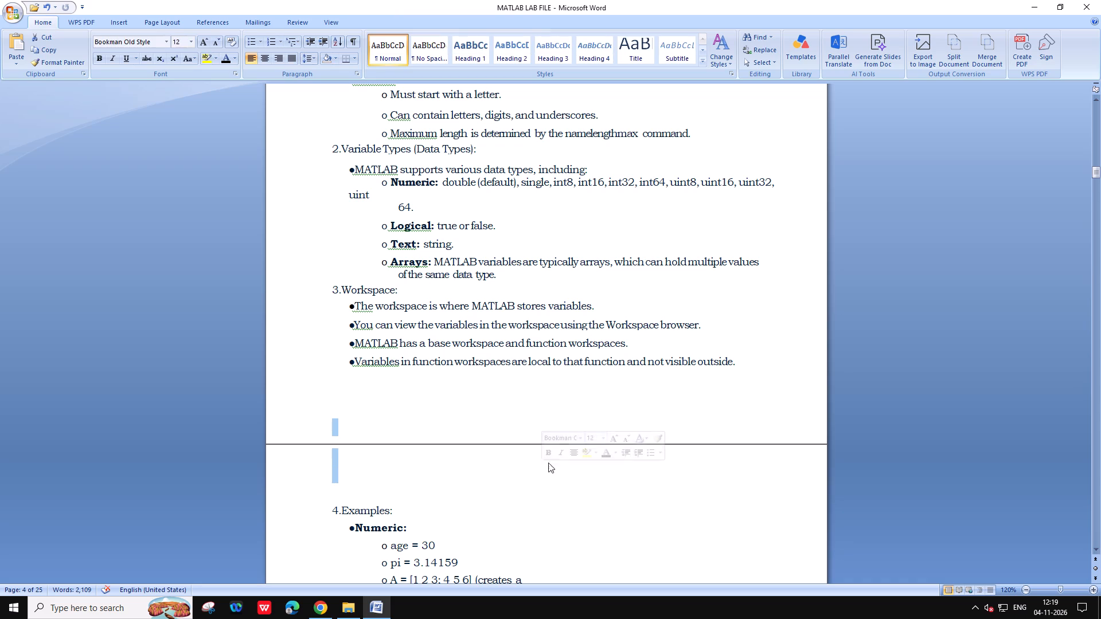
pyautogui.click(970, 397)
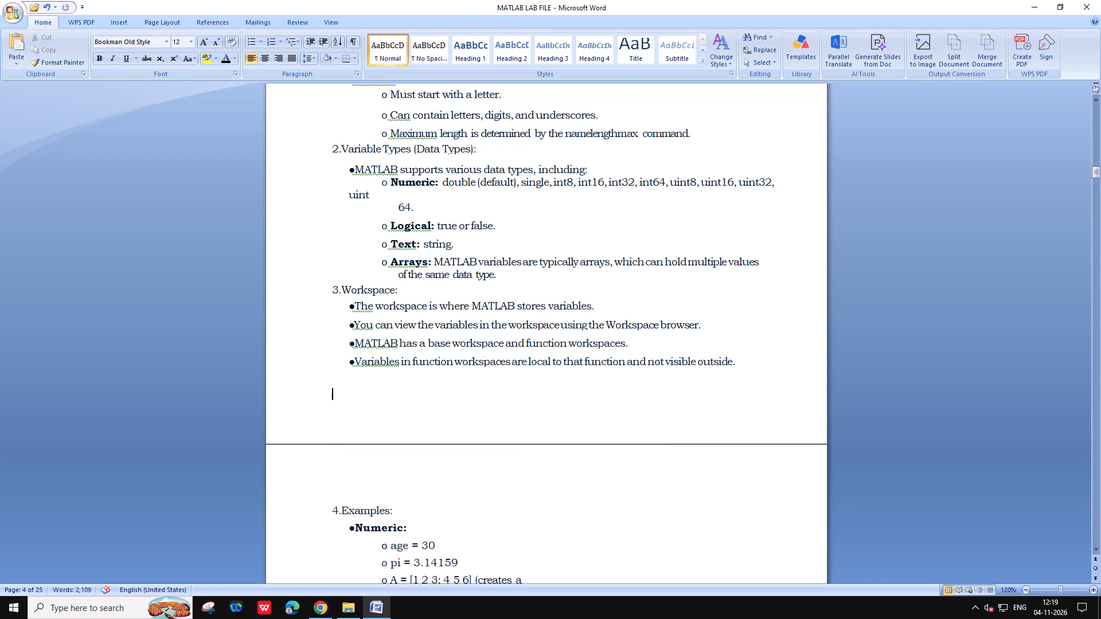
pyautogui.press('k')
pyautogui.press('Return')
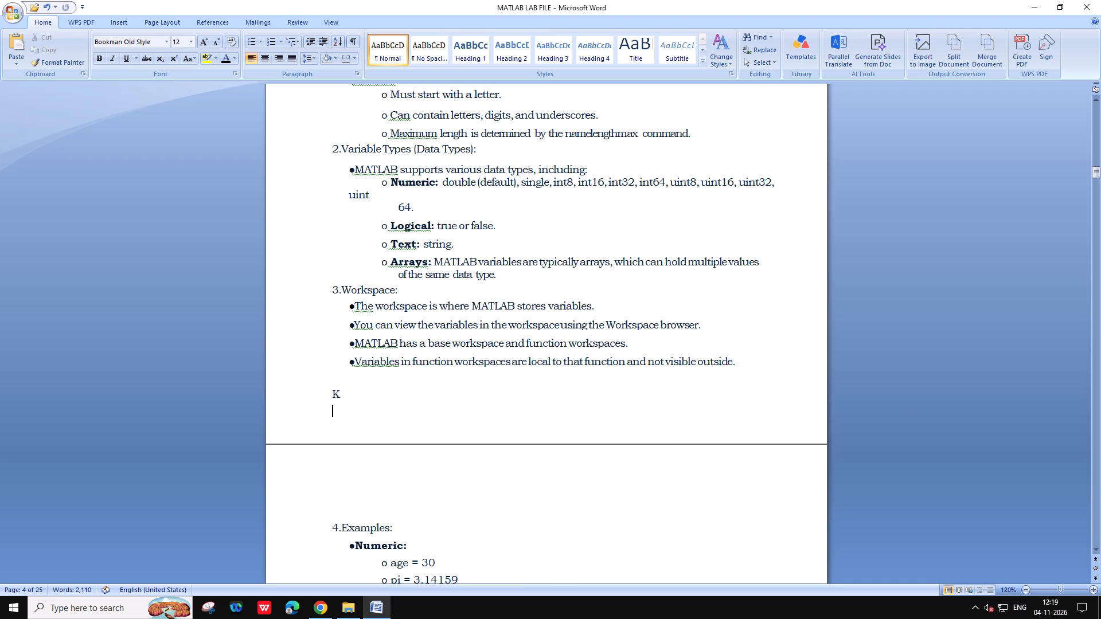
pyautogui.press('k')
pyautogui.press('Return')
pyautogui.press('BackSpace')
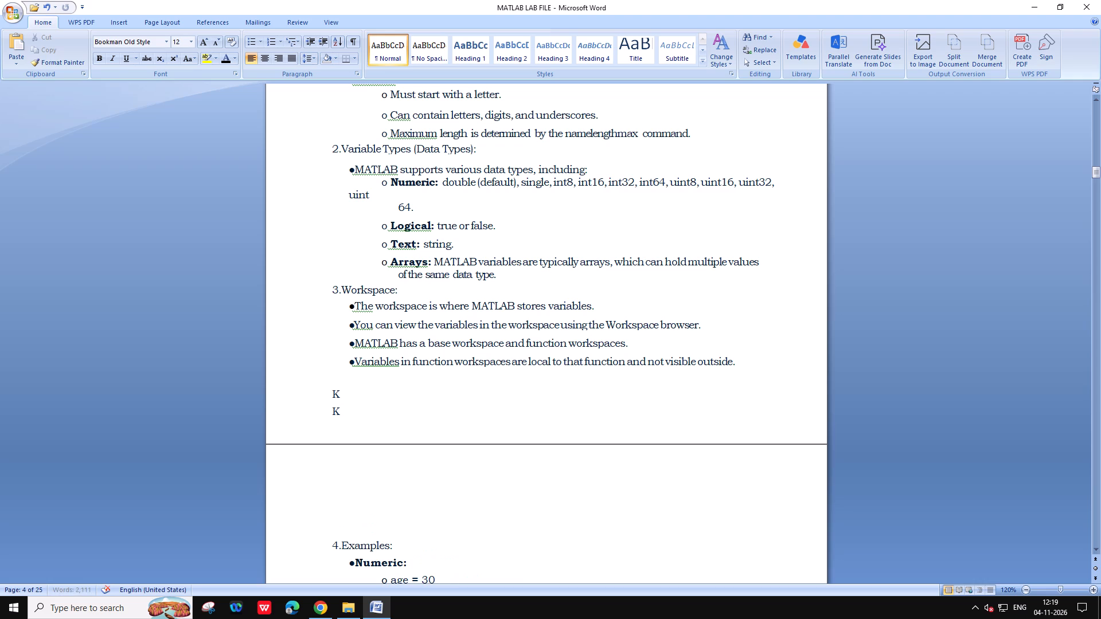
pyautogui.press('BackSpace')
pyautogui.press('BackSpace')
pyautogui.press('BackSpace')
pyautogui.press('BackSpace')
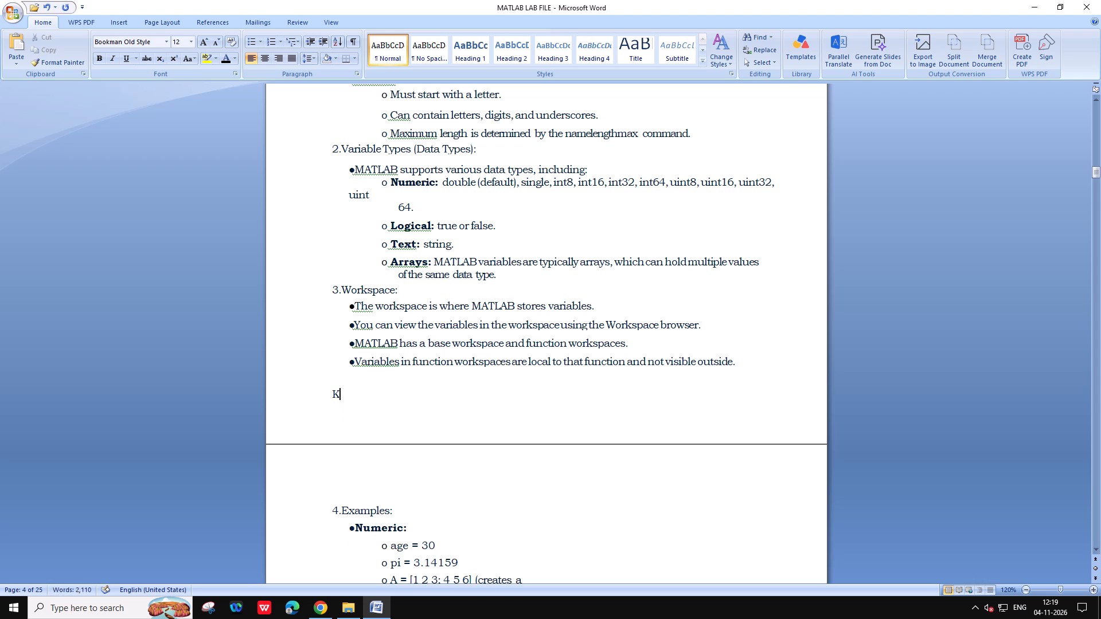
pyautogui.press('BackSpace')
# Remove one blank line below the last Workspace bullet so the 4.Examples section moves up one line.
pyautogui.press('BackSpace')
pyautogui.press('BackSpace')
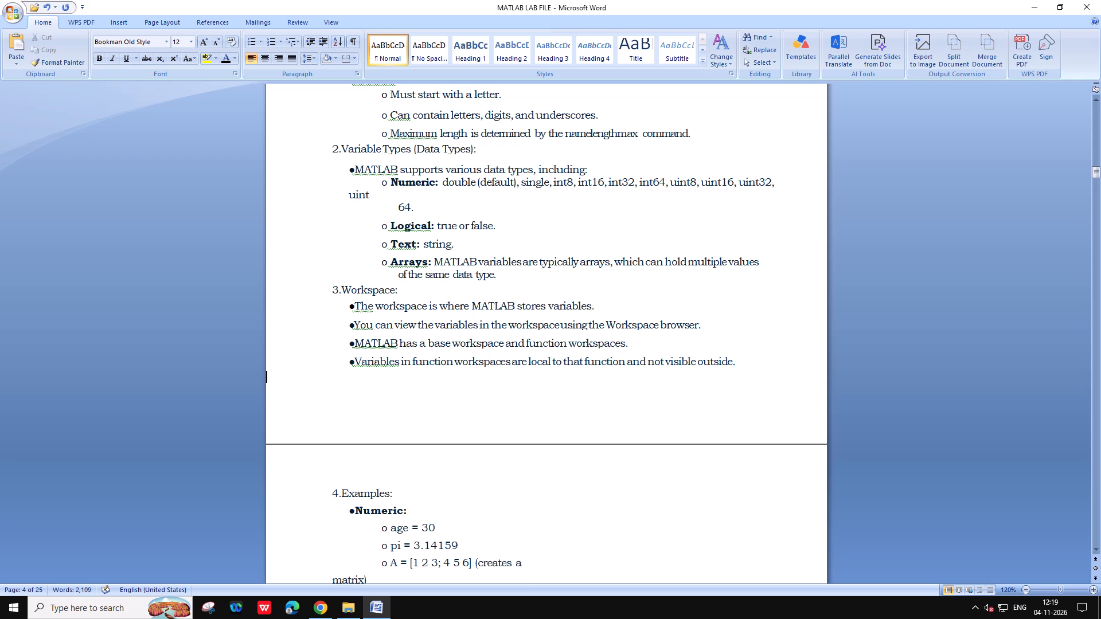
pyautogui.press('BackSpace')
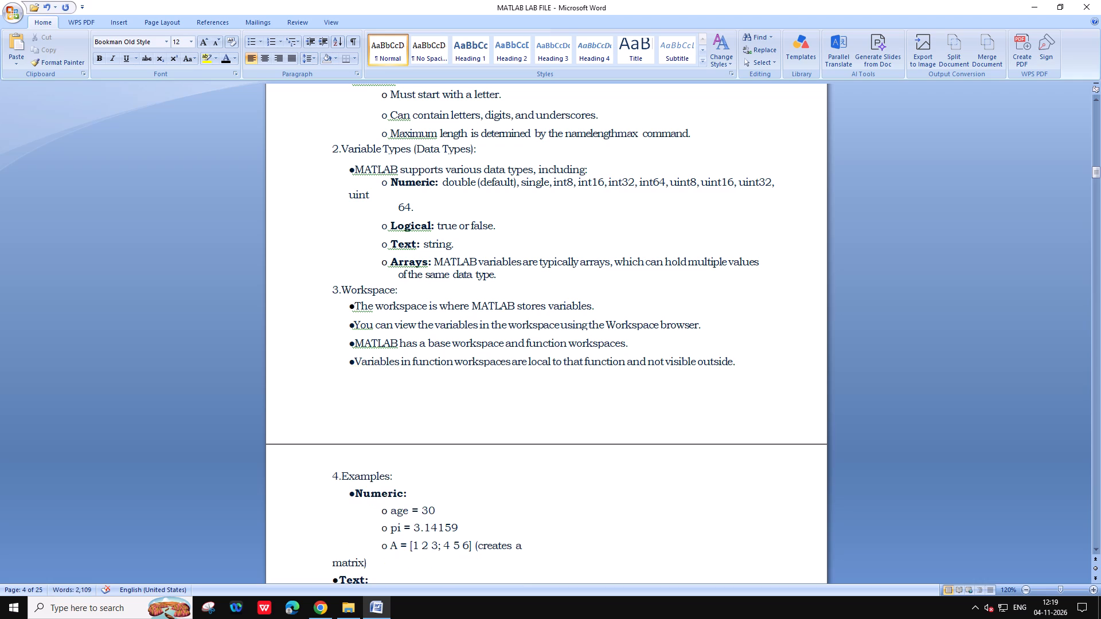
pyautogui.press('Return')
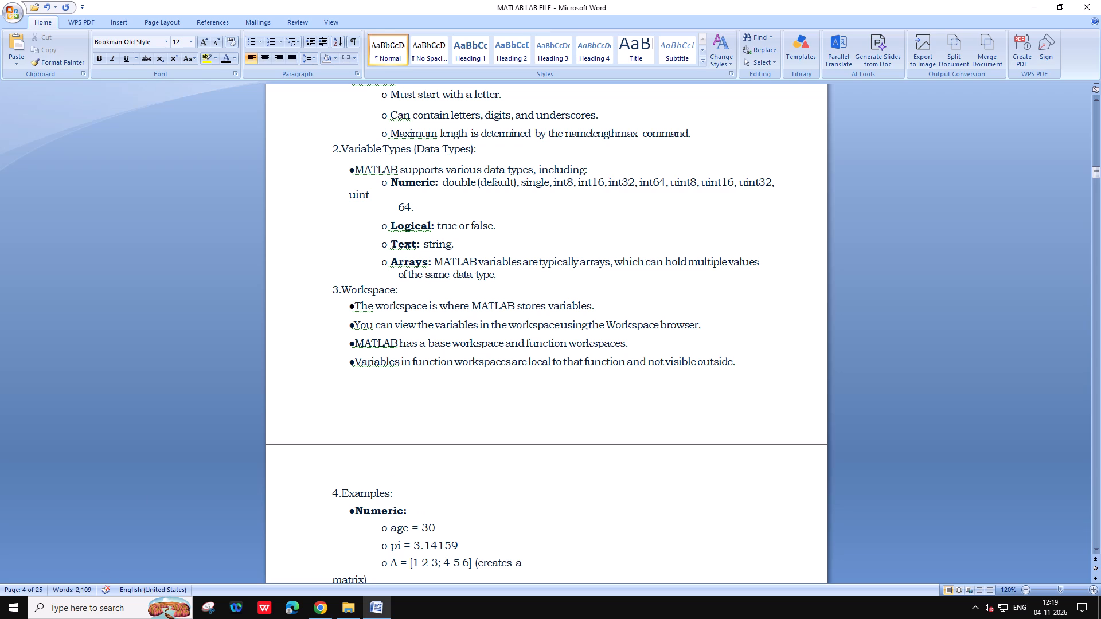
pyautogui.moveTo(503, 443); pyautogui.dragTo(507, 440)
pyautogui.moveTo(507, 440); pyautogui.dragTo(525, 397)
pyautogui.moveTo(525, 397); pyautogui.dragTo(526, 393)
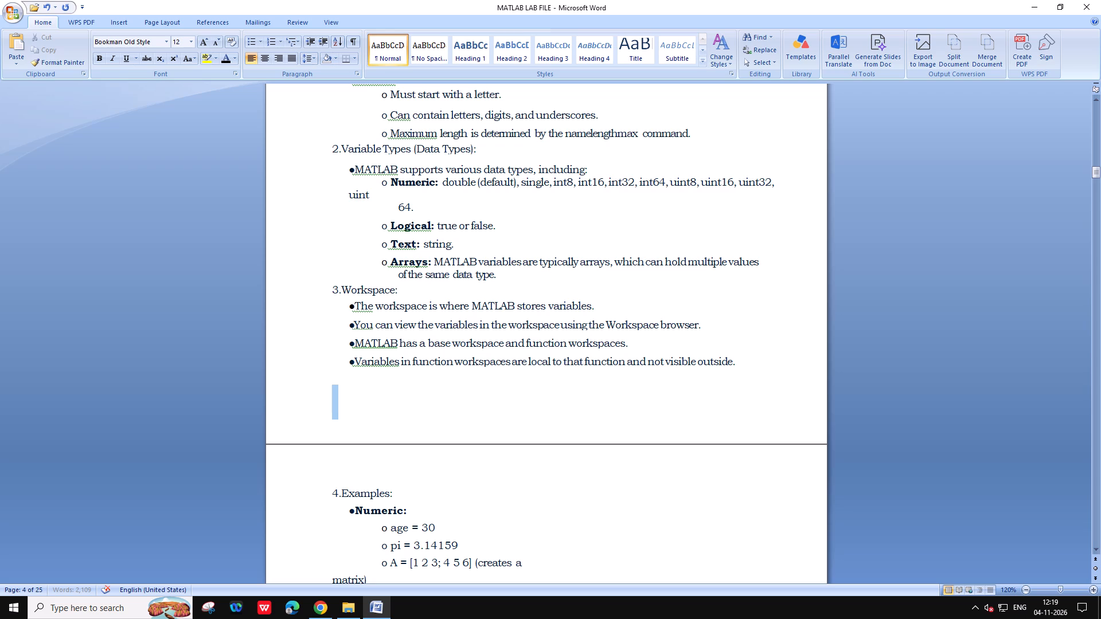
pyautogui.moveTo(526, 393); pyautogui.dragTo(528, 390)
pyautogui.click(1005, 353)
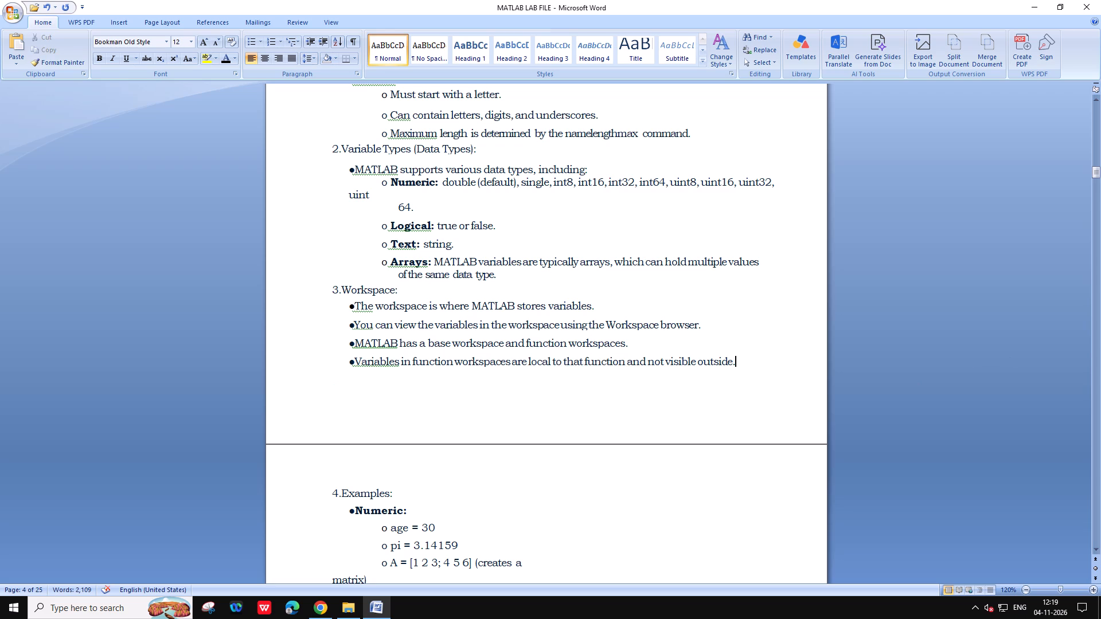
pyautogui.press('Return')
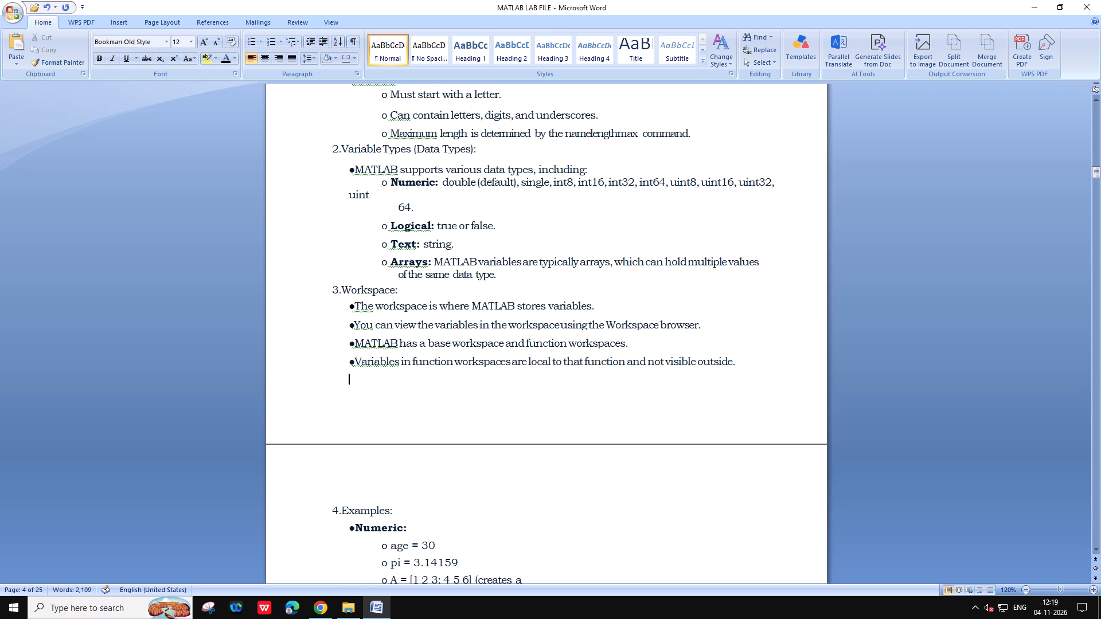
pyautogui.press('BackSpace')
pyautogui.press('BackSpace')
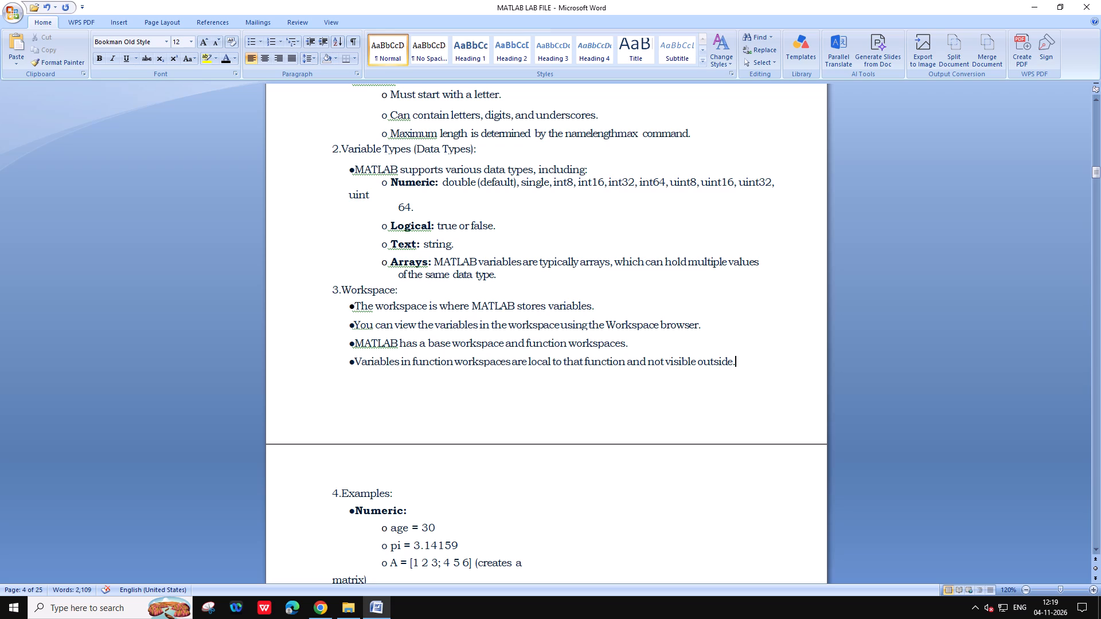
# Replace the student name under Submitted By on the cover page with Aakash.
pyautogui.scroll(7, 531, 295)
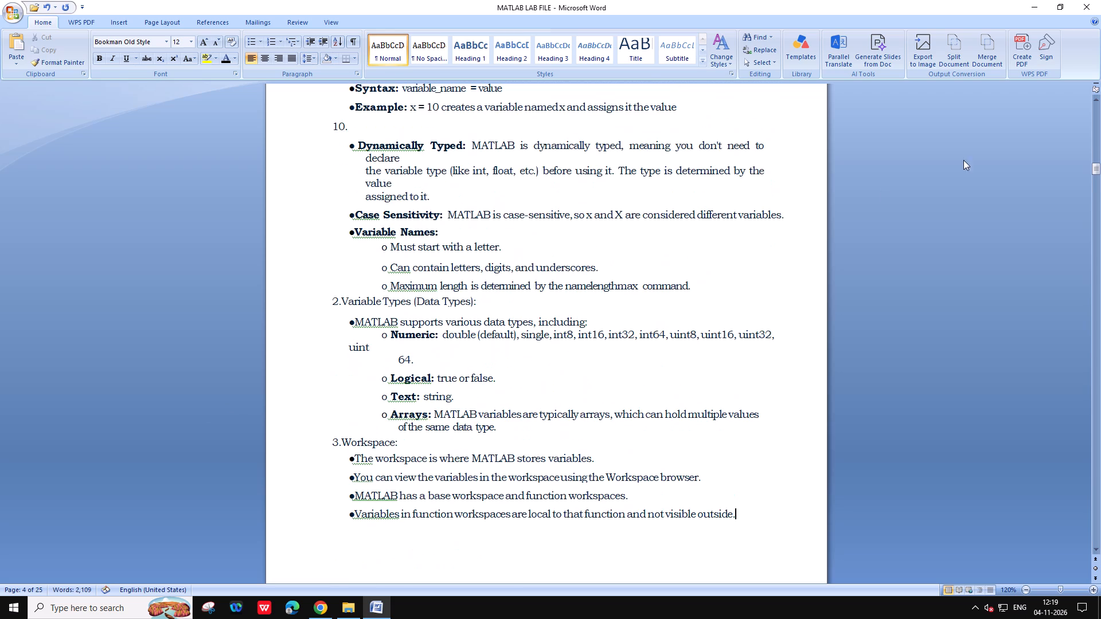
pyautogui.moveTo(1095, 171); pyautogui.dragTo(1095, 112)
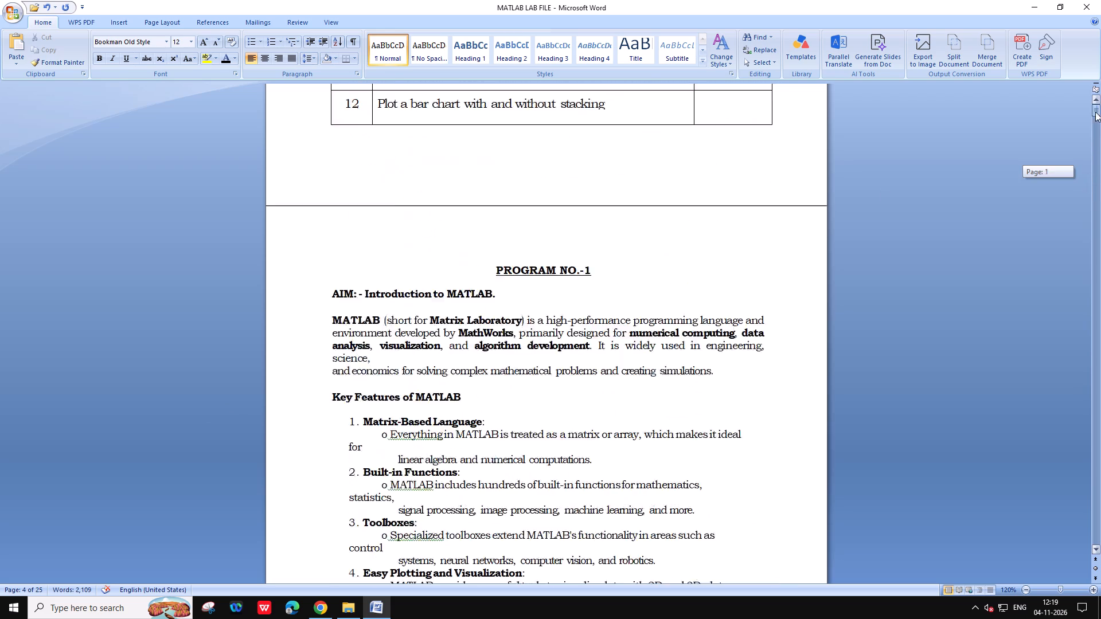
pyautogui.moveTo(1095, 112); pyautogui.dragTo(1100, 42)
pyautogui.scroll(-10, 666, 335)
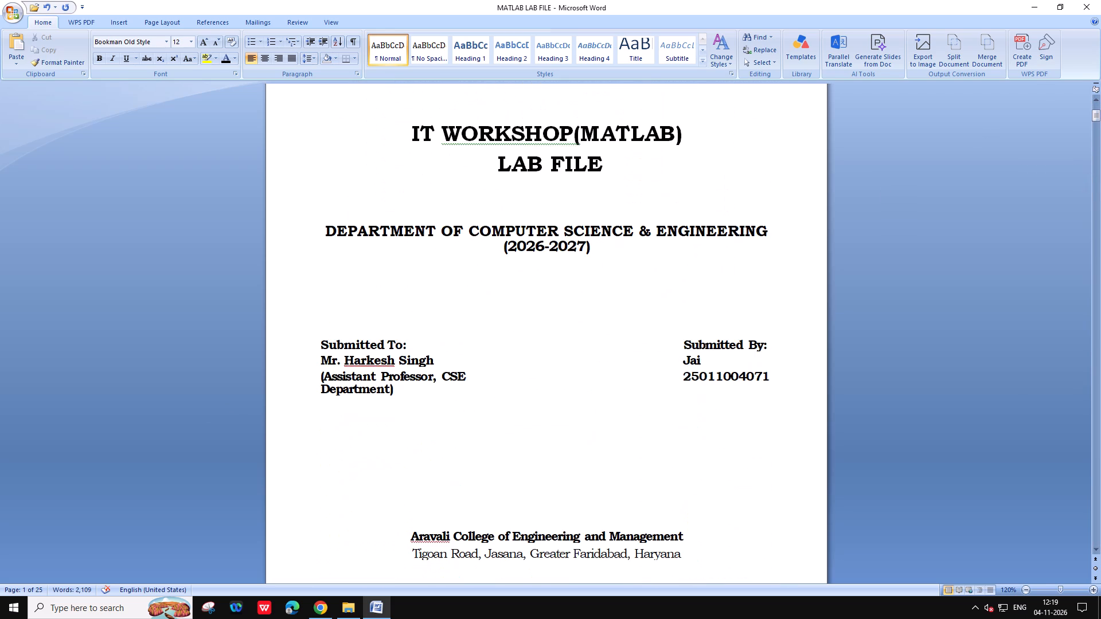
pyautogui.scroll(-4, 666, 335)
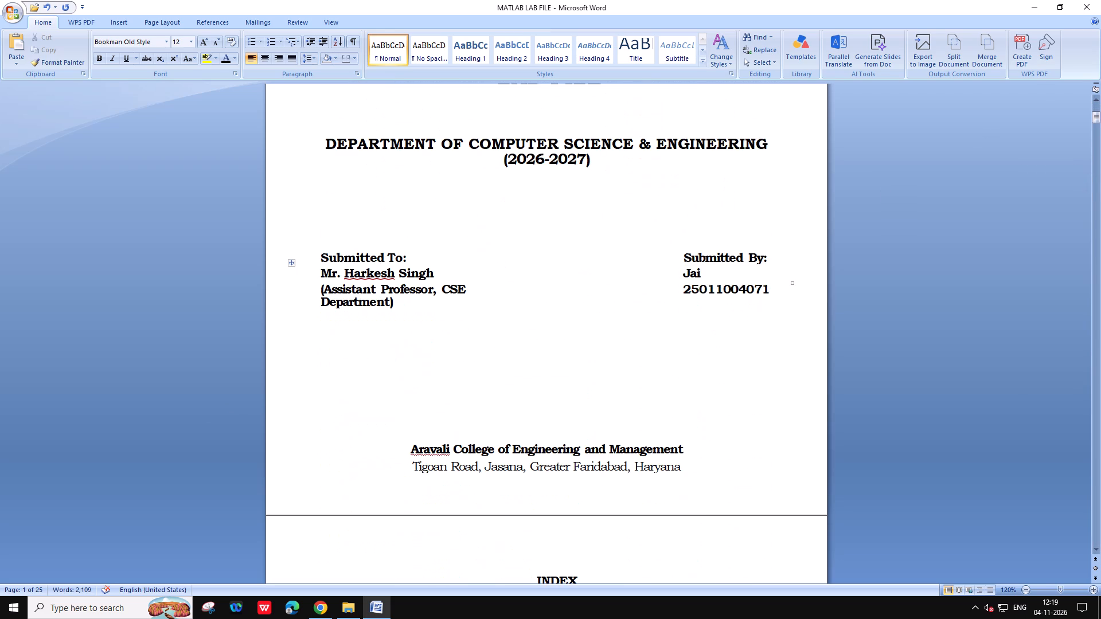
pyautogui.click(700, 274)
pyautogui.press('BackSpace')
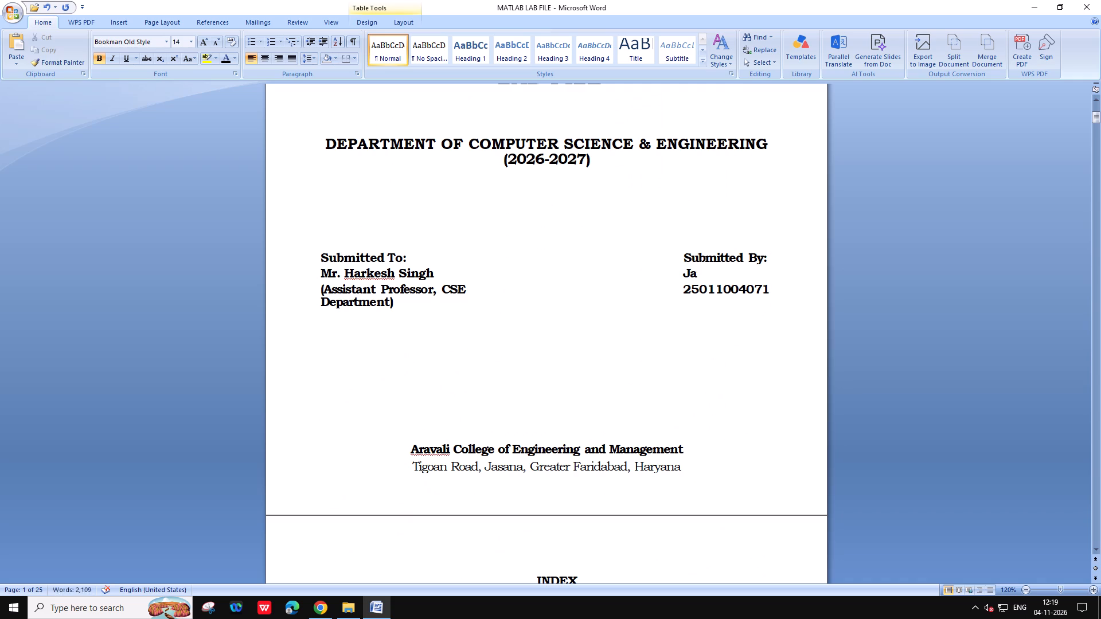
pyautogui.press('BackSpace')
pyautogui.press('BackSpace')
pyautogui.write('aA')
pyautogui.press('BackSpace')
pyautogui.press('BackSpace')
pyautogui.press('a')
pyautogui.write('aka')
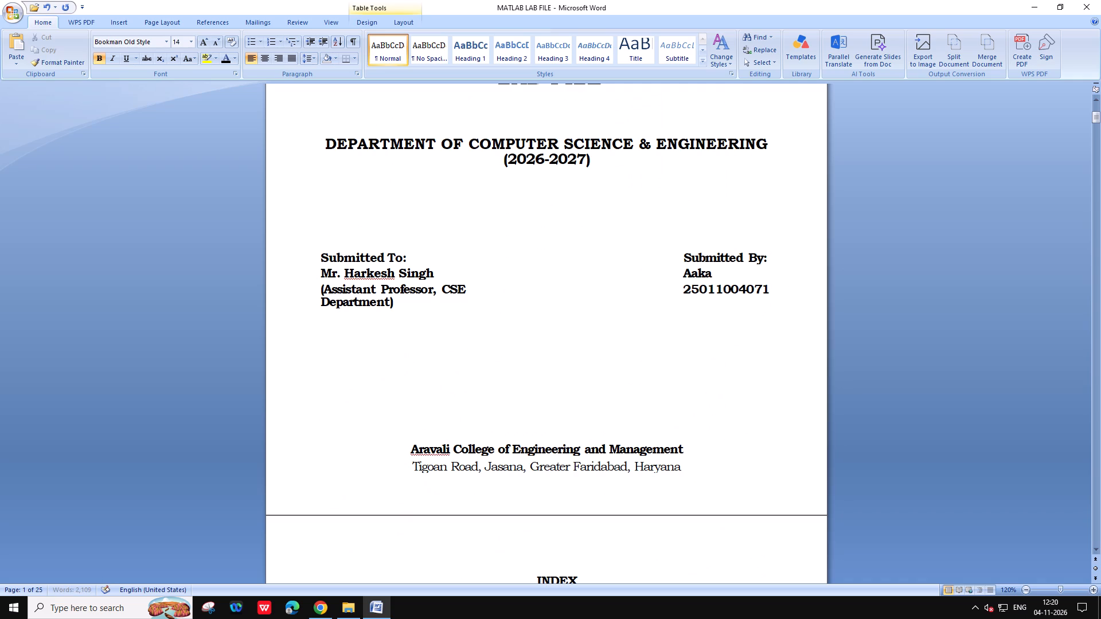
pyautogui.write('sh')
# Add the student's surname after the first name under Submitted By on the cover page.
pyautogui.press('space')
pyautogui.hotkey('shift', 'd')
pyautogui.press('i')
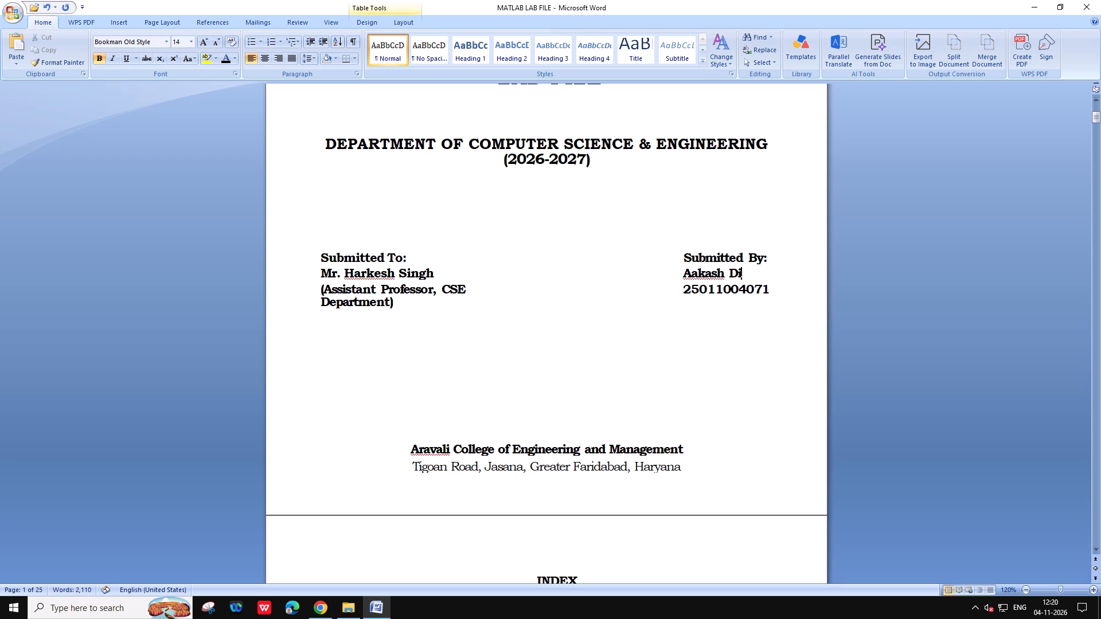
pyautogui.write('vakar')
# Replace the last two digits of the roll number under Submitted By with this student's digits.
pyautogui.click(769, 295)
pyautogui.press('BackSpace')
pyautogui.press('BackSpace')
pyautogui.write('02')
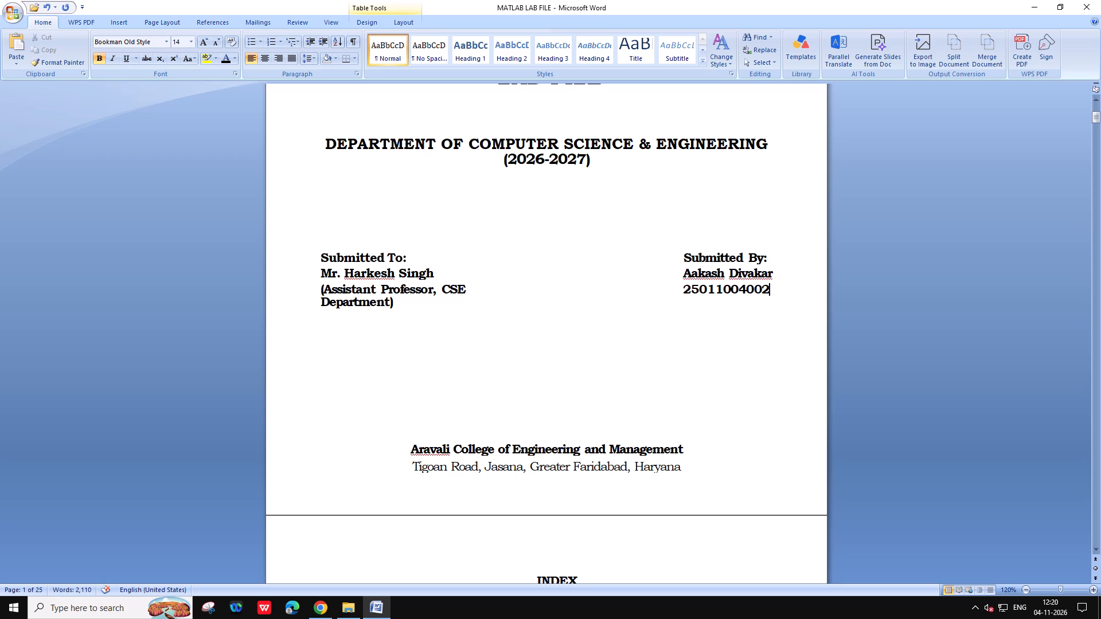
# Print all pages of the document with Microsoft Print to PDF, scaled to A4 paper size.
pyautogui.click(1, 17)
pyautogui.click(50, 295)
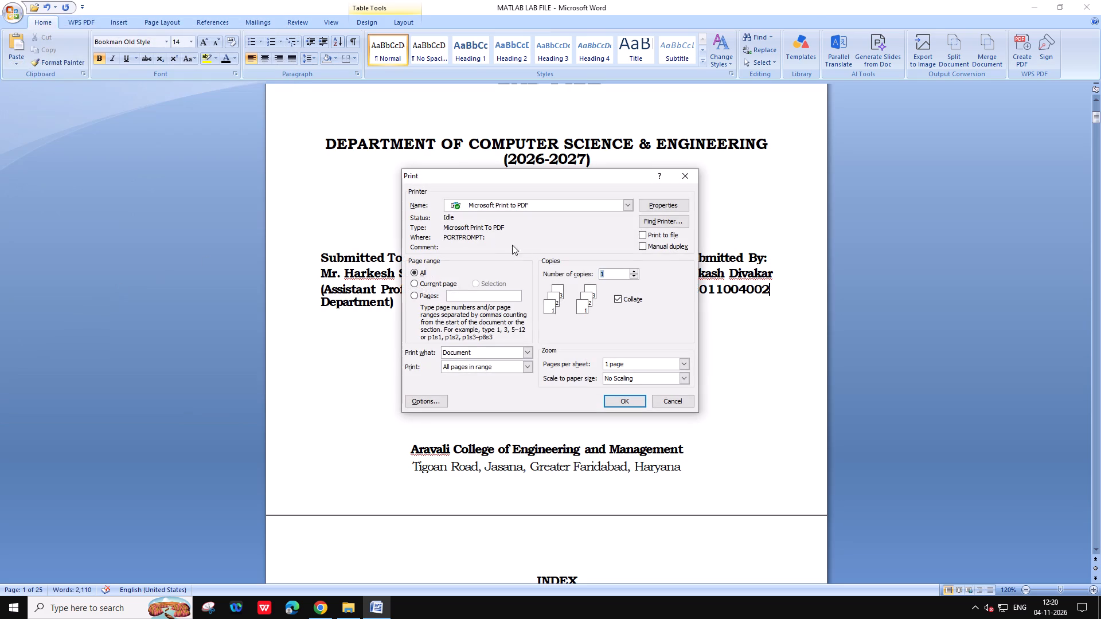
pyautogui.click(651, 375)
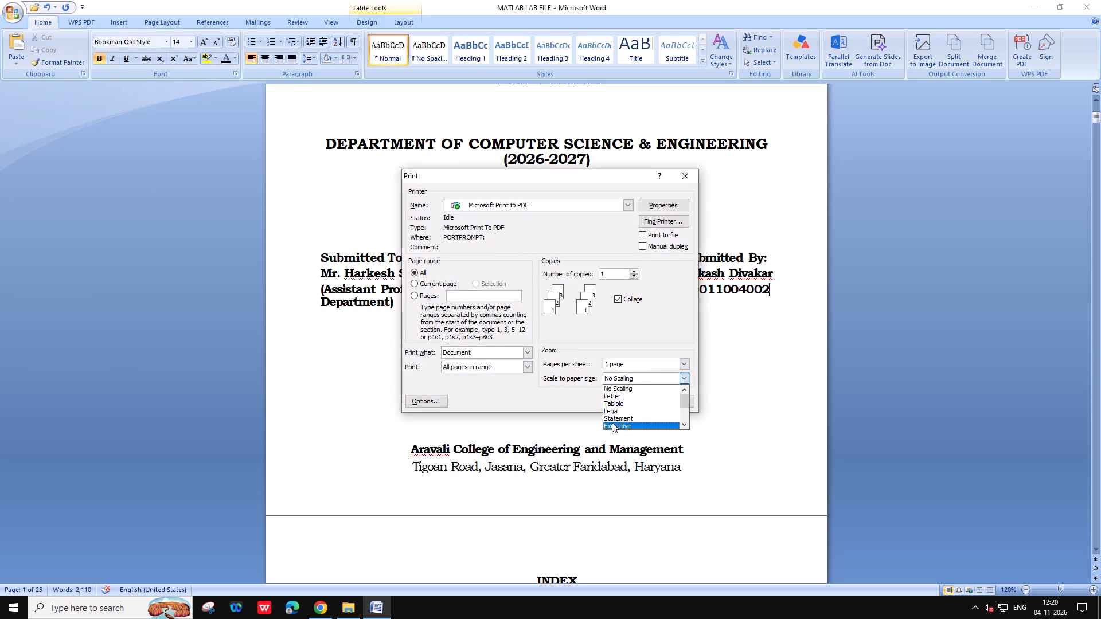
pyautogui.scroll(-3, 612, 422)
pyautogui.click(623, 418)
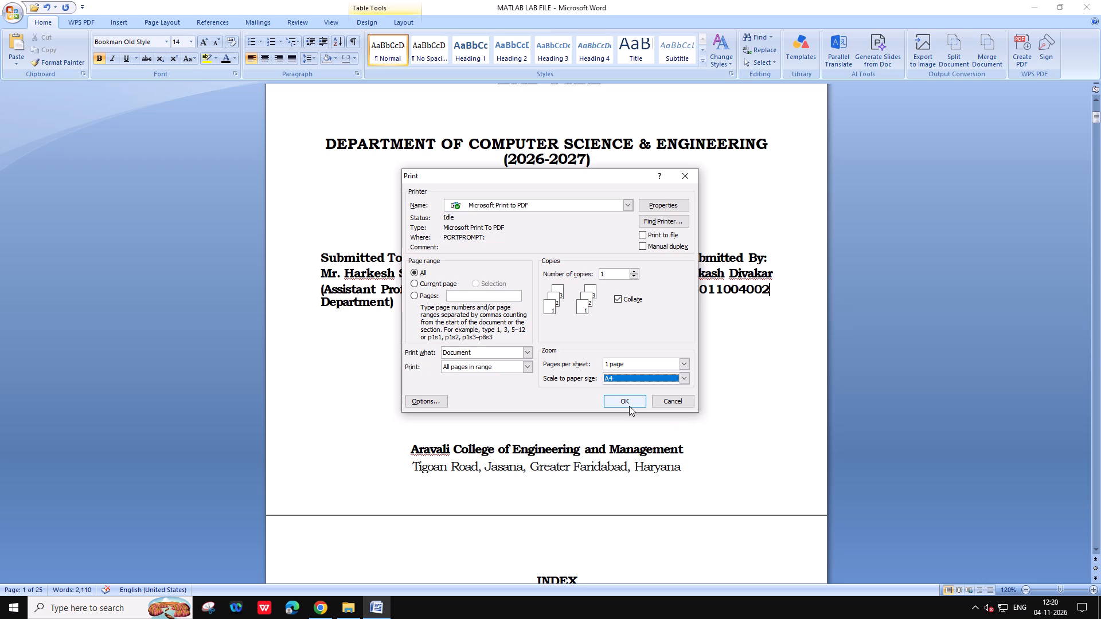
pyautogui.click(629, 406)
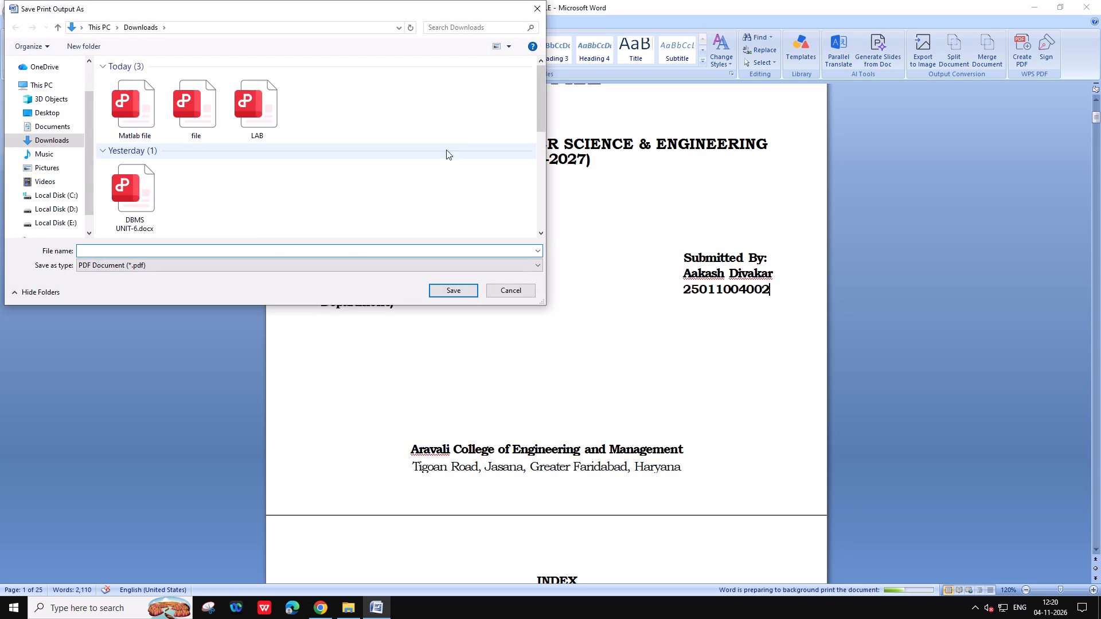
# Save the printed PDF of the lab file in Downloads under the name aakash.
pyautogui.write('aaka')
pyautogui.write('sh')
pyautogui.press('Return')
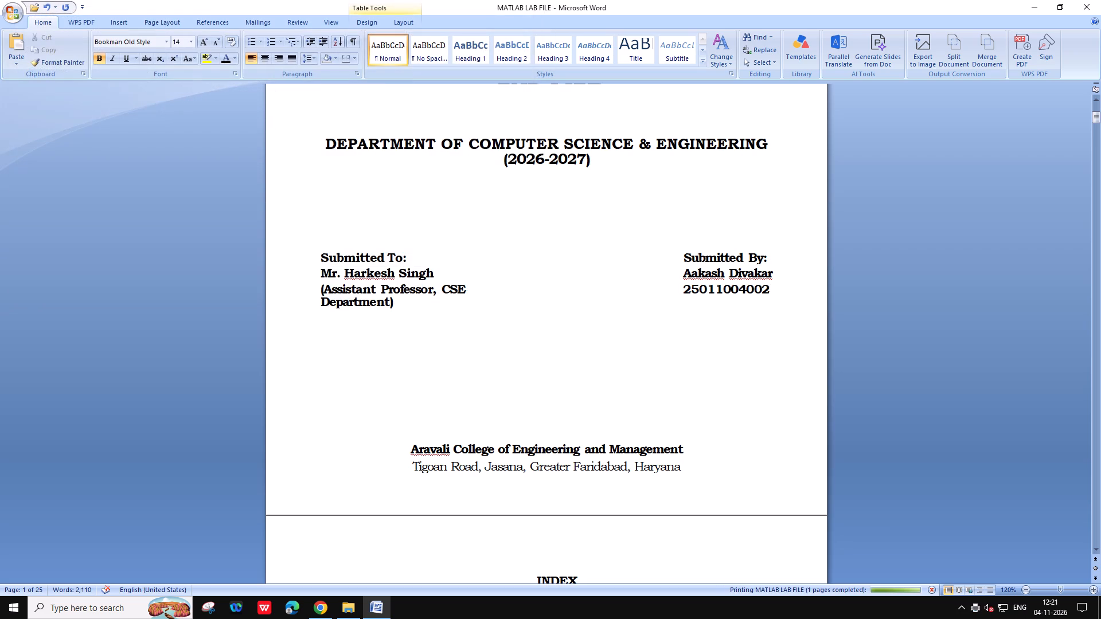
# Replace the full student name under Submitted By on the cover page with the first name Bhupendra.
pyautogui.click(774, 273)
pyautogui.press('BackSpace')
pyautogui.press('BackSpace')
pyautogui.press('BackSpace')
pyautogui.press('BackSpace')
pyautogui.press('BackSpace')
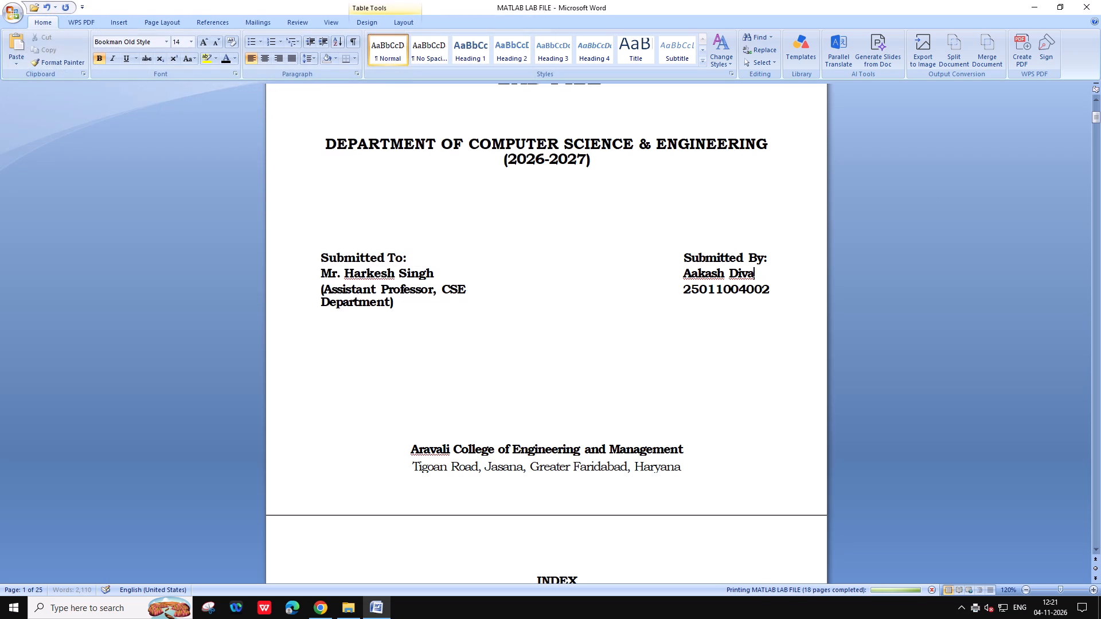
pyautogui.press('BackSpace')
pyautogui.press('BackSpace')
pyautogui.press('BackSpace')
pyautogui.press('BackSpace')
pyautogui.press('BackSpace')
pyautogui.press('BackSpace')
pyautogui.press('BackSpace')
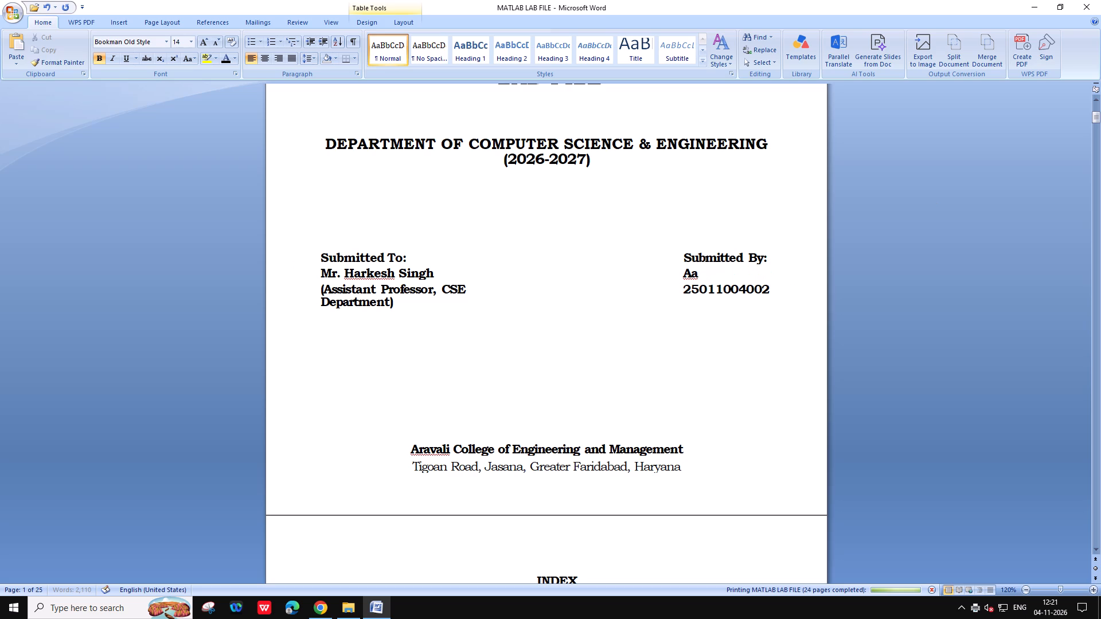
pyautogui.press('BackSpace')
pyautogui.press('BackSpace')
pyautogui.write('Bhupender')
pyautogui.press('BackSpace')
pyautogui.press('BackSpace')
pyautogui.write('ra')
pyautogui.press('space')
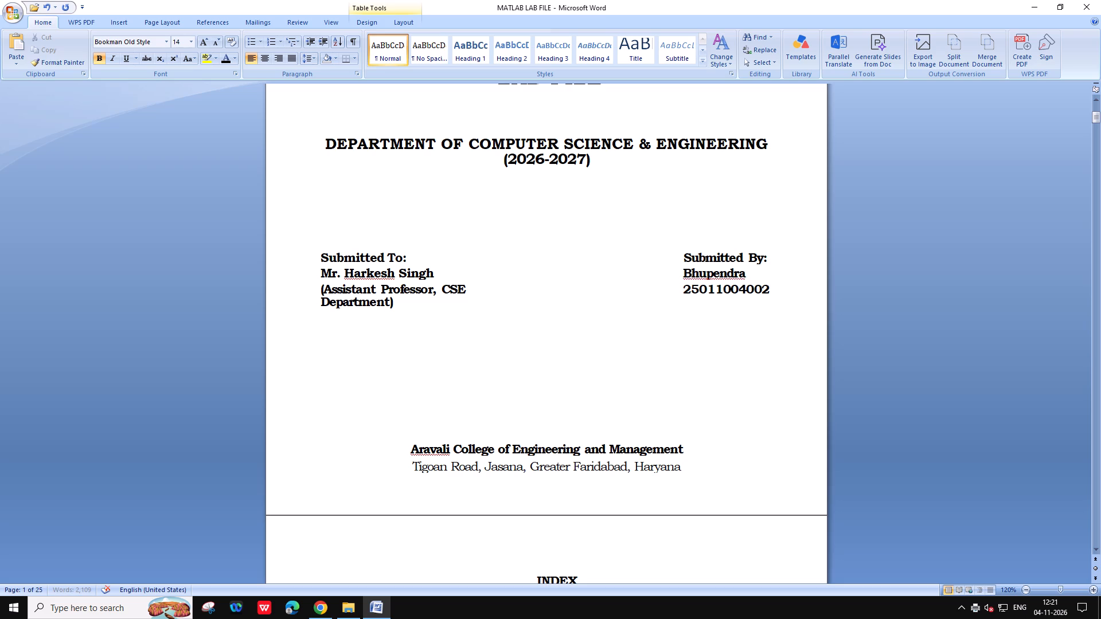
# Add the new student's surname after the first name under Submitted By on the cover page.
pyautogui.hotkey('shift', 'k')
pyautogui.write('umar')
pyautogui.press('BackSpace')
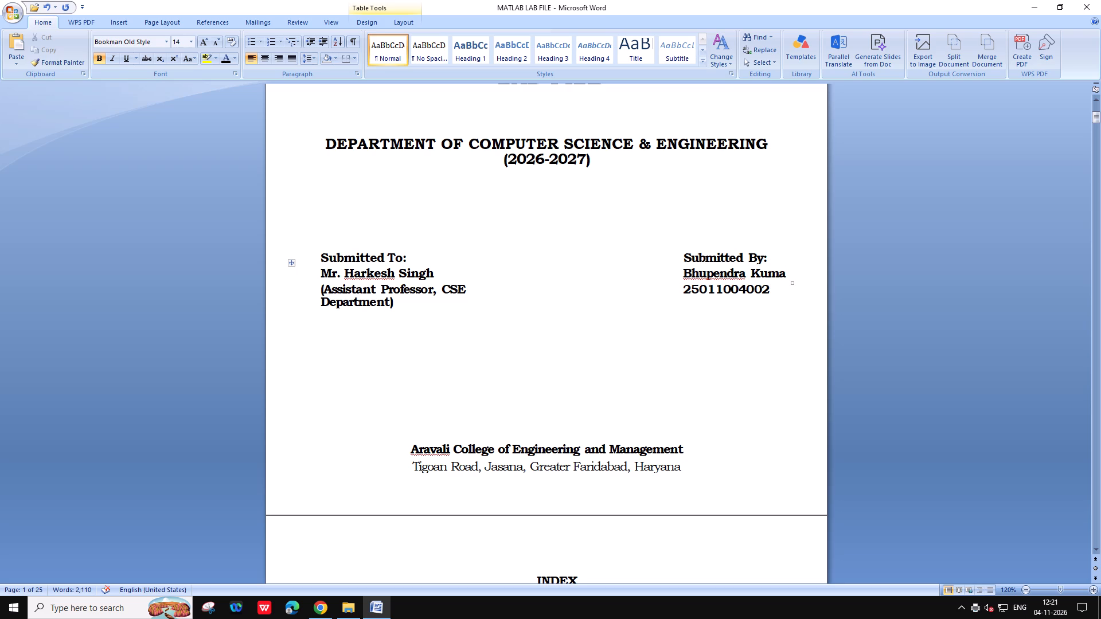
pyautogui.moveTo(791, 271); pyautogui.dragTo(796, 271)
# Complete the next student's surname under Submitted By and replace the last two digits of the roll number with that student's.
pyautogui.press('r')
pyautogui.click(774, 293)
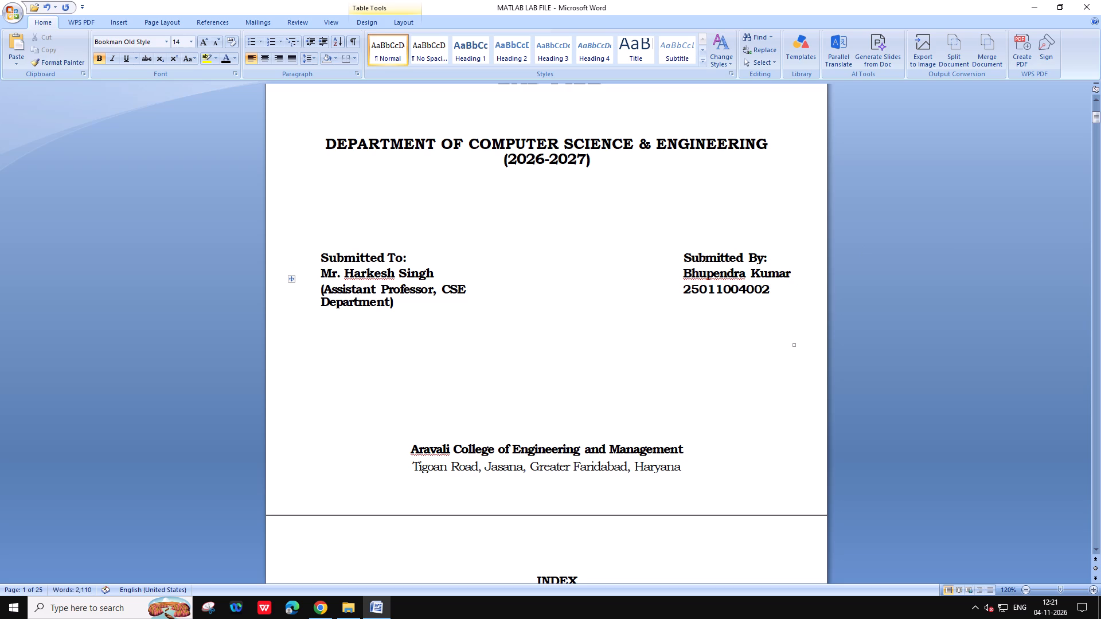
pyautogui.press('BackSpace')
pyautogui.press('BackSpace')
pyautogui.press('BackSpace')
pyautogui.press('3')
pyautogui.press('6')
# Print all pages to PDF scaled to A4, naming the output file bhupendra in the Downloads folder.
pyautogui.click(14, 7)
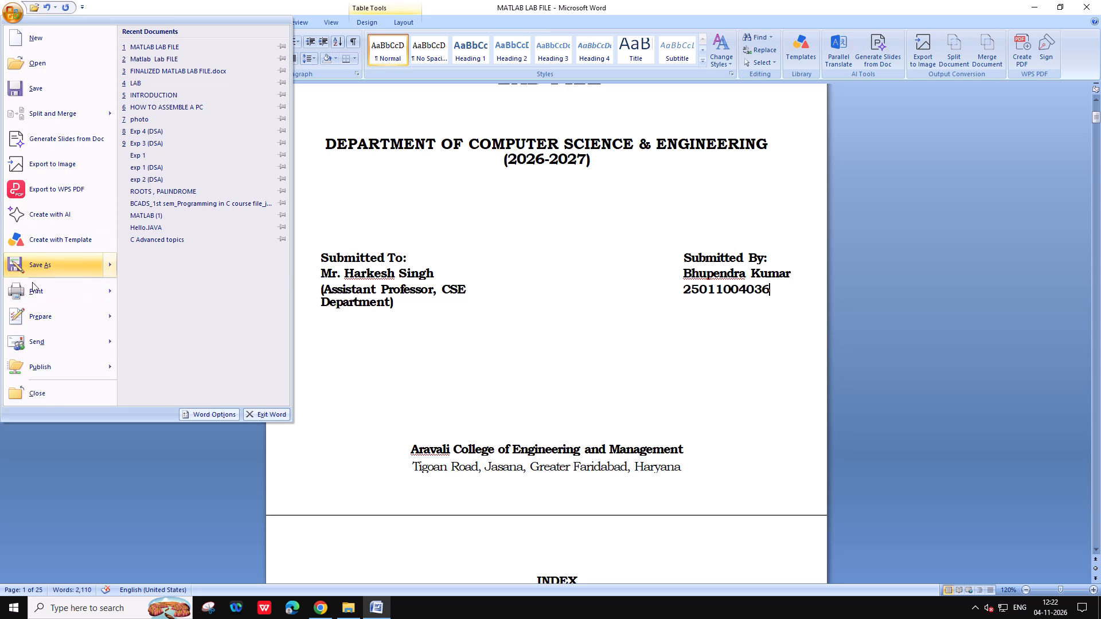
pyautogui.click(49, 292)
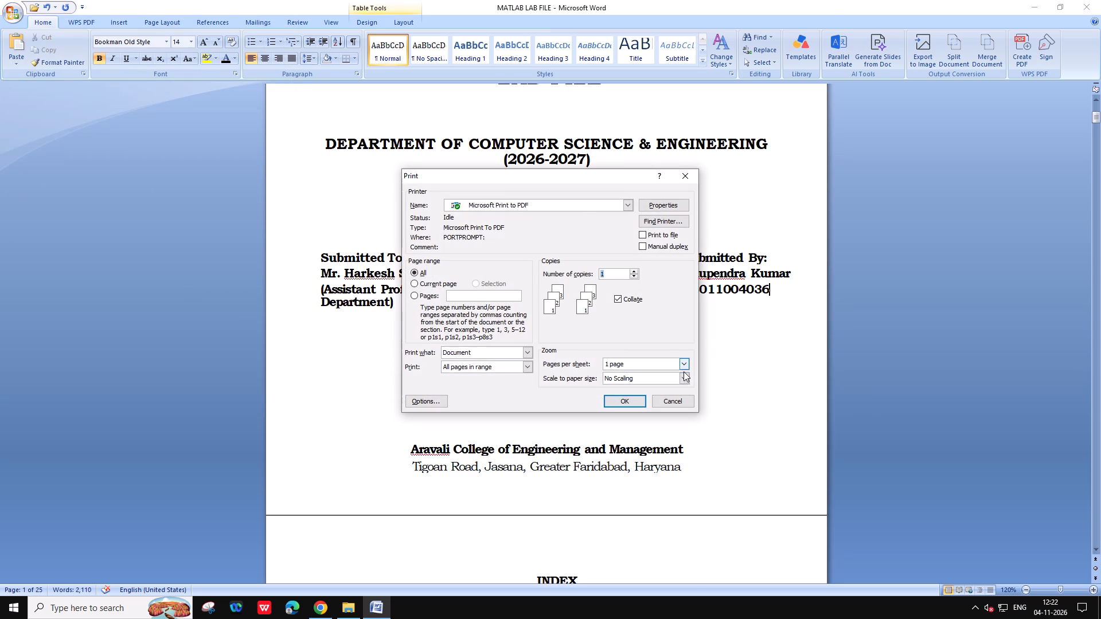
pyautogui.click(684, 374)
pyautogui.scroll(-3, 630, 421)
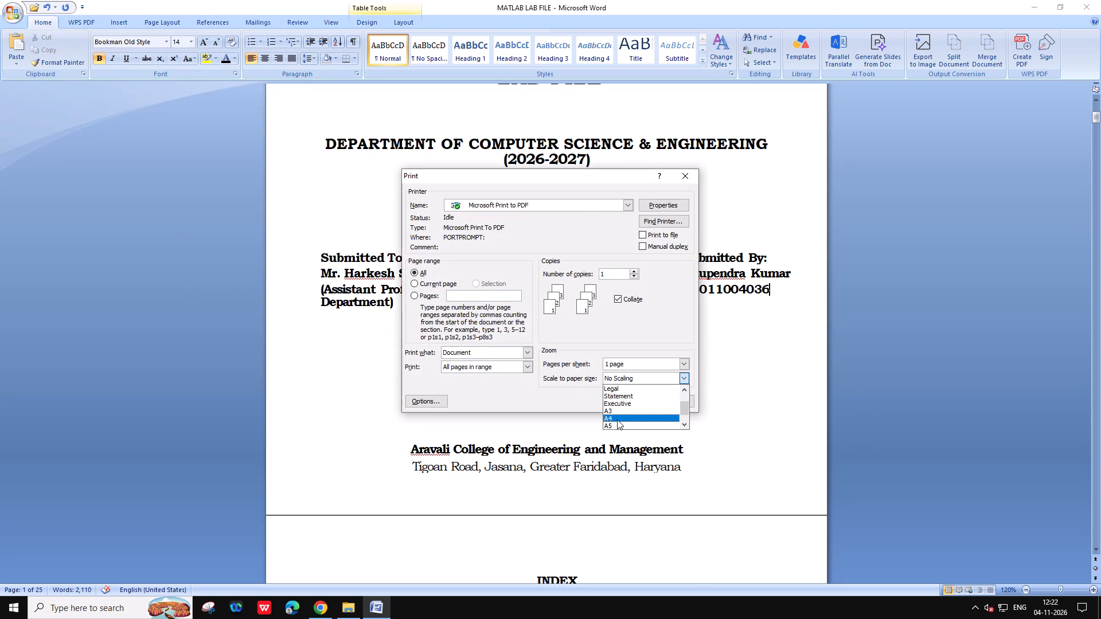
pyautogui.click(617, 420)
pyautogui.click(623, 405)
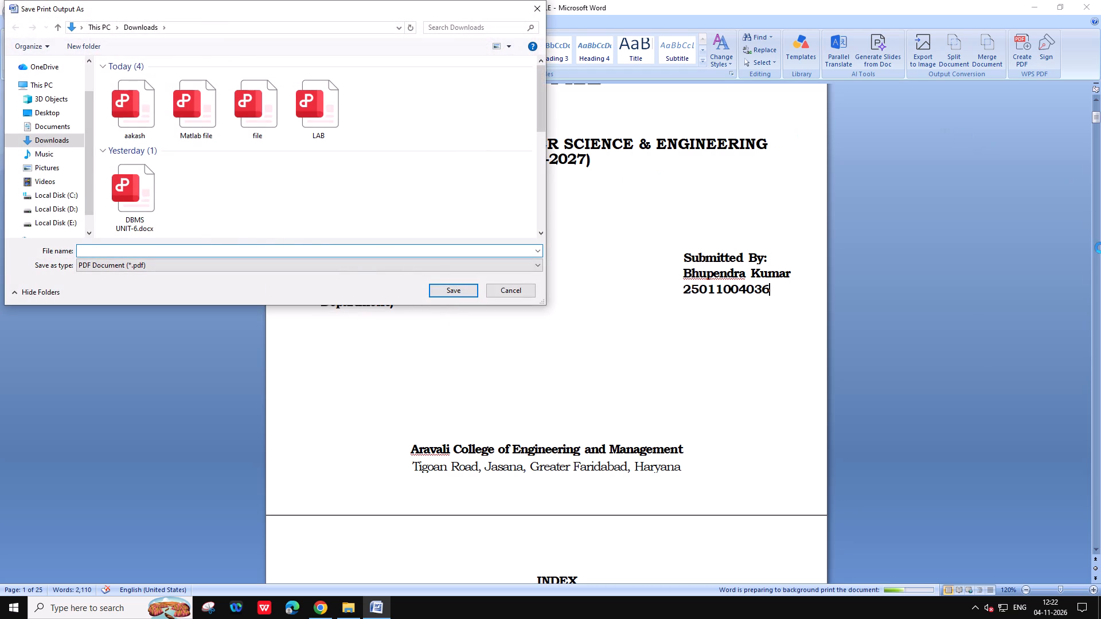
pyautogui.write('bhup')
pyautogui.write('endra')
# Save the bhupendra PDF print output in the Downloads folder.
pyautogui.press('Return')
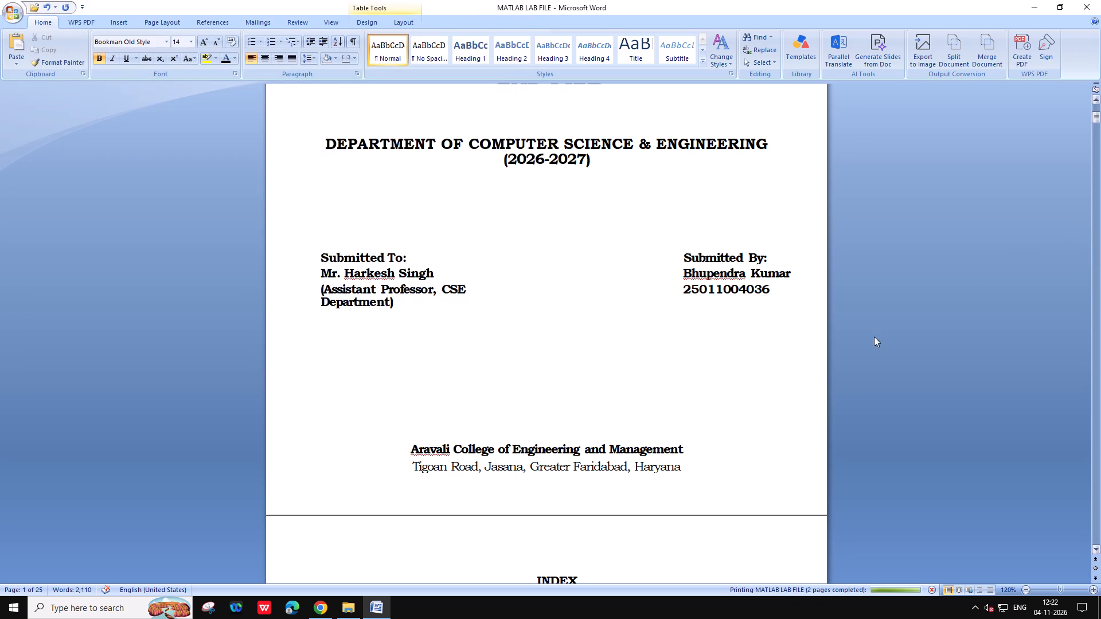
# Replace the student name under Submitted By on the cover page with the next student's first name and surname.
pyautogui.scroll(-10, 777, 328)
pyautogui.scroll(5, 777, 328)
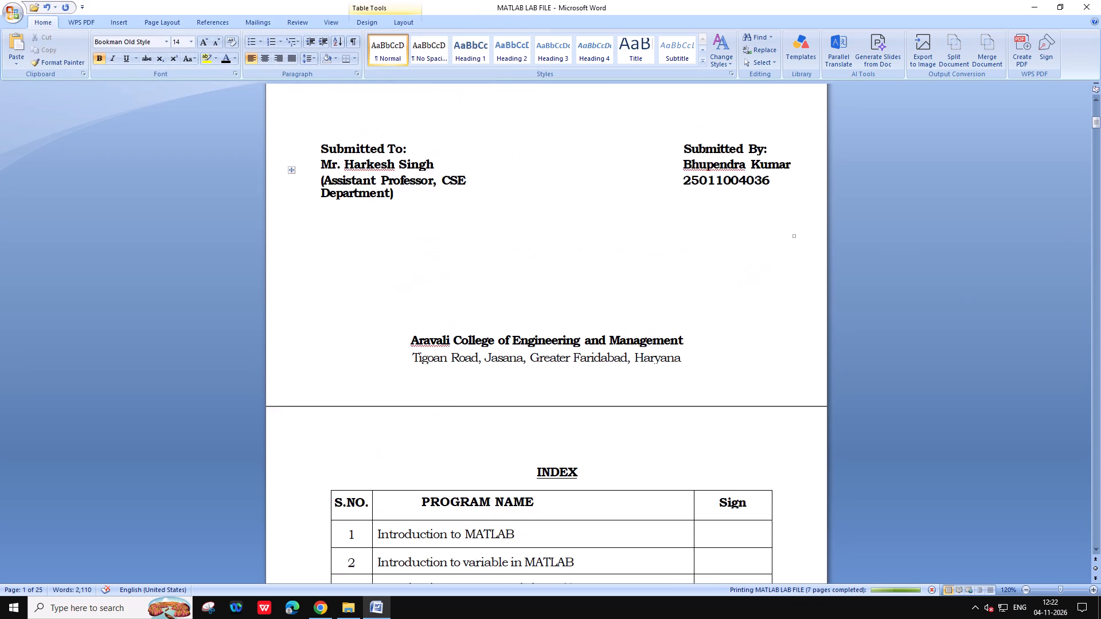
pyautogui.scroll(4, 777, 328)
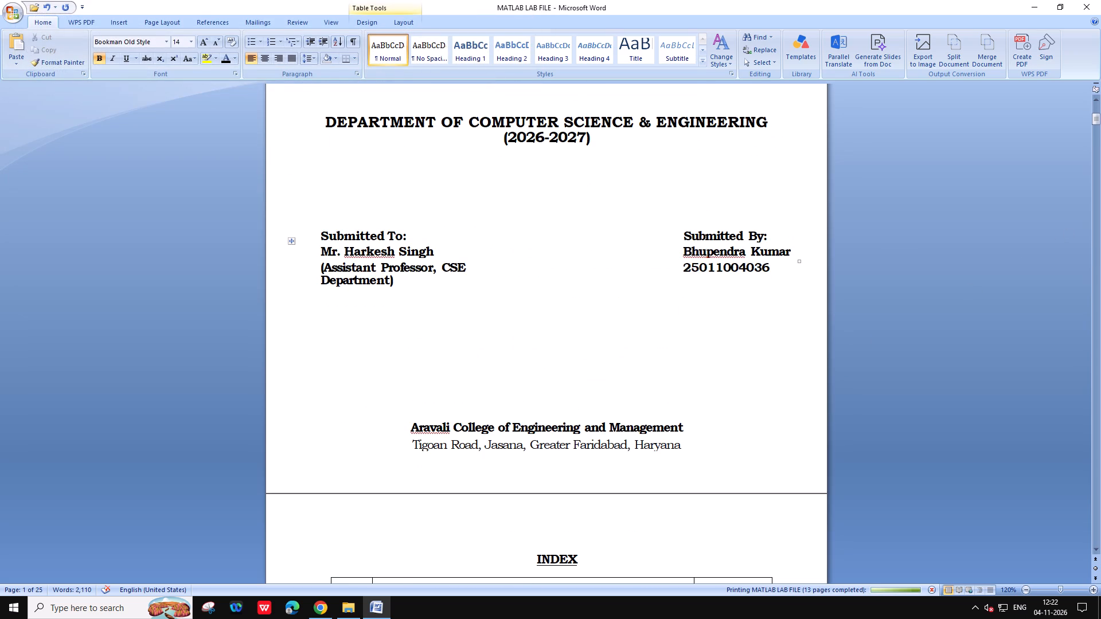
pyautogui.click(792, 248)
pyautogui.press('BackSpace')
pyautogui.press('BackSpace')
pyautogui.press('BackSpace')
pyautogui.press('BackSpace')
pyautogui.press('BackSpace')
pyautogui.press('BackSpace')
pyautogui.press('BackSpace')
pyautogui.press('BackSpace')
pyautogui.press('BackSpace')
pyautogui.press('BackSpace')
pyautogui.press('BackSpace')
pyautogui.press('BackSpace')
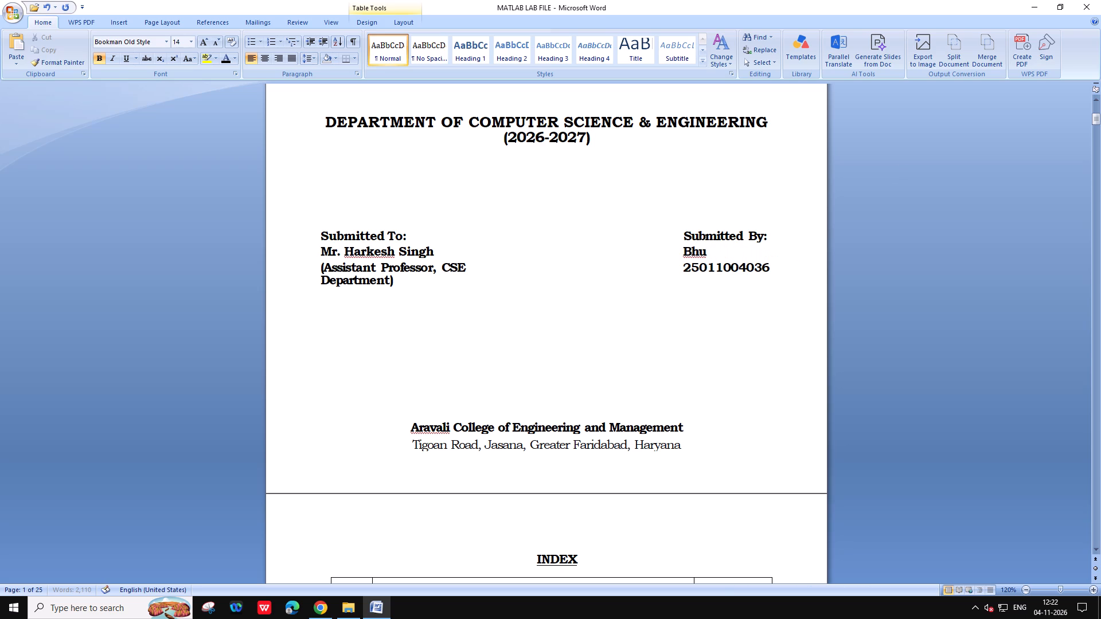
pyautogui.press('BackSpace')
pyautogui.press('BackSpace')
pyautogui.press('BackSpace')
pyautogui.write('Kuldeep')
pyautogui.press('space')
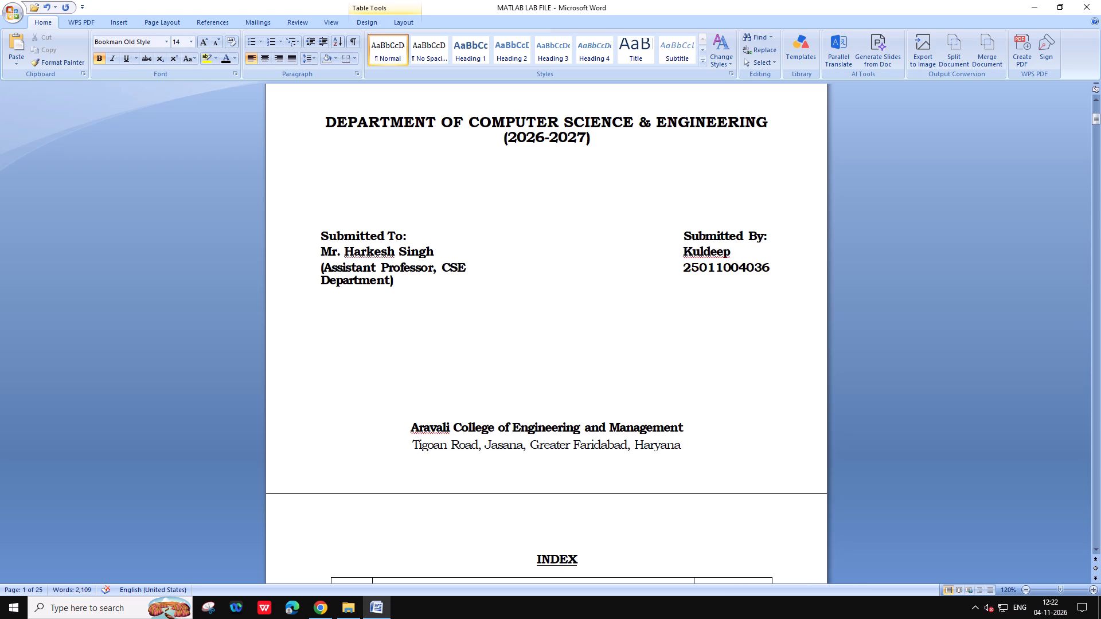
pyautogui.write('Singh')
# Replace the last two digits of the roll number under Submitted By with this student's digits.
pyautogui.click(772, 263)
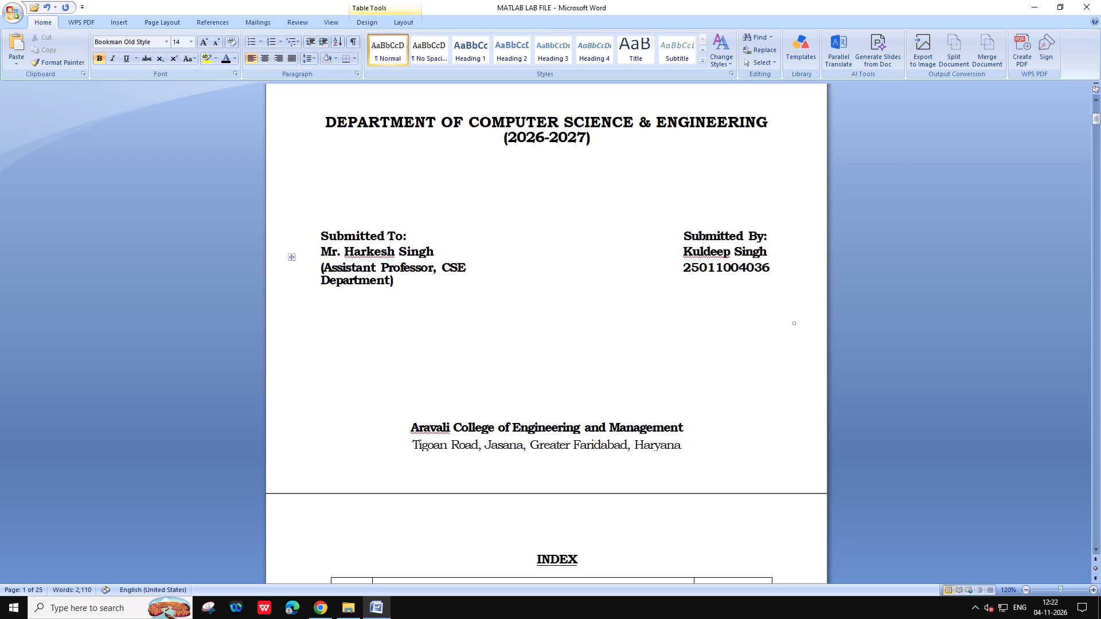
pyautogui.press('BackSpace')
pyautogui.press('BackSpace')
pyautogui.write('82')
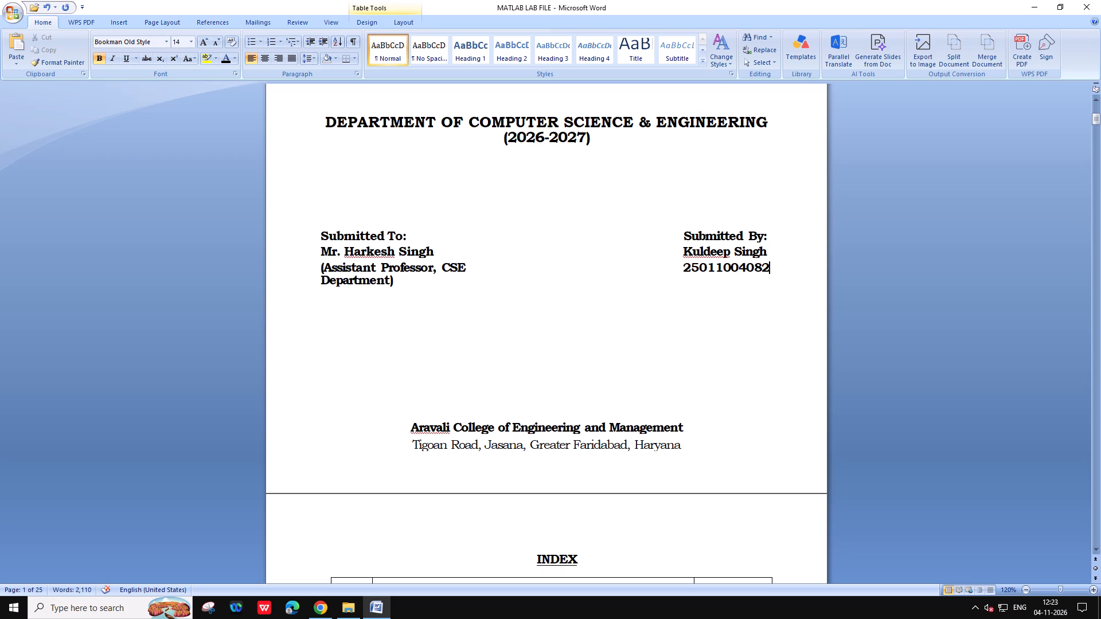
# Print all pages with Microsoft Print to PDF, saving the output file as kuldeep in the Downloads folder.
pyautogui.click(0, 25)
pyautogui.click(18, 4)
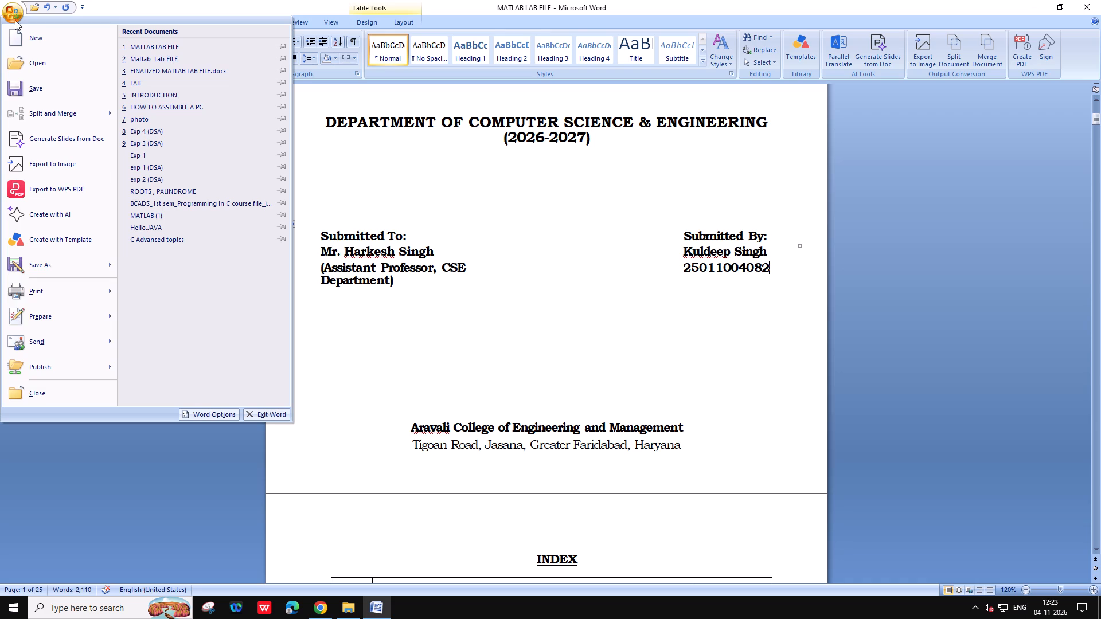
pyautogui.click(40, 289)
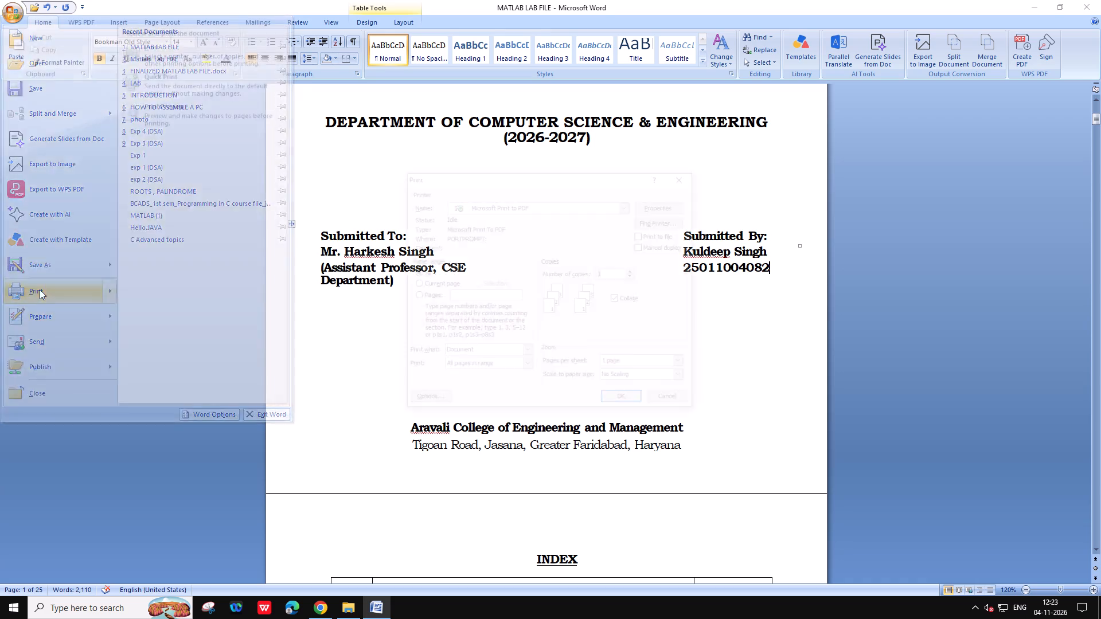
pyautogui.click(674, 382)
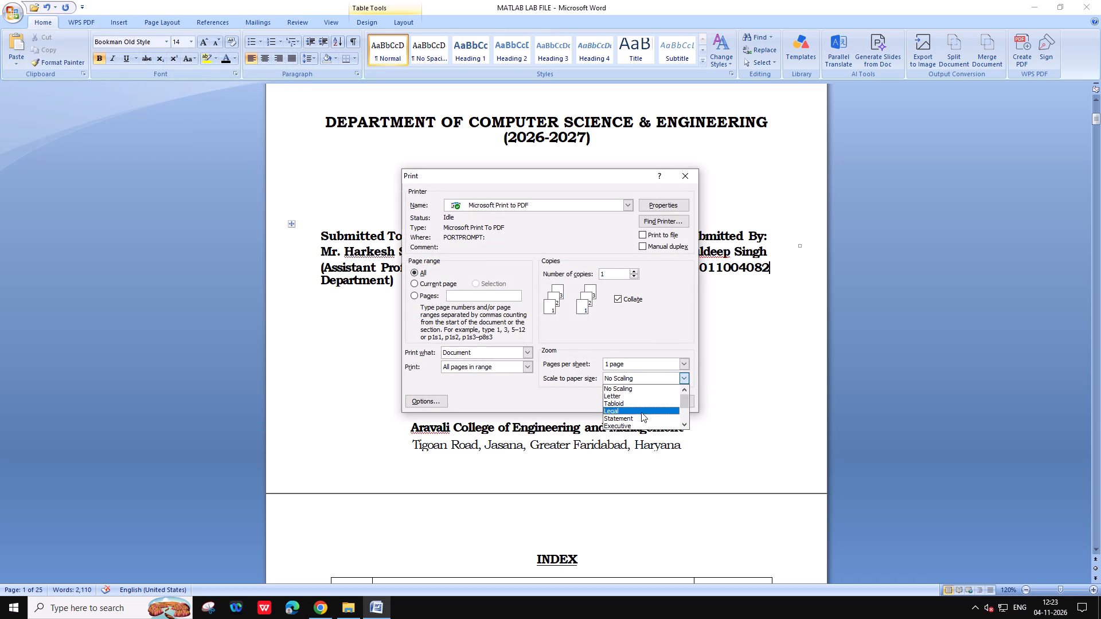
pyautogui.scroll(-5, 639, 416)
pyautogui.click(615, 405)
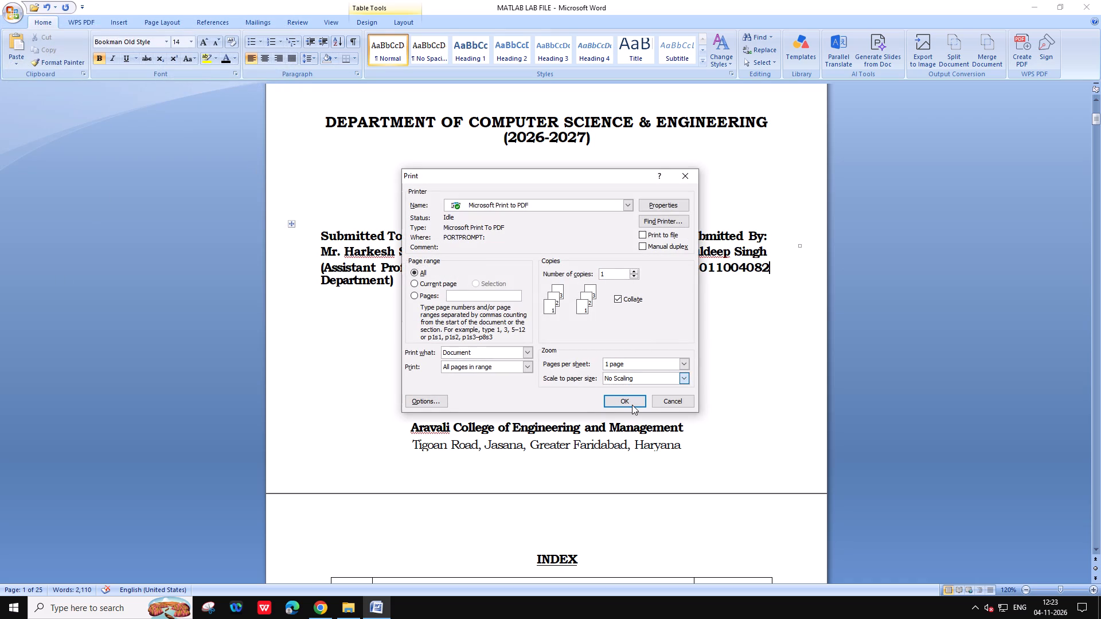
pyautogui.click(632, 405)
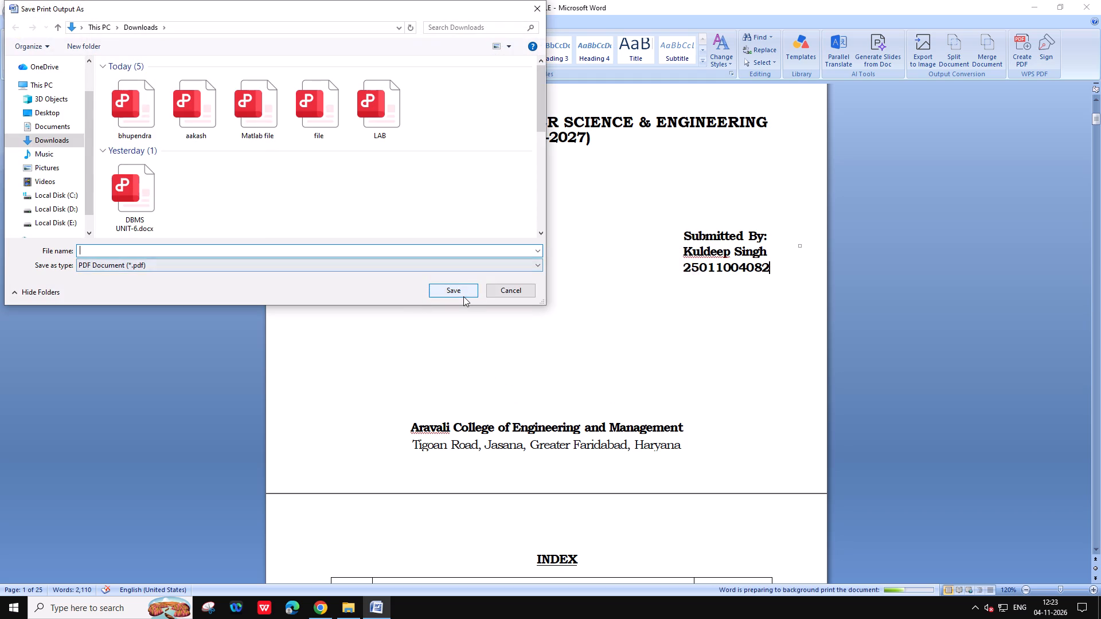
pyautogui.click(463, 290)
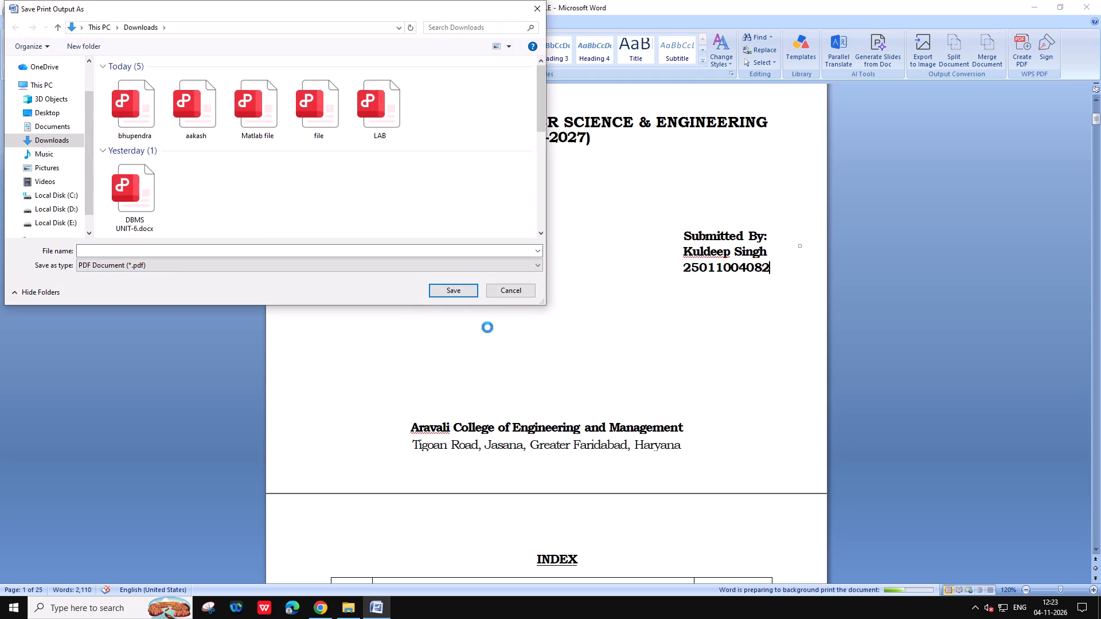
pyautogui.click(444, 290)
pyautogui.click(171, 248)
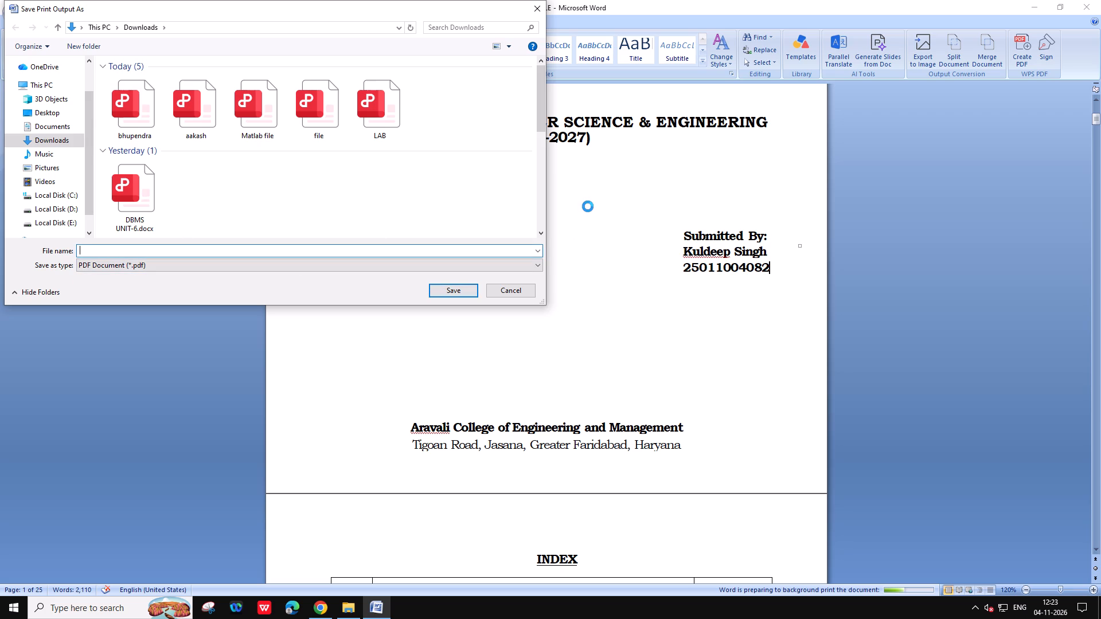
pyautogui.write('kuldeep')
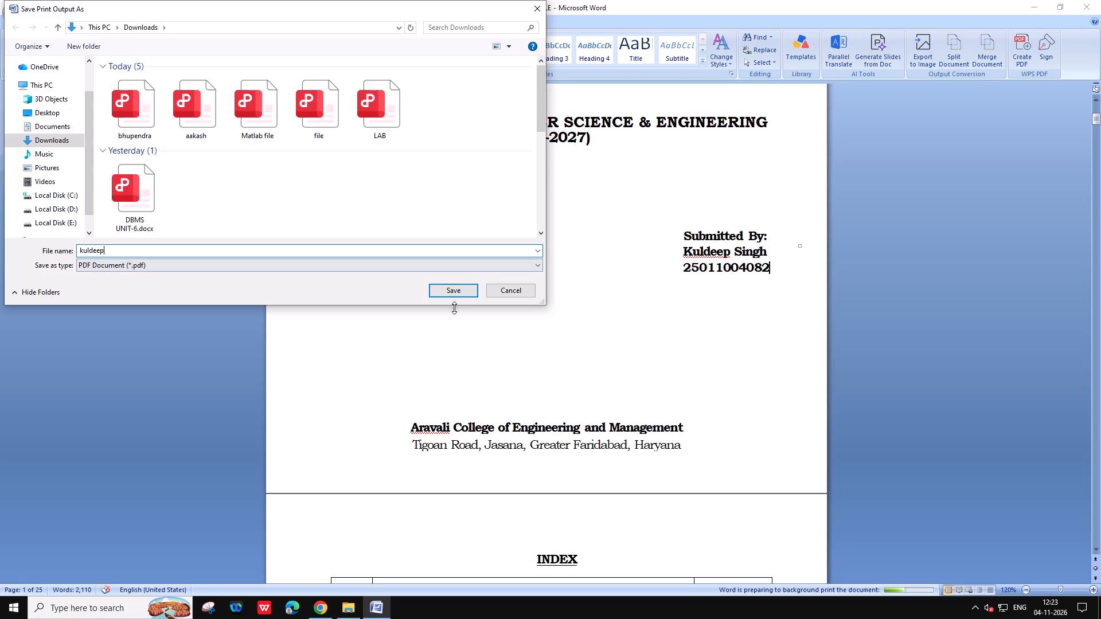
pyautogui.click(465, 289)
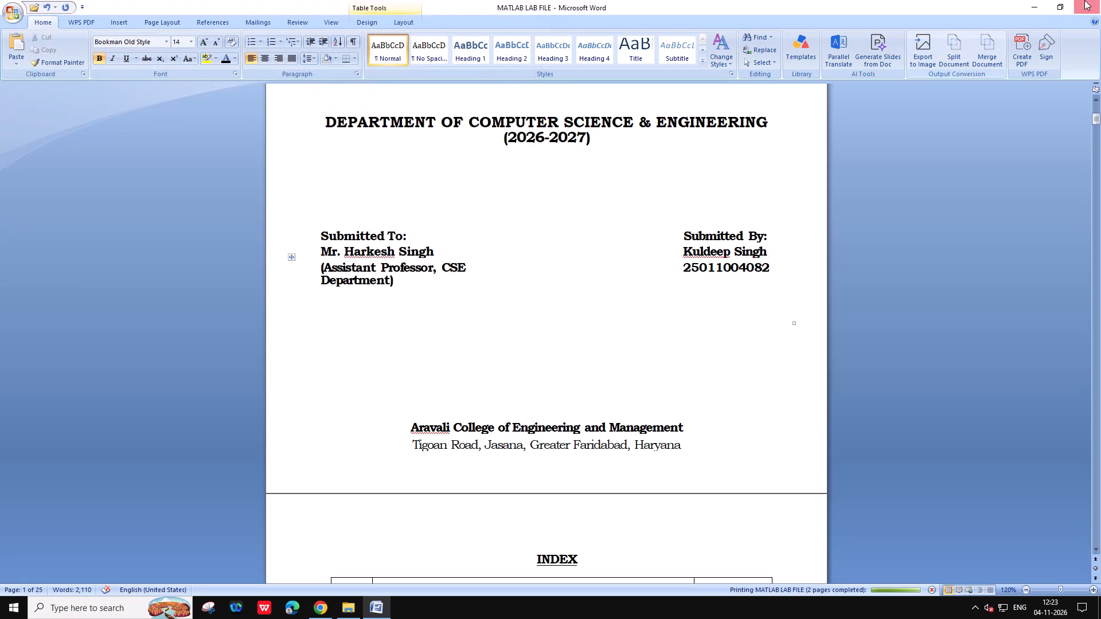
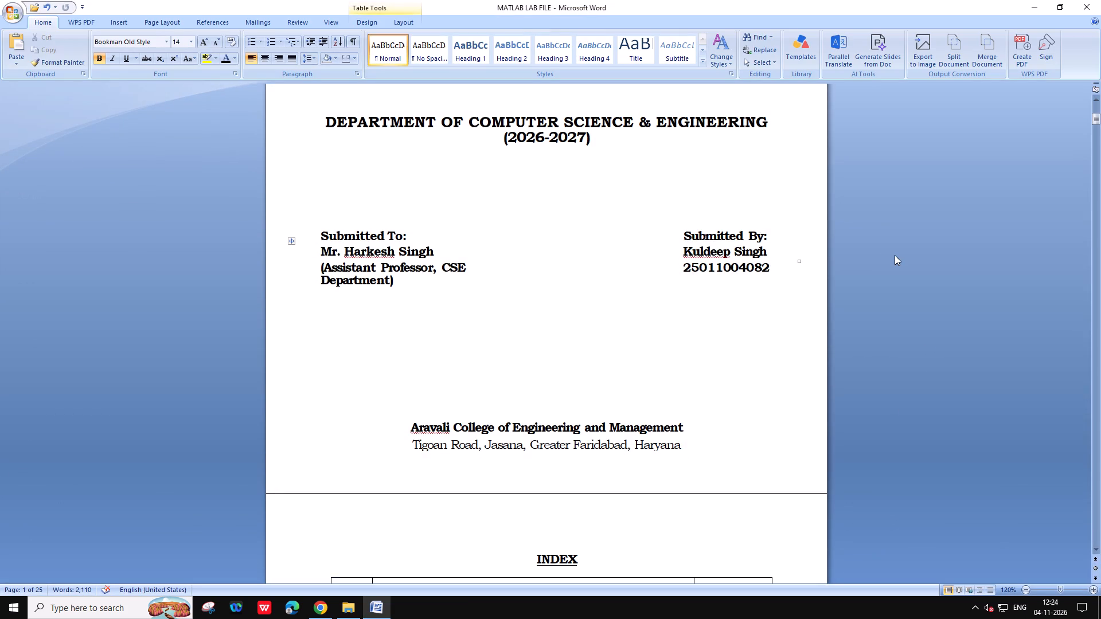
# Replace the student's first name under Submitted By with Krishna, keeping the surname.
pyautogui.press('BackSpace')
pyautogui.press('BackSpace')
pyautogui.press('BackSpace')
pyautogui.press('BackSpace')
pyautogui.press('BackSpace')
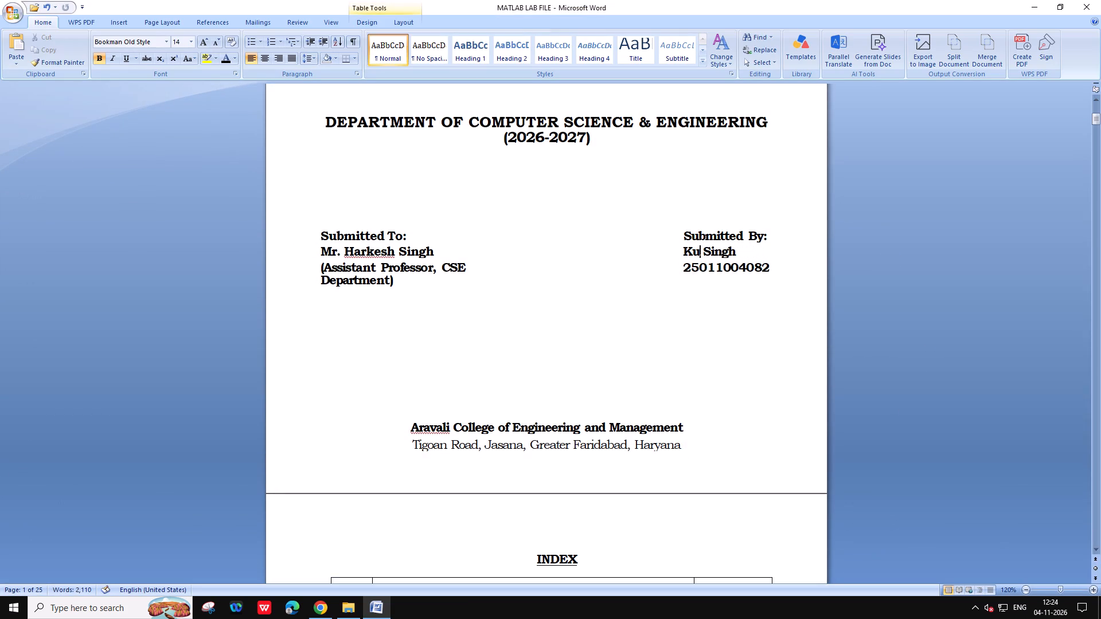
pyautogui.press('BackSpace')
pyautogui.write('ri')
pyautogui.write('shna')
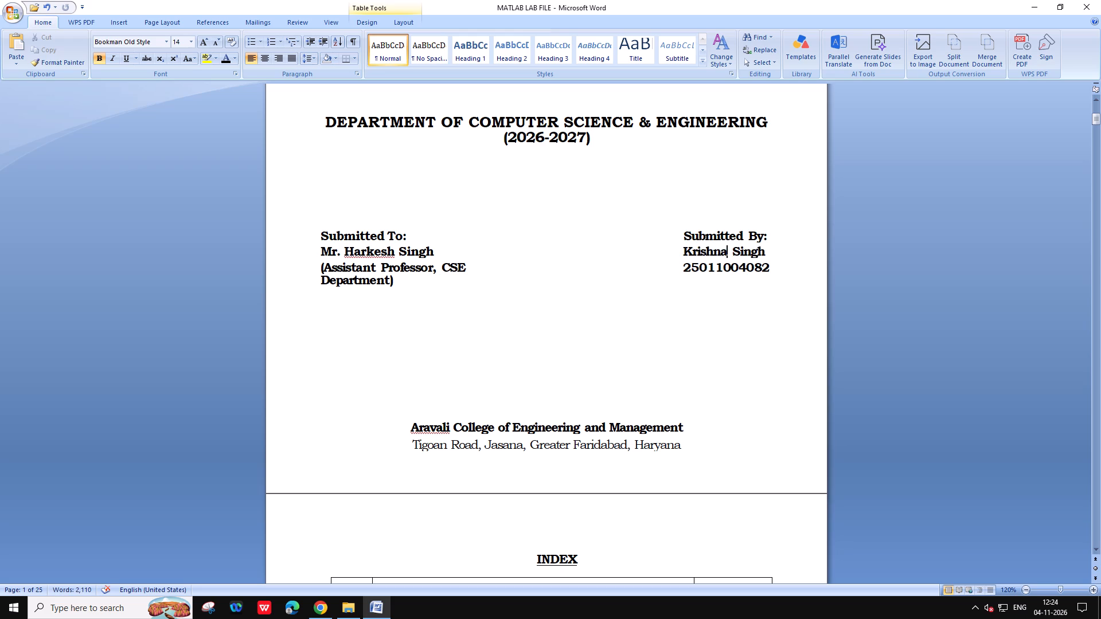
# Replace the last digit of the roll number under Submitted By with 0.
pyautogui.click(770, 268)
pyautogui.press('BackSpace')
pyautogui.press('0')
# Open the printing options for the updated lab file.
pyautogui.click(0, 11)
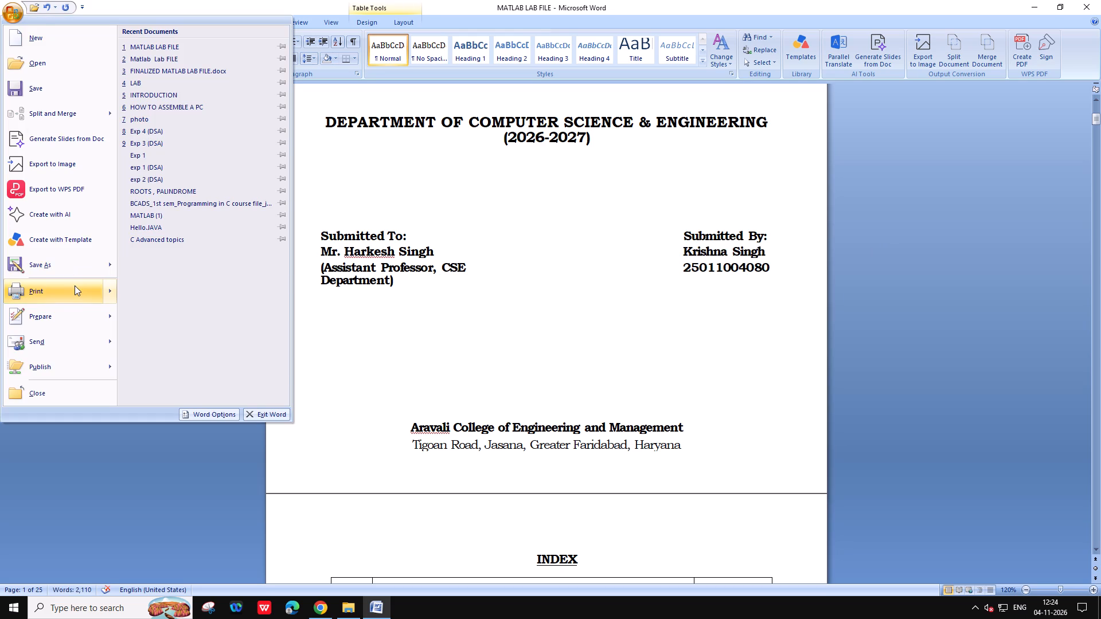
# Print all pages with Microsoft Print to PDF, scaled to A4, naming the output file krishna in the Downloads folder.
pyautogui.click(76, 296)
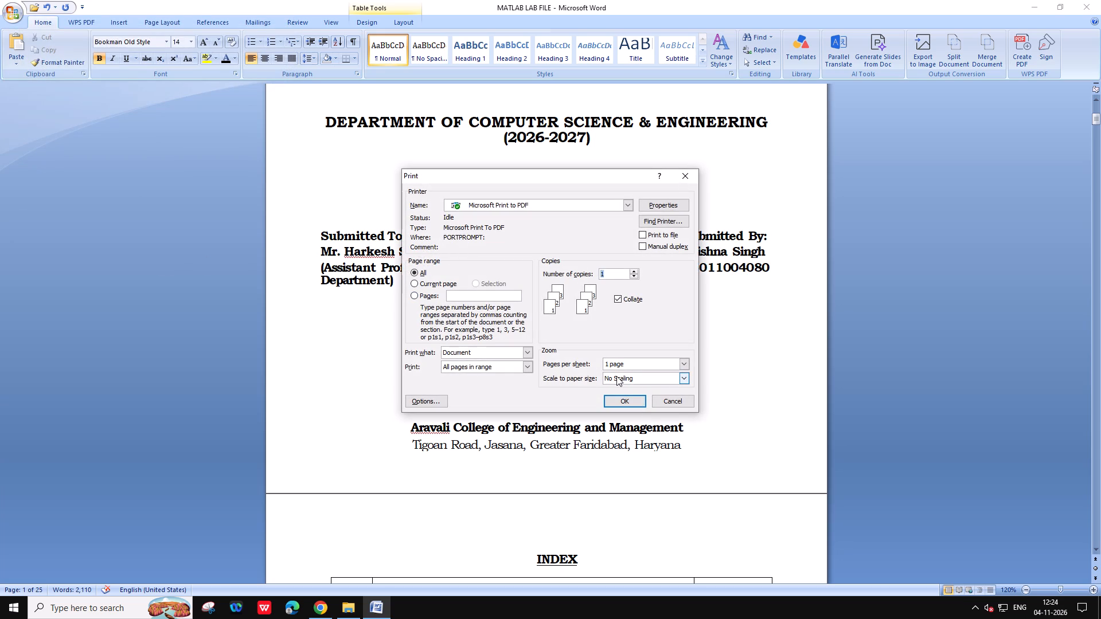
pyautogui.click(616, 376)
pyautogui.scroll(-3, 635, 423)
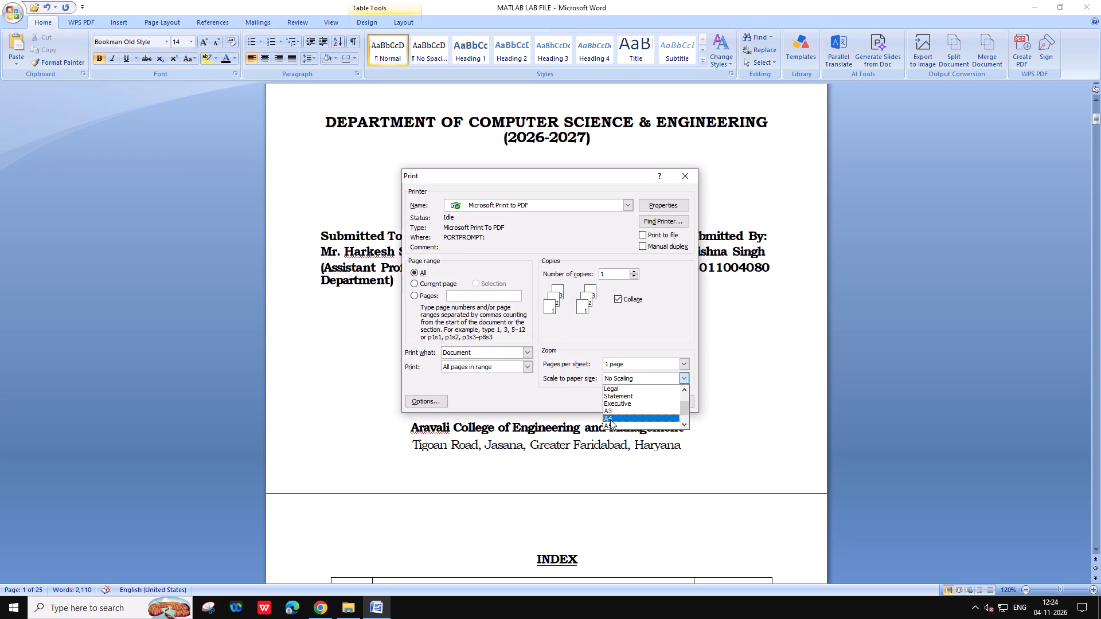
pyautogui.click(610, 420)
pyautogui.click(624, 395)
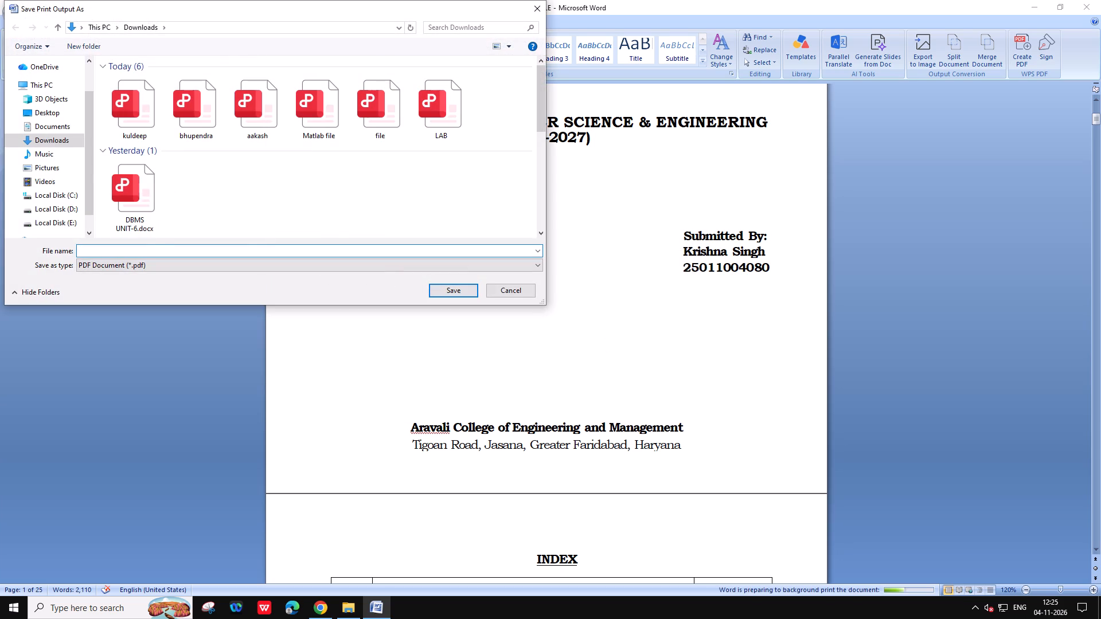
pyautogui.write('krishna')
# Save the print output under the entered name krishna as a PDF in the Downloads folder.
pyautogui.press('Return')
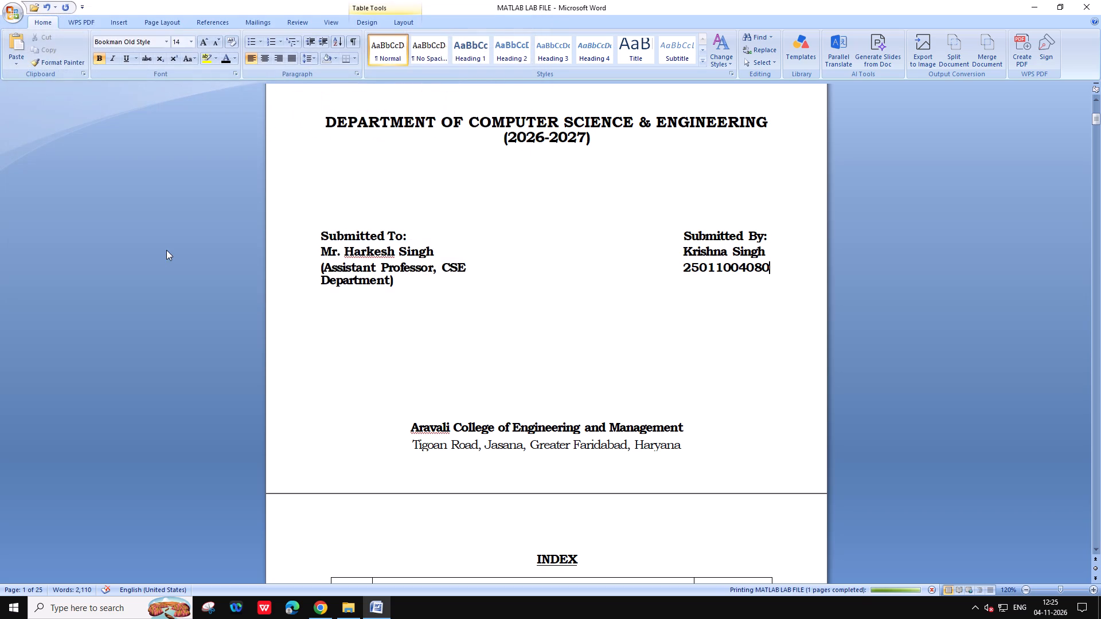